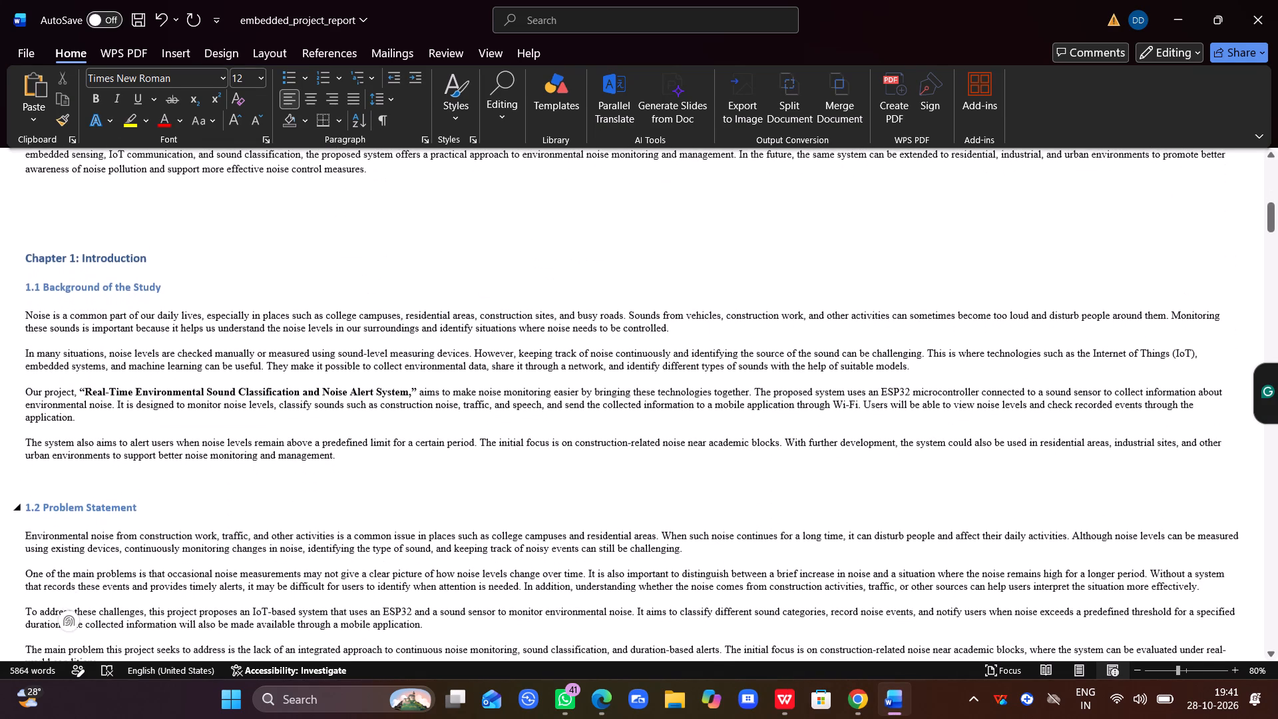
left_click(37, 489)
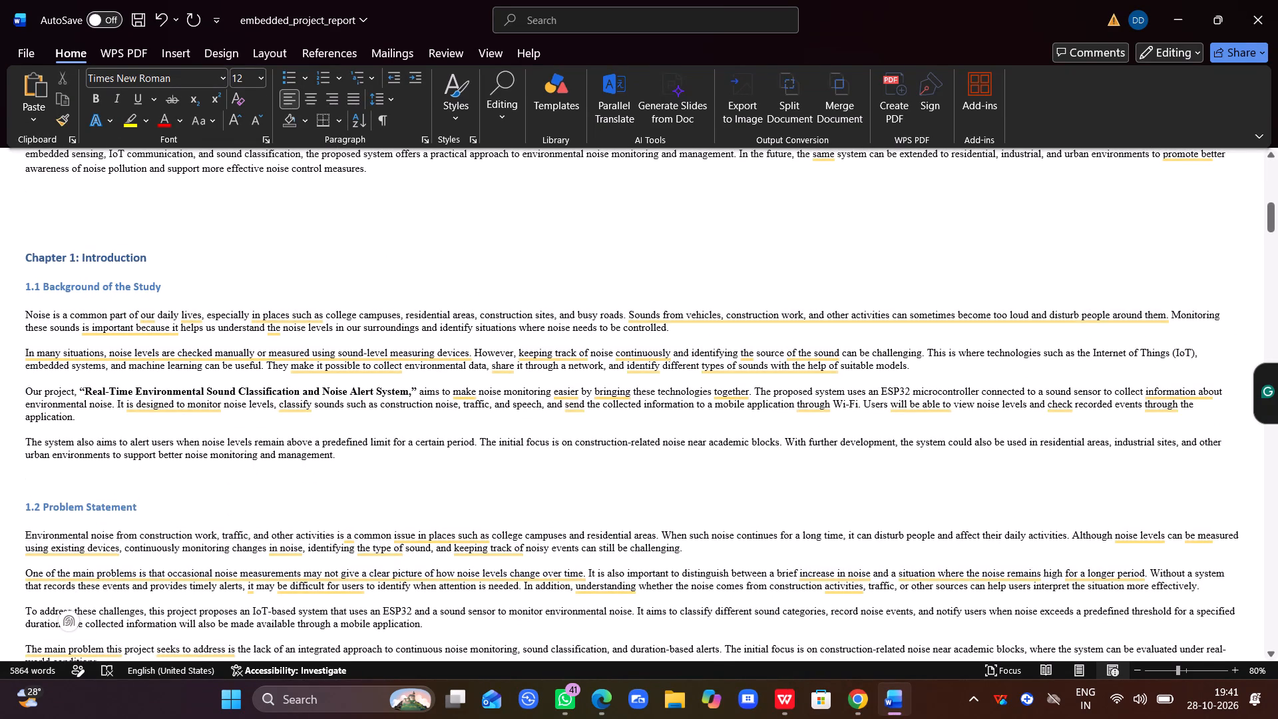
type("1.2")
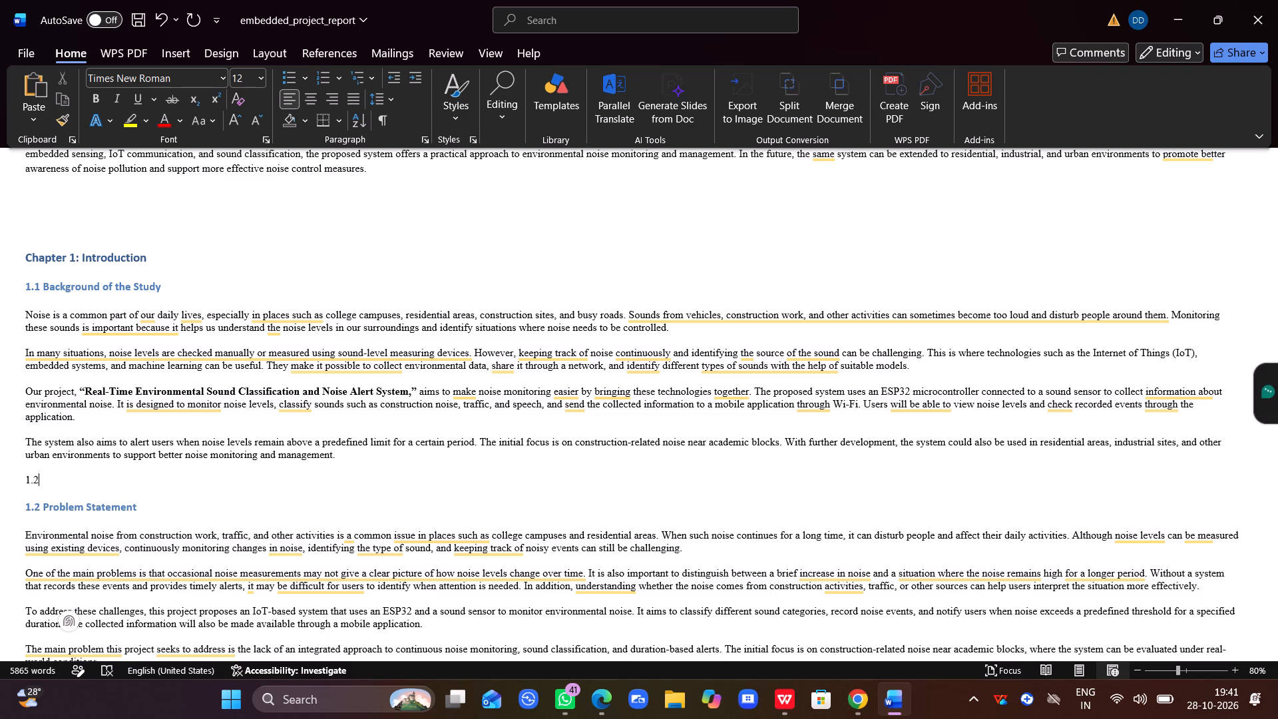
key("space")
key("m")
type("oti")
type("vation")
Check the Problem Statement heading's font size and set the "1.2 Motivation" heading to size 13.
left_click_drag(143, 507, 99, 505)
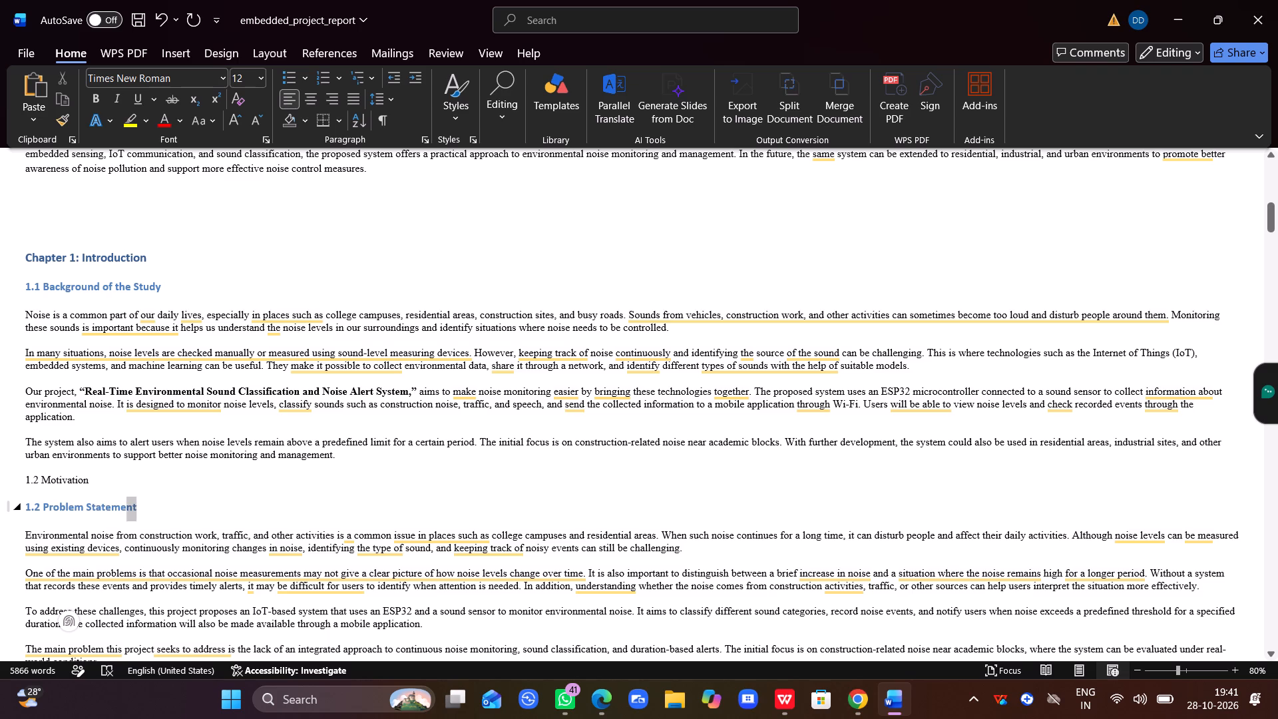
left_click_drag(99, 505, 33, 508)
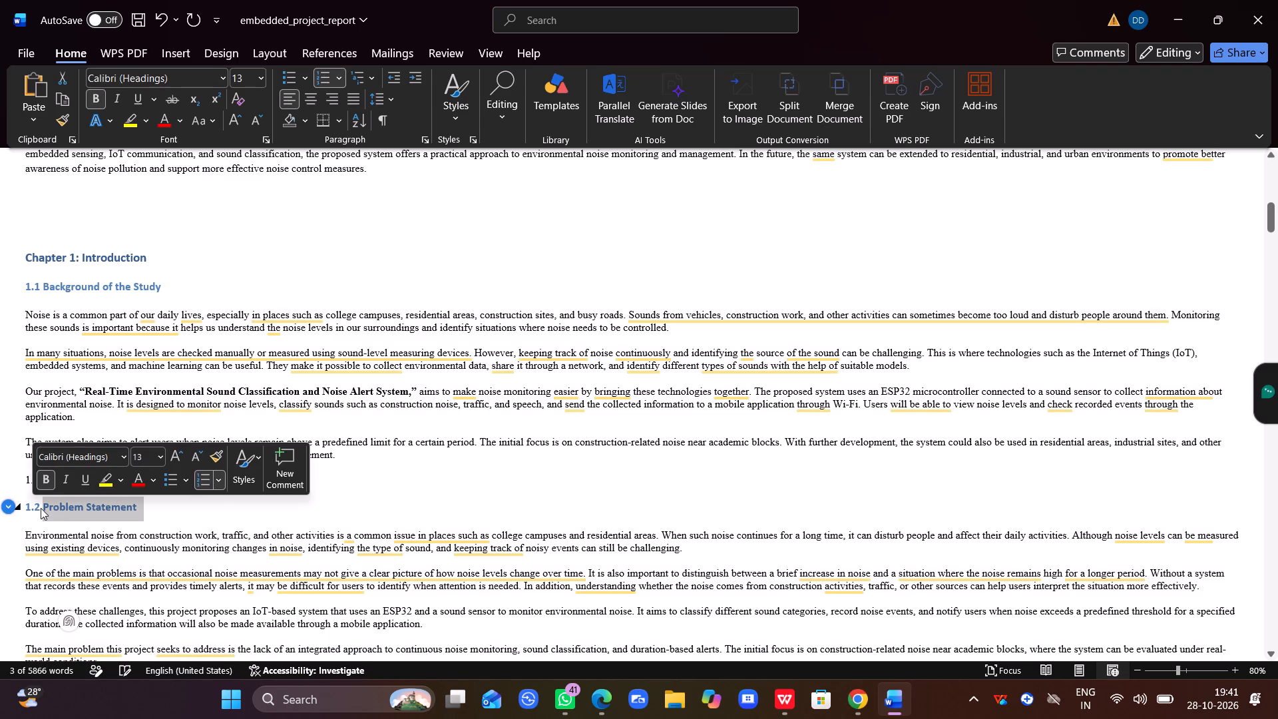
left_click(184, 495)
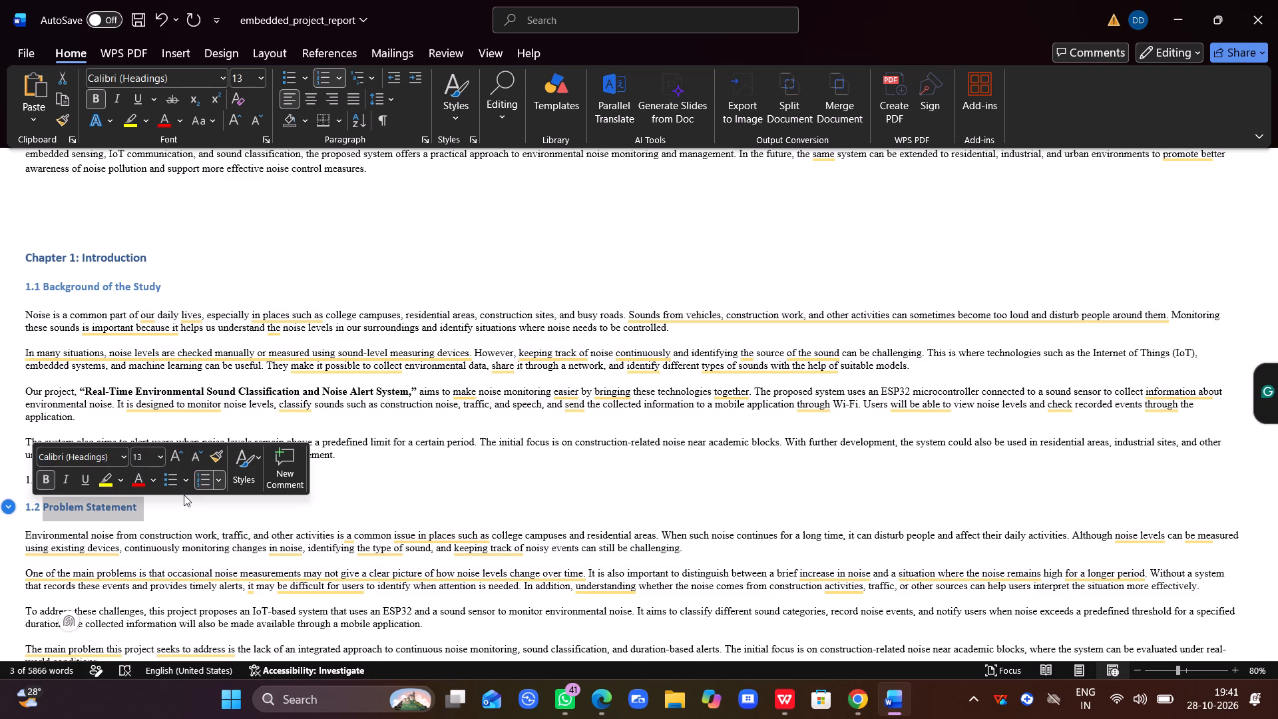
left_click(180, 501)
left_click_drag(105, 477, 33, 483)
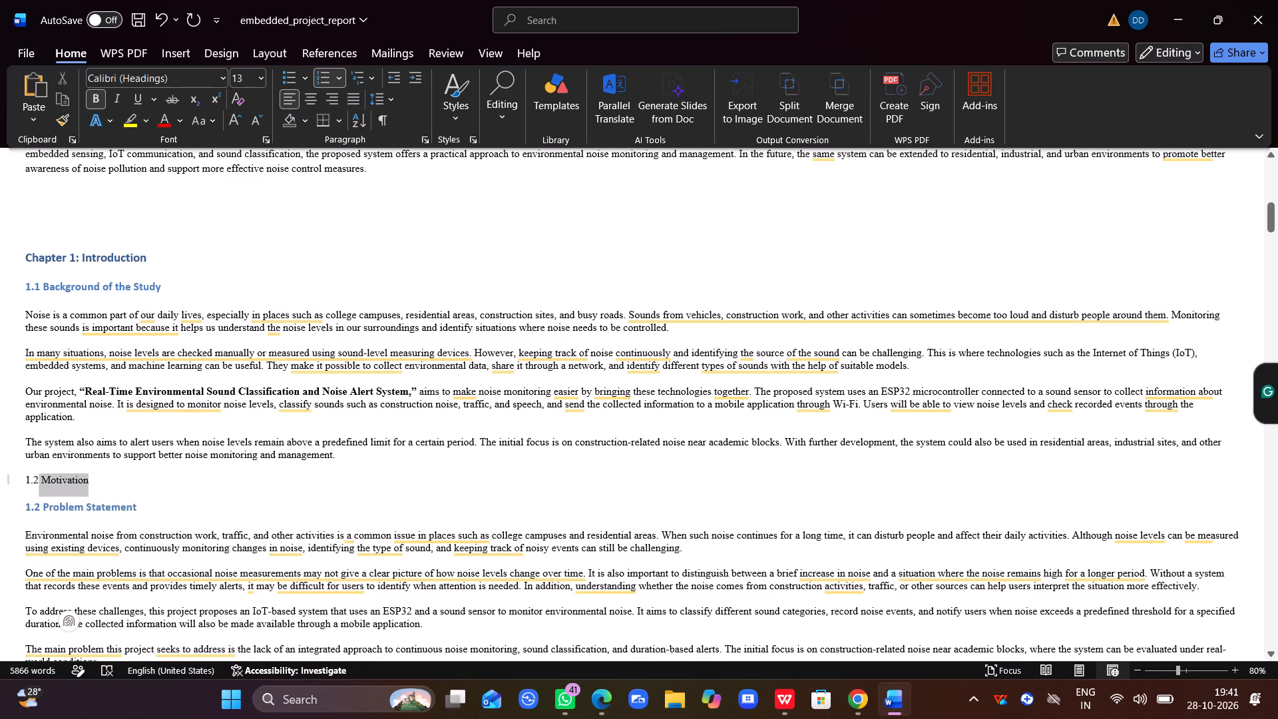
left_click_drag(33, 483, 19, 483)
left_click(142, 433)
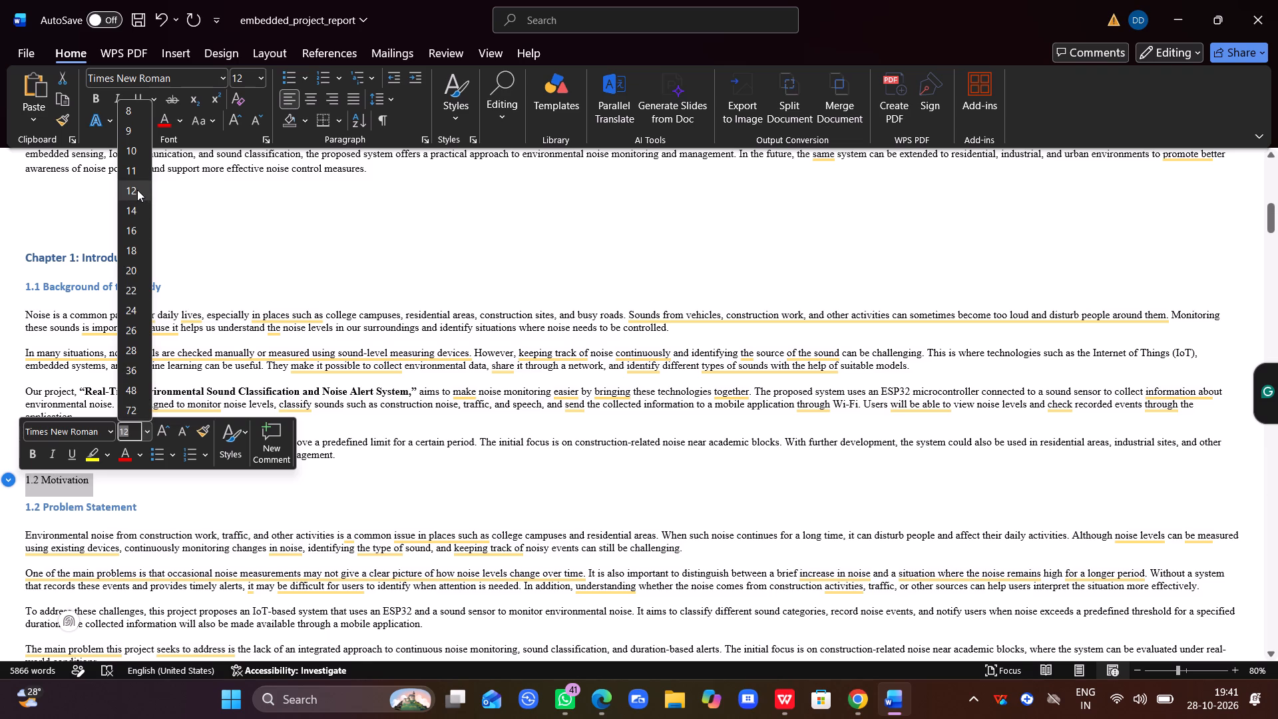
left_click_drag(137, 200, 137, 208)
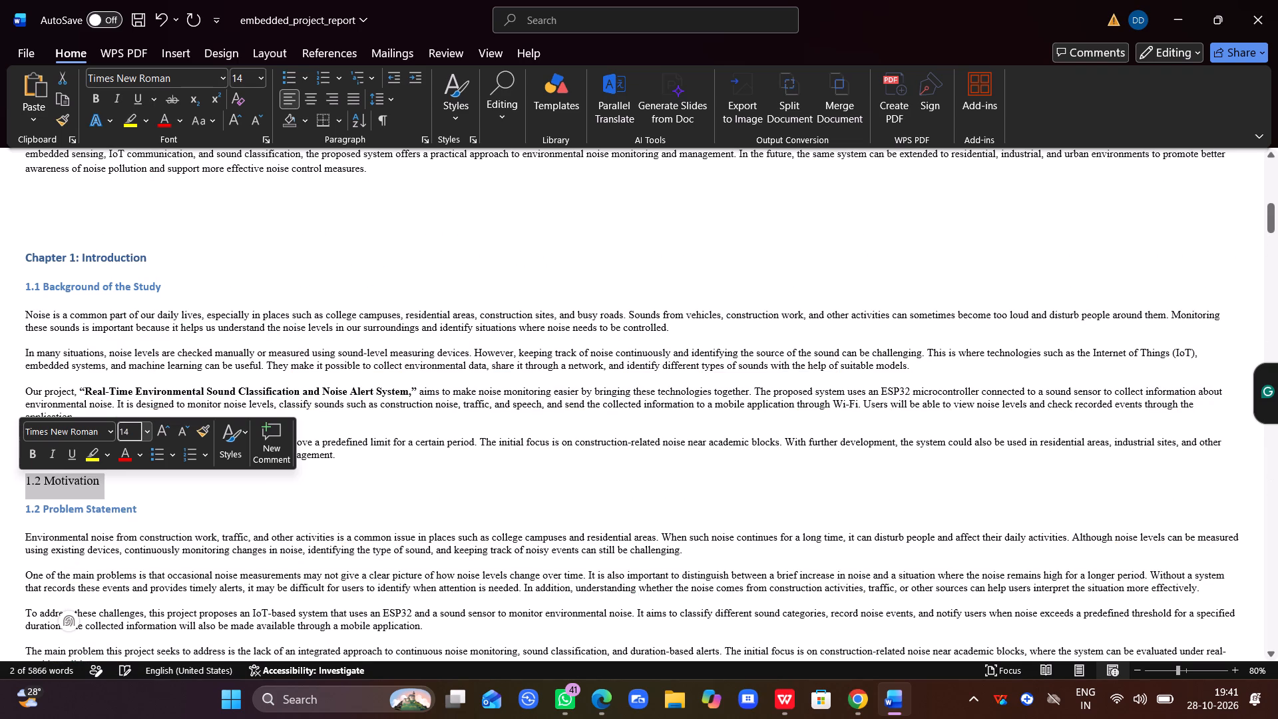
left_click(133, 428)
key("BackSpace")
key("3")
key("Return")
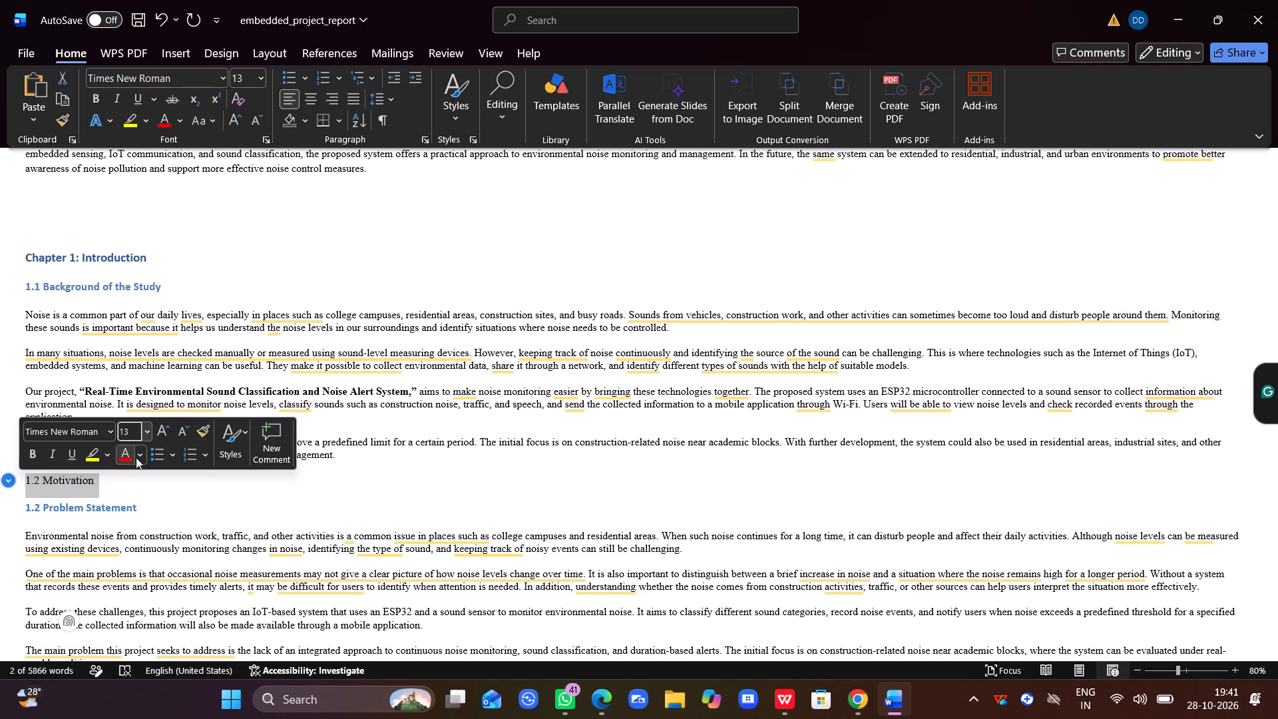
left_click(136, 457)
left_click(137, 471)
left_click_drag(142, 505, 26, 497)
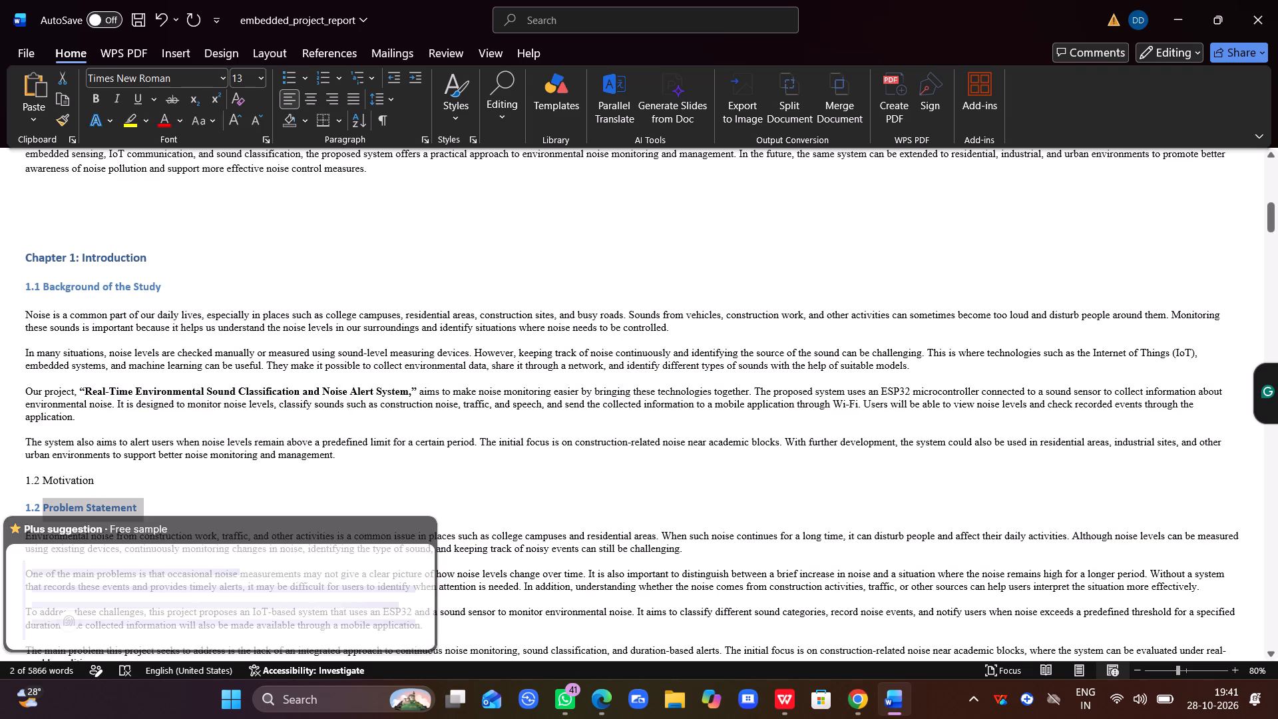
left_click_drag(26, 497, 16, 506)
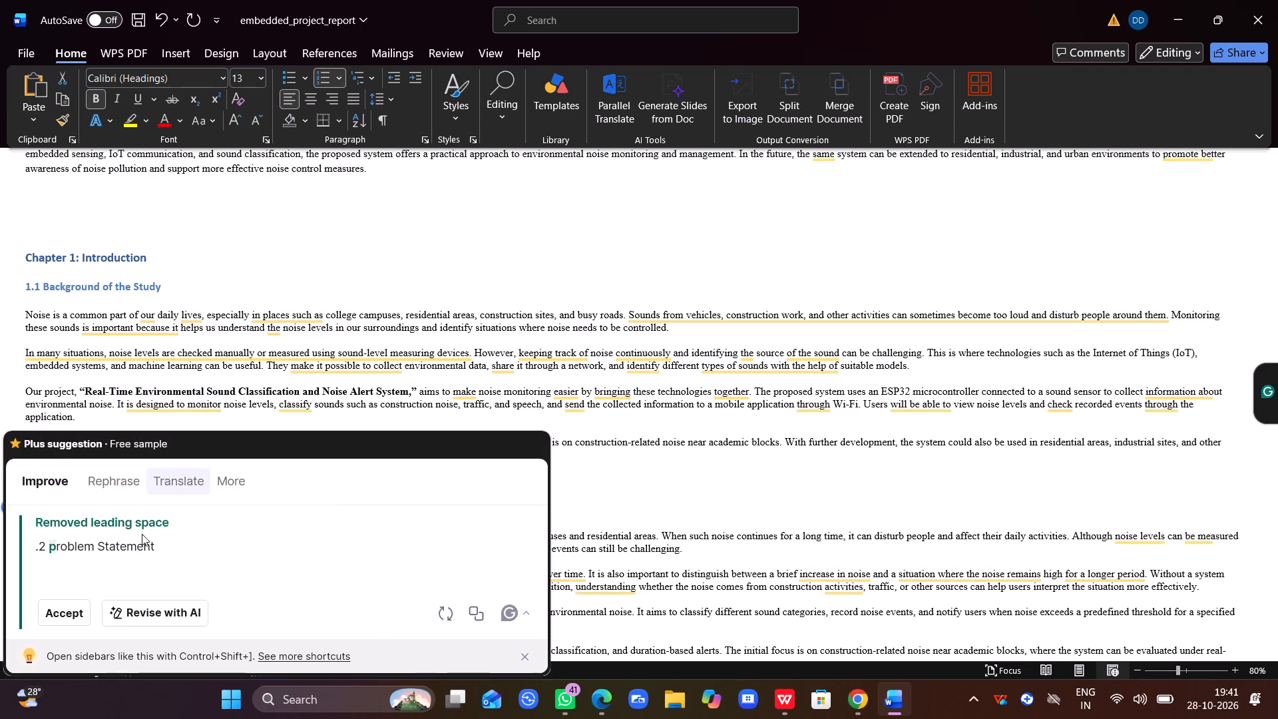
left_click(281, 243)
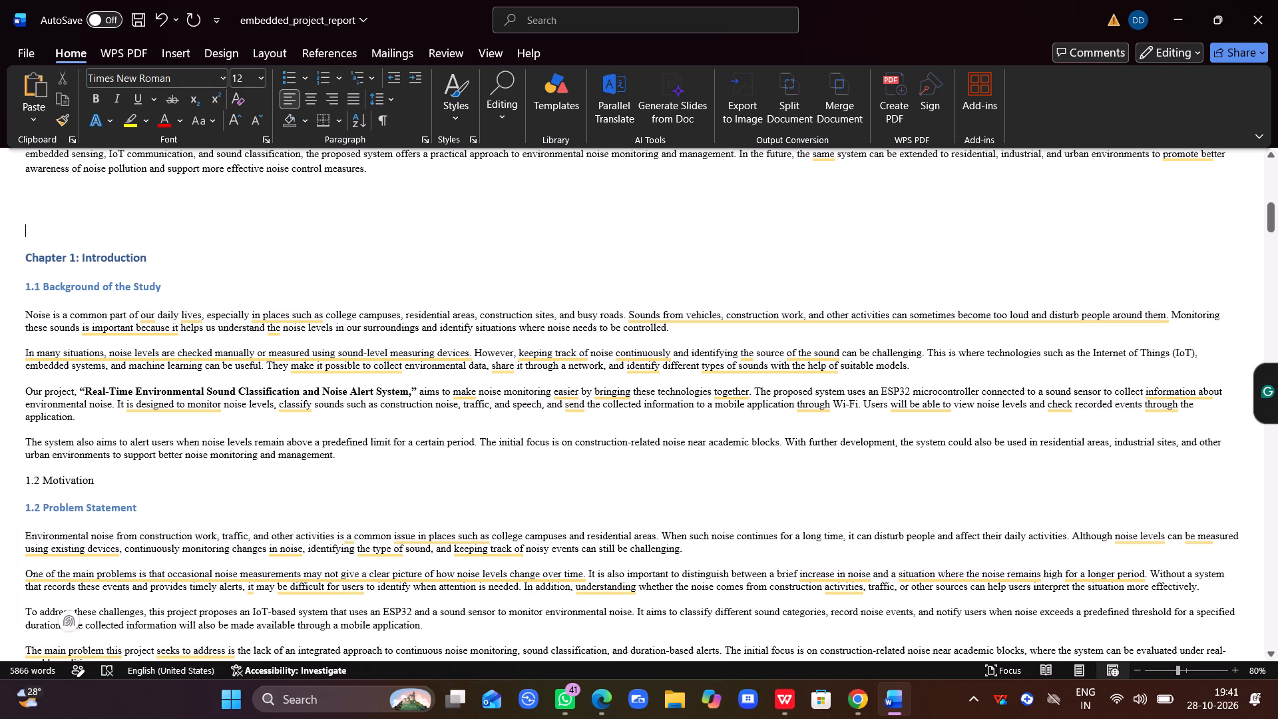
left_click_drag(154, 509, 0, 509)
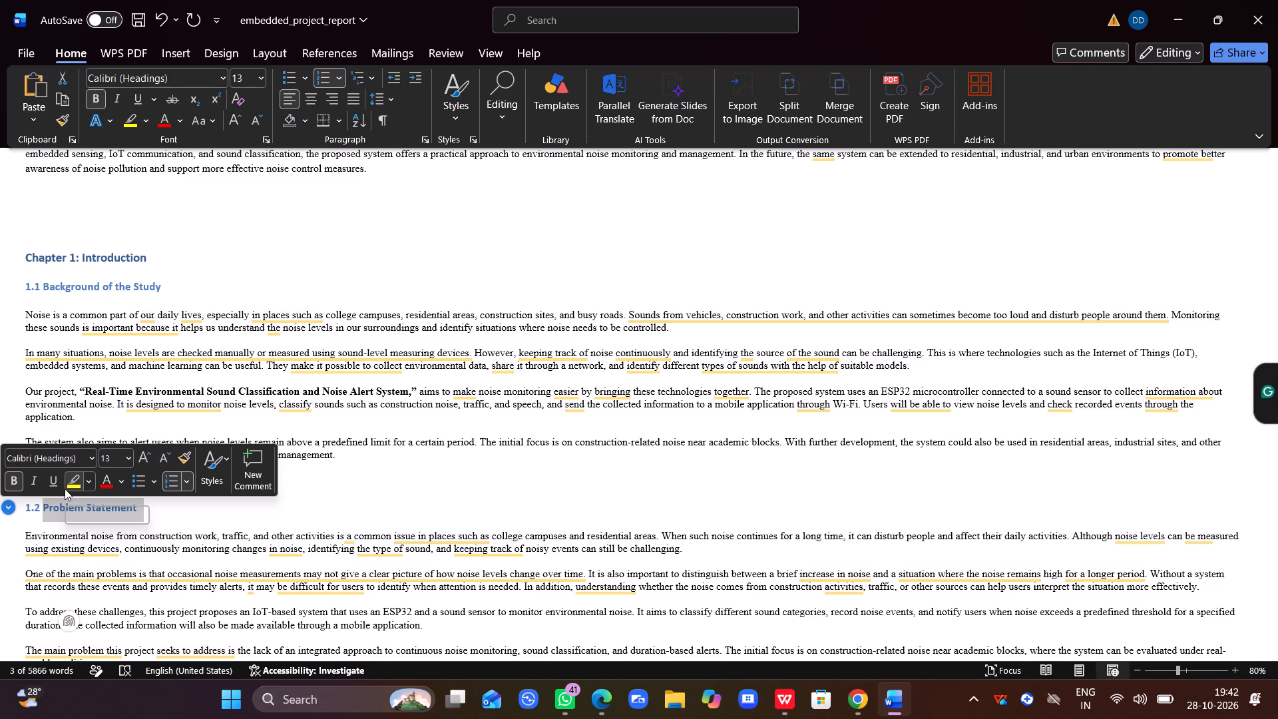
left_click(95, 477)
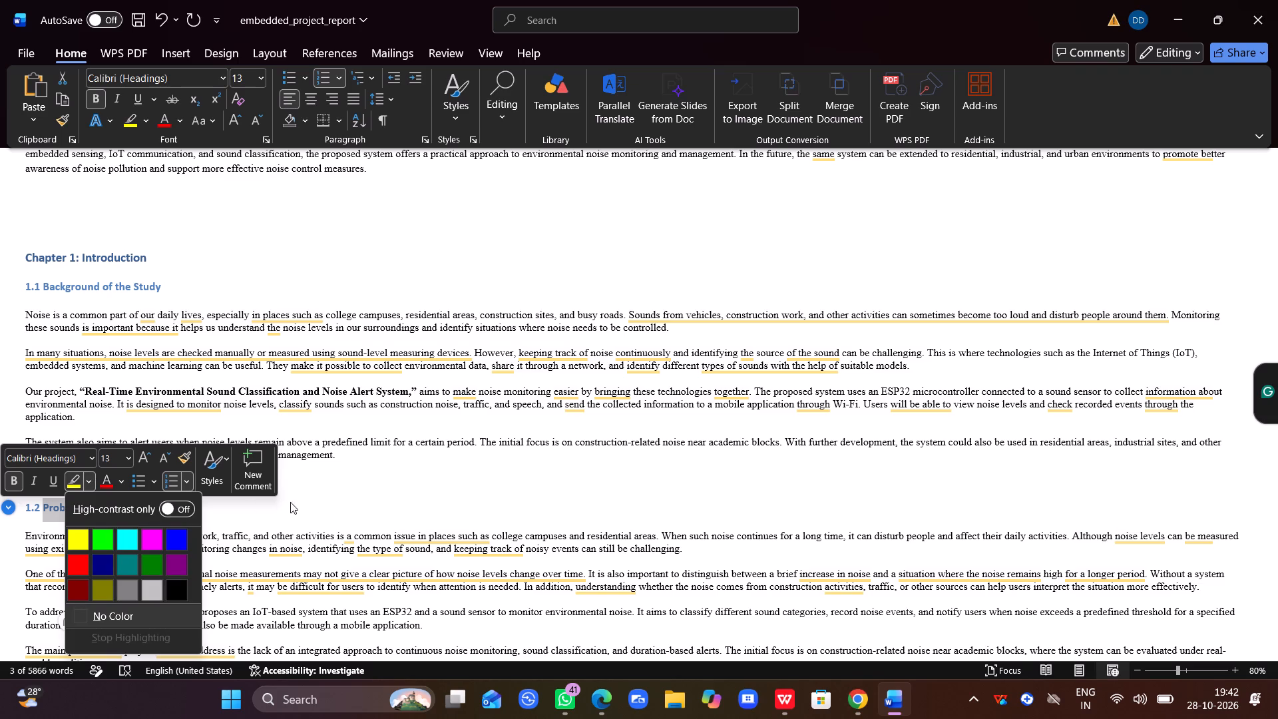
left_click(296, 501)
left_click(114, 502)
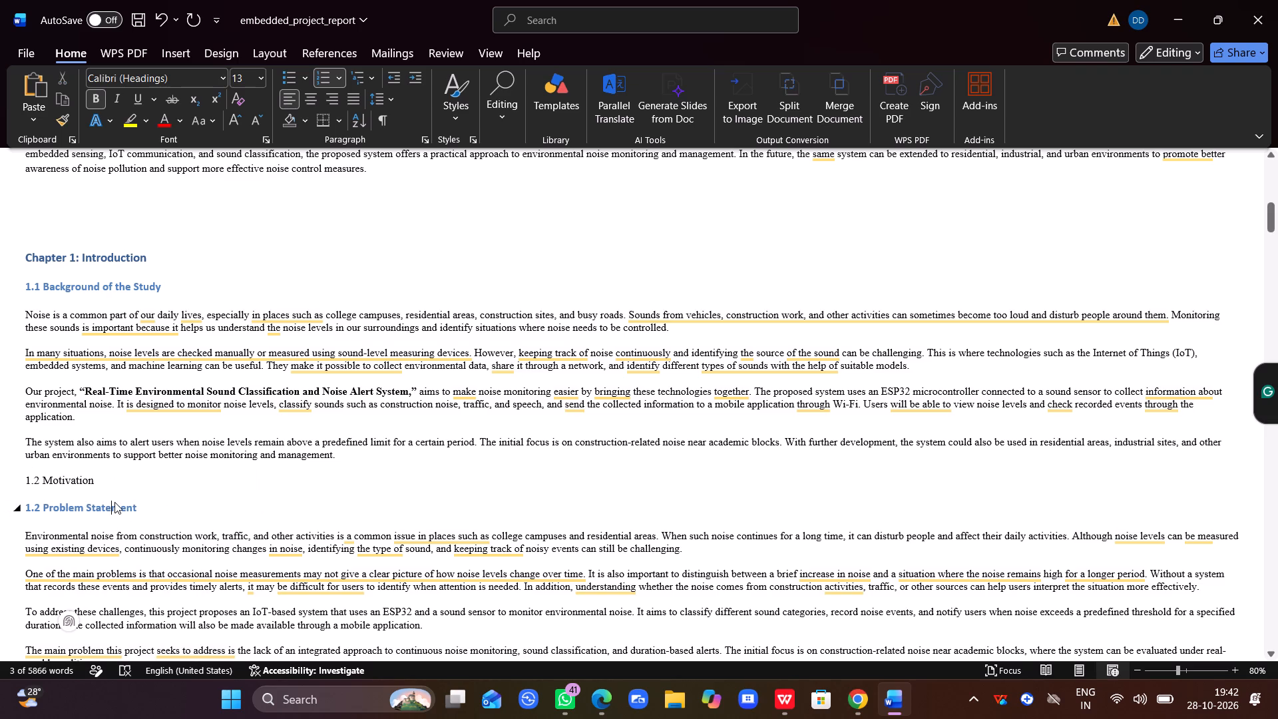
Compare the Motivation and Problem Statement headings' fonts and set the "1.2 Motivation" heading to Calibri (Headings).
left_click_drag(106, 485, 5, 484)
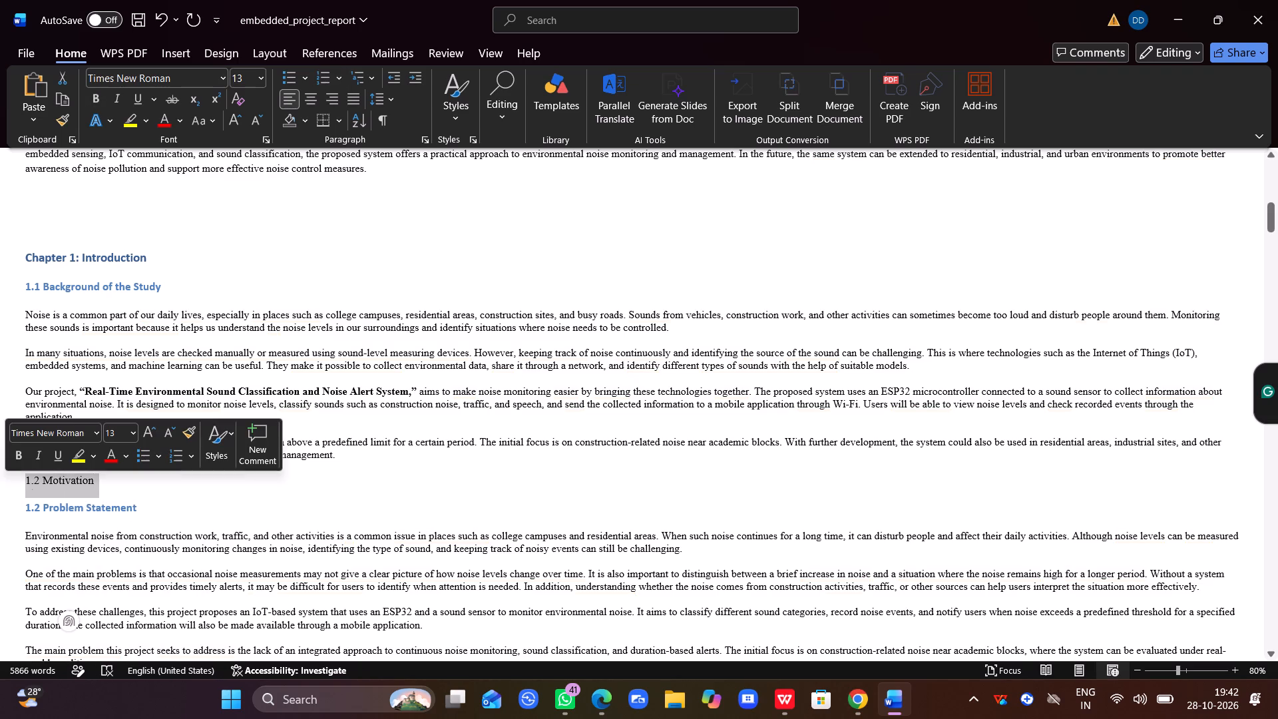
left_click(124, 494)
left_click_drag(109, 488, 13, 479)
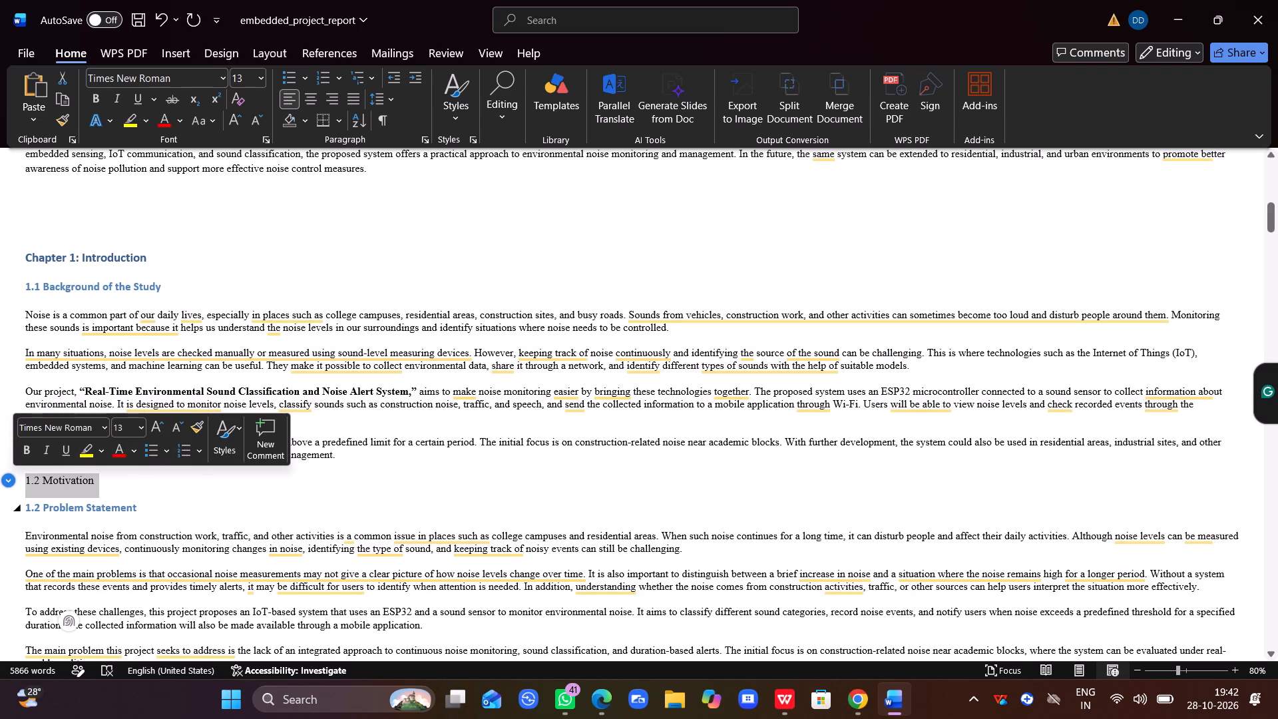
left_click_drag(134, 505, 6, 509)
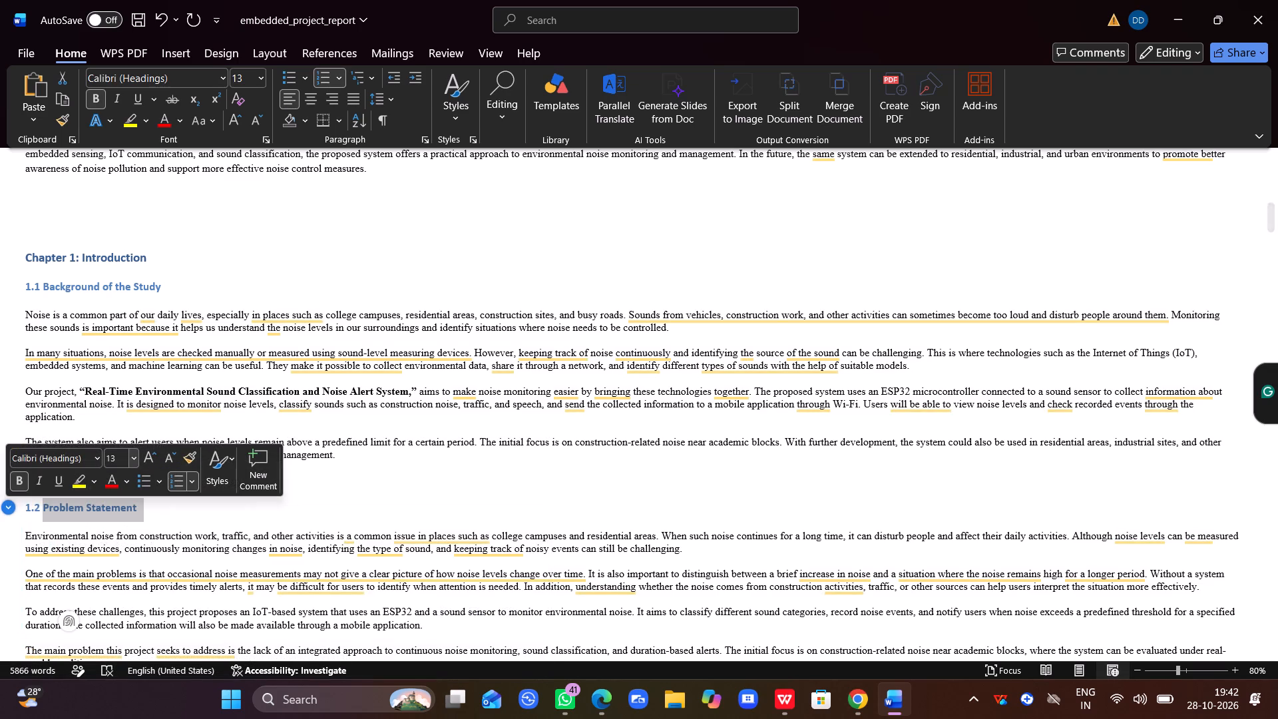
left_click(134, 423)
left_click_drag(100, 479, 5, 491)
left_click(99, 435)
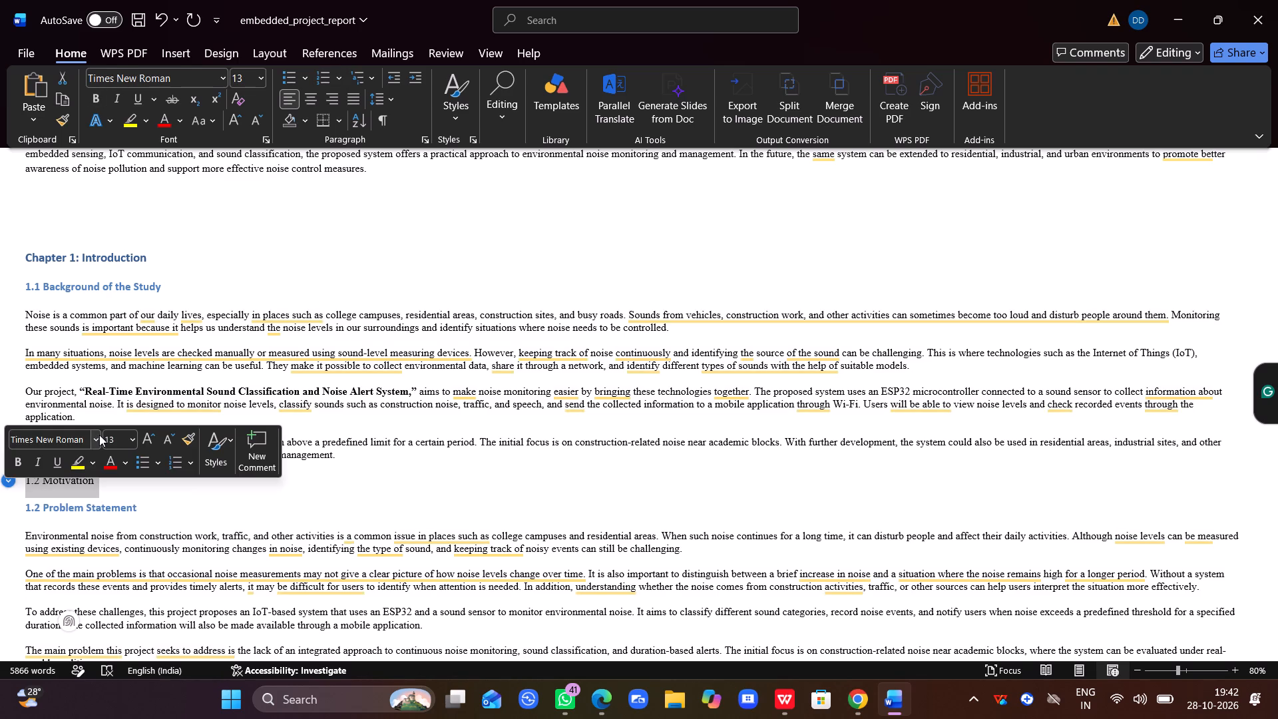
scroll(95, 320, "up", 1)
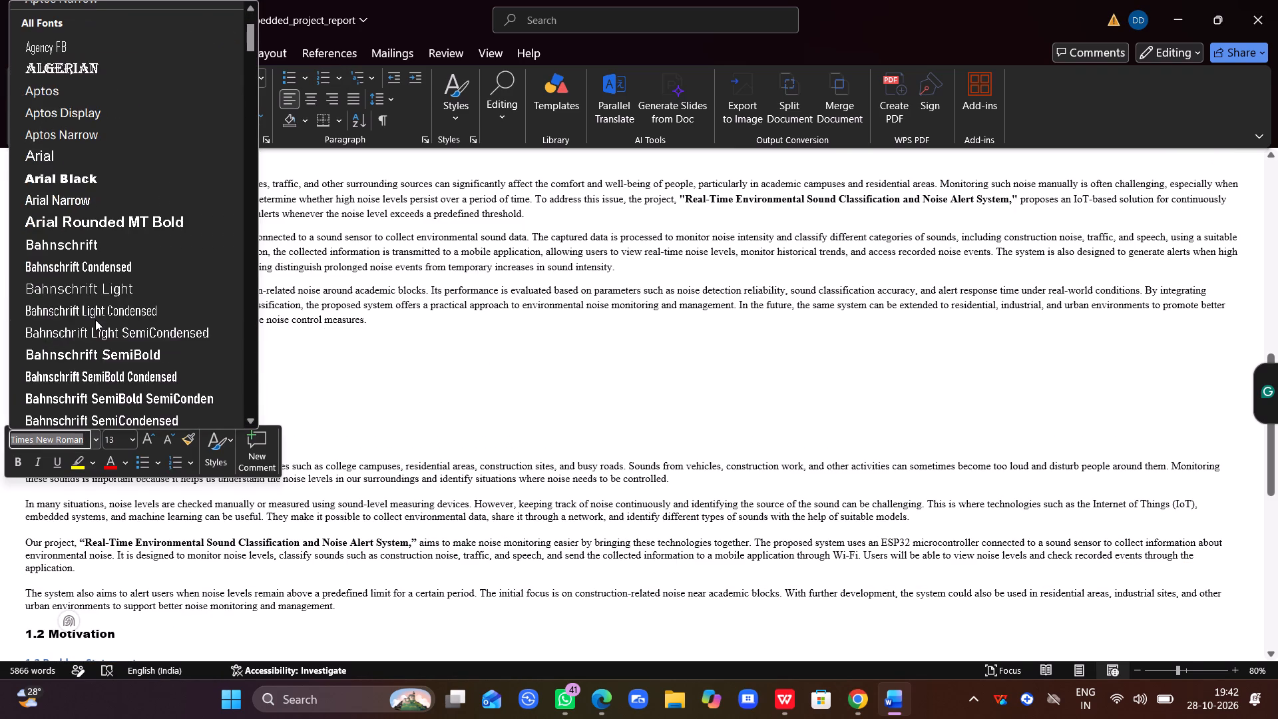
scroll(95, 320, "up", 1)
left_click_drag(132, 25, 130, 33)
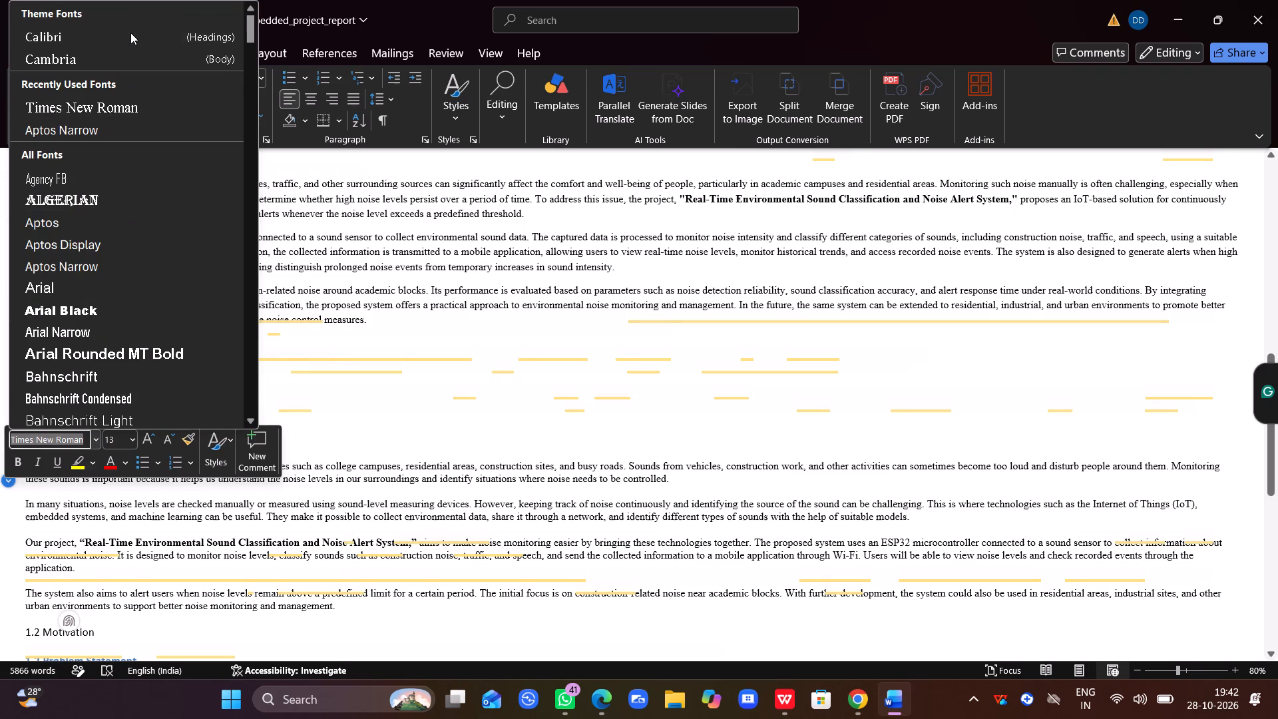
left_click_drag(130, 33, 130, 34)
left_click(37, 35)
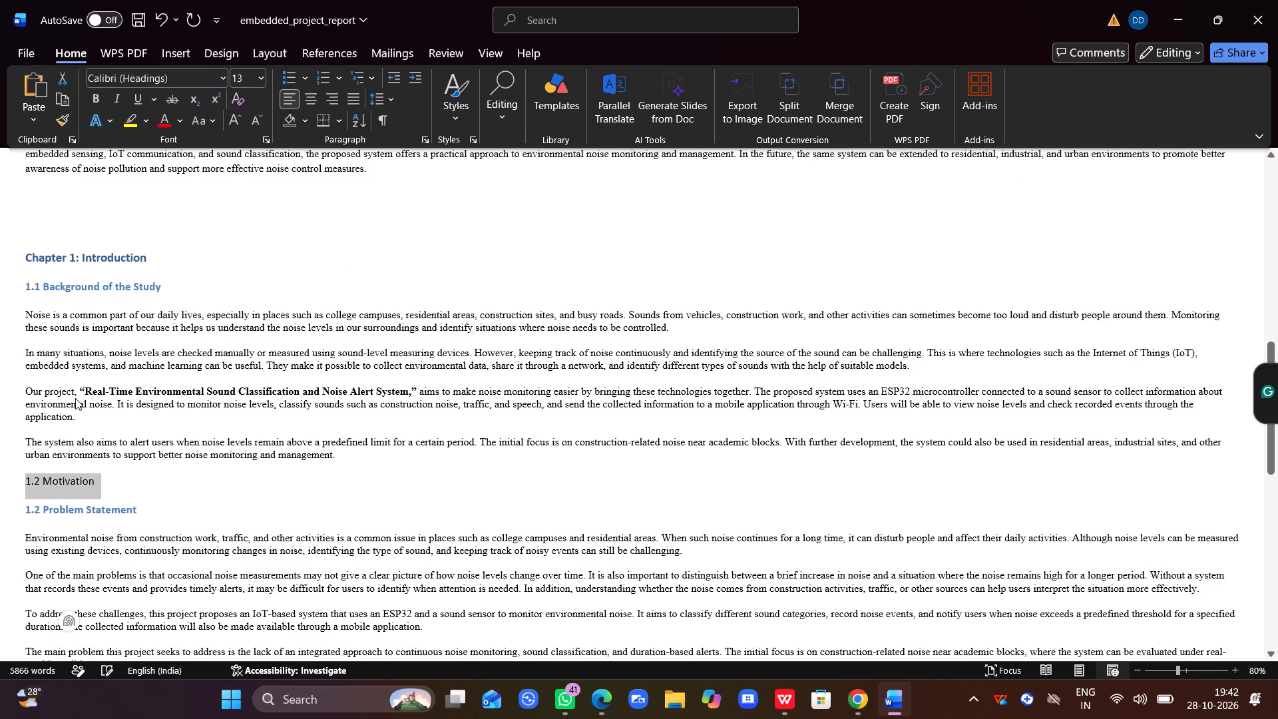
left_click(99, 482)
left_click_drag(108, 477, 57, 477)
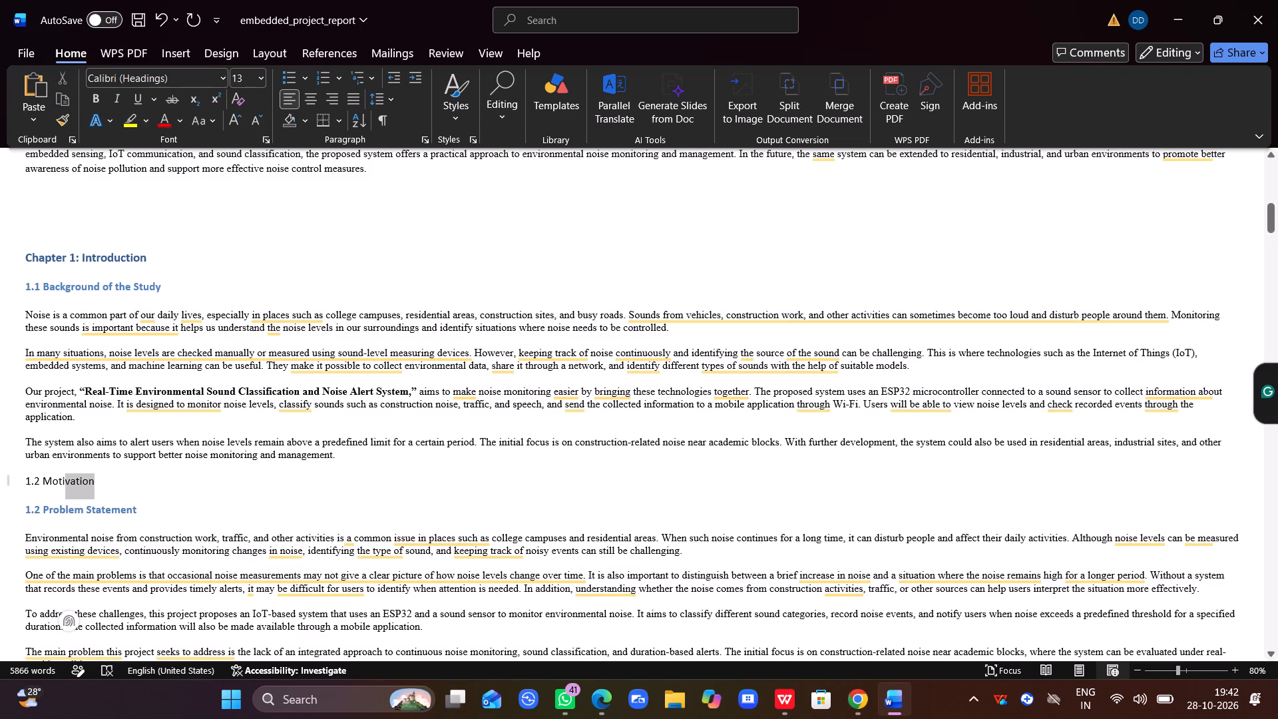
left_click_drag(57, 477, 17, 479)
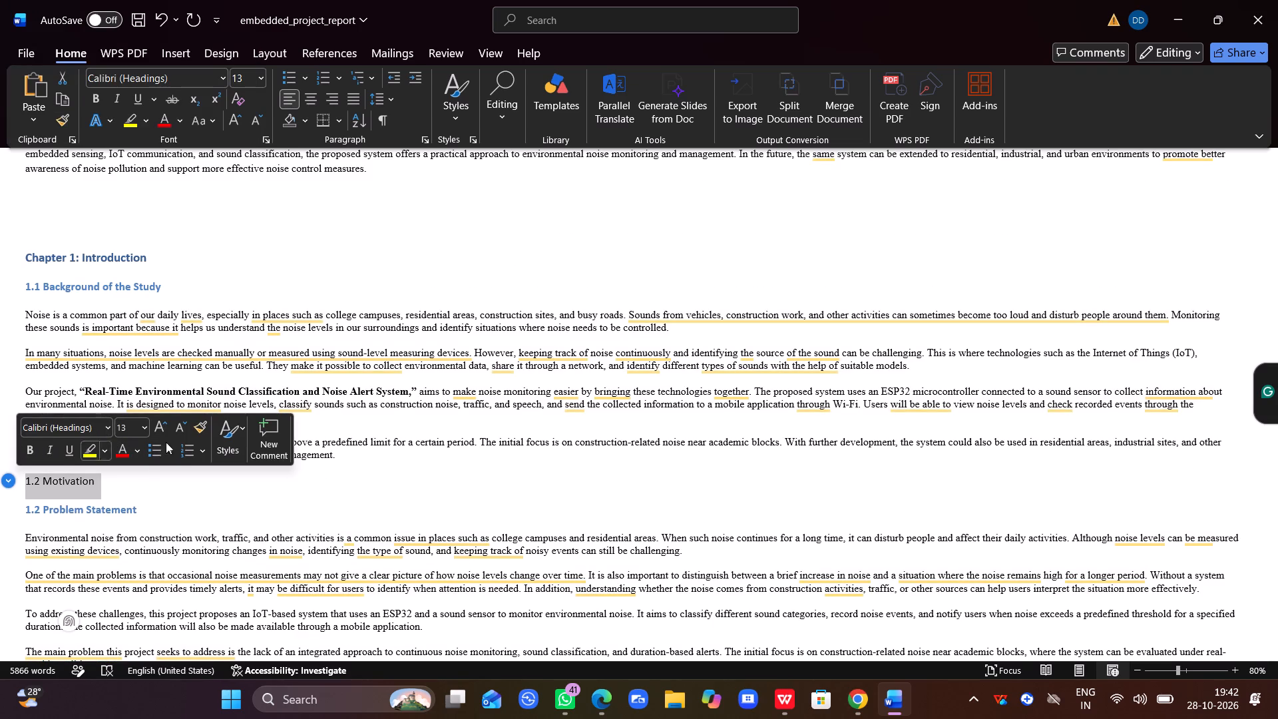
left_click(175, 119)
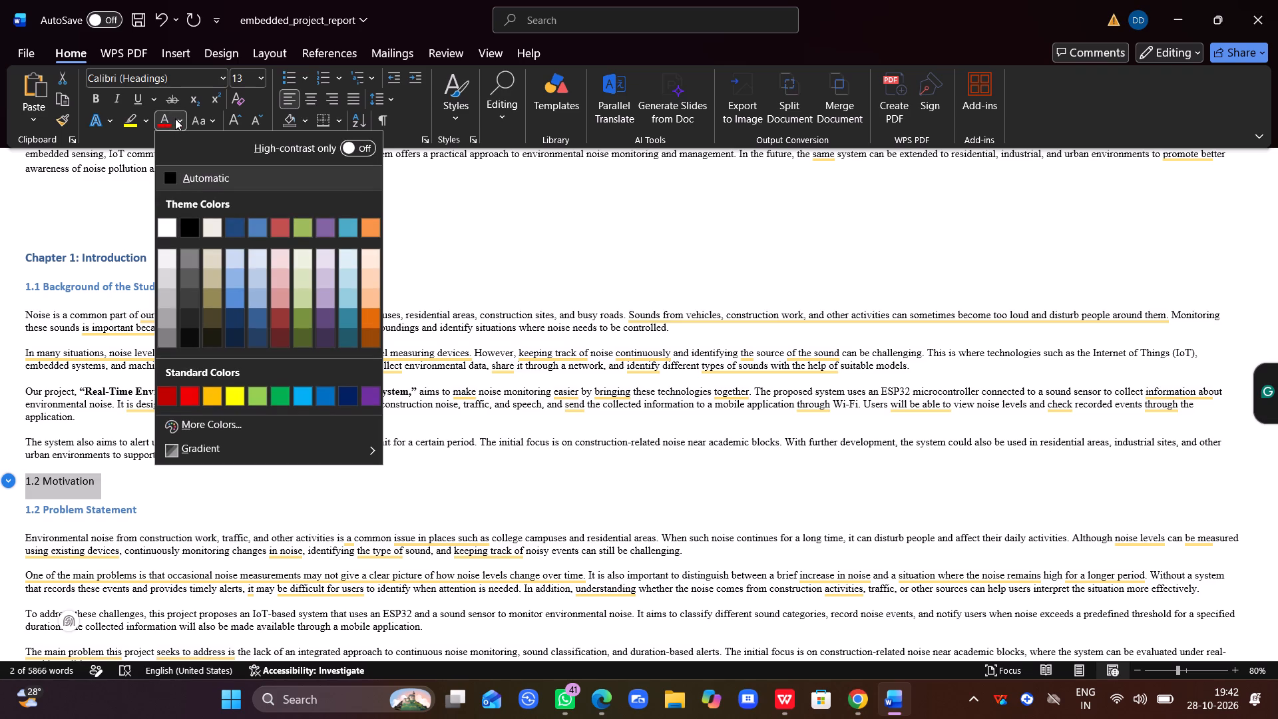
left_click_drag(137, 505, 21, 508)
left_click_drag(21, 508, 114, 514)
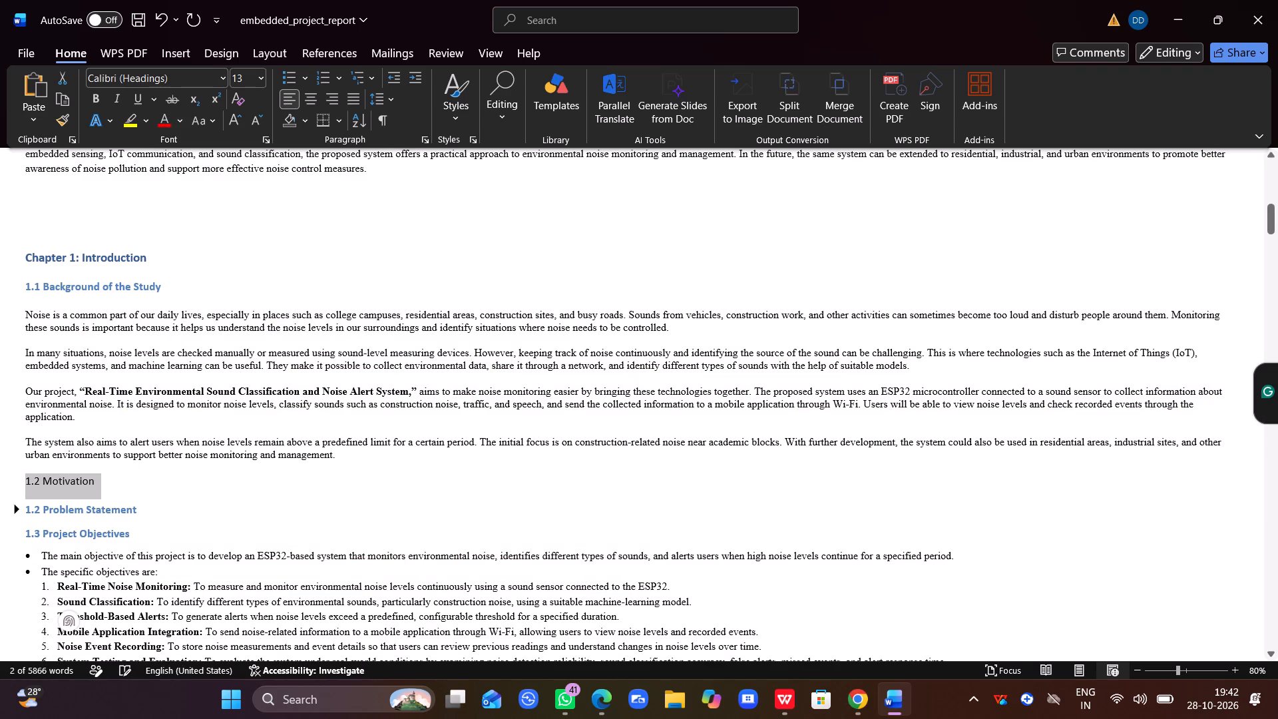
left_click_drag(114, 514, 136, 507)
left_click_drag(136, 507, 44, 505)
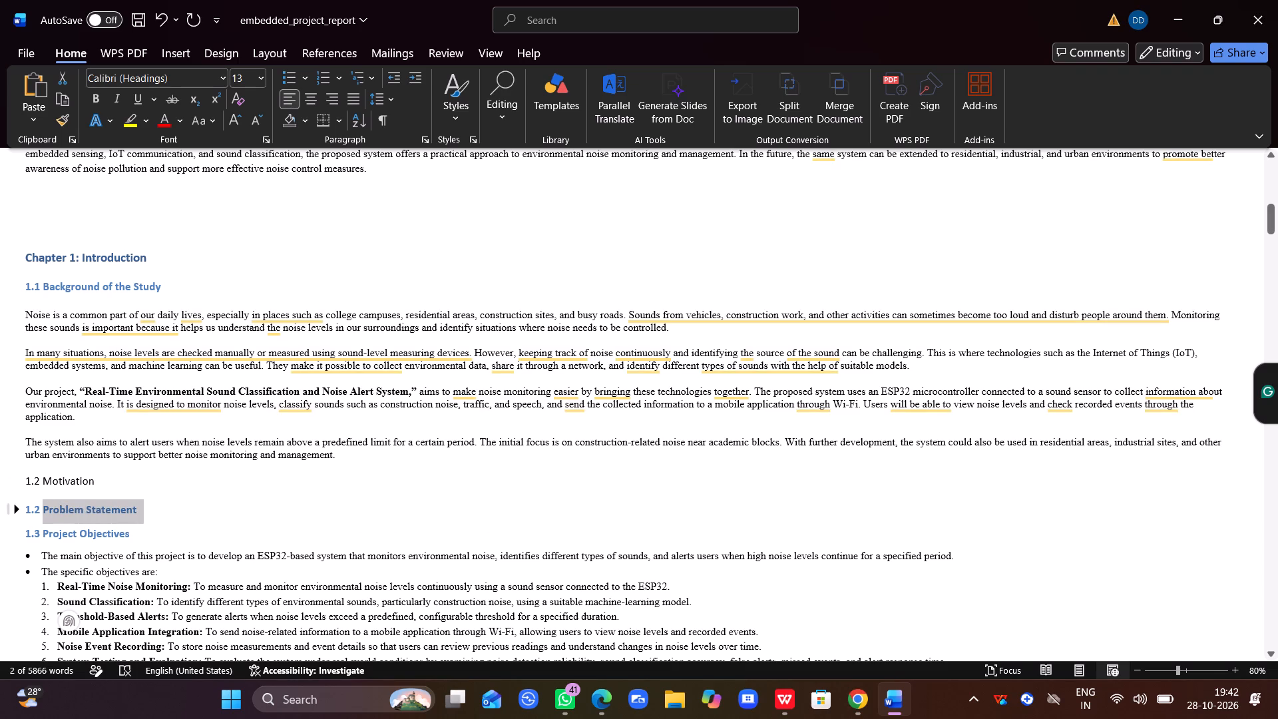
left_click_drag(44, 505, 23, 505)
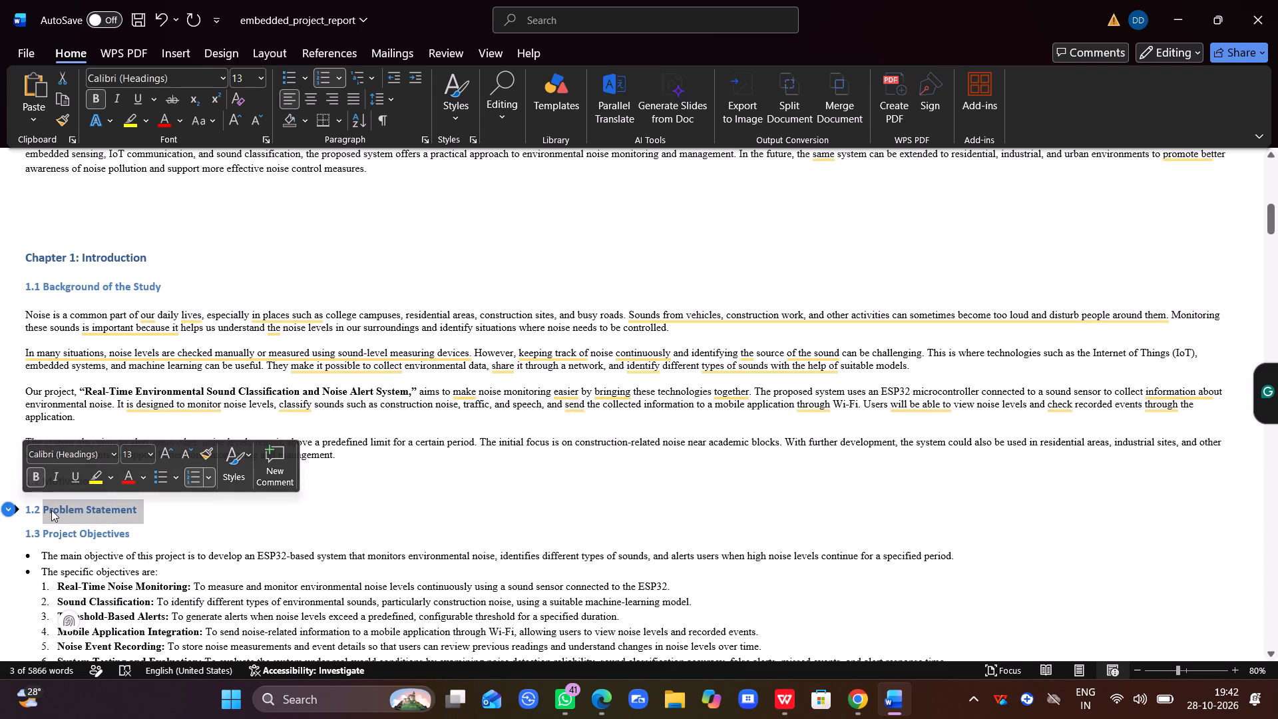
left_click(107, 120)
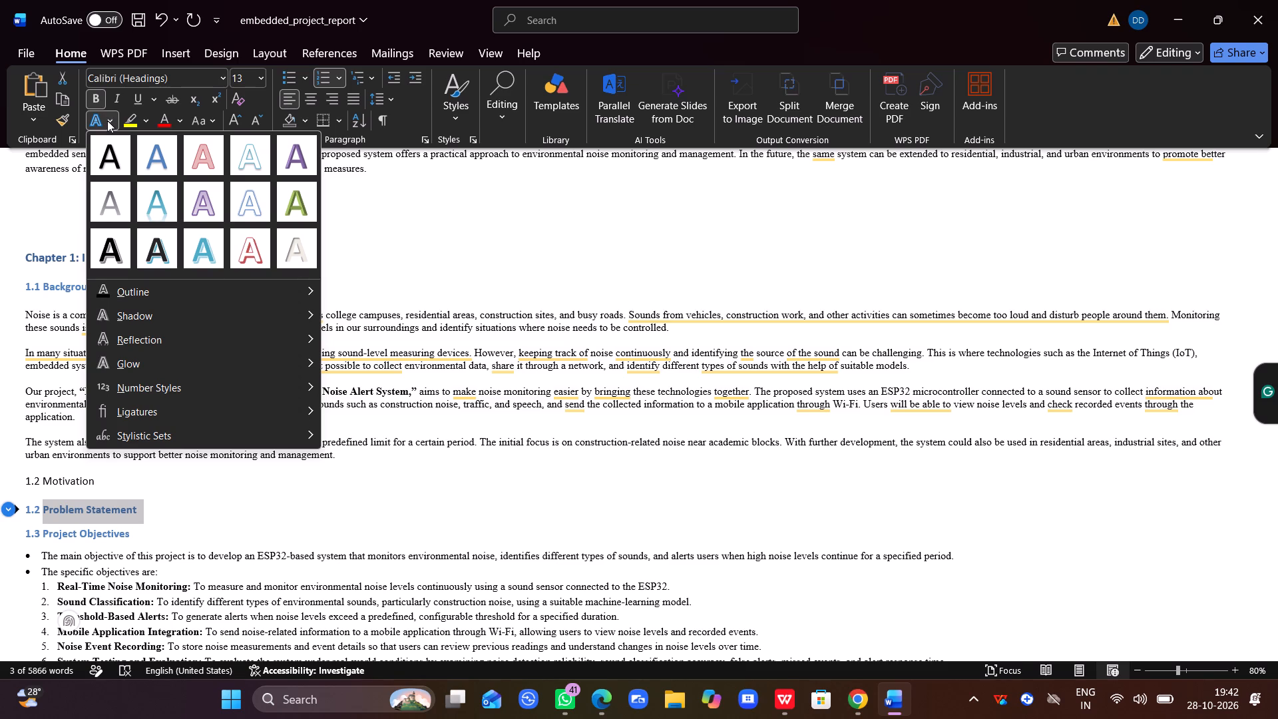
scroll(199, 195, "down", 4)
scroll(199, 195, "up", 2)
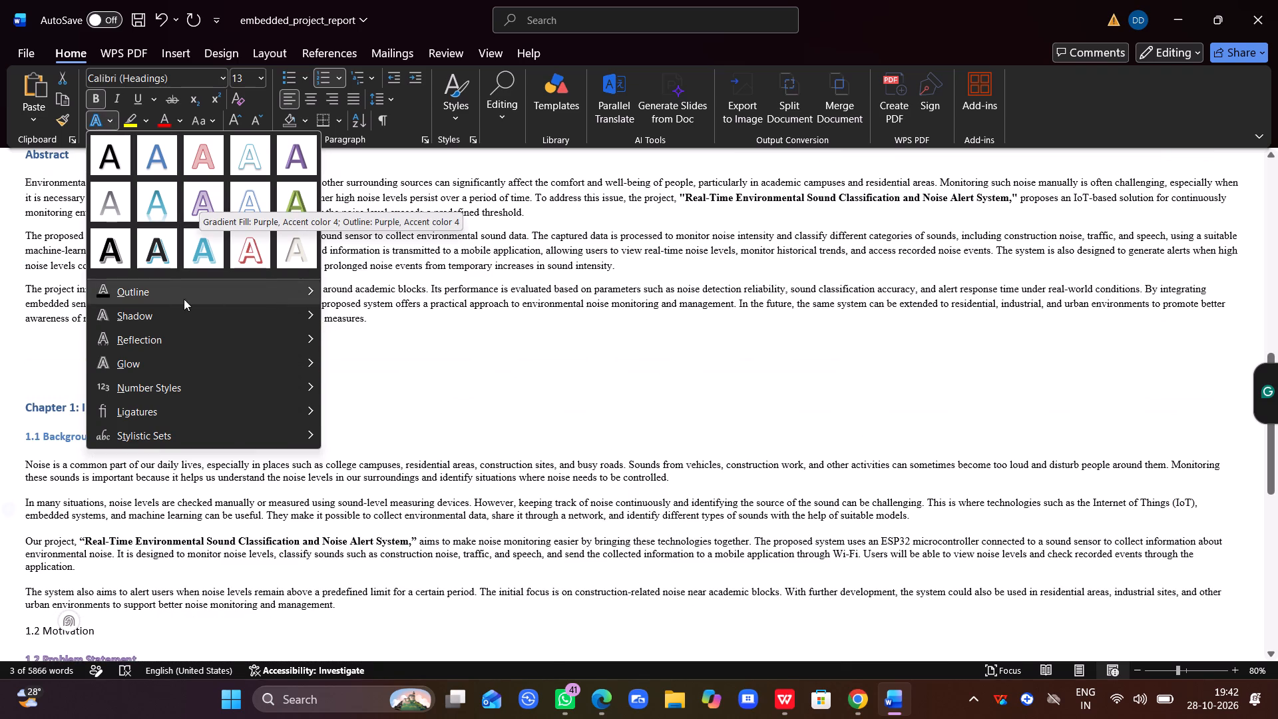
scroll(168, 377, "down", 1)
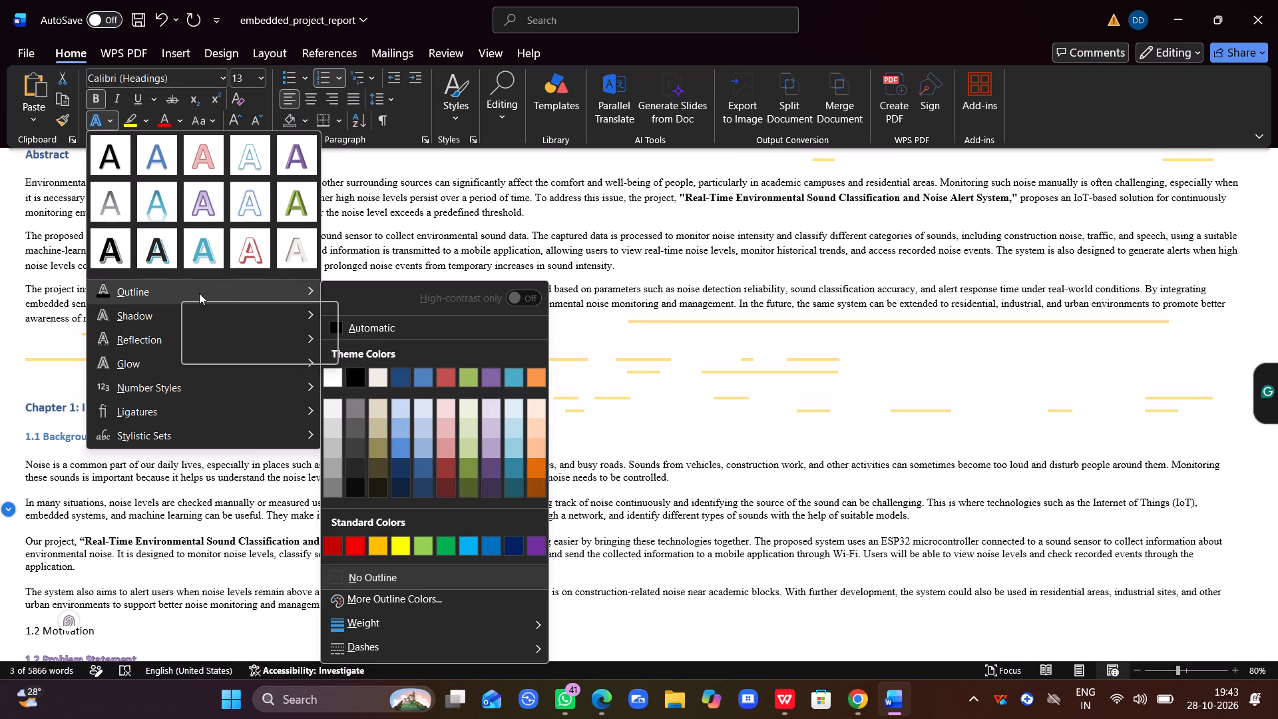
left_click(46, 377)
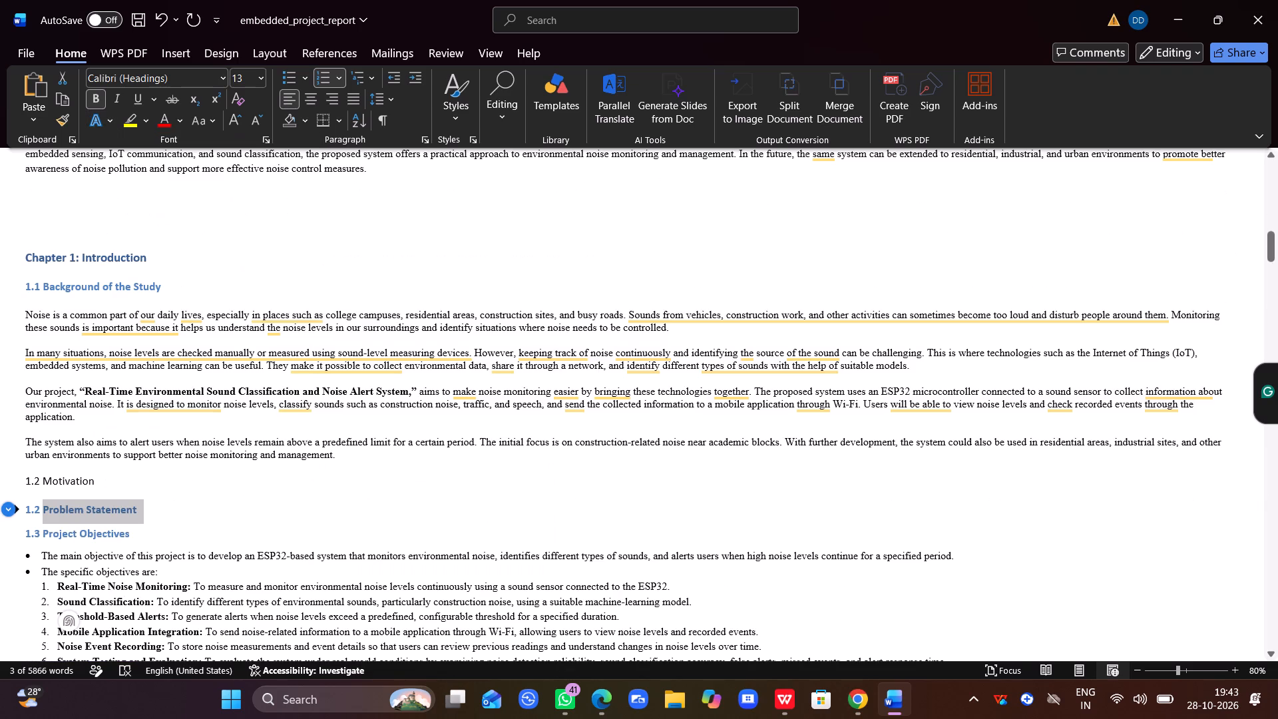
Select the "1.2 Motivation" heading and open its font colour choices.
left_click_drag(104, 489, 12, 479)
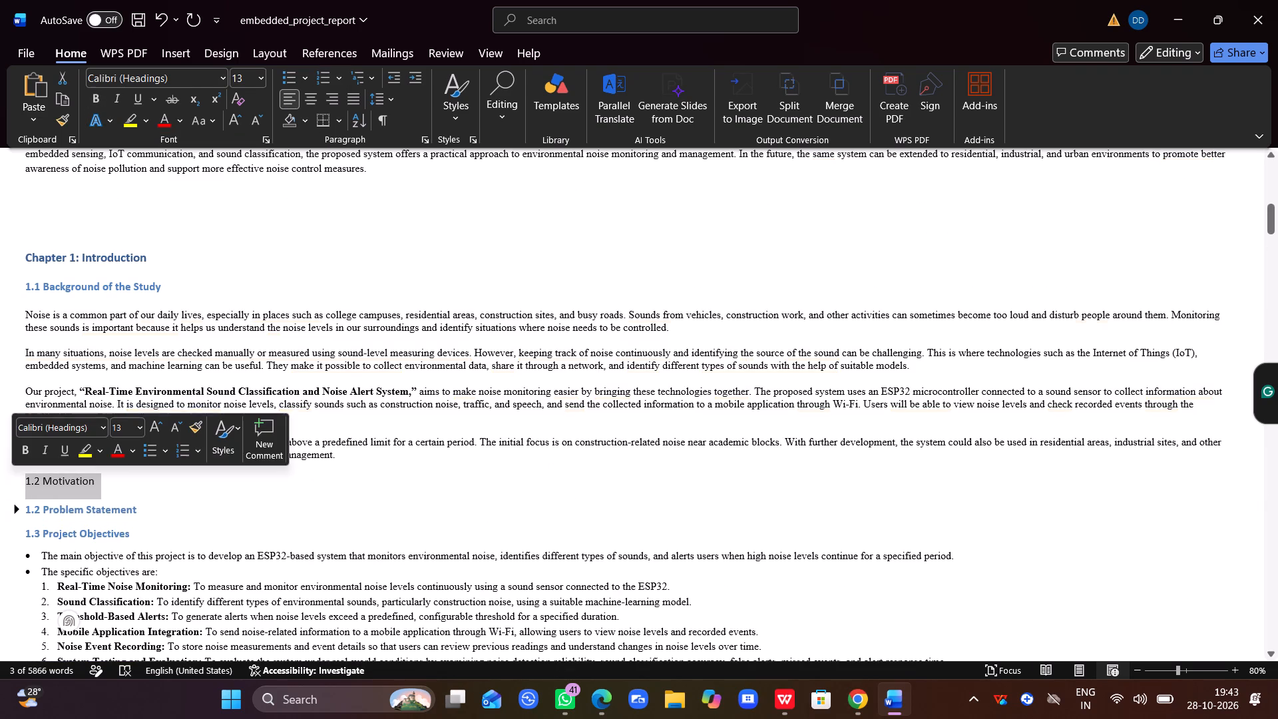
left_click(91, 120)
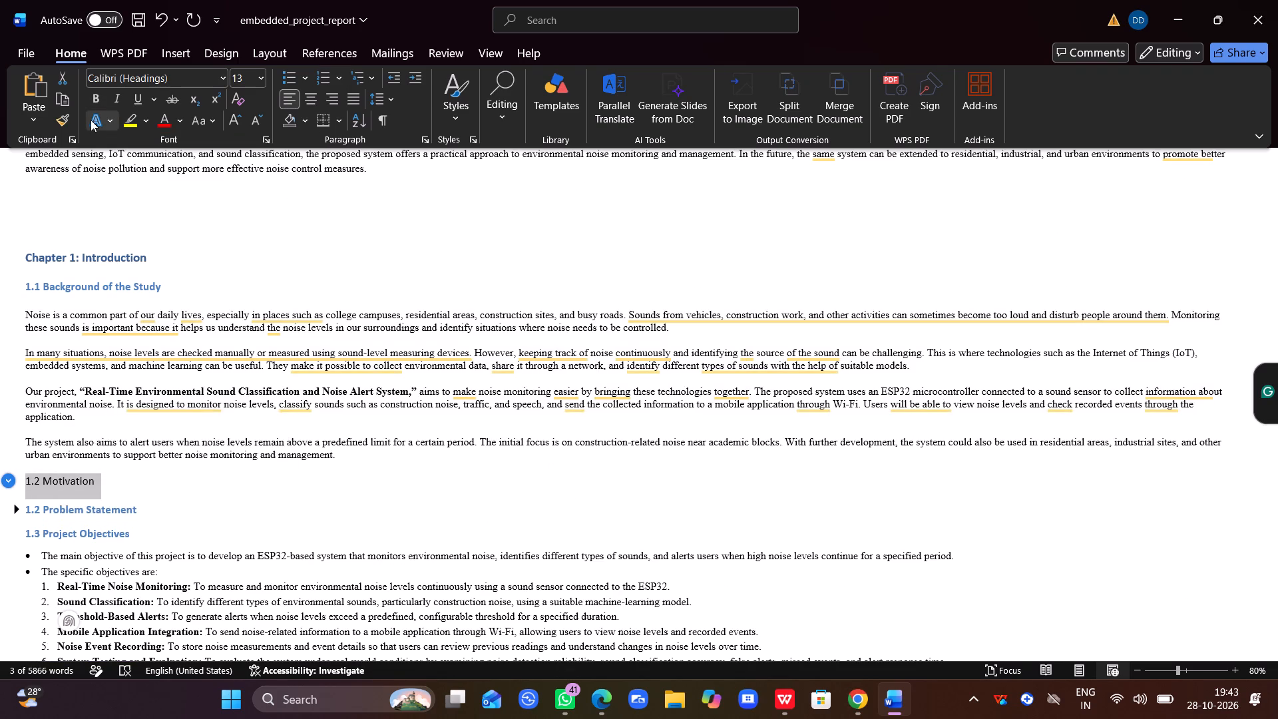
left_click(177, 118)
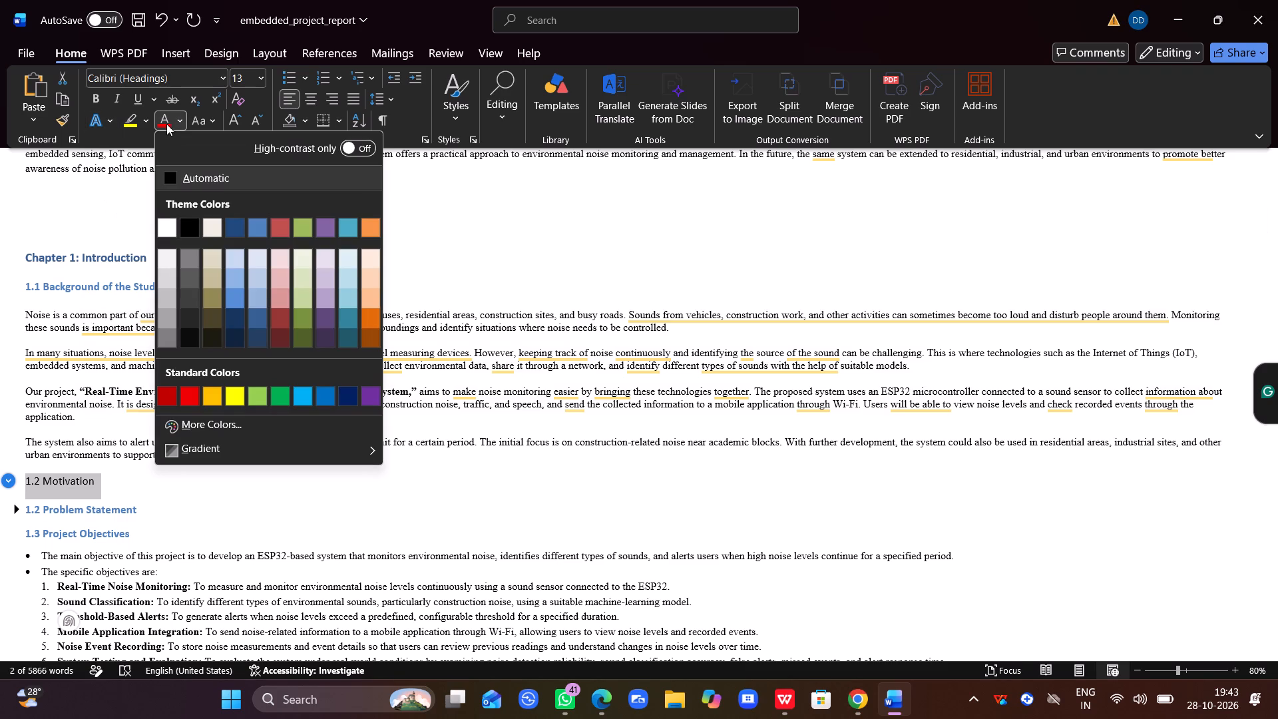
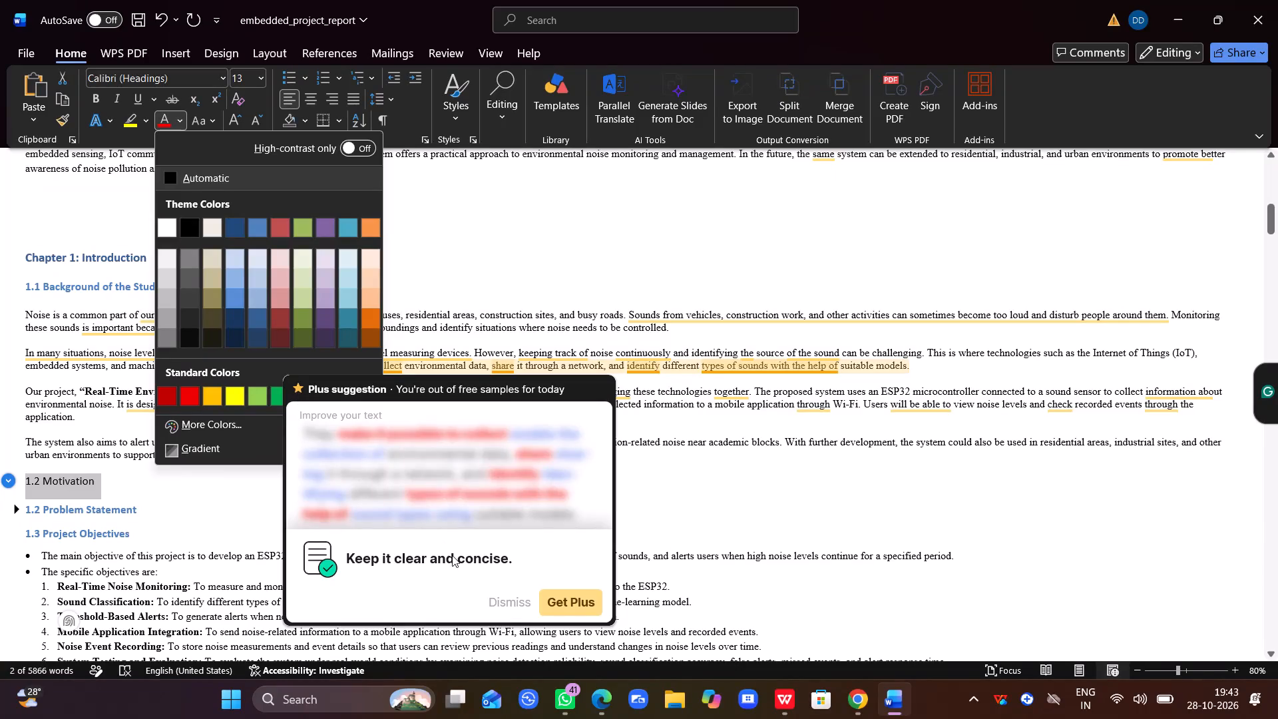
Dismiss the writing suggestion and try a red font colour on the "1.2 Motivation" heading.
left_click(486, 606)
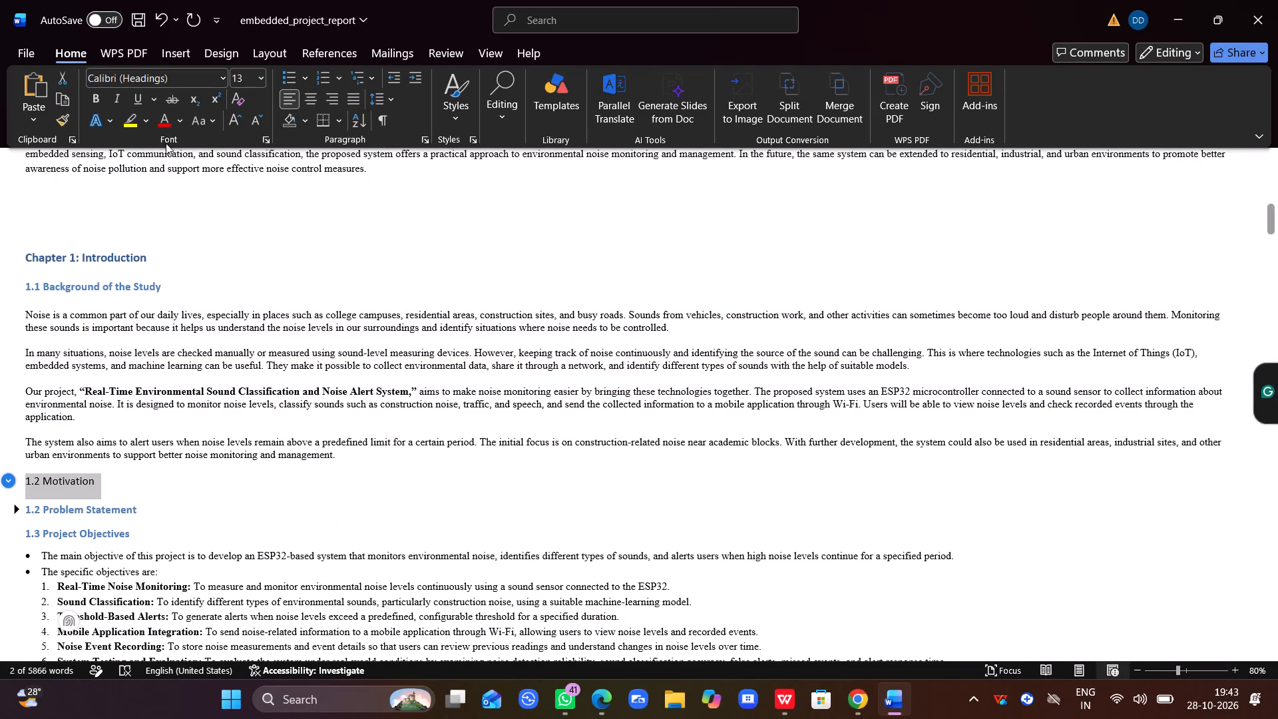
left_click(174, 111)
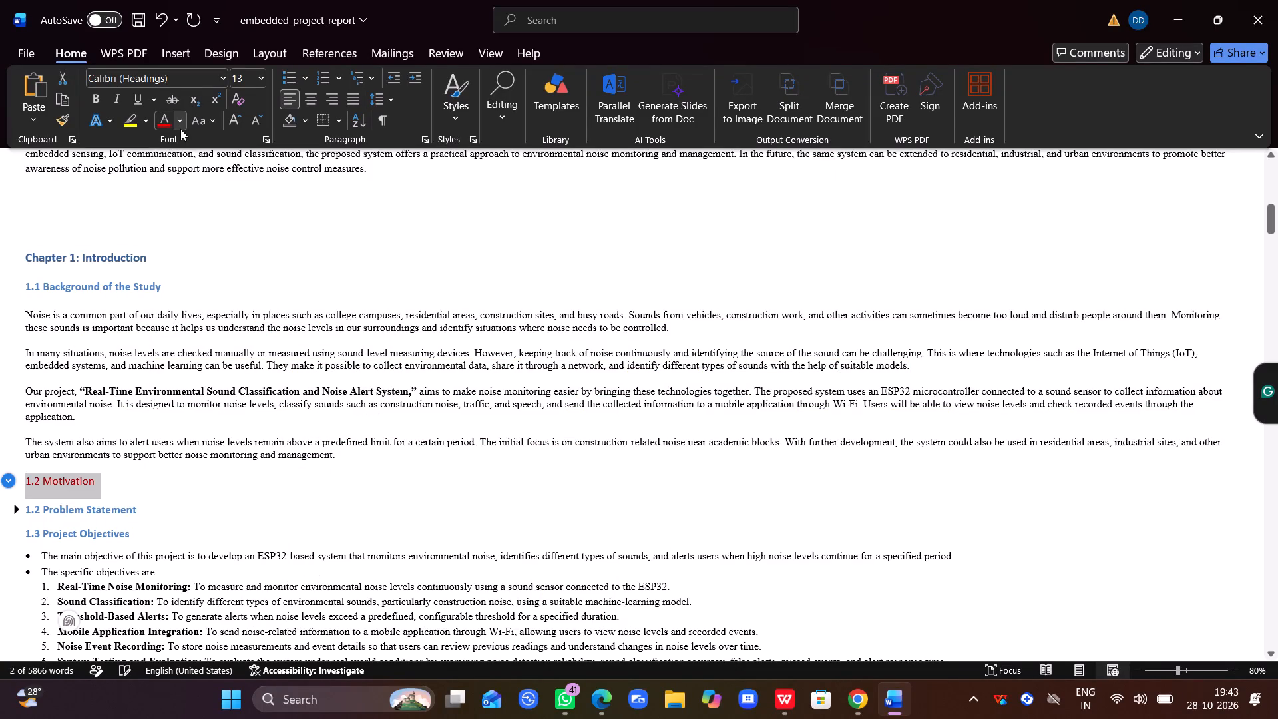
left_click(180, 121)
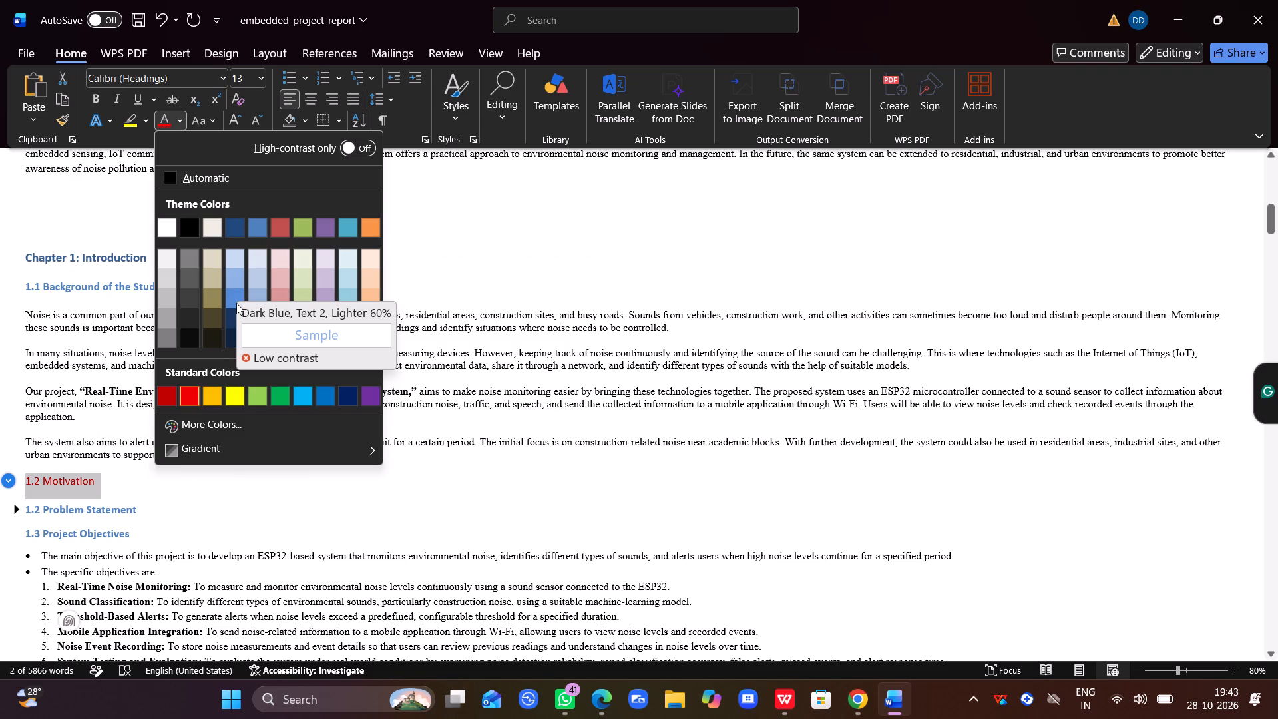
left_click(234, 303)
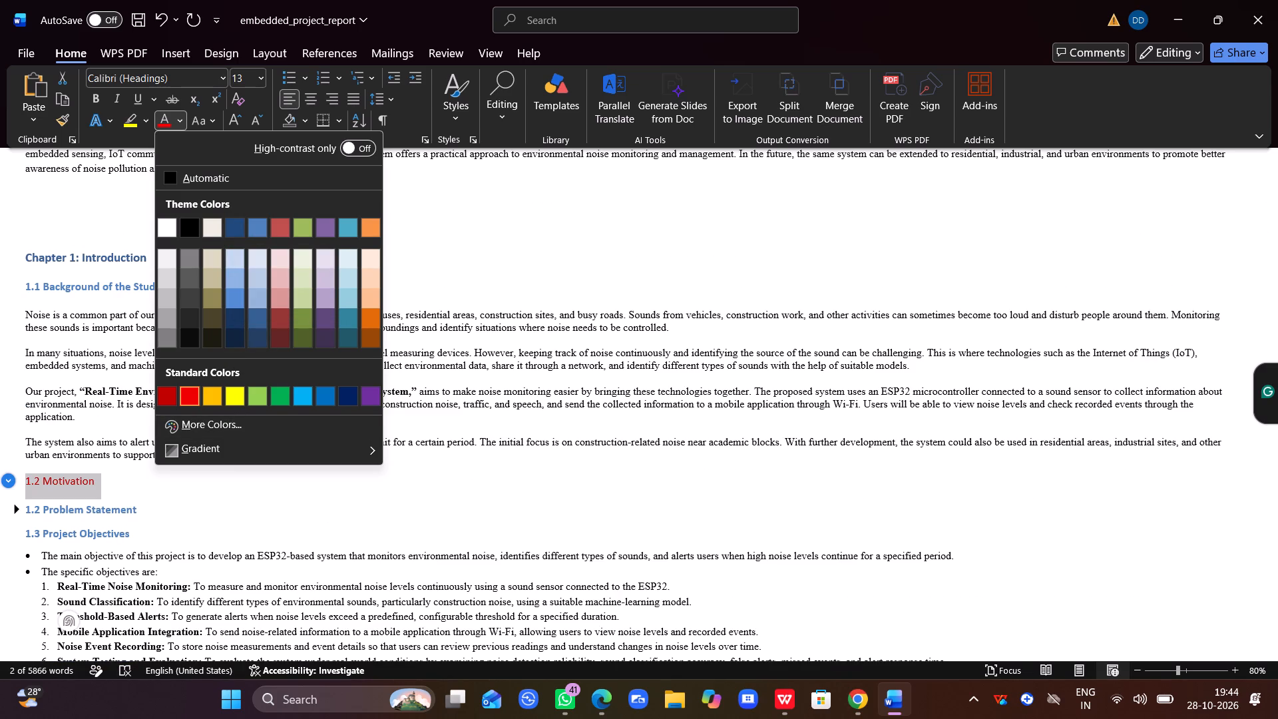
Select the Problem Statement heading text and check which font colour it uses.
left_click_drag(143, 506, 18, 511)
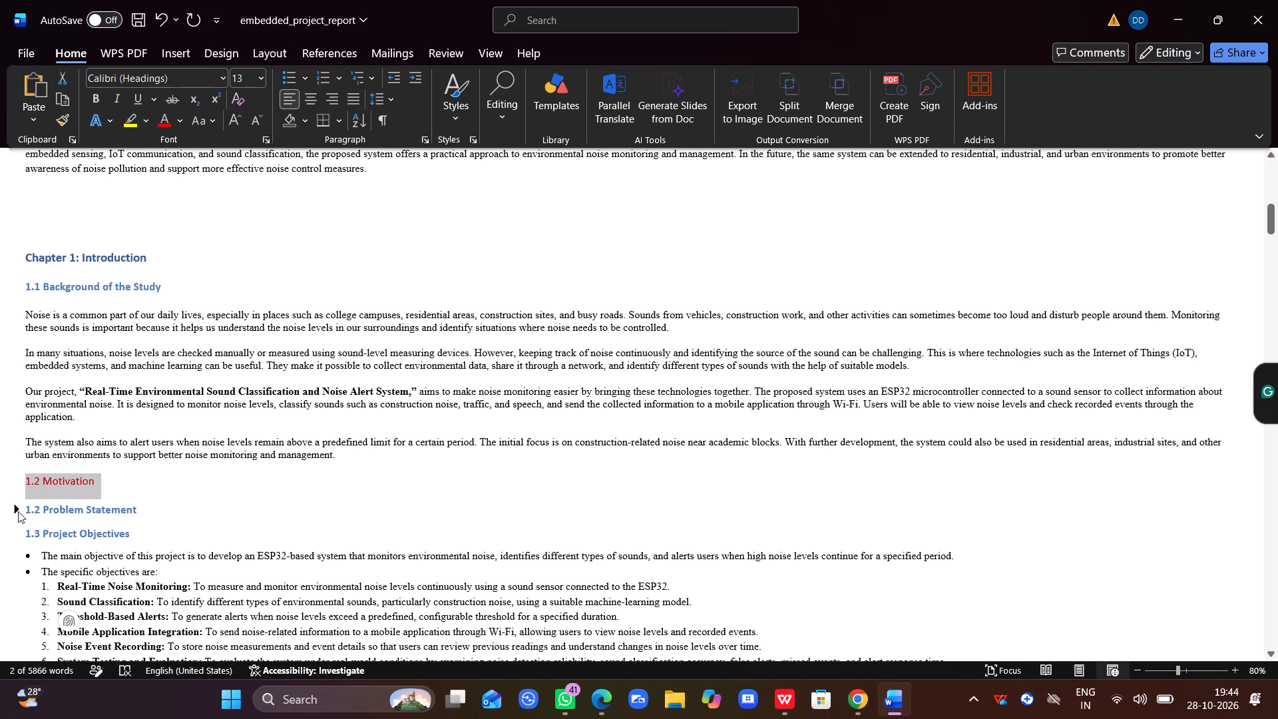
left_click_drag(18, 511, 23, 511)
left_click_drag(23, 511, 51, 510)
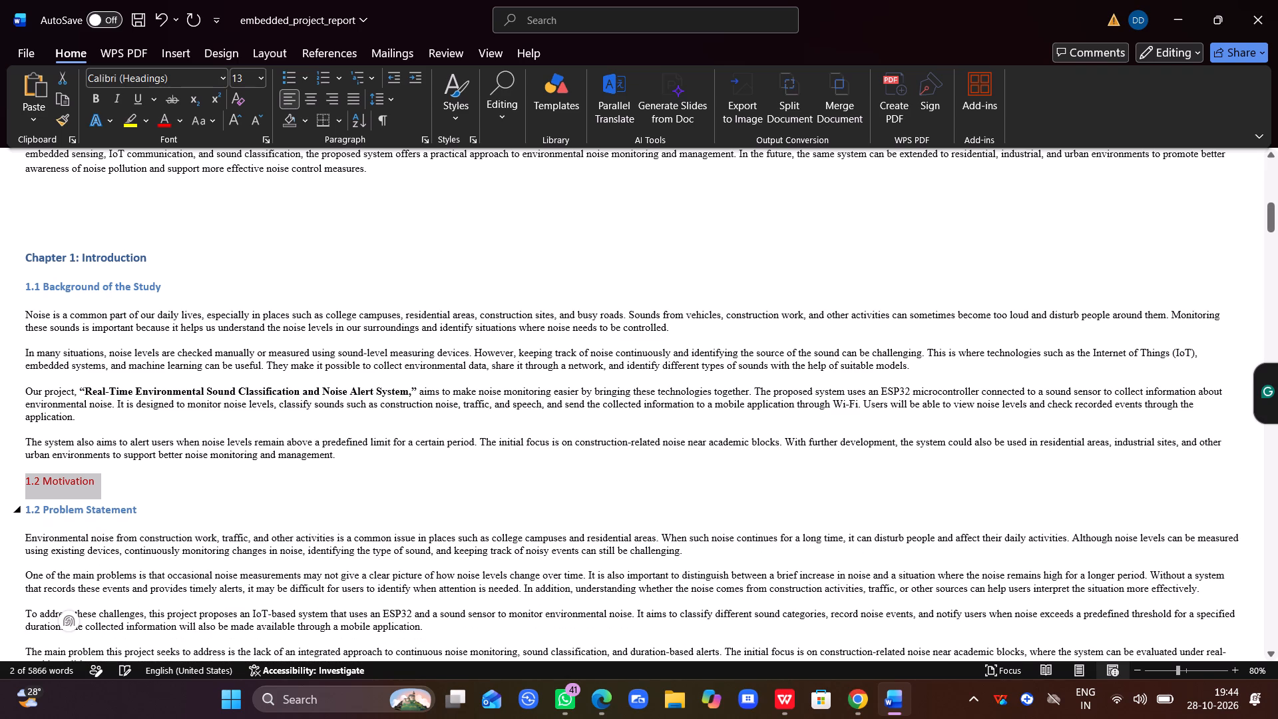
left_click_drag(51, 510, 141, 509)
left_click_drag(141, 509, 29, 505)
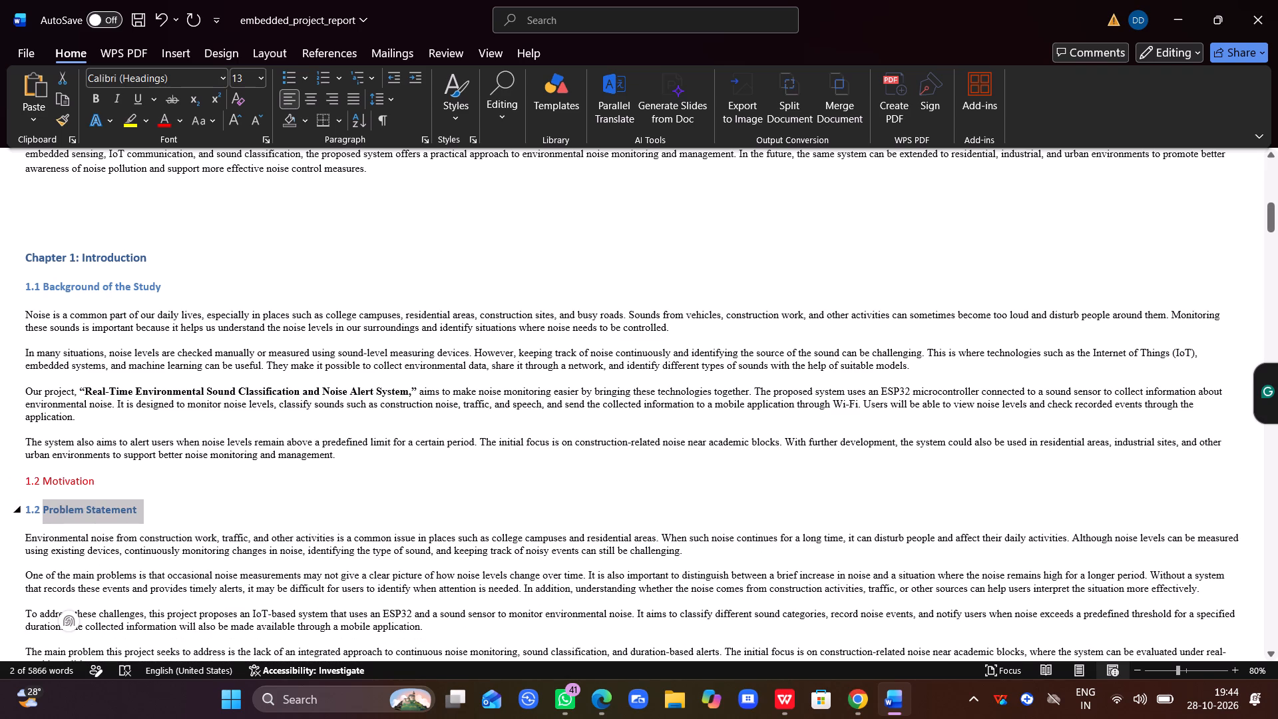
left_click_drag(29, 505, 13, 510)
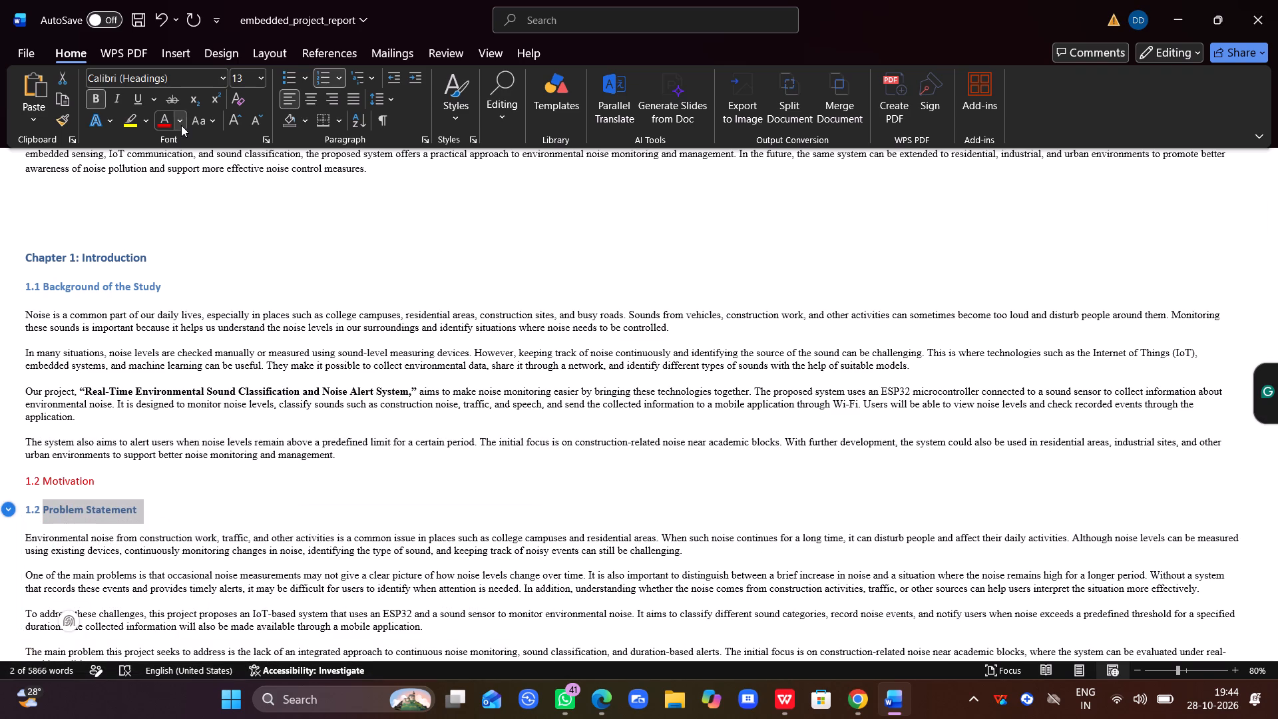
left_click(133, 503)
left_click_drag(133, 503, 60, 505)
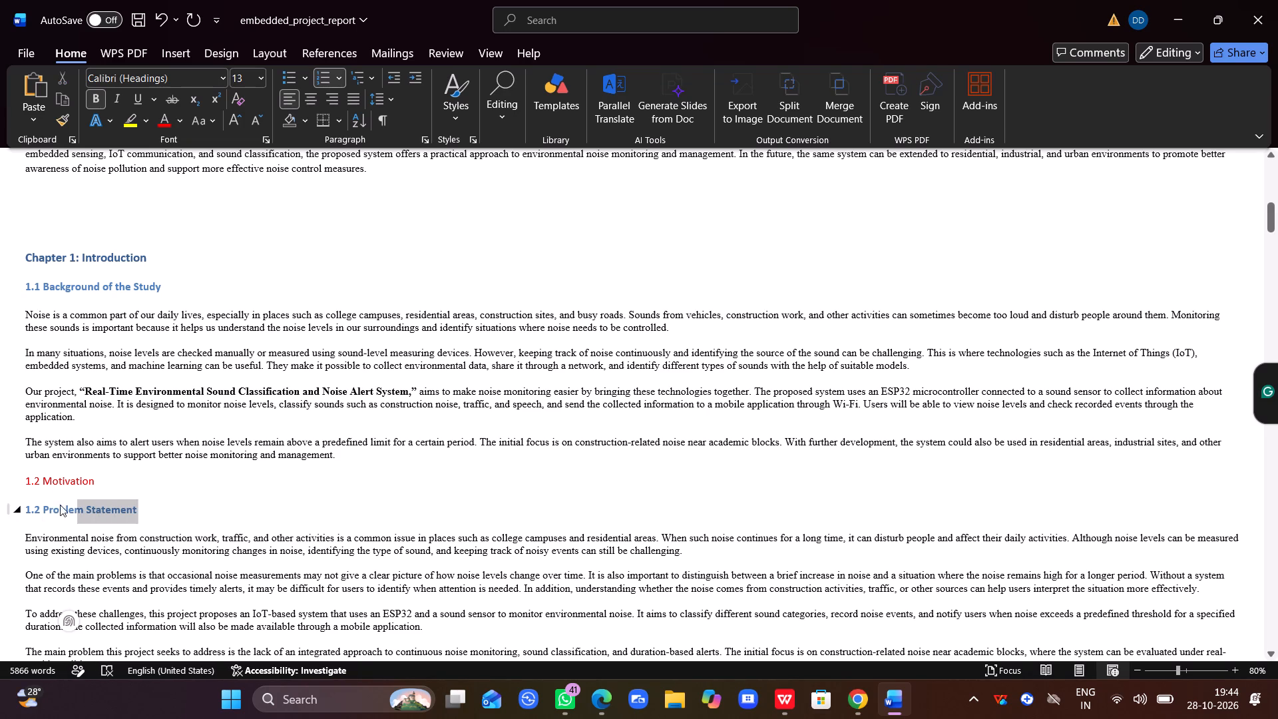
left_click_drag(60, 505, 31, 501)
left_click(152, 476)
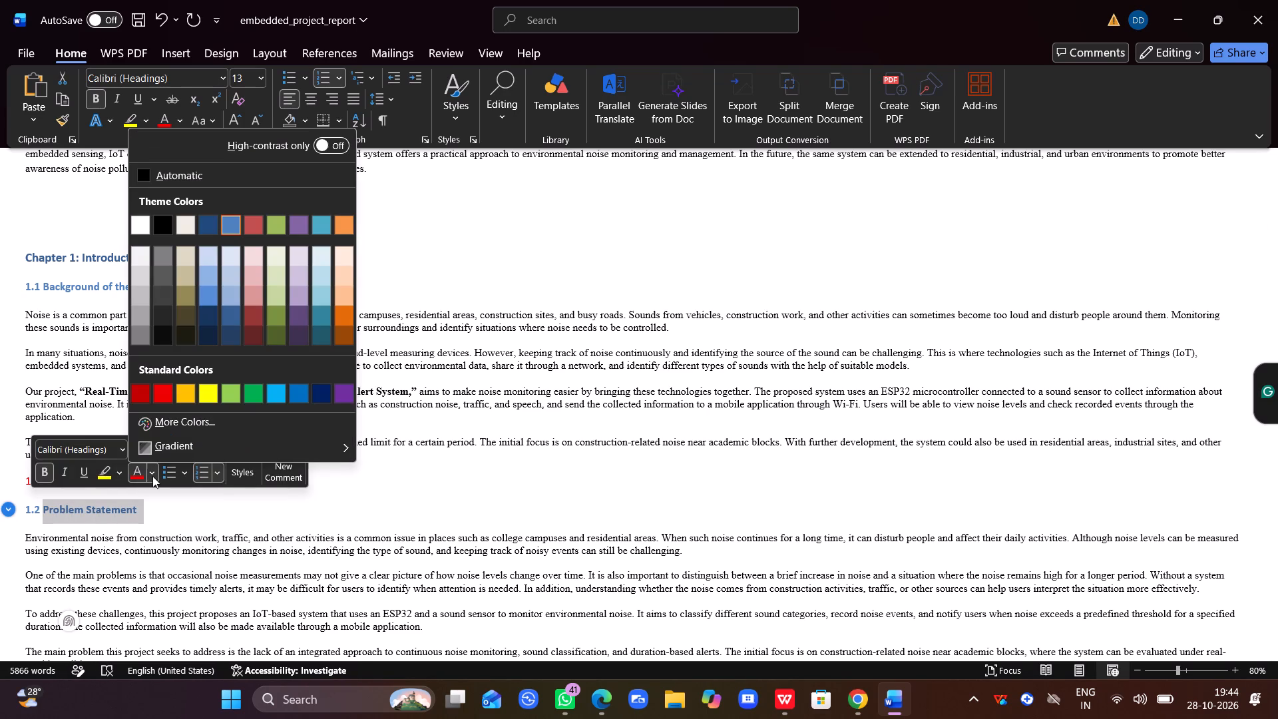
left_click(152, 476)
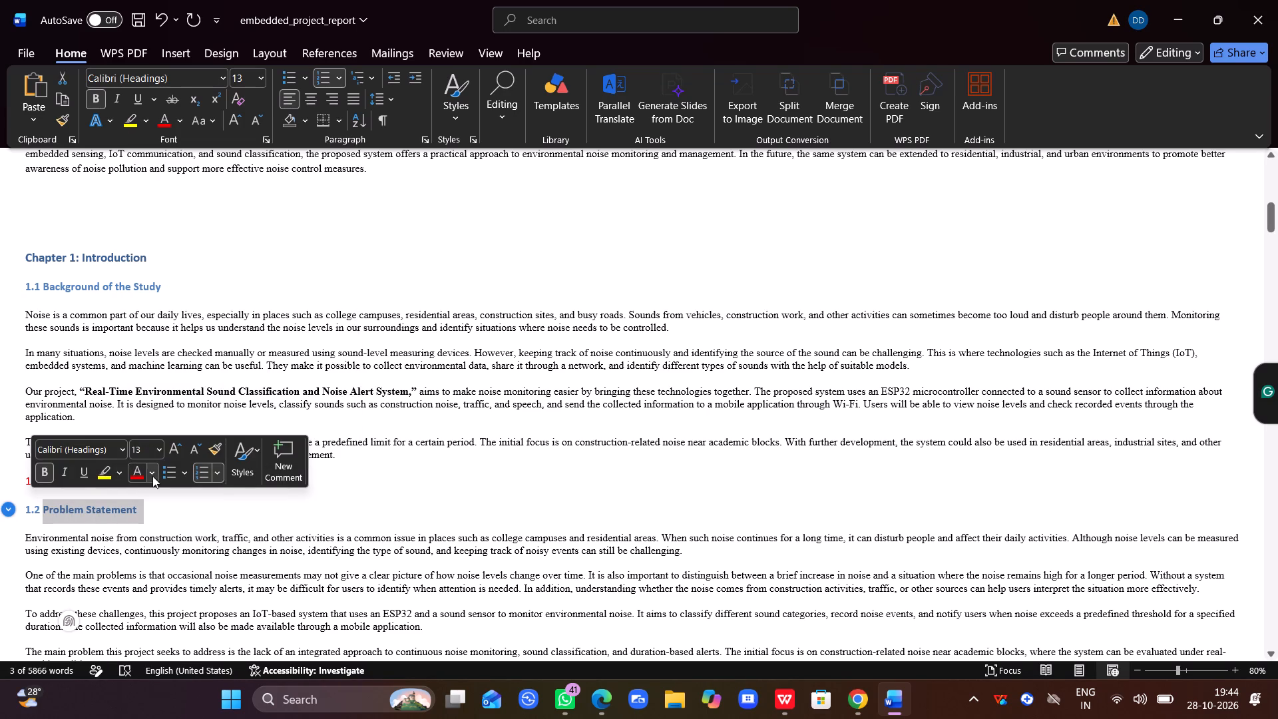
left_click(152, 476)
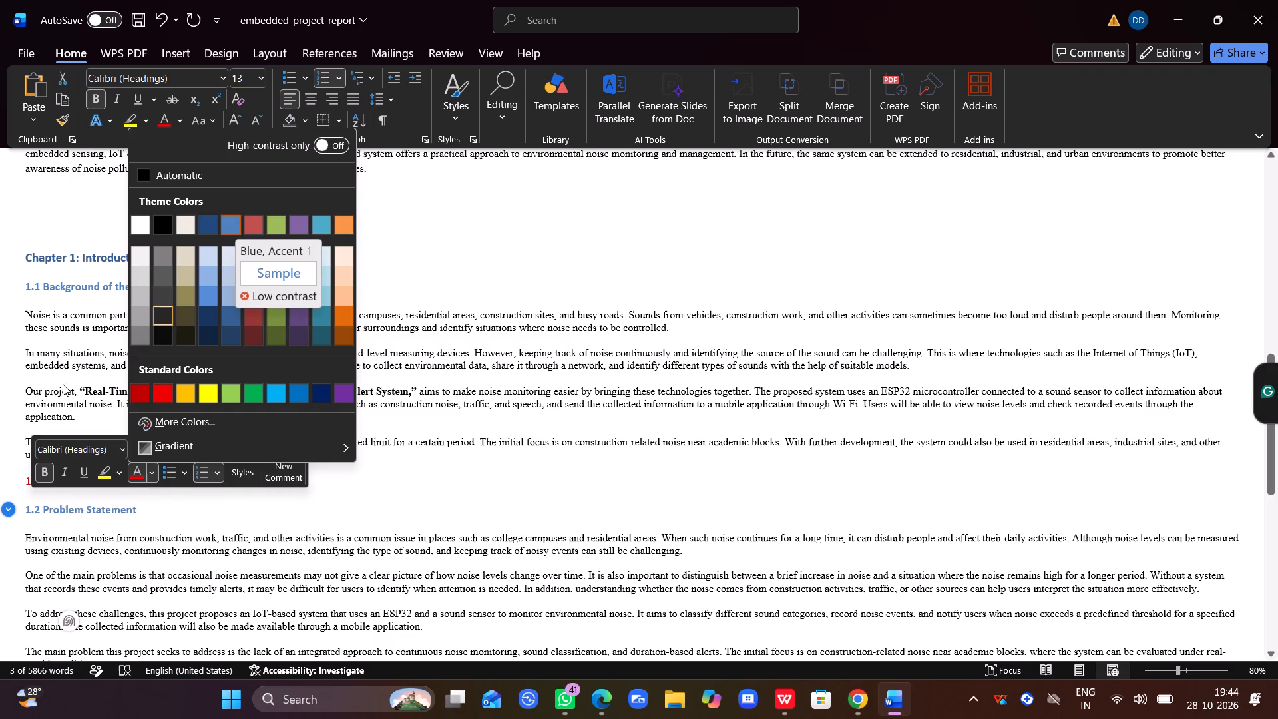
left_click(46, 401)
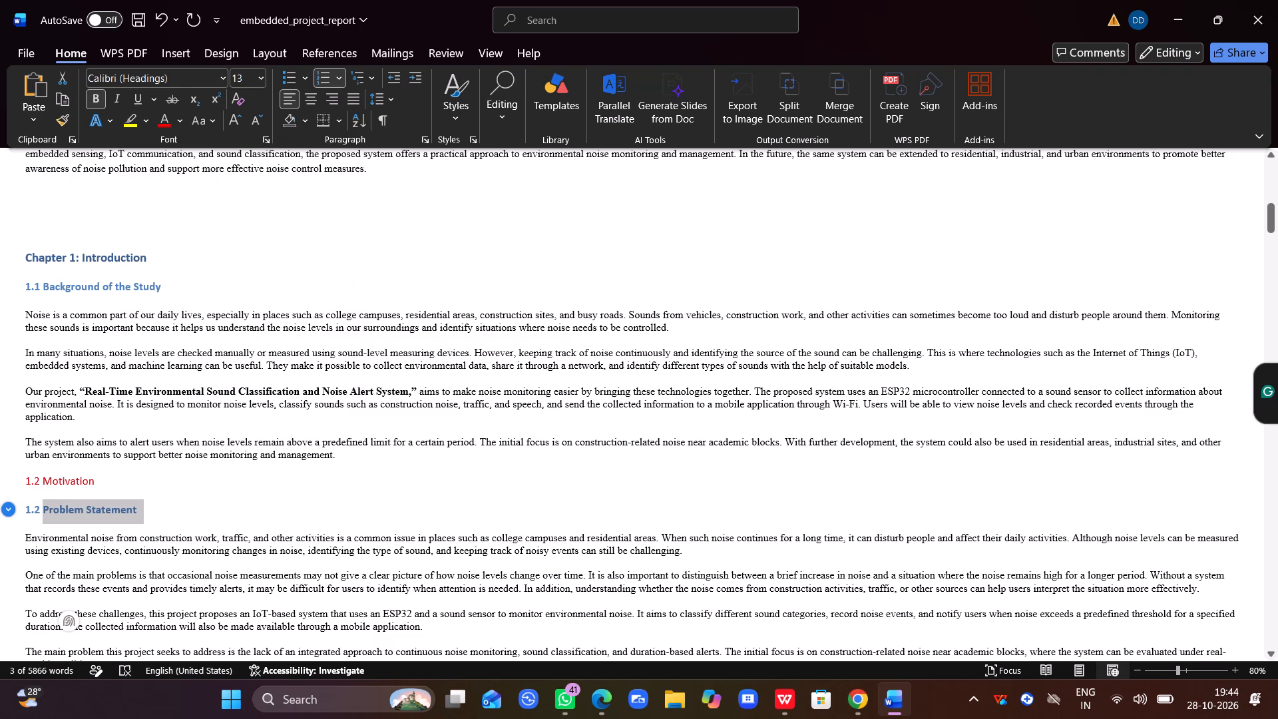
Set the "1.2 Motivation" heading's font colour to Blue, Accent 1.
left_click_drag(97, 482, 9, 477)
left_click(132, 451)
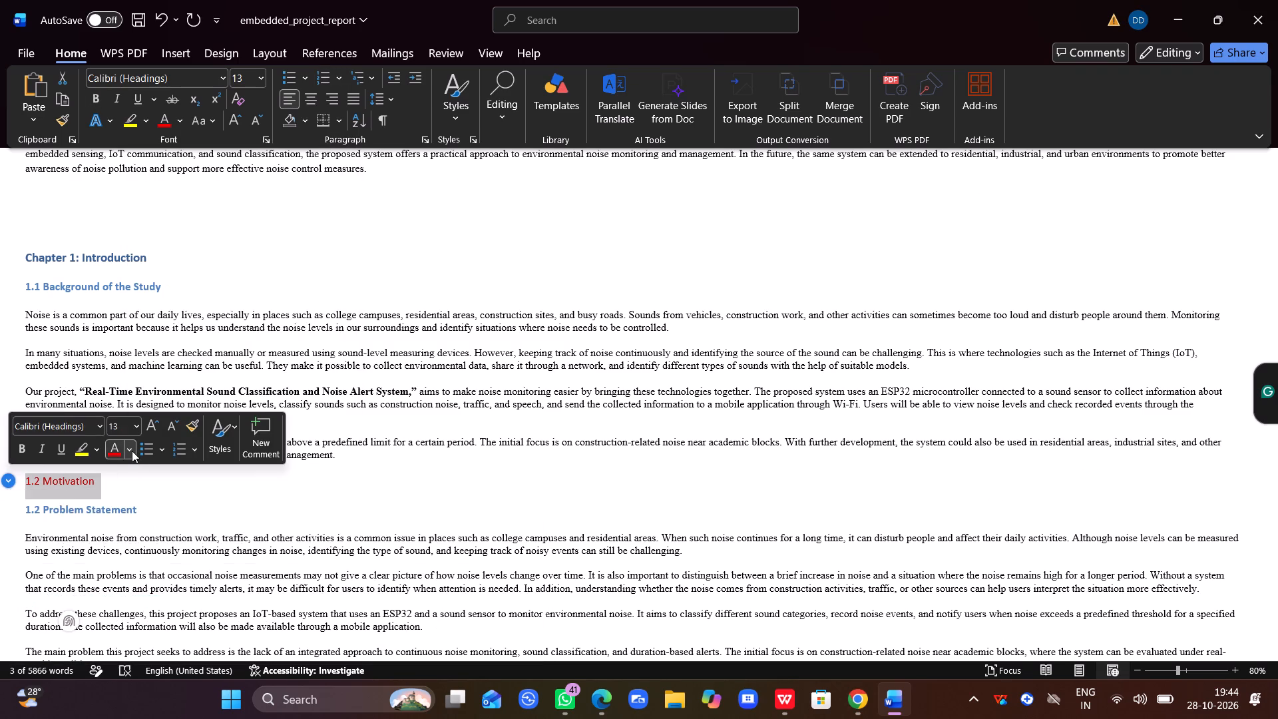
left_click(211, 206)
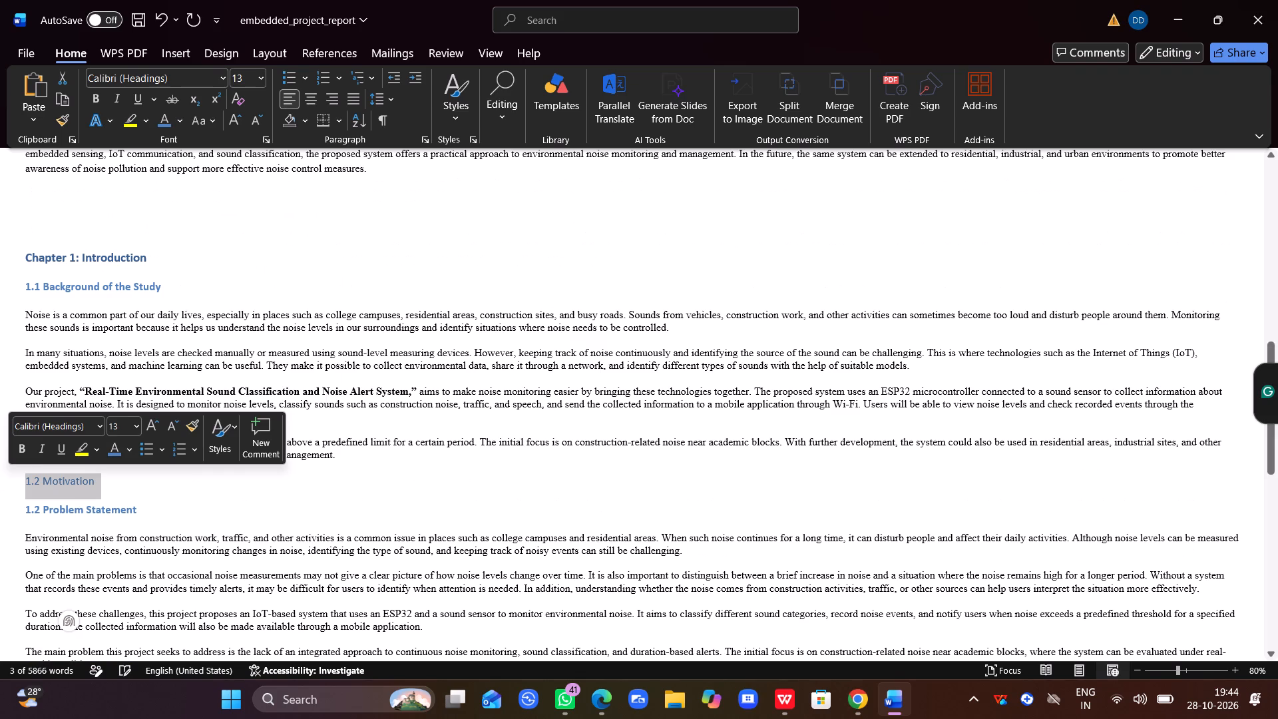
Add an empty line without automatic numbering below the "1.2 Motivation" heading.
left_click(118, 480)
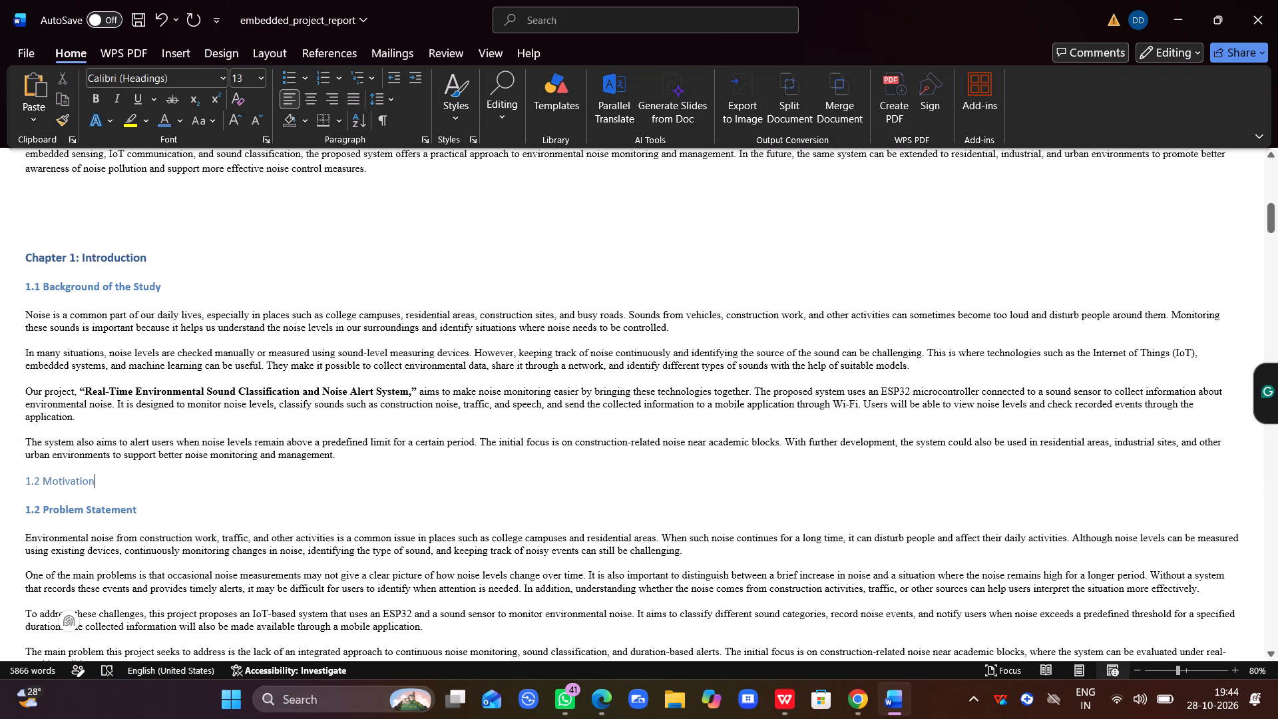
key("Return")
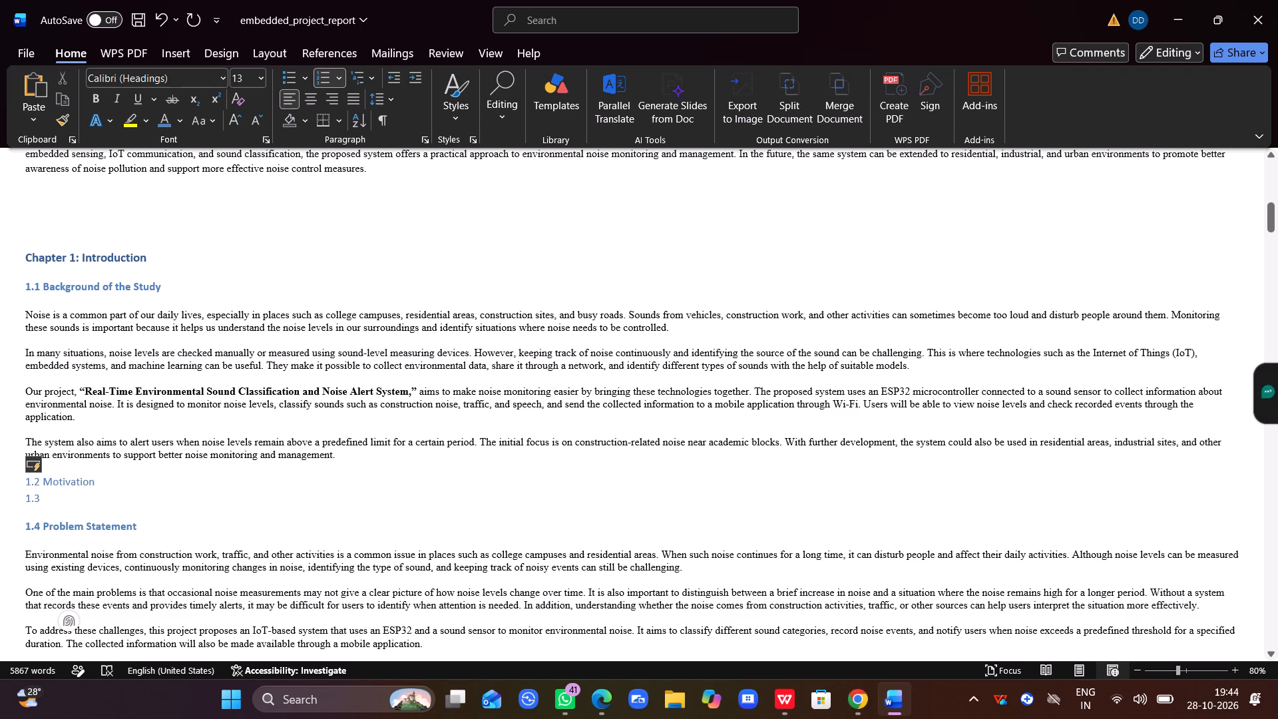
key("BackSpace")
key("BackSpace")
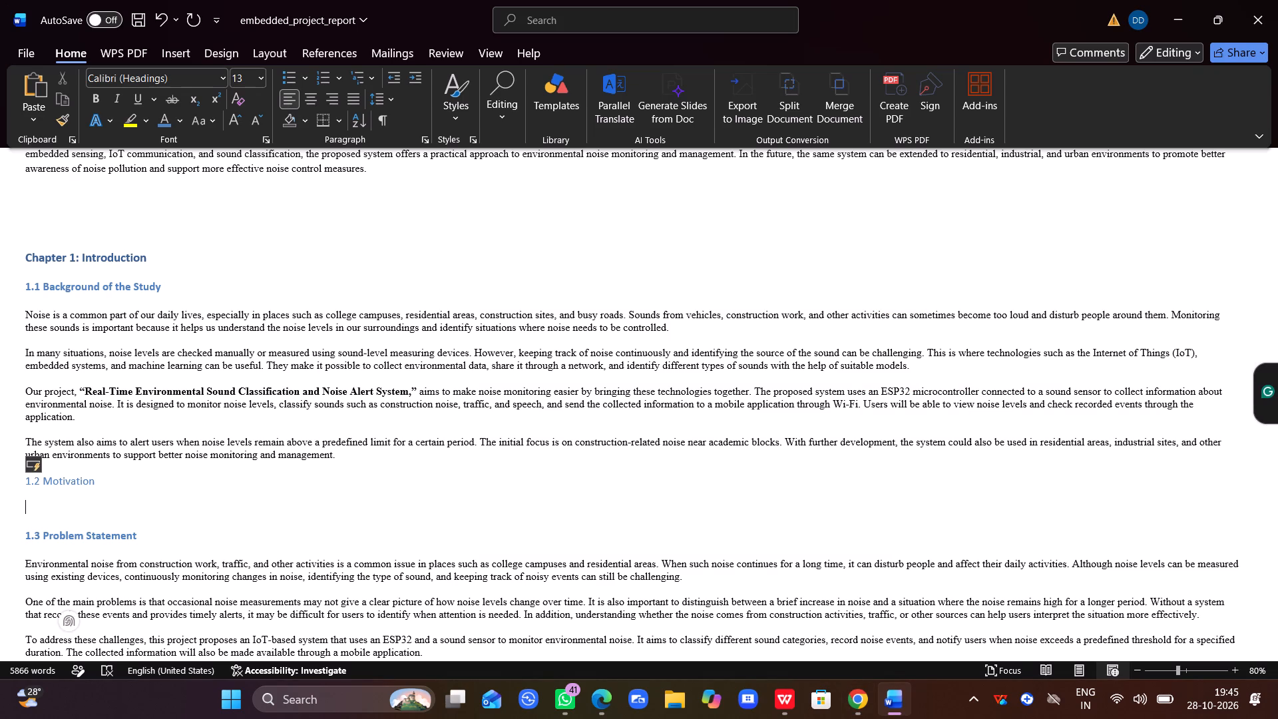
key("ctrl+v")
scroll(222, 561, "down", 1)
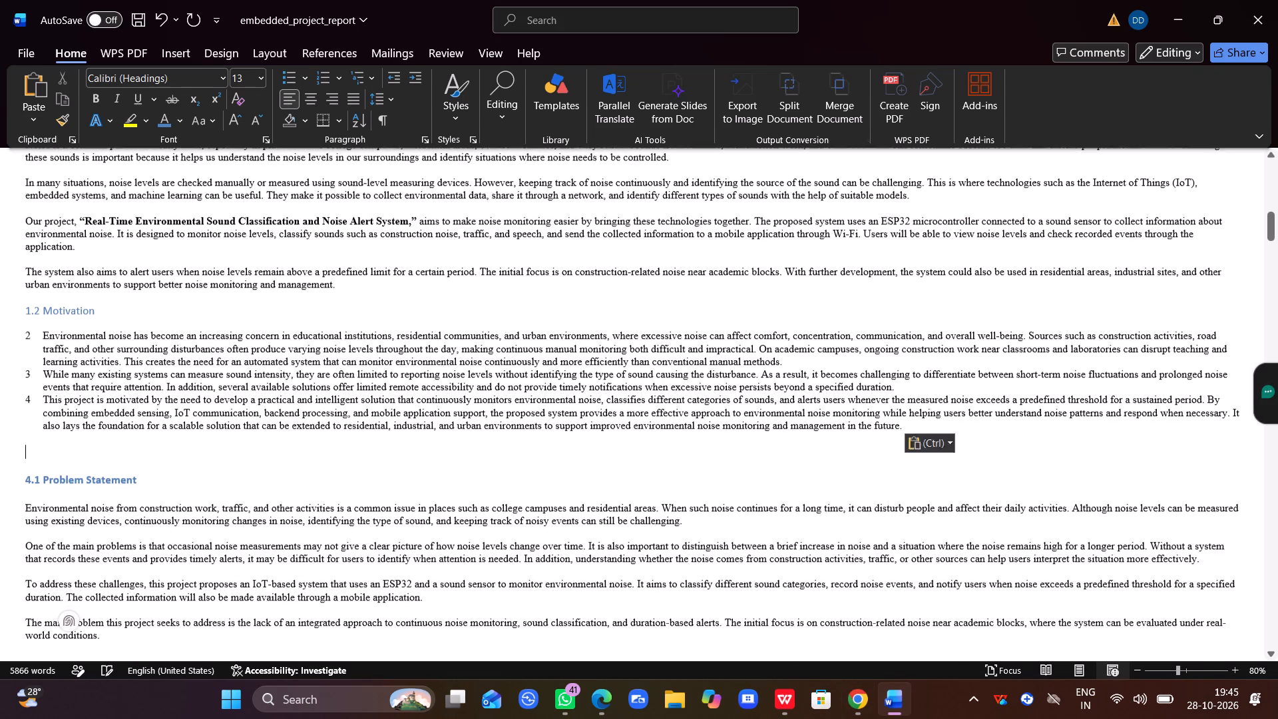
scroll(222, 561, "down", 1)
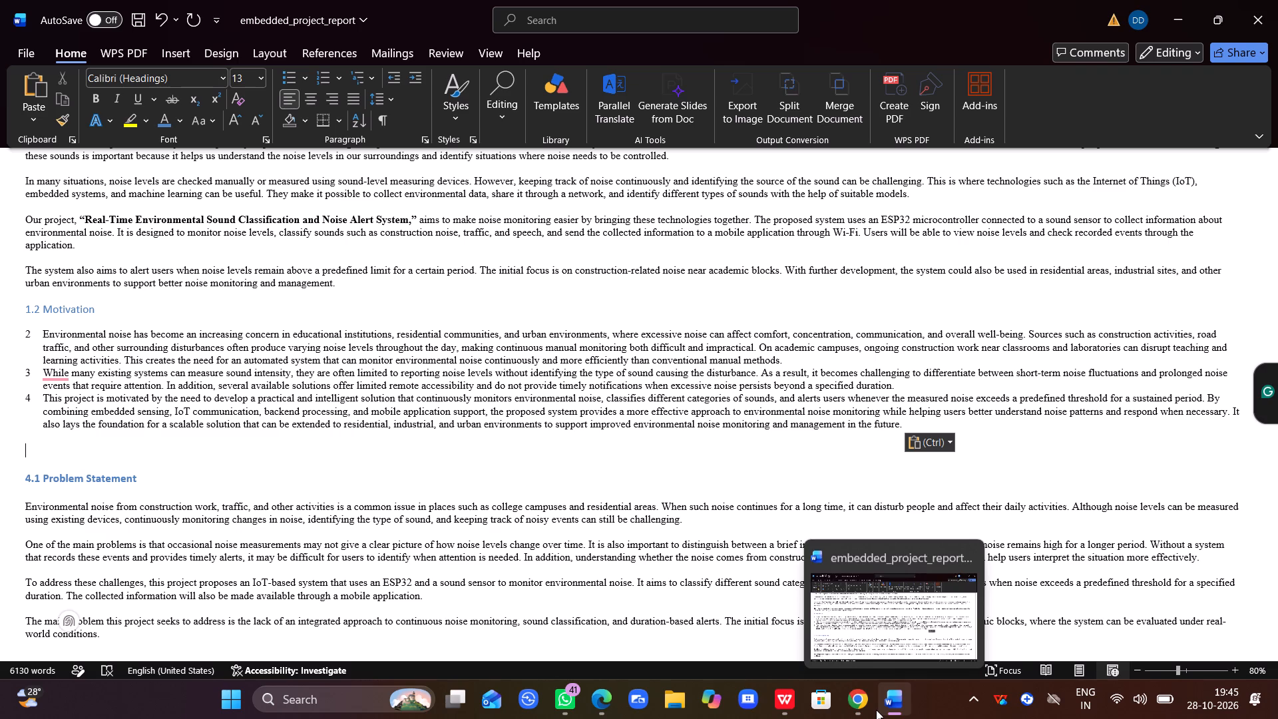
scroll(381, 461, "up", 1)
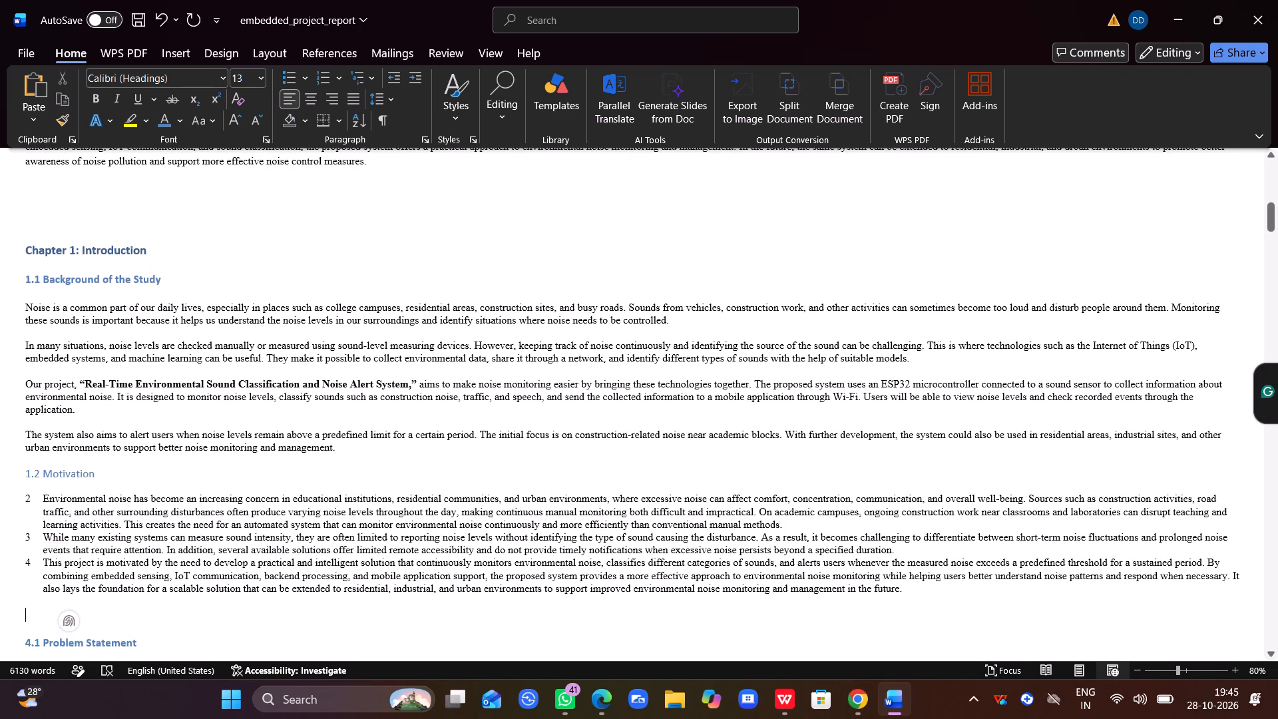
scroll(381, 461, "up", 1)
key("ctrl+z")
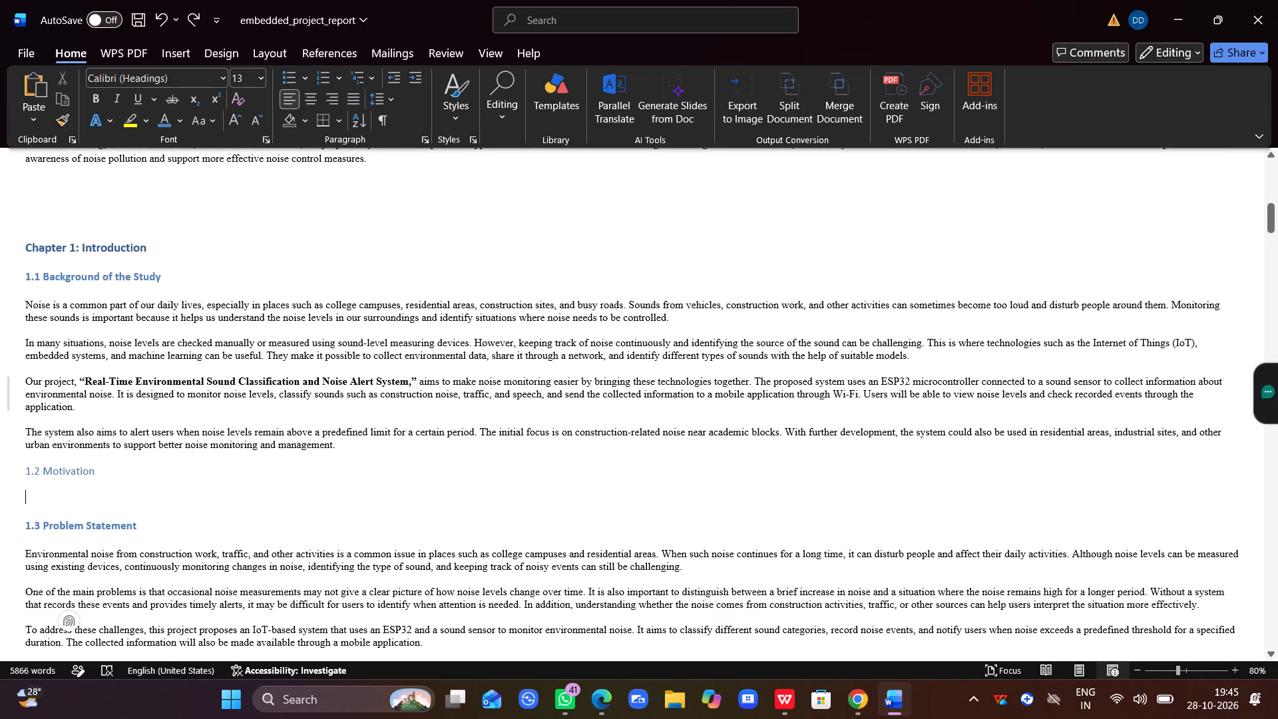
Undo the earlier formatting and line-break edits around 1.2 Motivation, back to the plain Times New Roman 14 pt heading.
scroll(552, 342, "up", 2)
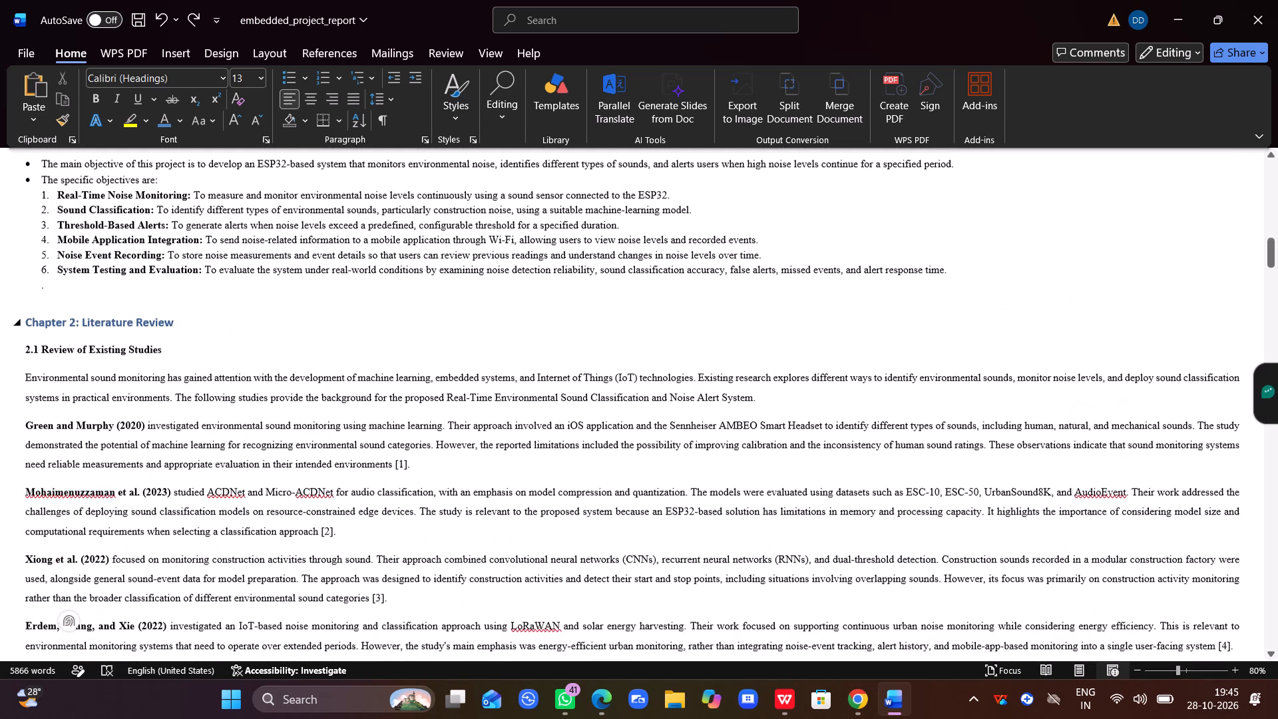
scroll(552, 342, "up", 1)
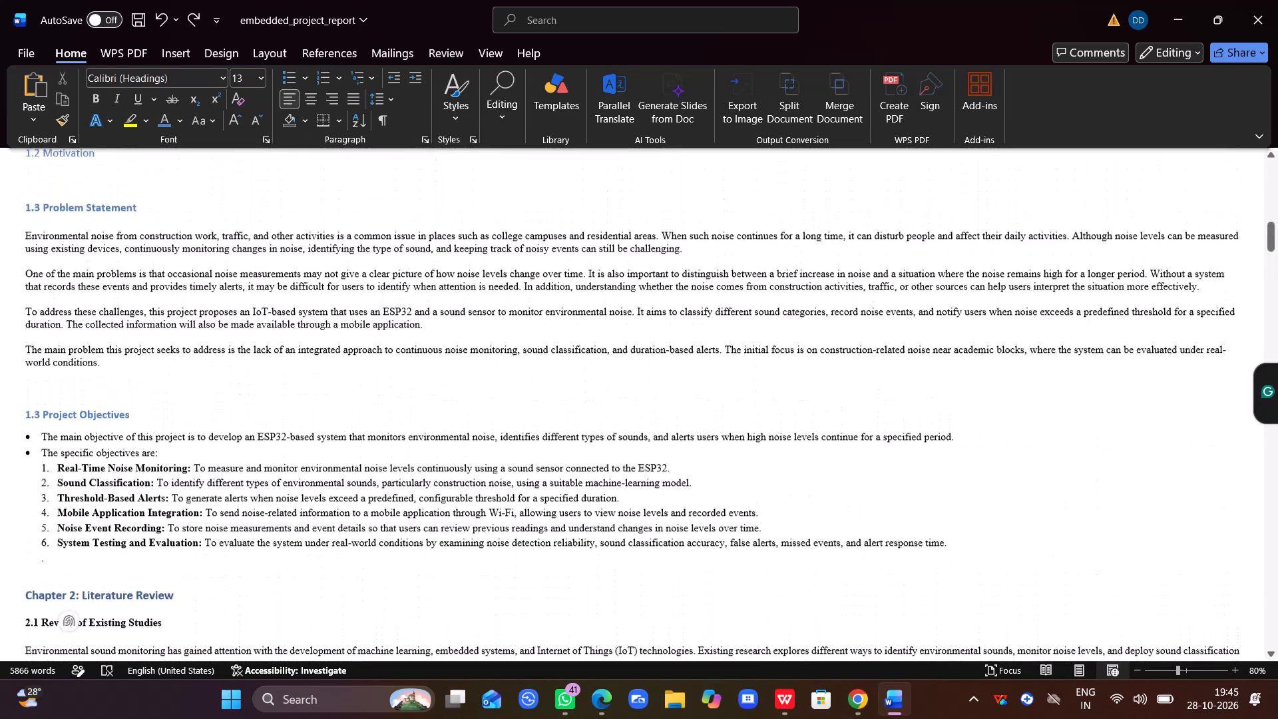
scroll(552, 342, "up", 2)
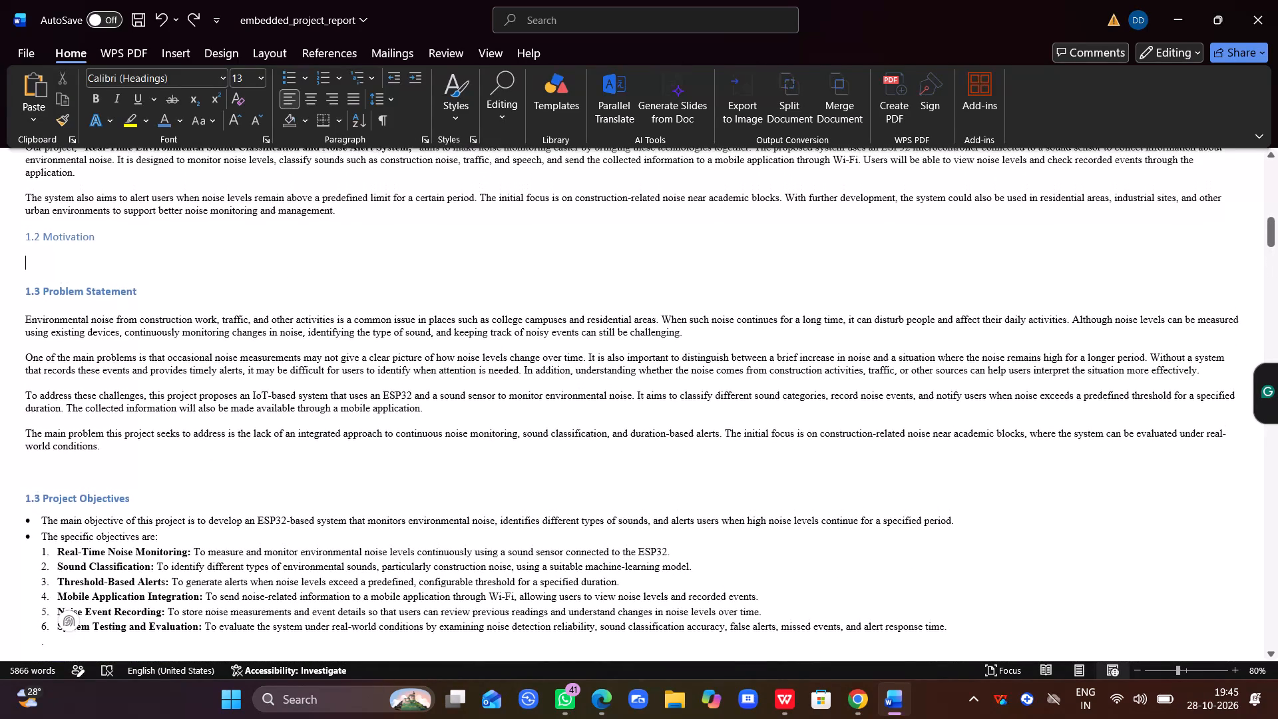
scroll(552, 342, "up", 1)
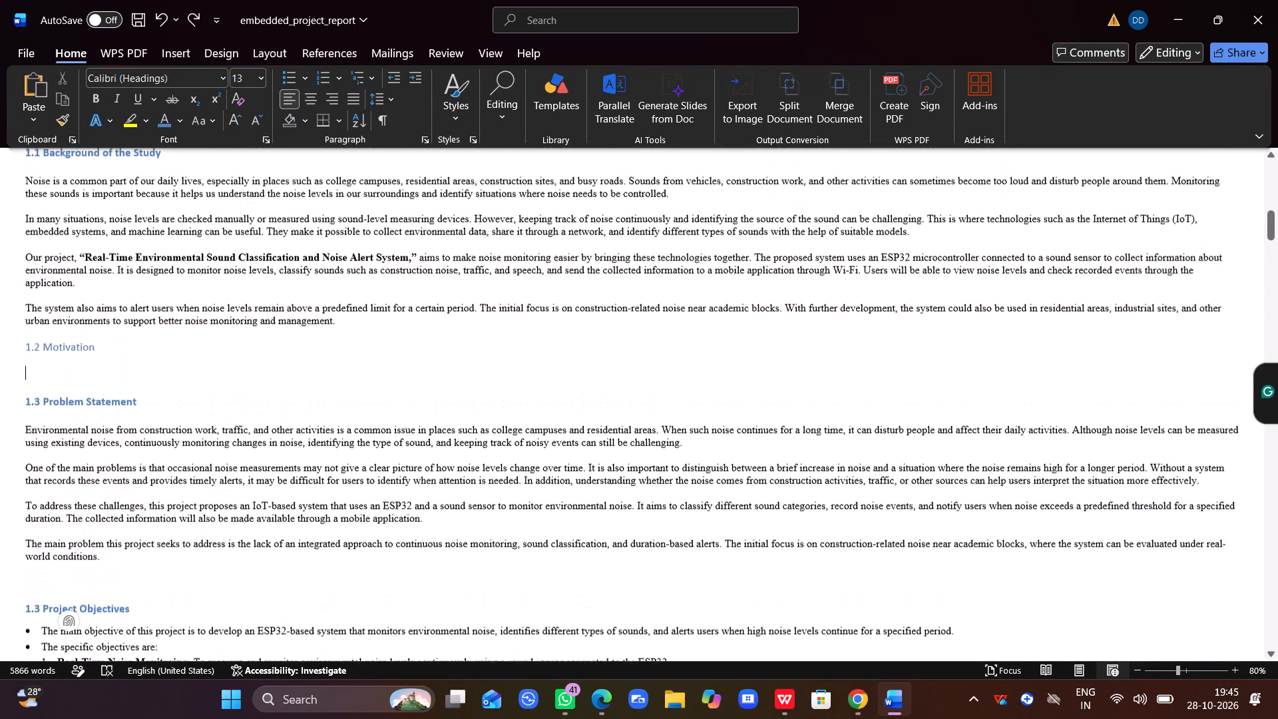
scroll(552, 342, "up", 1)
key("ctrl+z")
key("ctrl+z")
key("ctrl+z")
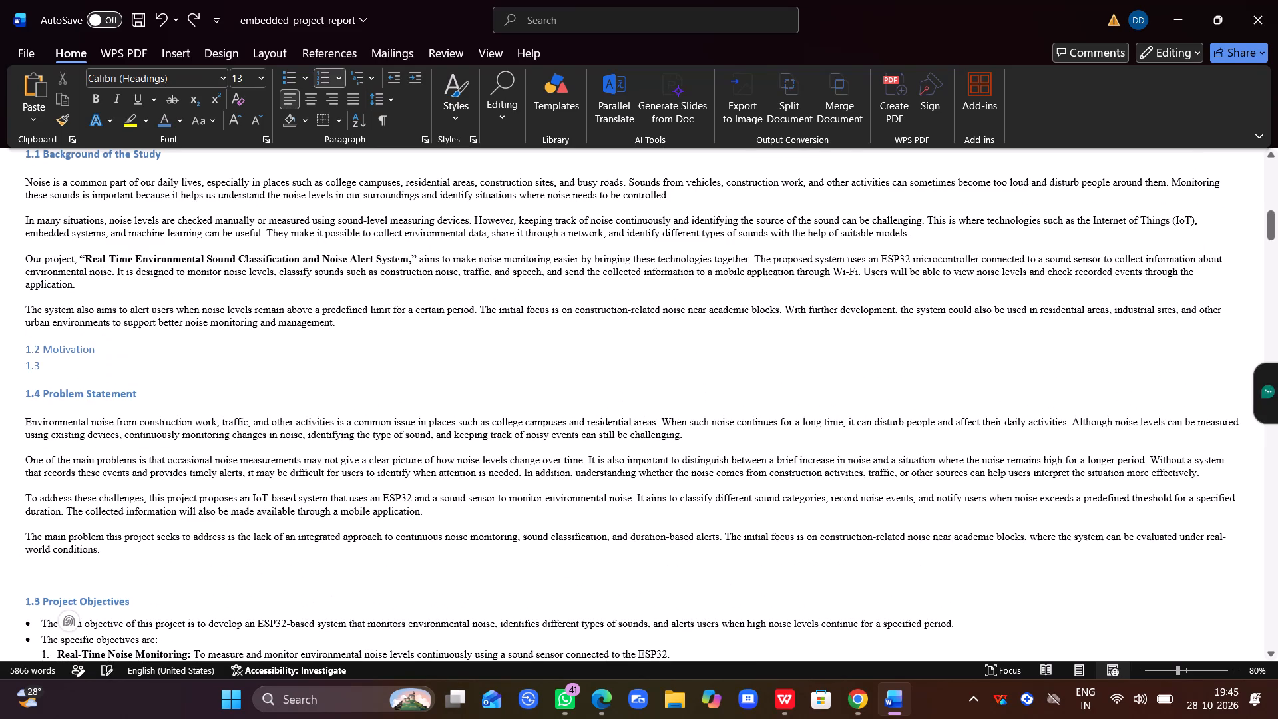
key("ctrl+z")
key("ctrl+z")
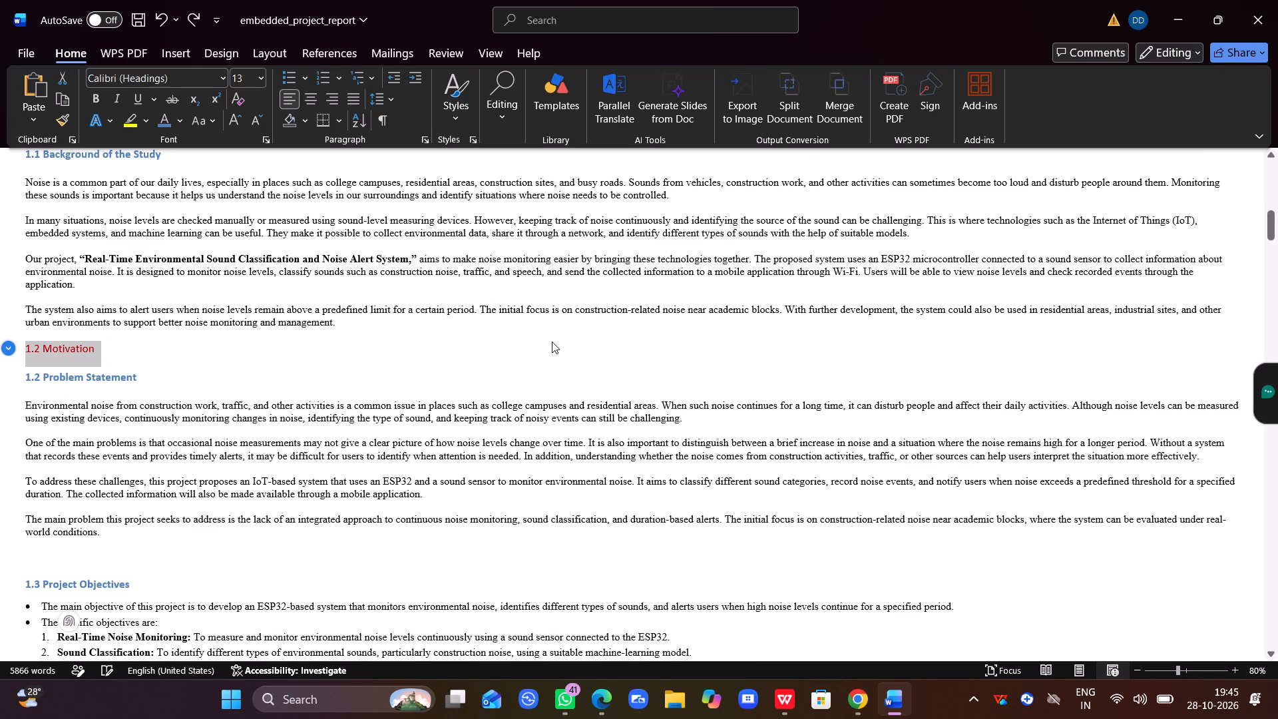
key("ctrl+z")
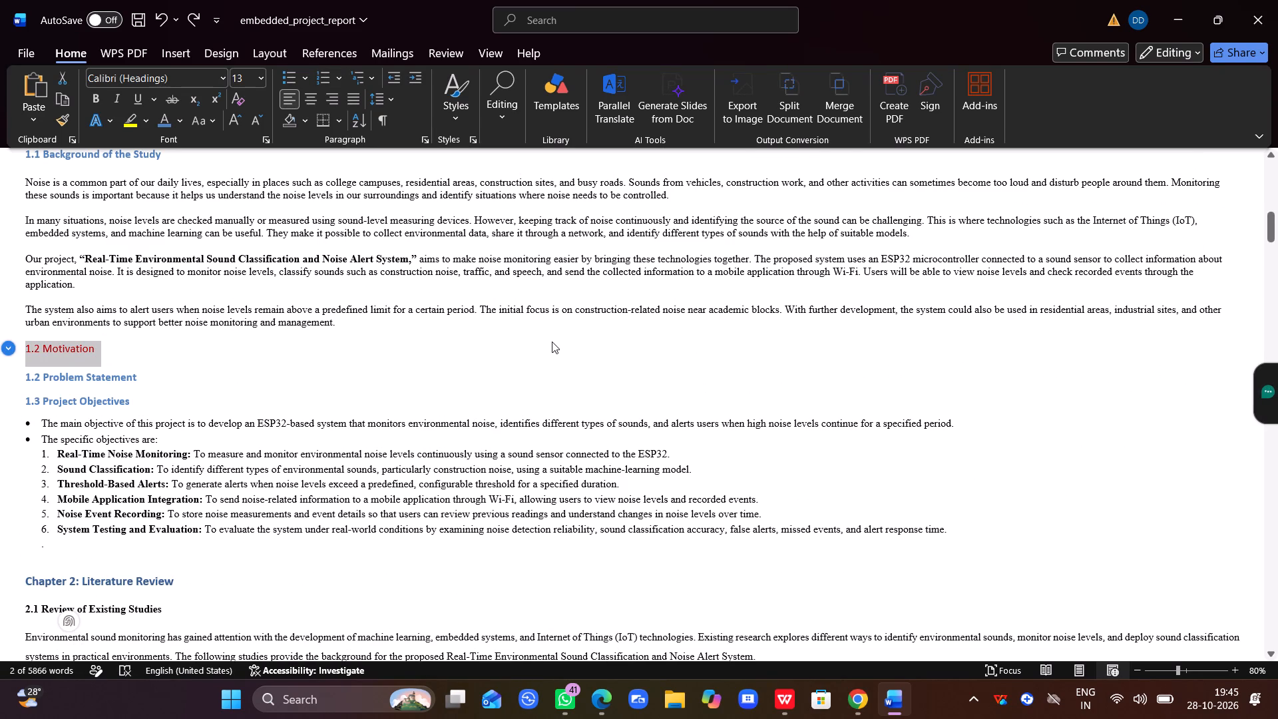
key("ctrl+z")
key("ctrl+z")
key("ctrl+z")
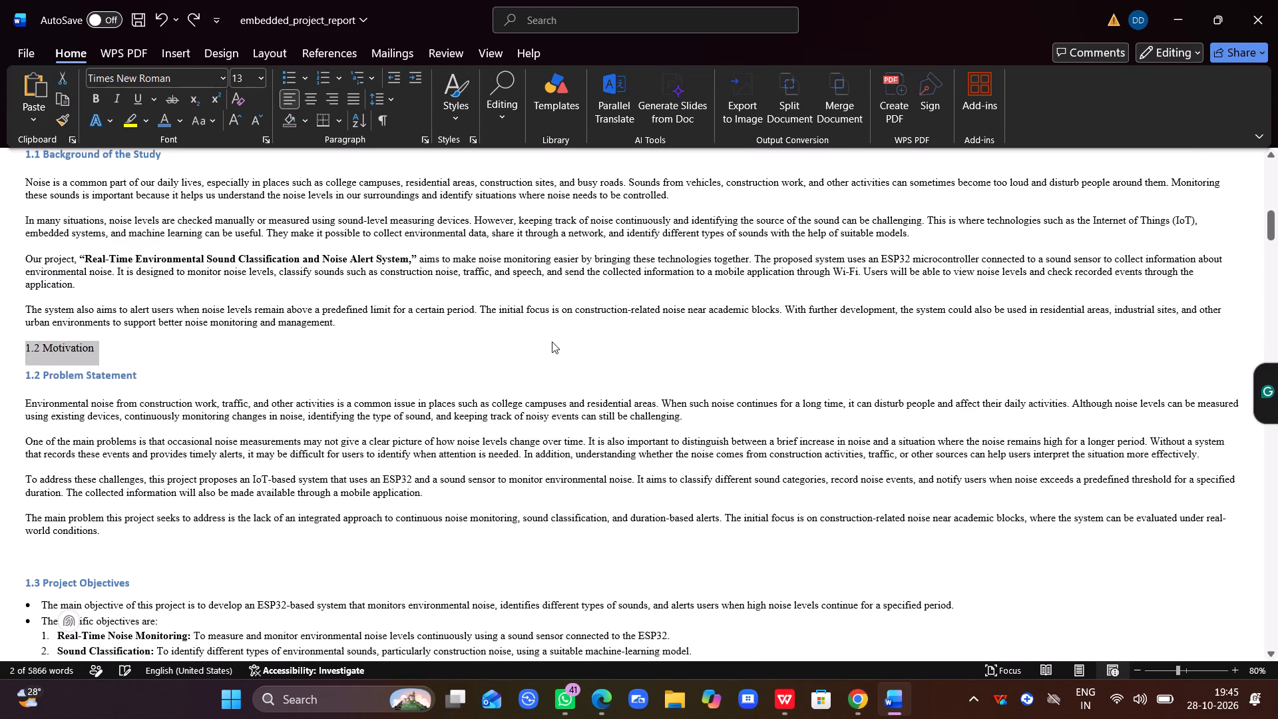
key("ctrl+z")
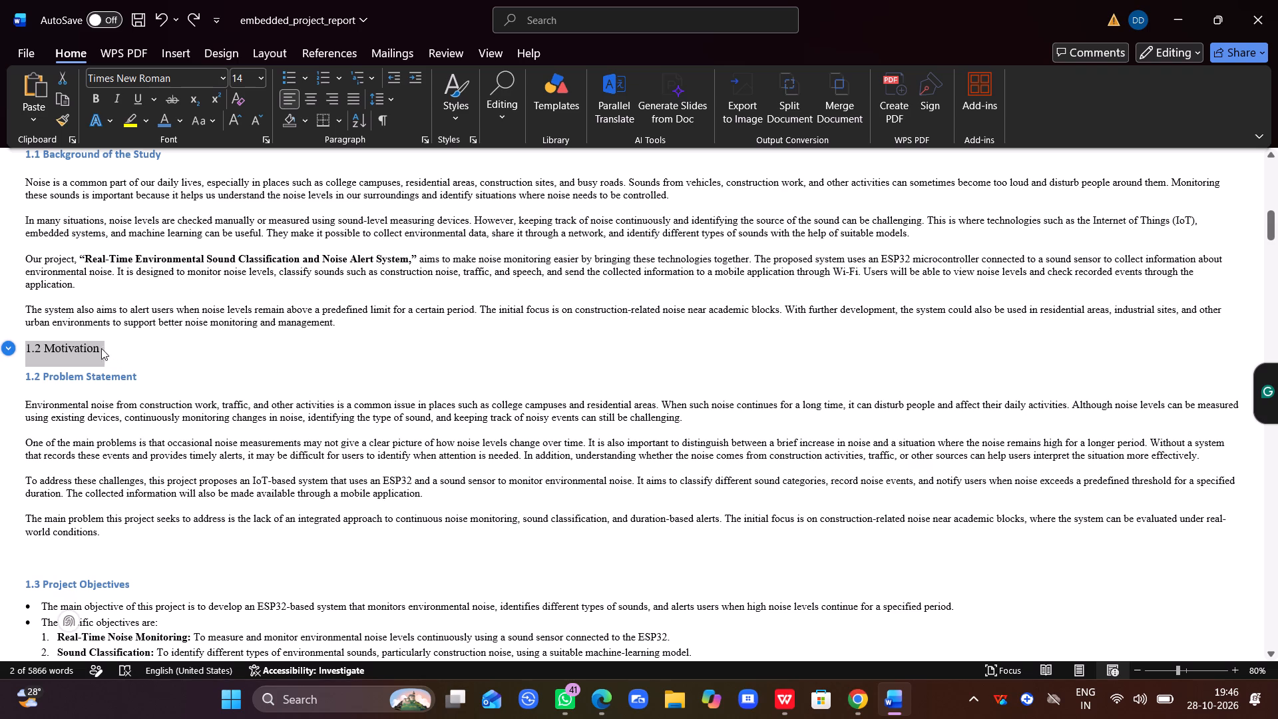
left_click(134, 356)
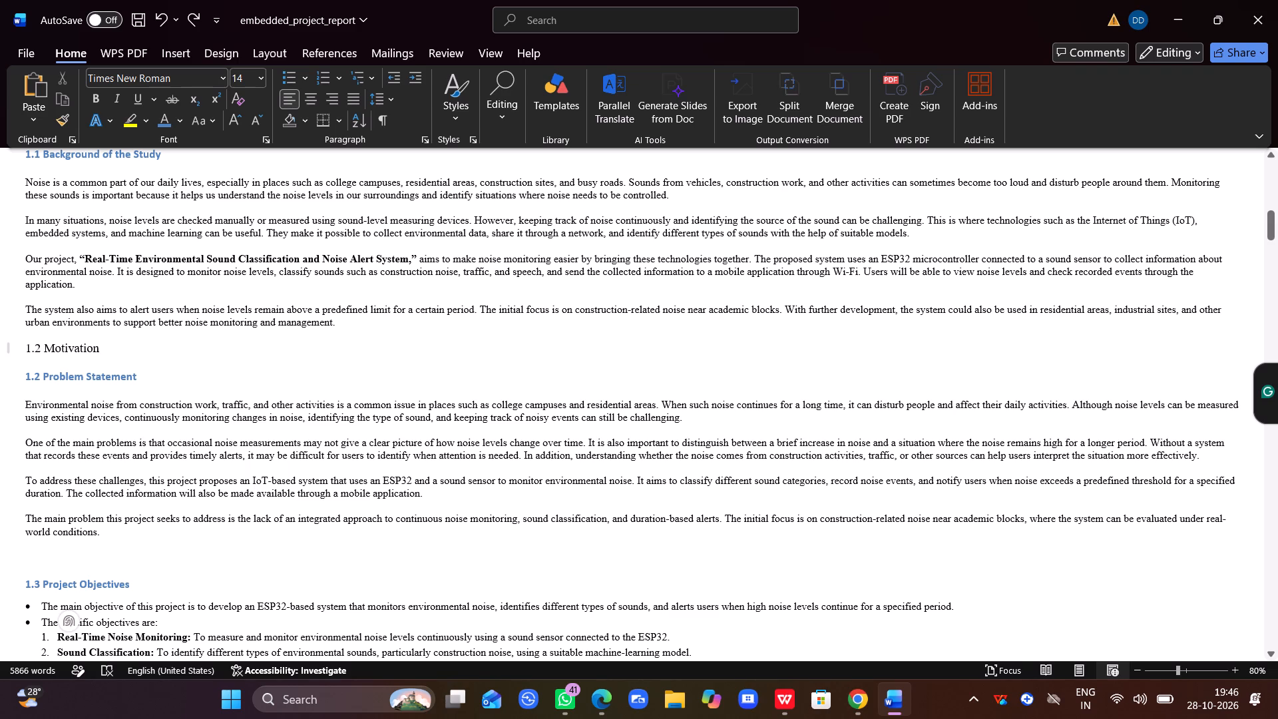
Set the 1.2 Motivation heading to 13 pt in the Calibri (Headings) font.
scroll(169, 420, "up", 2)
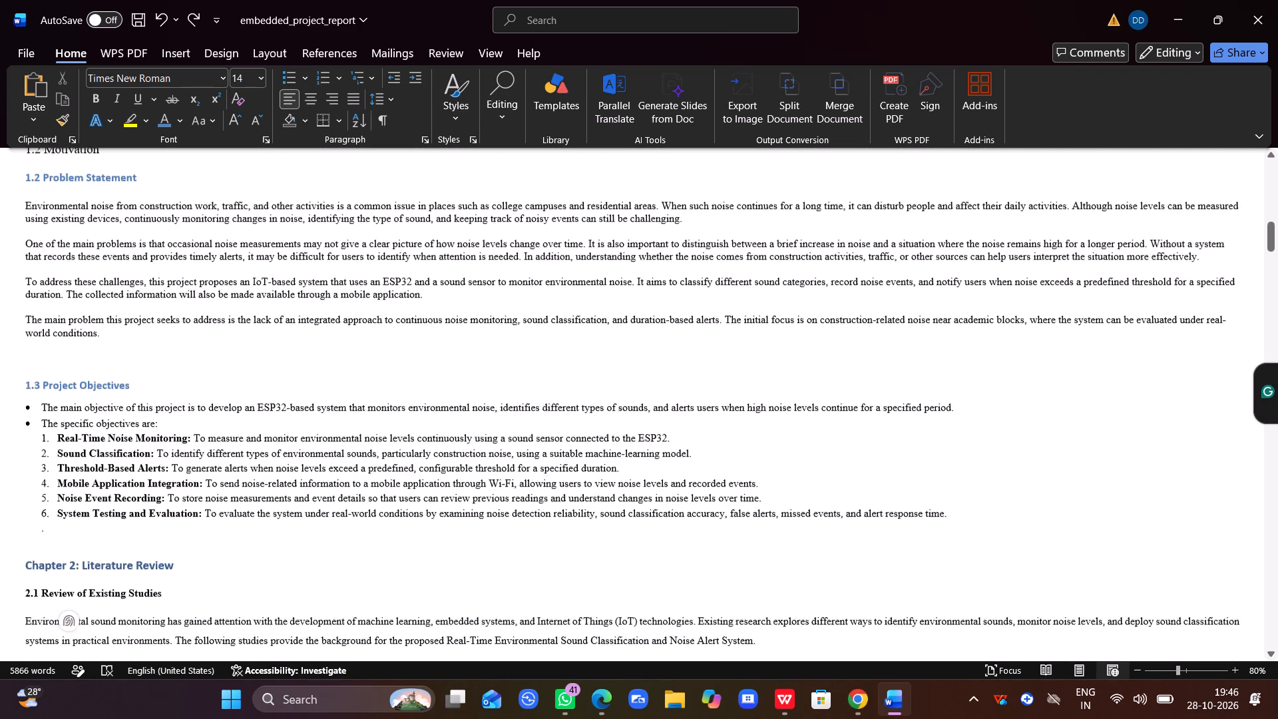
scroll(169, 420, "up", 1)
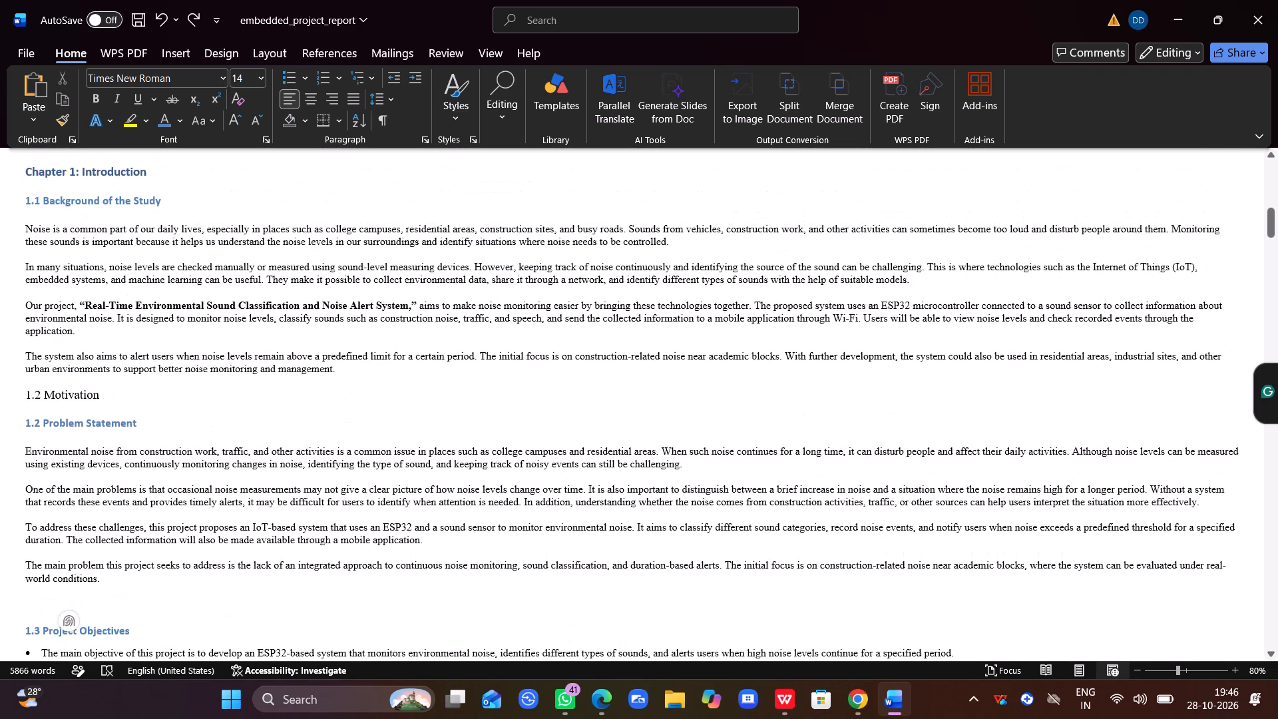
left_click_drag(110, 392, 16, 390)
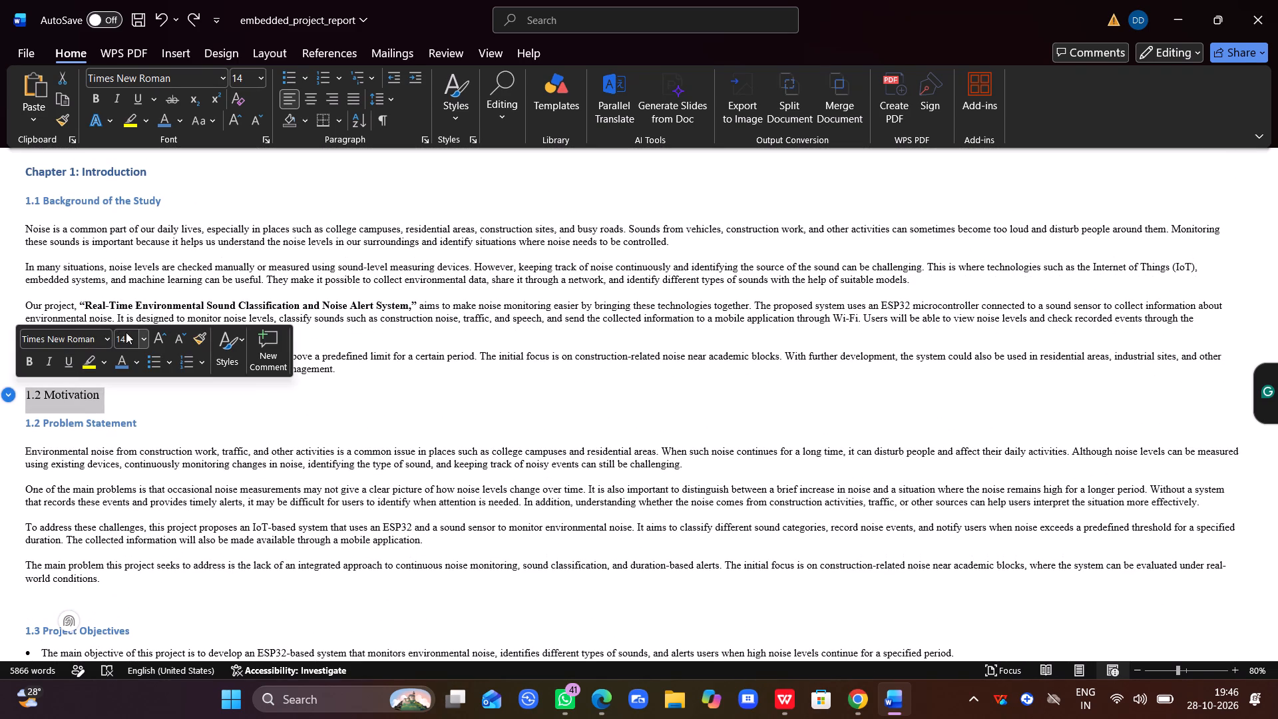
left_click(126, 333)
key("BackSpace")
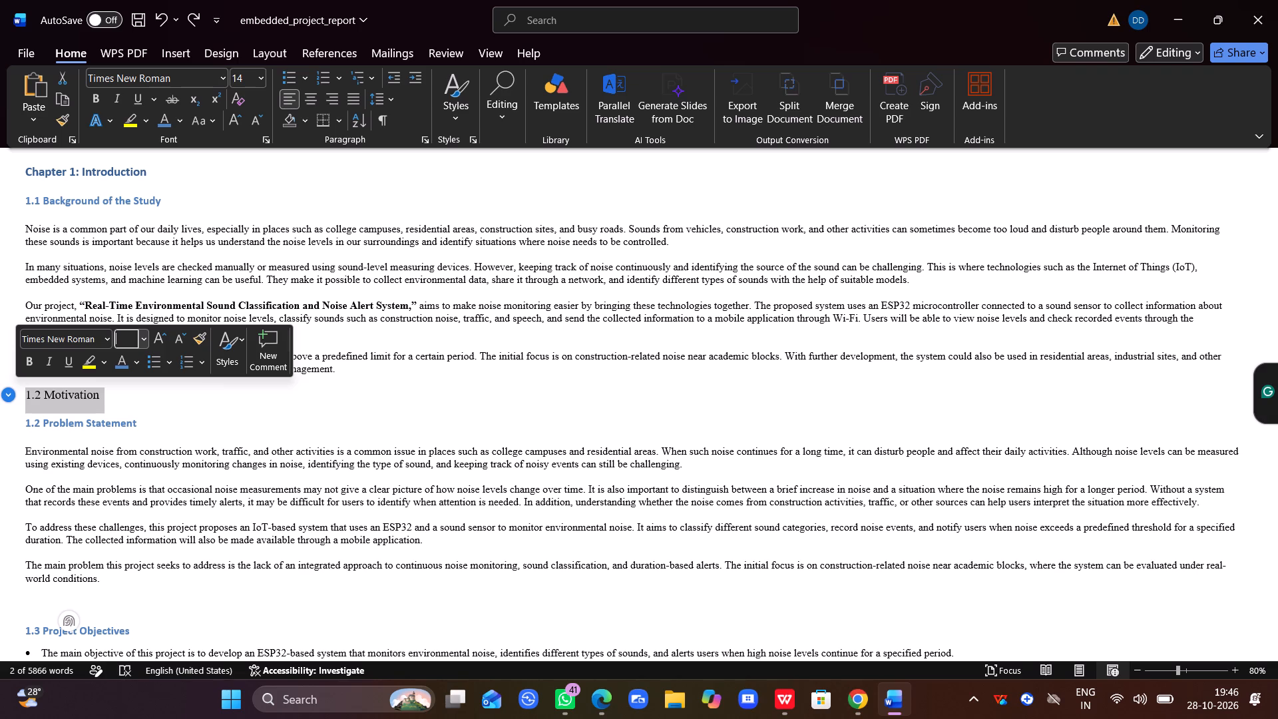
key("1")
key("3")
key("Return")
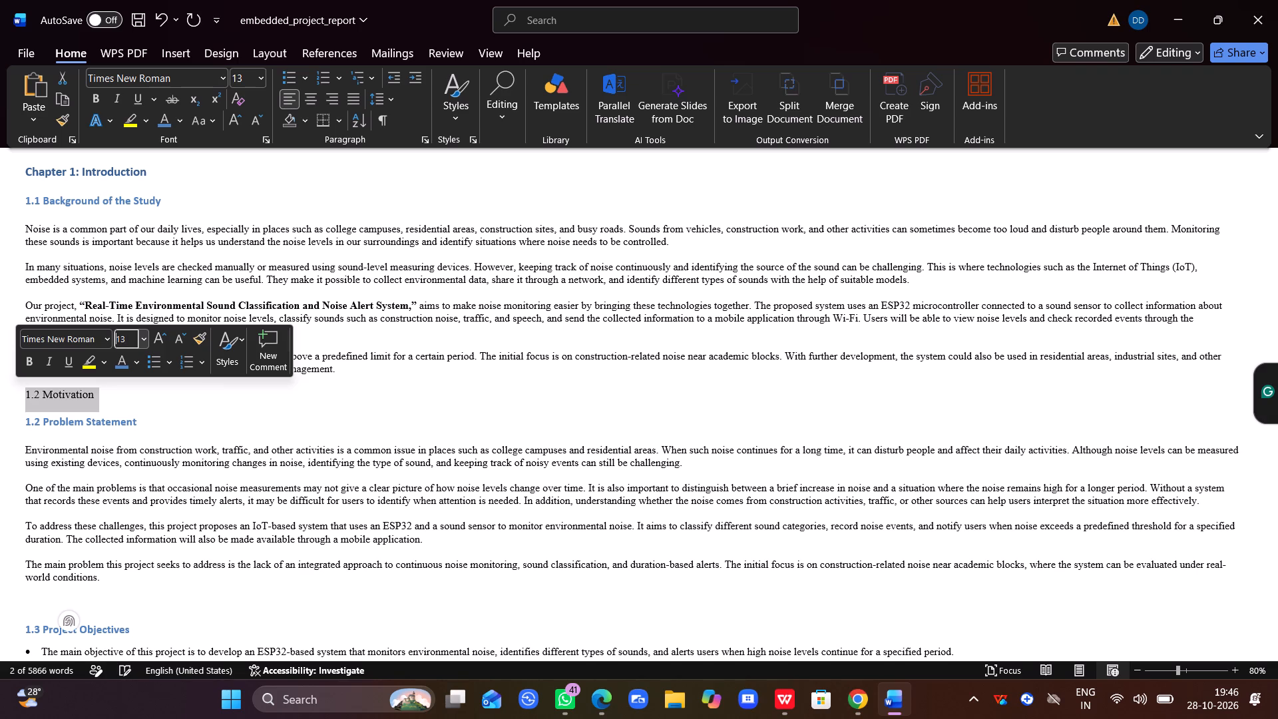
left_click(103, 335)
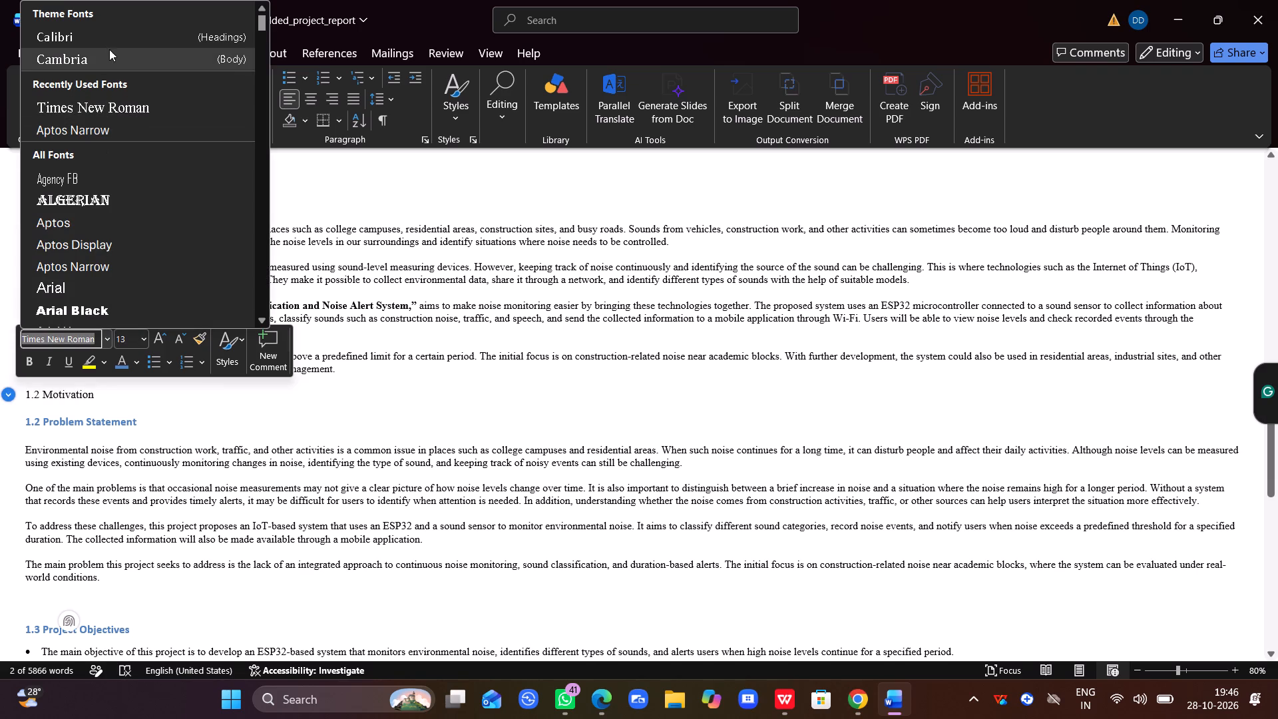
left_click(108, 45)
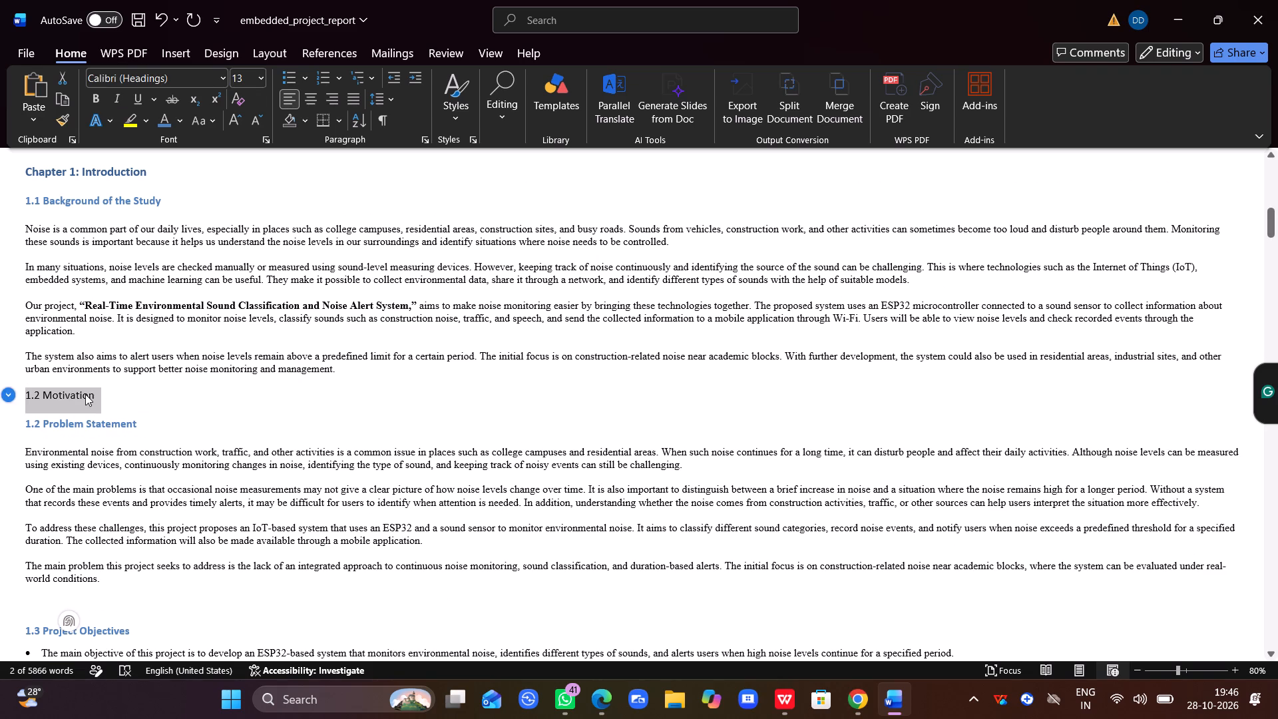
Colour the 1.2 Motivation heading with the theme blue used by the neighbouring section headings.
left_click(89, 395)
left_click_drag(107, 392, 25, 387)
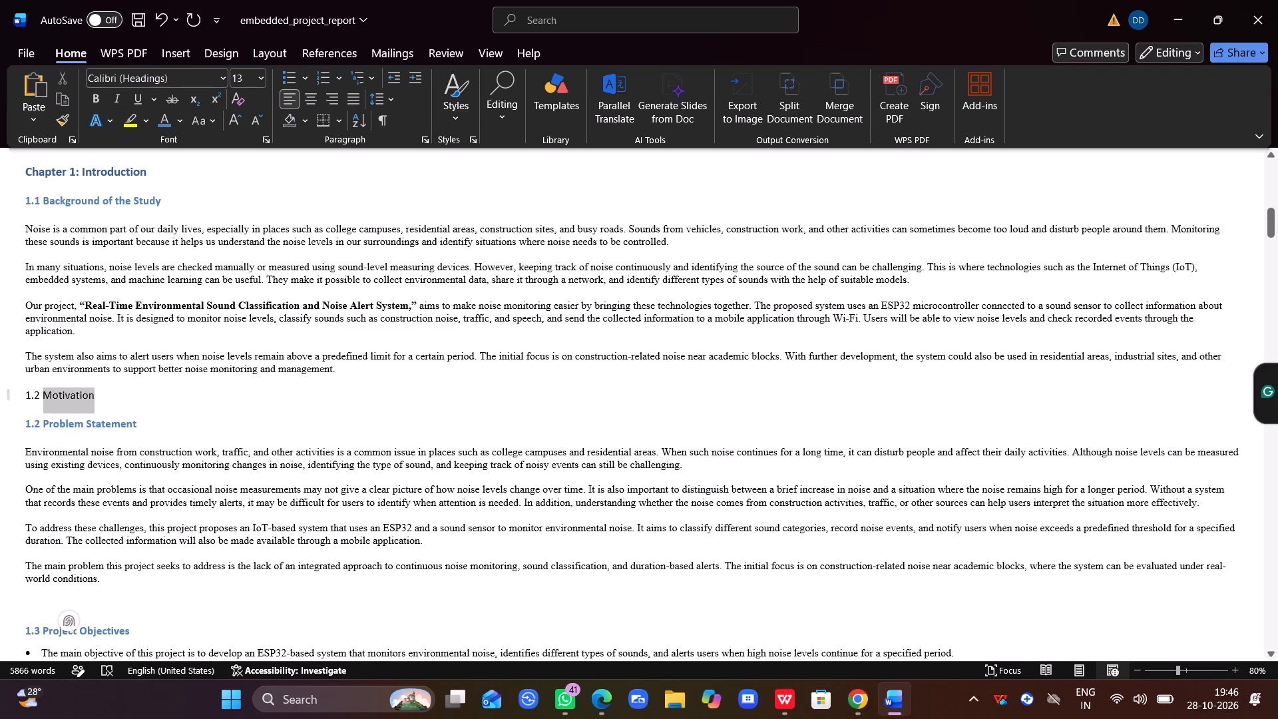
left_click_drag(25, 387, 9, 387)
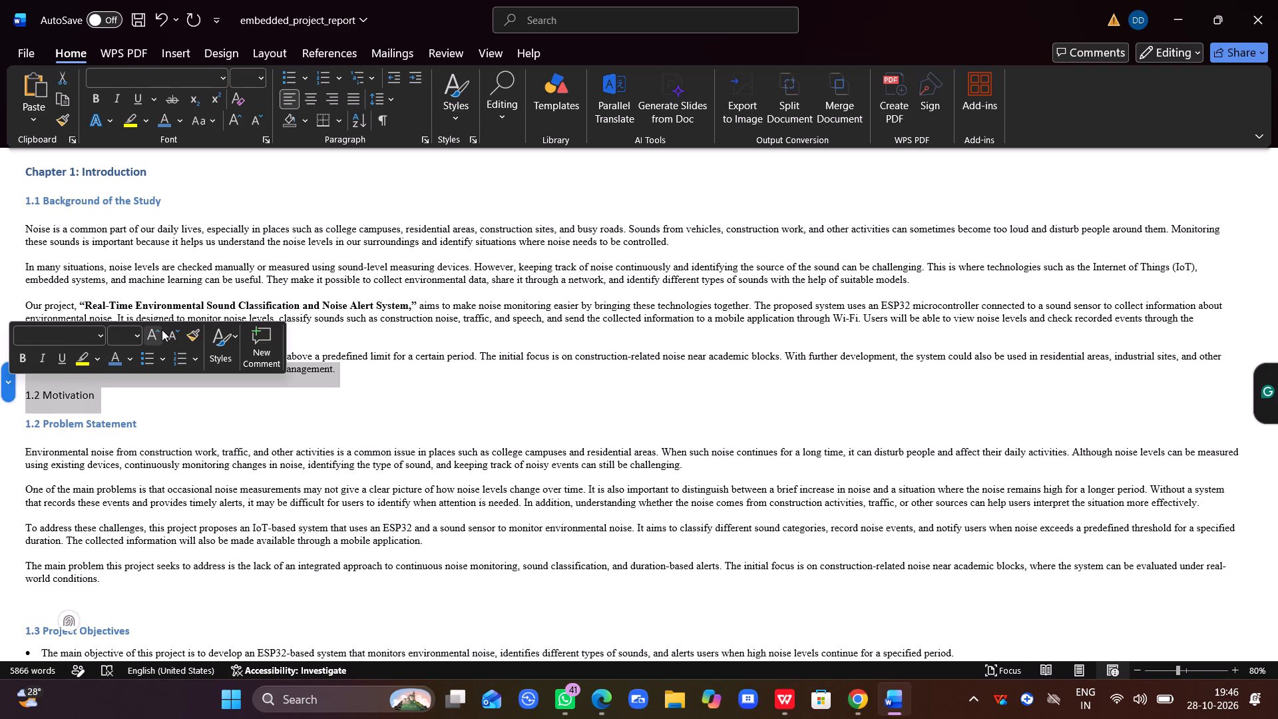
left_click(130, 361)
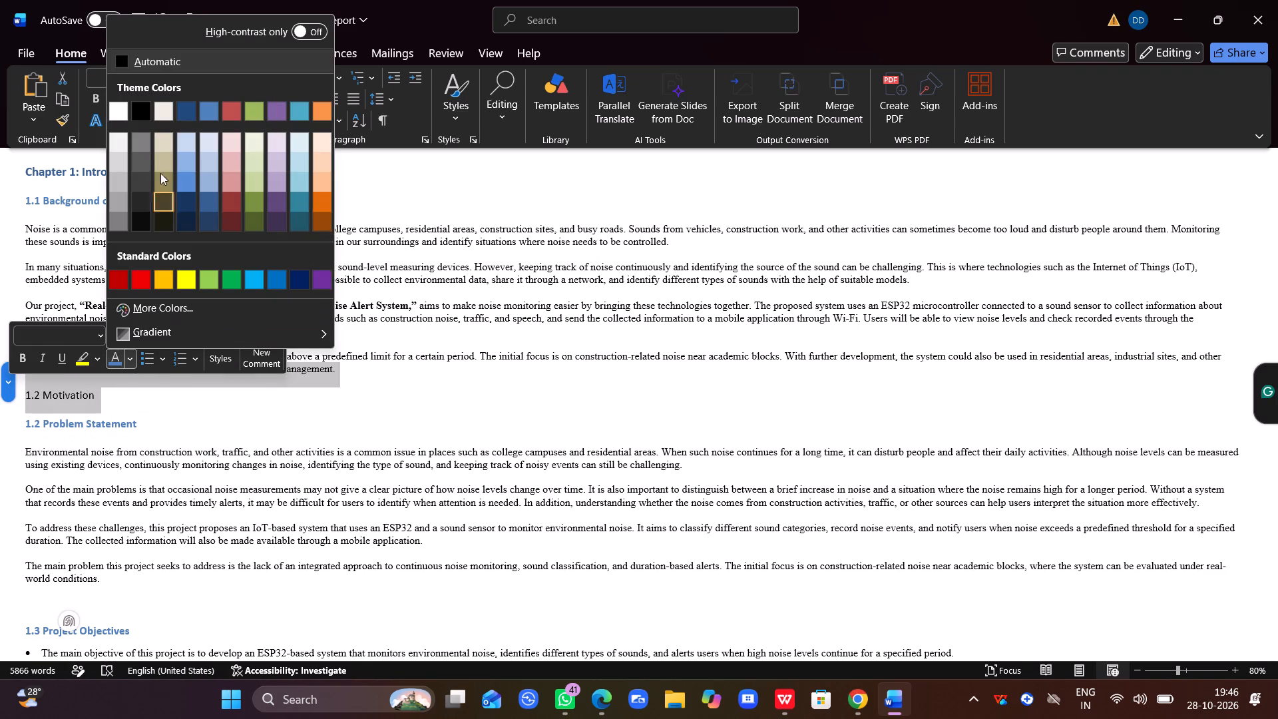
left_click(208, 113)
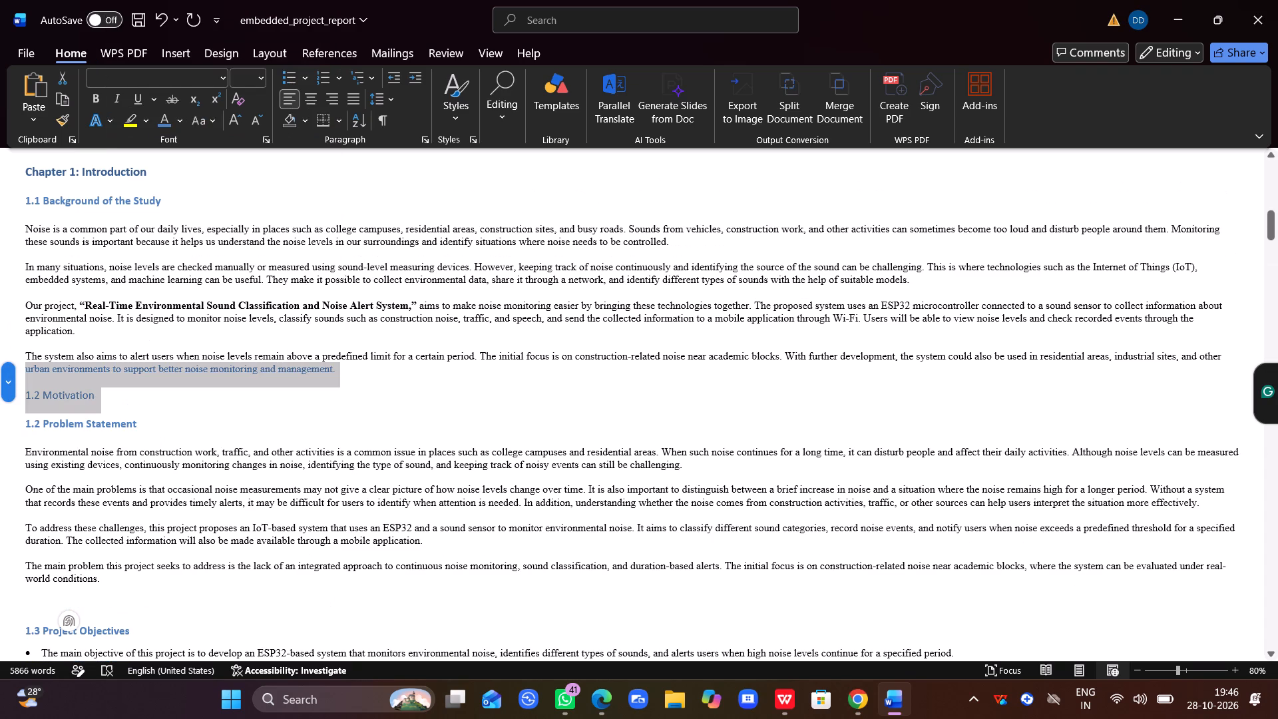
Set the line "urban environments to support better noise monitoring and management." above the Motivation heading to black.
left_click(337, 379)
left_click_drag(347, 371, 20, 370)
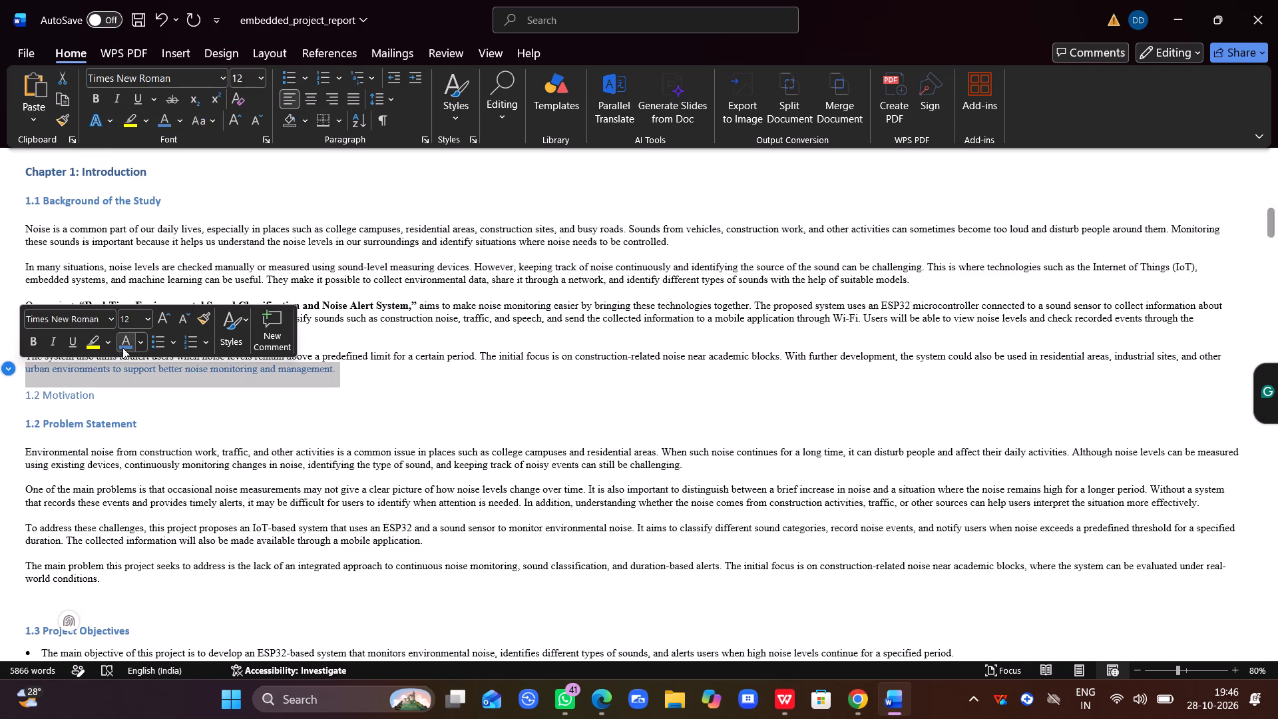
left_click(139, 341)
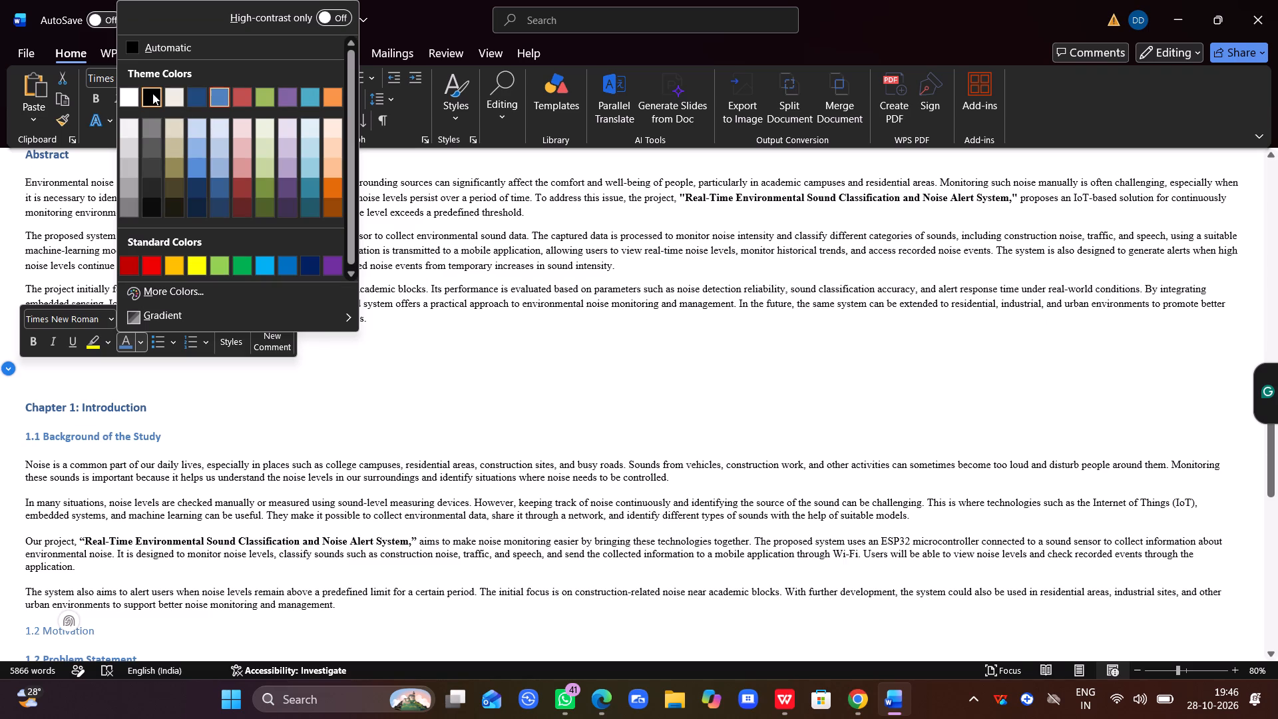
left_click(152, 93)
Add an empty line directly below the 1.2 Motivation heading for its body text.
left_click(148, 393)
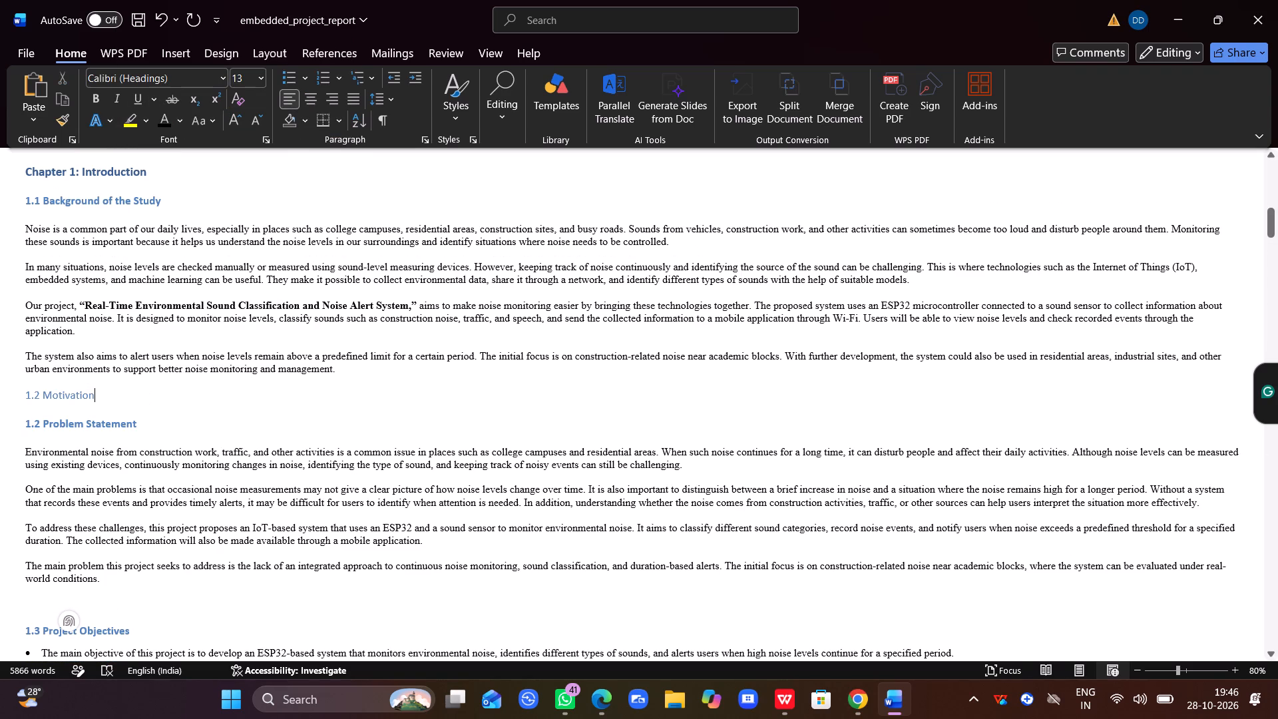
left_click(121, 396)
key("Return")
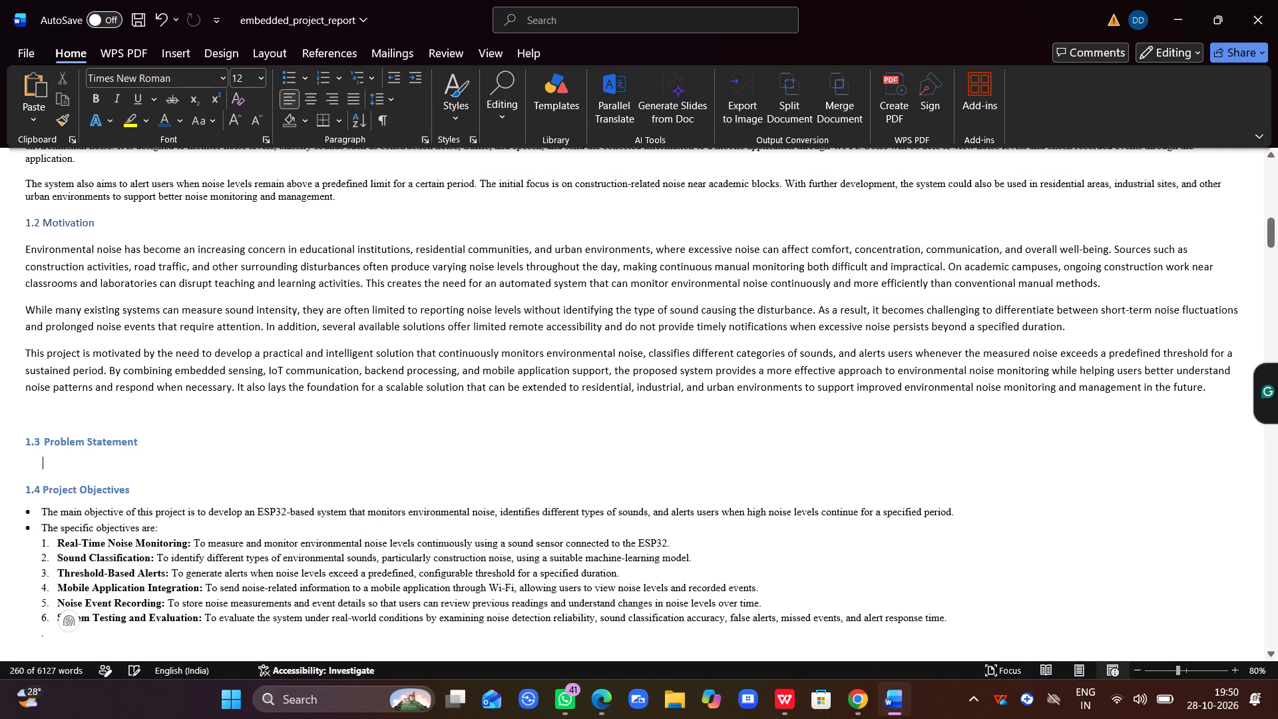
key("ctrl+v")
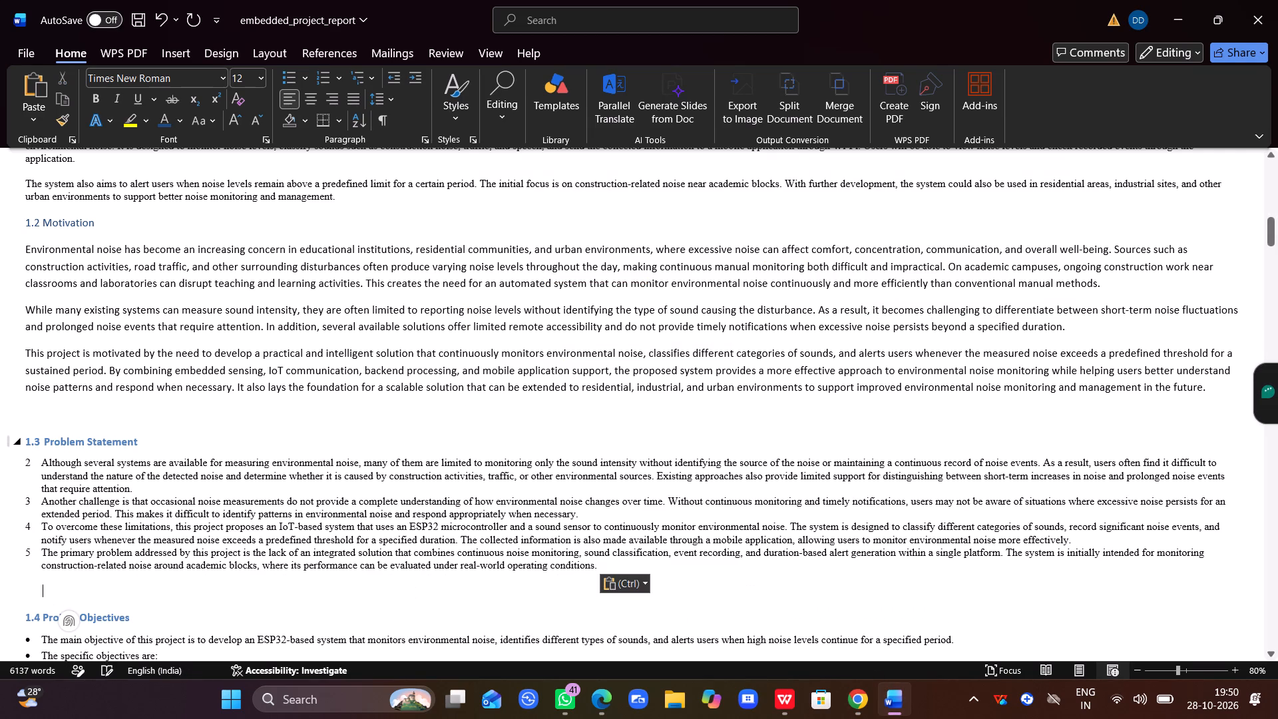
Remove the list numbering from the first pasted paragraph under 1.3 Problem Statement.
left_click(29, 468)
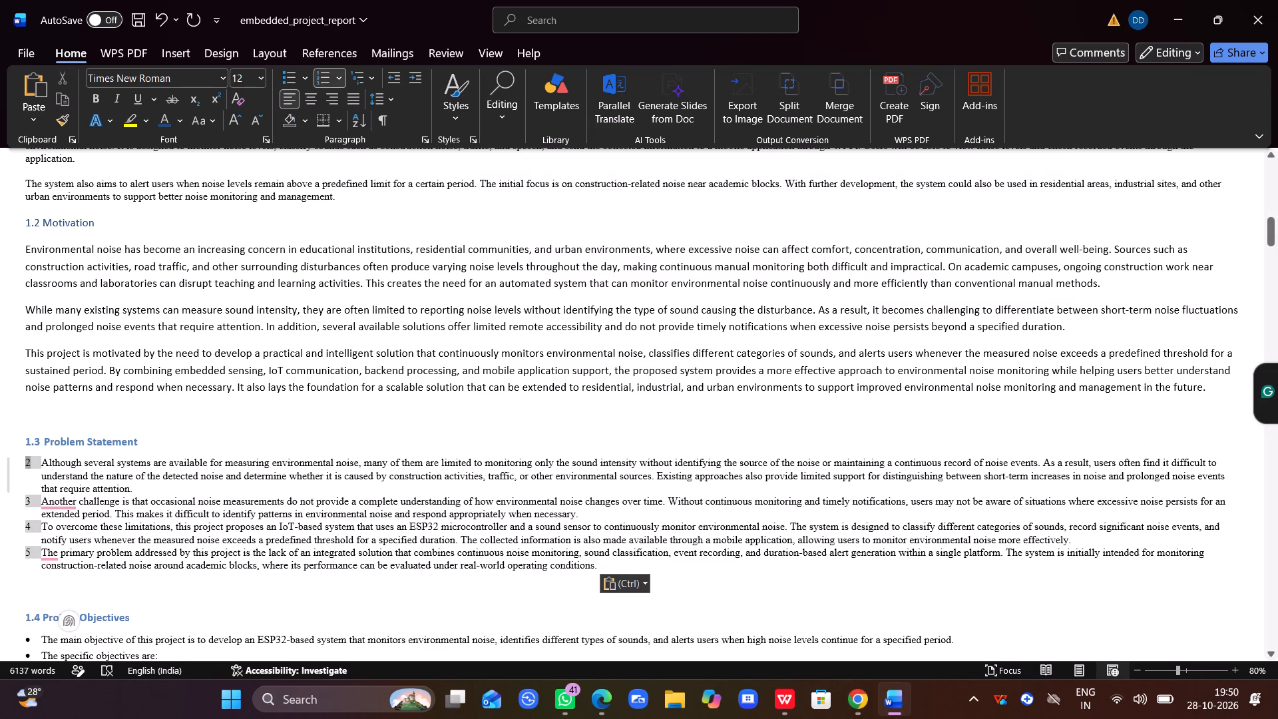
key("BackSpace")
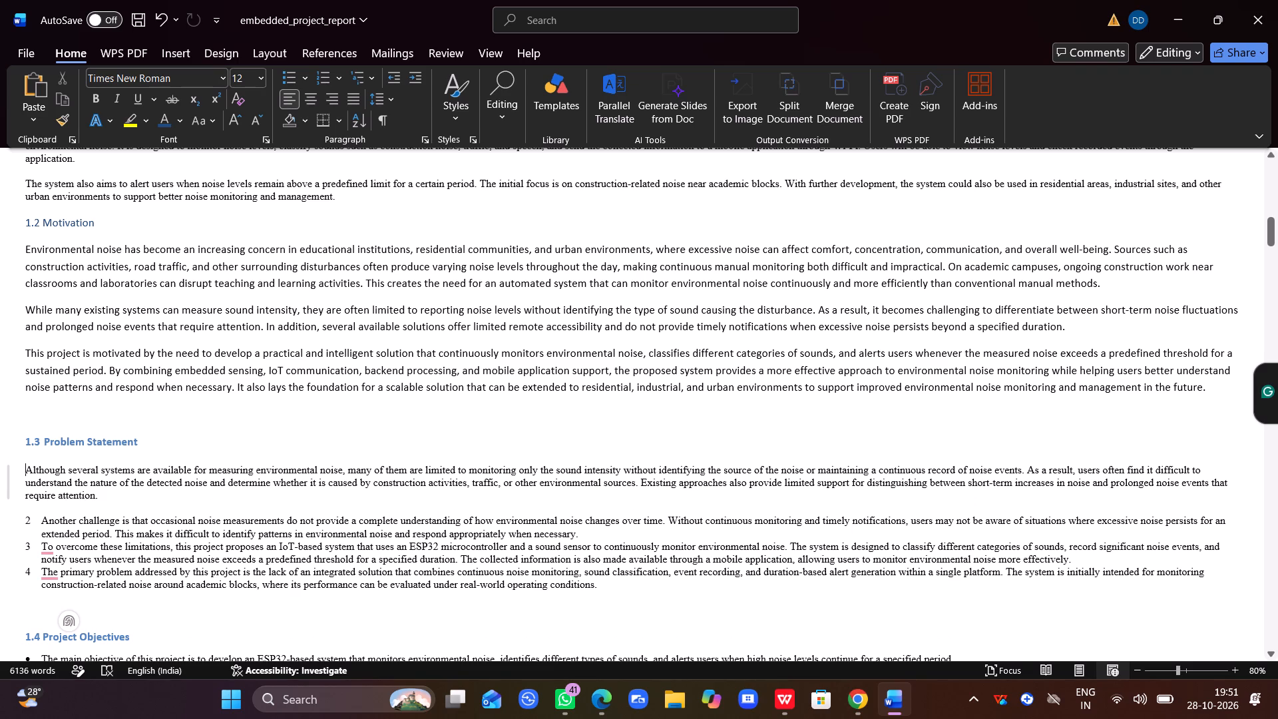
Compare the font and size of the "Our project" paragraph with those of the 1.2 Motivation paragraphs.
scroll(72, 319, "up", 1)
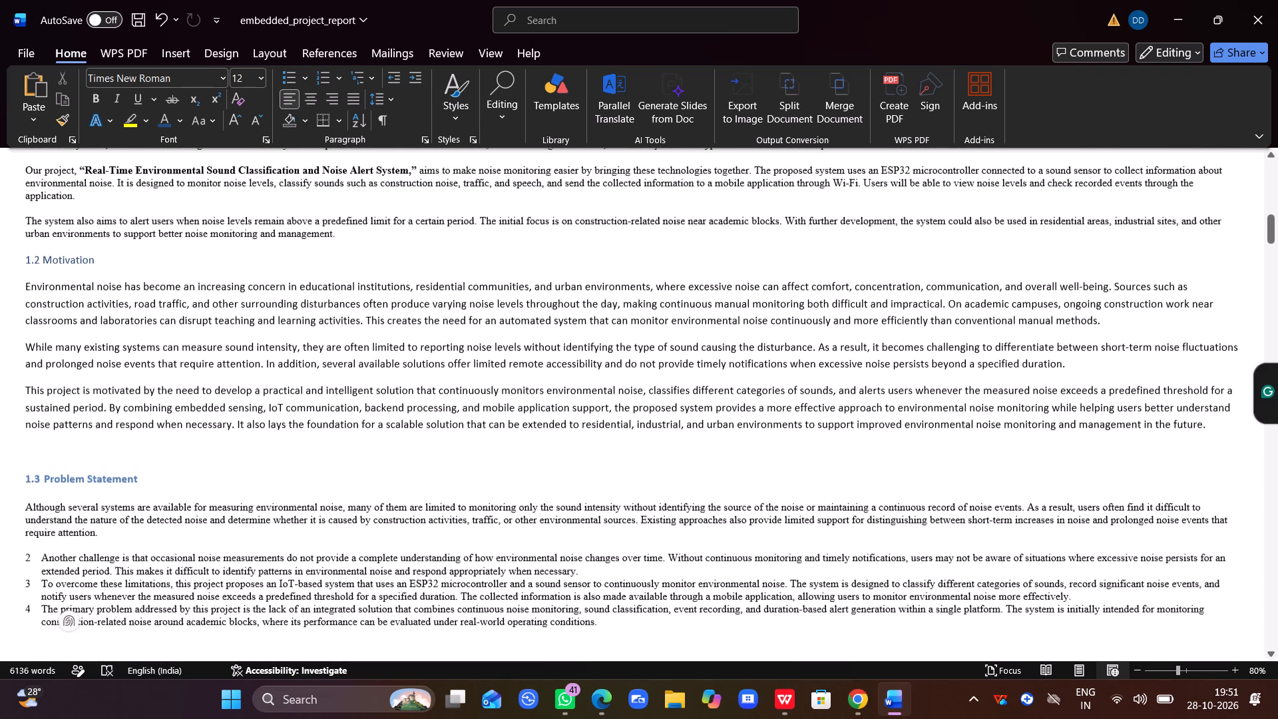
scroll(72, 319, "up", 2)
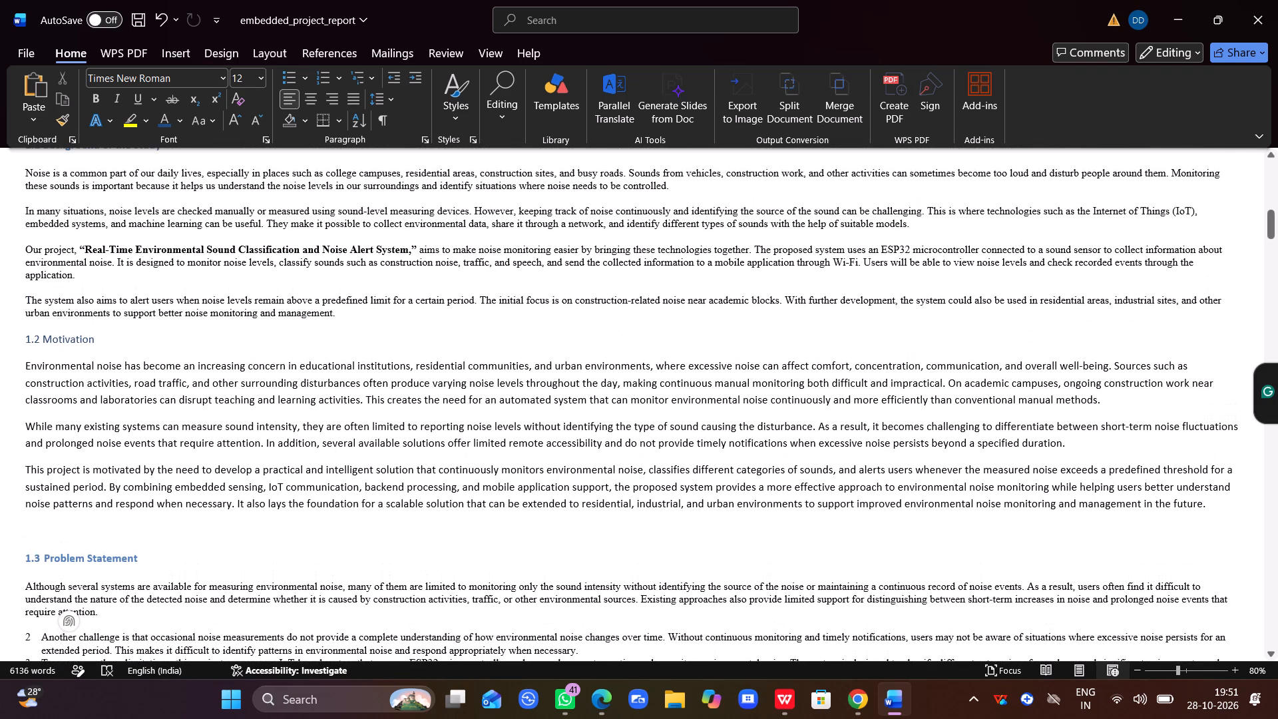
left_click_drag(17, 249, 70, 266)
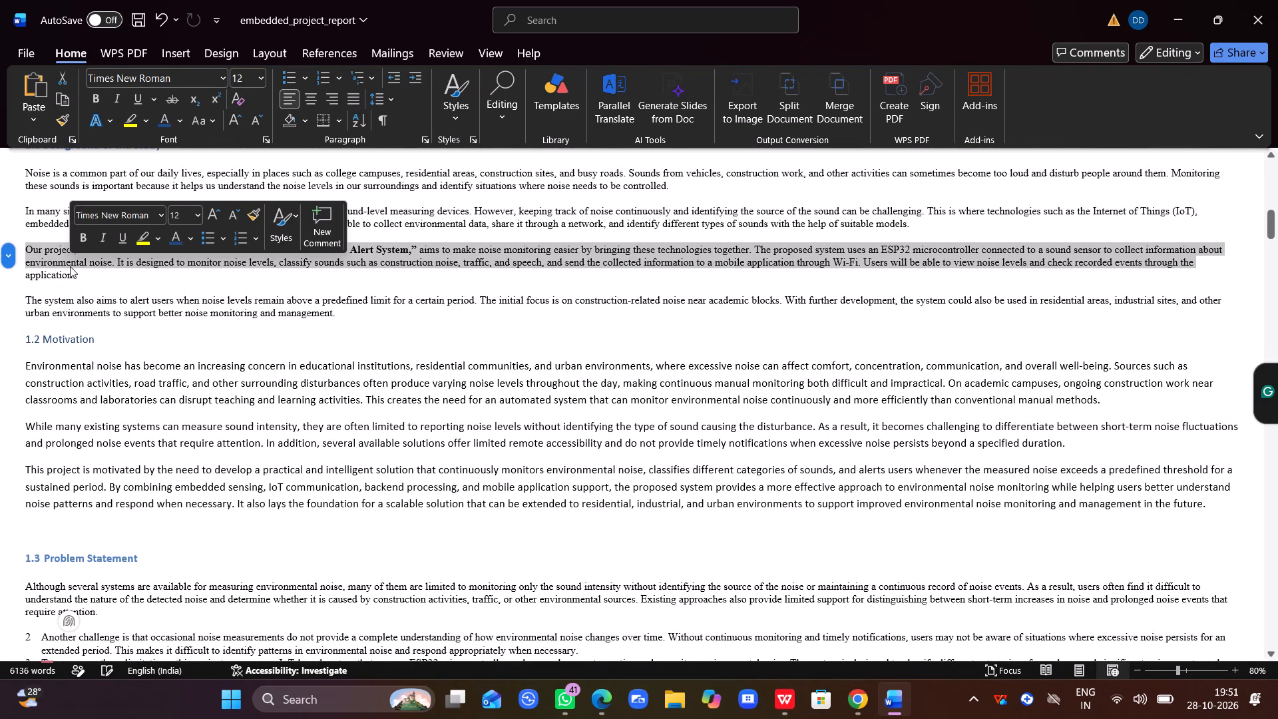
left_click_drag(24, 363, 590, 508)
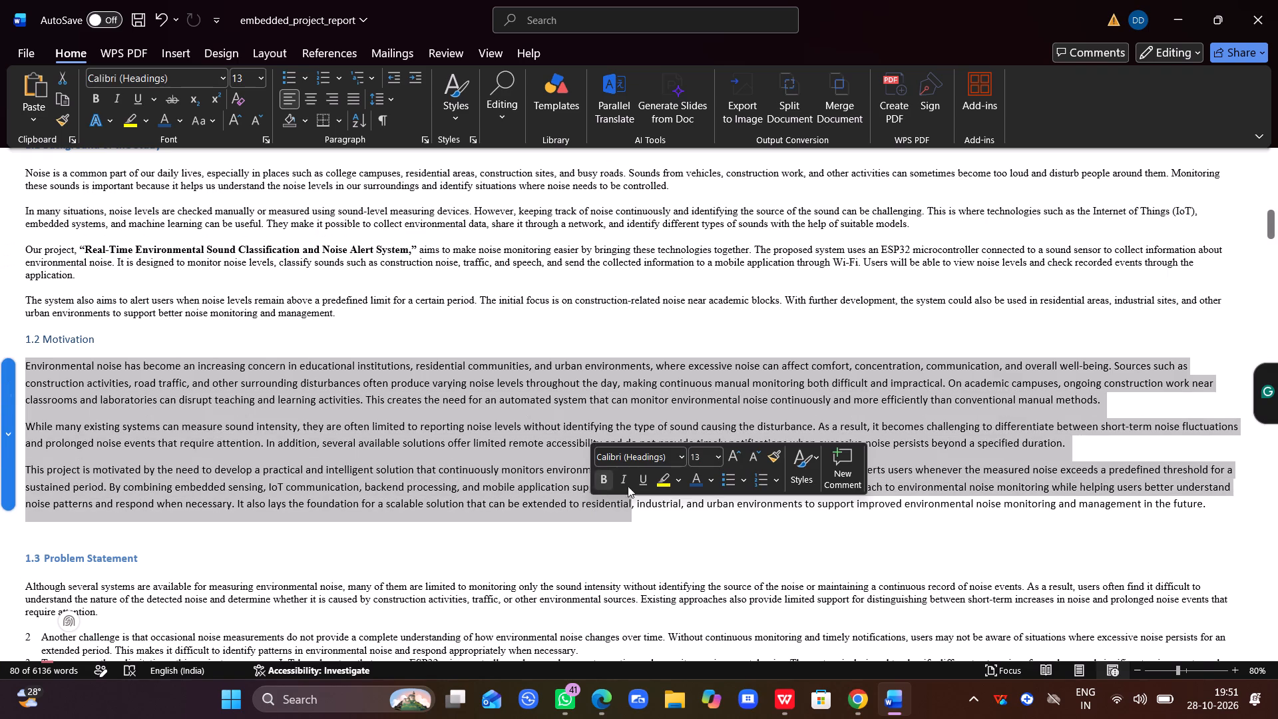
left_click(697, 509)
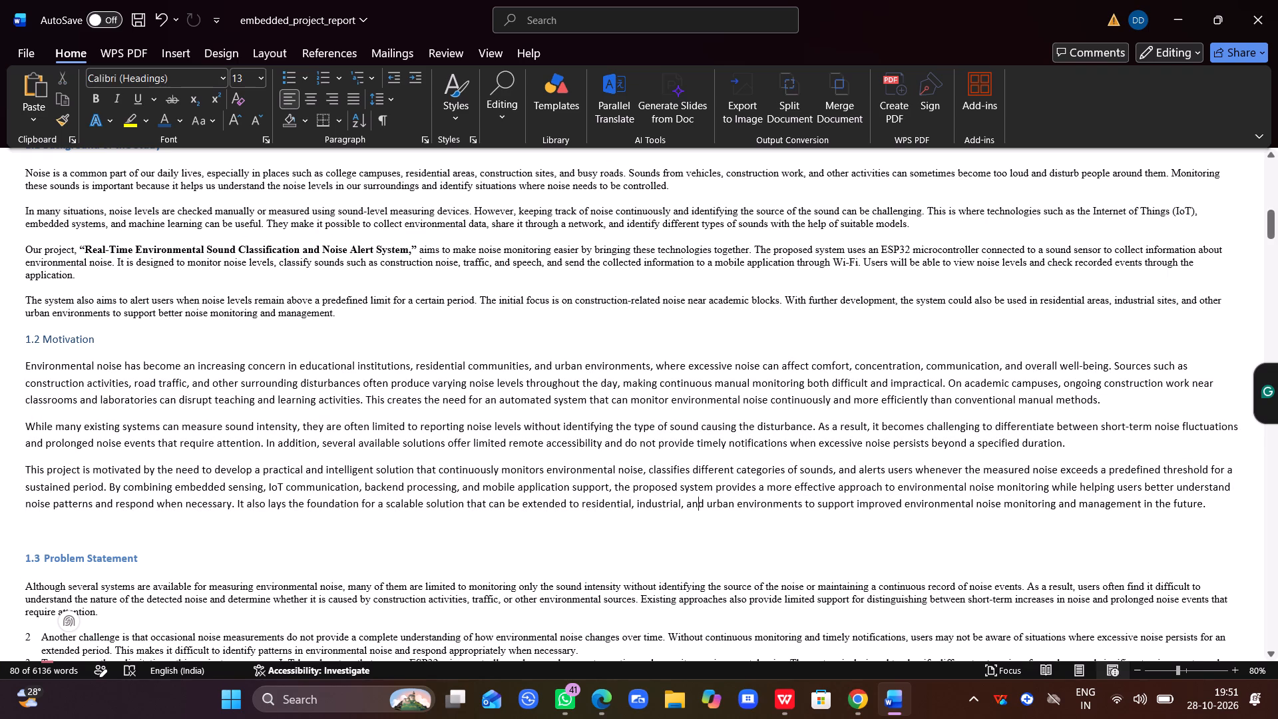
Set the font size of the three 1.2 Motivation body paragraphs to 12.
left_click_drag(27, 367, 1000, 531)
scroll(583, 484, "right", 1)
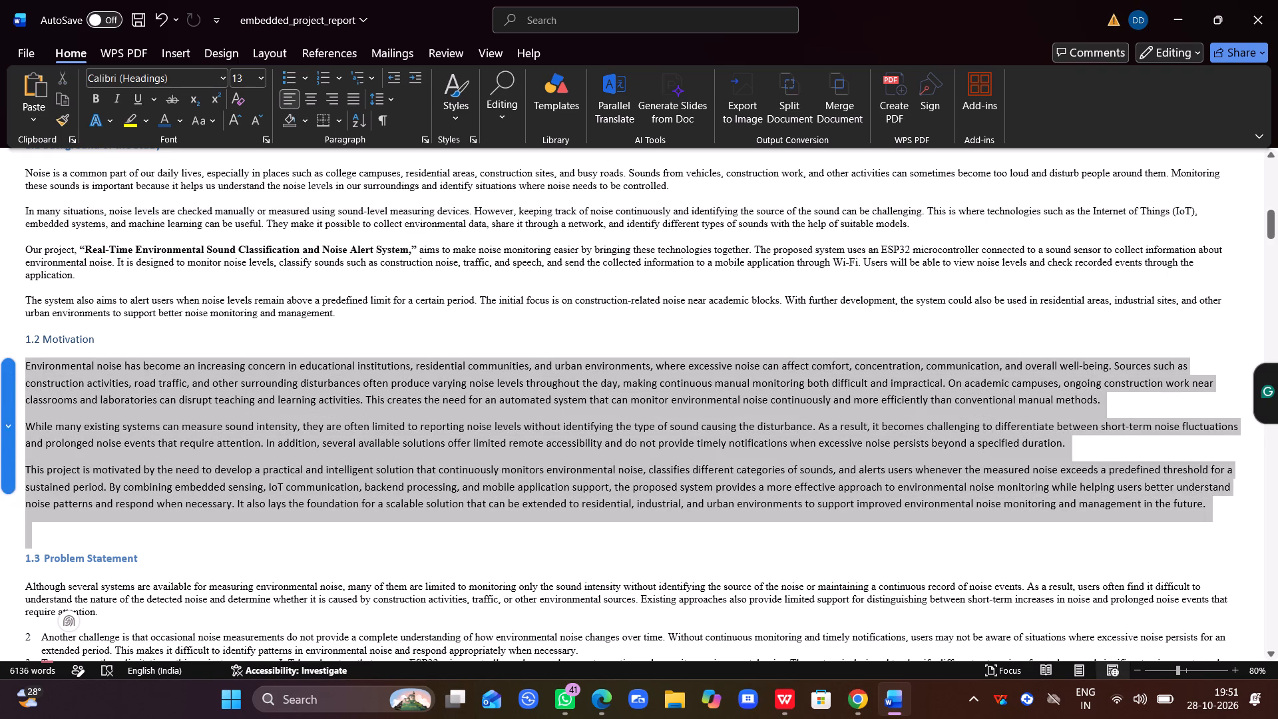
left_click_drag(1000, 531, 1203, 534)
scroll(1000, 531, "right", 2)
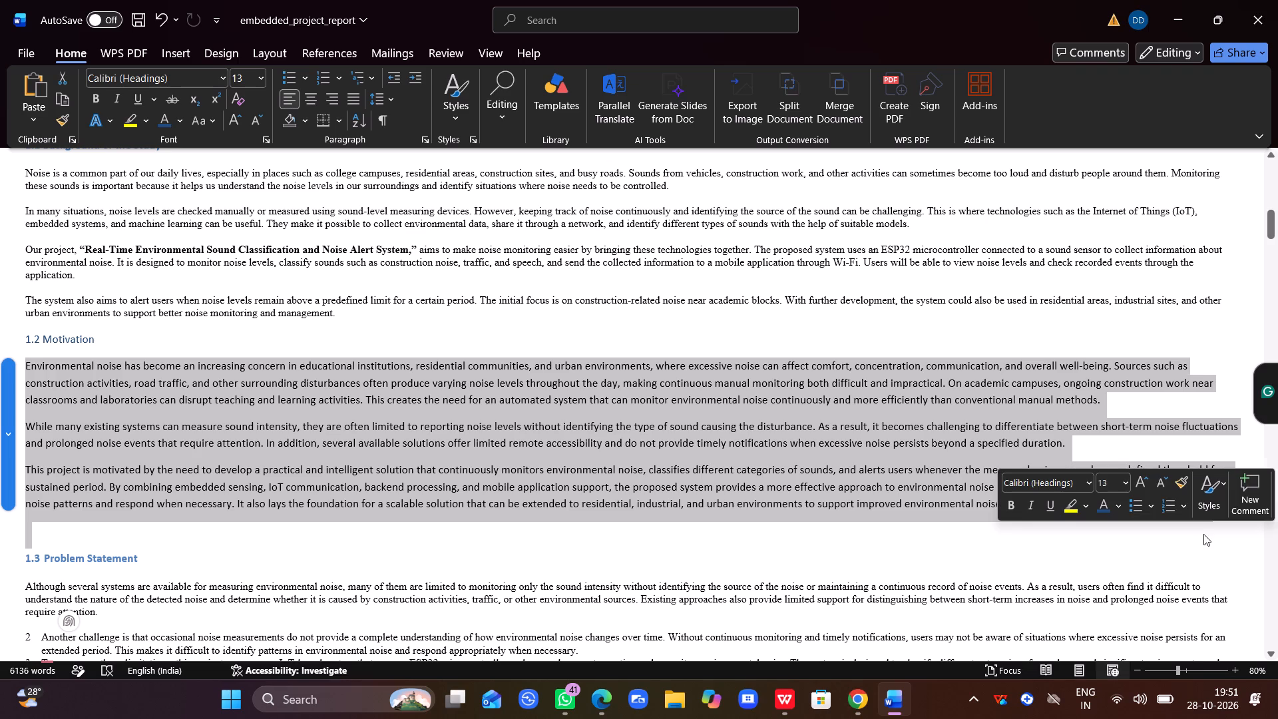
left_click(1117, 486)
key("BackSpace")
type("112")
key("Return")
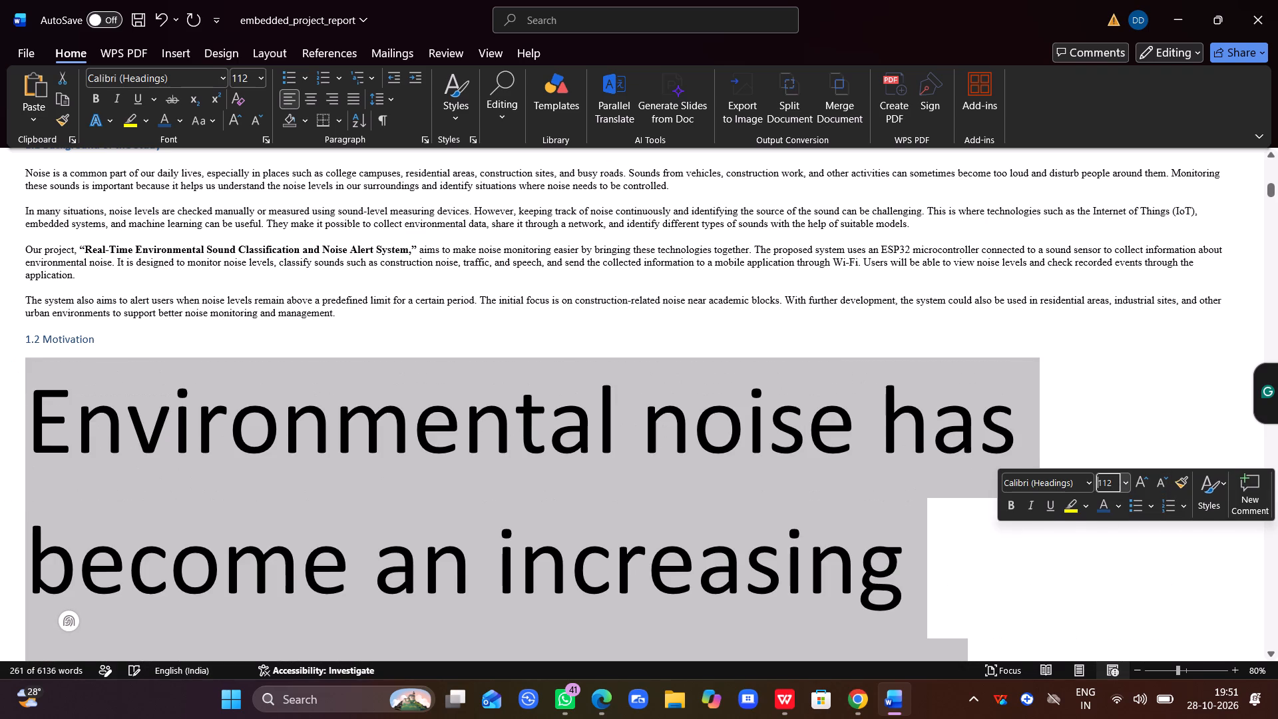
key("BackSpace")
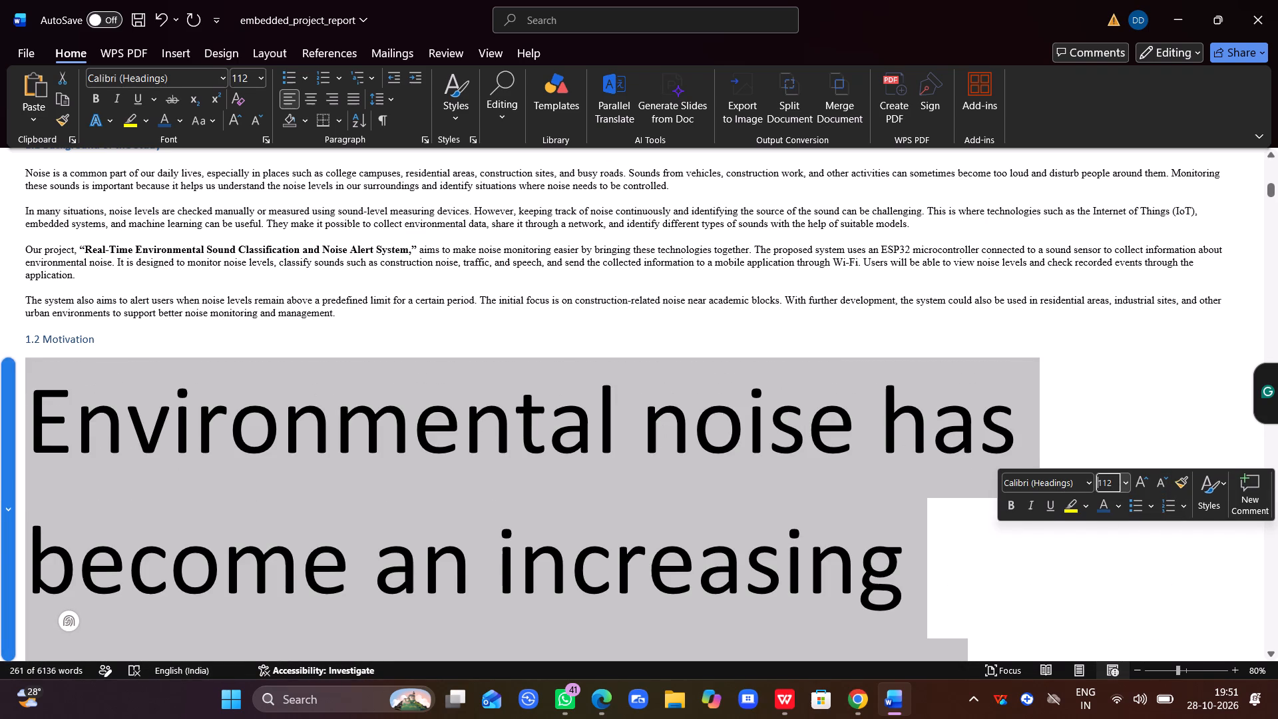
key("Right")
key("Right")
key("BackSpace")
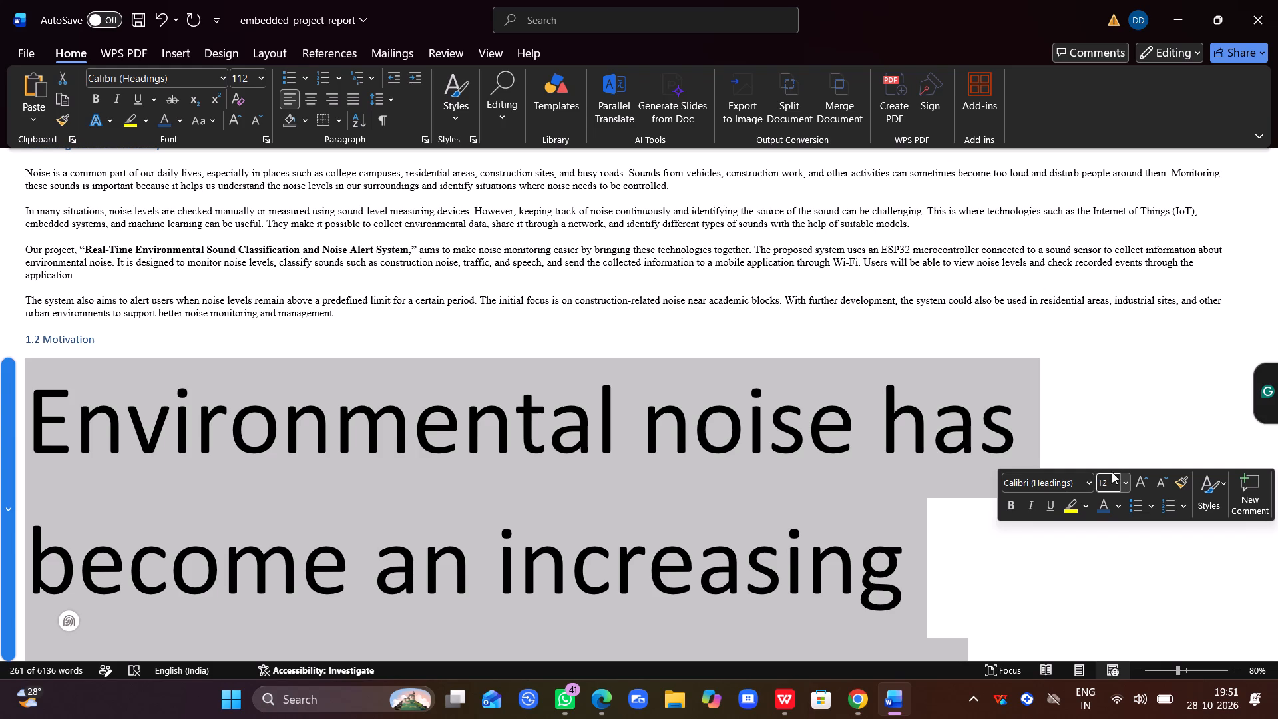
key("Return")
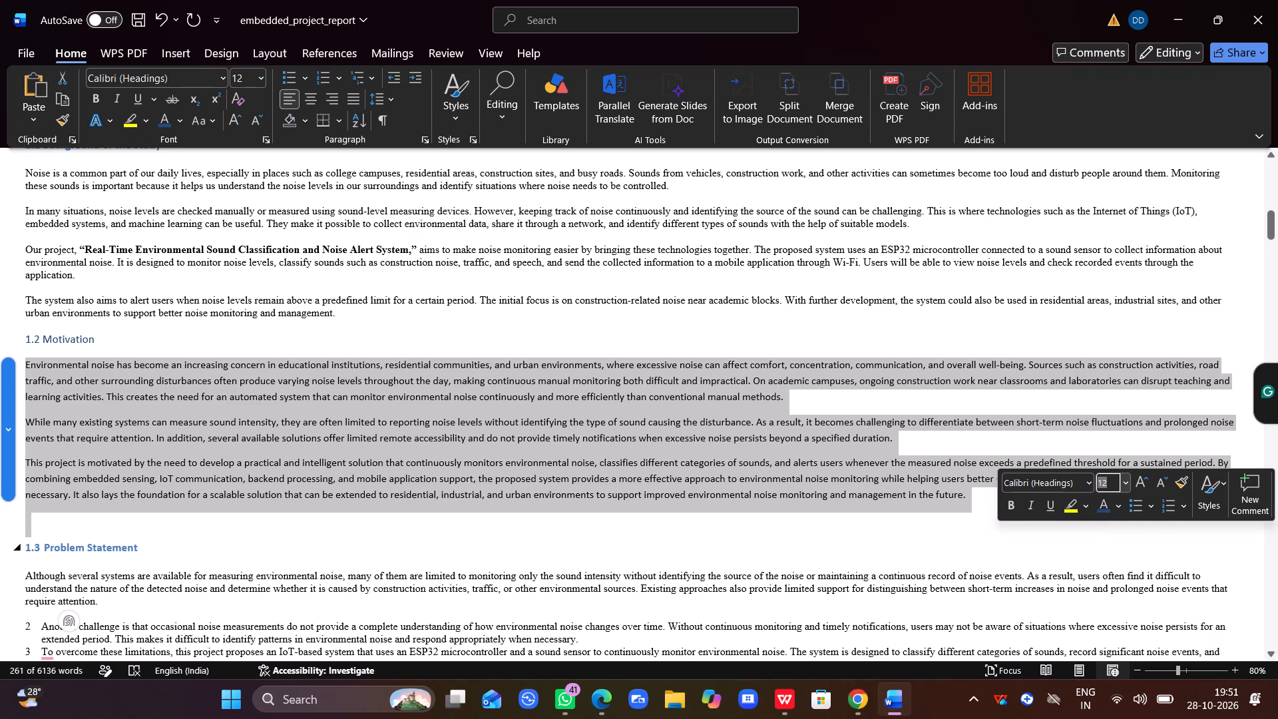
scroll(716, 437, "down", 1)
left_click(843, 393)
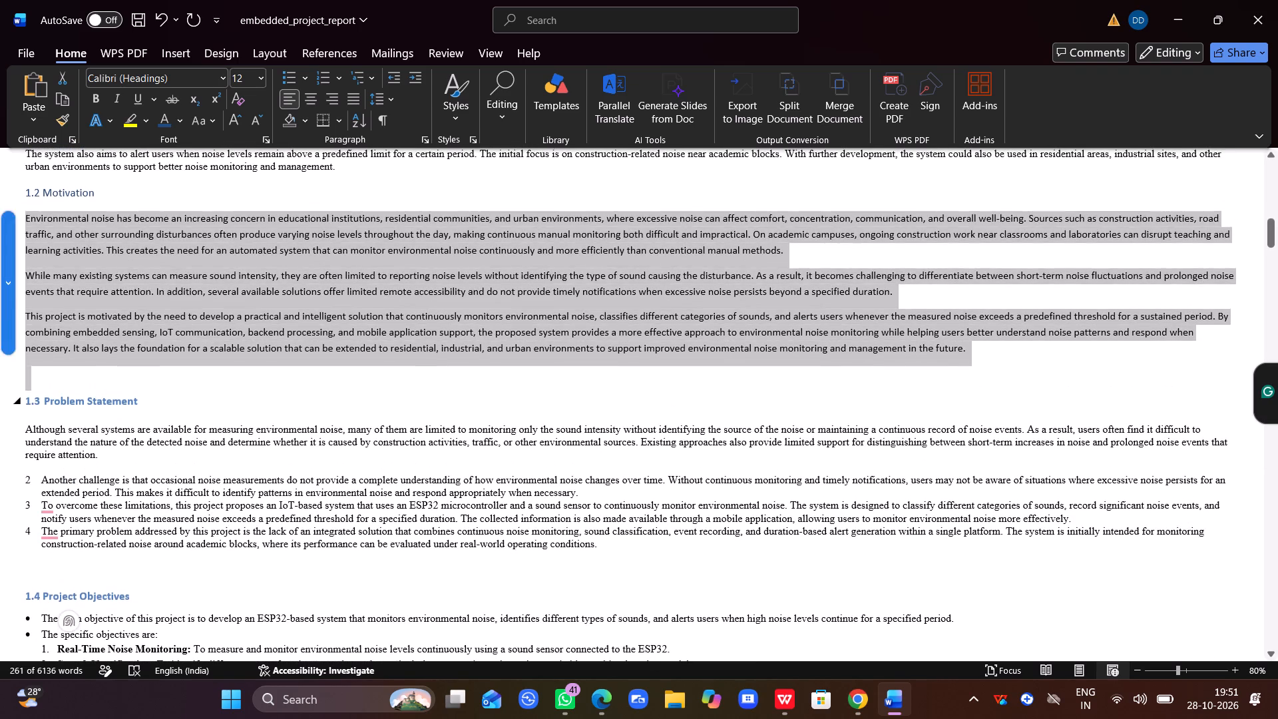
Change the font of the three 1.2 Motivation body paragraphs to Times New Roman.
left_click_drag(972, 352, 785, 359)
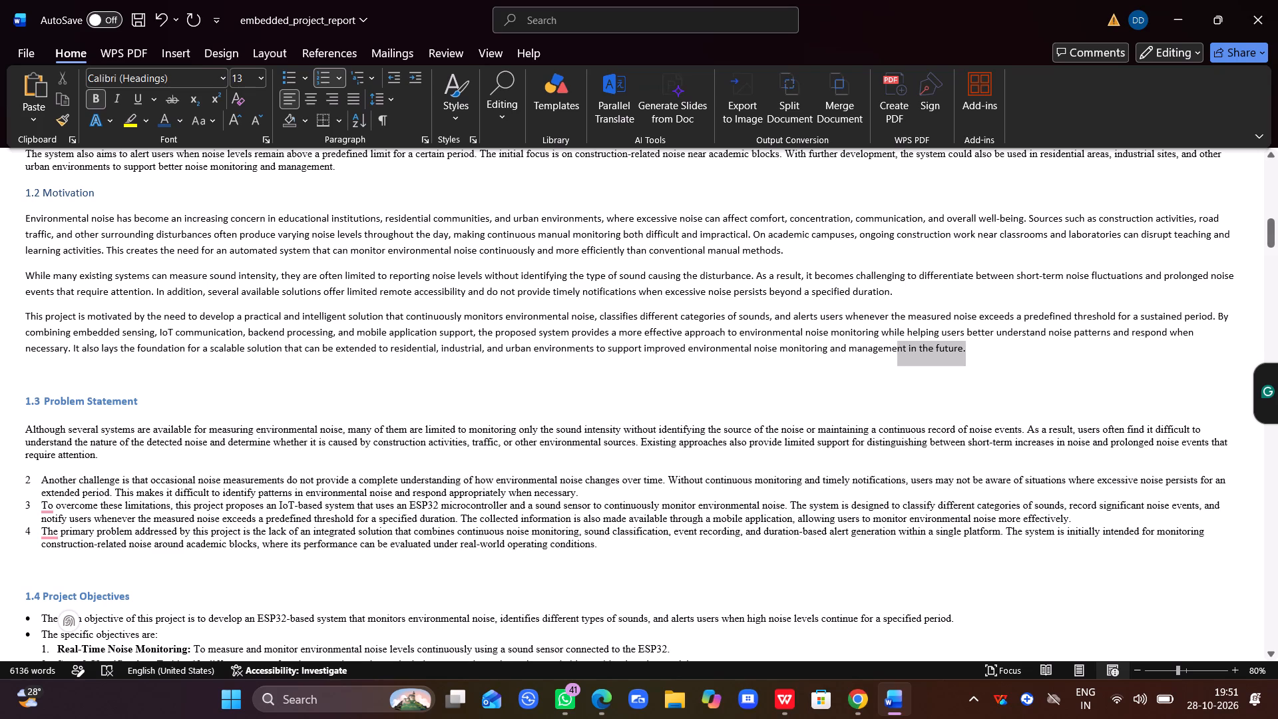
left_click_drag(785, 359, 32, 225)
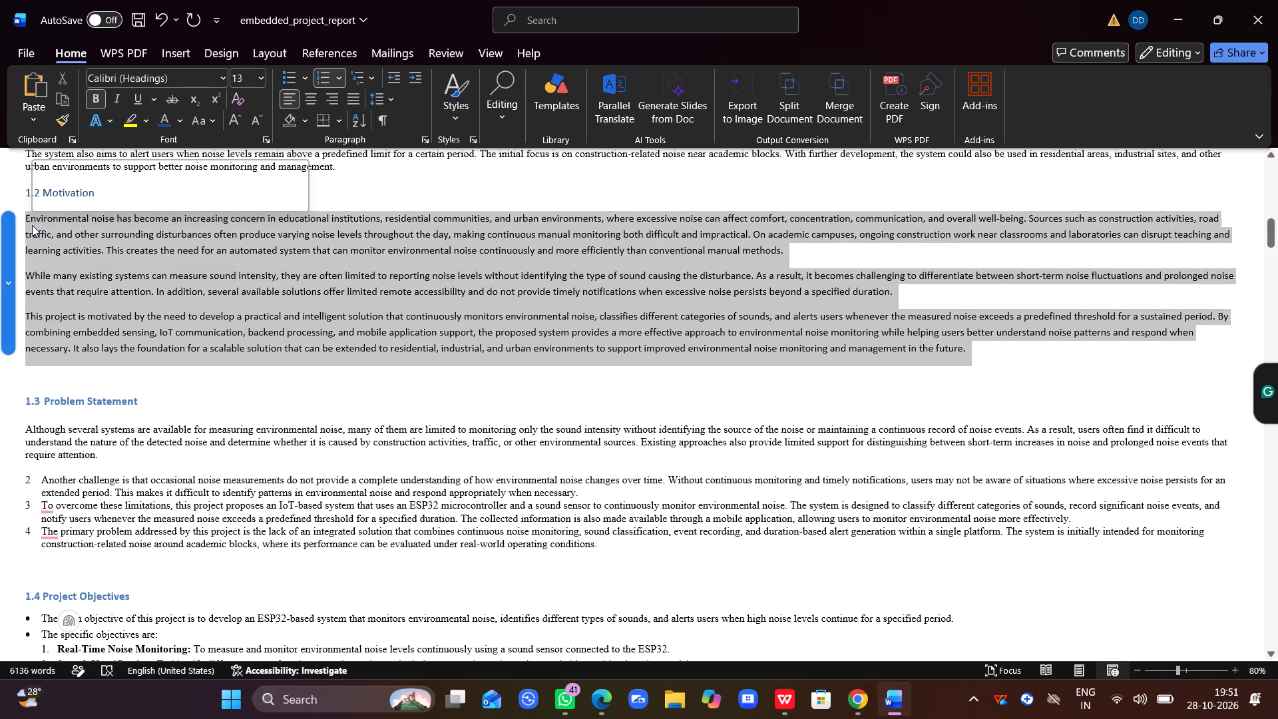
left_click(118, 178)
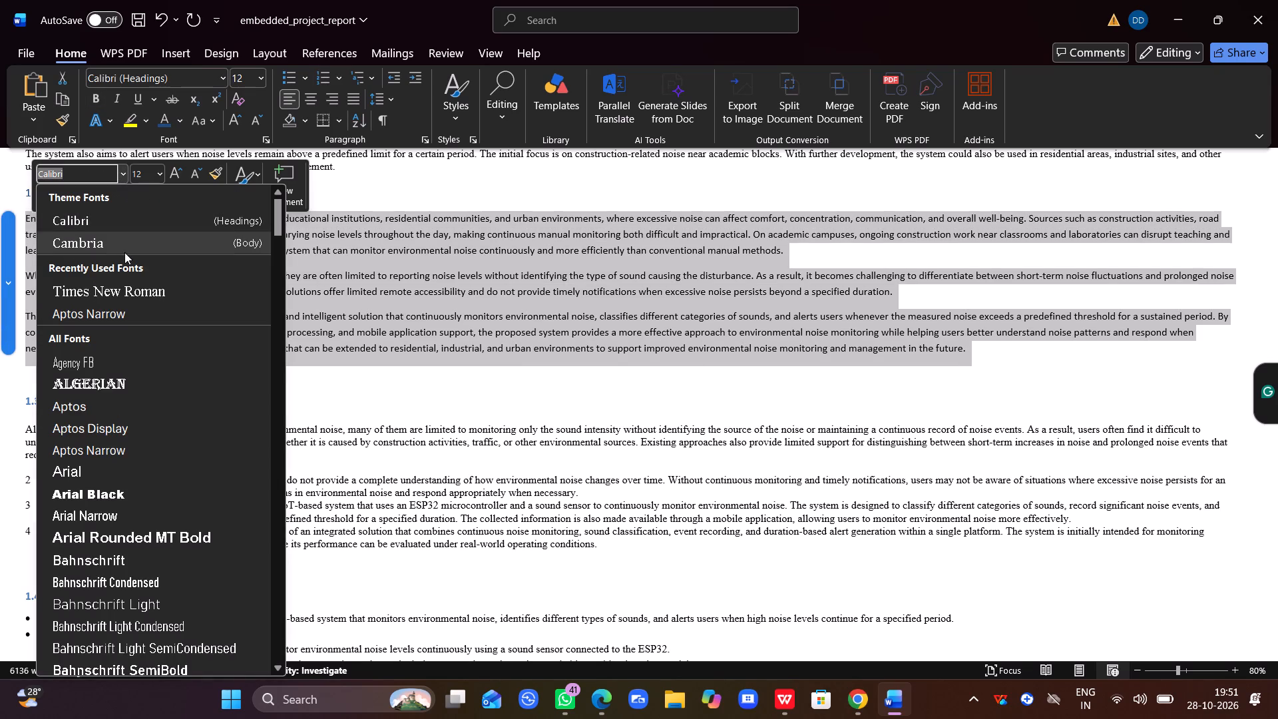
left_click(118, 294)
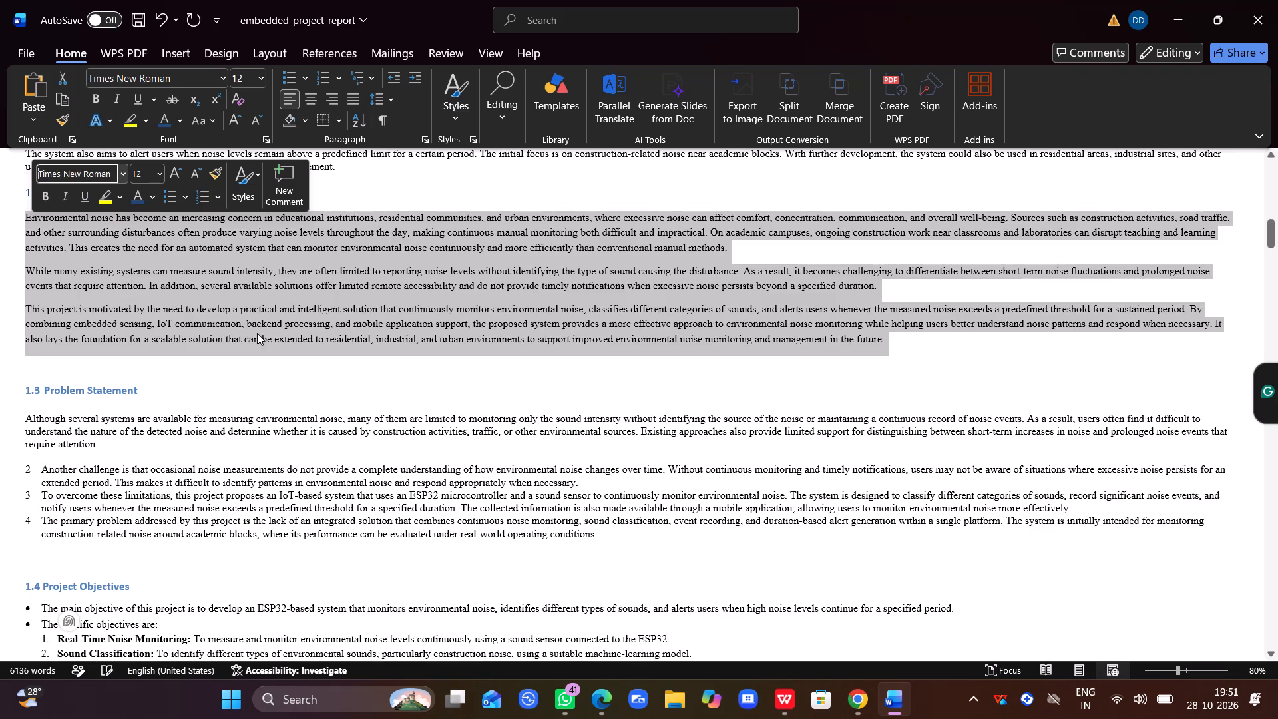
left_click(268, 391)
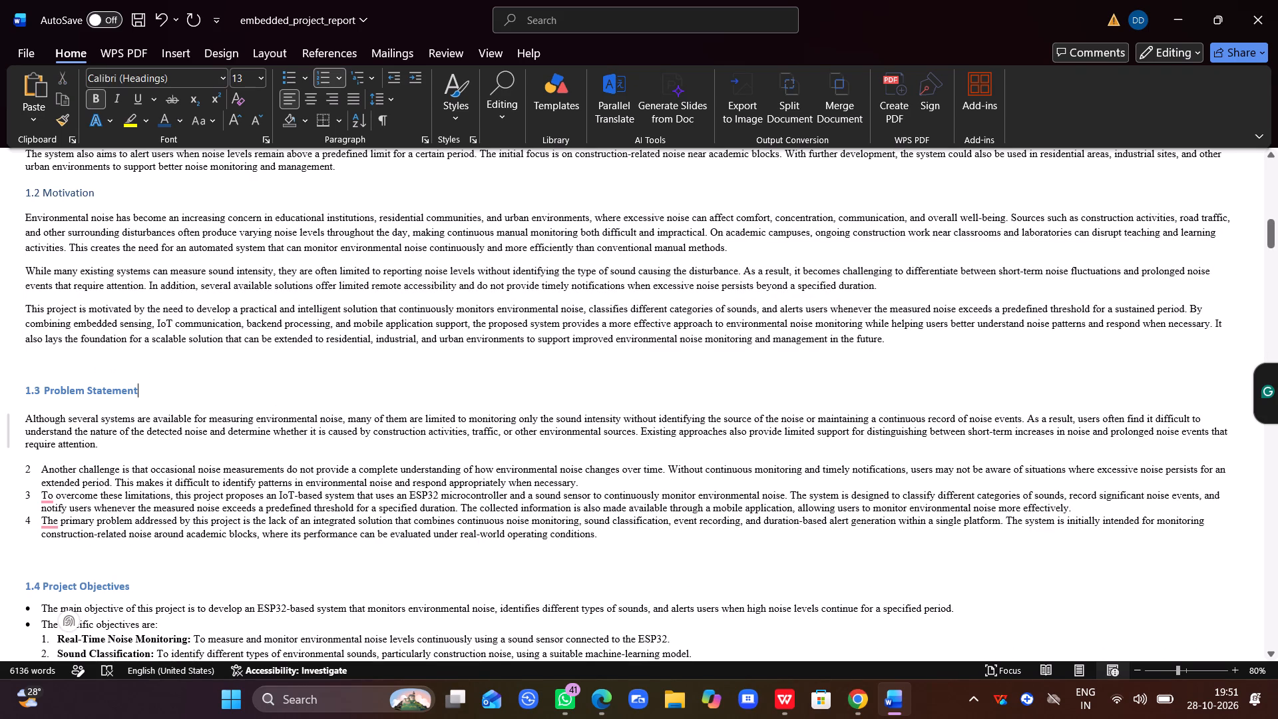
Delete all the body paragraphs under the 1.3 Problem Statement heading.
left_click_drag(20, 415, 680, 546)
key("BackSpace")
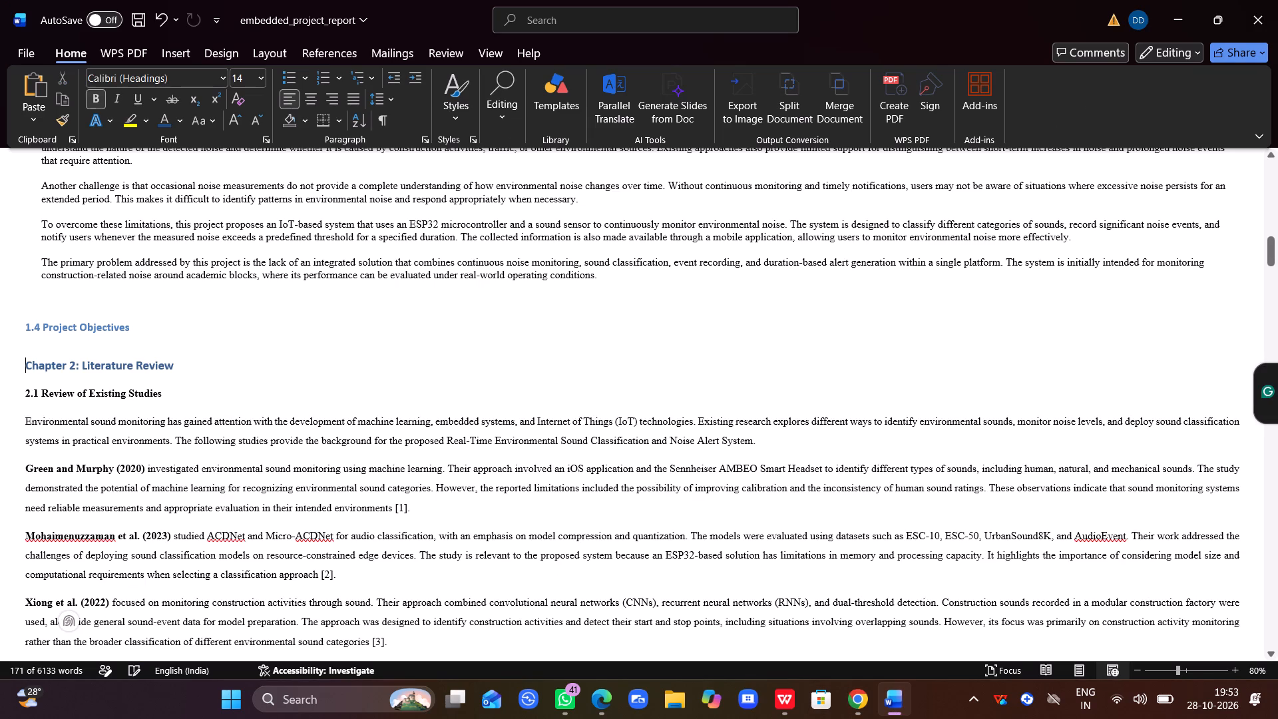
left_click(170, 330)
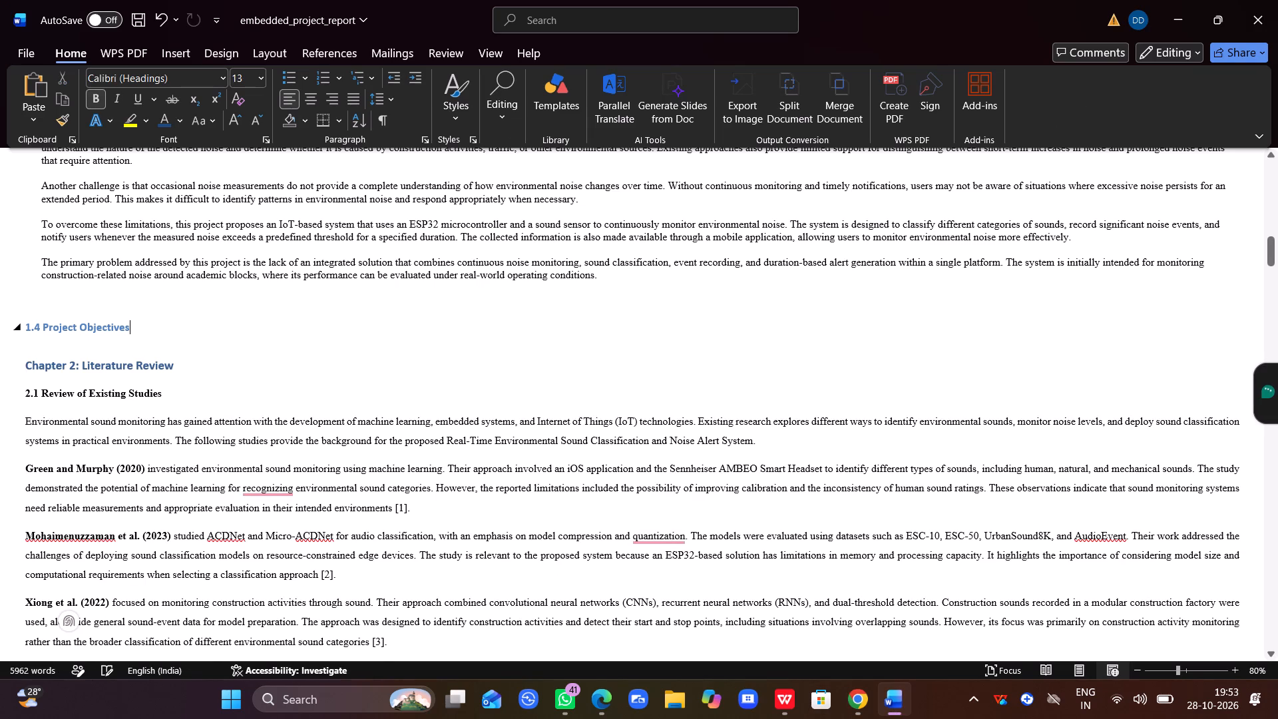
key("Return")
key("BackSpace")
key("ctrl+v")
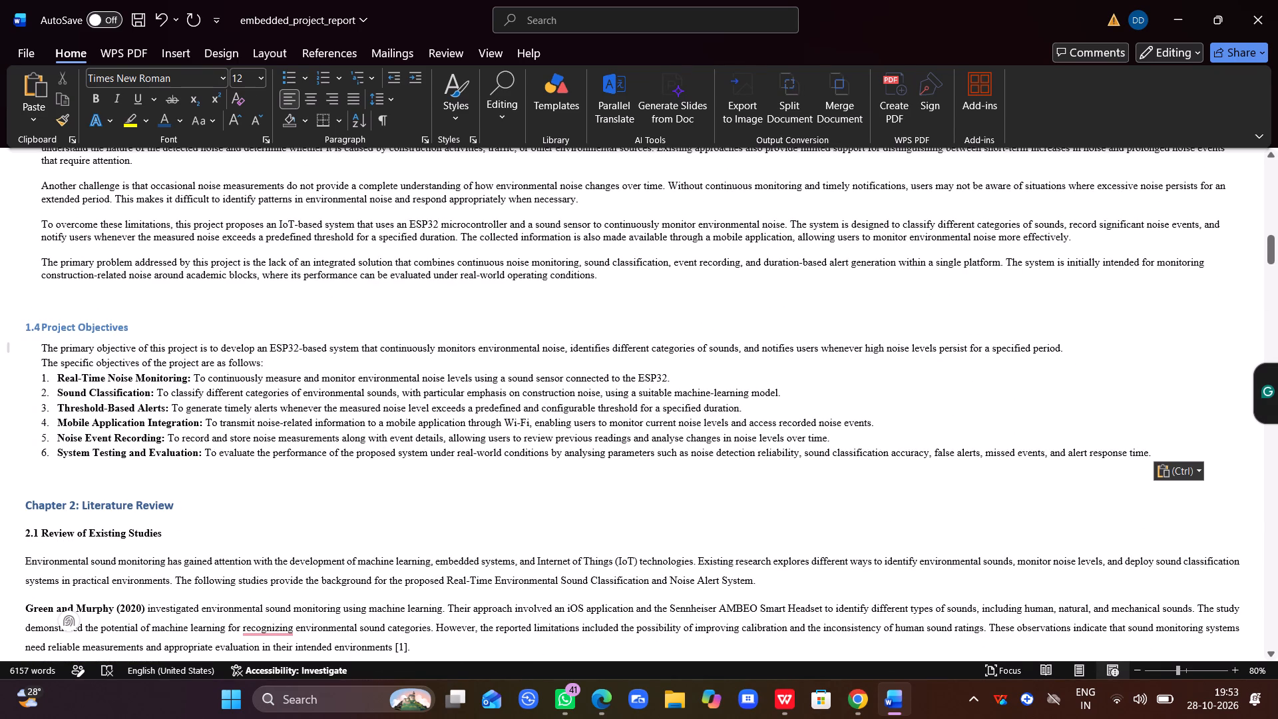
Indent all lines of the first two paragraphs under 1.1 Background of the Study.
scroll(325, 348, "up", 3)
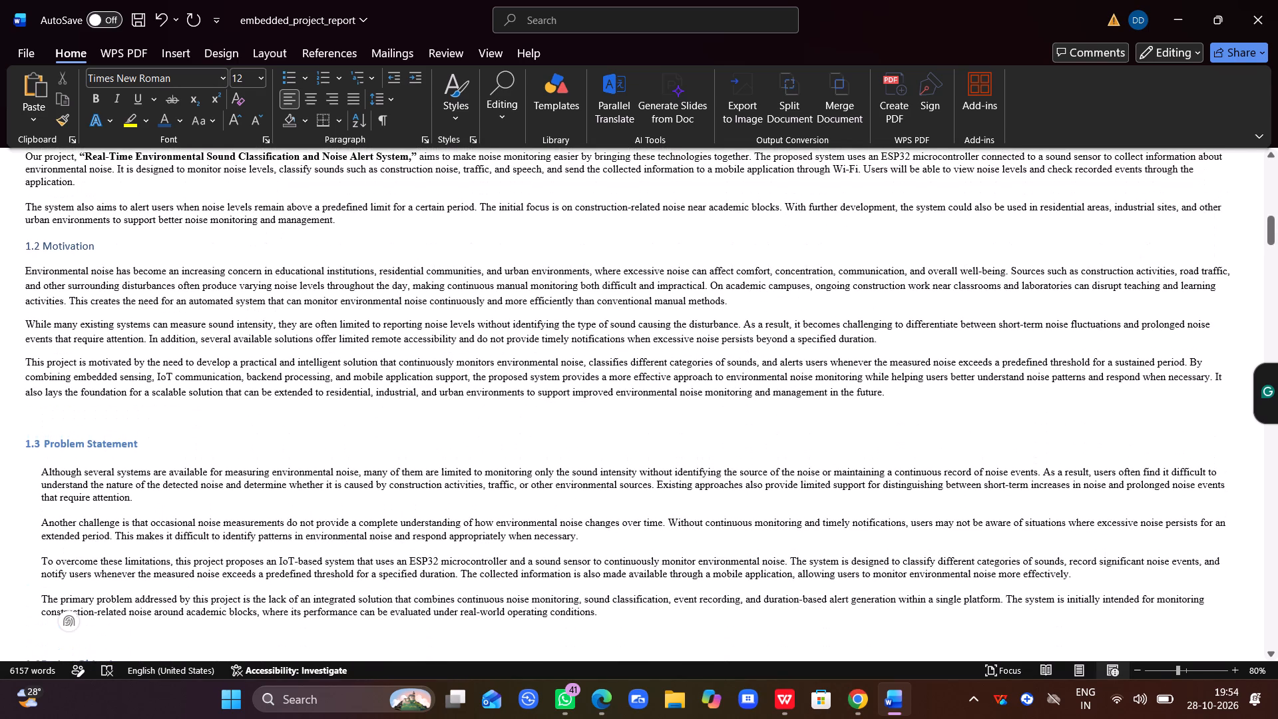
scroll(274, 337, "up", 3)
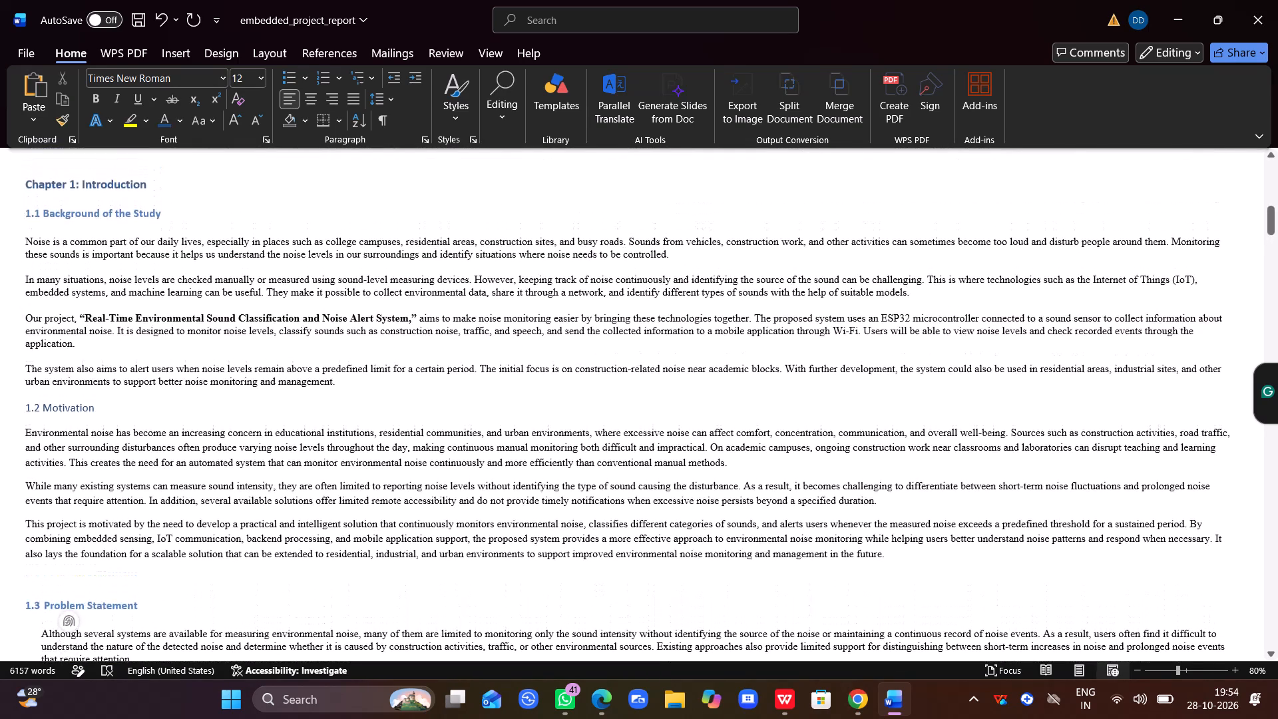
scroll(274, 337, "down", 1)
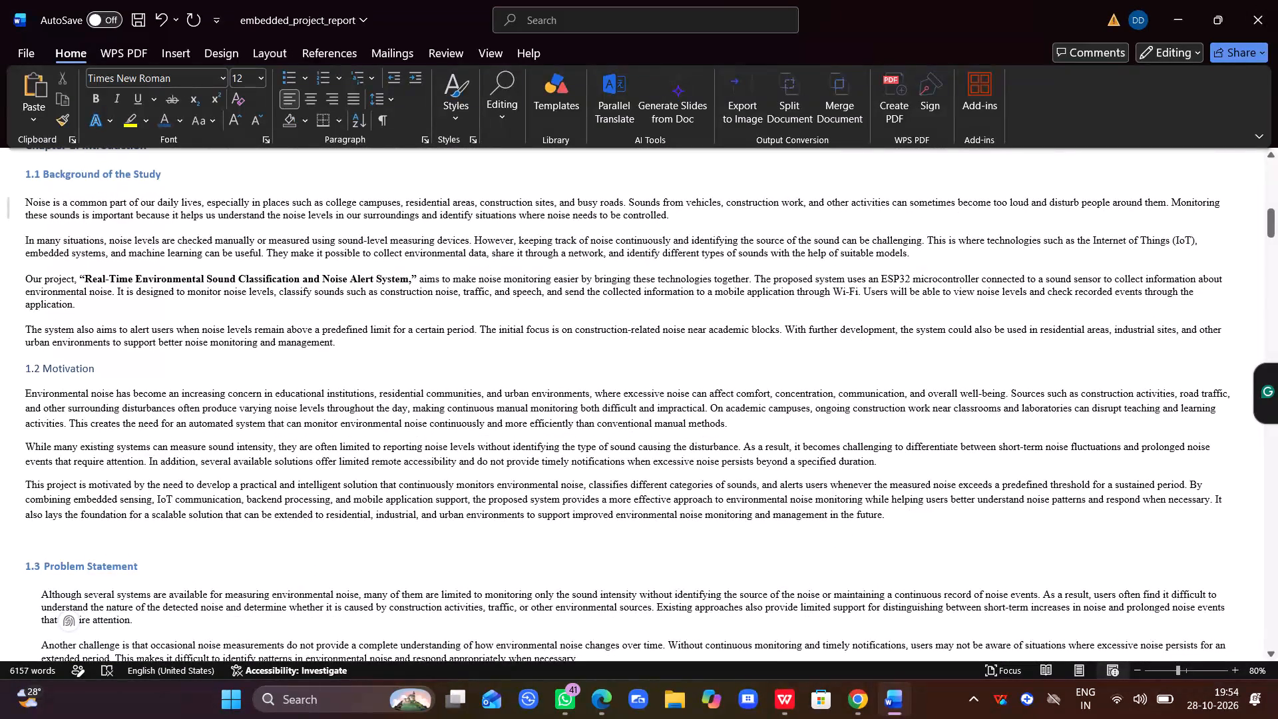
left_click(25, 202)
key("Tab")
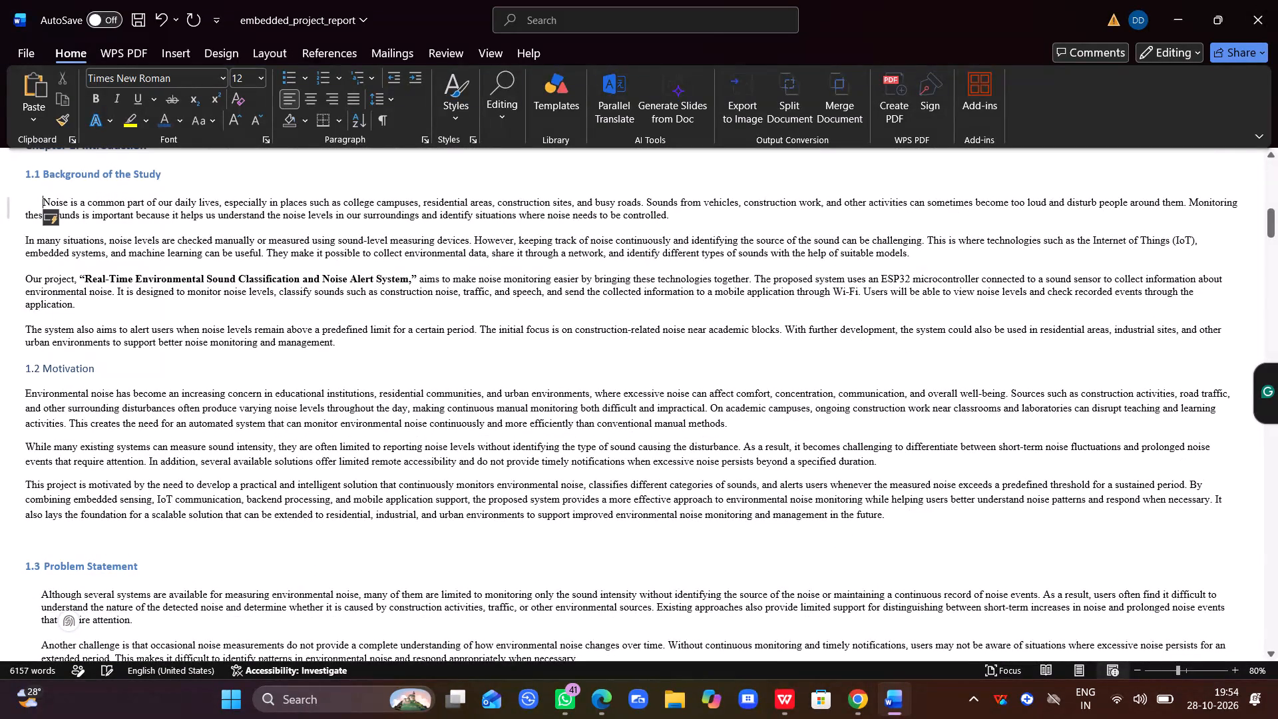
left_click(25, 218)
key("Tab")
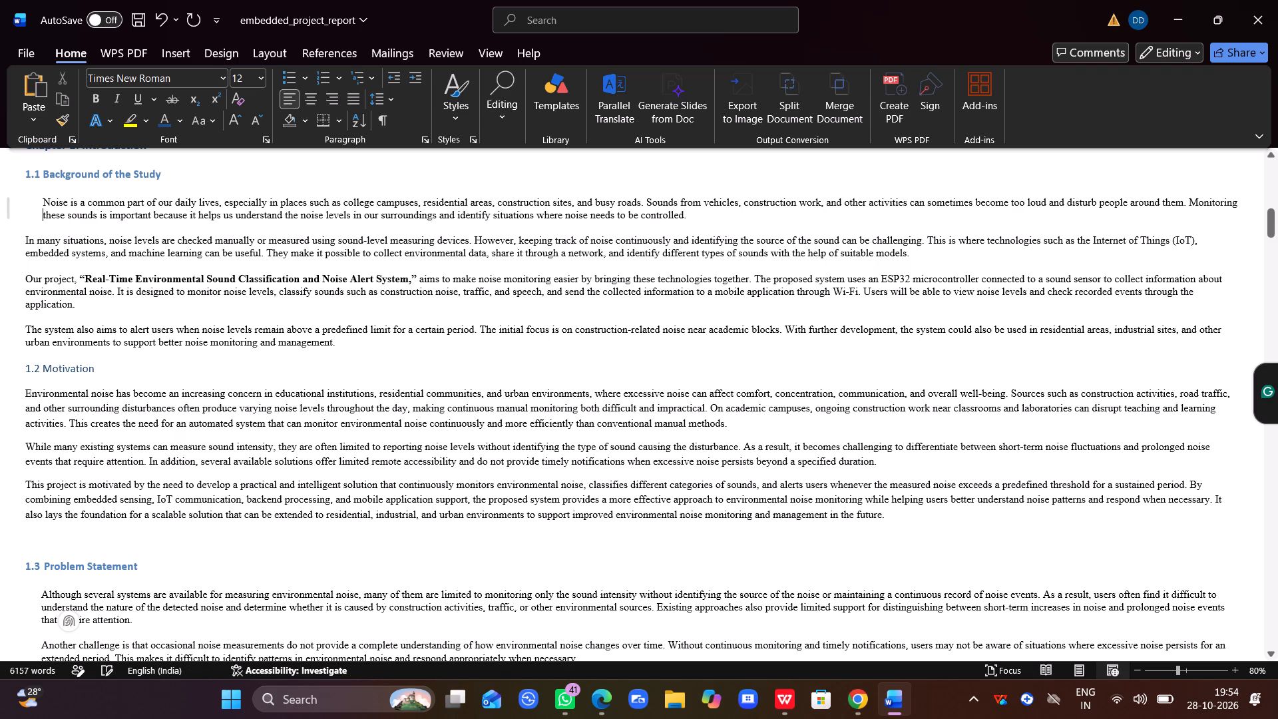
left_click(24, 246)
key("Tab")
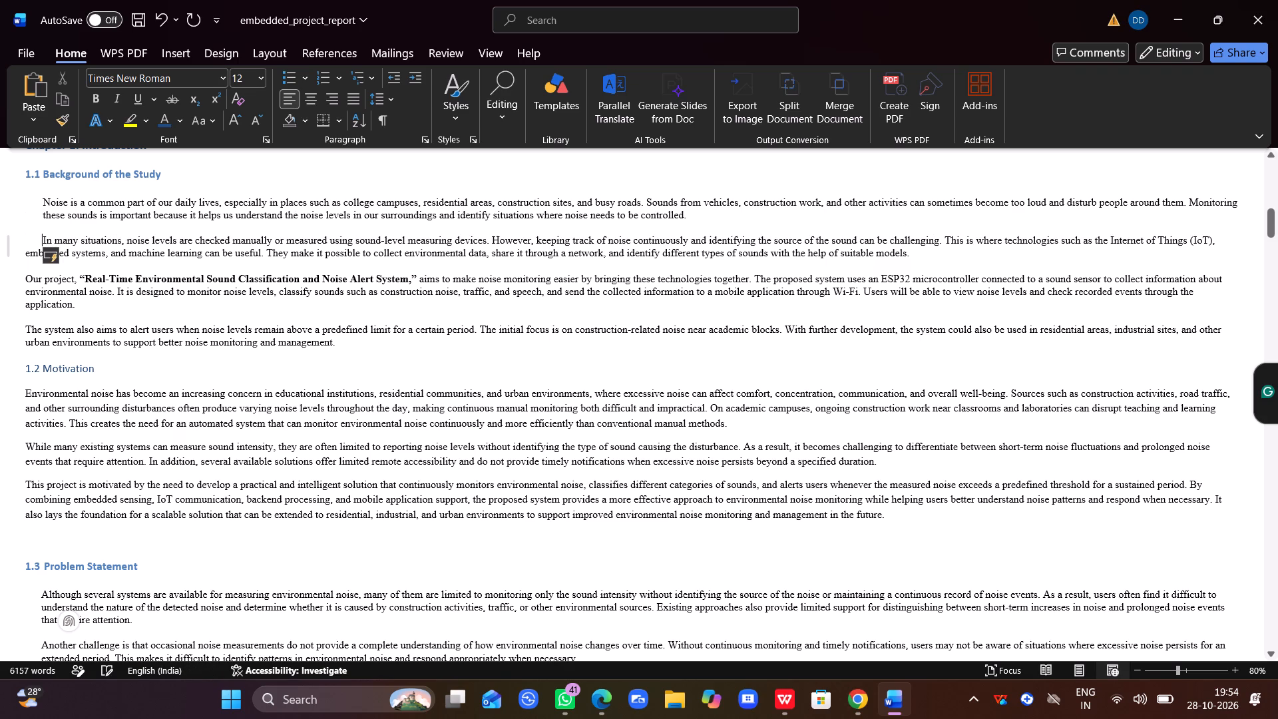
left_click(27, 252)
key("Tab")
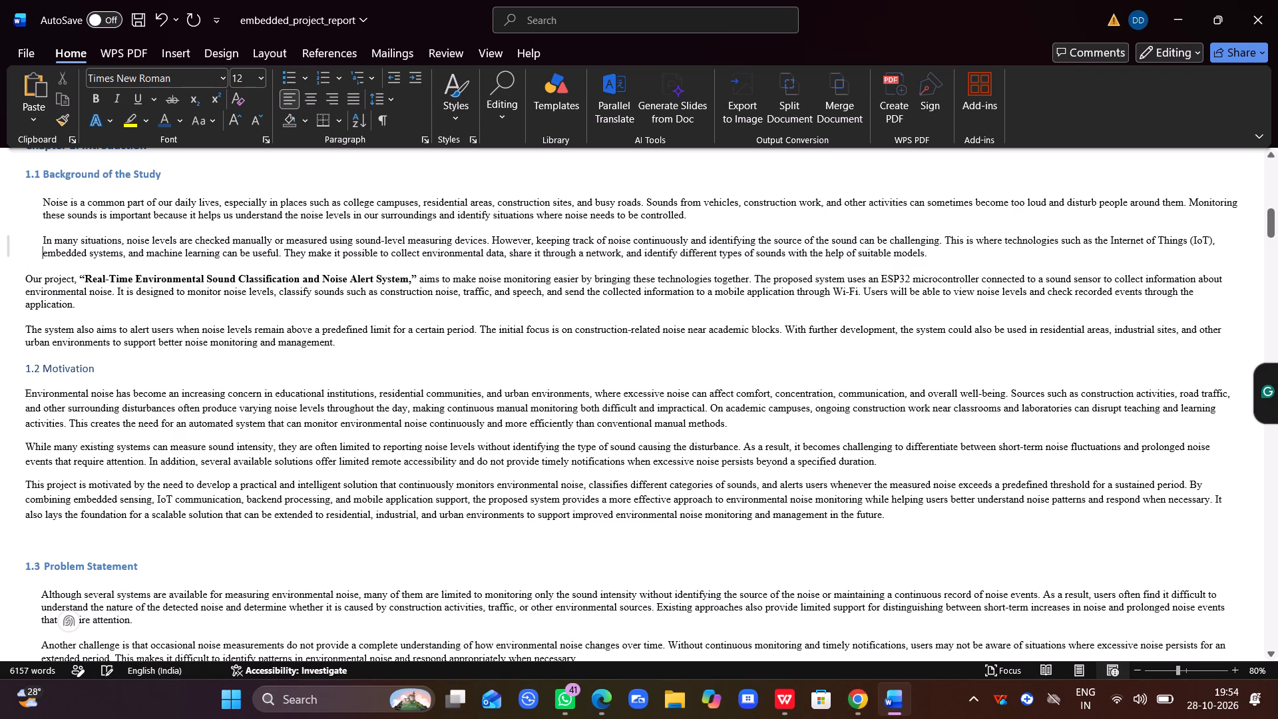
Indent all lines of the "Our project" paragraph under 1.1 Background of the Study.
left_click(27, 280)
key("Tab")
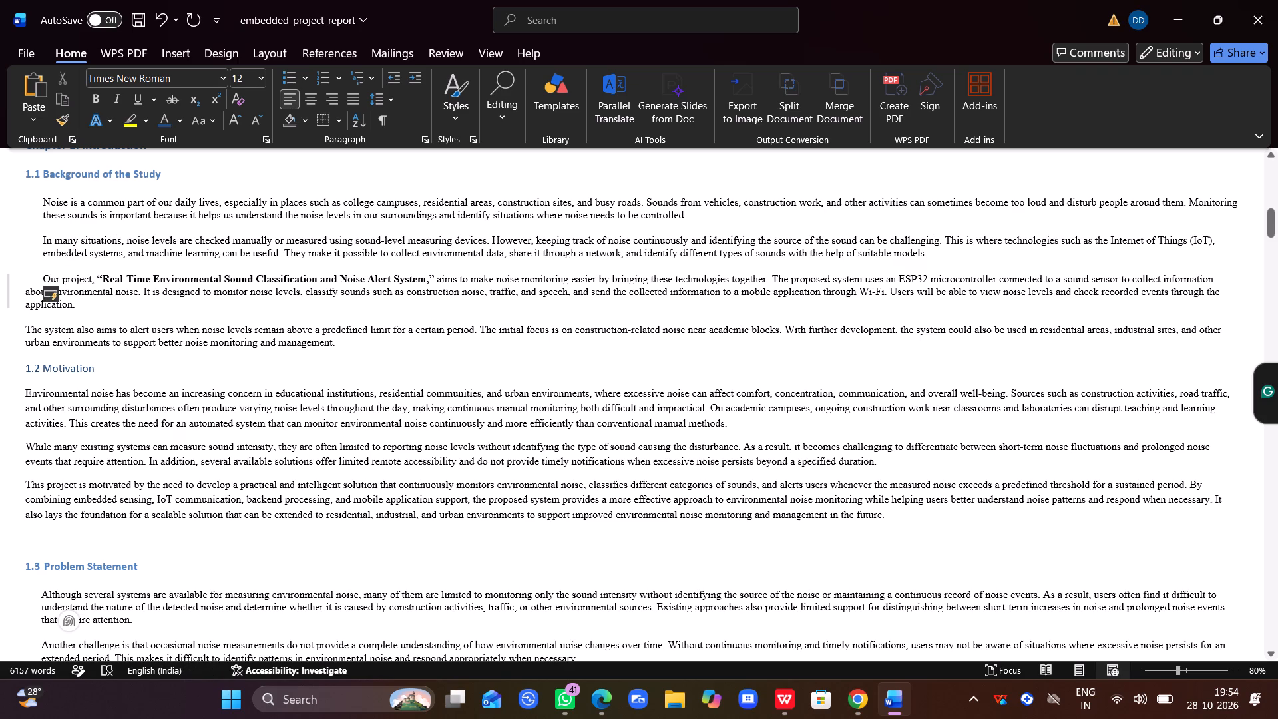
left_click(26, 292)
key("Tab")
Try to indent the "The system also aims" paragraph under 1.1 Background of the Study.
left_click(25, 323)
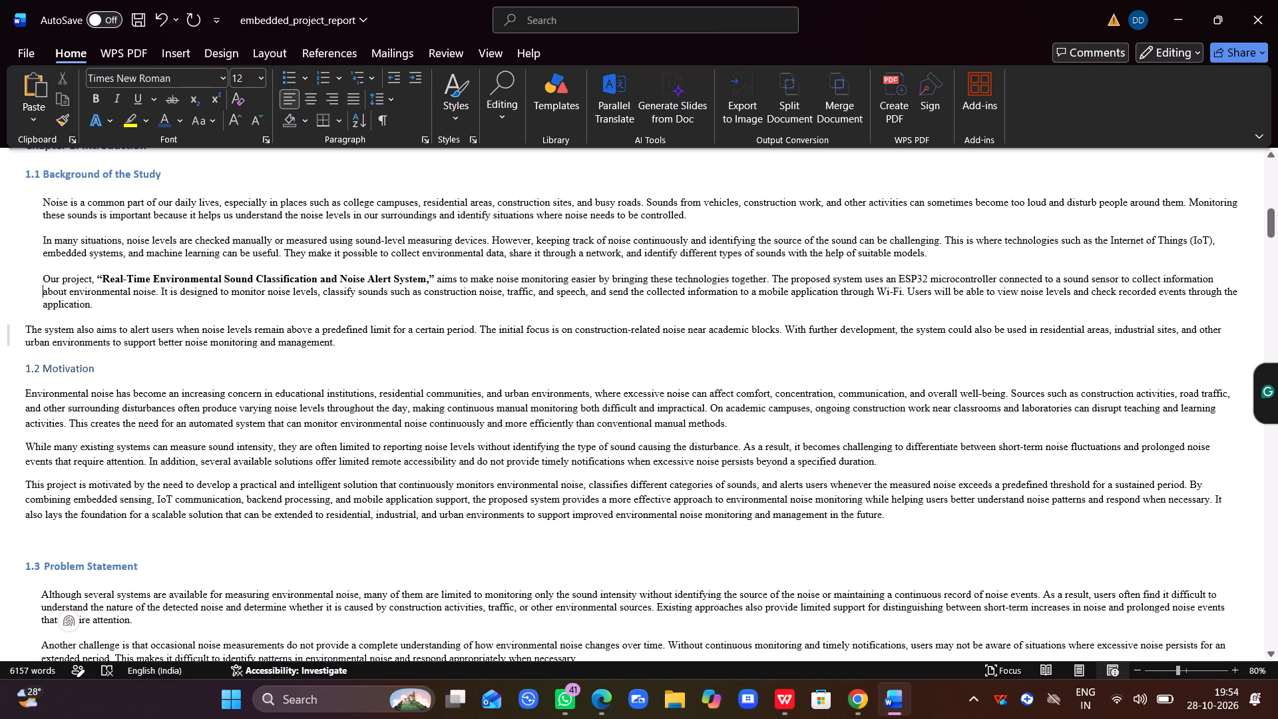
key("Tab")
key("BackSpace")
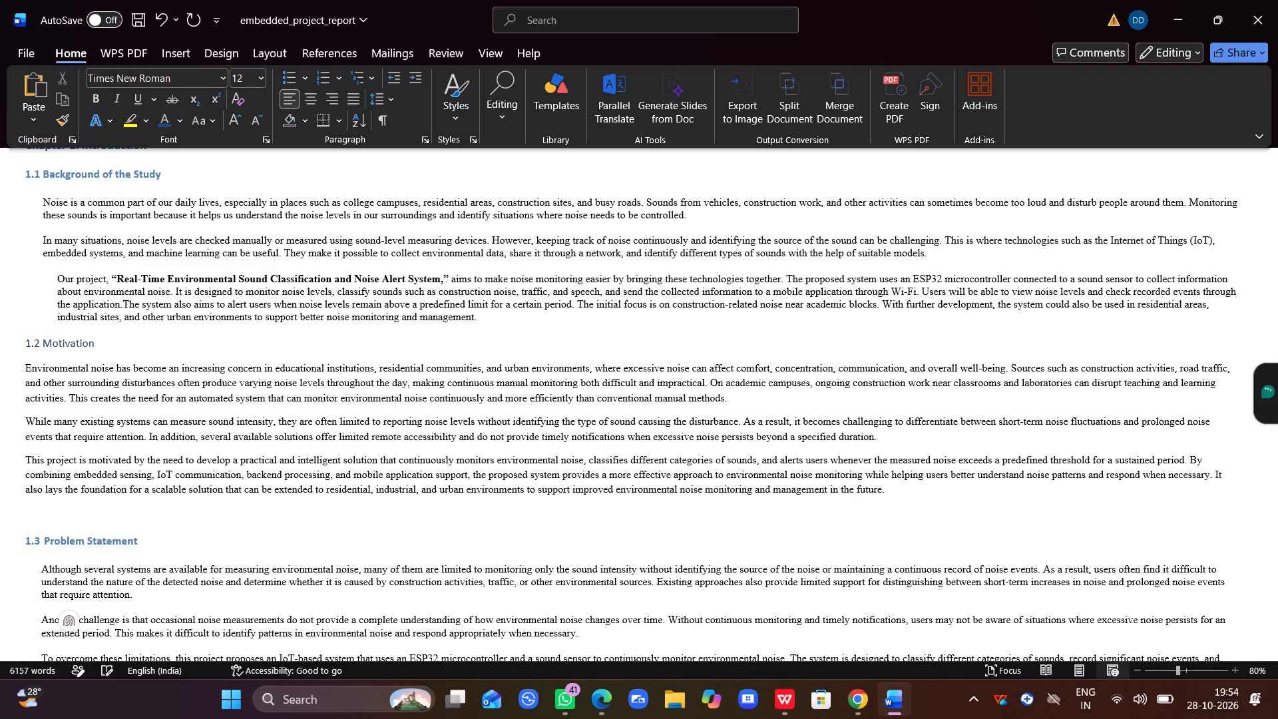
Remove the left indent from the "Our project" paragraph and insert spaces before its first word instead.
left_click(57, 276)
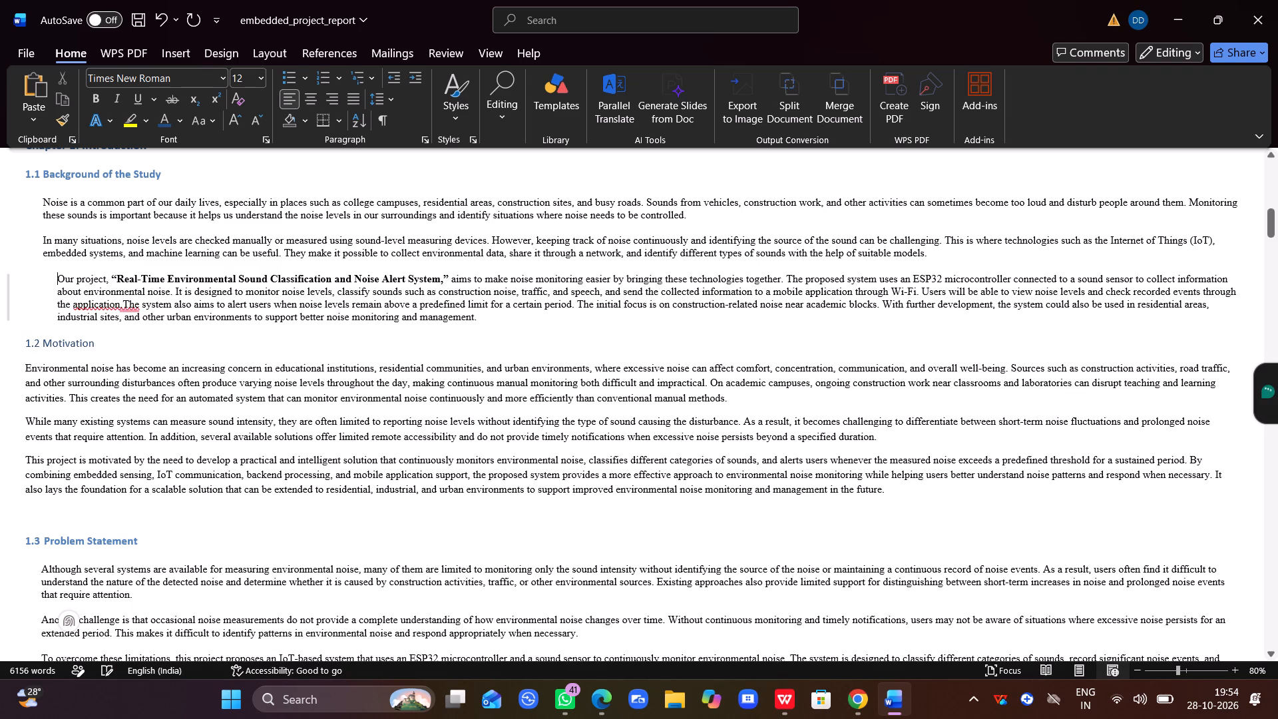
key("BackSpace")
key("space")
key("space")
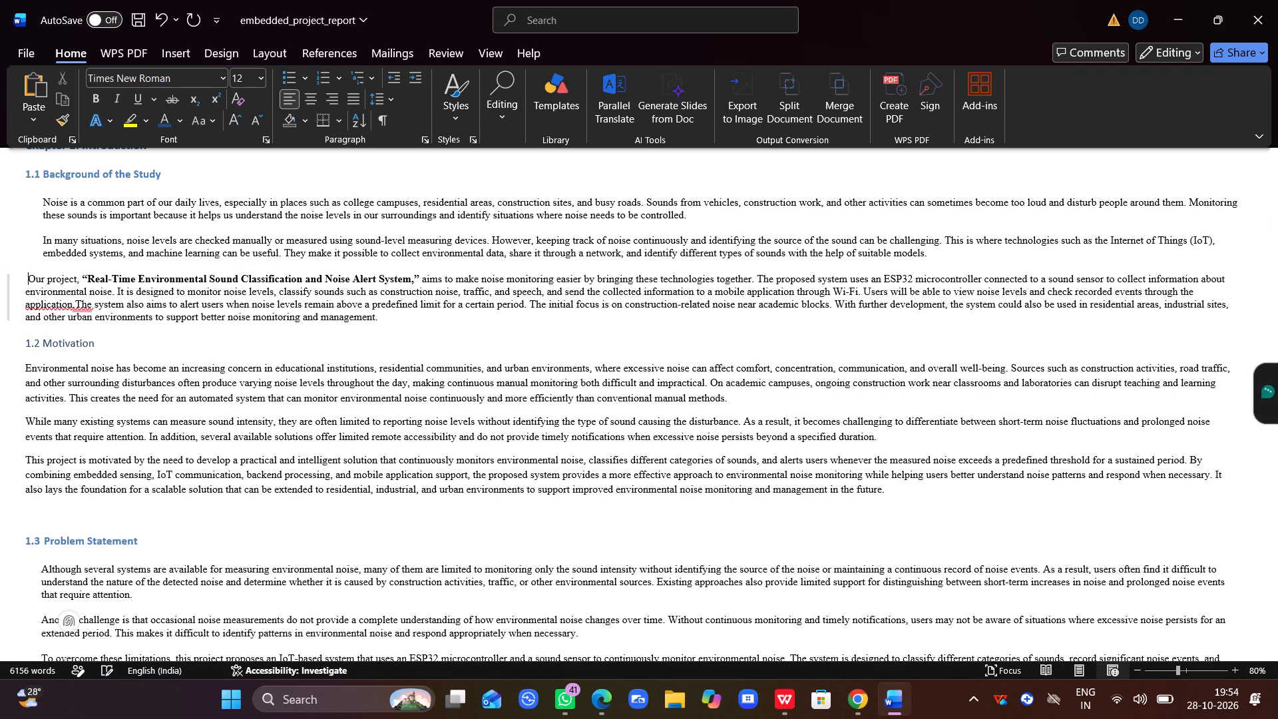
Insert more spaces before "Our project" under 1.1 Background of the Study and indent that paragraph's remaining lines to match the paragraphs above.
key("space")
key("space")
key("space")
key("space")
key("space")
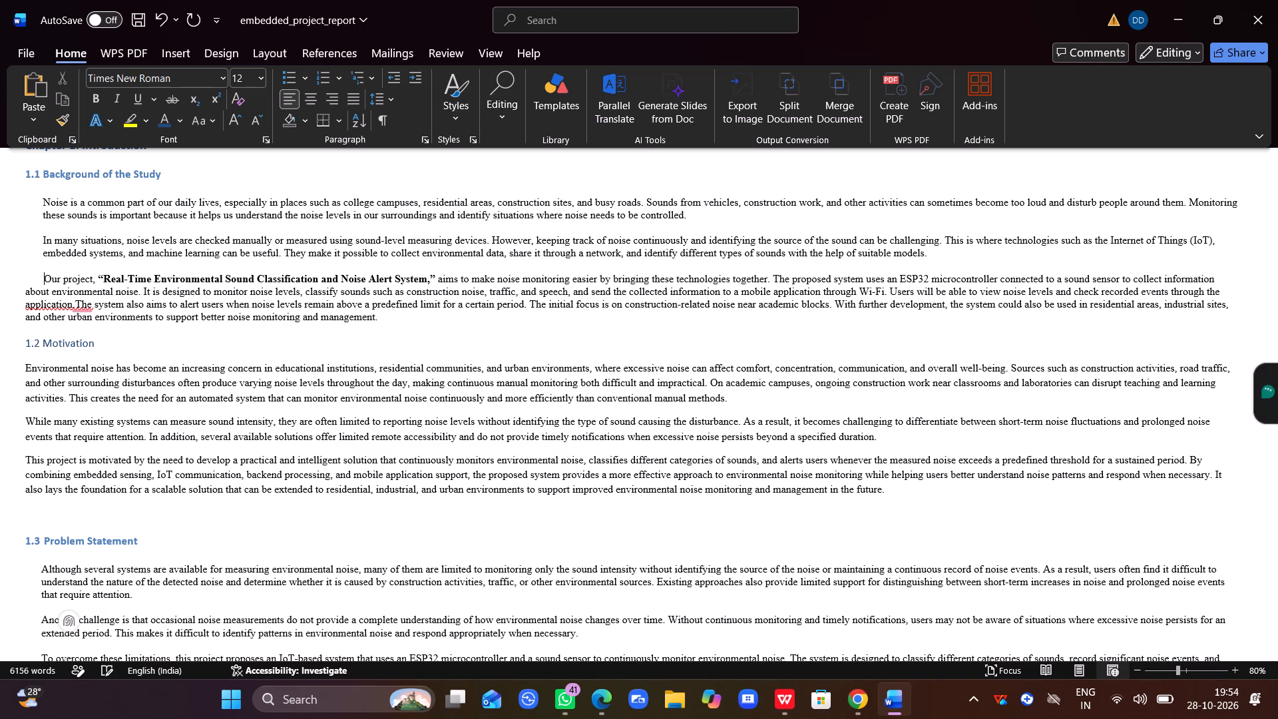
left_click(28, 292)
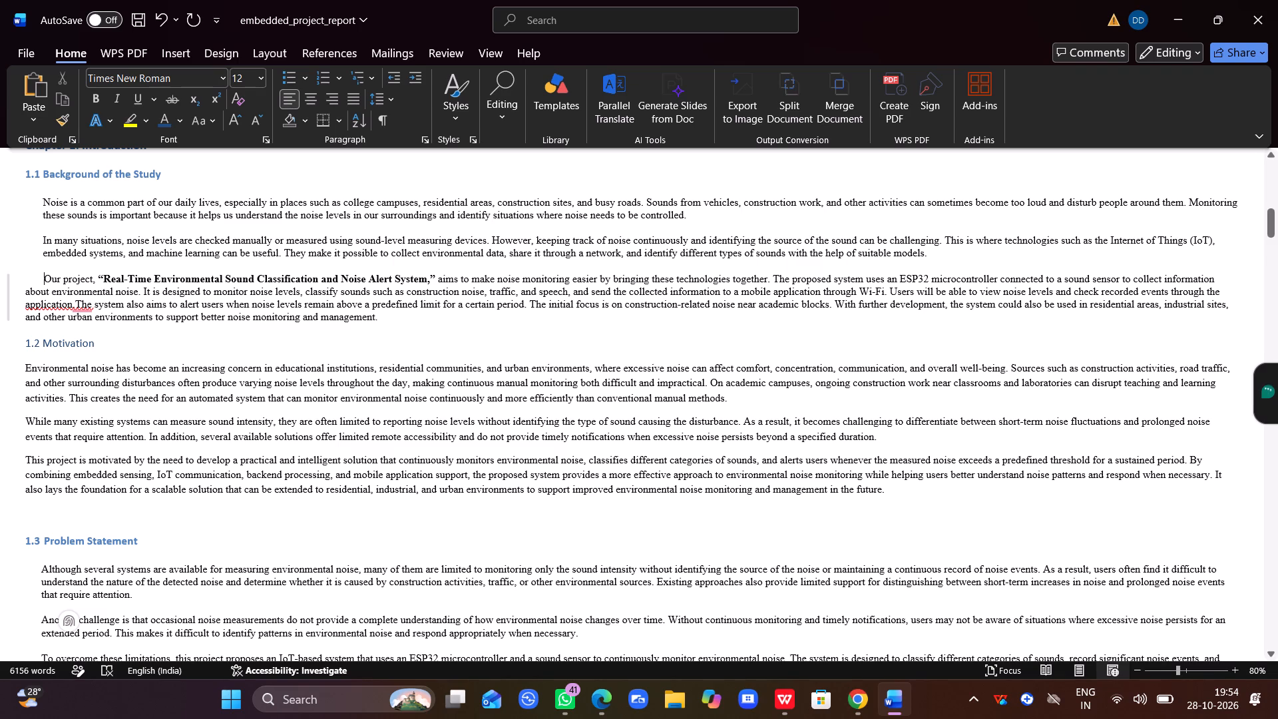
left_click(23, 290)
key("Tab")
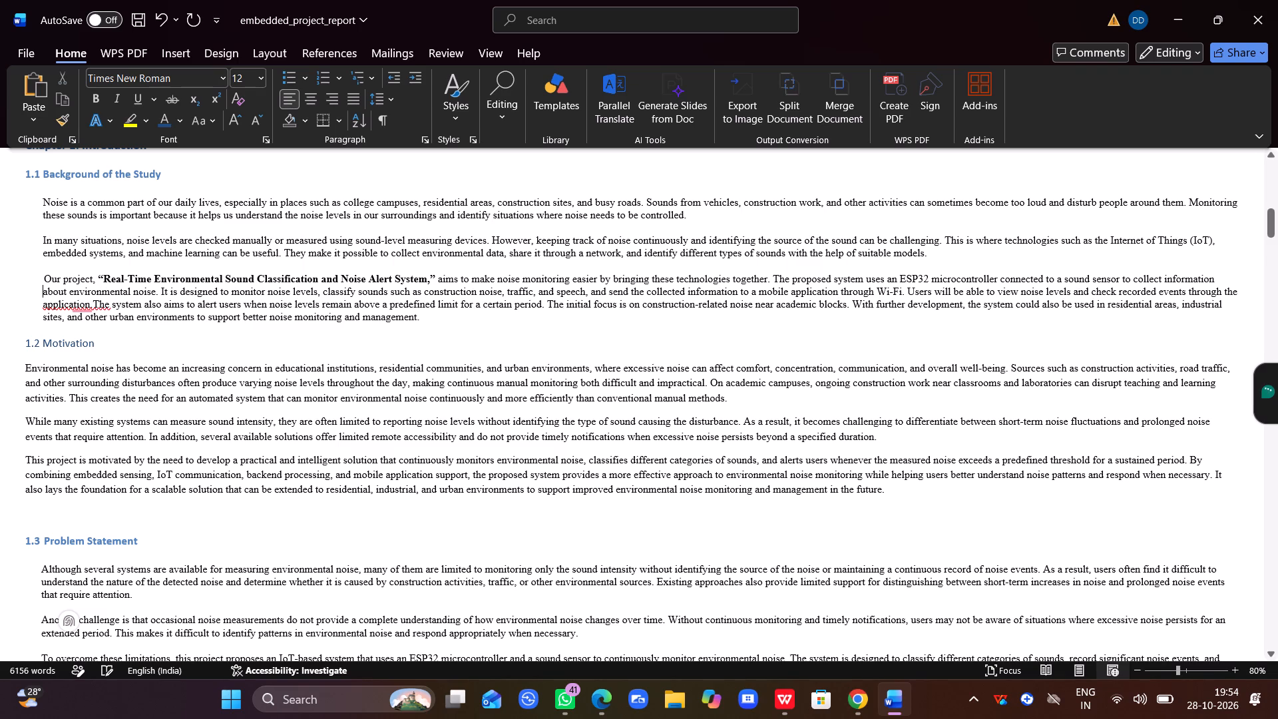
Split the "Our project" paragraph so that "The system also aims" starts a new paragraph.
left_click(93, 306)
key("Return")
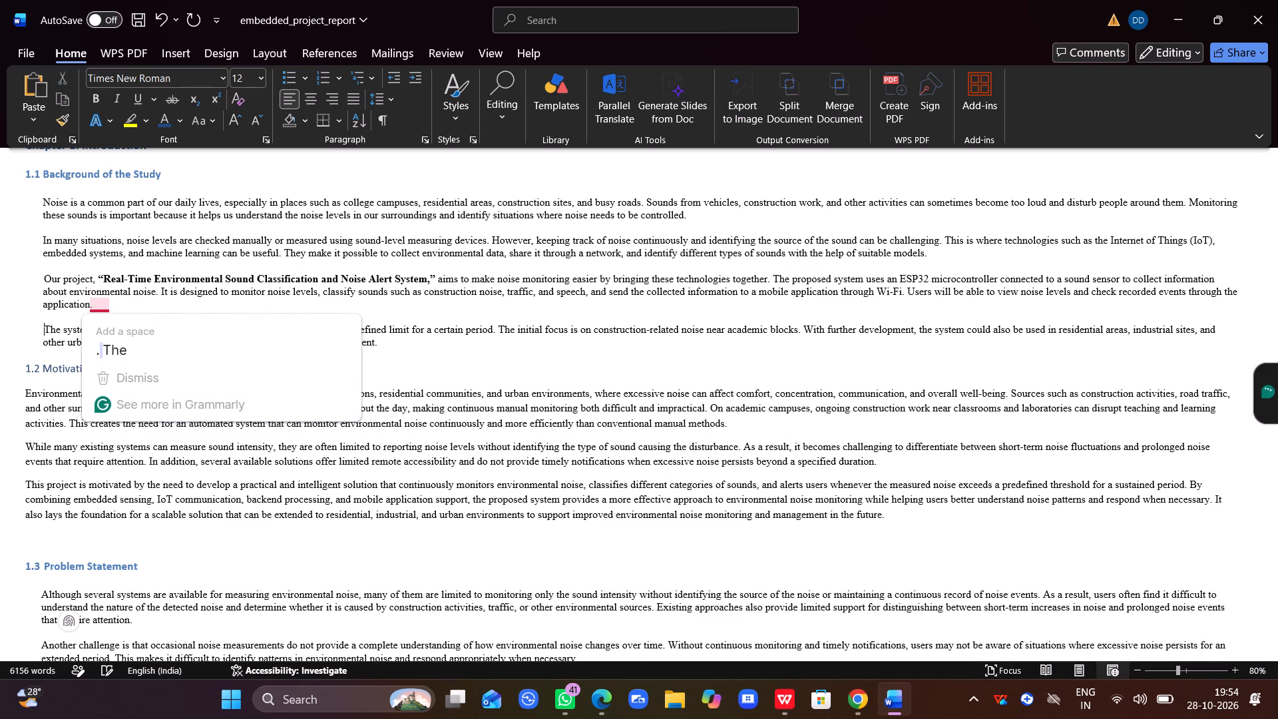
scroll(239, 330, "down", 1)
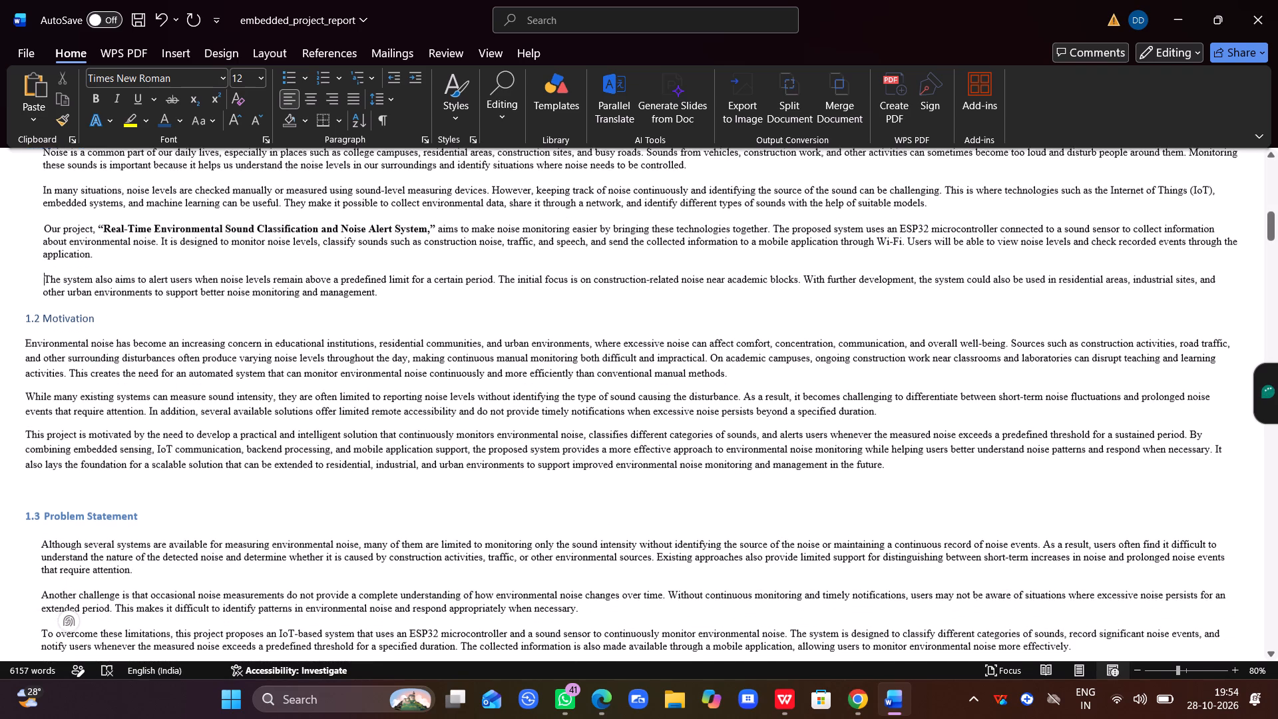
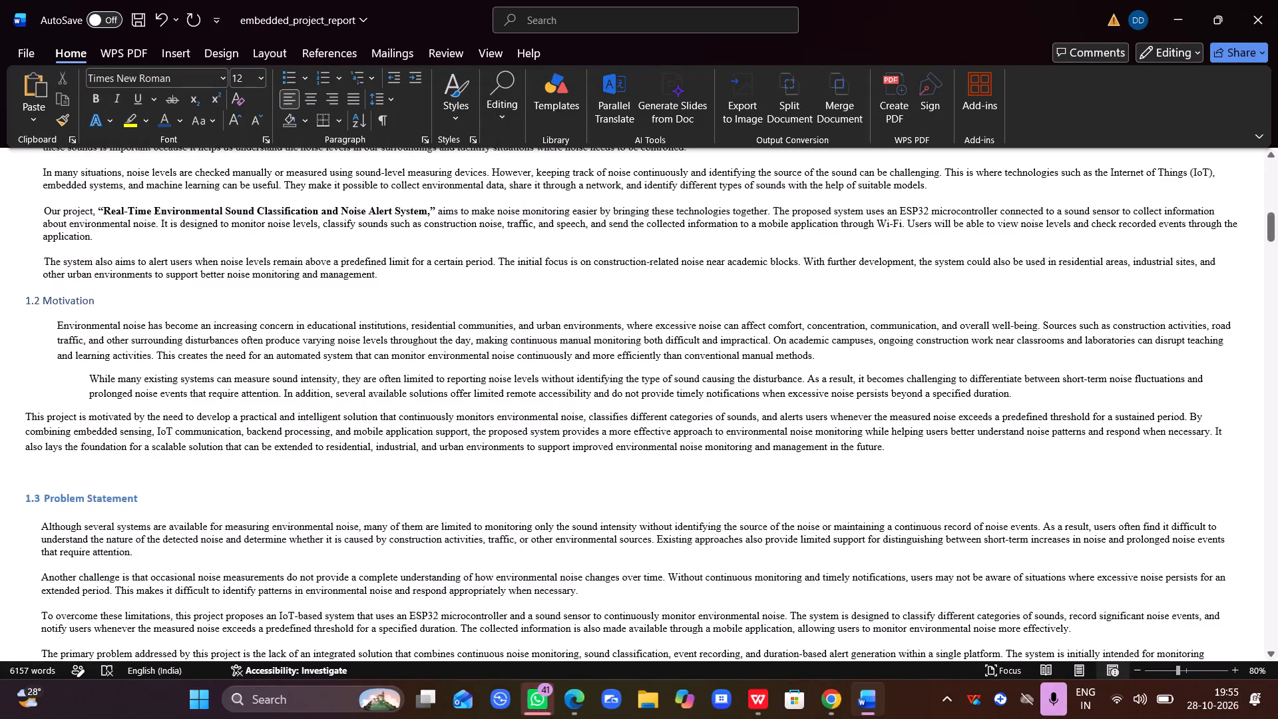
Replace the left indent of the "While many existing systems" paragraph under 1.2 Motivation with leading spaces, and insert a tab before its second line.
left_click(91, 378)
key("BackSpace")
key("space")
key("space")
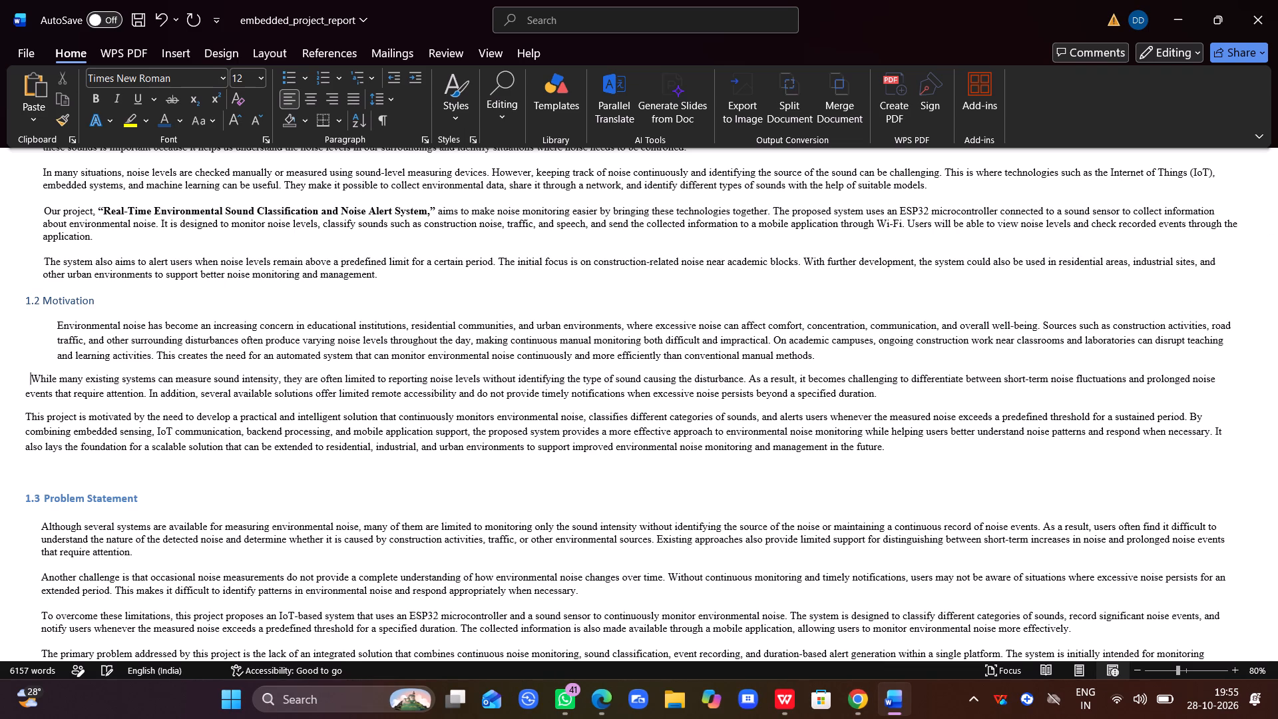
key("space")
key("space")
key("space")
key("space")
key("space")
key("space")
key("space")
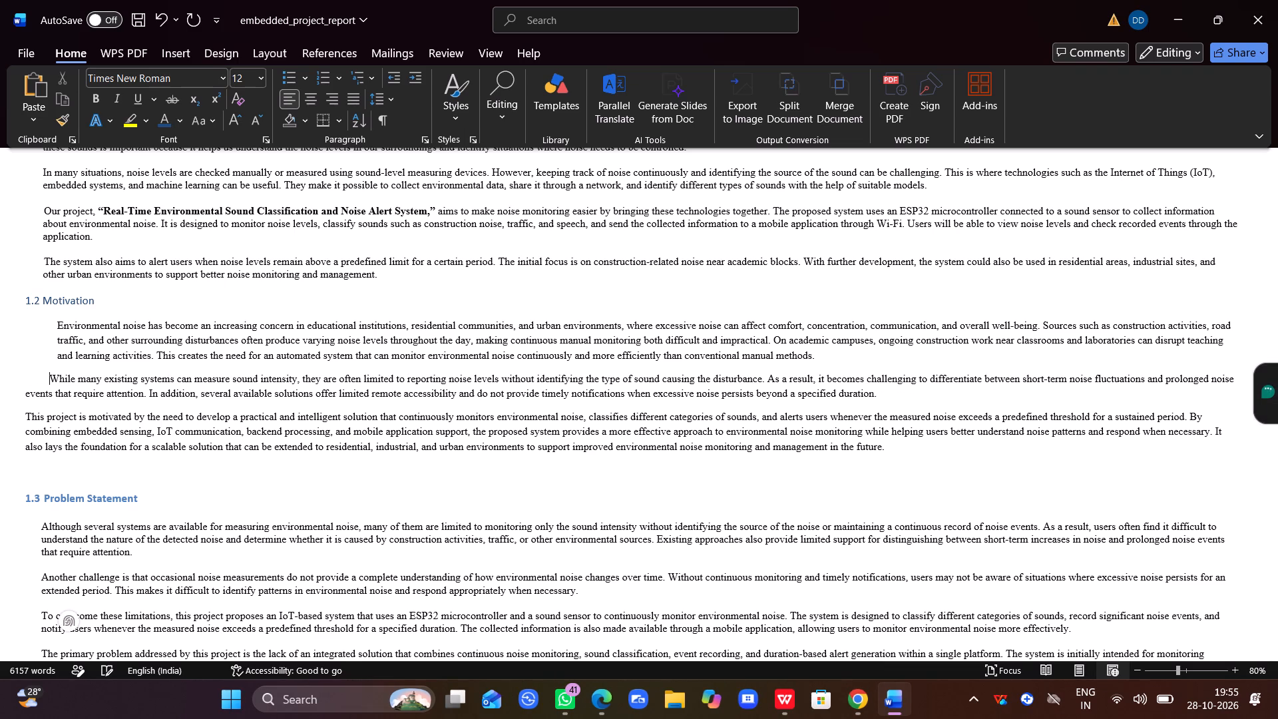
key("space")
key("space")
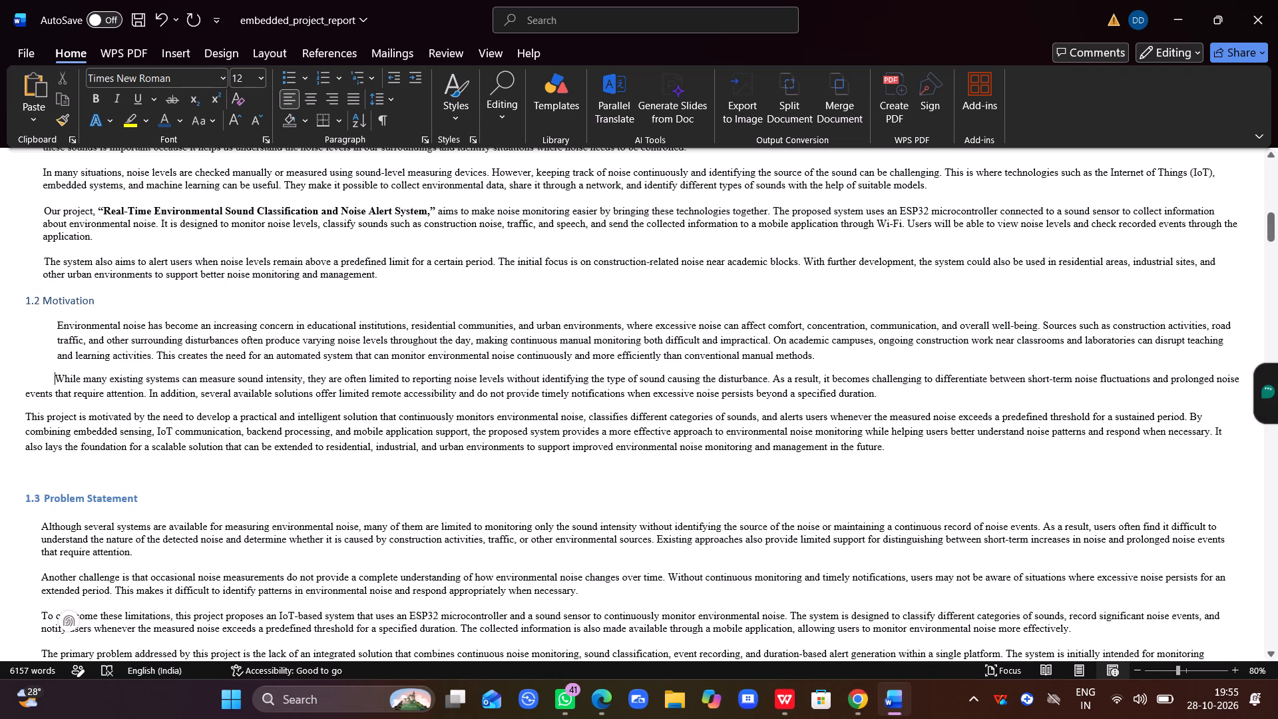
left_click(23, 397)
key("Tab")
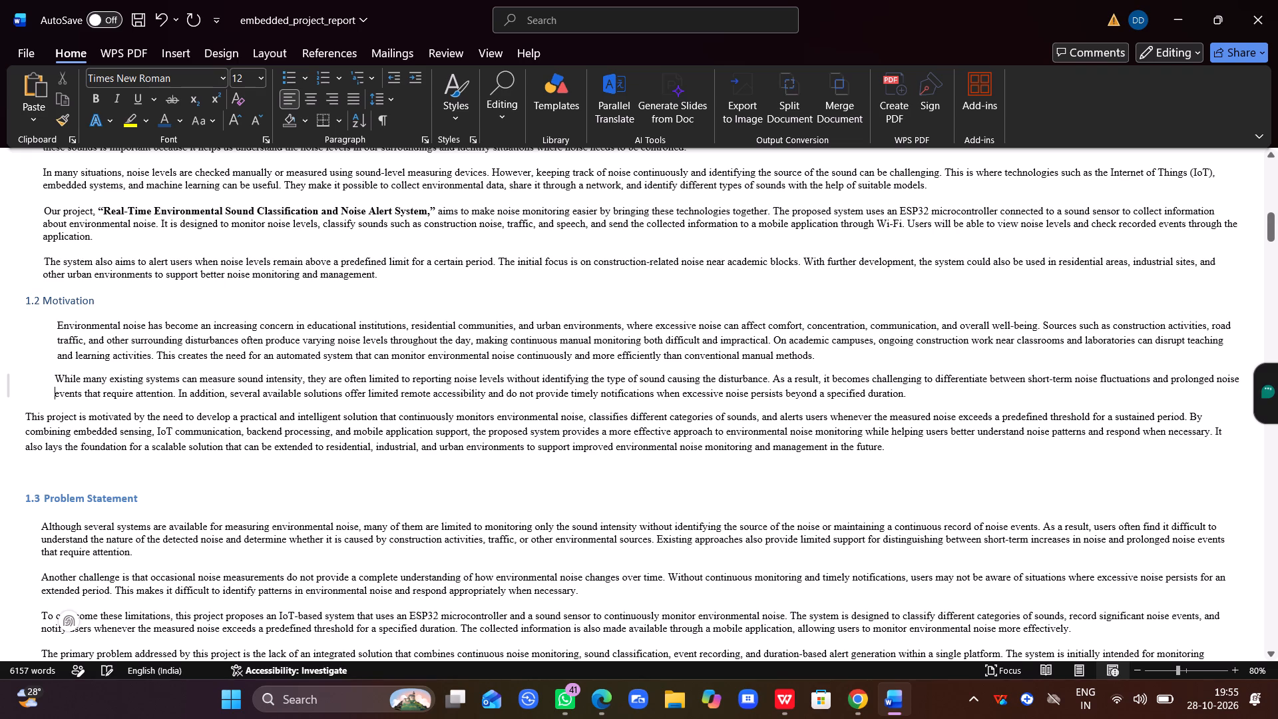
Indent all lines of the "This project is motivated" paragraph under 1.2 Motivation.
left_click(23, 411)
key("Tab")
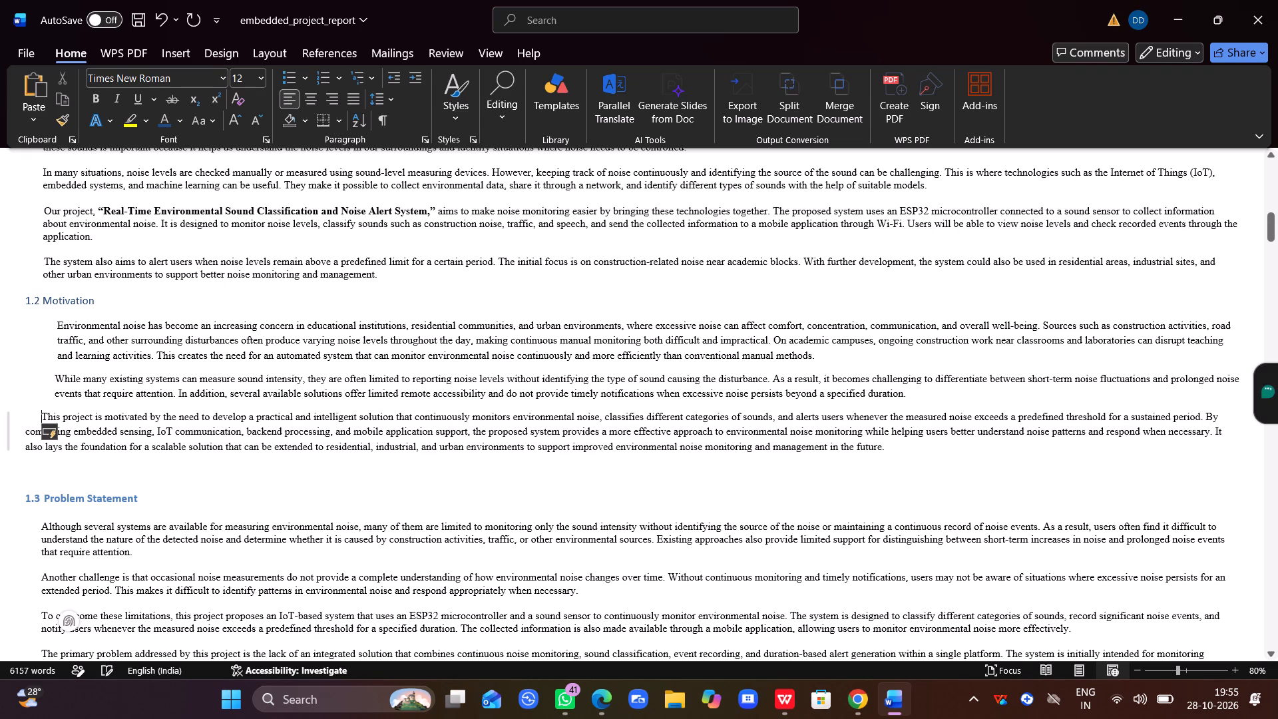
left_click(24, 431)
key("Tab")
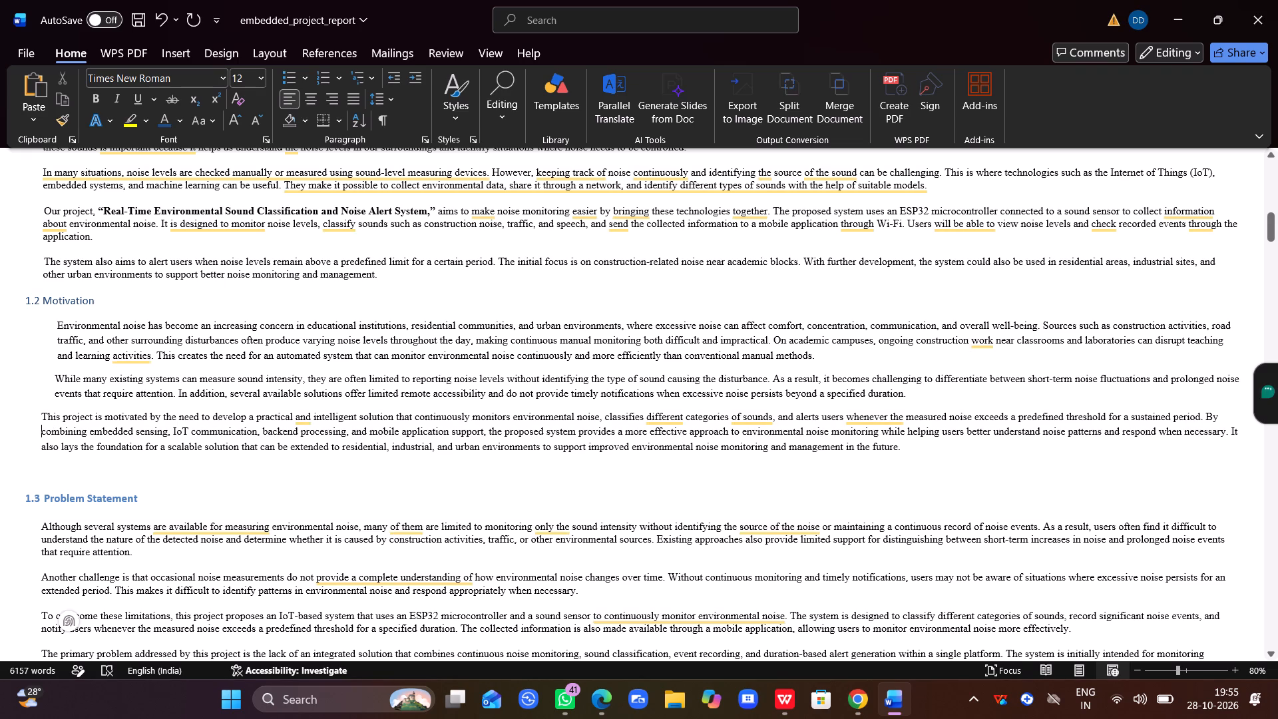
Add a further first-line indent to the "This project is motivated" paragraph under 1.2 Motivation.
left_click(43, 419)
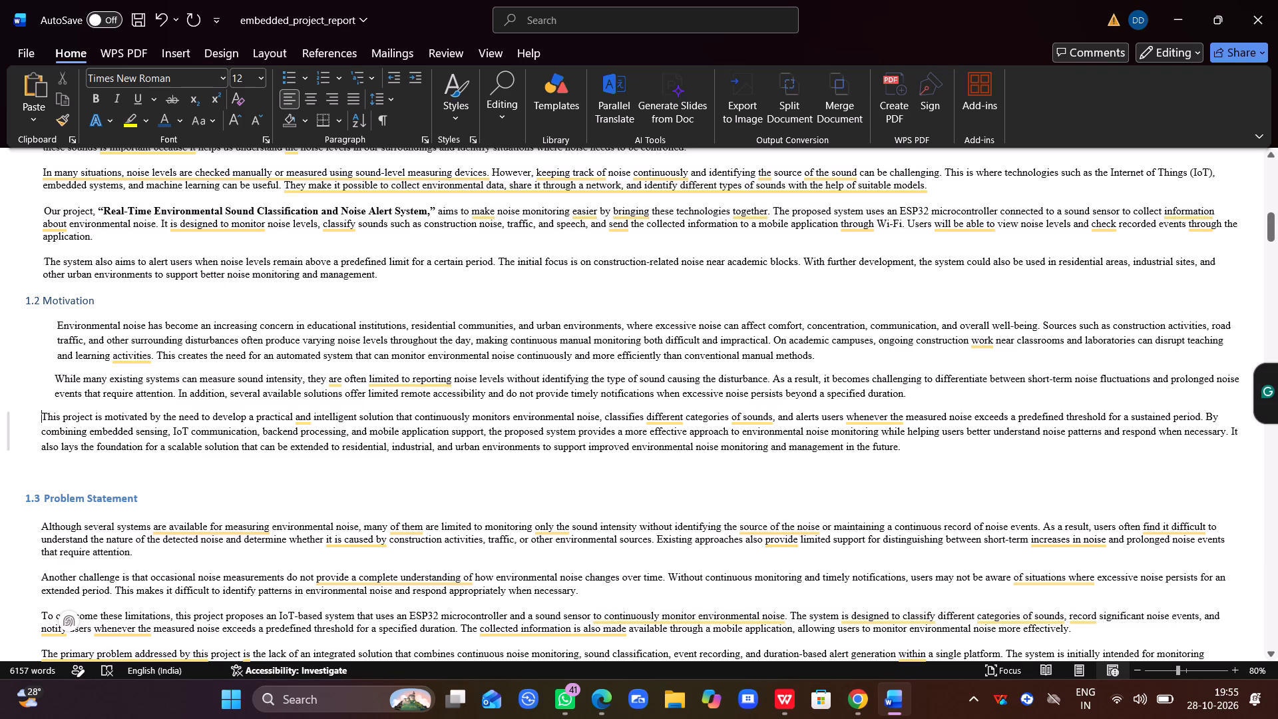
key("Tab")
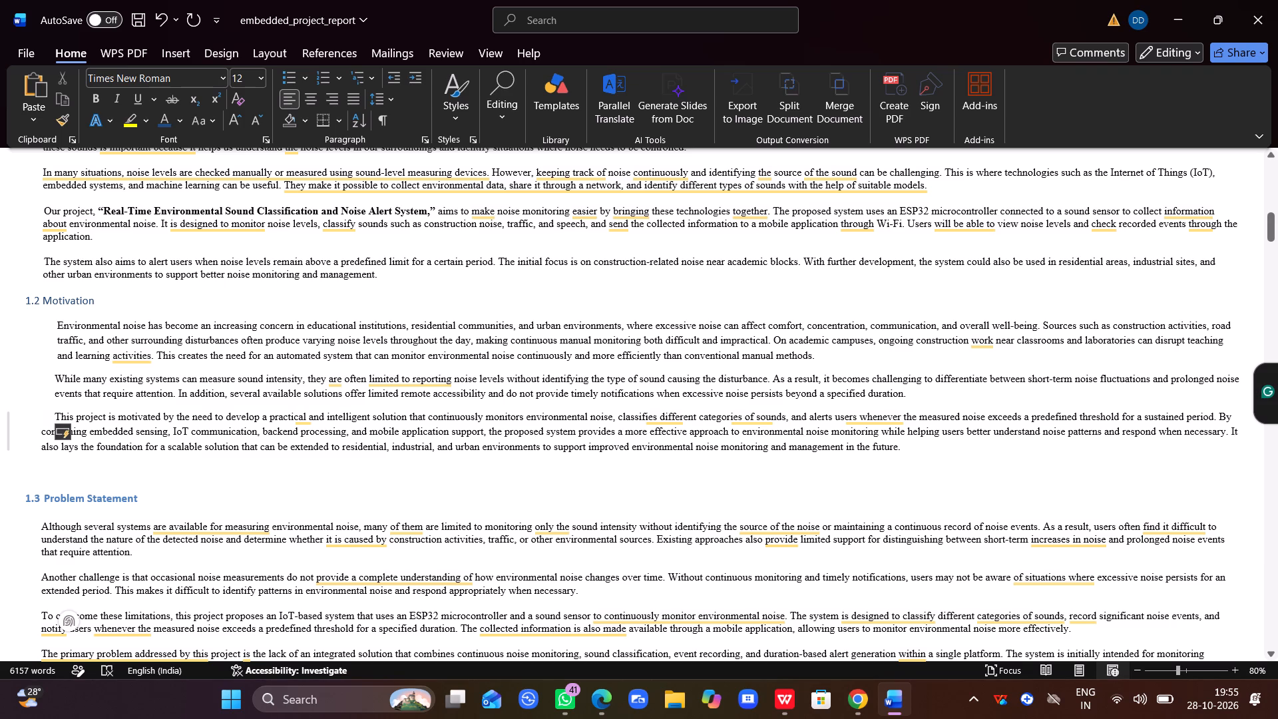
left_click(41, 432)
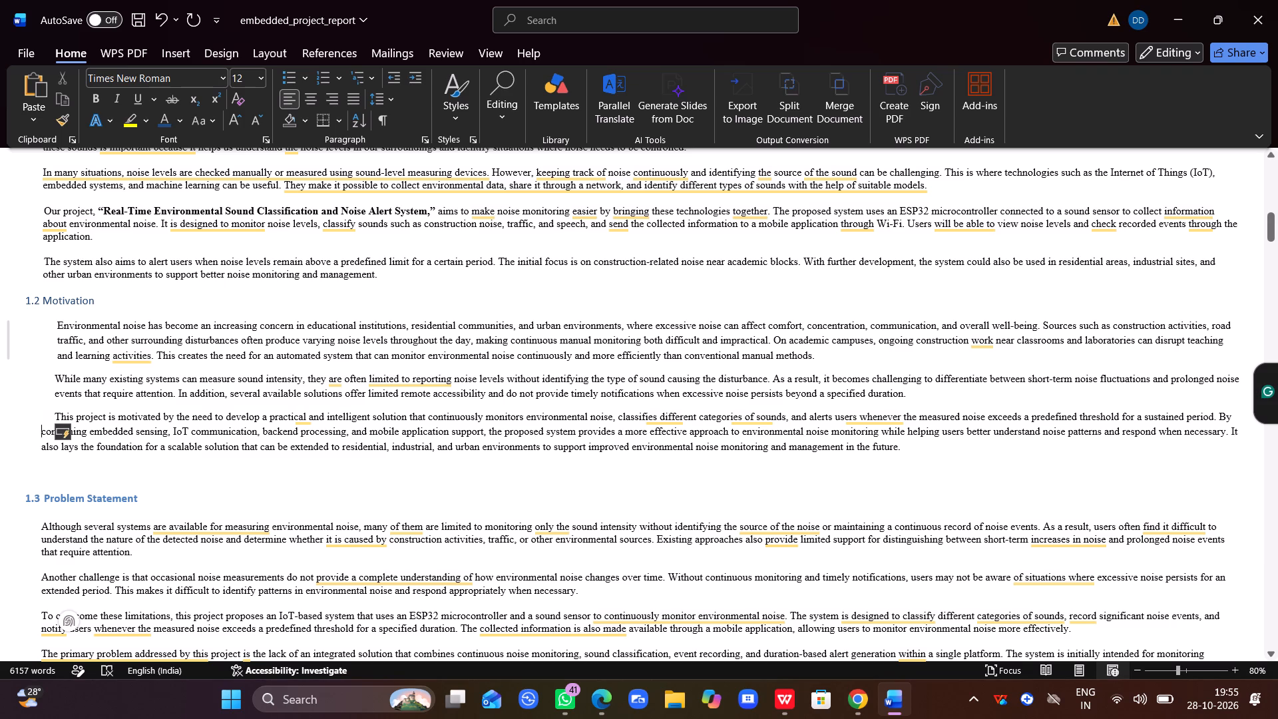
Reset the "Environmental noise has become" paragraph's indent under 1.2 Motivation, using seven spaces before its first word and an indent for its remaining lines.
left_click(55, 328)
key("BackSpace")
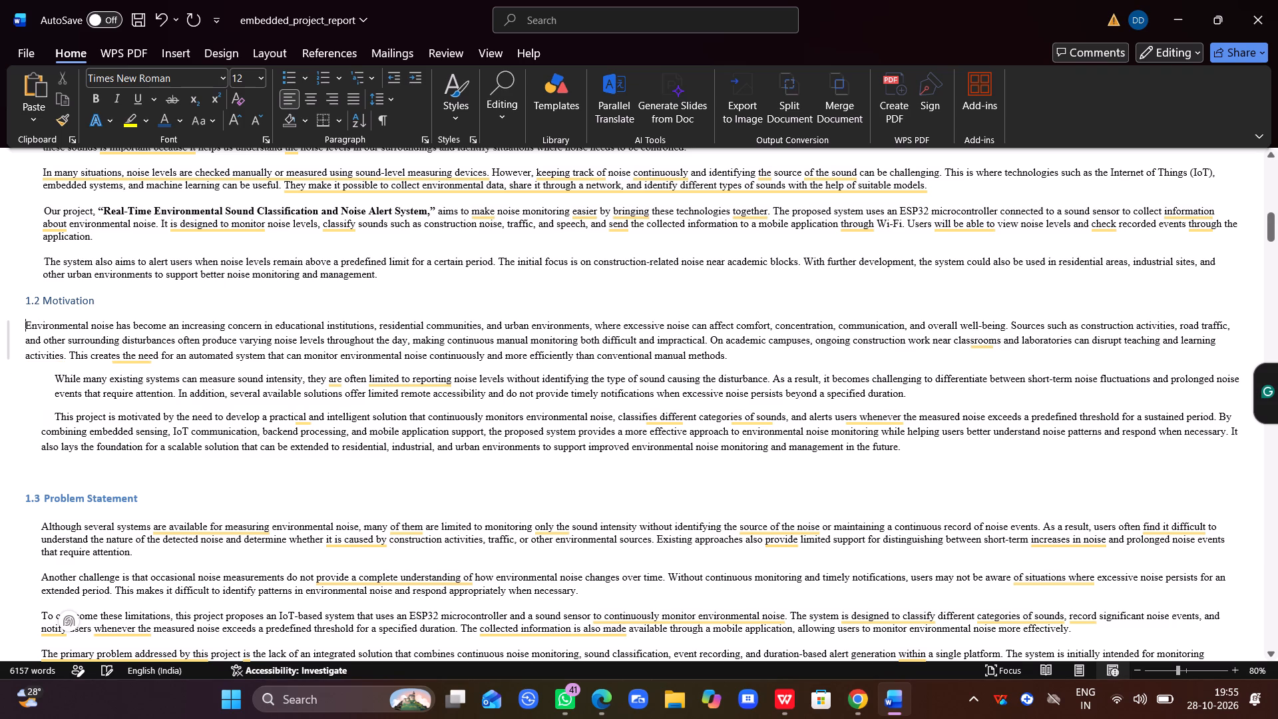
key("space")
key("space")
key("space")
key("space")
key("space")
key("space")
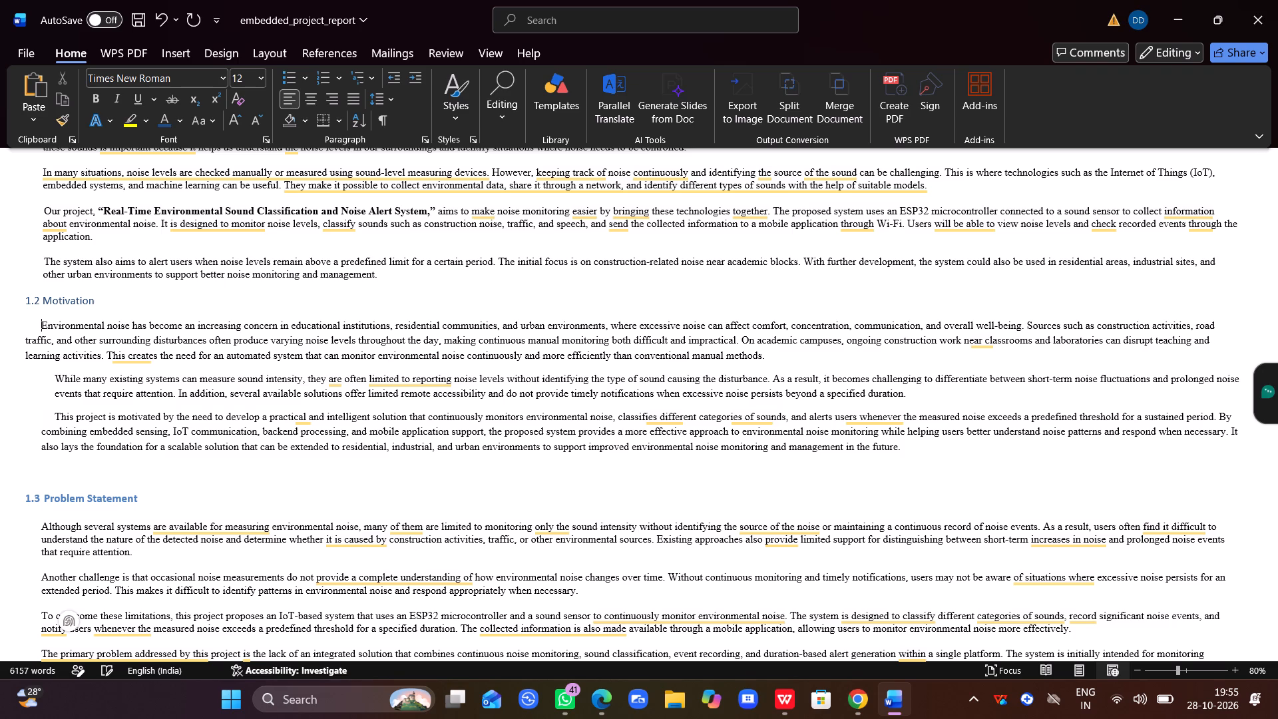
key("space")
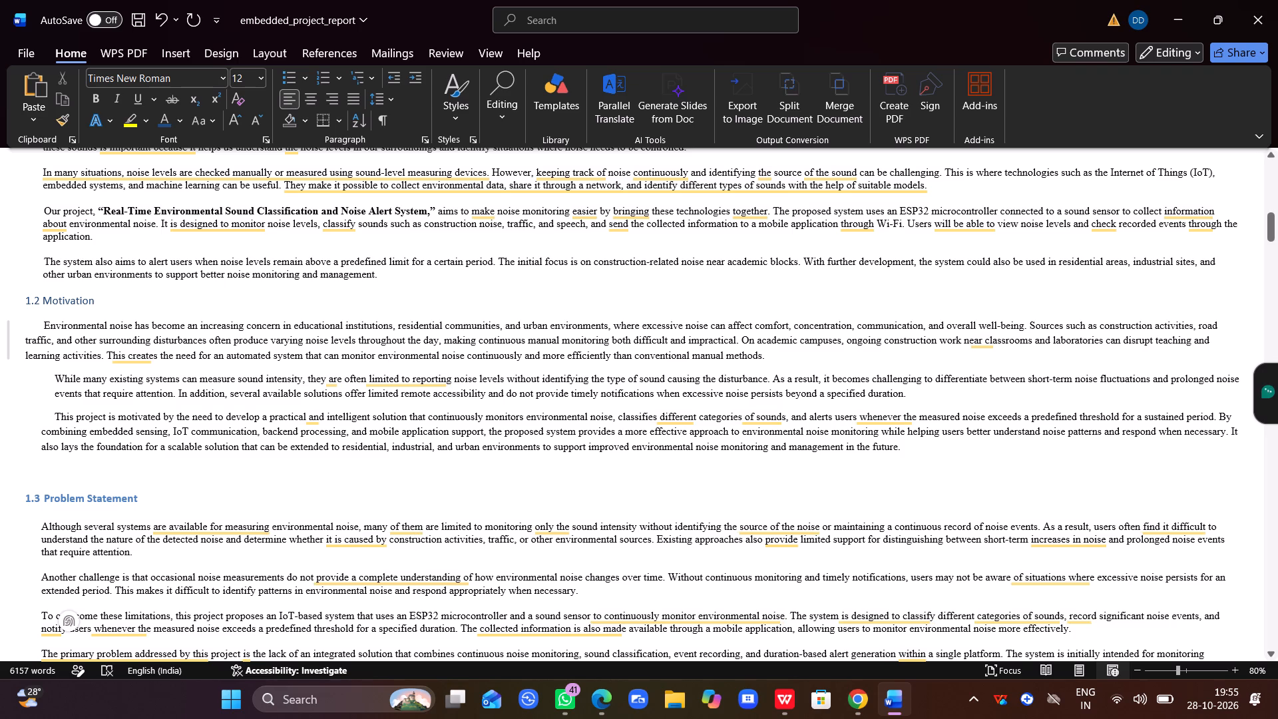
left_click(24, 342)
key("Tab")
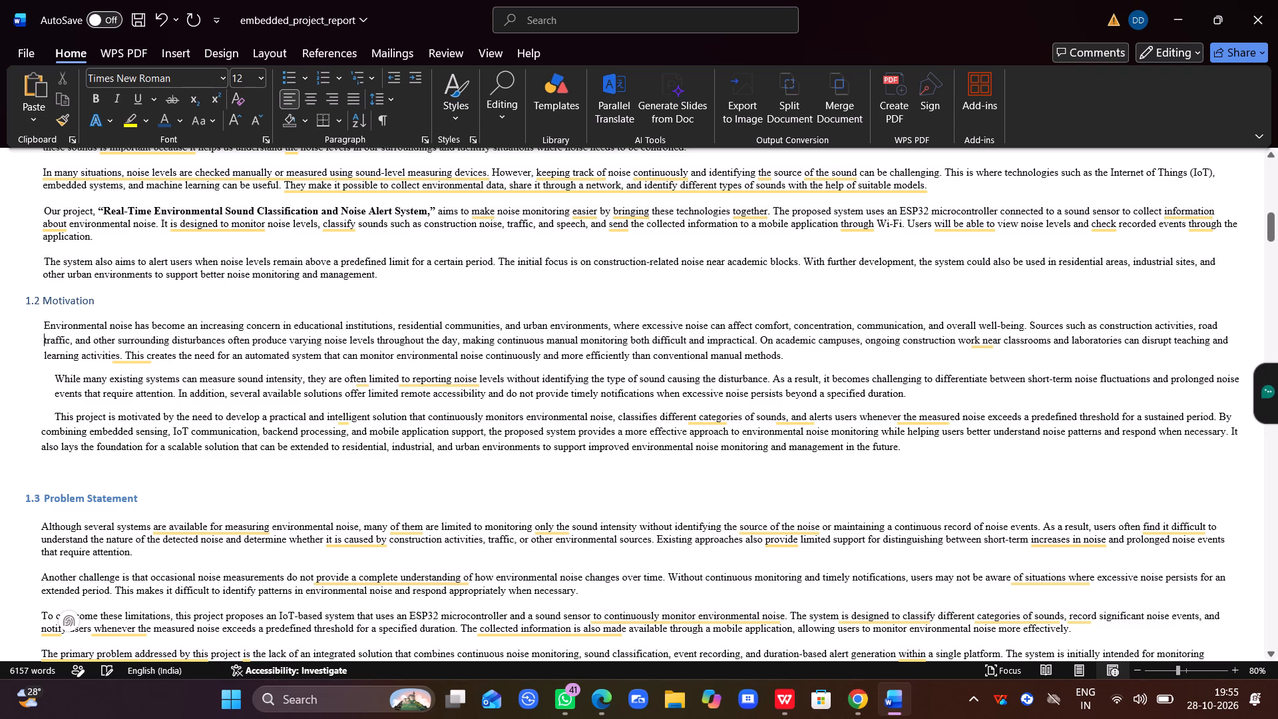
Reset the "While many existing systems" paragraph's indent under 1.2 Motivation, using seven spaces before its first word and an indent for its remaining lines.
left_click(53, 379)
key("BackSpace")
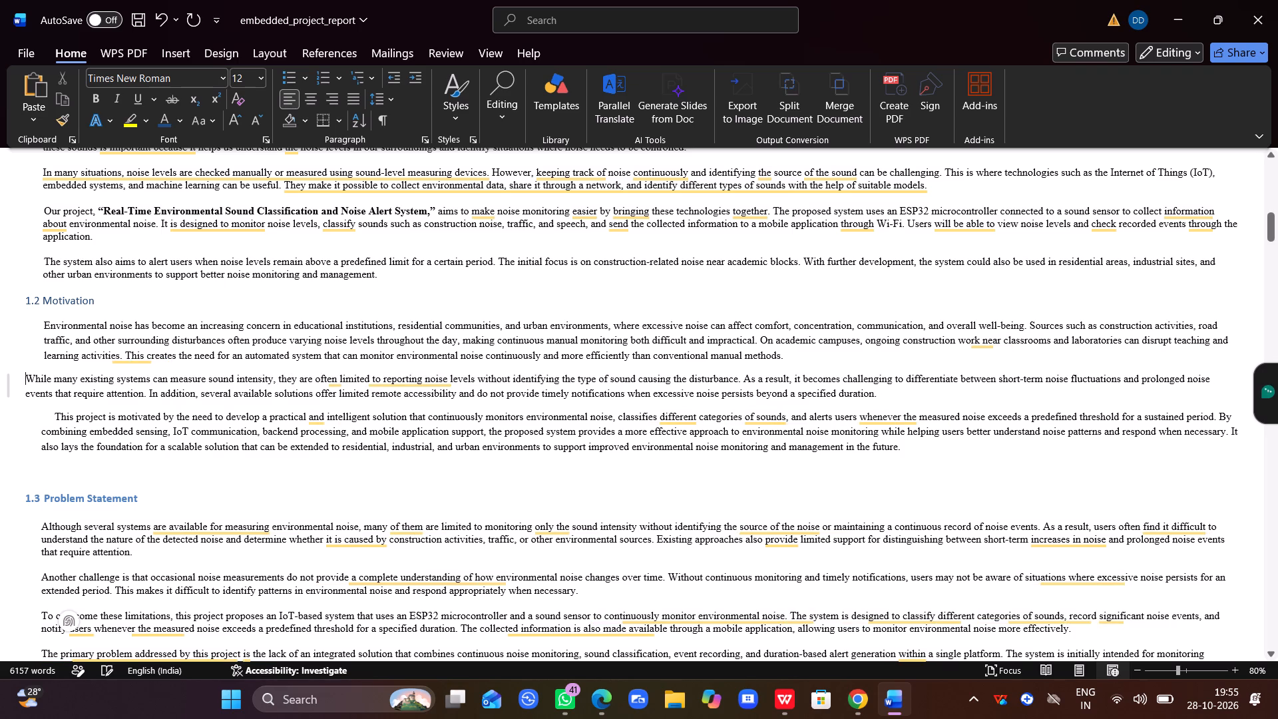
key("space")
key("space")
key("space")
key("space")
key("space")
key("space")
key("space")
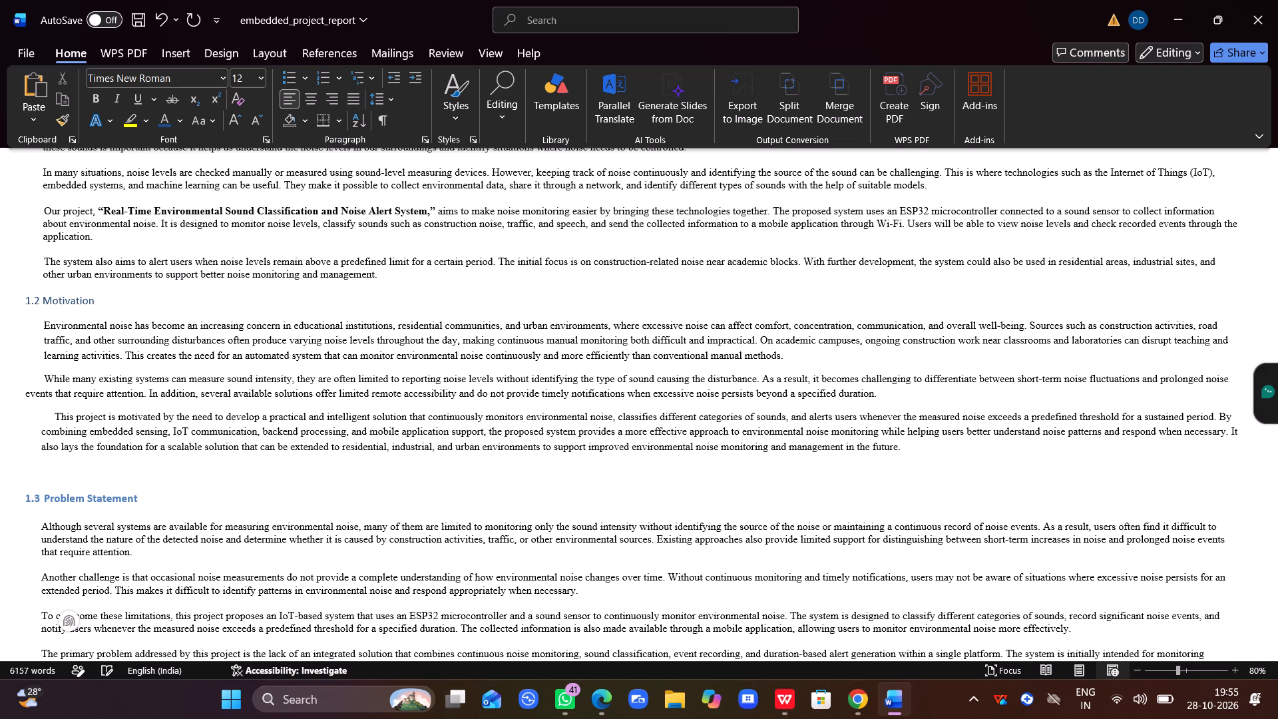
left_click(27, 397)
key("Tab")
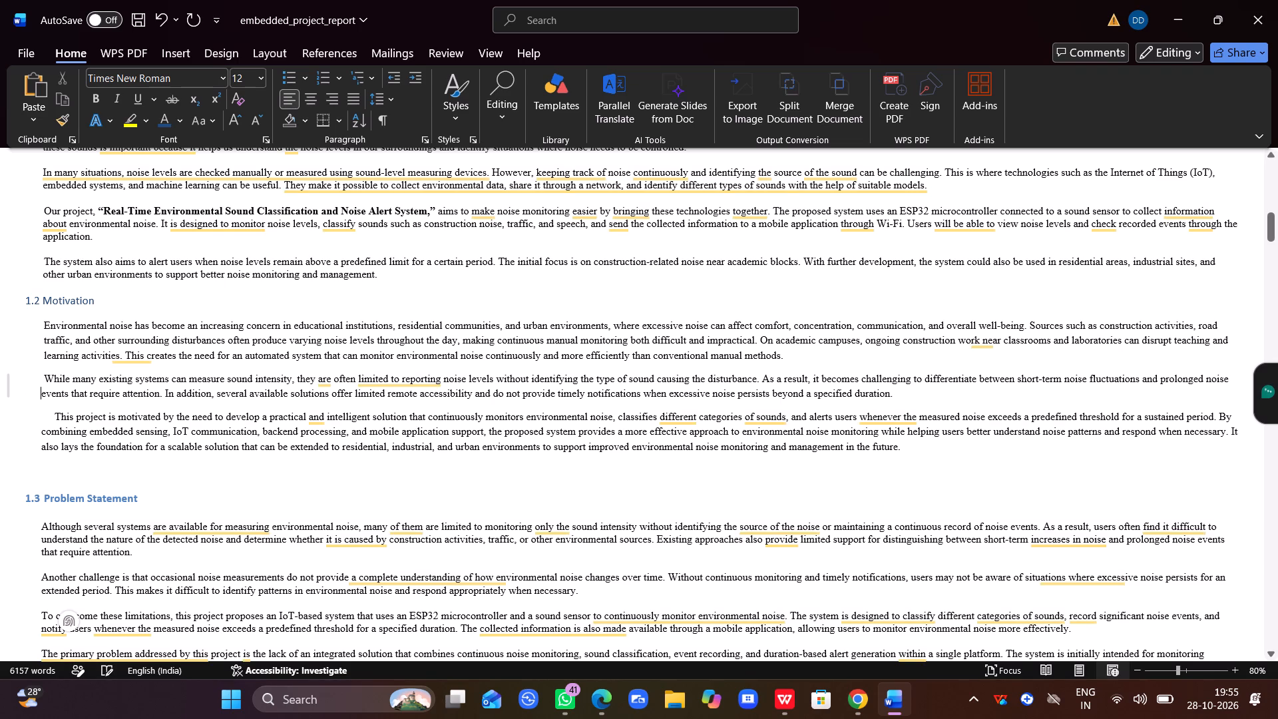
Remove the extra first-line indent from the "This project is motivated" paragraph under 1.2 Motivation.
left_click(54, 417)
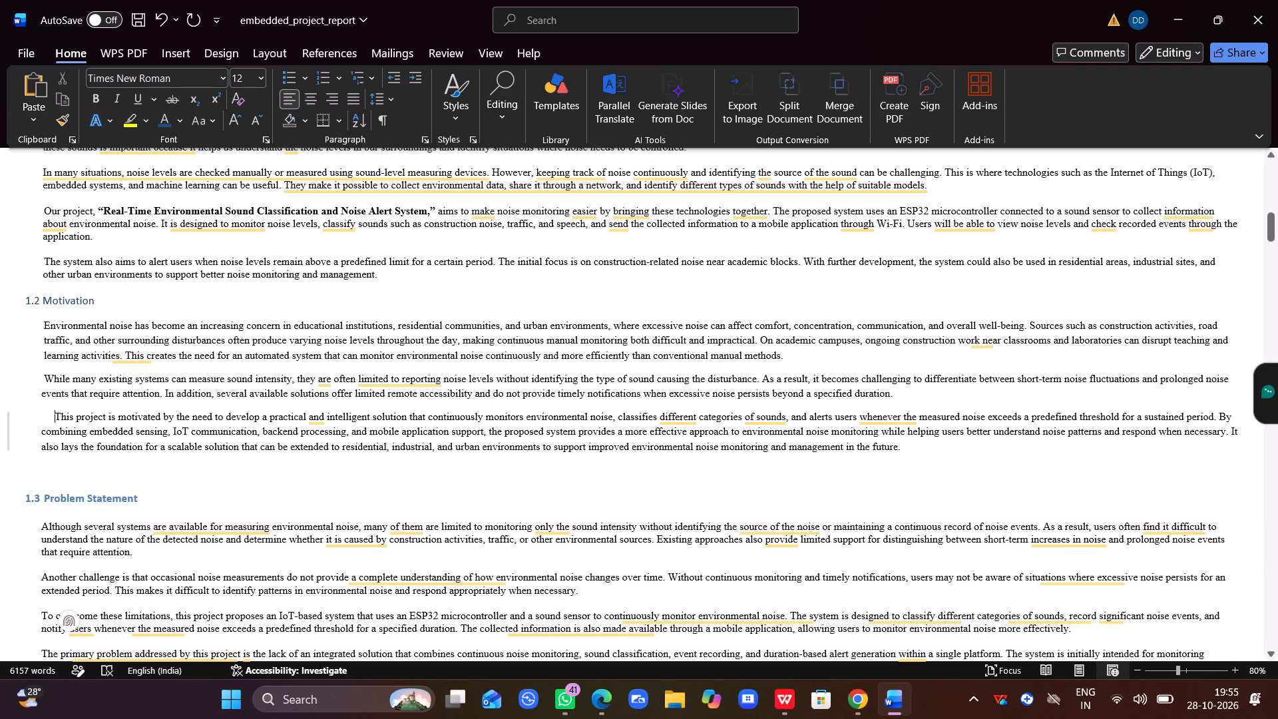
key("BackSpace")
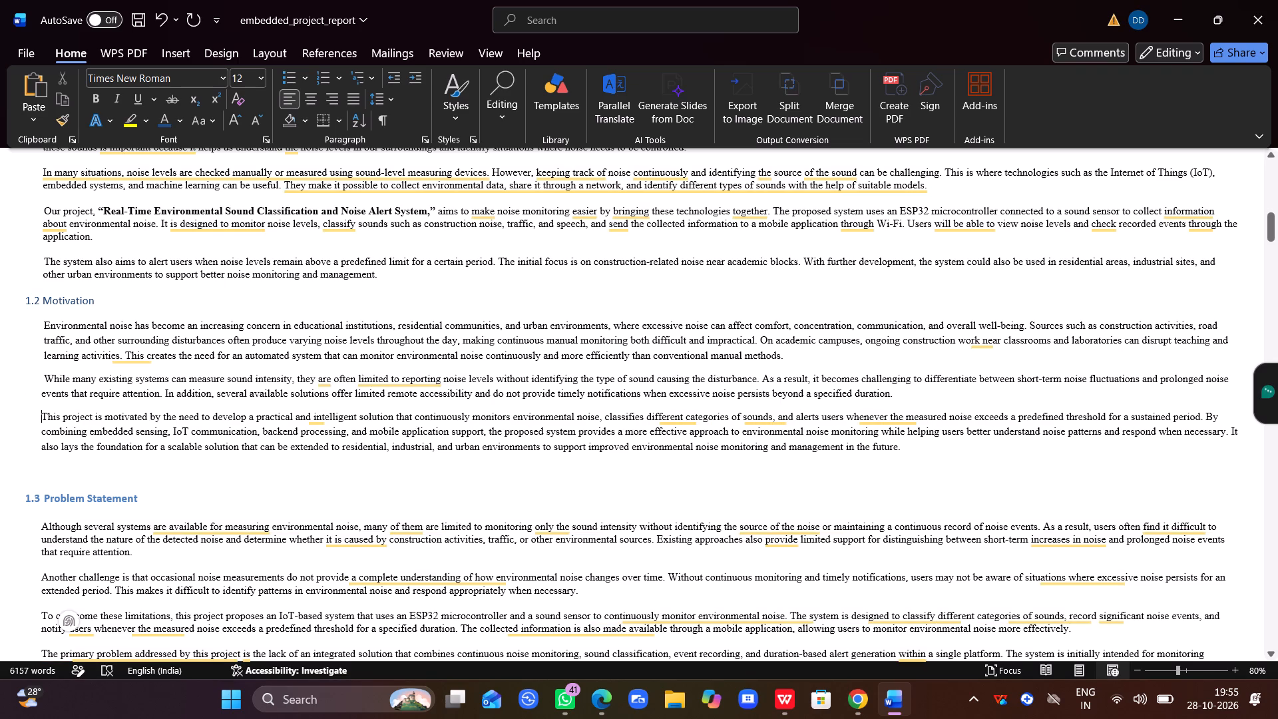
Look over the paragraph alignment in sections 1.1 to 1.4 and the chapters that follow.
scroll(266, 377, "down", 1)
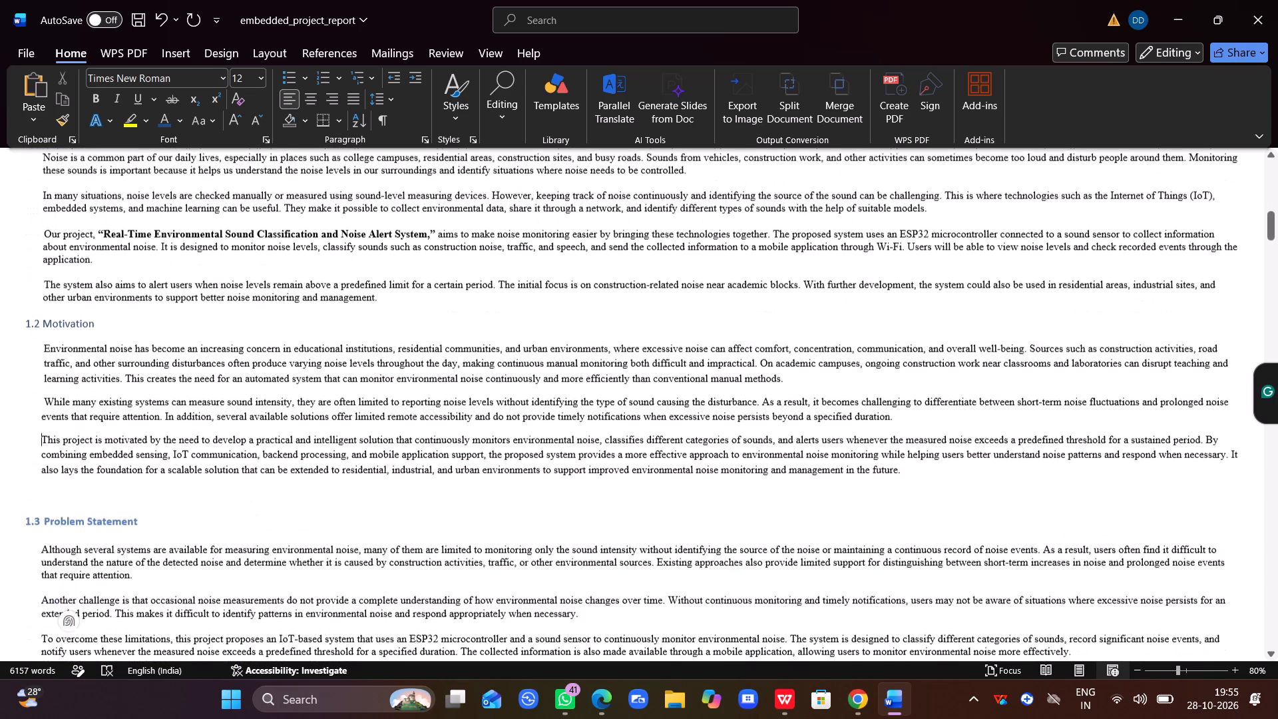
scroll(266, 377, "down", 4)
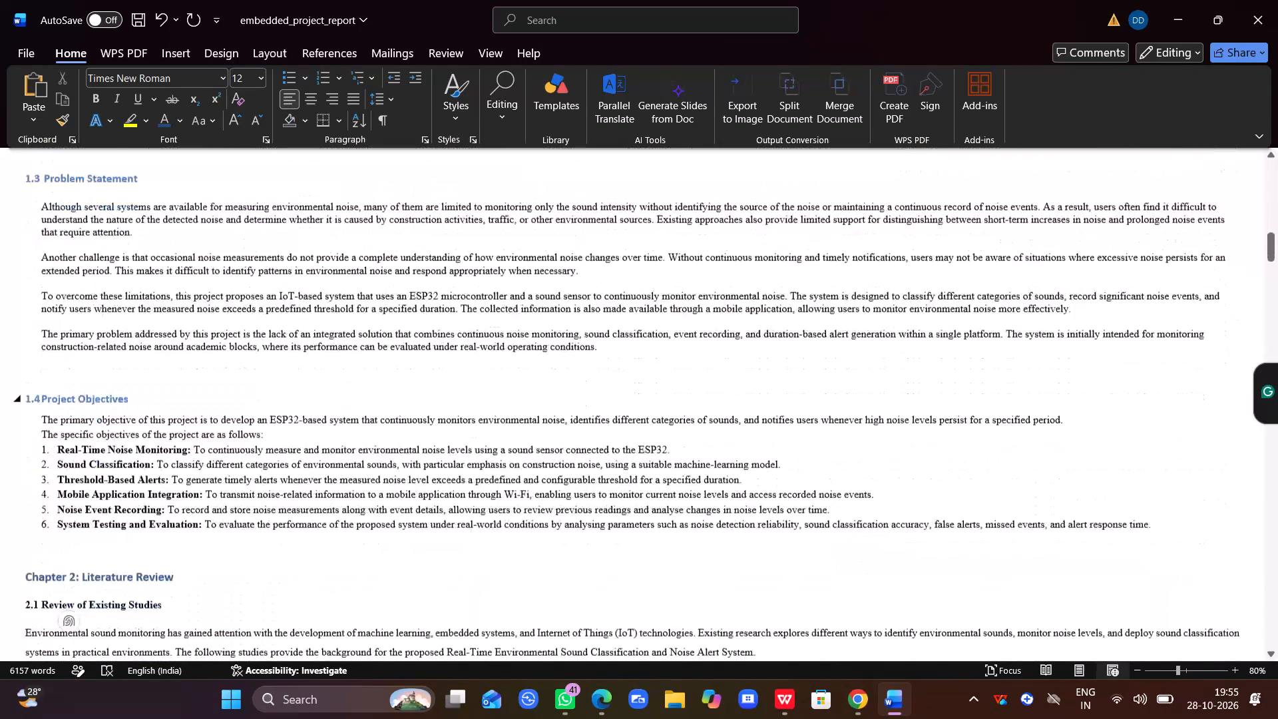
scroll(266, 377, "down", 3)
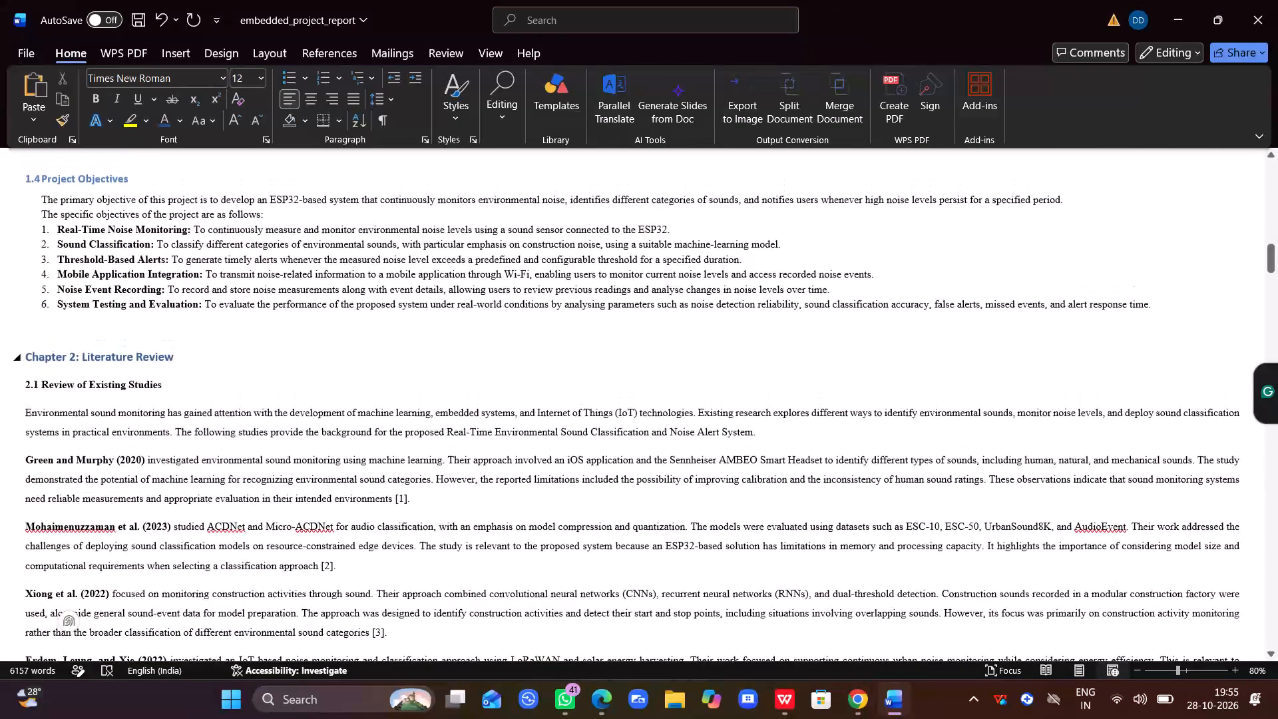
scroll(266, 377, "down", 2)
scroll(266, 377, "up", 5)
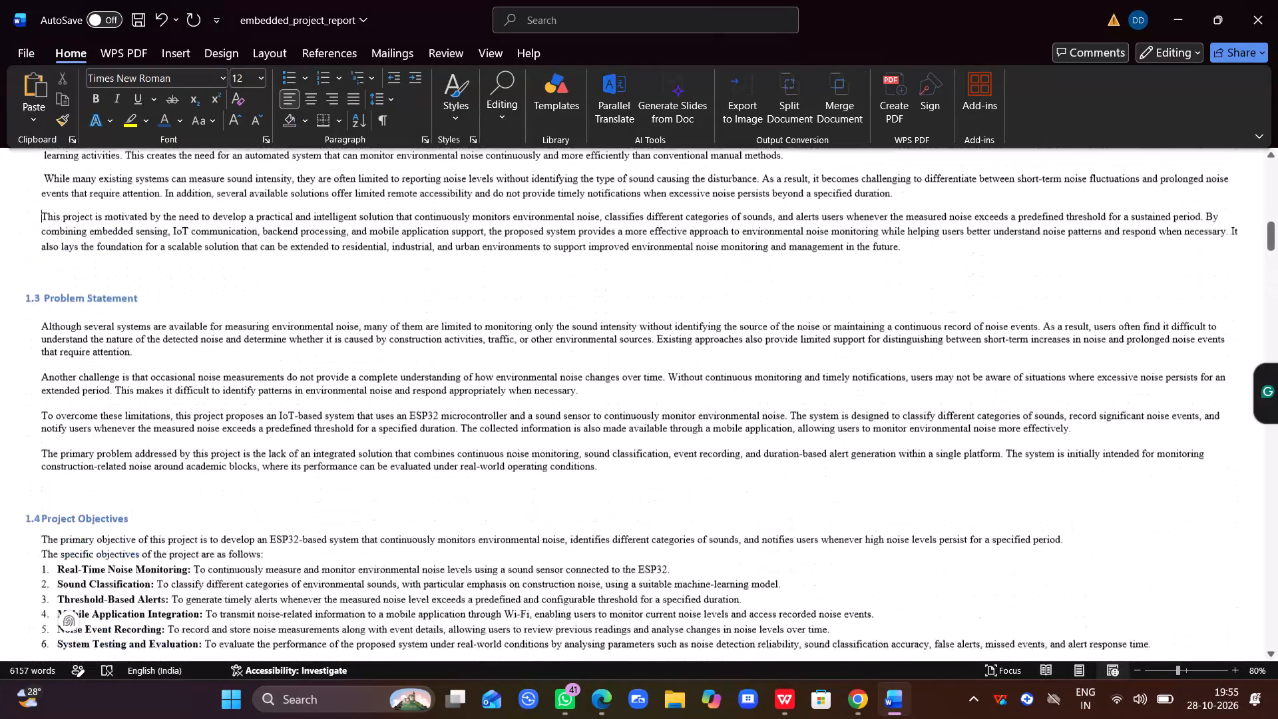
scroll(266, 377, "up", 3)
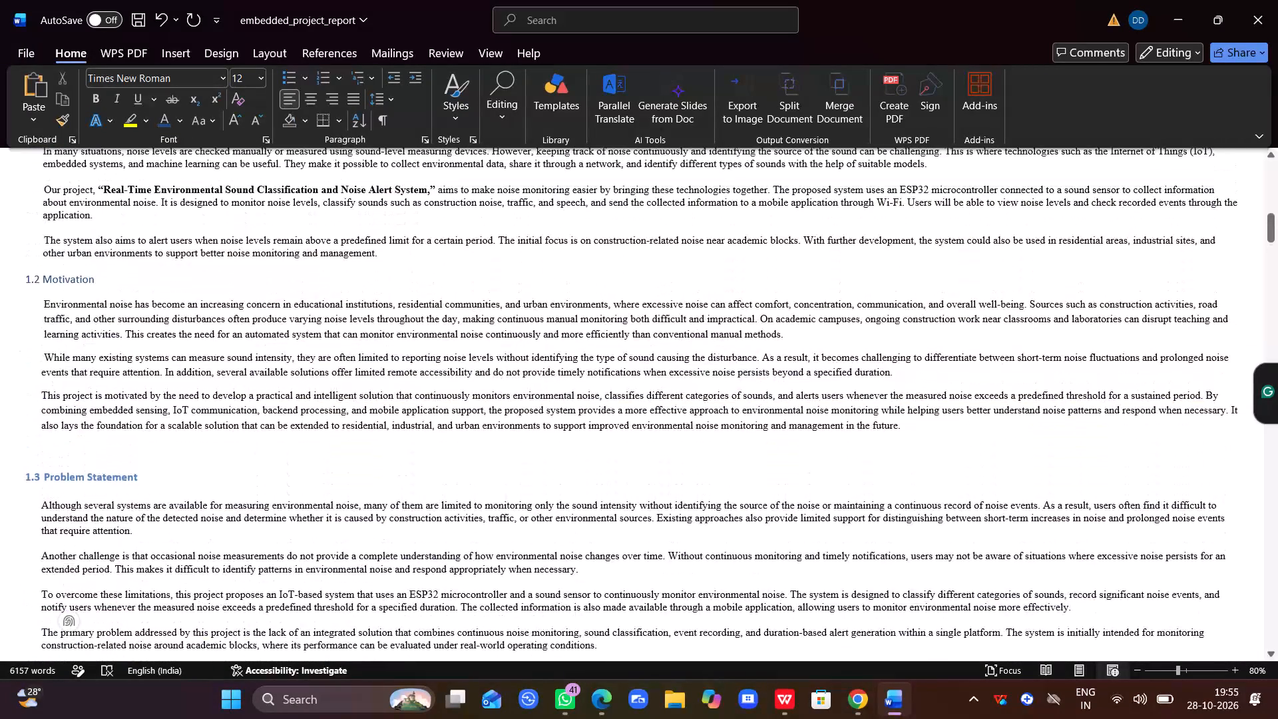
scroll(266, 377, "up", 2)
scroll(266, 377, "down", 3)
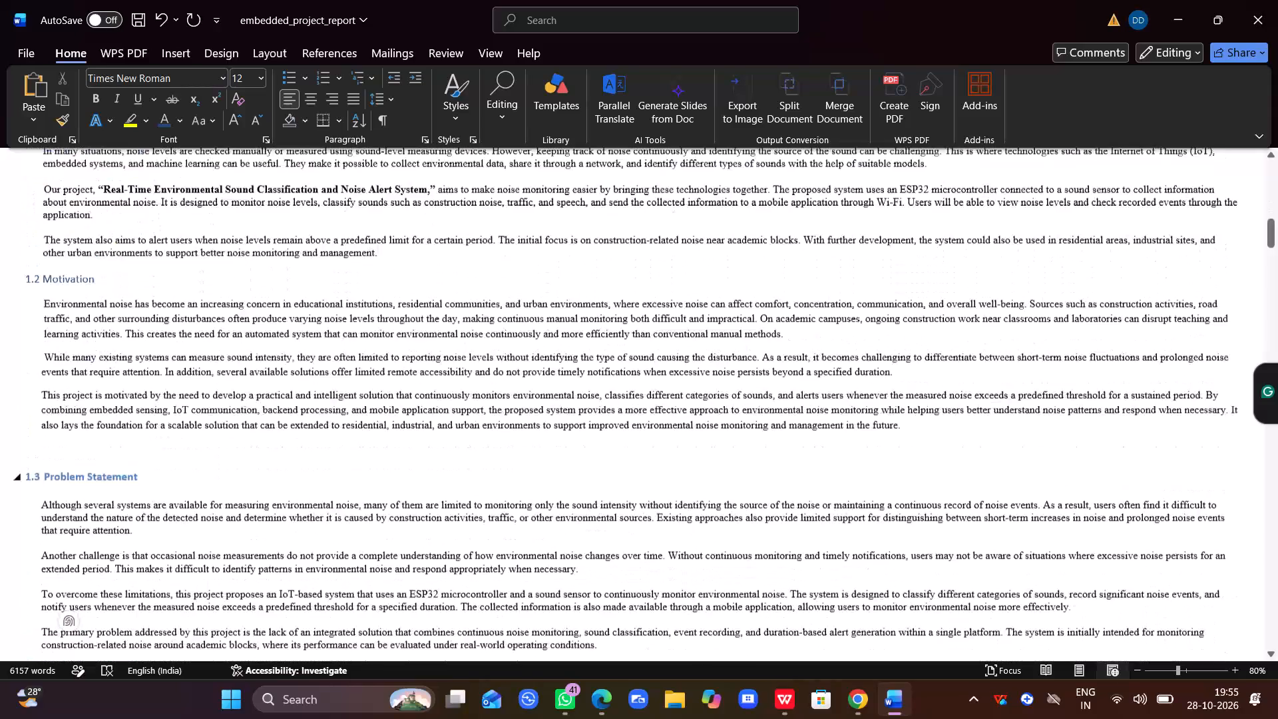
scroll(266, 377, "down", 6)
scroll(266, 377, "up", 2)
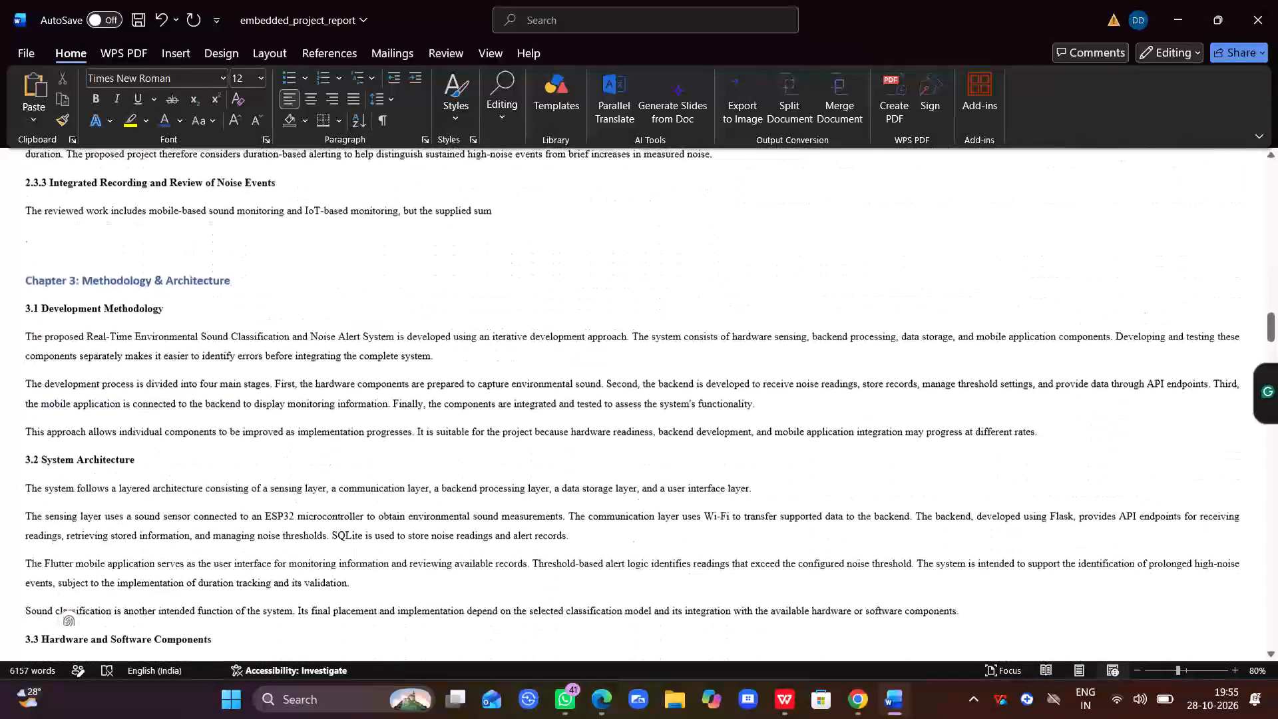
scroll(266, 377, "up", 3)
scroll(266, 377, "down", 2)
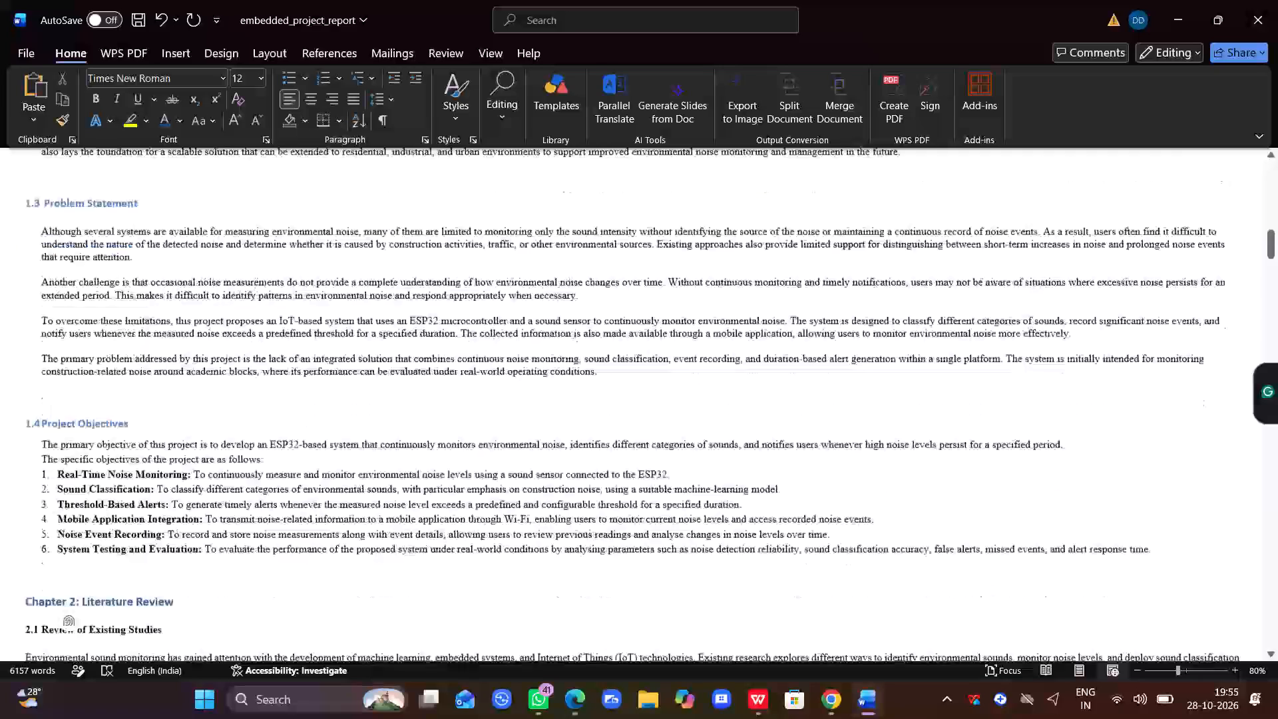
scroll(266, 377, "down", 1)
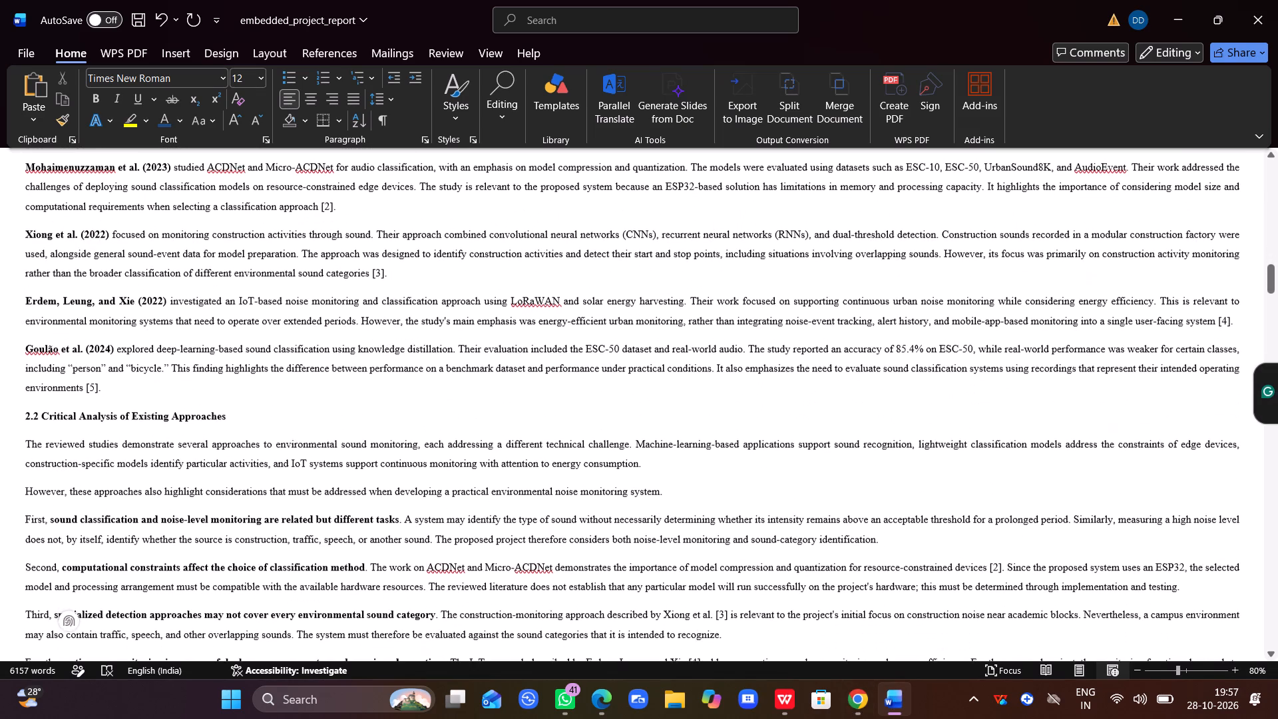
scroll(180, 384, "down", 1)
scroll(180, 384, "up", 3)
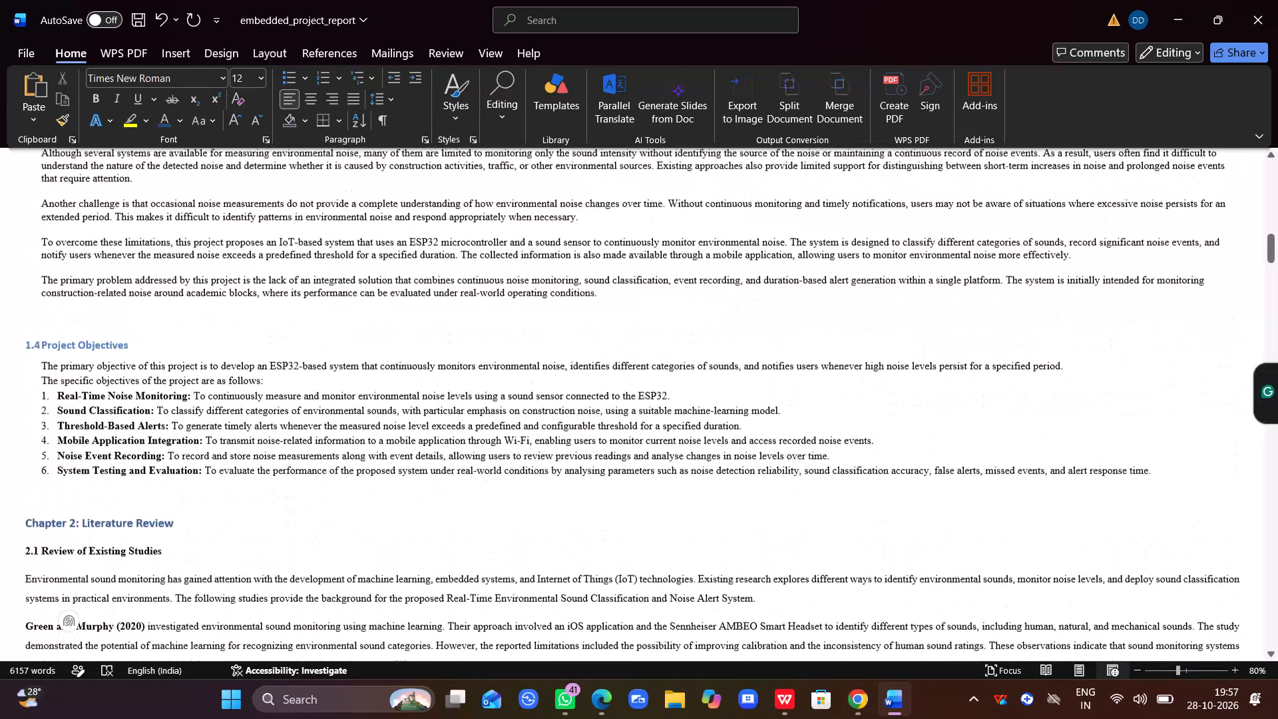
scroll(180, 384, "down", 1)
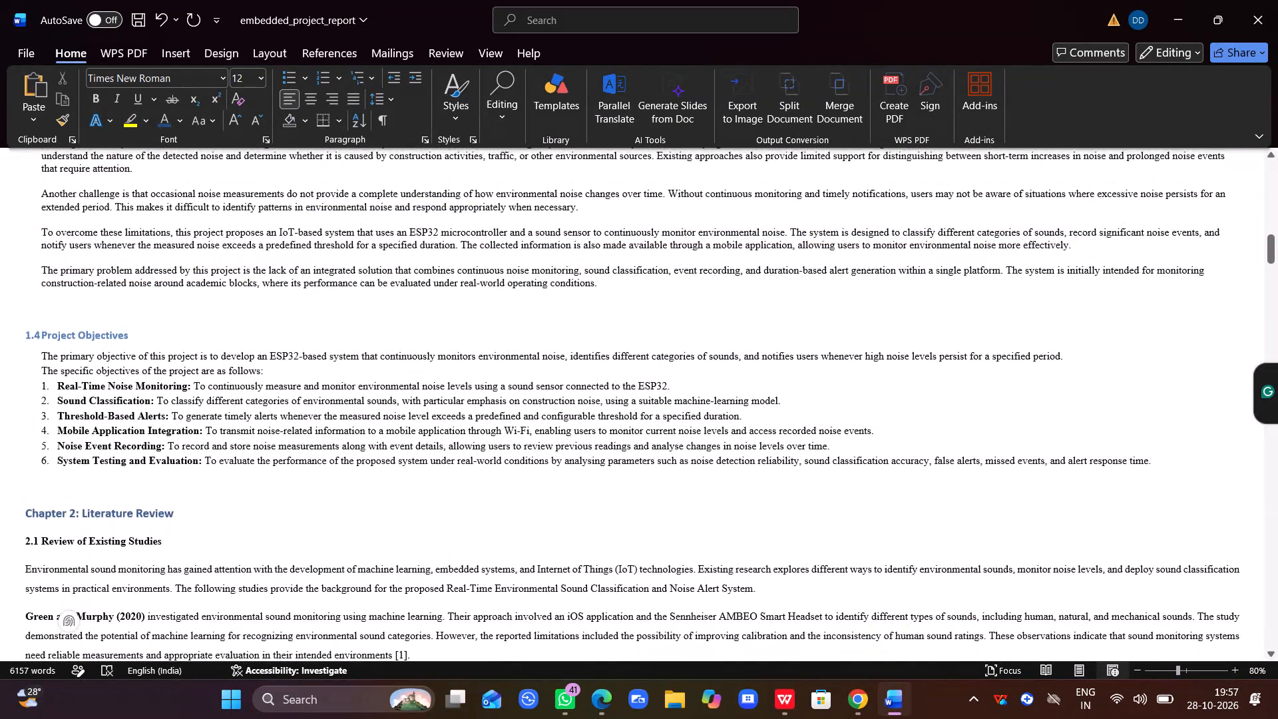
scroll(180, 384, "down", 1)
scroll(180, 384, "up", 1)
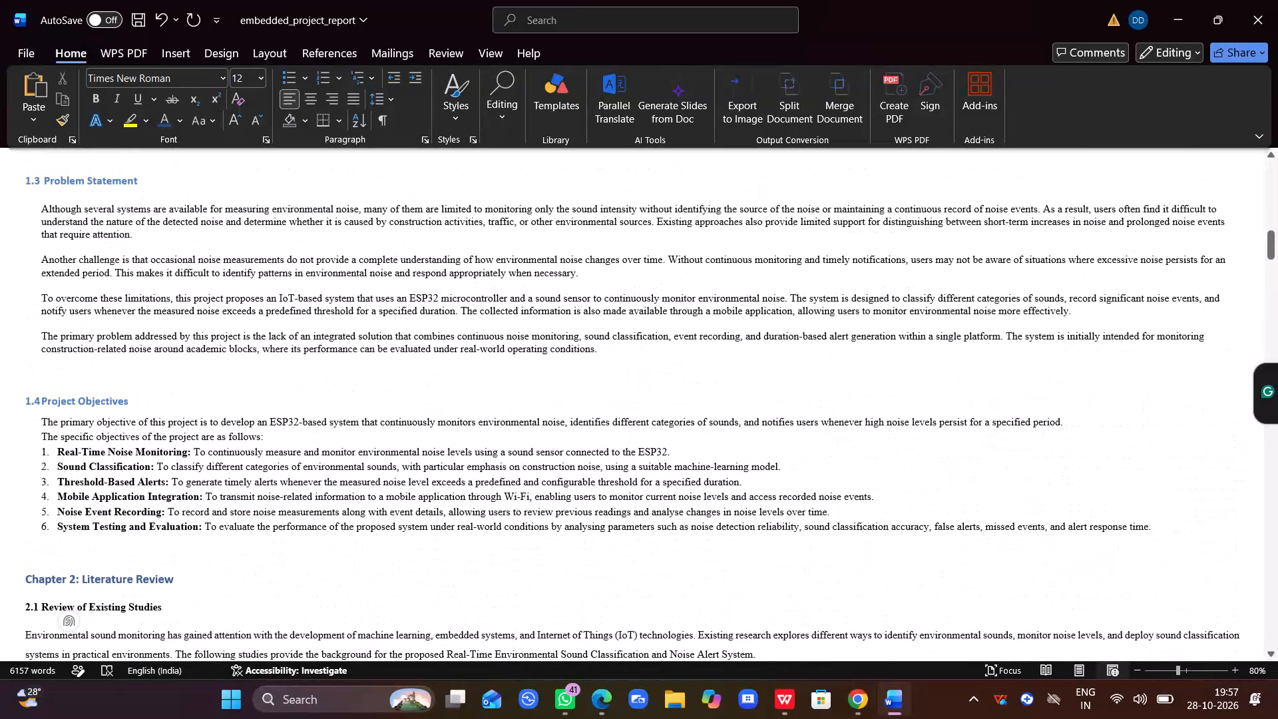
scroll(180, 384, "up", 1)
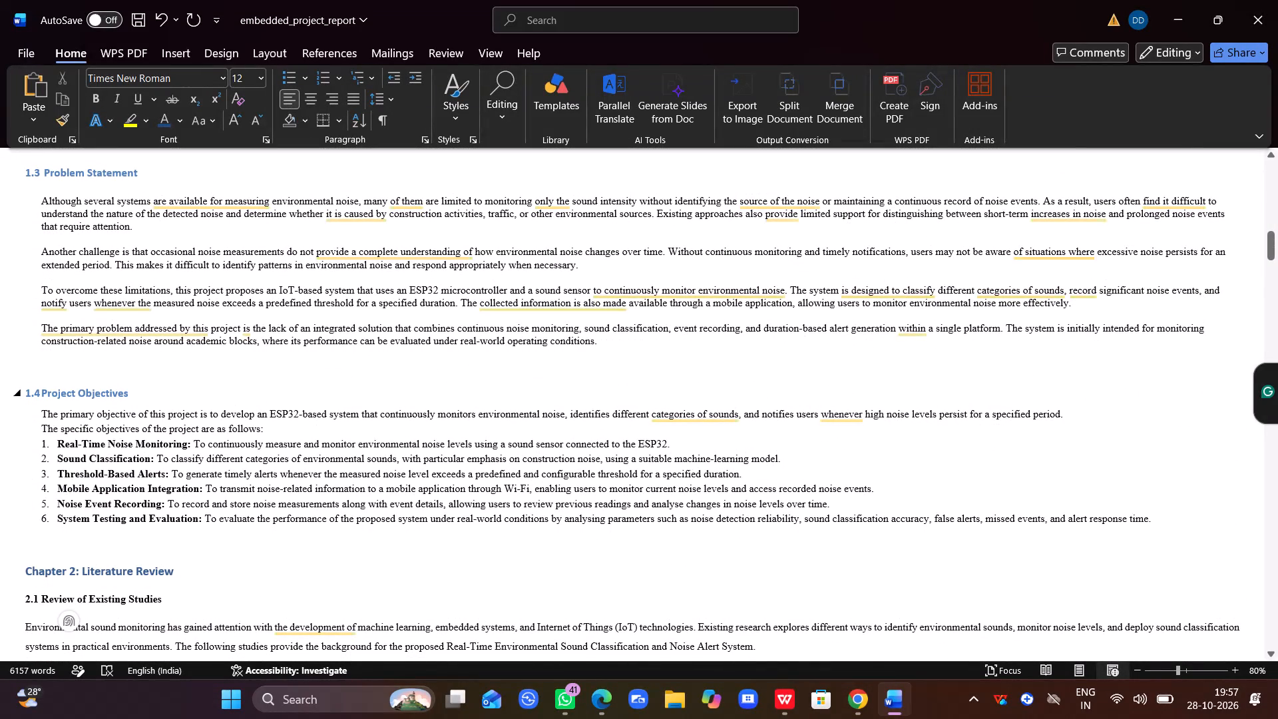
scroll(180, 384, "up", 1)
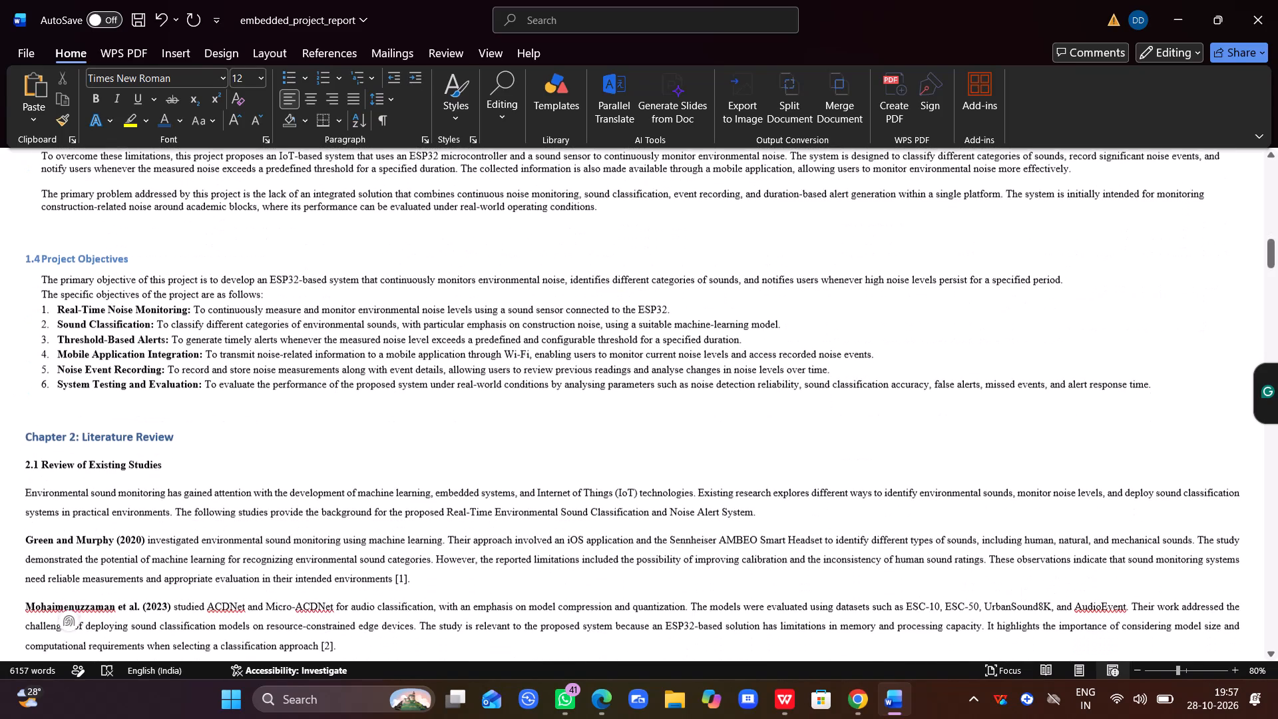
scroll(180, 384, "up", 1)
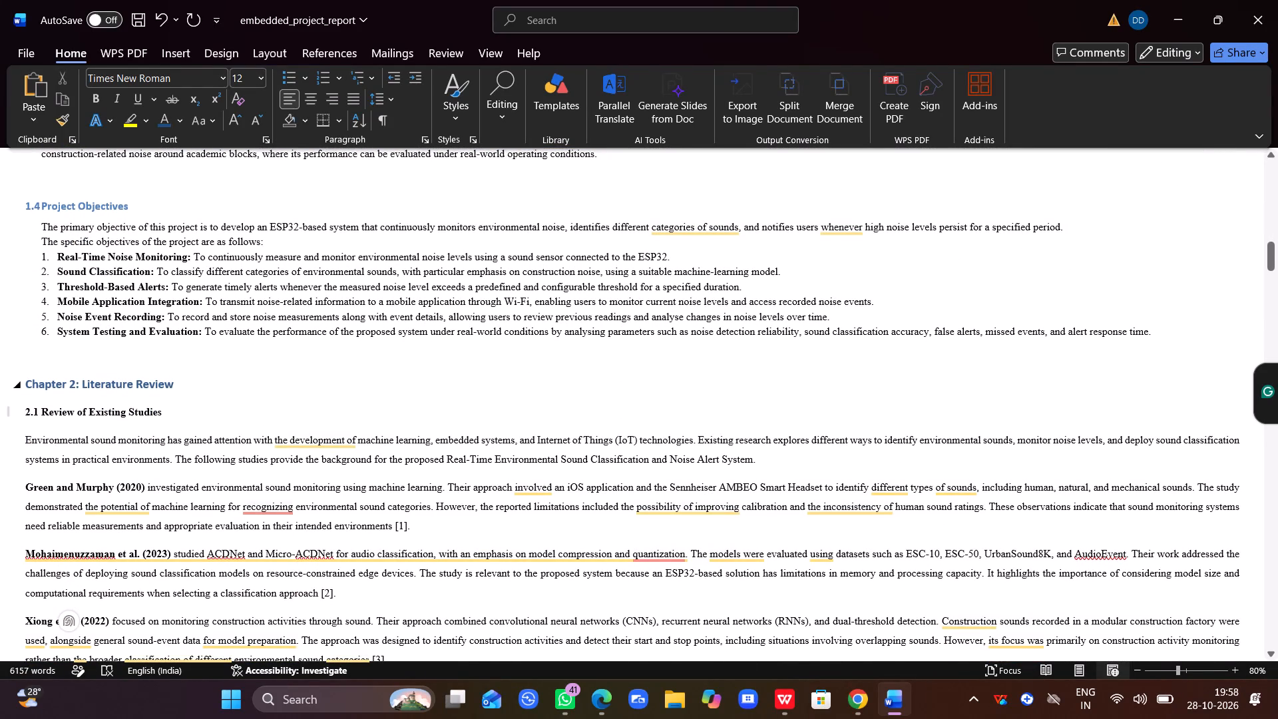
Add the heading line "2.4 Novelty and other Innovative aspects" below the 2.3.3 paragraph at the end of Chapter 2.
scroll(45, 398, "down", 6)
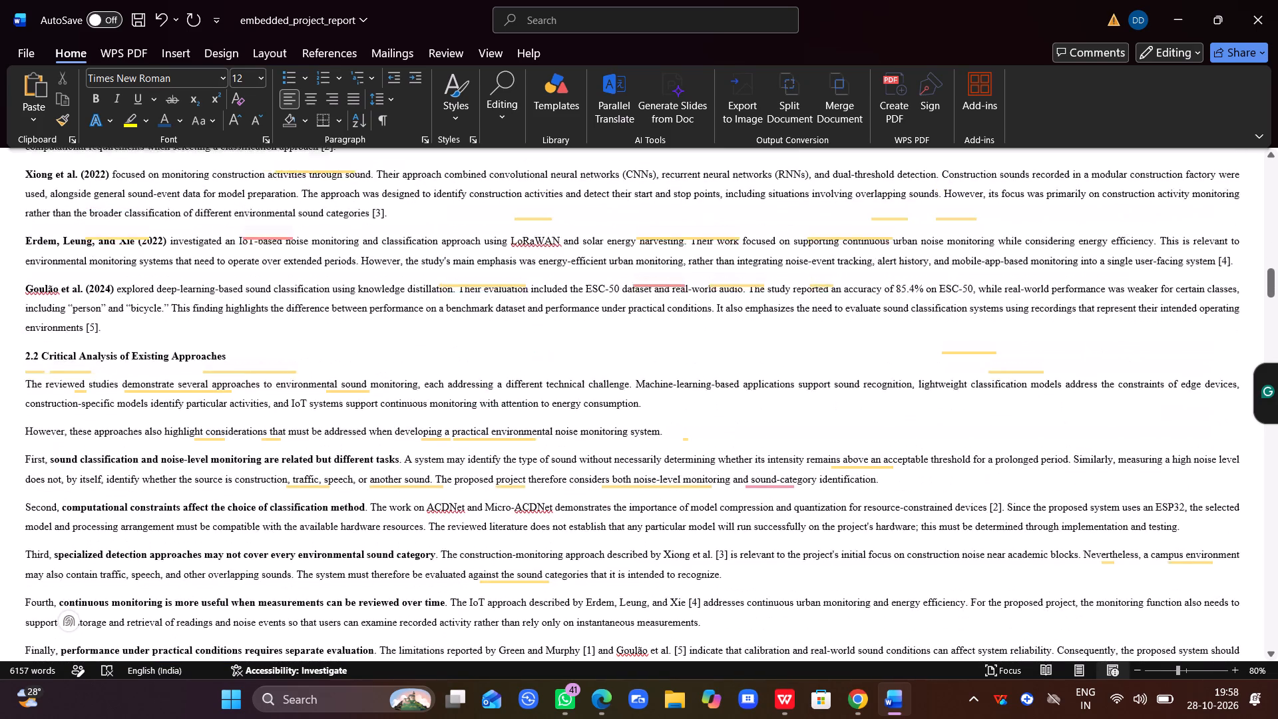
scroll(45, 398, "down", 2)
scroll(45, 398, "up", 2)
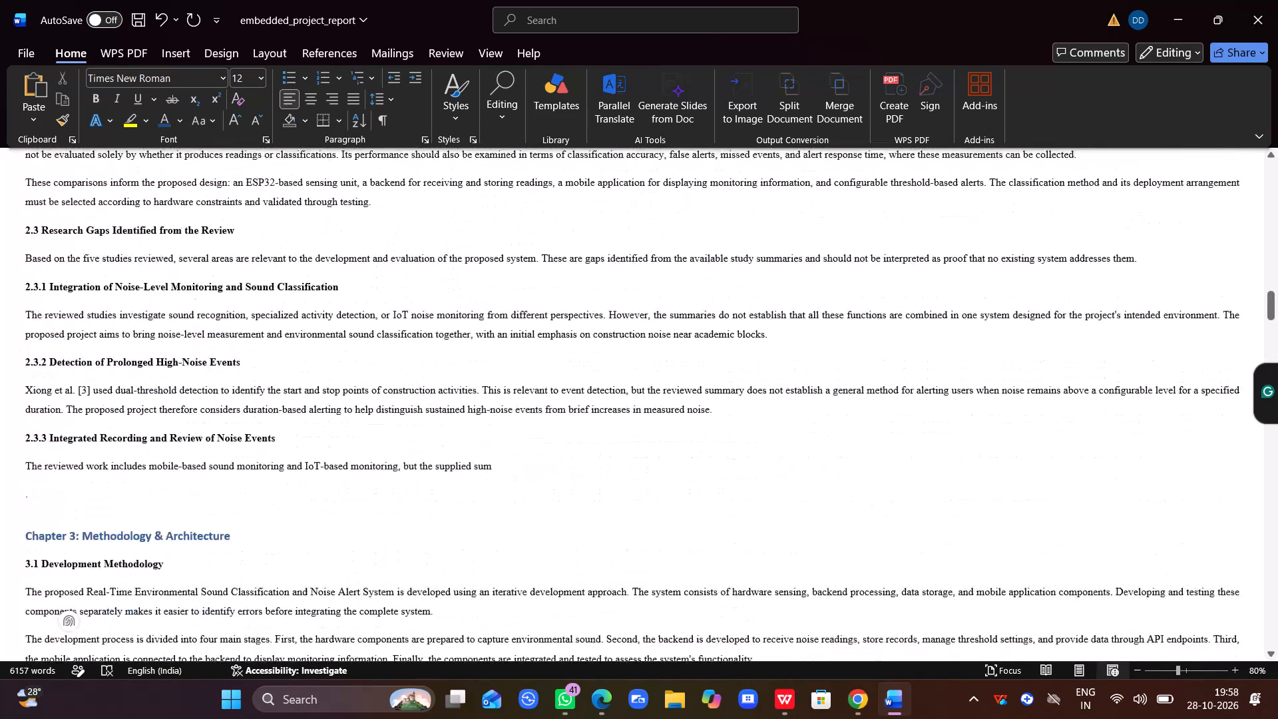
scroll(45, 398, "up", 1)
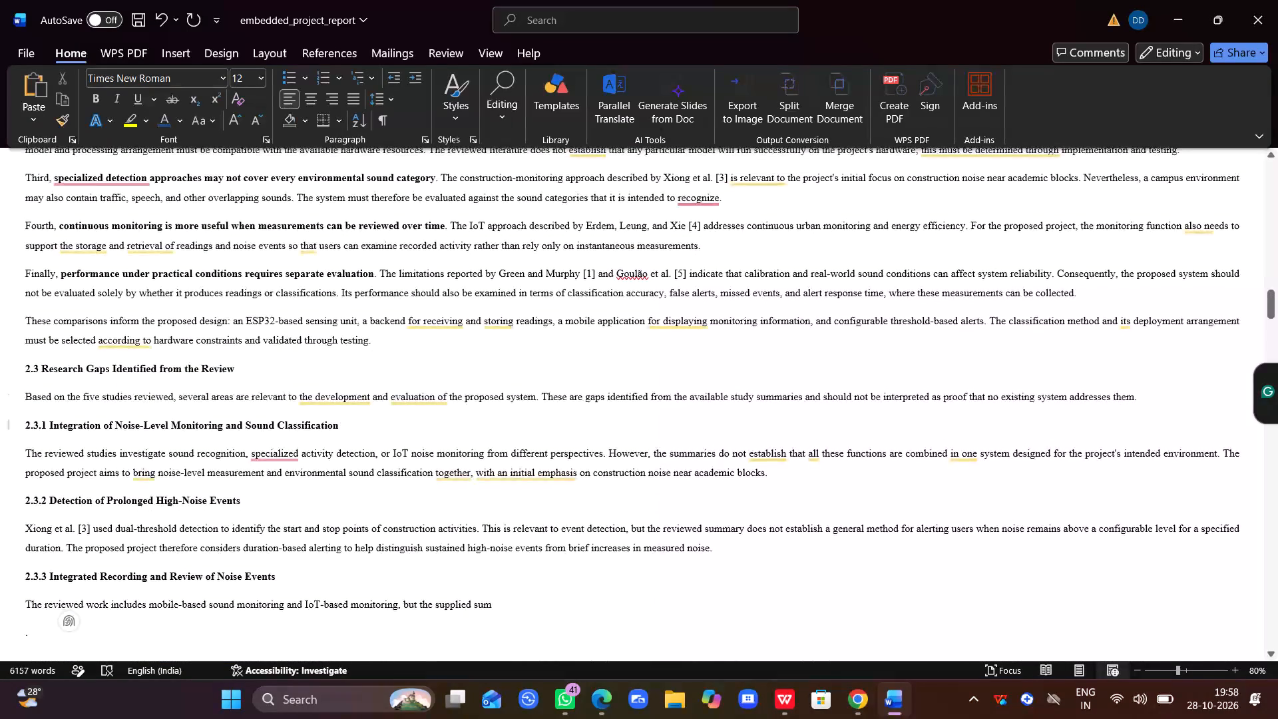
left_click(518, 607)
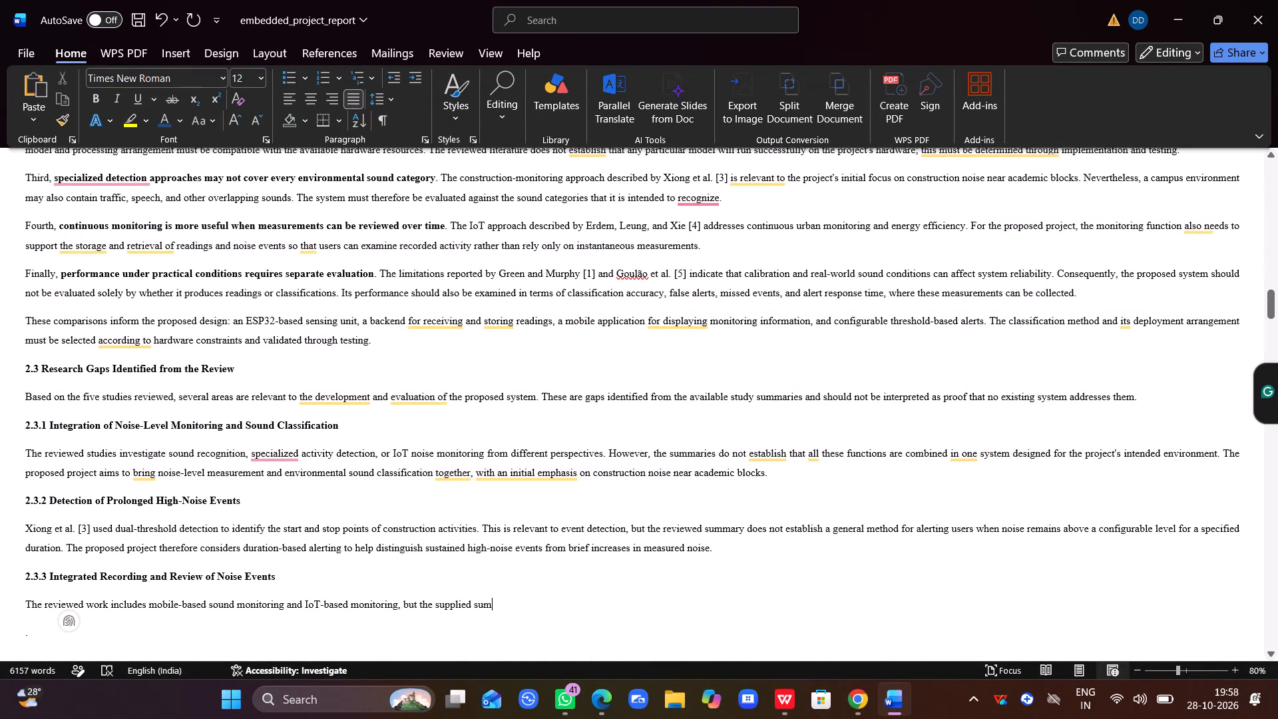
key("Return")
type("2.4")
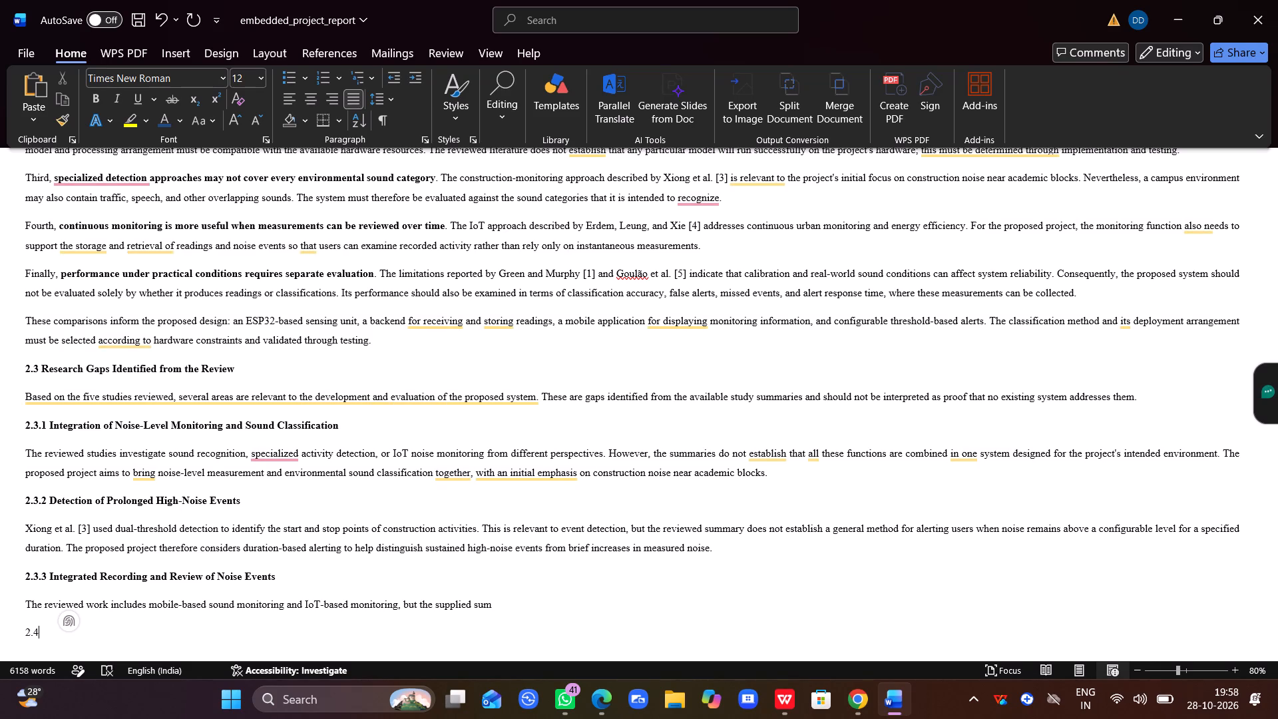
key("space")
key("n")
key("BackSpace")
type("ty and")
key("space")
type("other")
key("space")
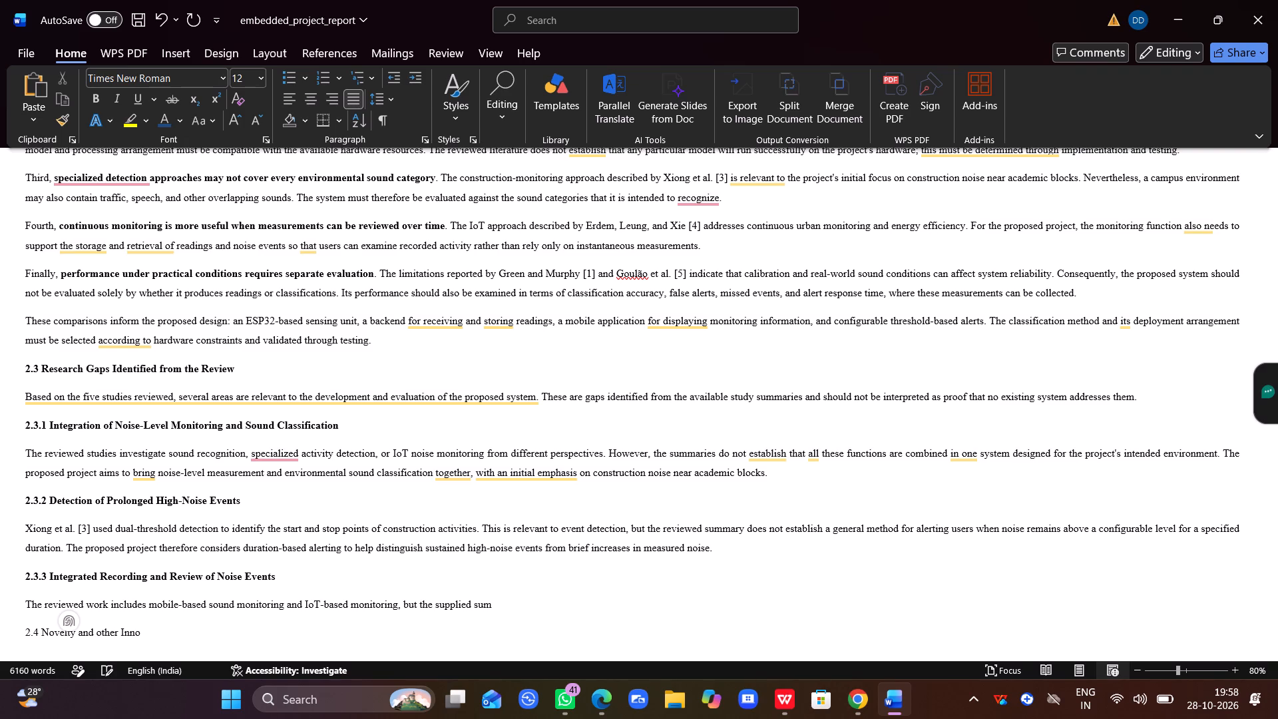
type("ve")
key("space")
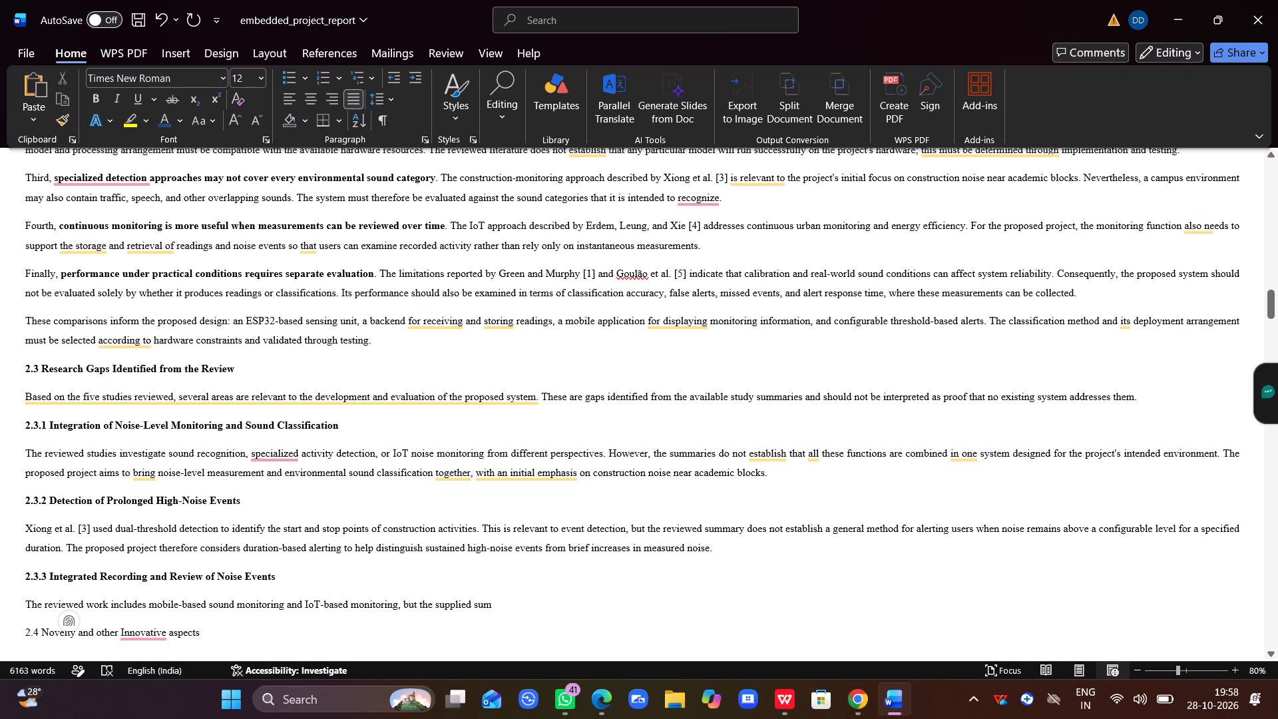
Make the new 2.4 Novelty heading bold like the 2.3.3 heading above it.
left_click_drag(288, 581, 11, 570)
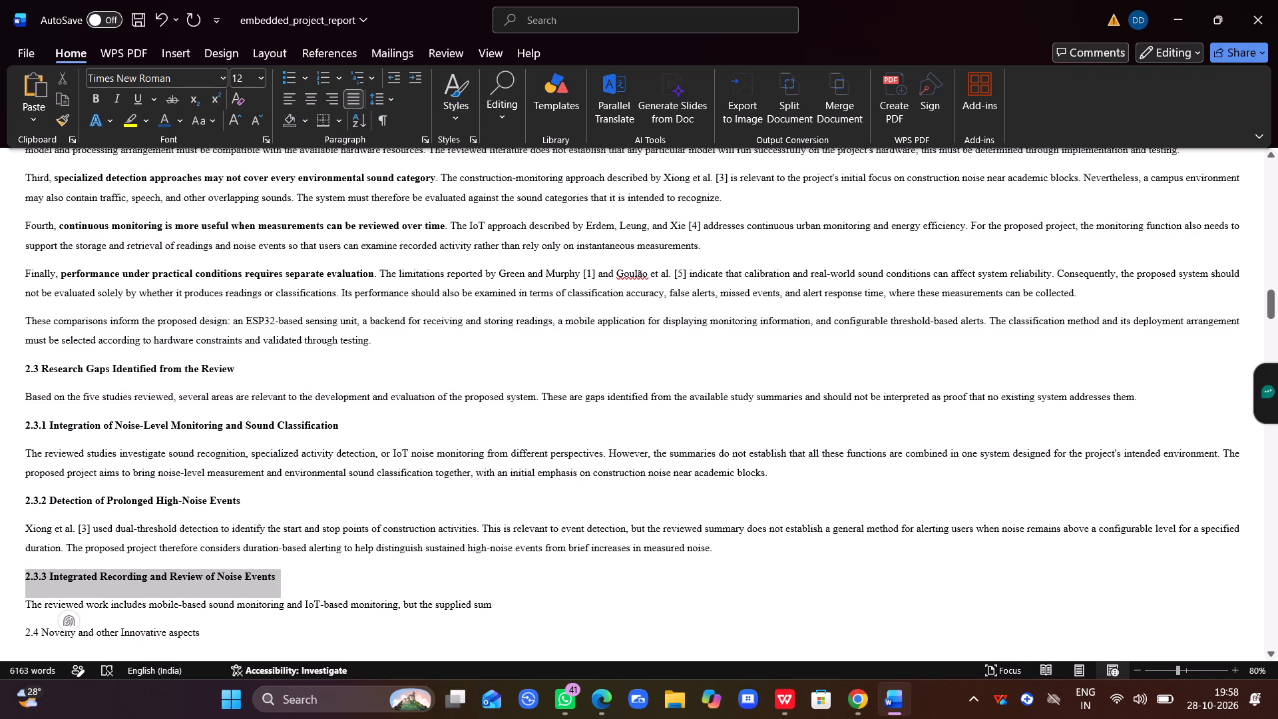
left_click_drag(11, 570, 11, 569)
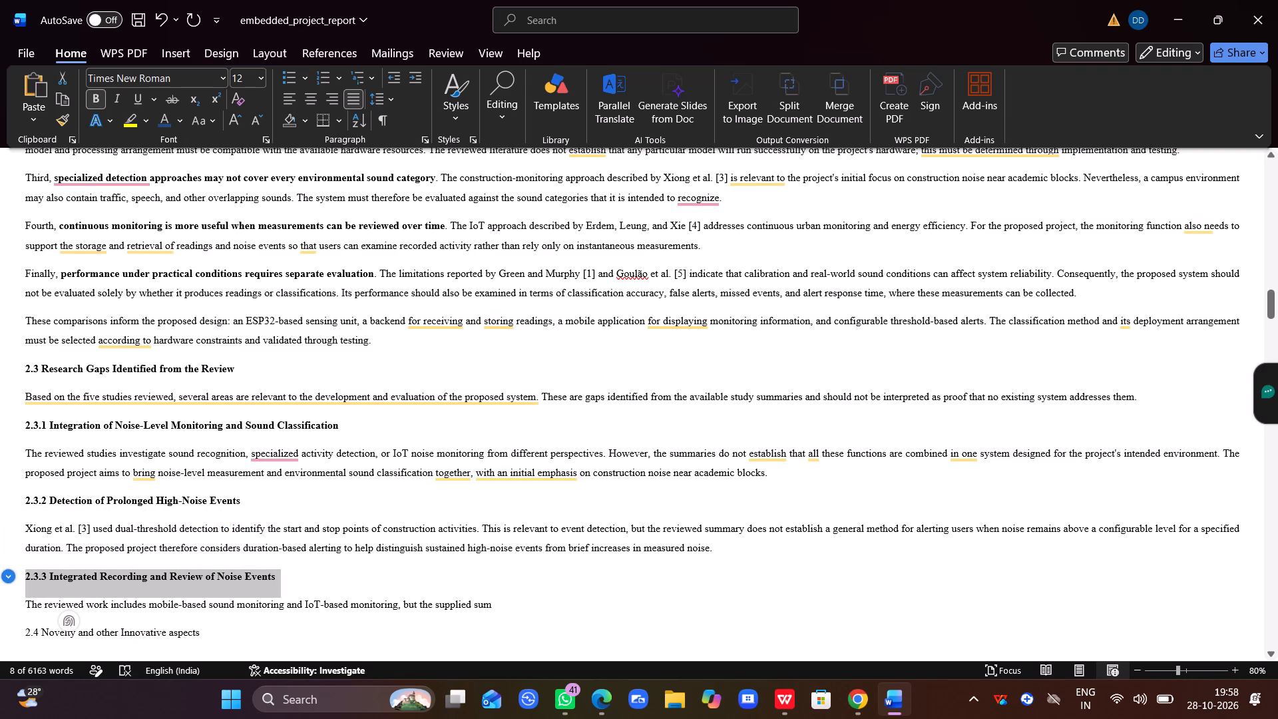
left_click(228, 632)
left_click_drag(228, 632, 15, 626)
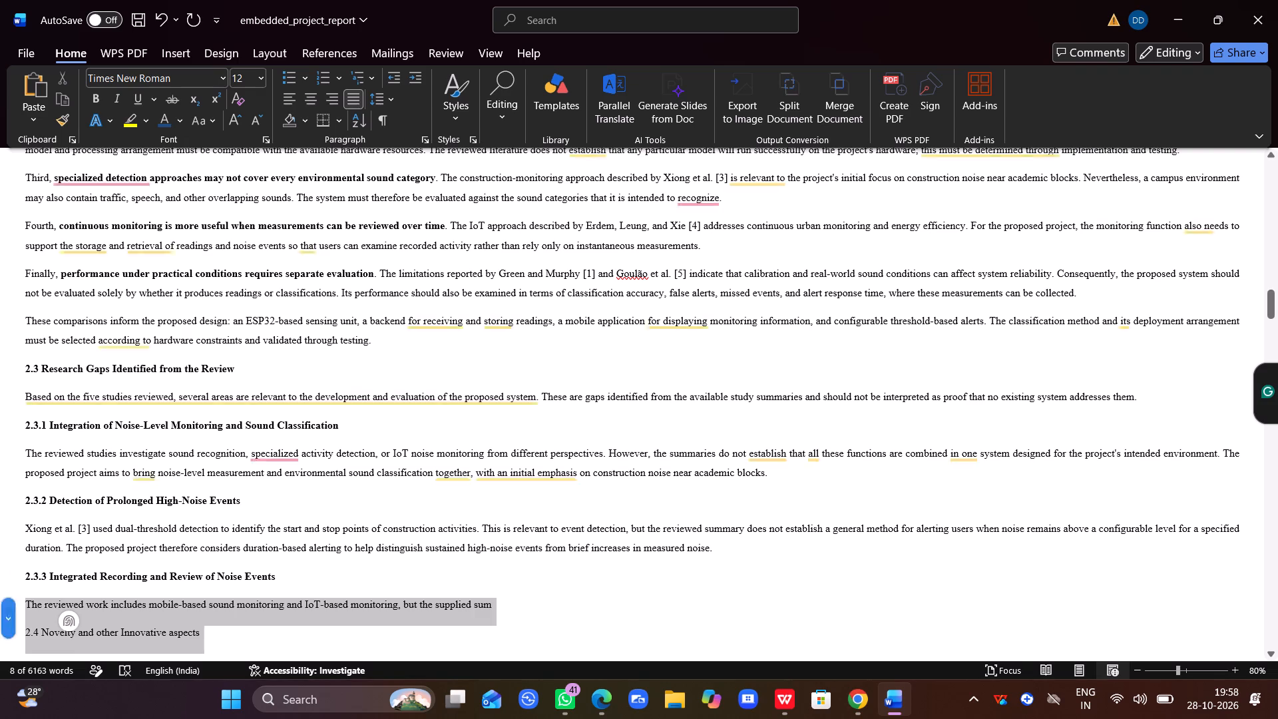
left_click_drag(15, 626, 13, 639)
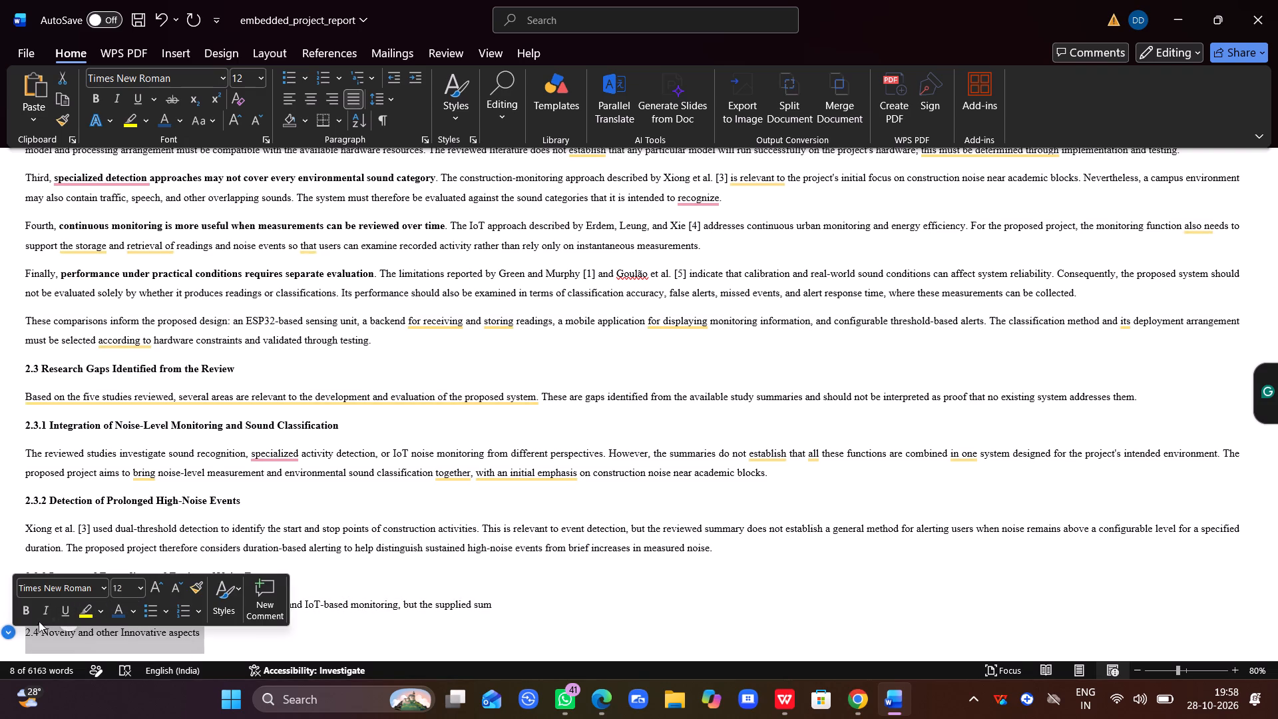
left_click(24, 612)
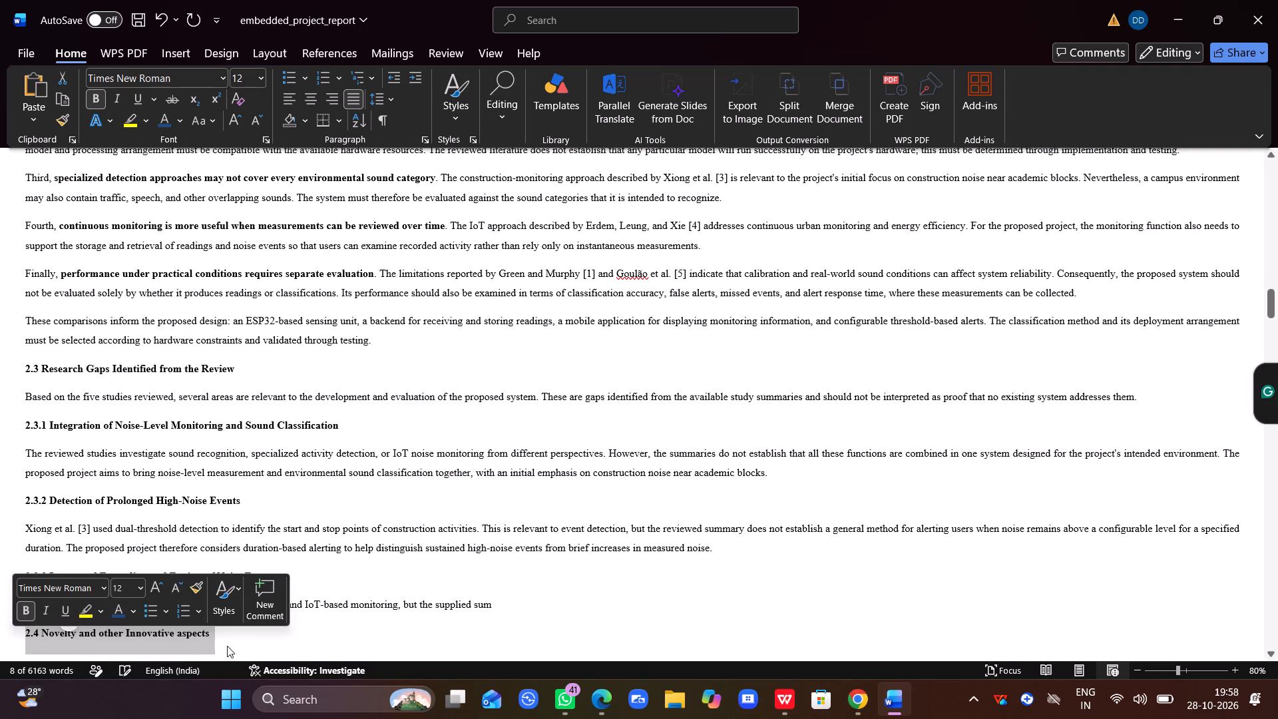
left_click(239, 638)
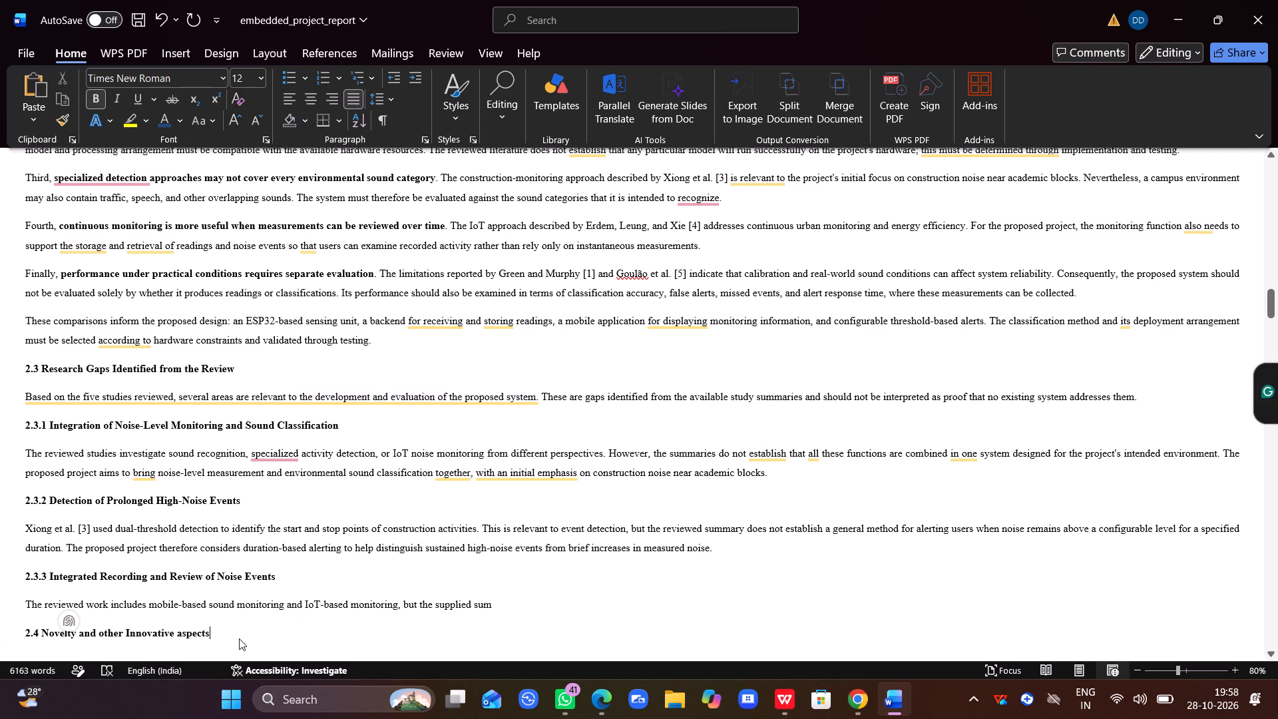
key("Return")
scroll(465, 602, "down", 1)
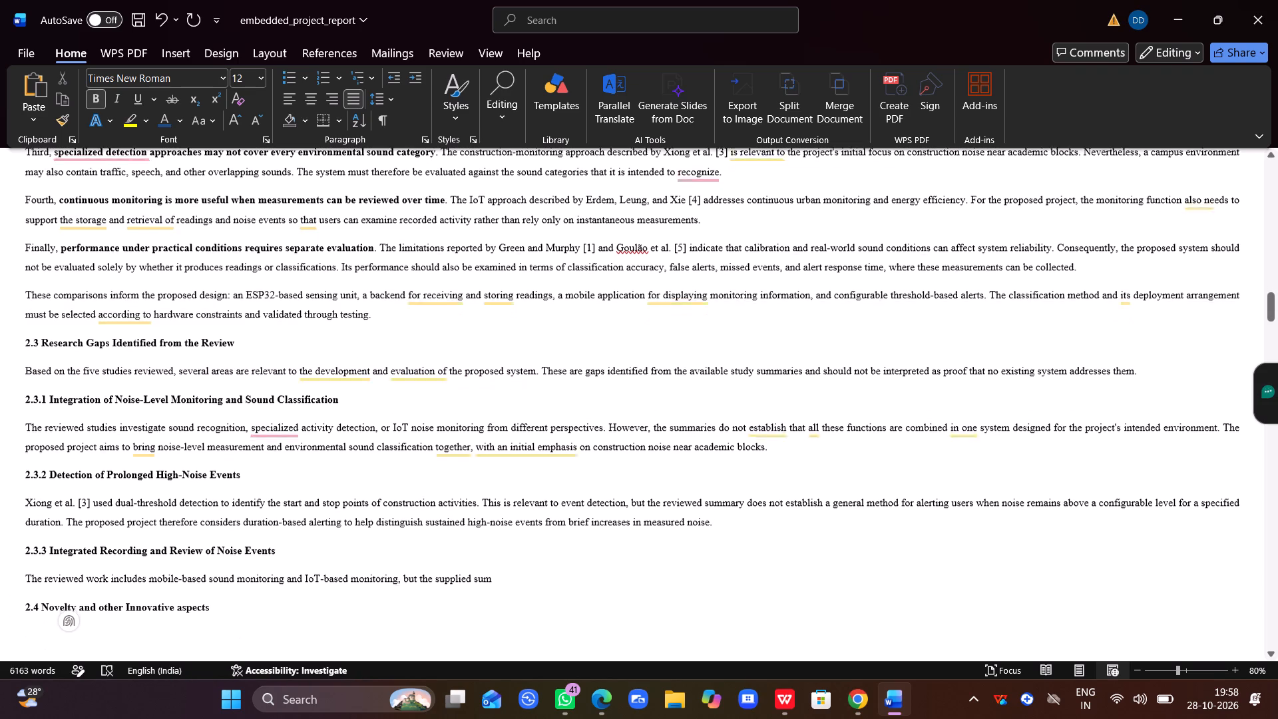
scroll(465, 602, "down", 1)
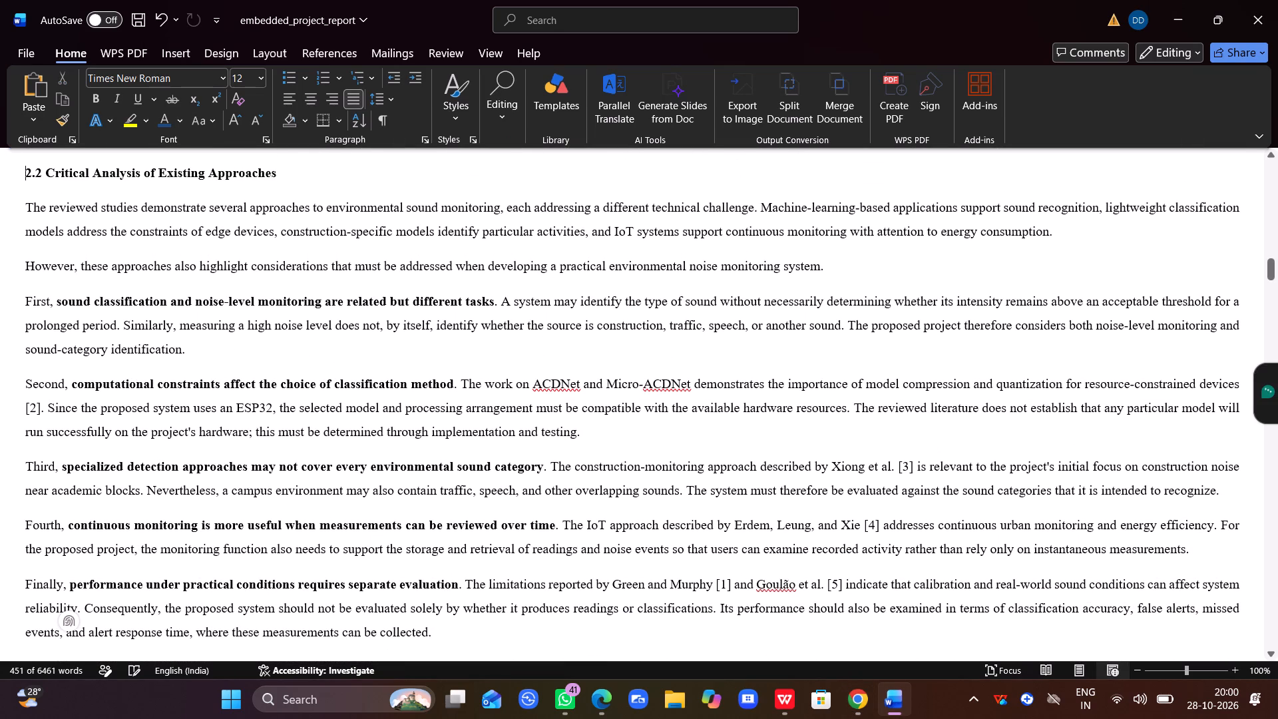
Add an indented new paragraph under the 2.1 Review of Existing Studies heading and paste the copied humanized text there.
scroll(272, 312, "up", 3)
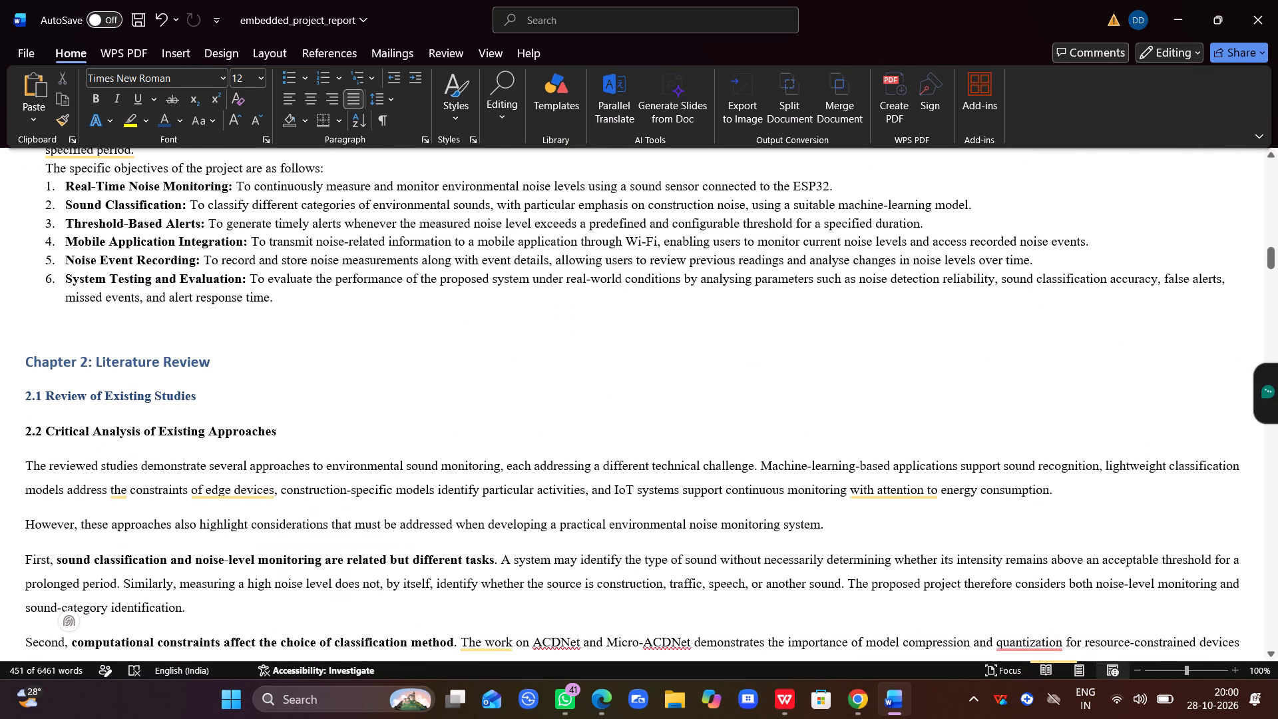
left_click(222, 391)
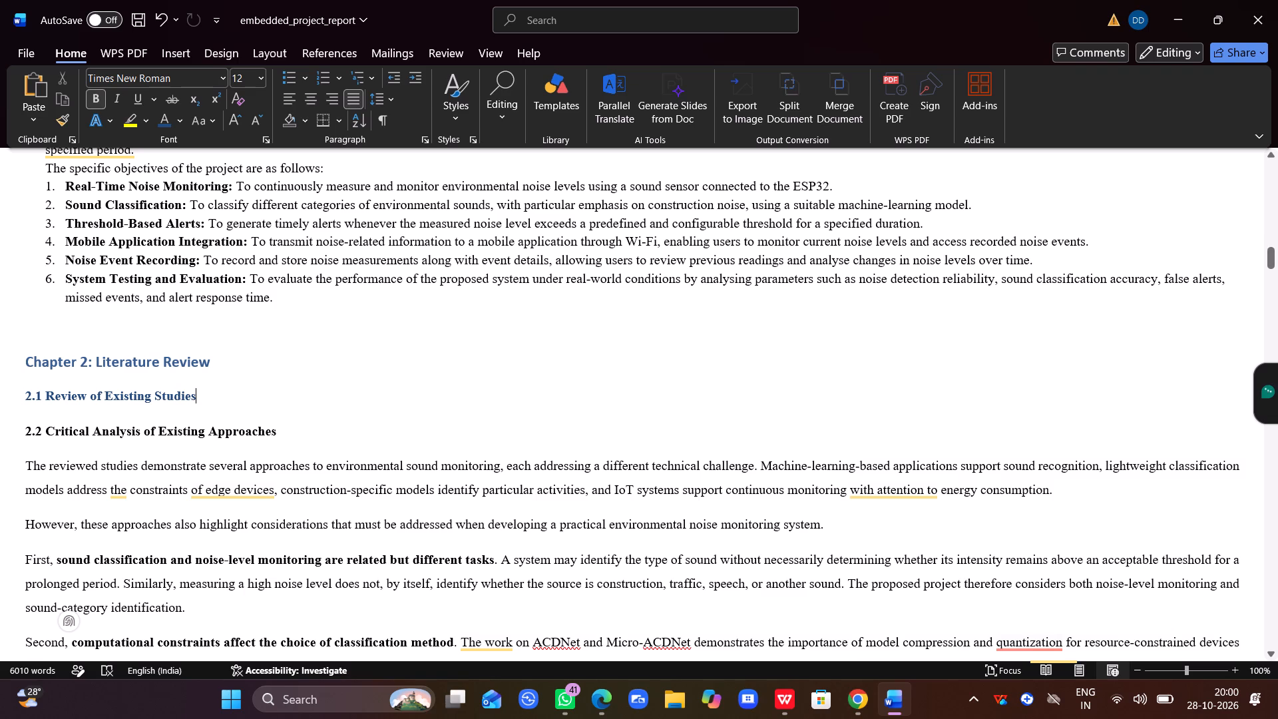
key("Return")
key("Tab")
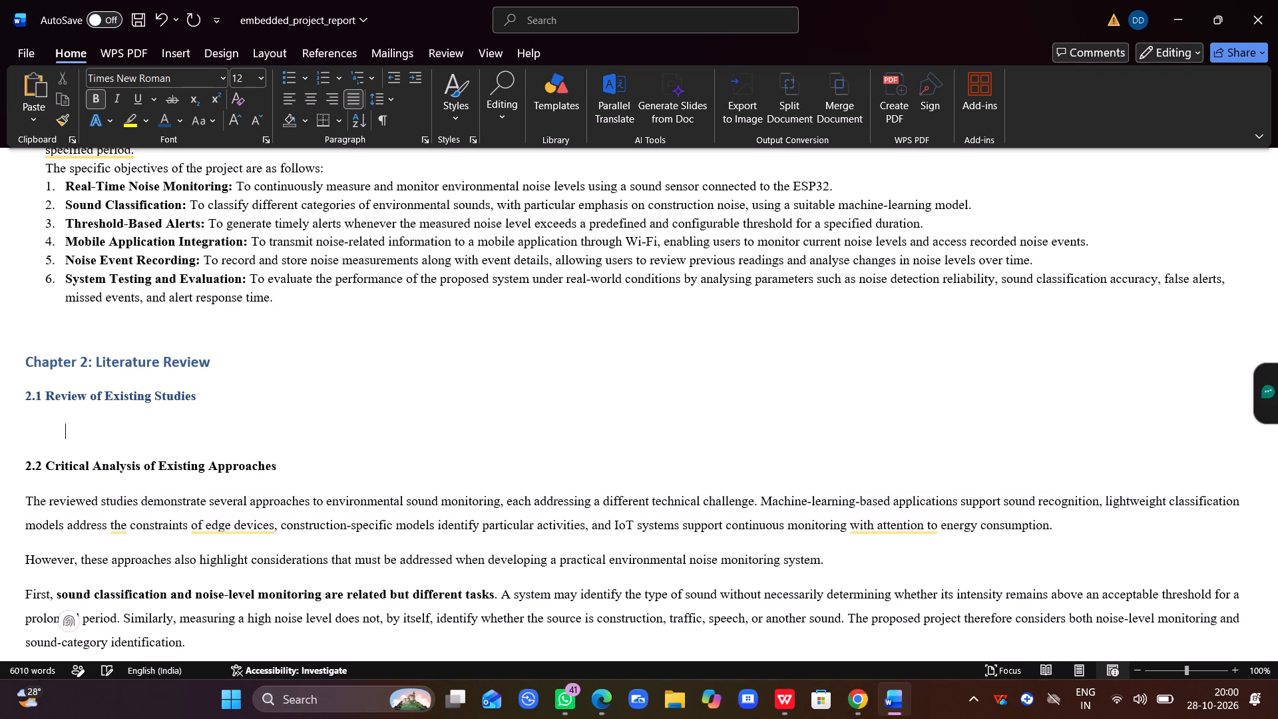
key("ctrl+v")
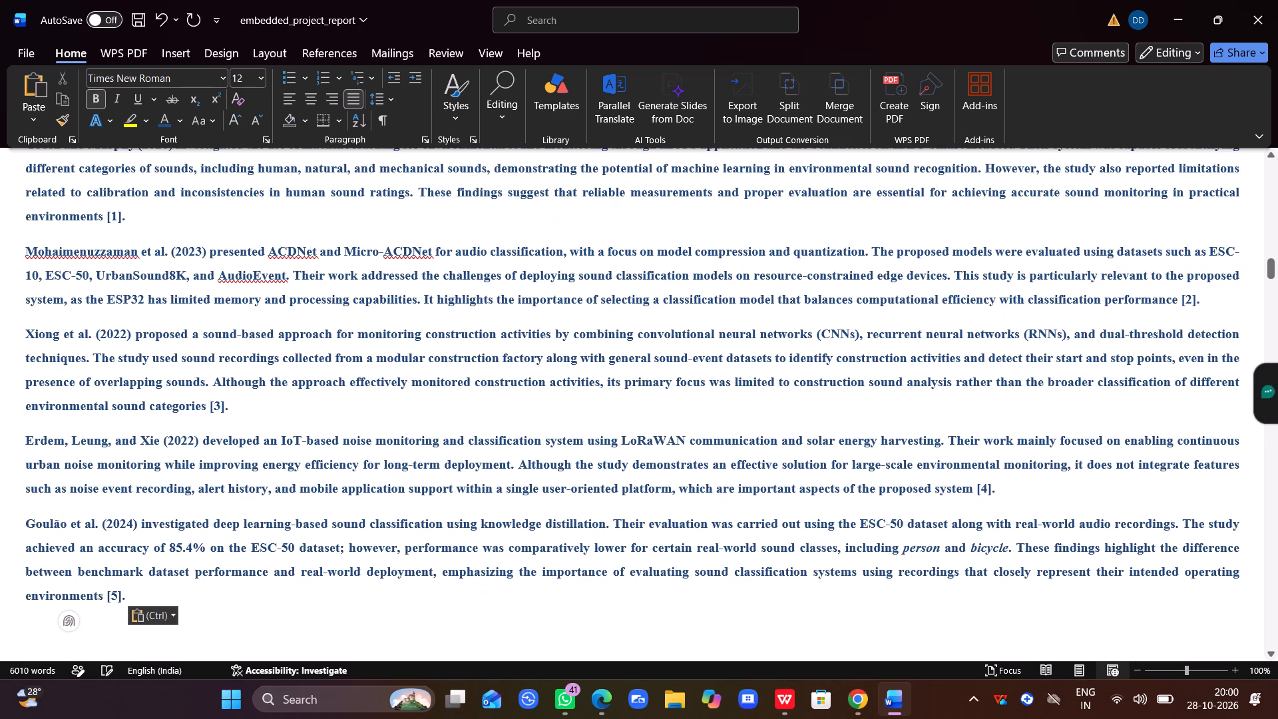
Set the pasted section 2.1 paragraphs to black font colour and remove their bold formatting.
scroll(122, 355, "up", 2)
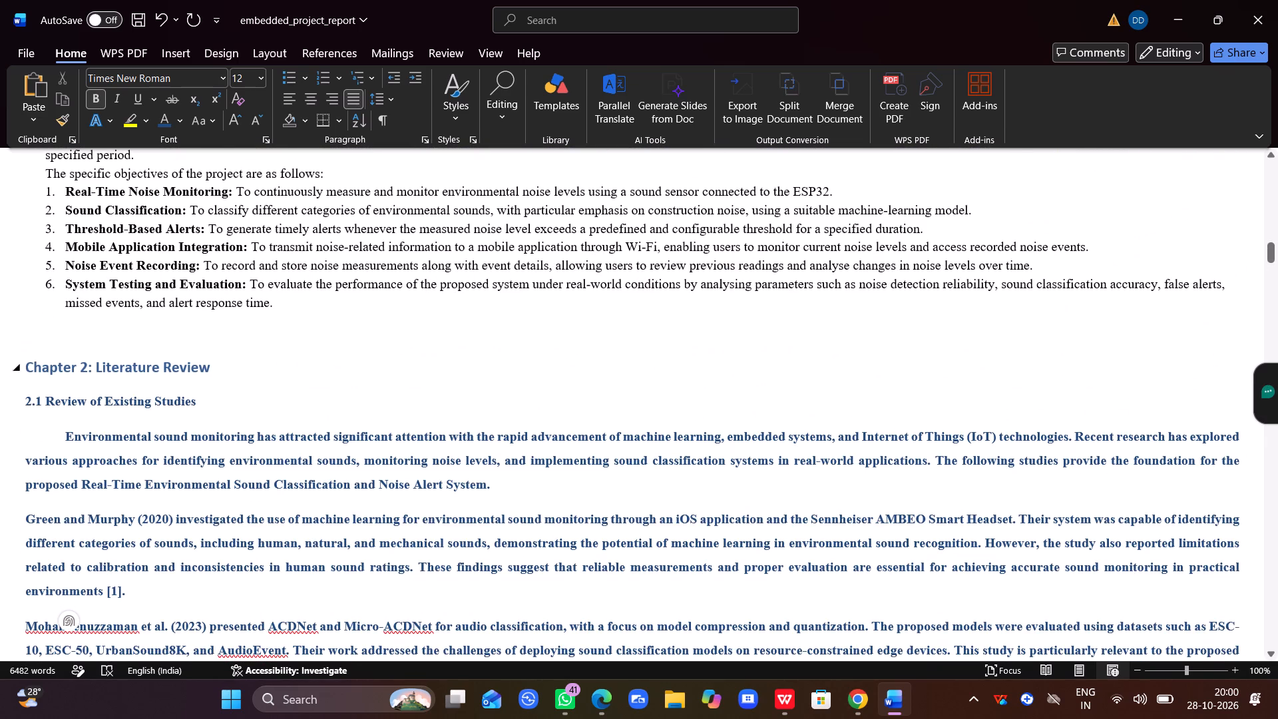
left_click_drag(57, 431, 268, 654)
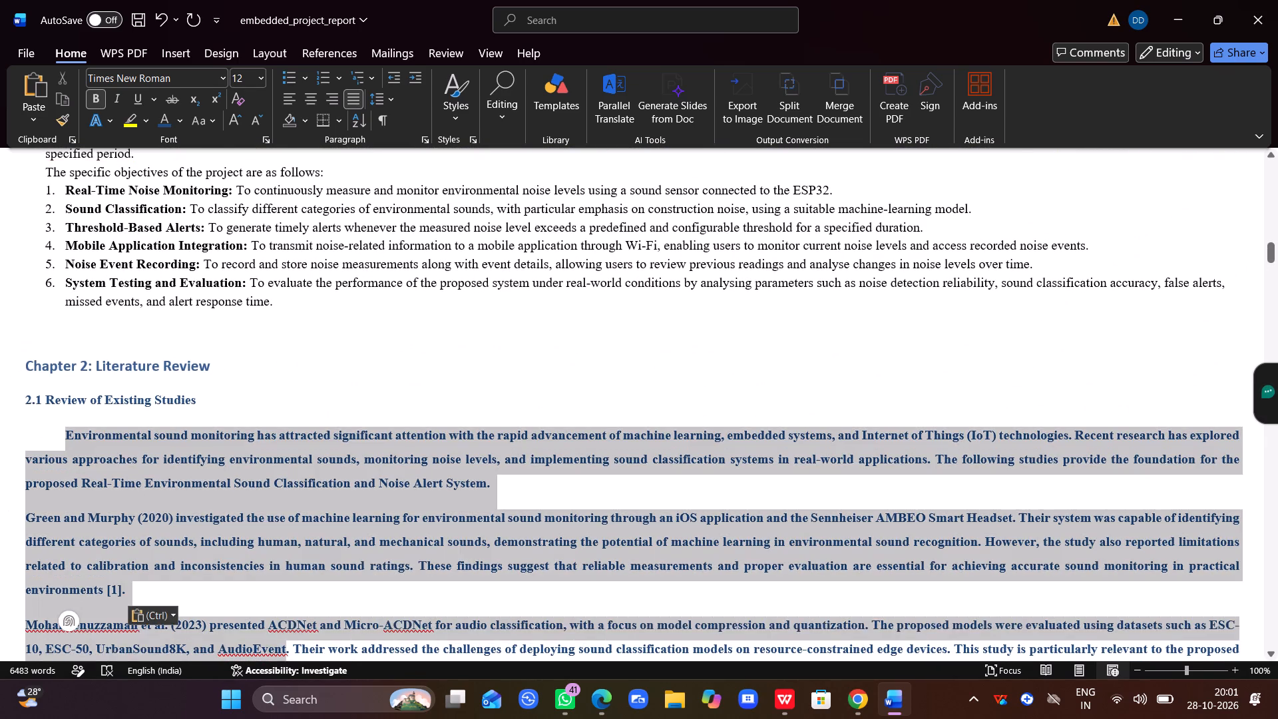
left_click_drag(268, 654, 276, 671)
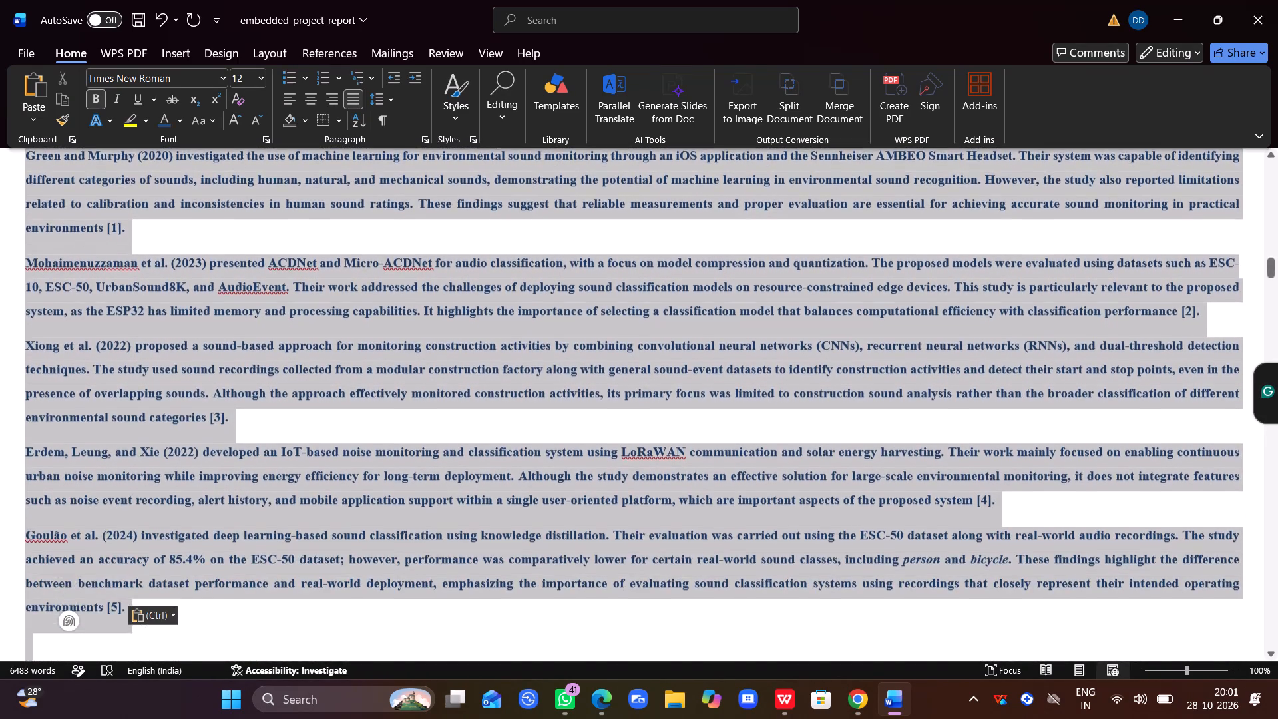
left_click_drag(276, 671, 138, 501)
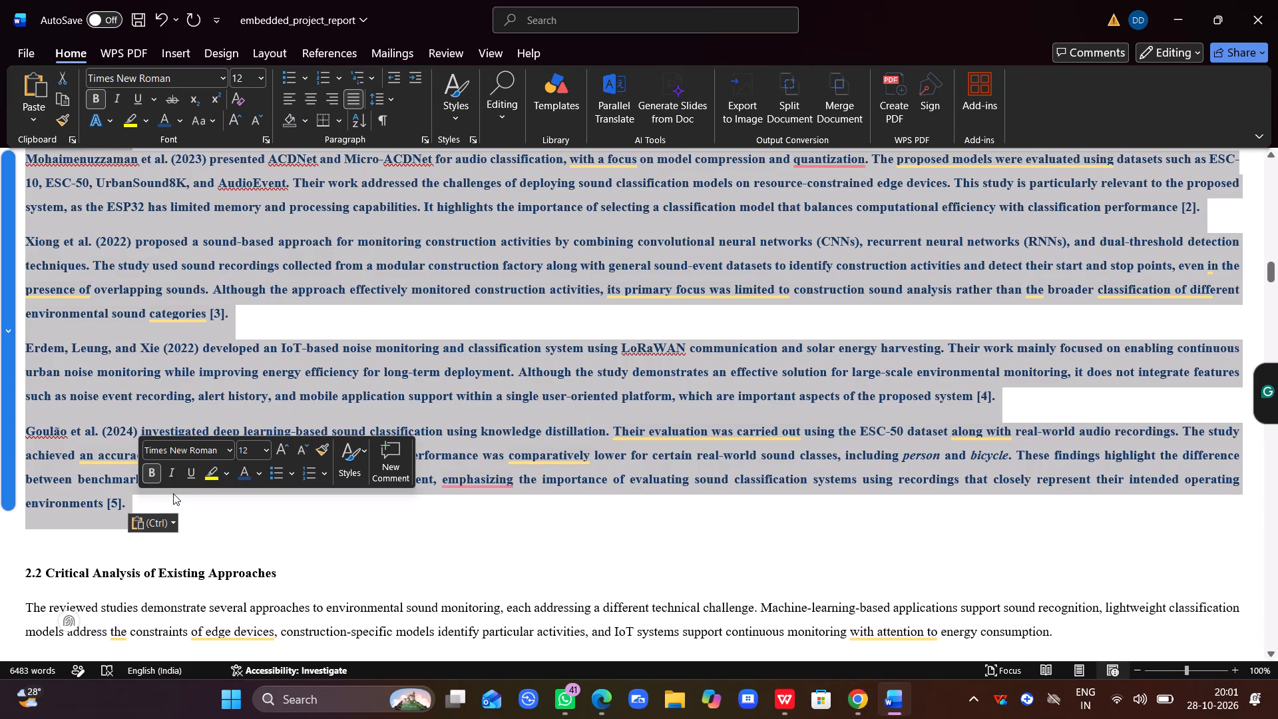
left_click(256, 473)
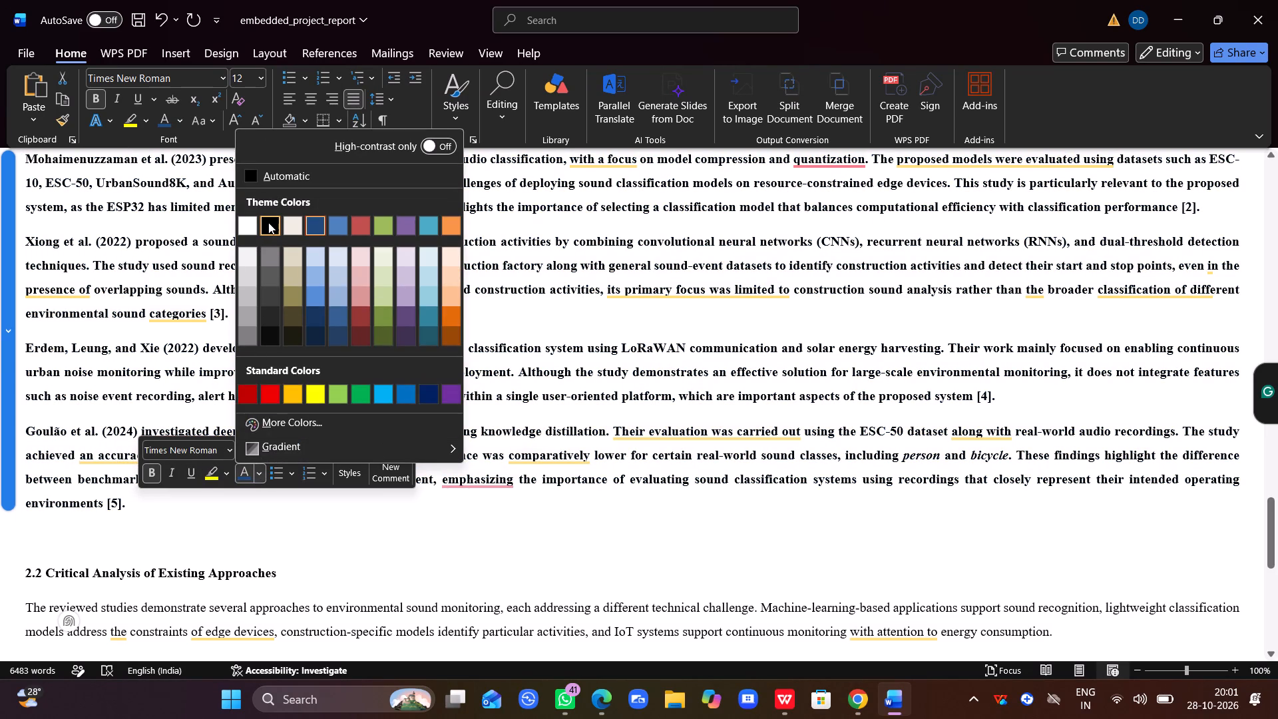
left_click(268, 222)
left_click(153, 474)
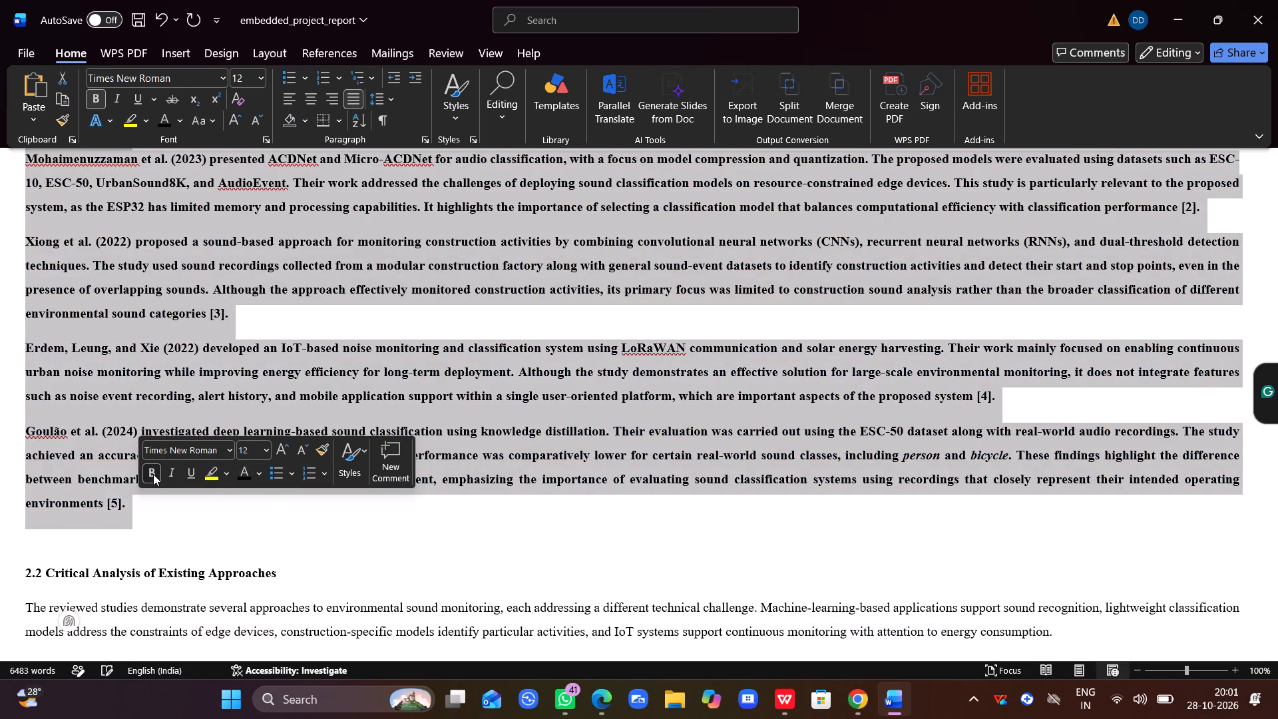
left_click(117, 305)
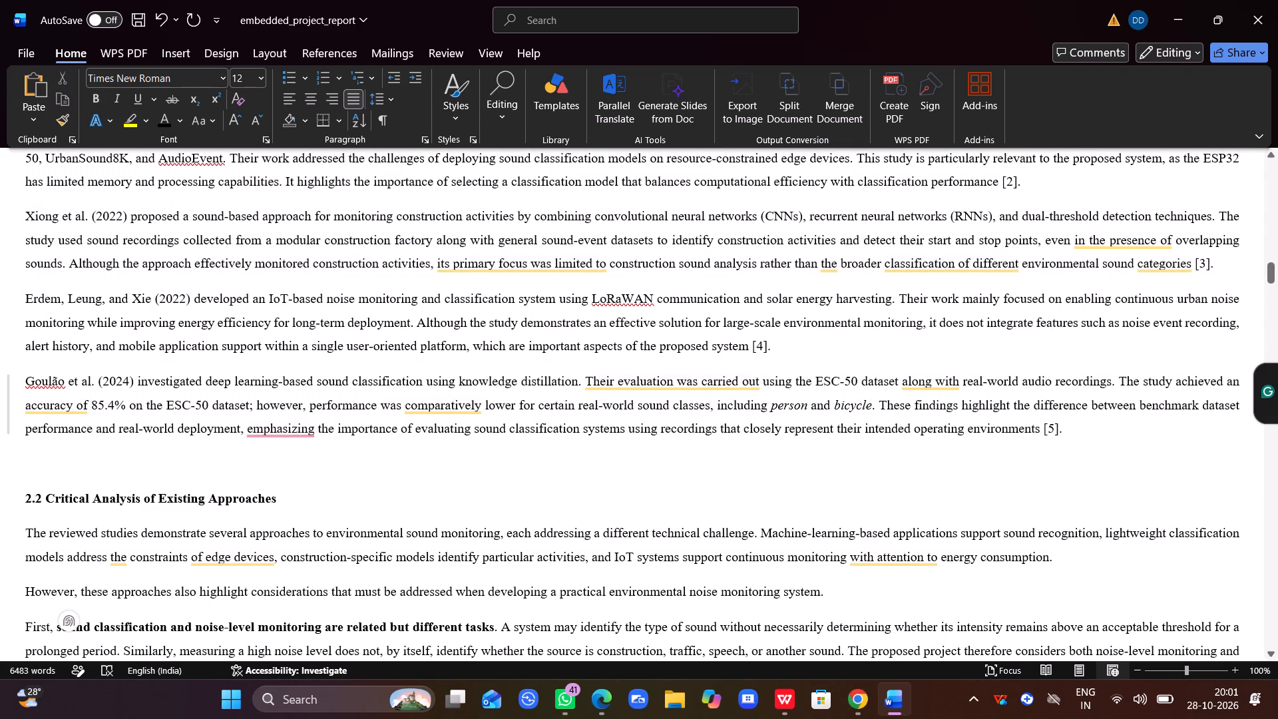
Bold the opening citations "Erdem, Leung, and Xie (2022)", "Goulão et al. (2024)" and "Green and Murphy (2020)" in section 2.1.
left_click_drag(190, 299, 172, 300)
left_click_drag(172, 300, 17, 294)
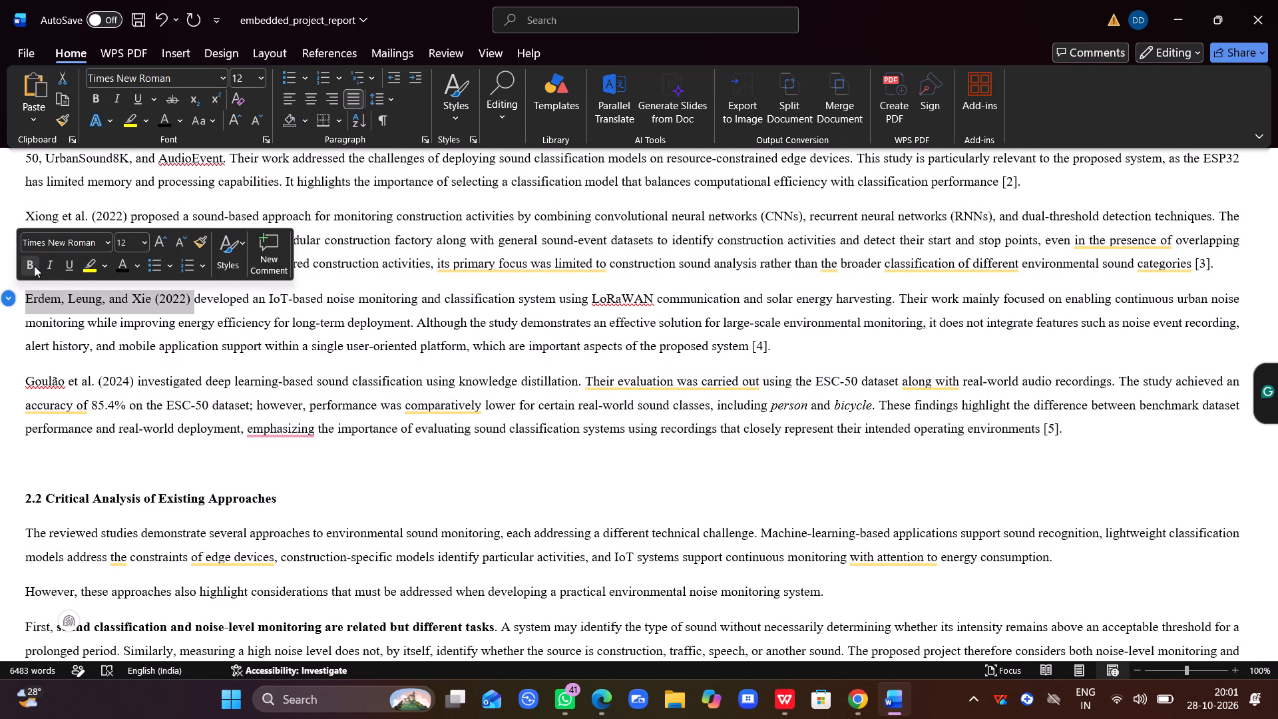
left_click(34, 266)
left_click_drag(134, 380, 30, 377)
left_click(41, 348)
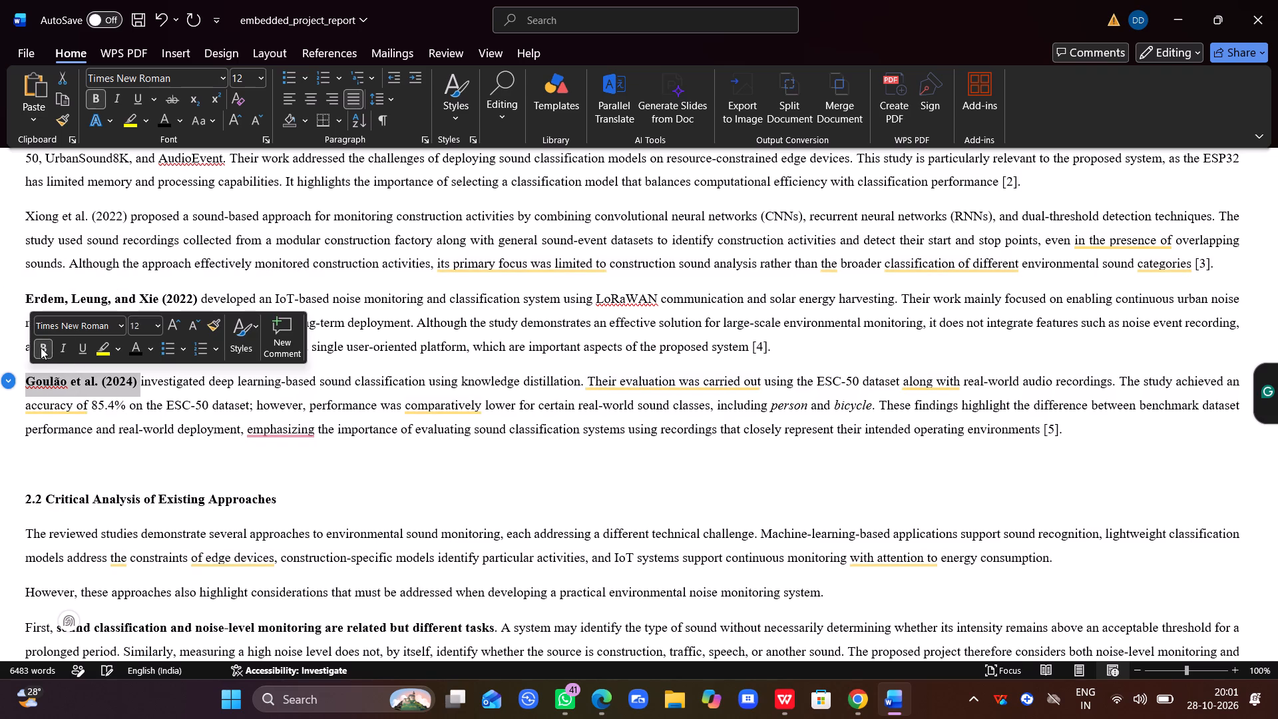
scroll(65, 411, "up", 2)
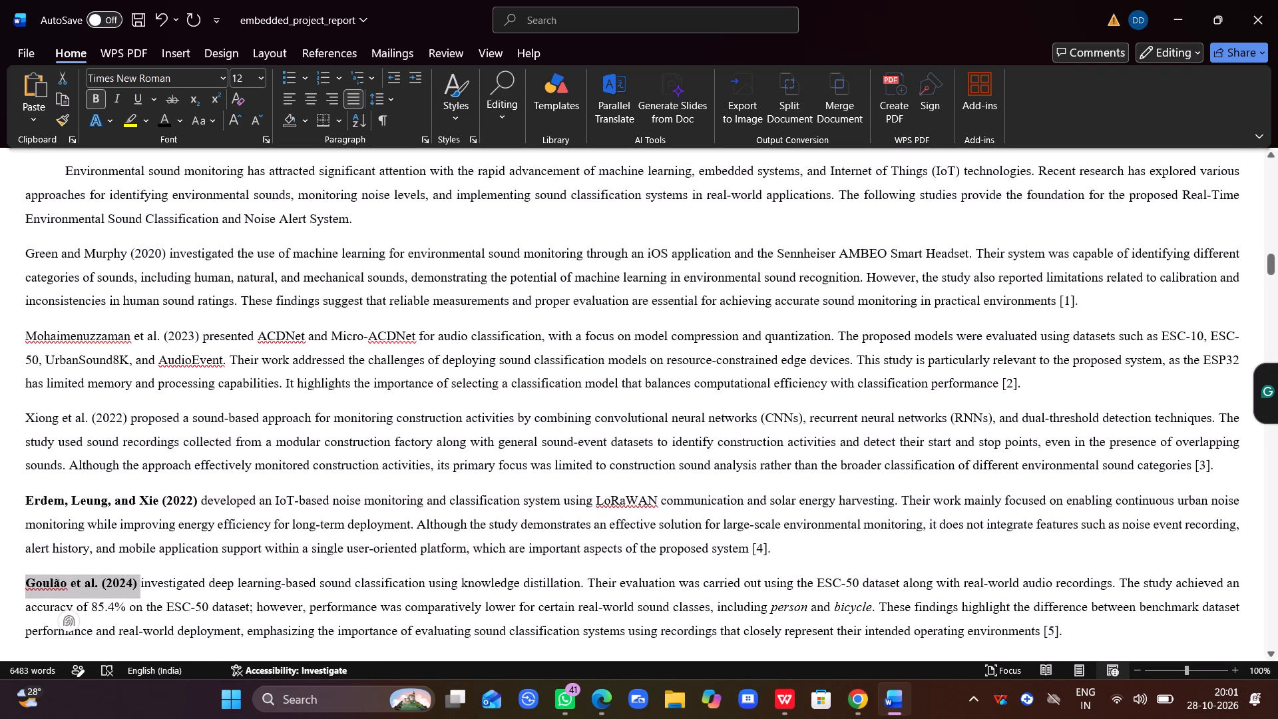
left_click_drag(202, 334, 33, 342)
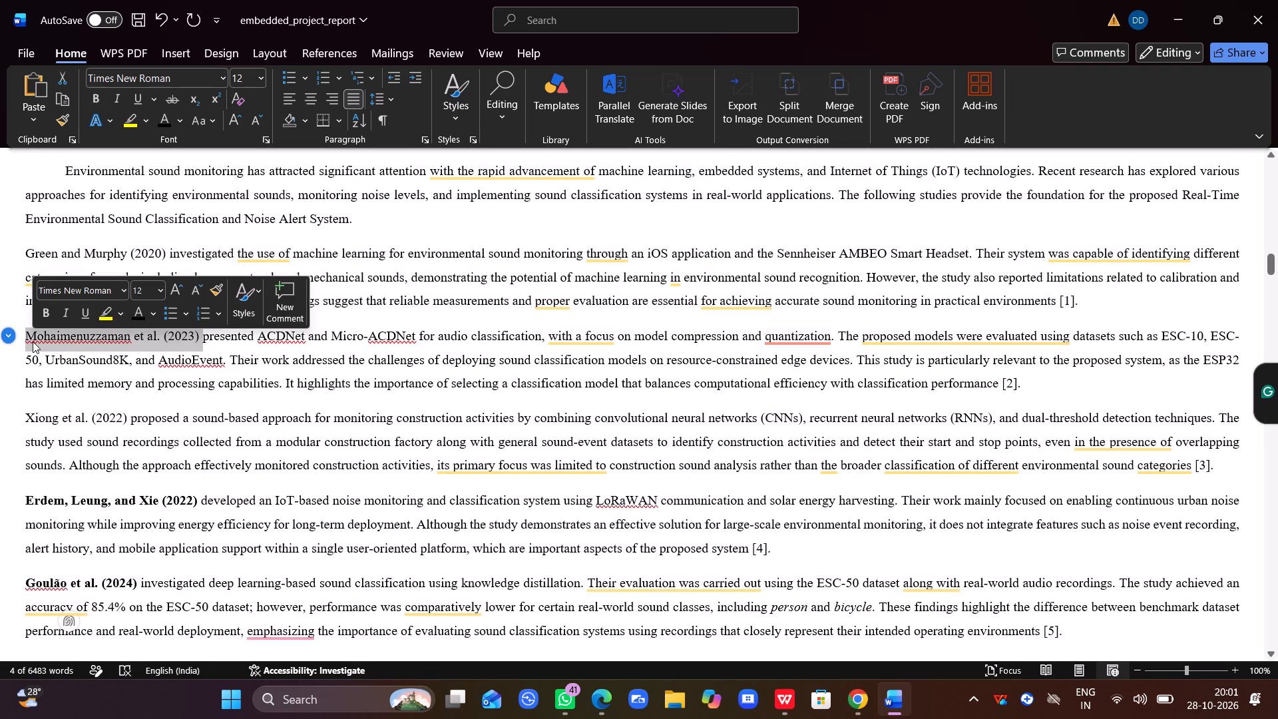
left_click(133, 316)
left_click_drag(165, 256, 26, 251)
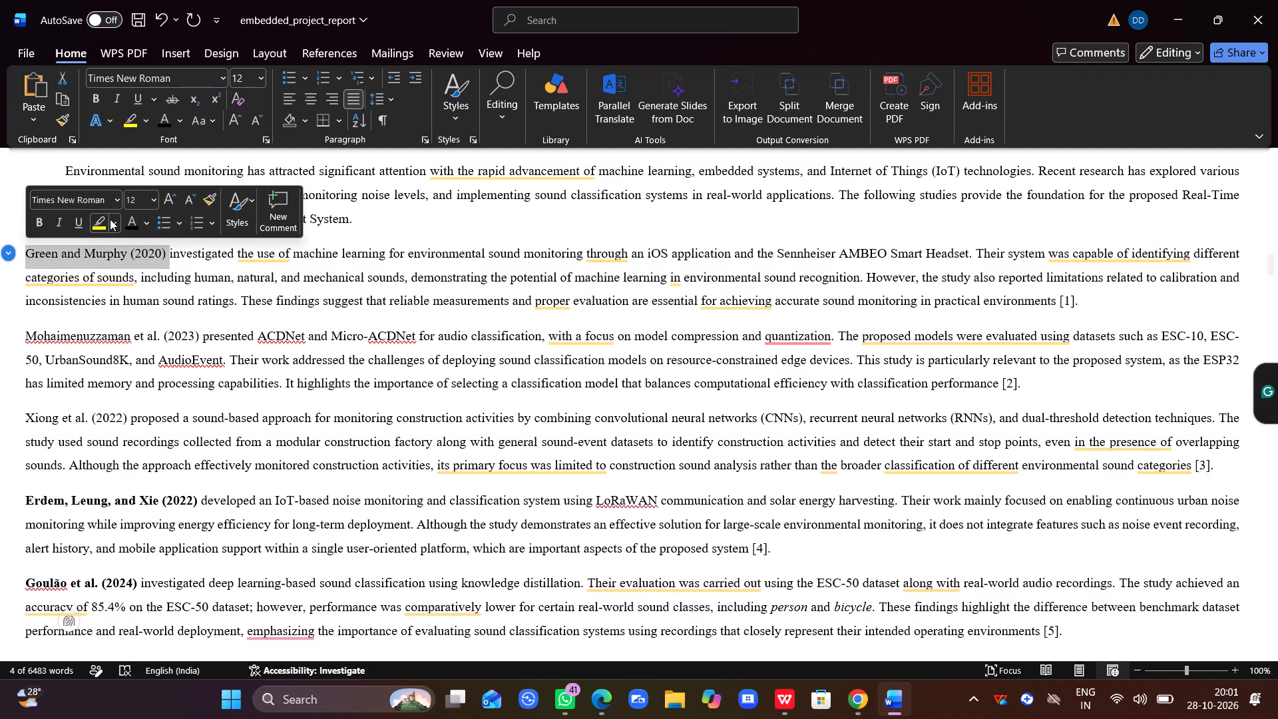
left_click(130, 228)
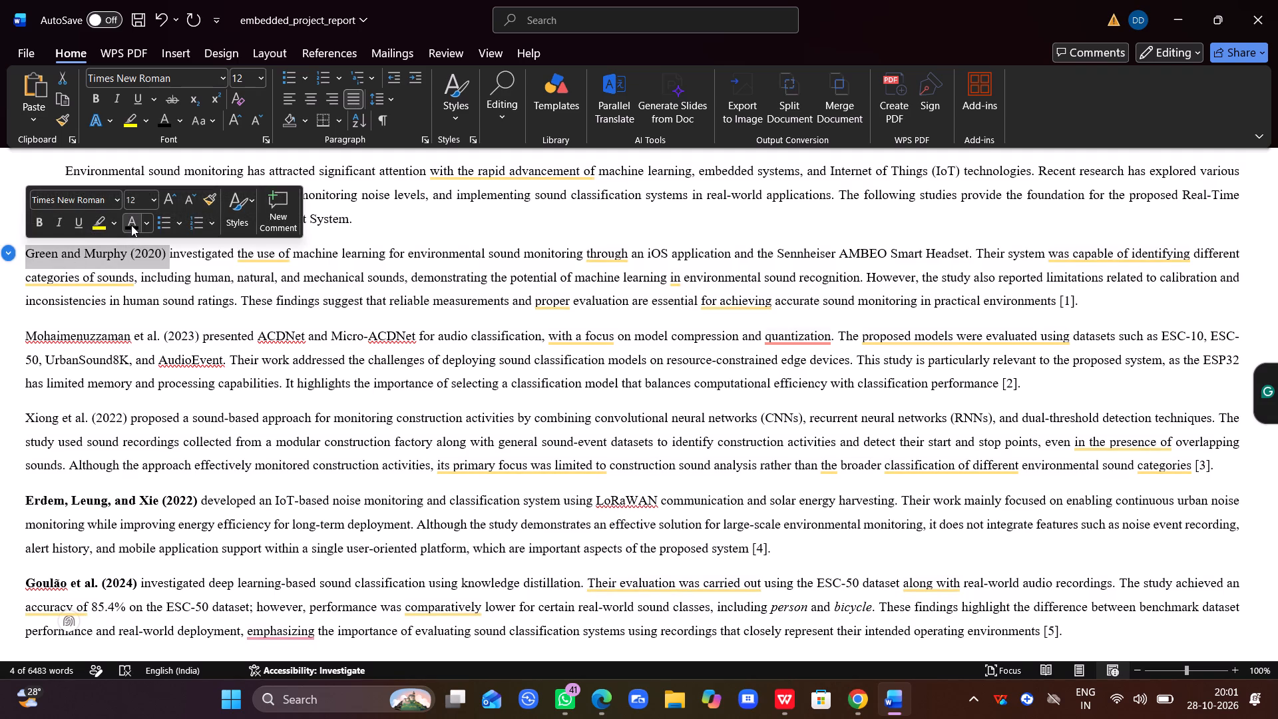
left_click(131, 225)
left_click(36, 224)
Select the section 2.1 body paragraphs, try centred, left and right alignment, and set them to justified.
scroll(107, 286, "up", 1)
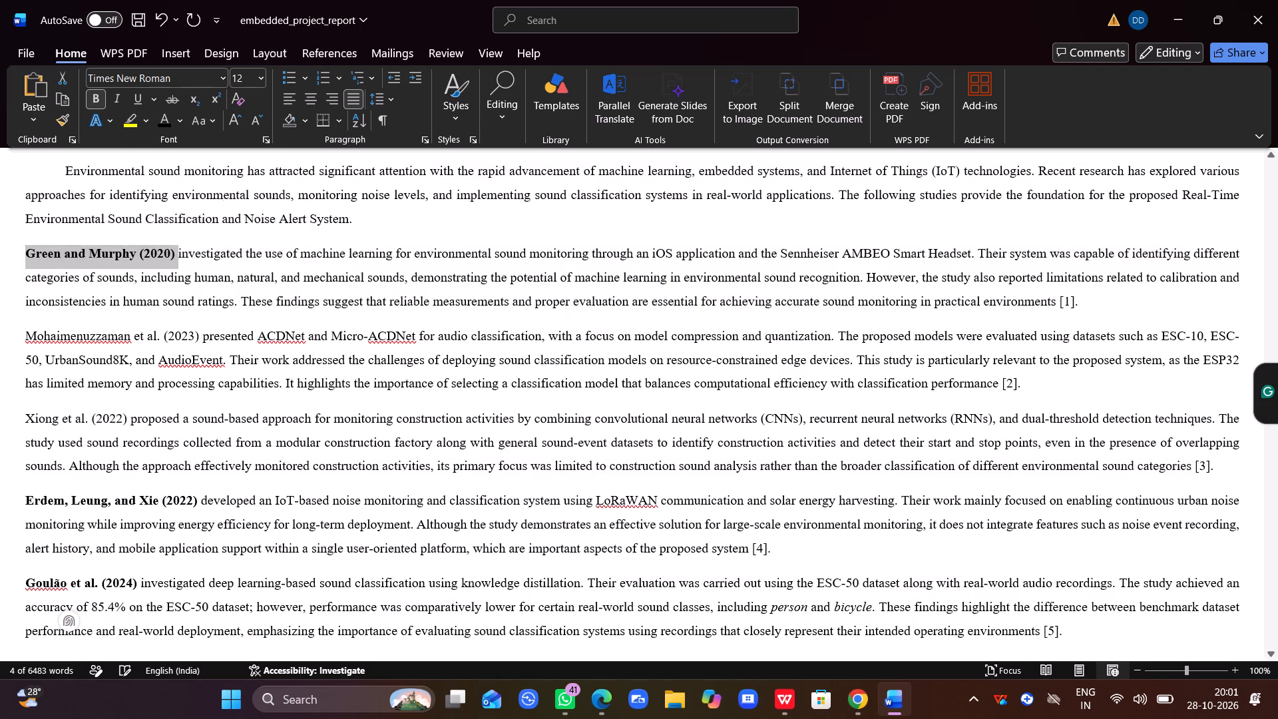
scroll(107, 286, "up", 1)
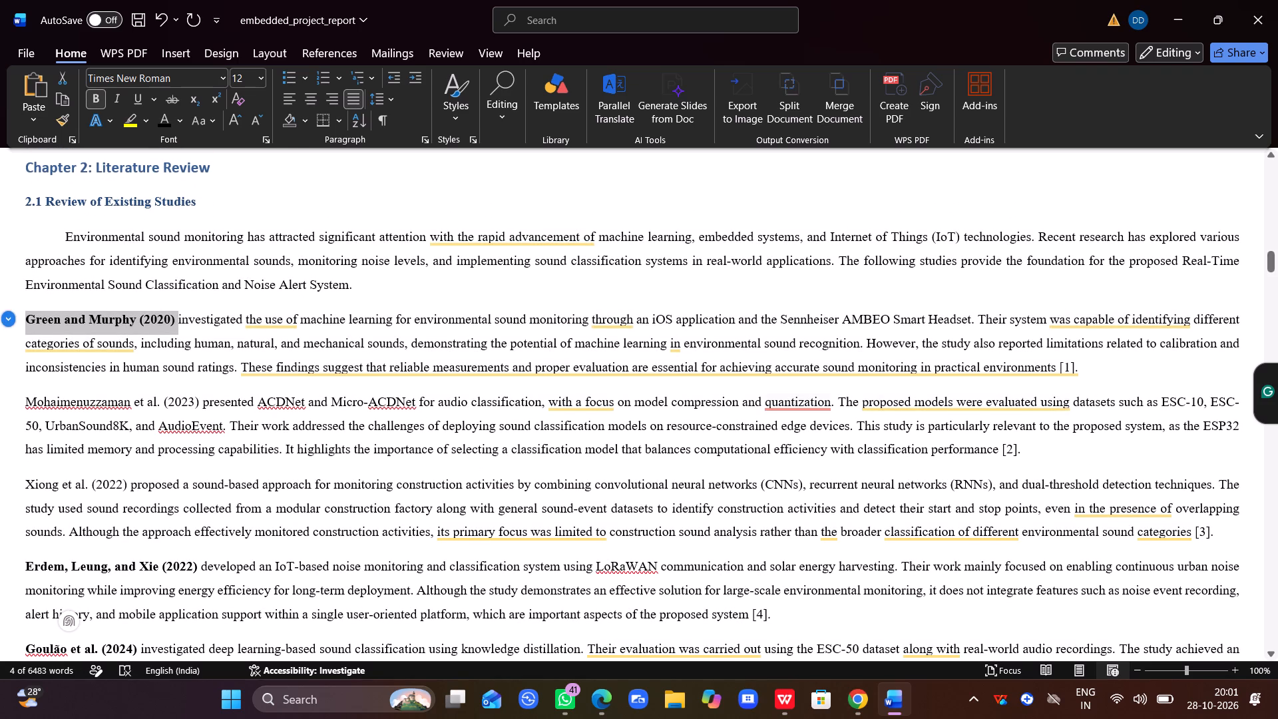
left_click_drag(67, 240, 97, 295)
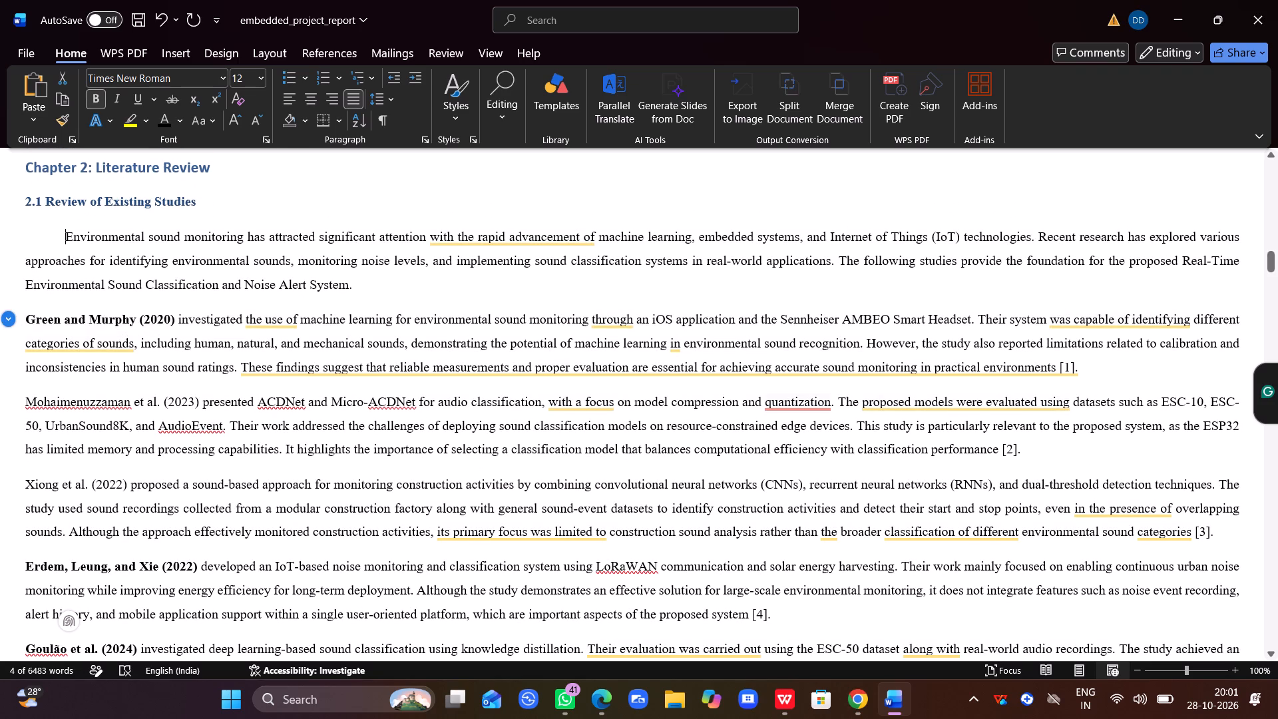
left_click_drag(97, 295, 312, 672)
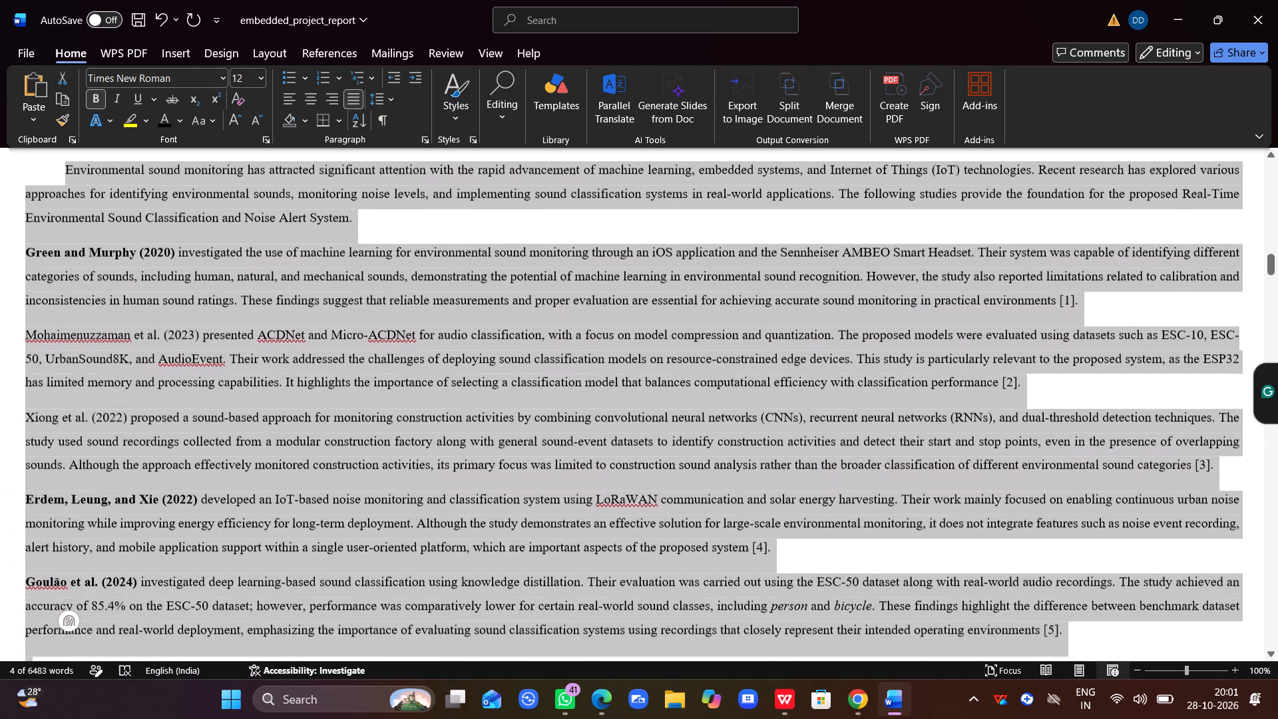
left_click_drag(312, 672, 632, 549)
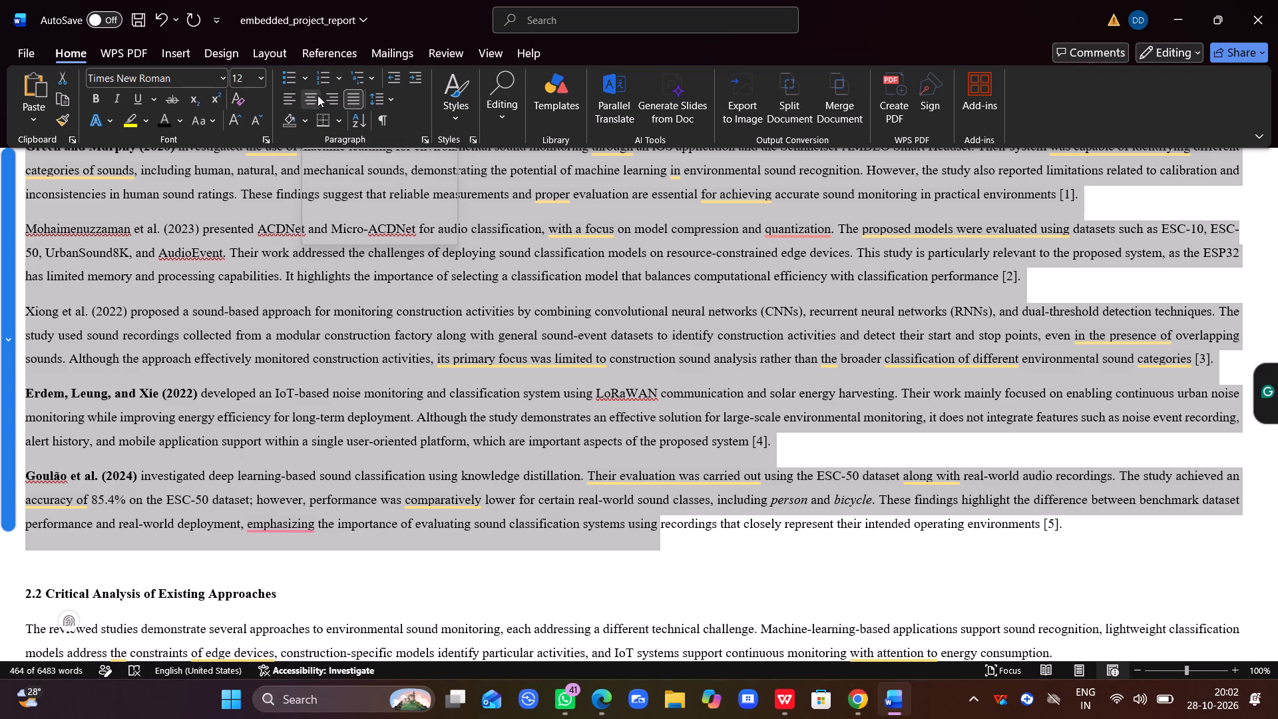
left_click(318, 95)
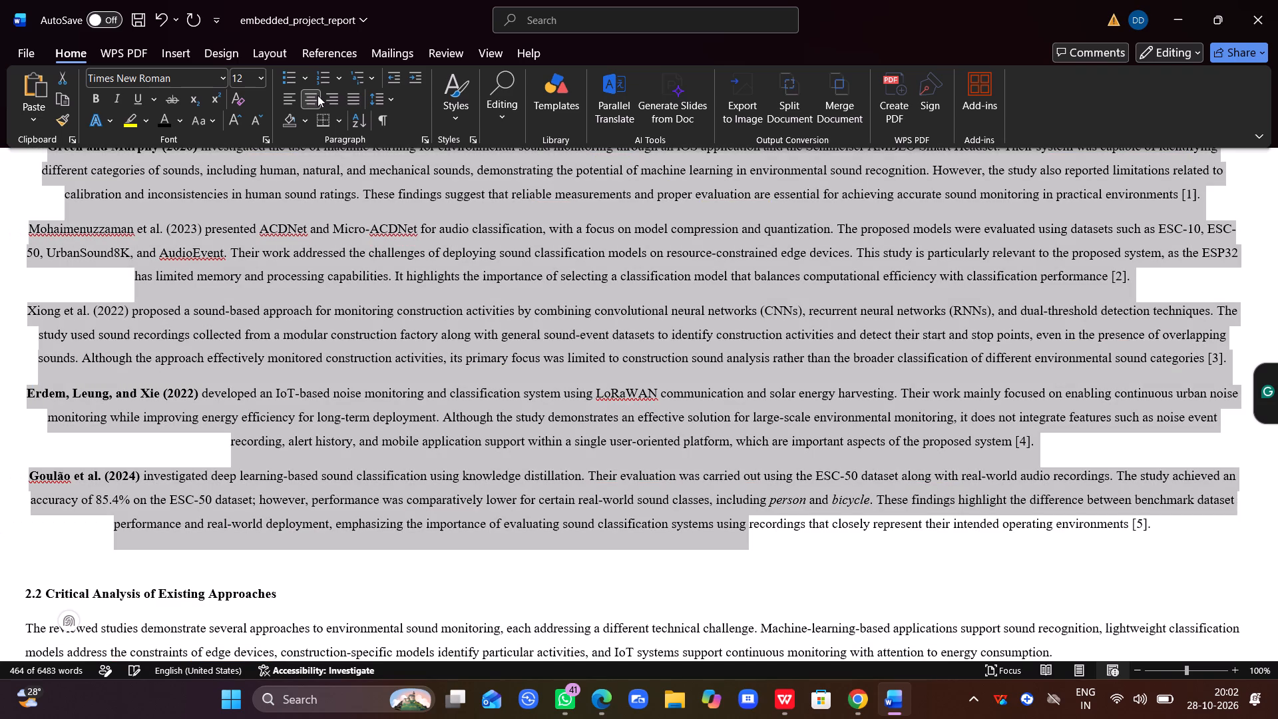
left_click(285, 95)
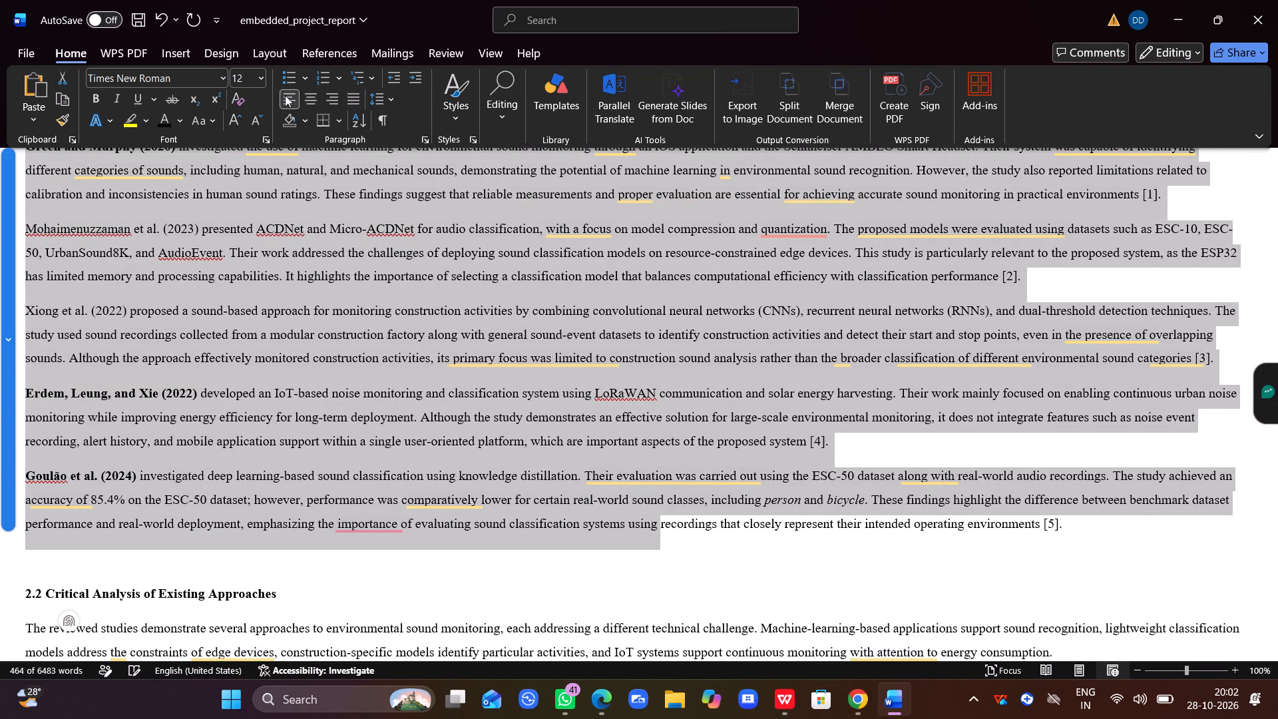
left_click(318, 95)
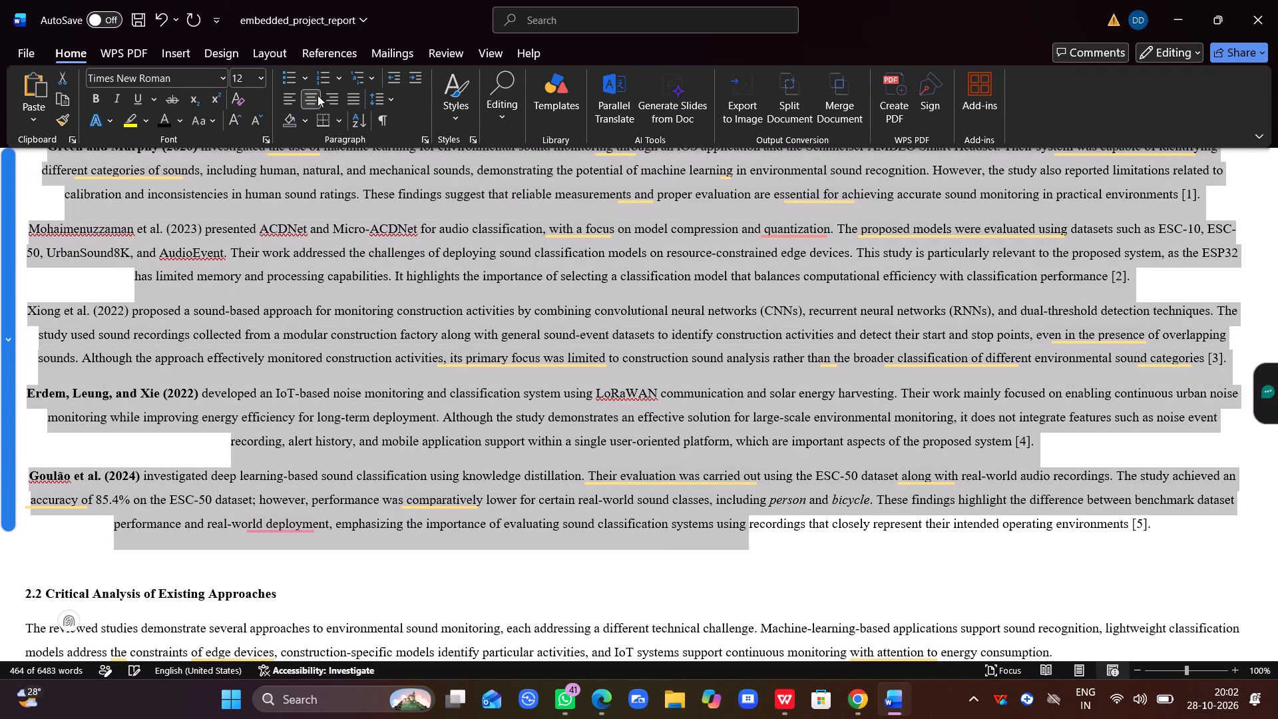
left_click(335, 95)
left_click(353, 97)
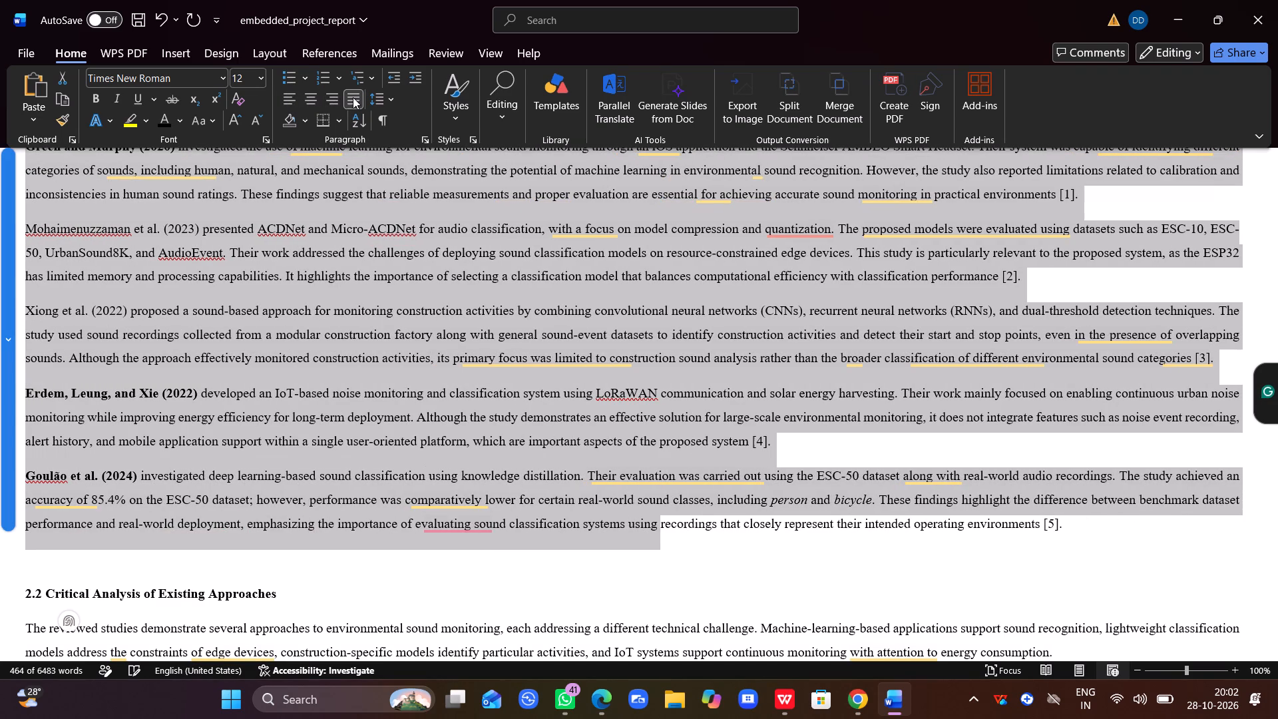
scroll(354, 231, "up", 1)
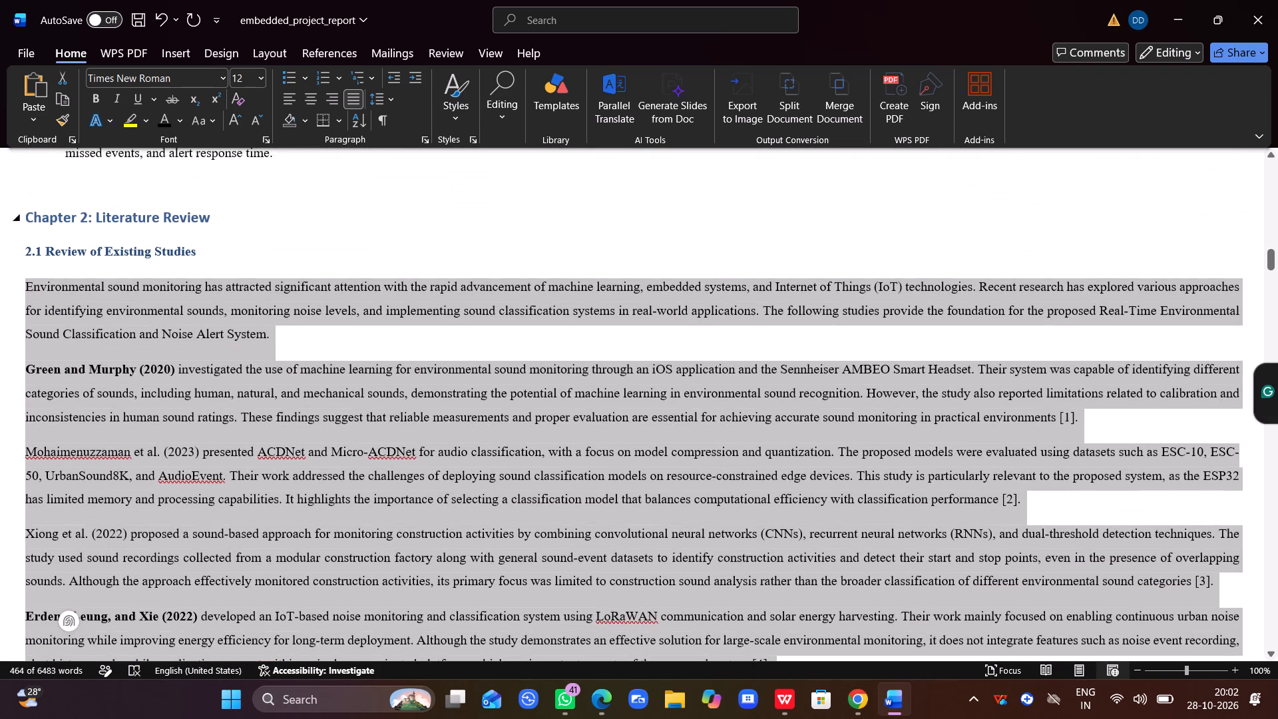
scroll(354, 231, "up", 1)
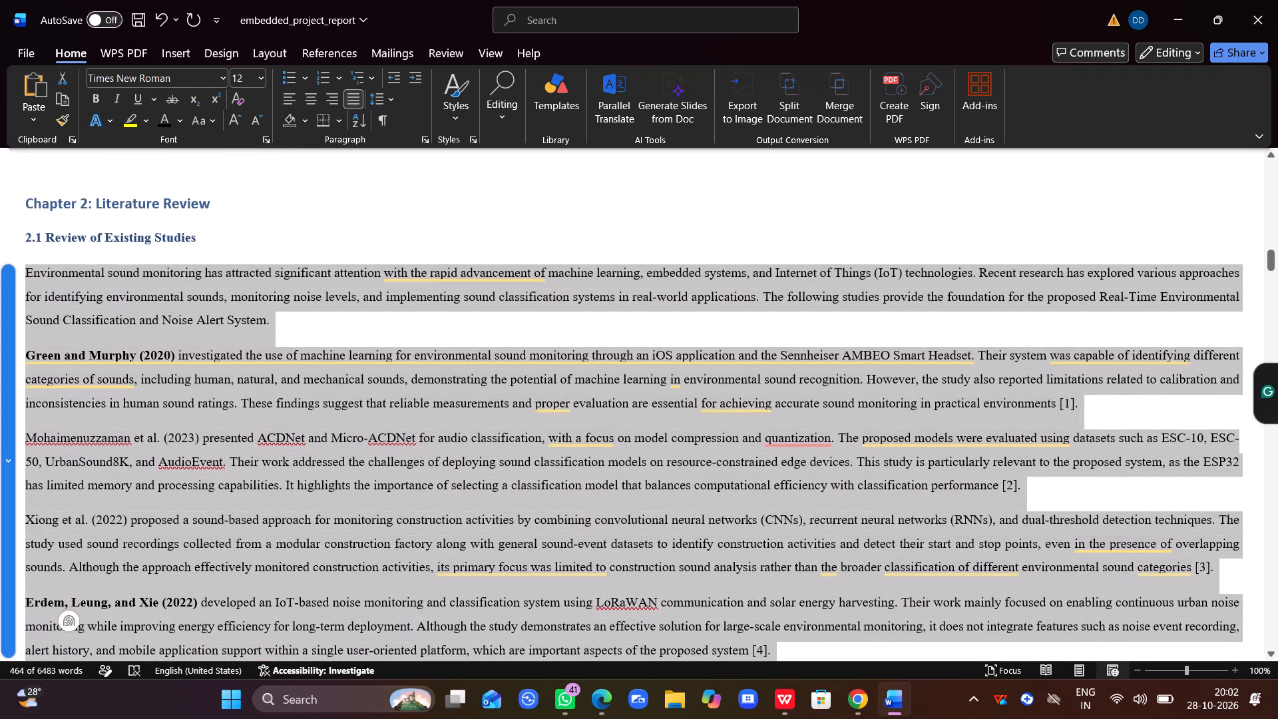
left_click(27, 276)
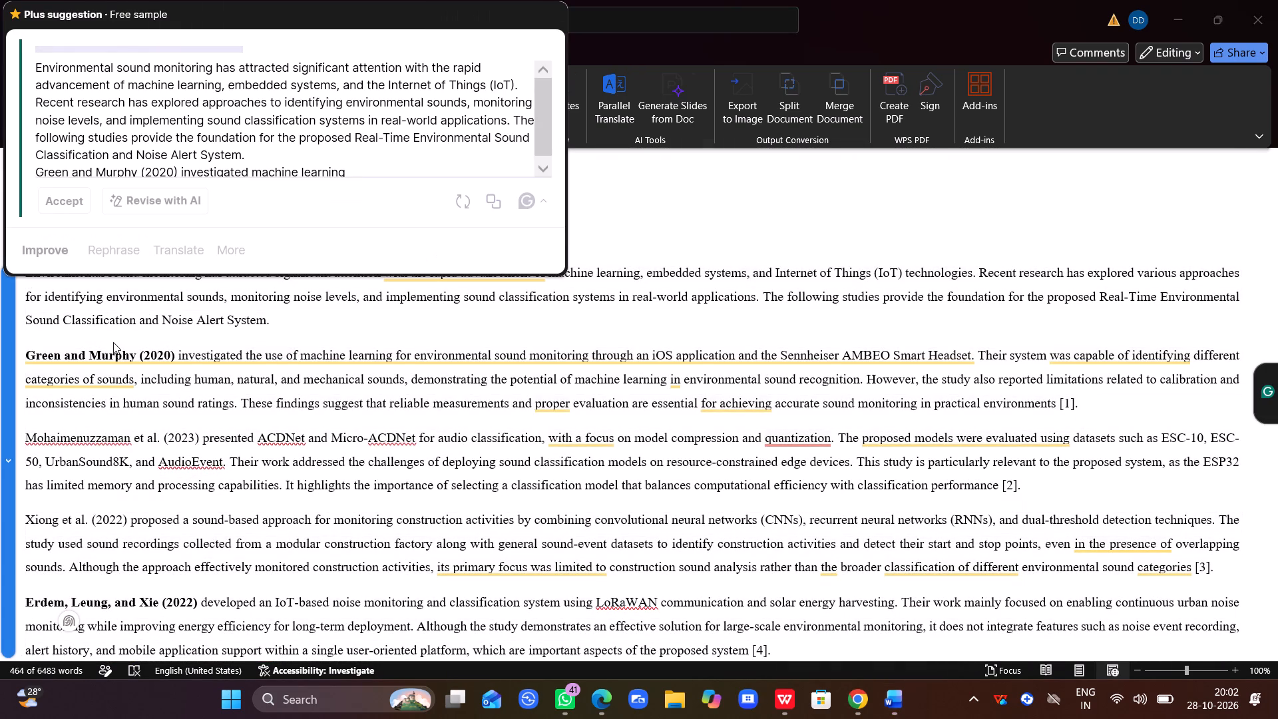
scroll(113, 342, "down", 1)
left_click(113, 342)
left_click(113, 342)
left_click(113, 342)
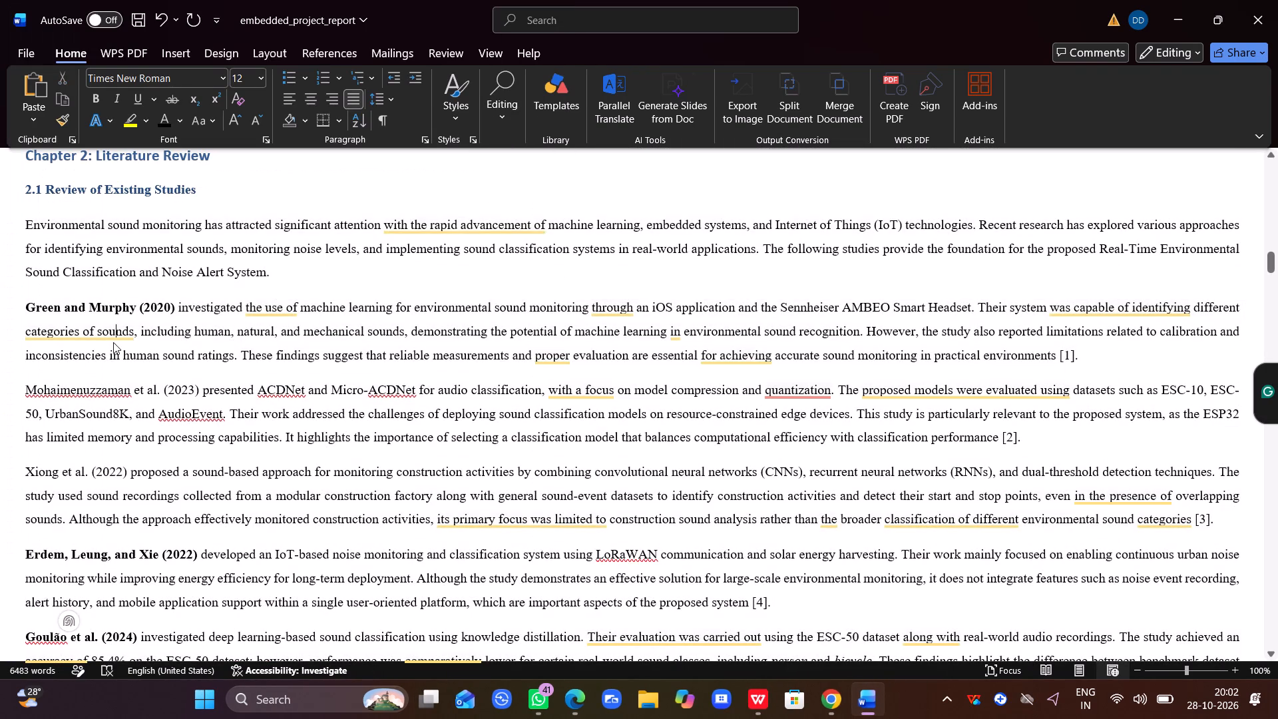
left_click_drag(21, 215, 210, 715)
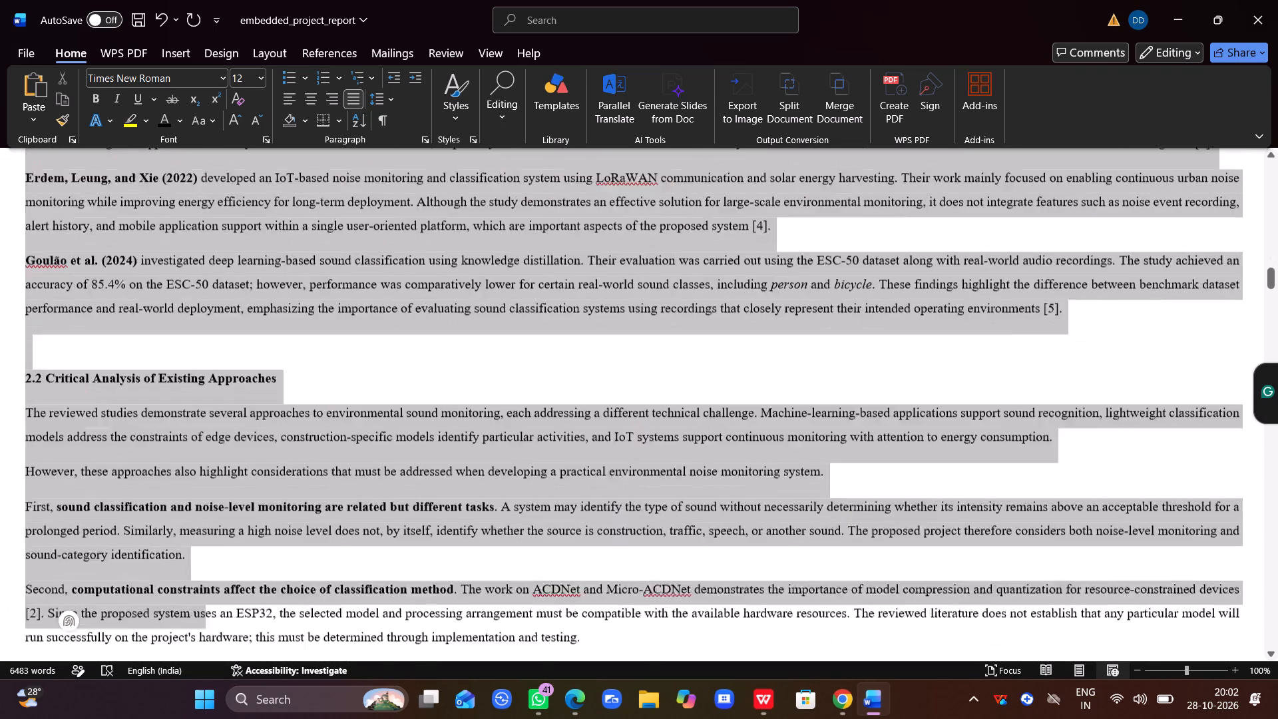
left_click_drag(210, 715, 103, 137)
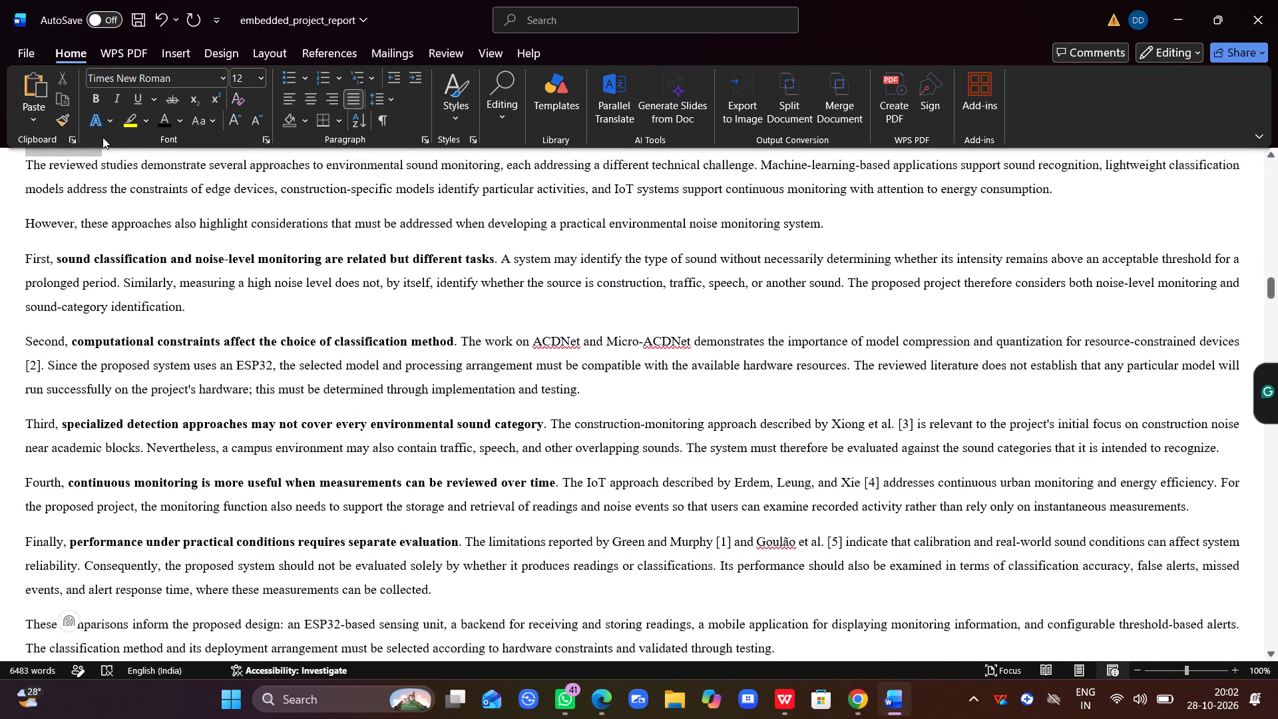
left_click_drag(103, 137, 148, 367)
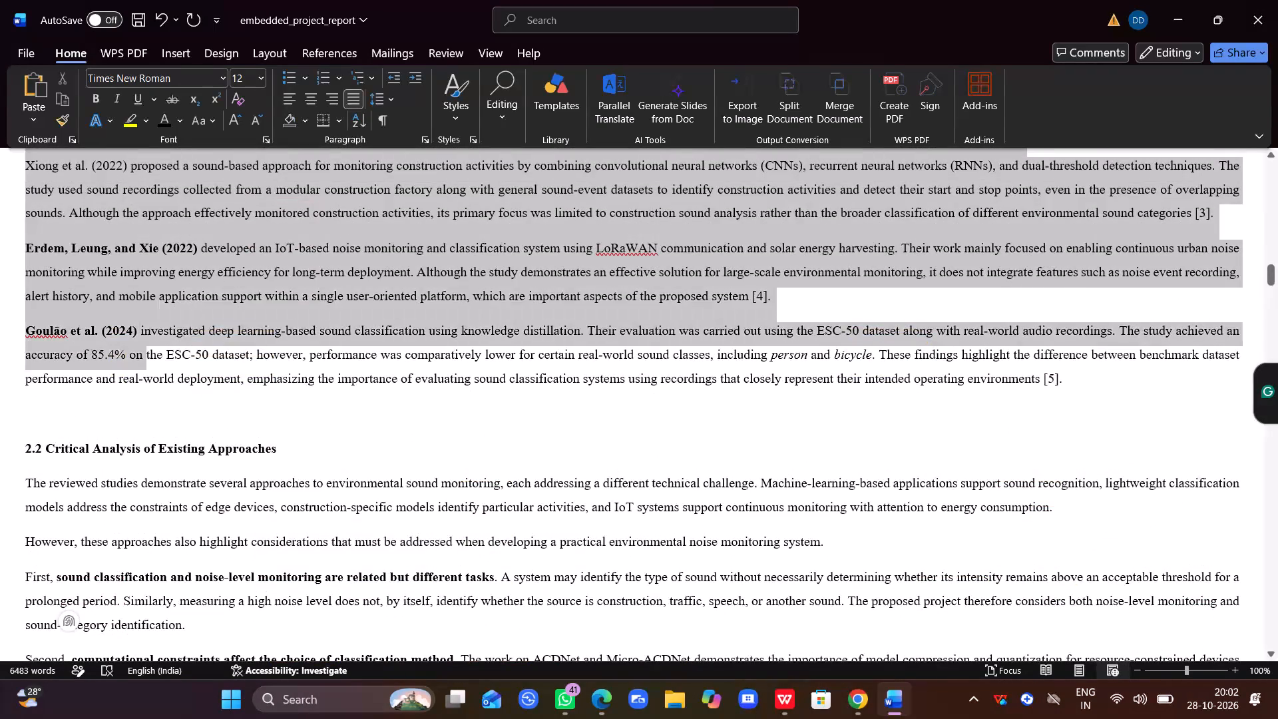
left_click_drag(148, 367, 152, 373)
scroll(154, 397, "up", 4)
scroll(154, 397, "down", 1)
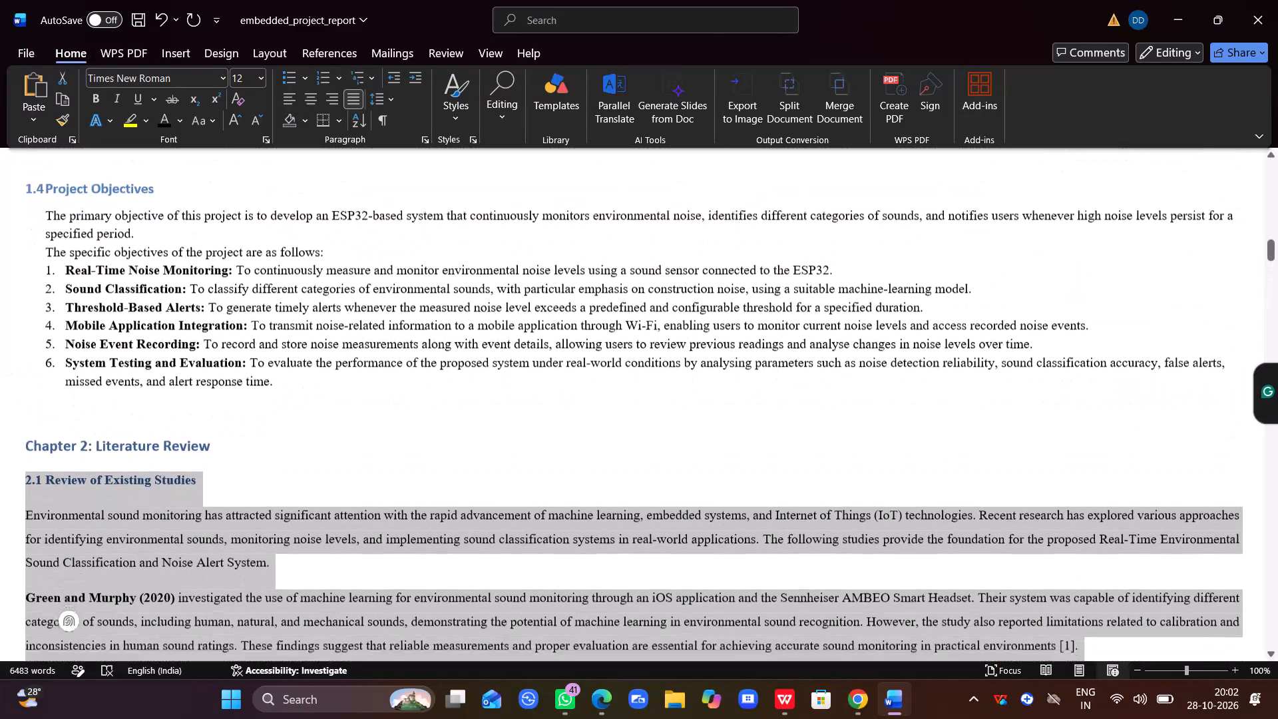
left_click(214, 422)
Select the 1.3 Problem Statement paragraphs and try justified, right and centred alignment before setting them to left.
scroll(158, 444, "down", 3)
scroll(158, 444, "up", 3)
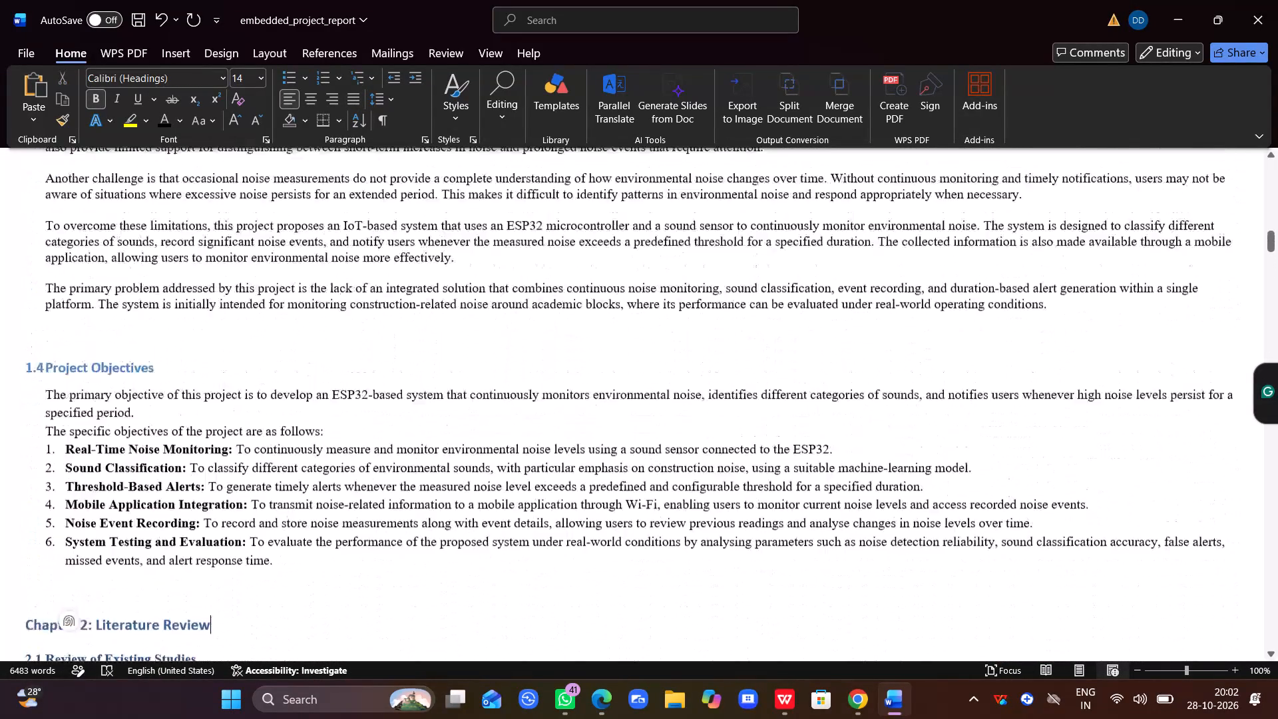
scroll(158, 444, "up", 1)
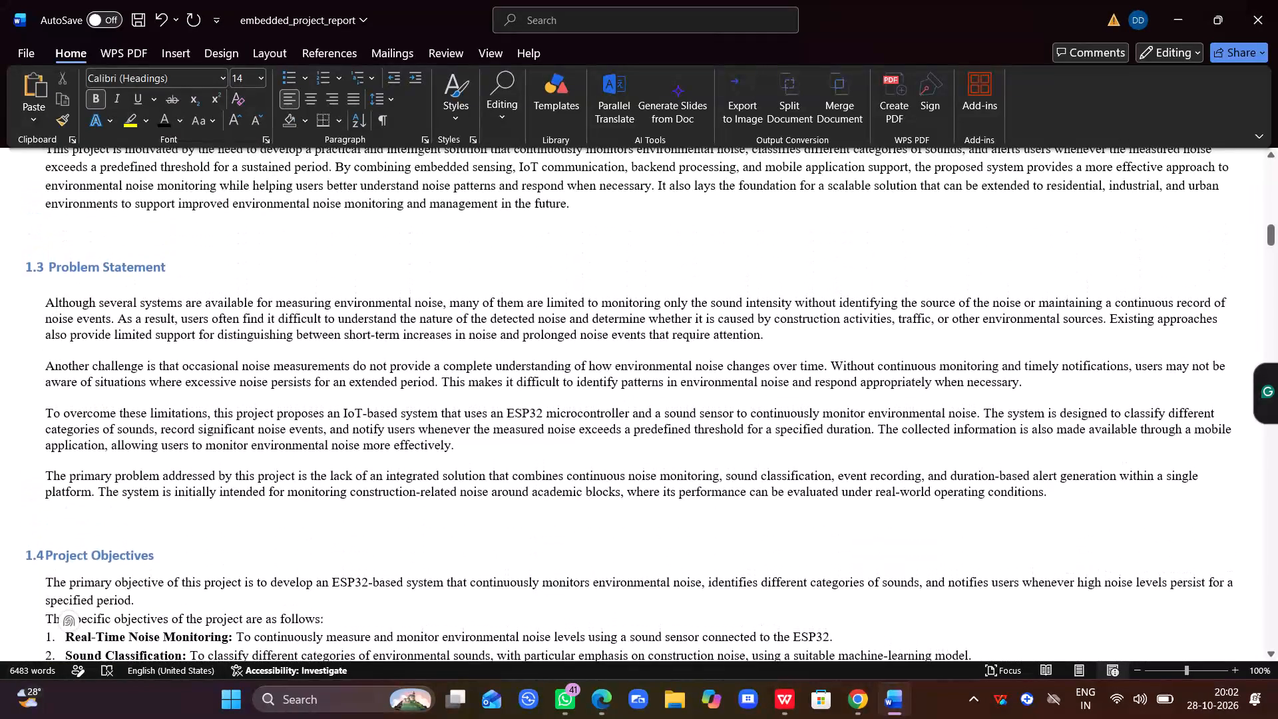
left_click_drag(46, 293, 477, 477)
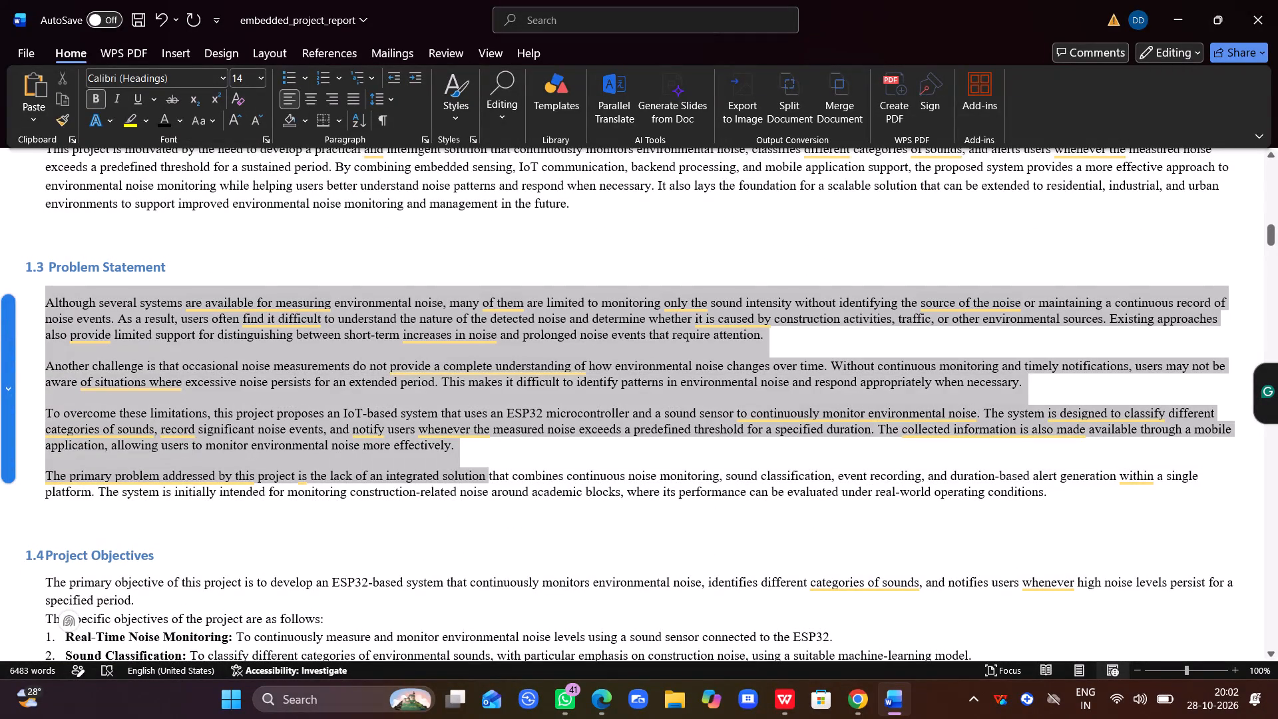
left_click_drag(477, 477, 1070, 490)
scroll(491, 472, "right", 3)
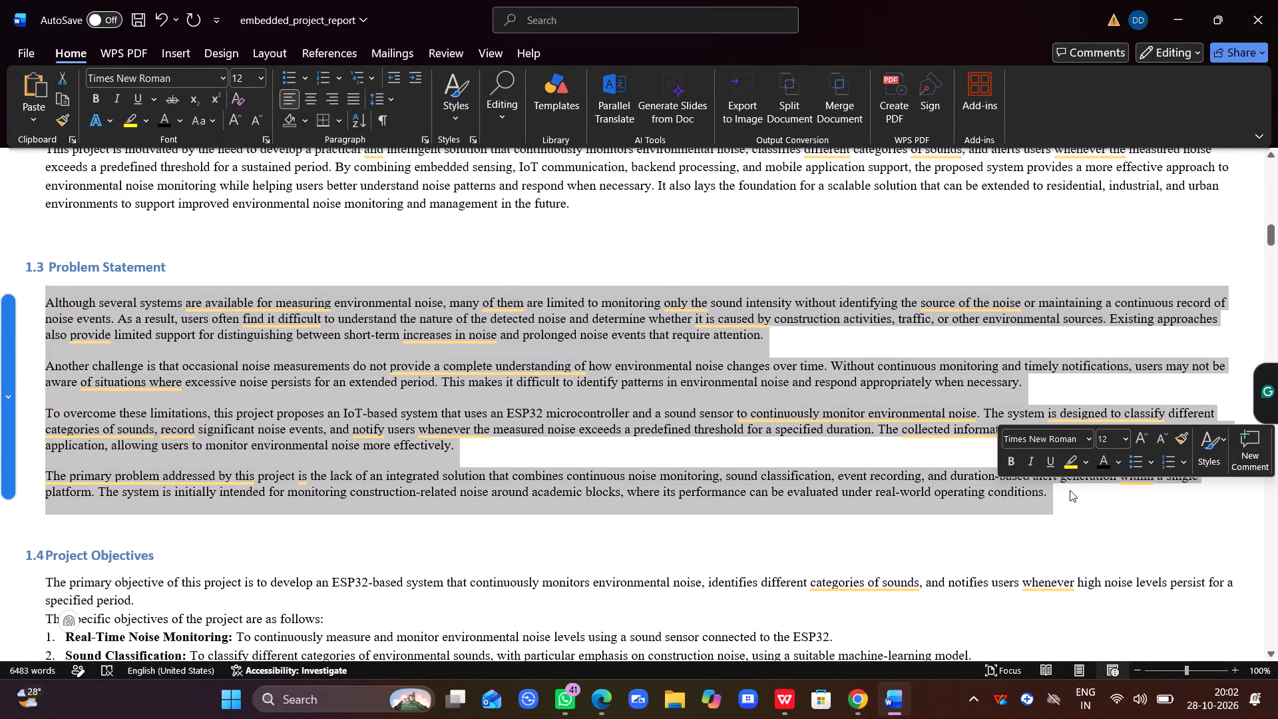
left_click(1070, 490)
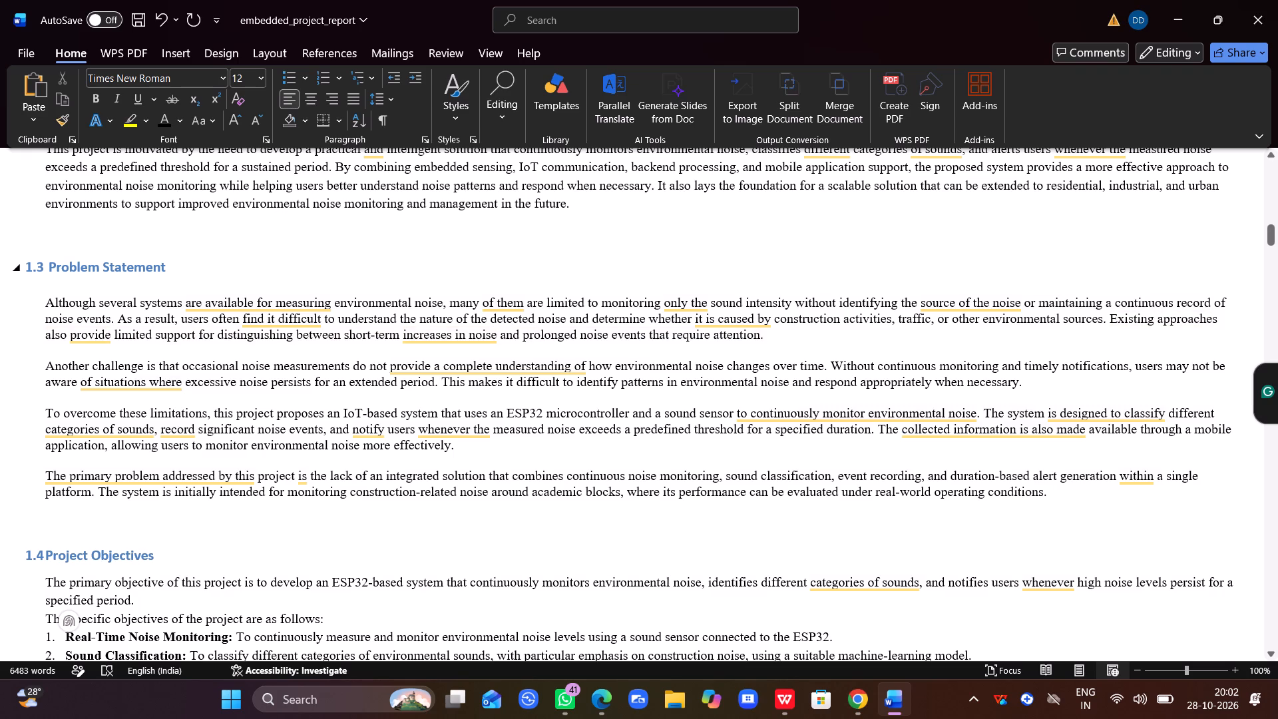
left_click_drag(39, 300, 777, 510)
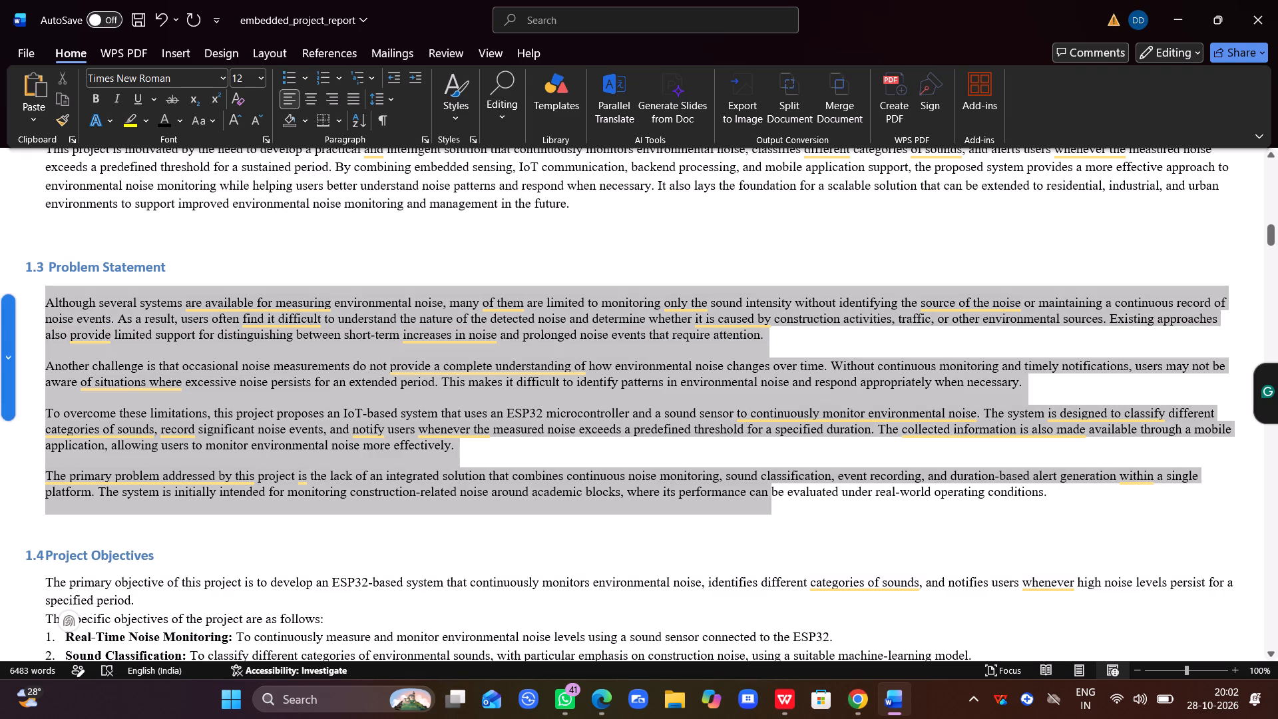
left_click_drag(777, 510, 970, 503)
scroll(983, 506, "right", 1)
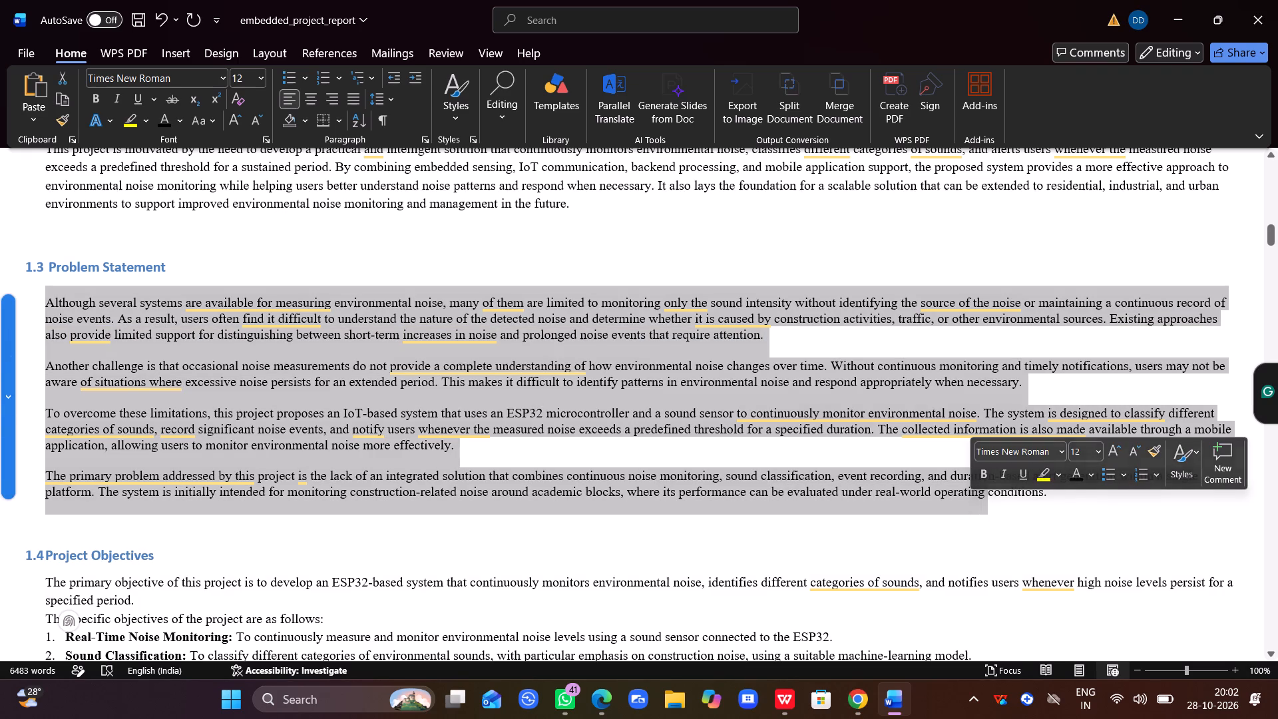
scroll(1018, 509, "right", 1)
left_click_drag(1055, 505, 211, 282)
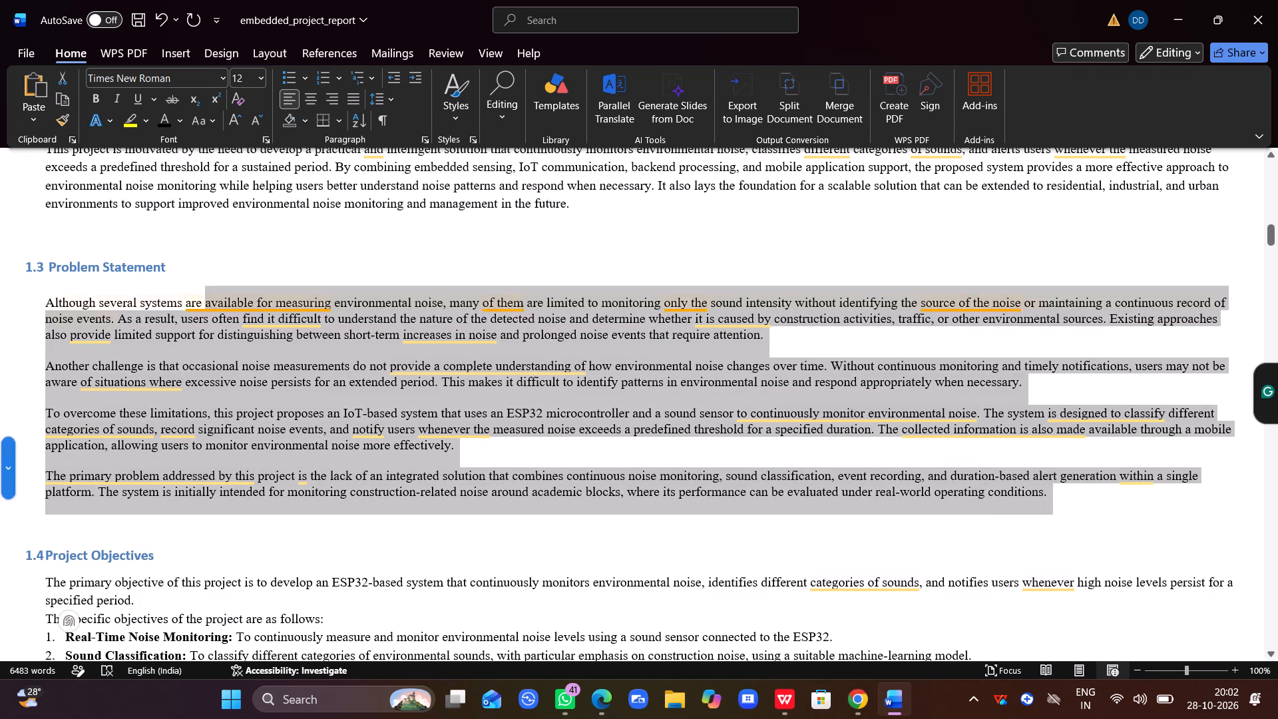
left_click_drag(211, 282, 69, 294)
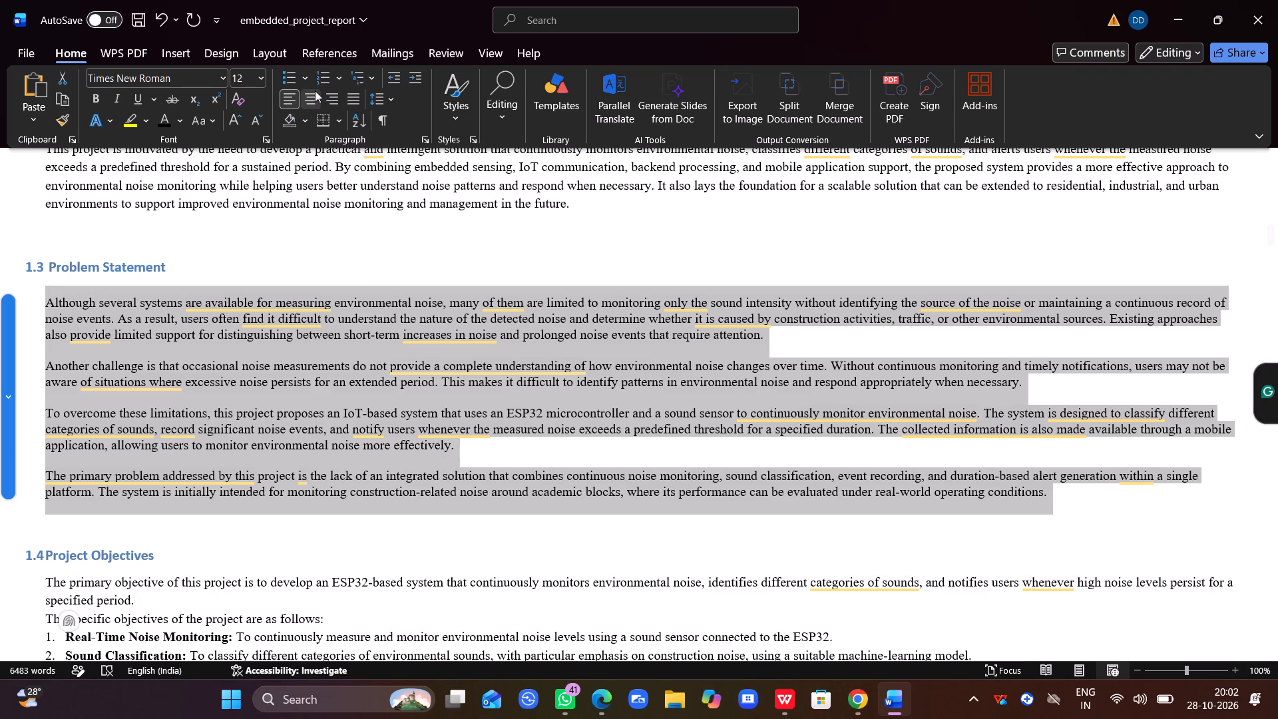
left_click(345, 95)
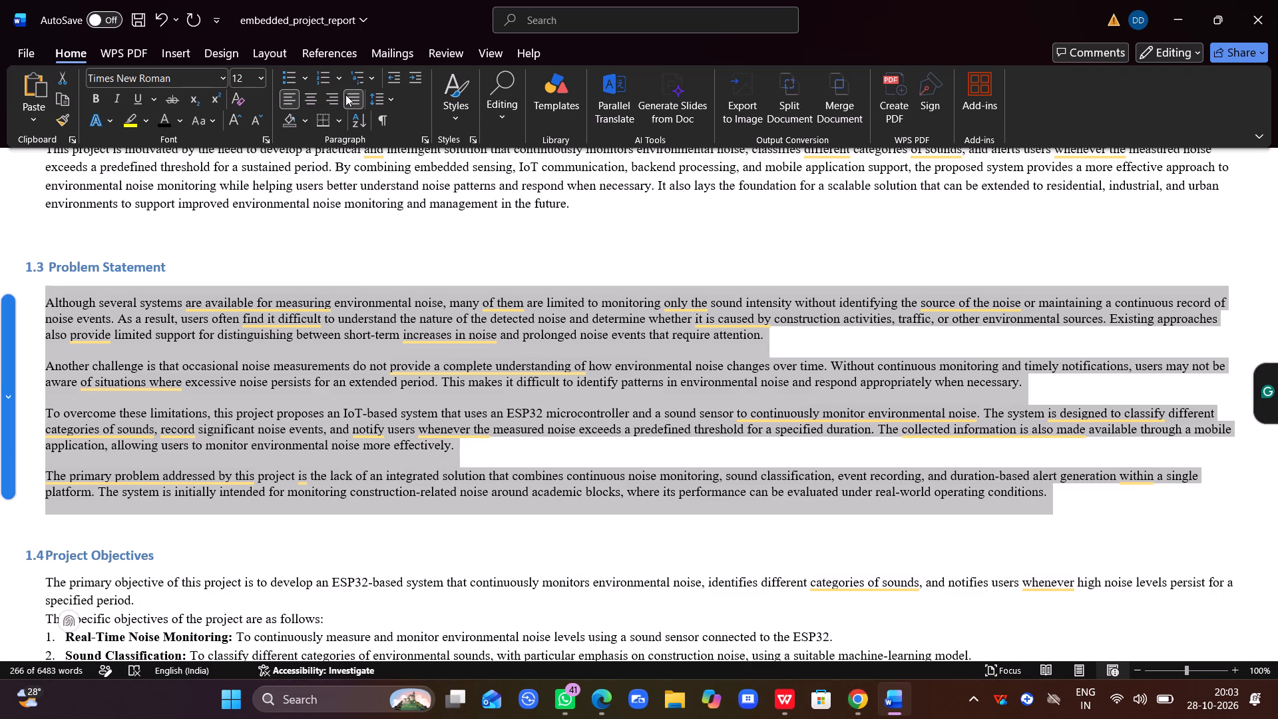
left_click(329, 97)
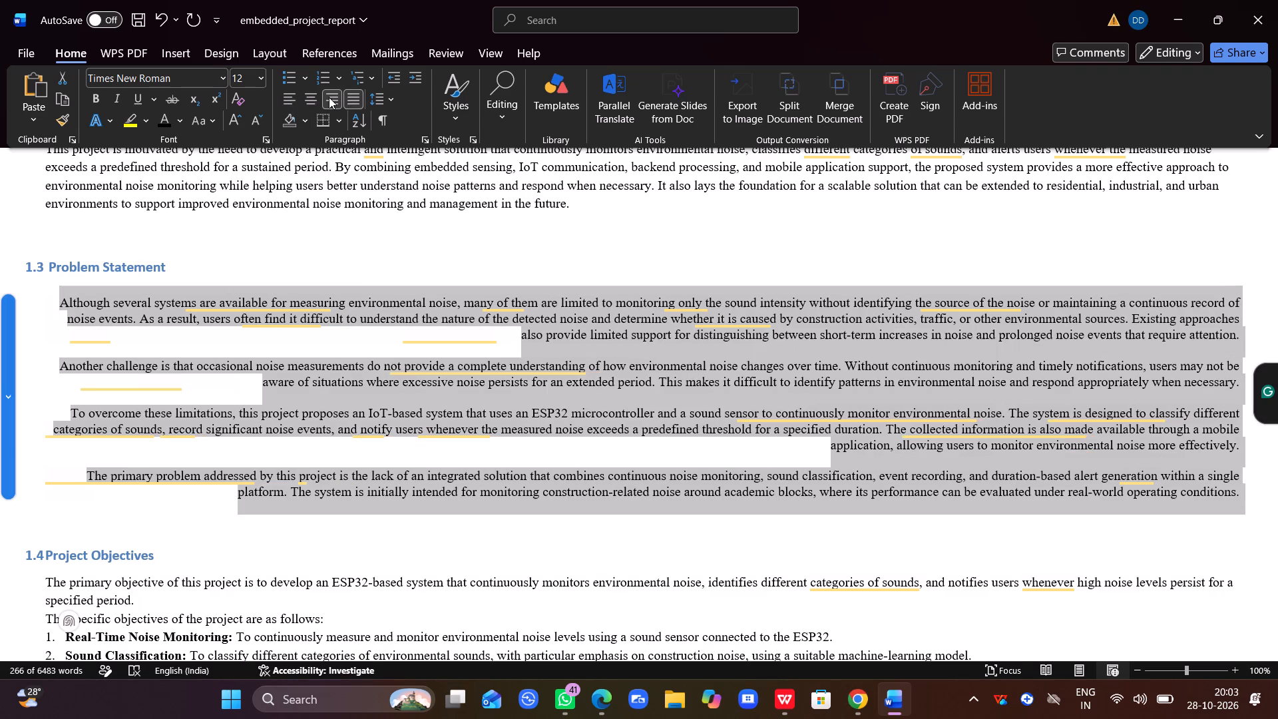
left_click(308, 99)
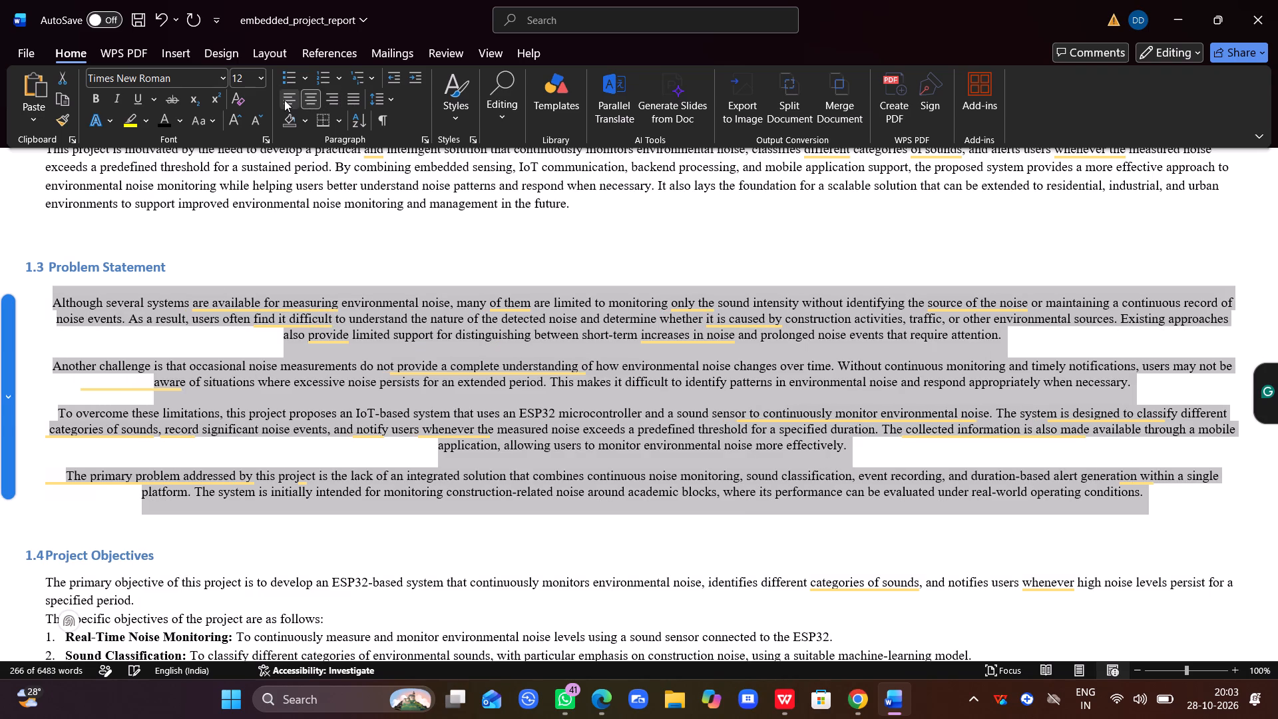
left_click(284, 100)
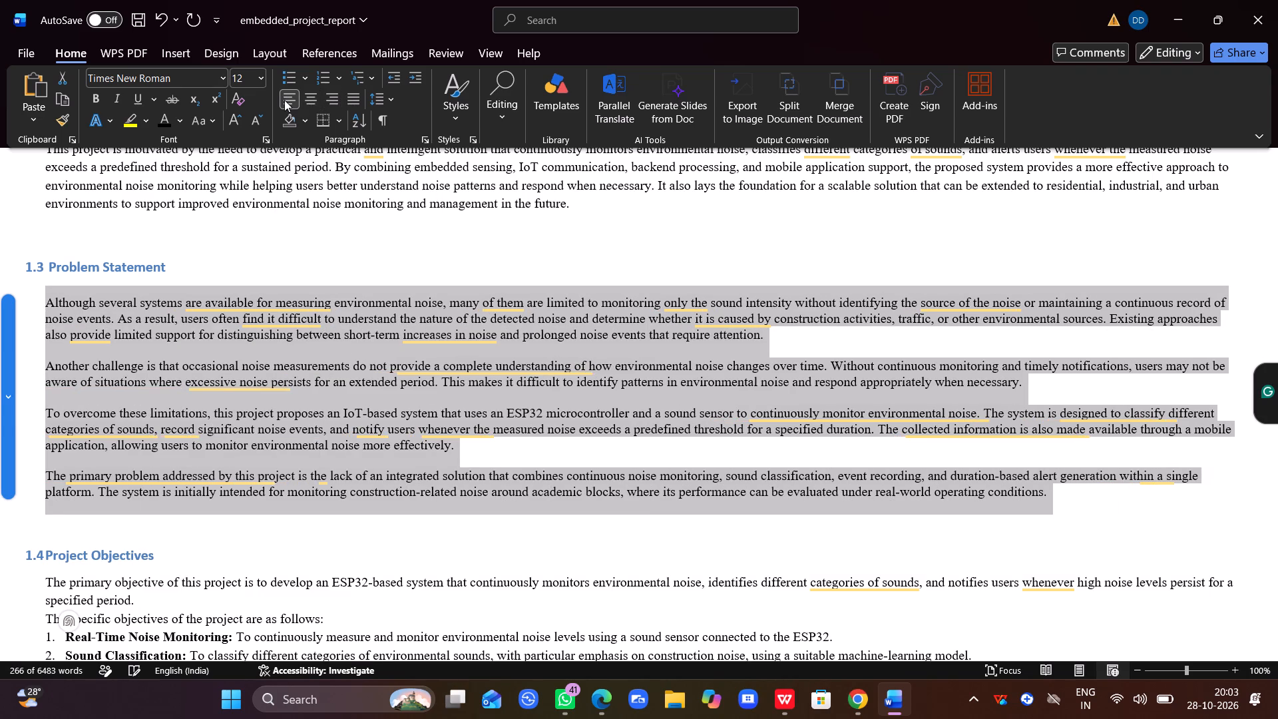
Set the three body paragraphs under 1.2 Motivation to justified alignment.
scroll(221, 268, "up", 1)
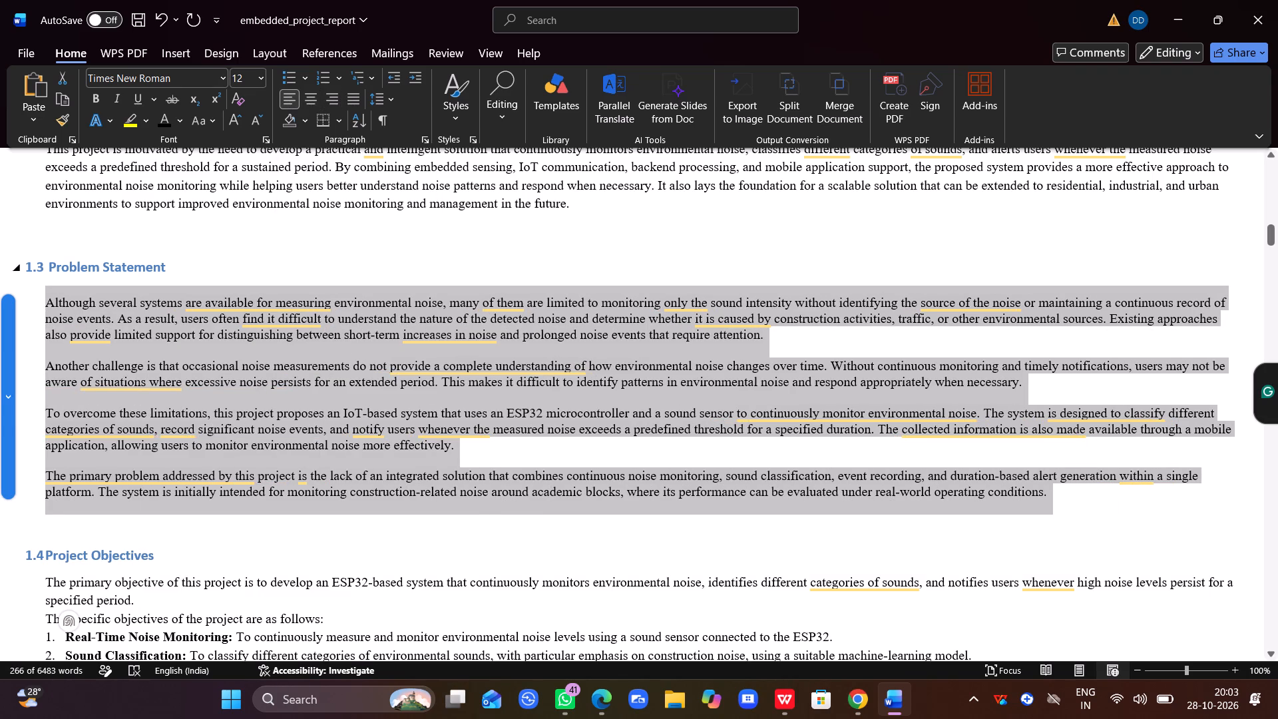
scroll(221, 268, "up", 2)
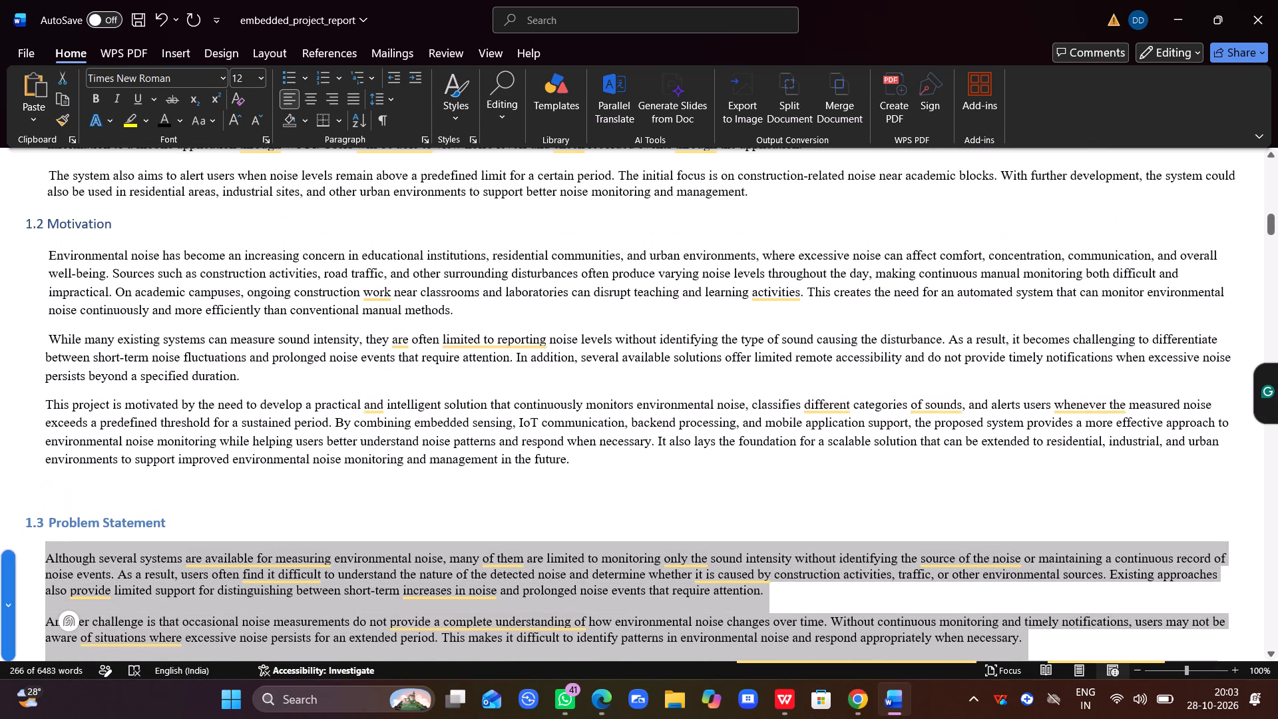
left_click(51, 247)
left_click_drag(51, 247, 424, 429)
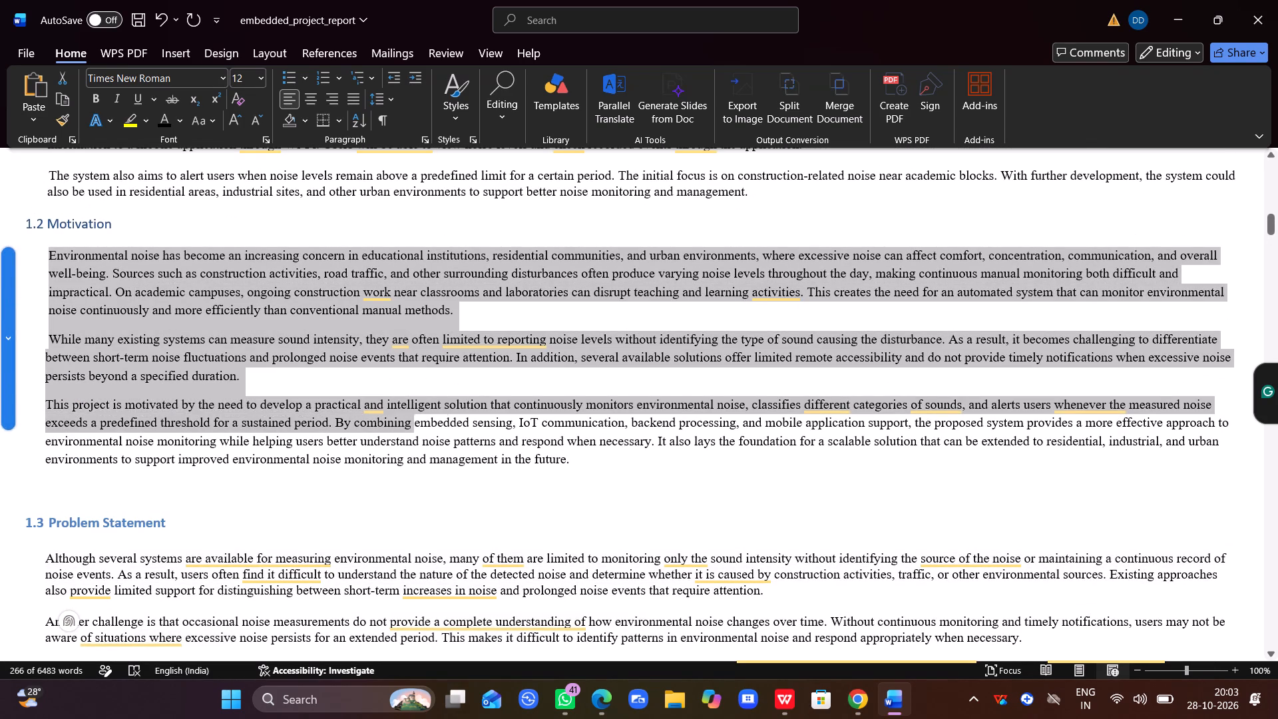
left_click_drag(424, 429, 566, 458)
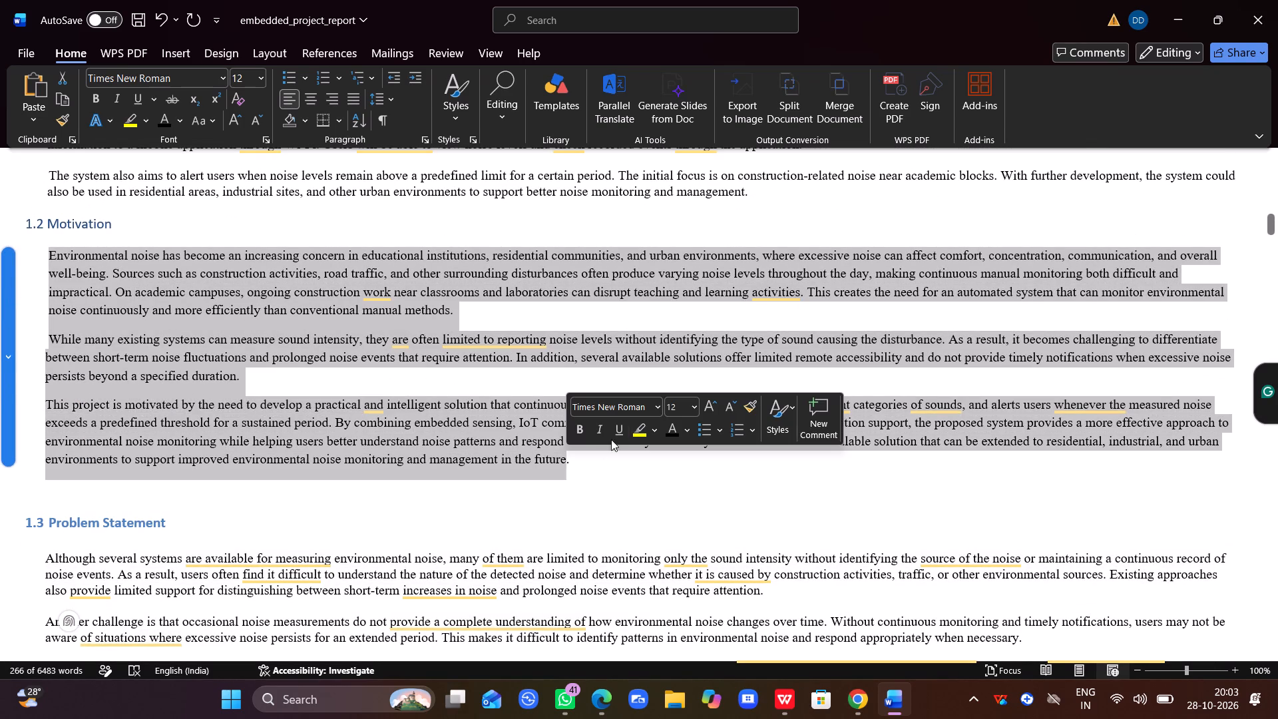
left_click(286, 95)
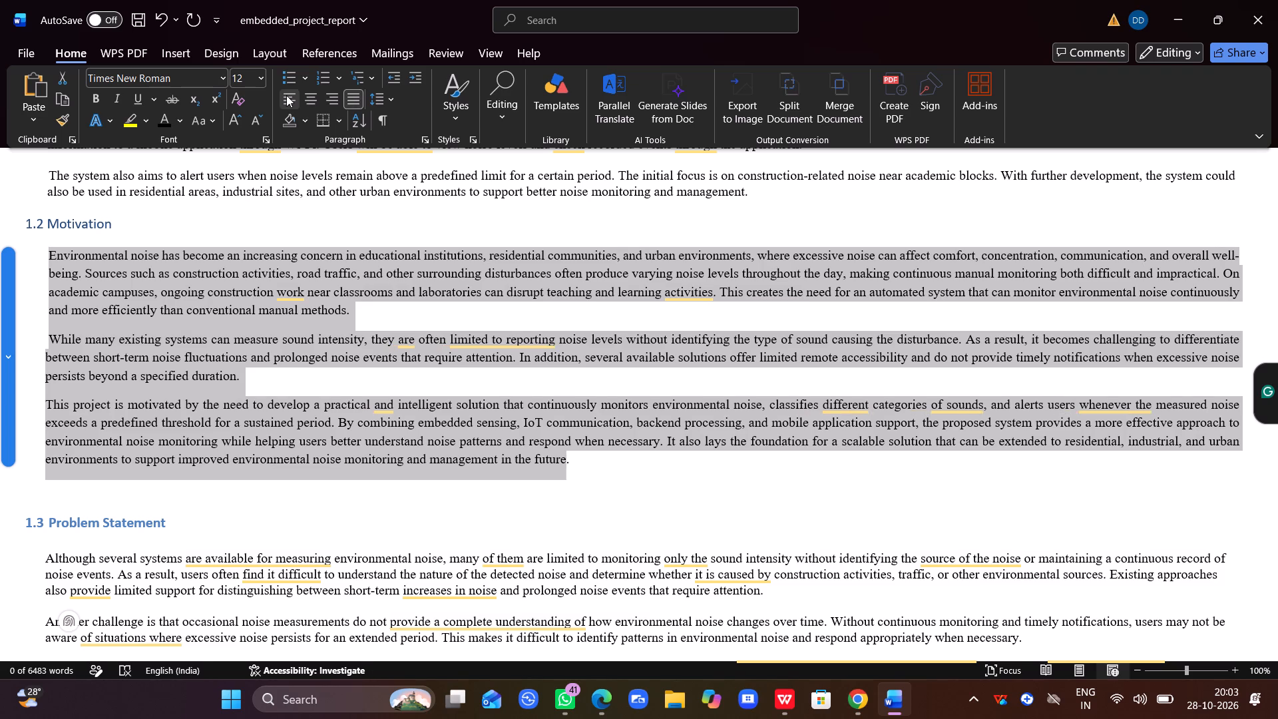
Set the four body paragraphs under 1.1 Background of the Study to justified alignment.
scroll(122, 228, "up", 2)
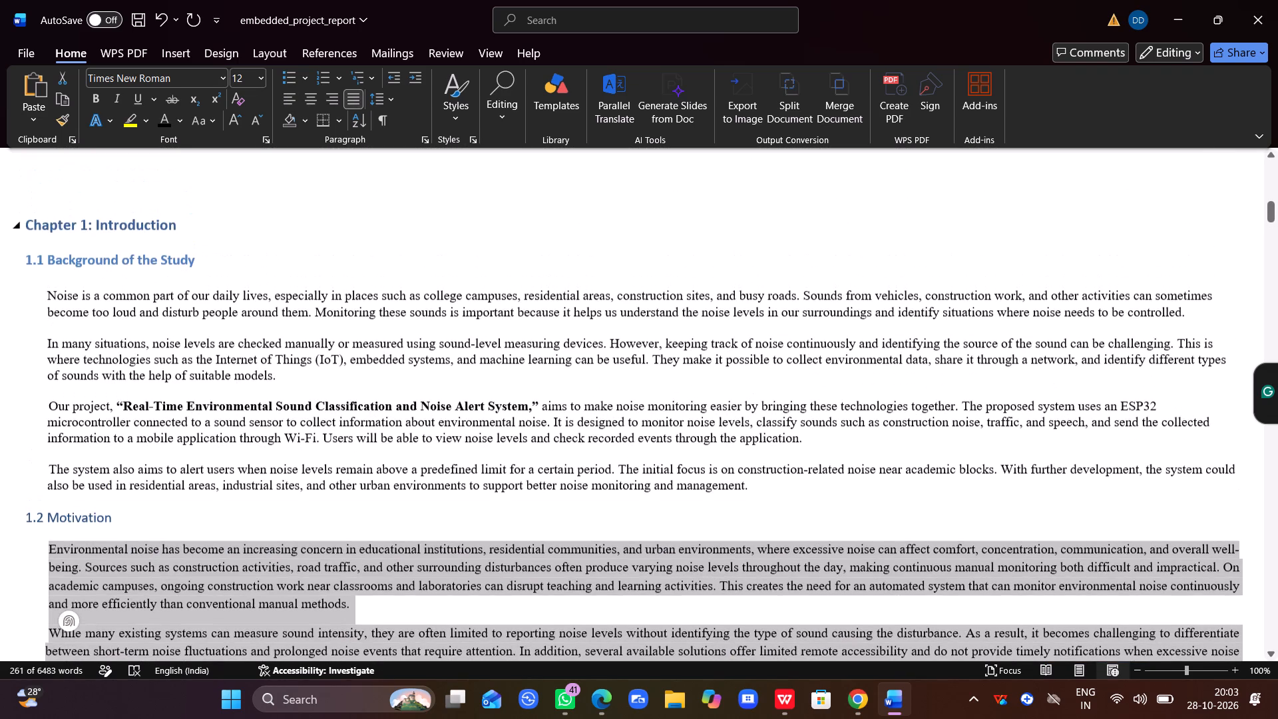
left_click_drag(46, 306, 546, 473)
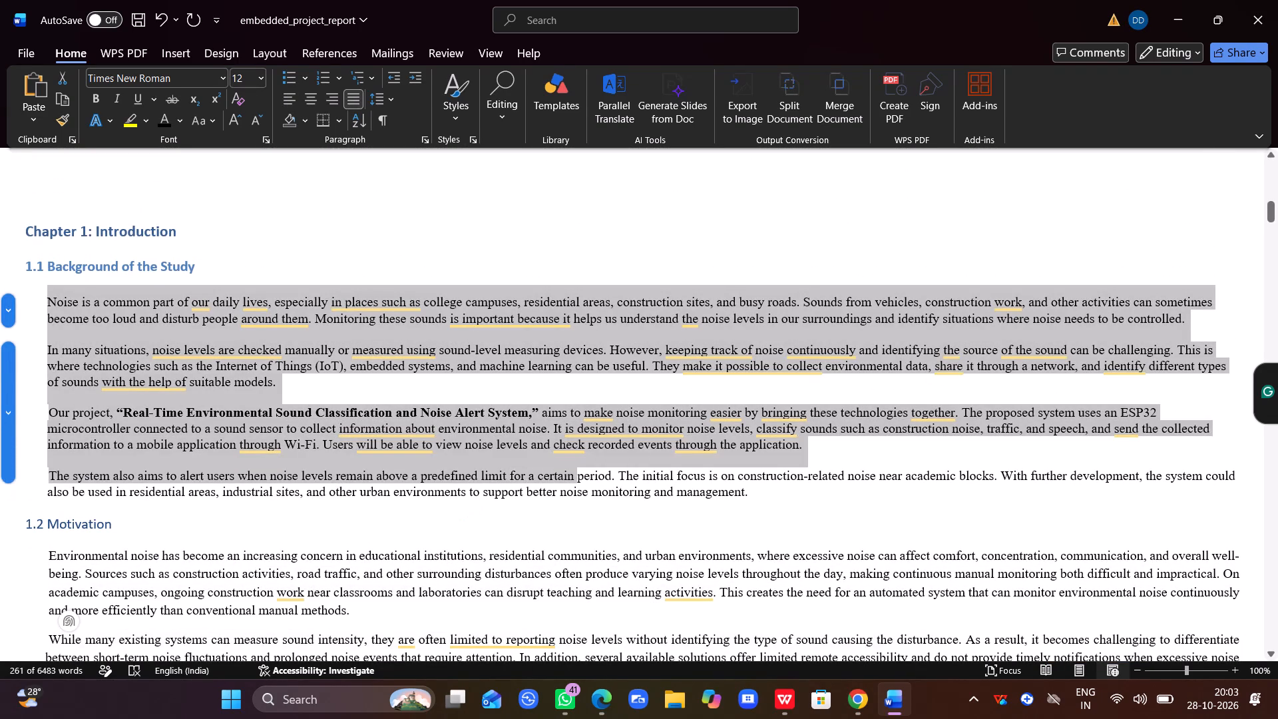
left_click_drag(546, 473, 791, 500)
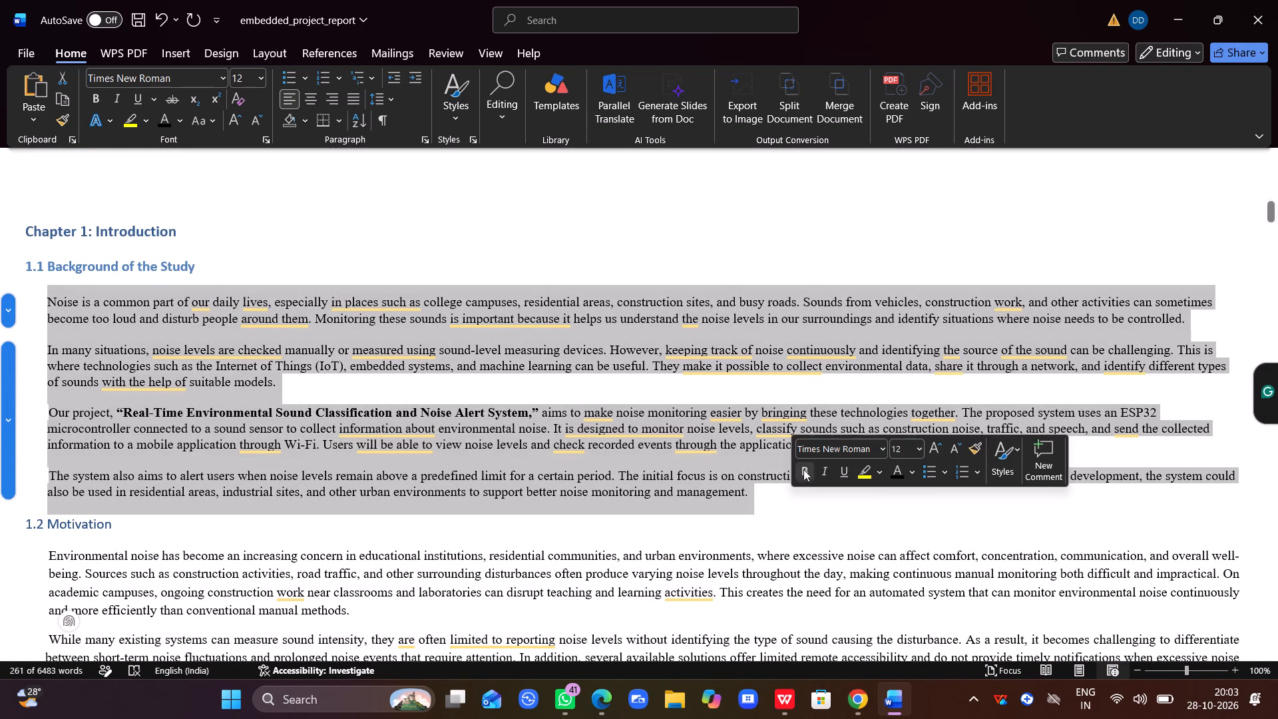
left_click(280, 101)
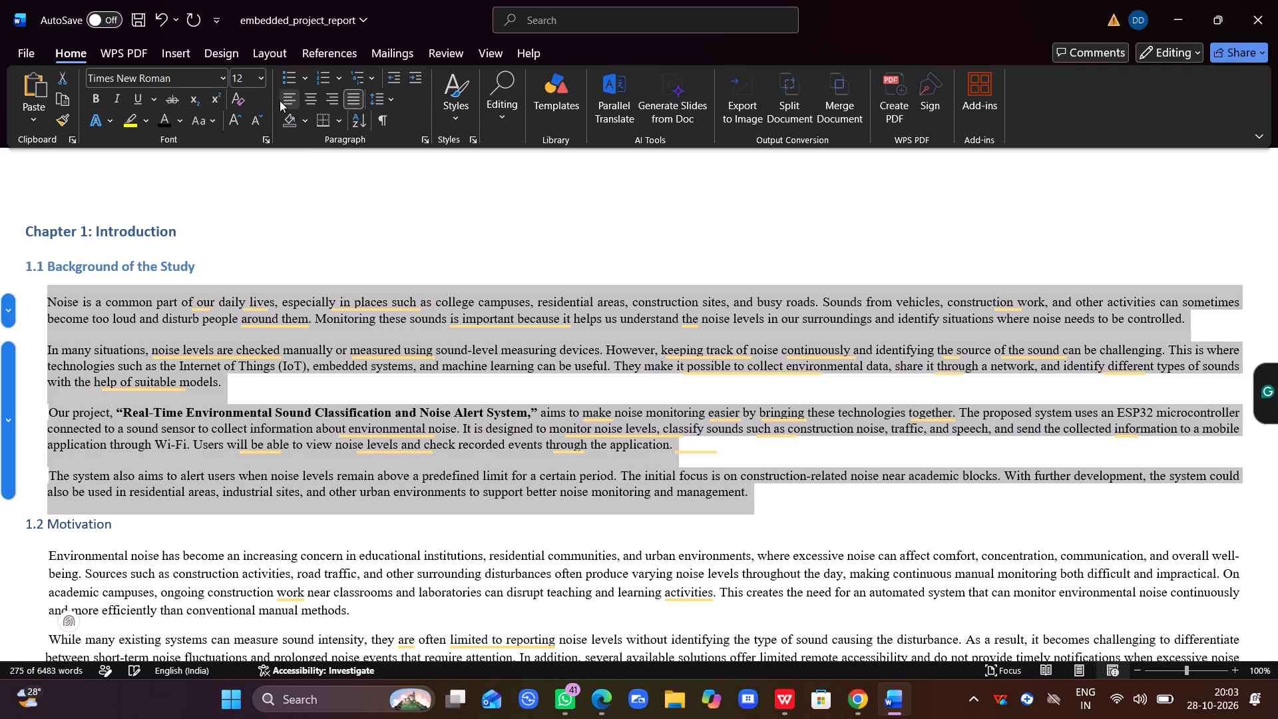
left_click(314, 396)
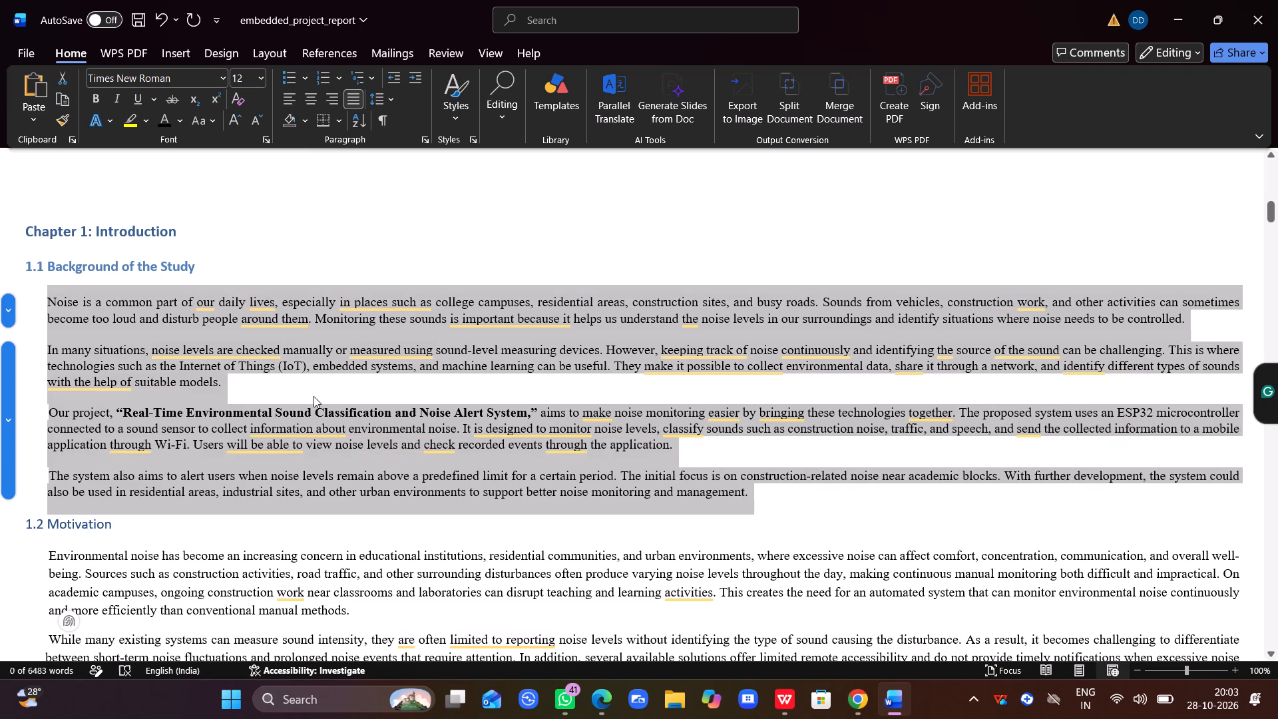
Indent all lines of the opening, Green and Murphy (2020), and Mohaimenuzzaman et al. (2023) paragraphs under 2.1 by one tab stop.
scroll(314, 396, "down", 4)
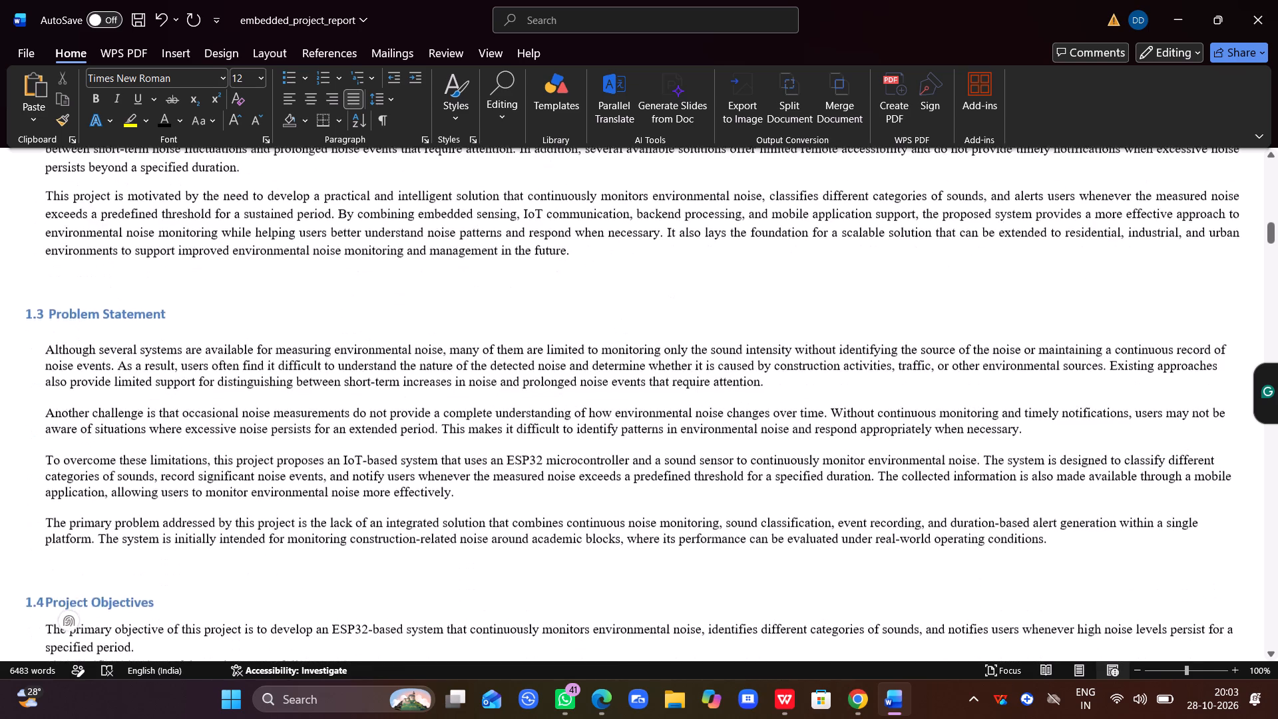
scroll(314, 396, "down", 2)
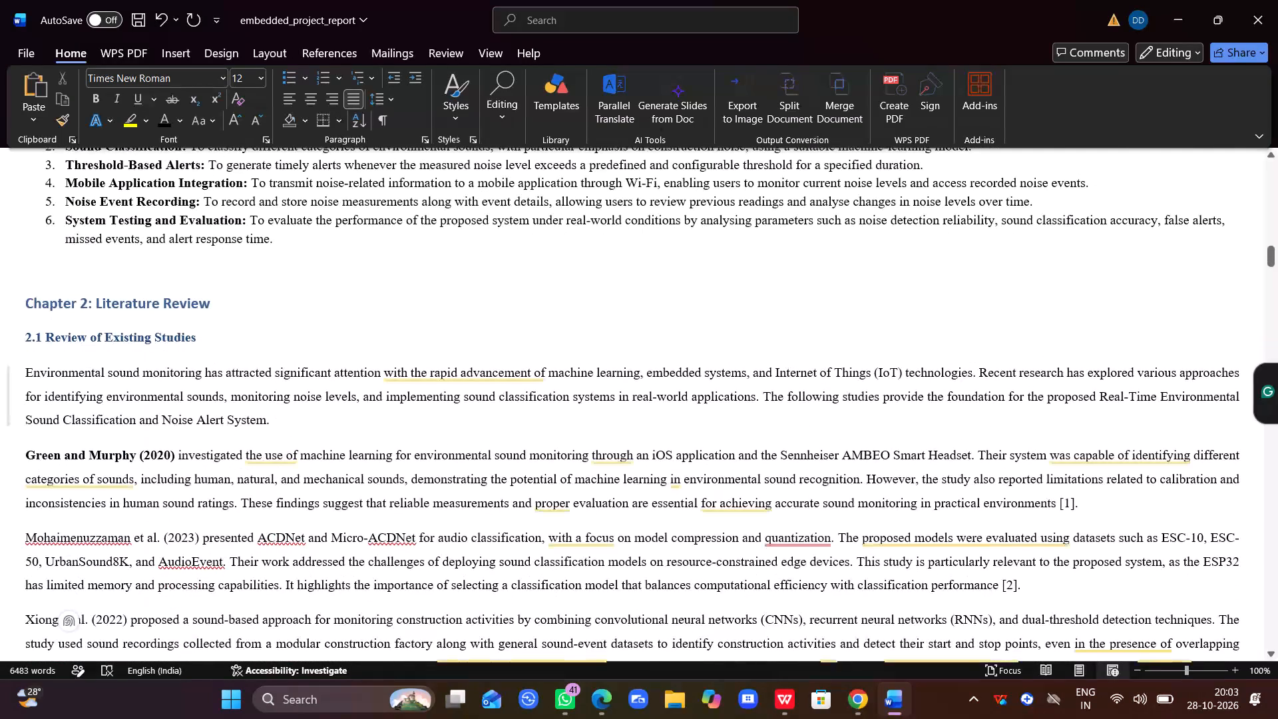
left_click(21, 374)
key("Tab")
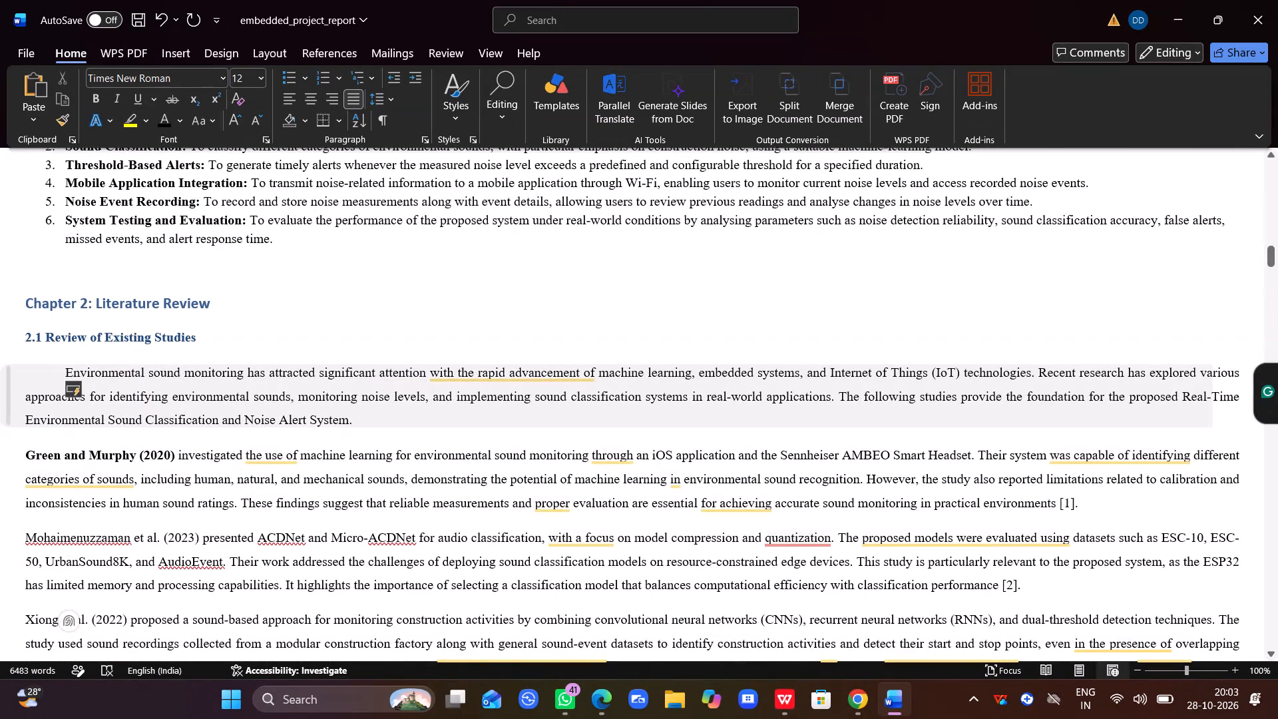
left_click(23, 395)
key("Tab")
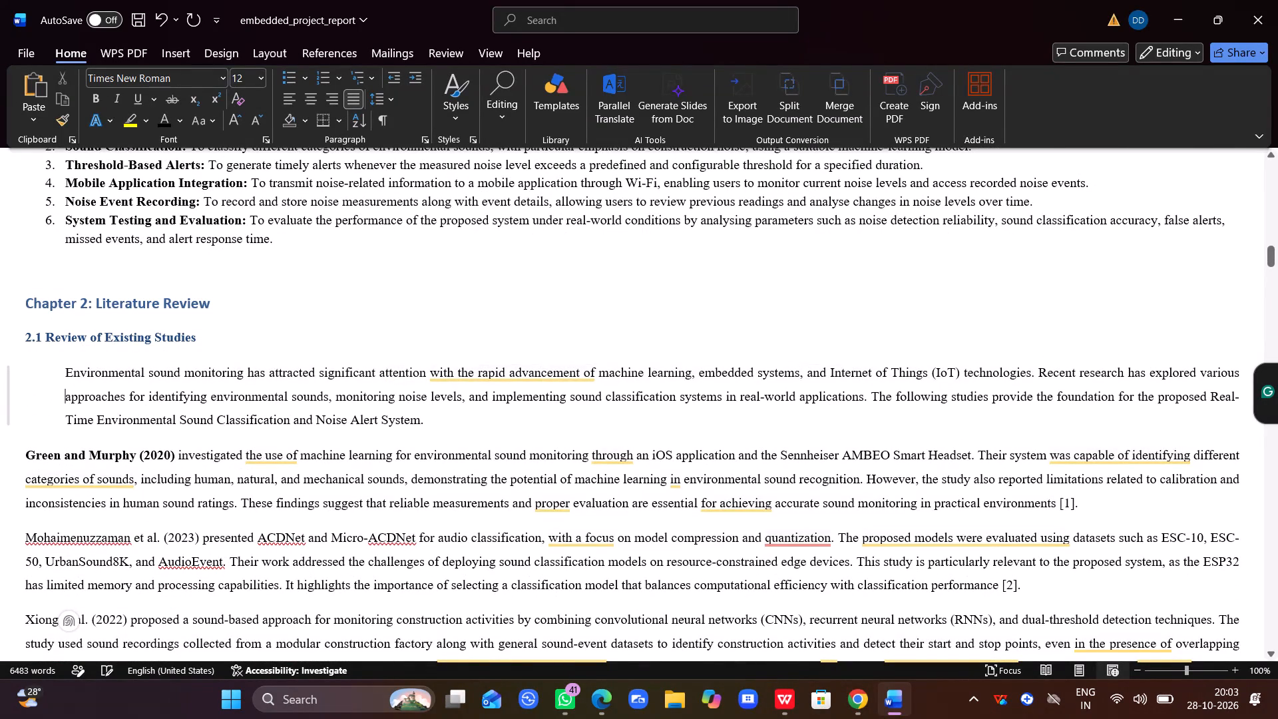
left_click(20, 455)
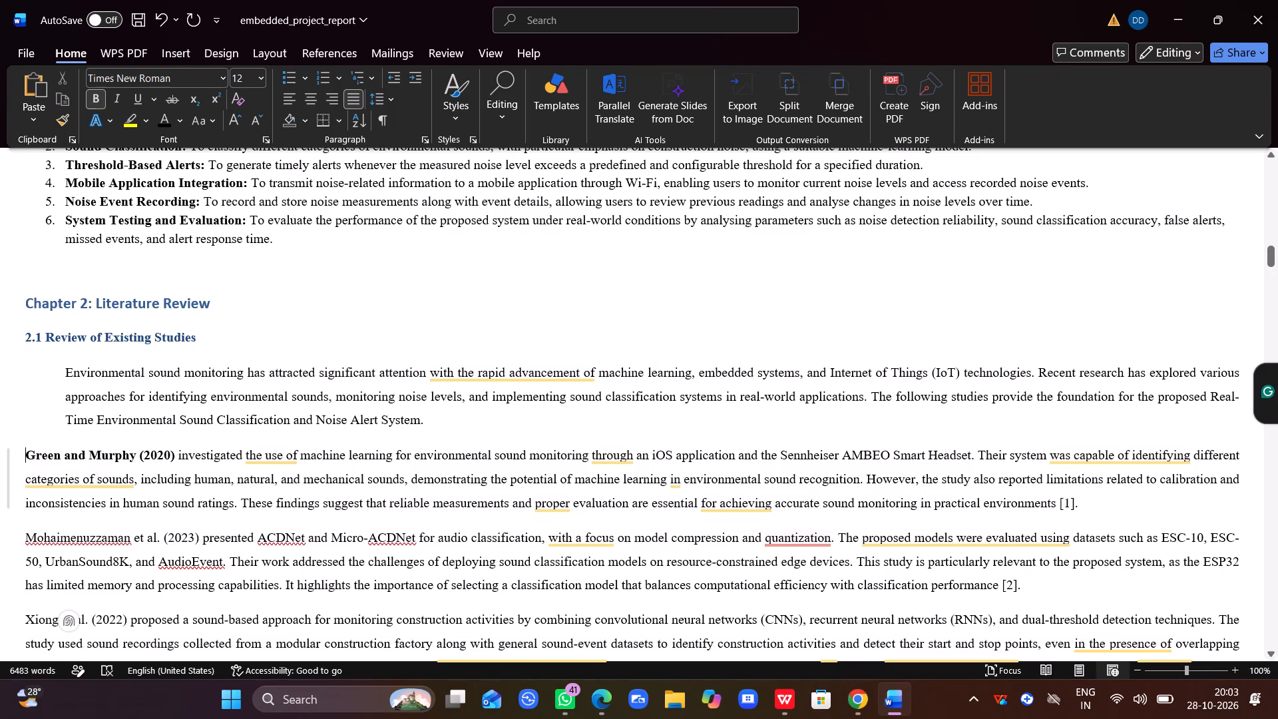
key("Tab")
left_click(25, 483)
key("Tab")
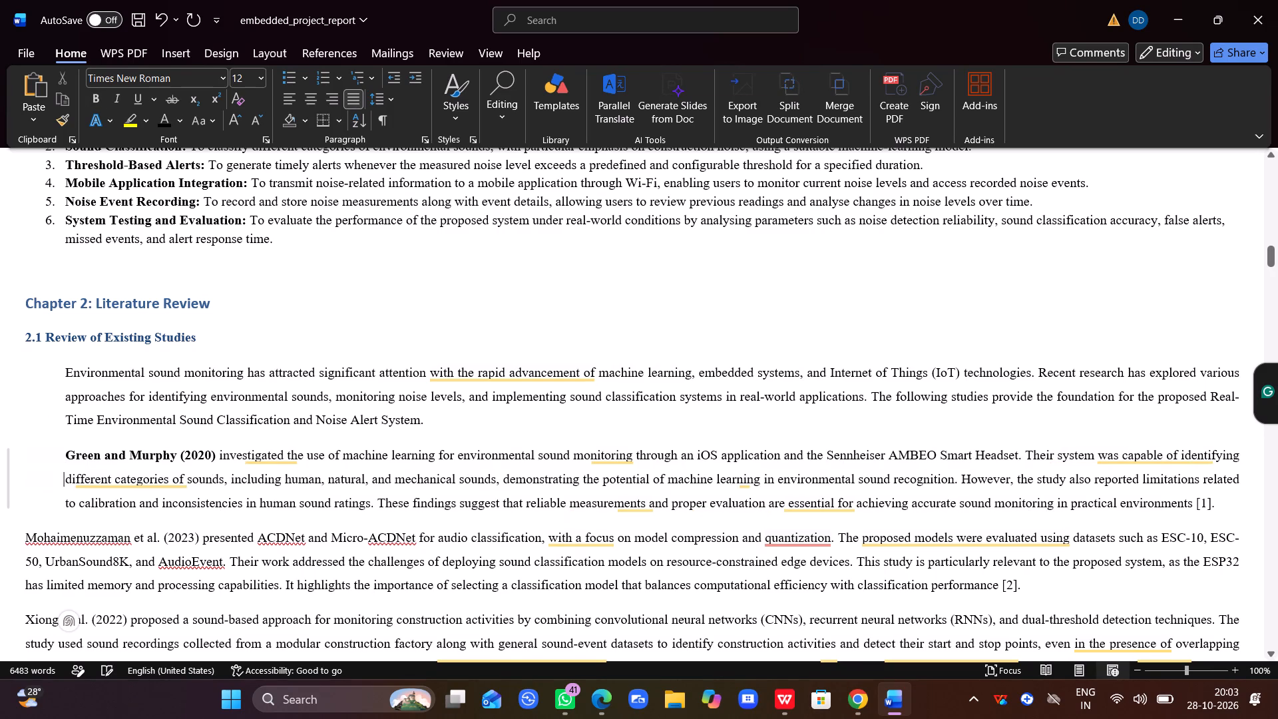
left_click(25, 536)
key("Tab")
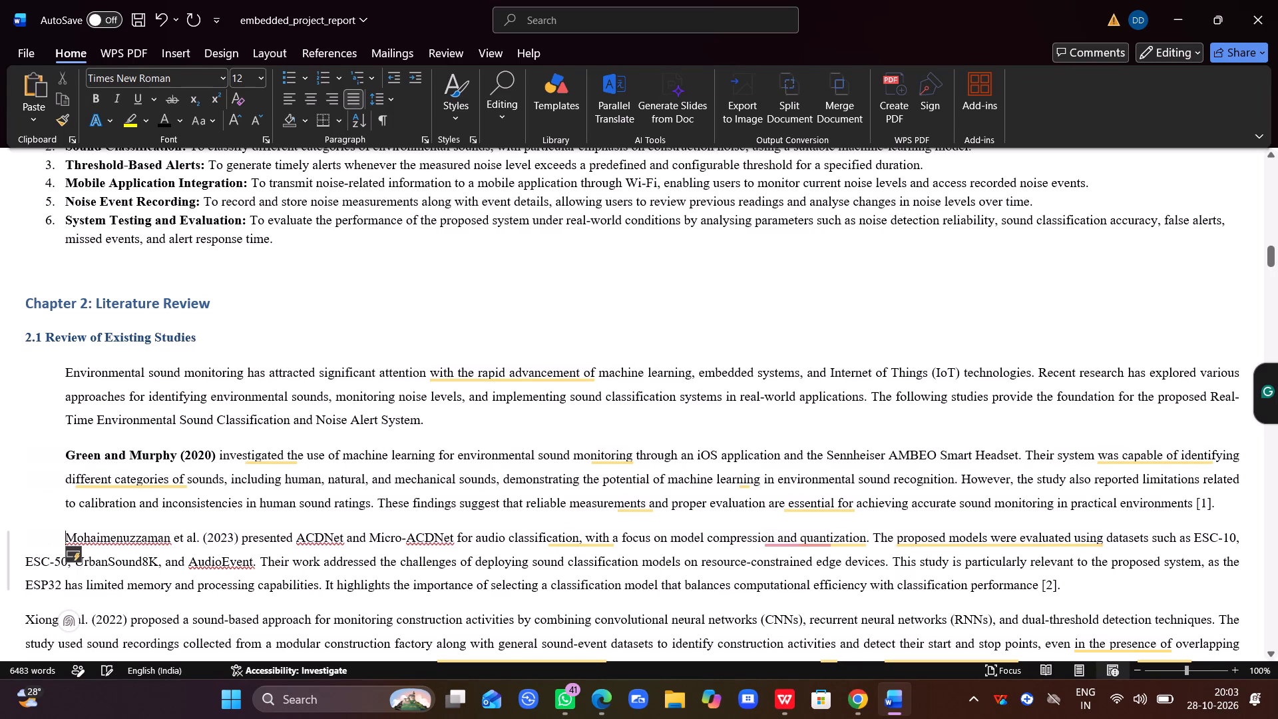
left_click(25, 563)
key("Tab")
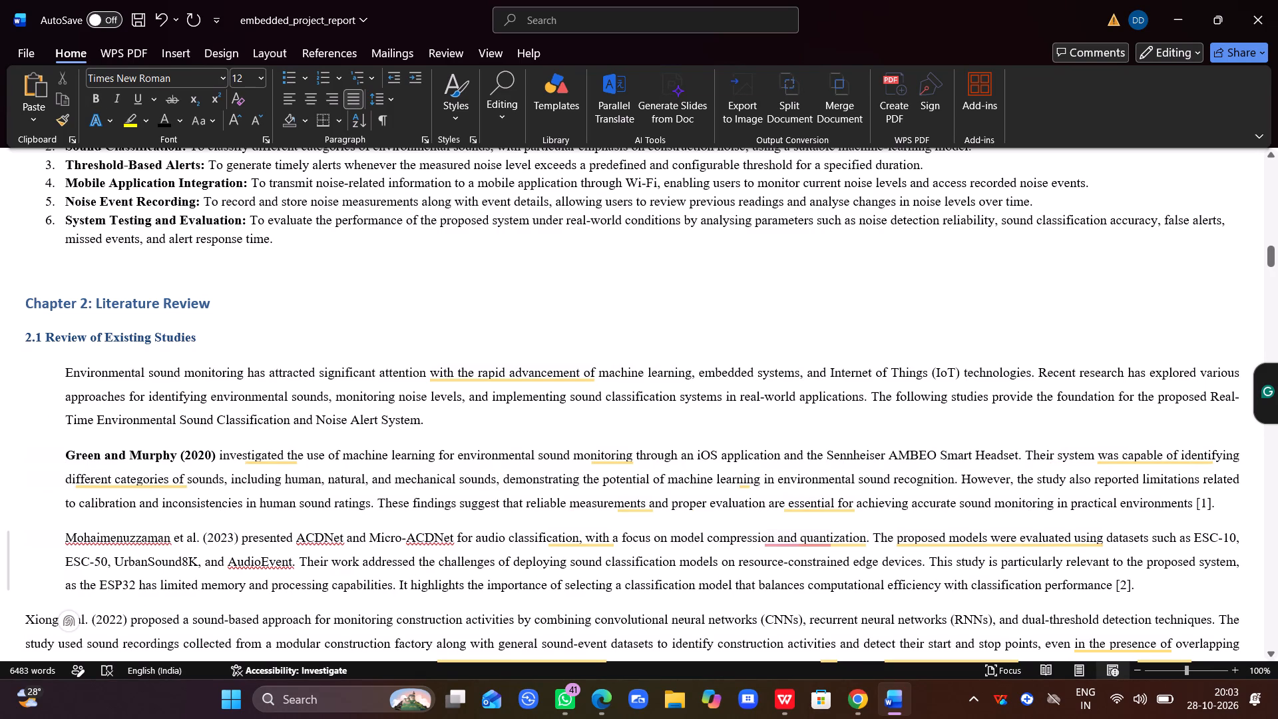
Indent all lines of the Xiong et al. (2022), Erdem, Leung, and Xie (2022), and Goulão et al. (2024) paragraphs by one tab stop.
left_click(23, 620)
key("Tab")
scroll(23, 620, "down", 1)
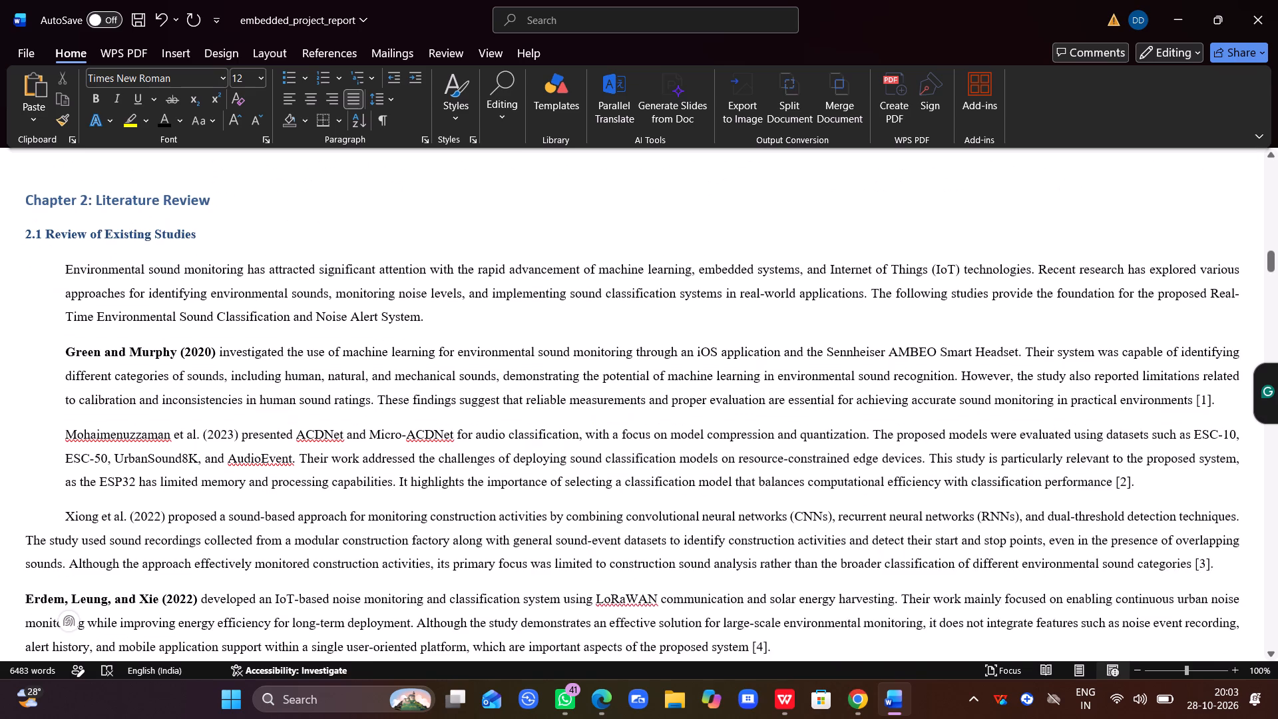
scroll(23, 620, "down", 1)
left_click(23, 437)
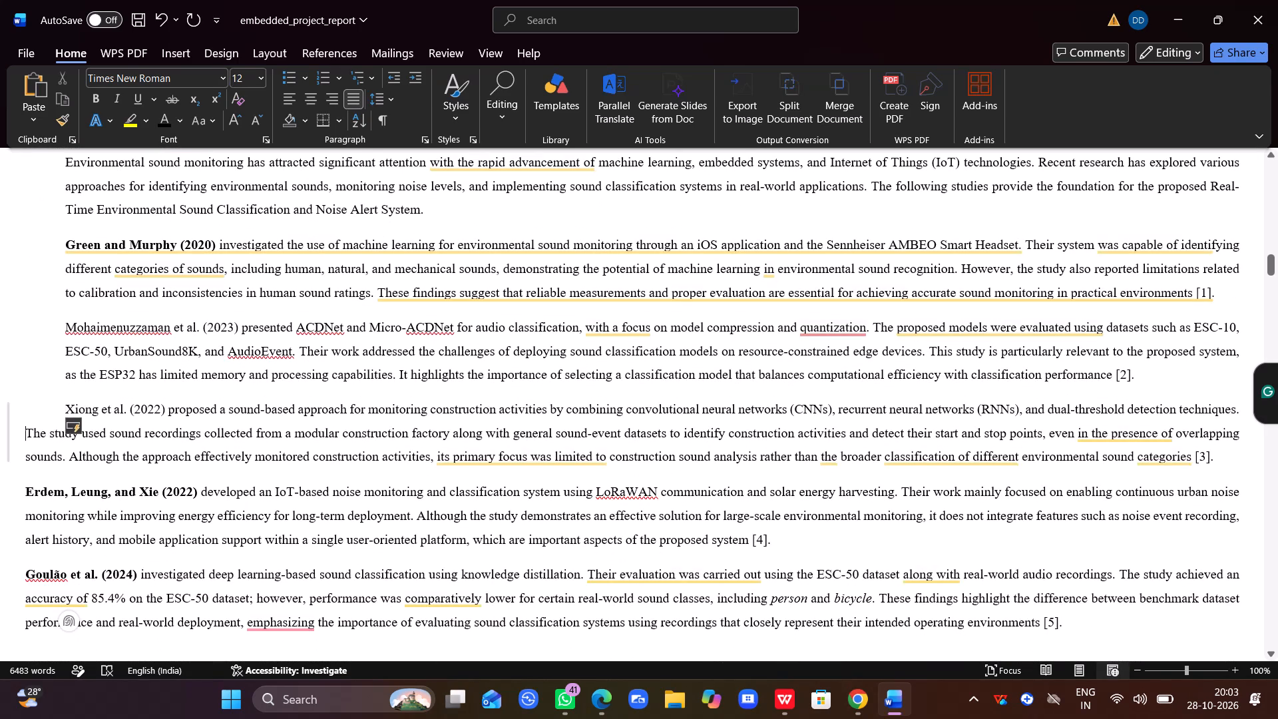
key("Tab")
left_click(21, 519)
key("Tab")
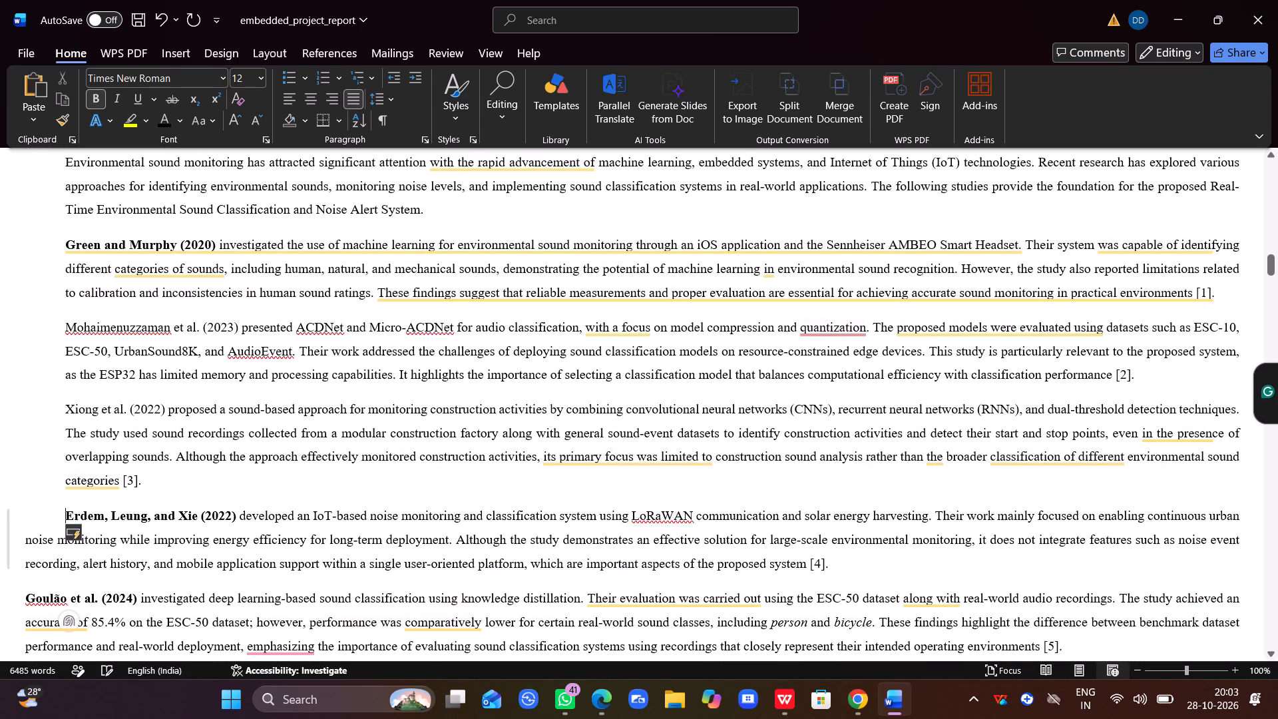
left_click(26, 543)
key("Tab")
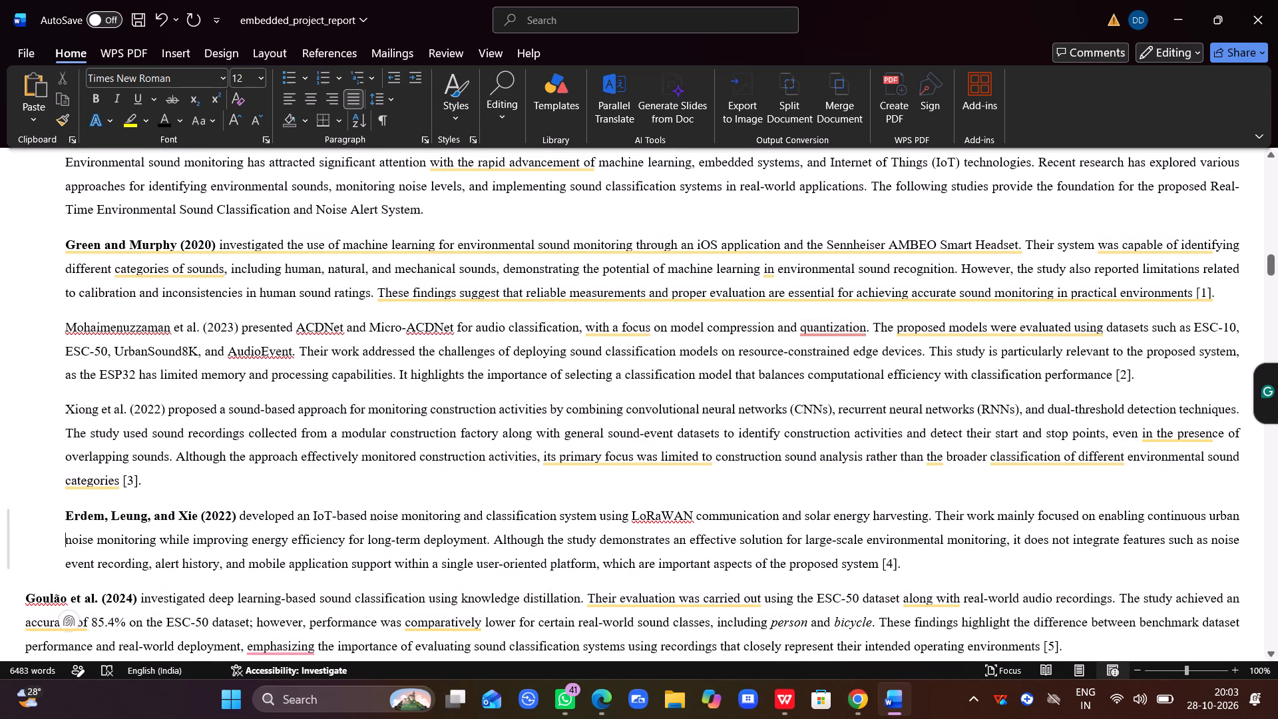
left_click(21, 602)
key("Tab")
scroll(21, 602, "down", 1)
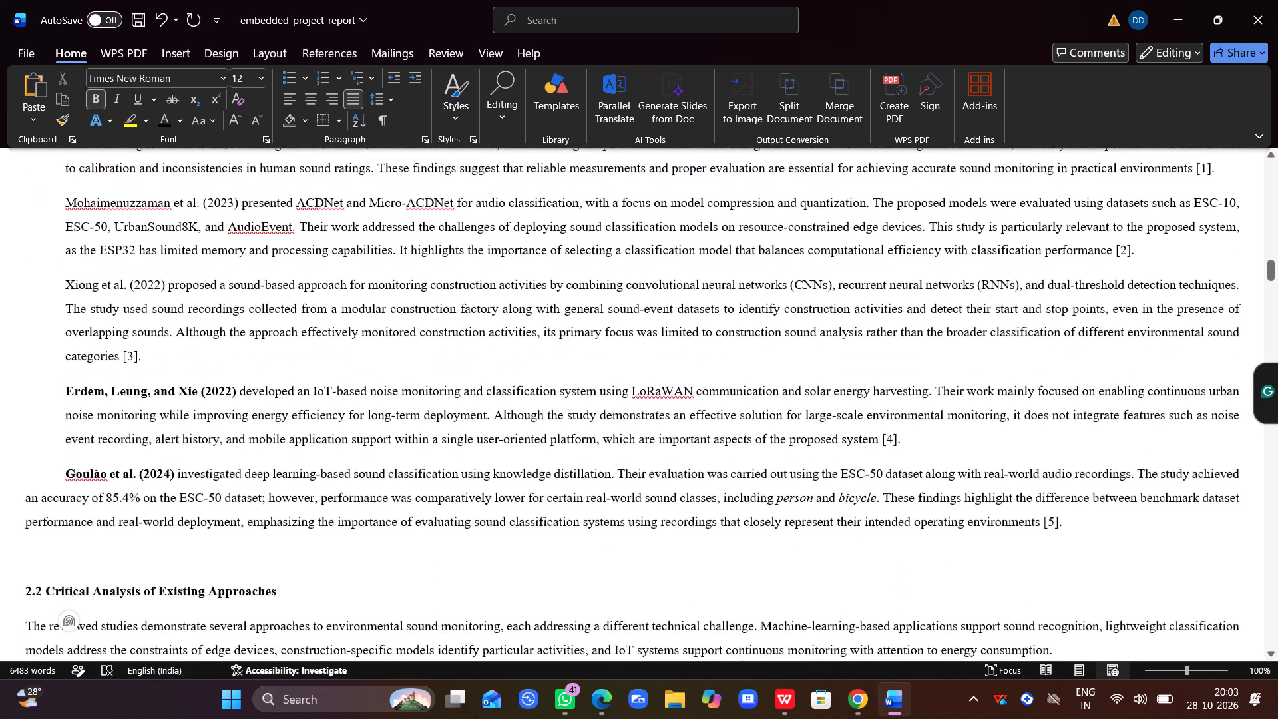
scroll(22, 591, "down", 1)
left_click(24, 461)
key("Tab")
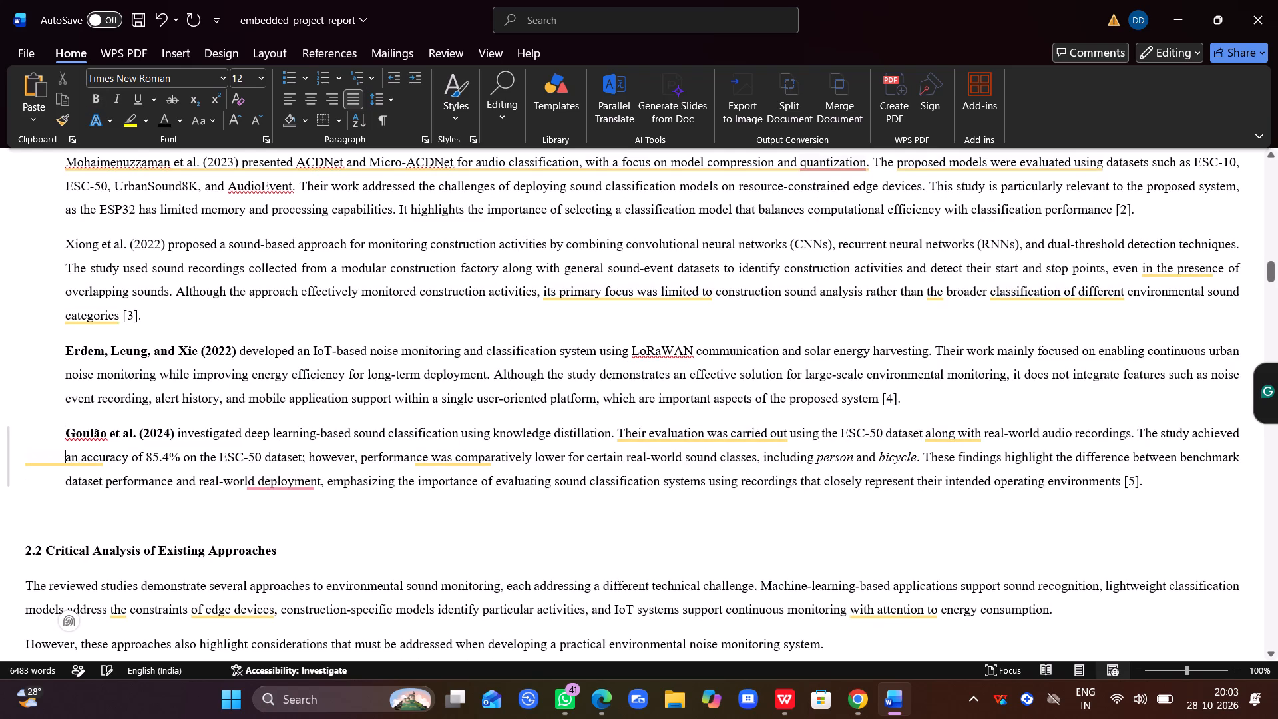
Make the citation Mohaimenuzzaman et al. (2023) bold at the start of its paragraph in section 2.1.
scroll(117, 380, "up", 1)
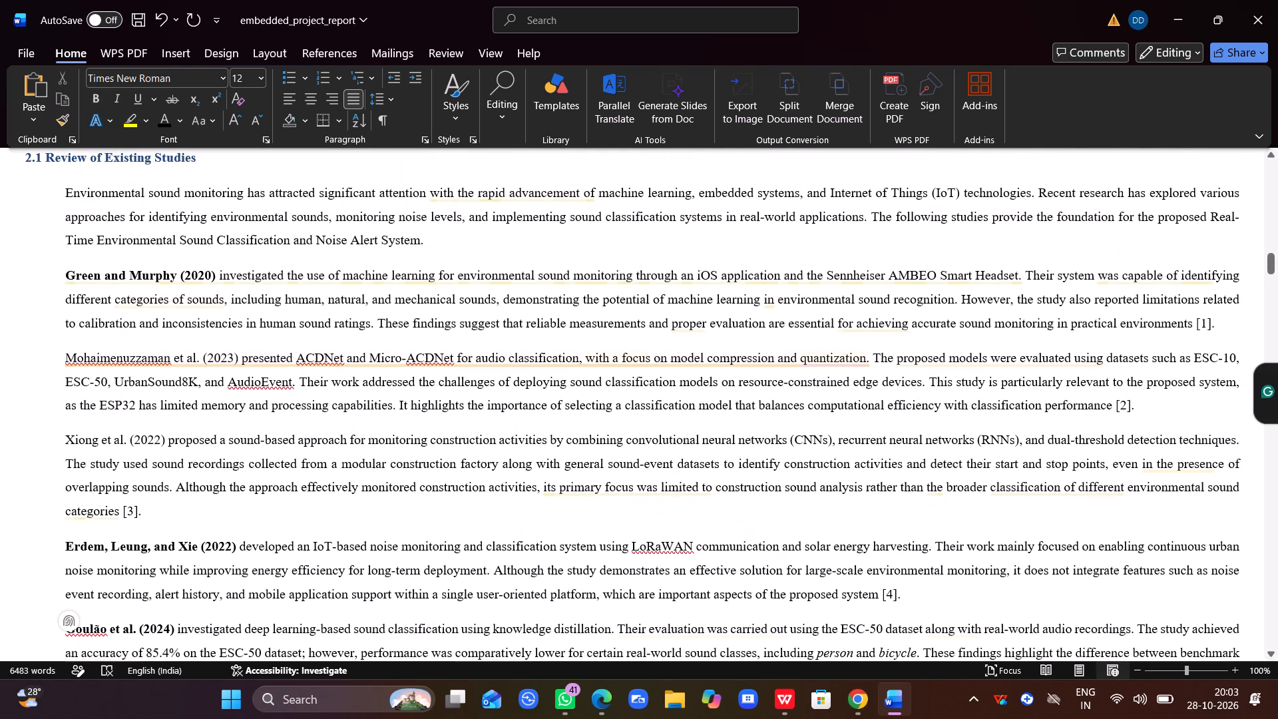
left_click_drag(65, 359, 239, 365)
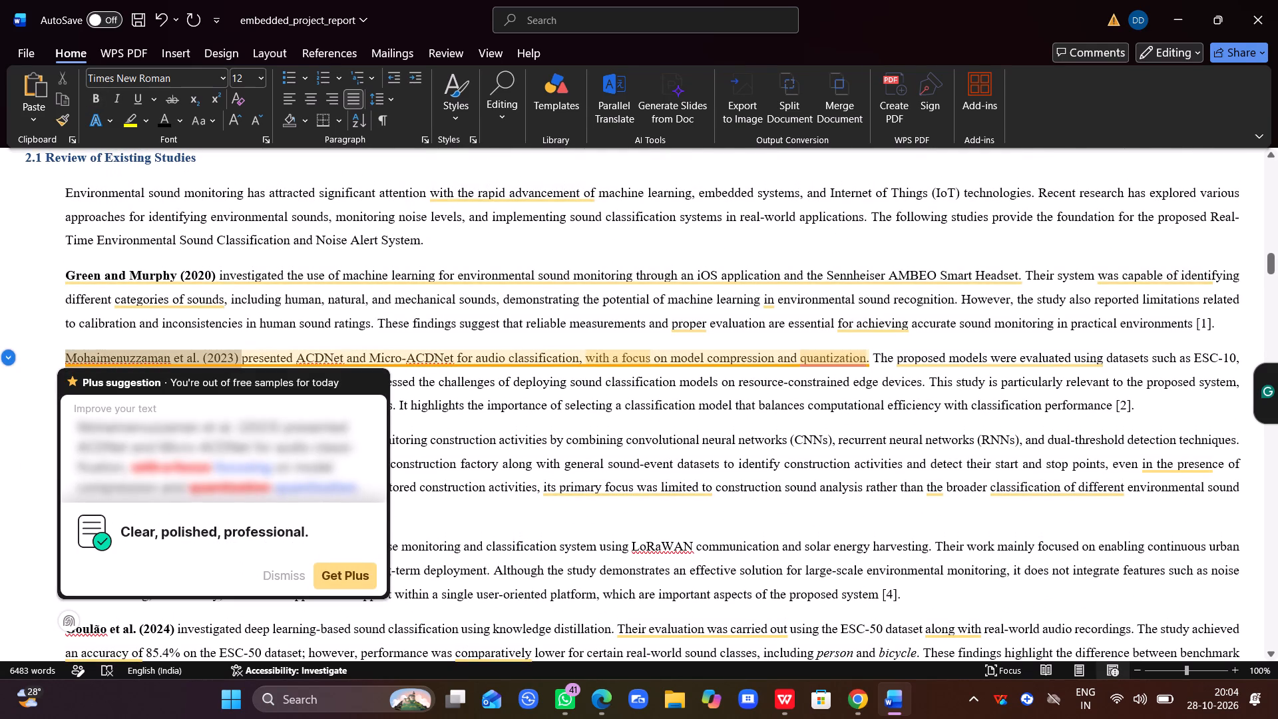
left_click_drag(239, 365, 232, 365)
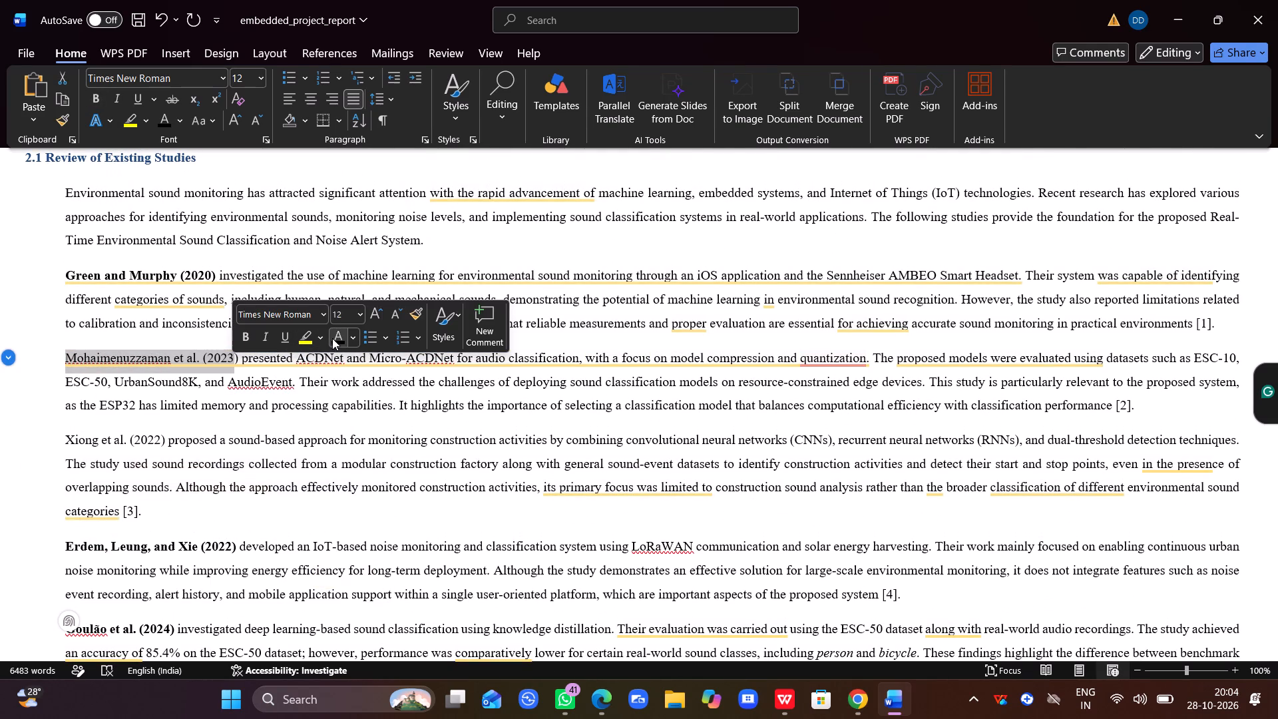
left_click(240, 335)
left_click(41, 429)
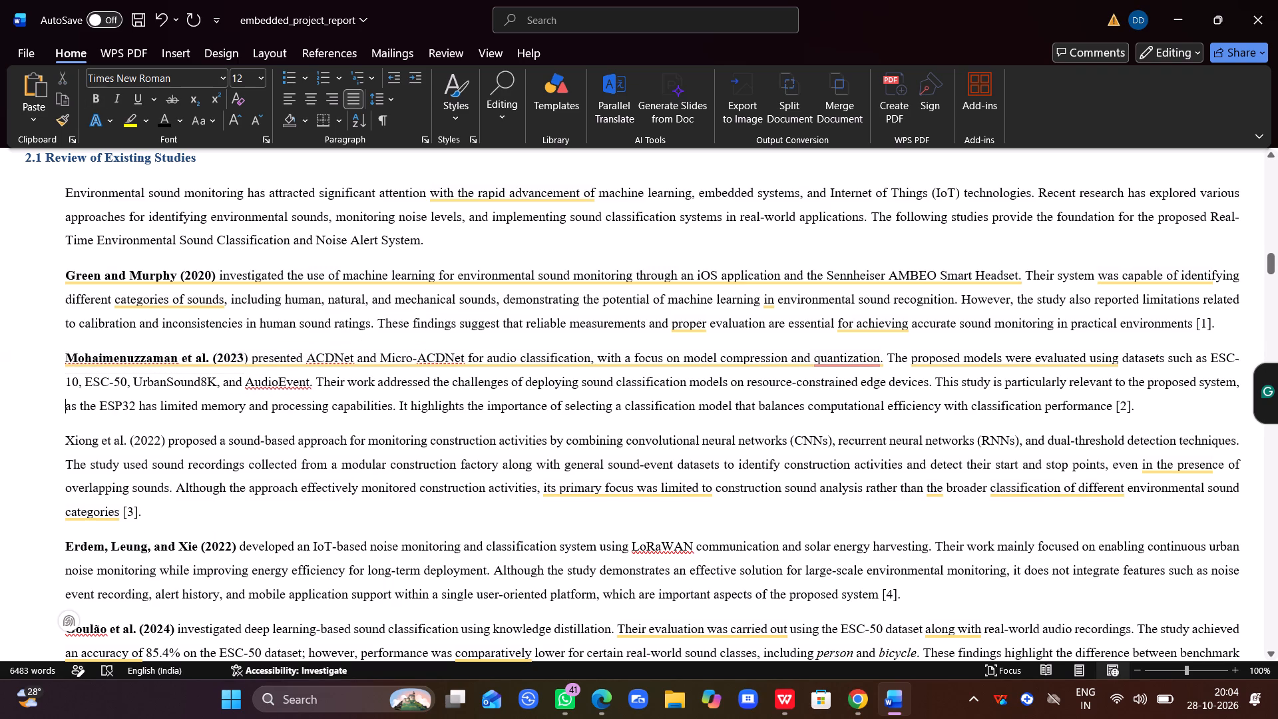
Reduce the indent of the opening paragraph under 2.1 to six spaces and align its remaining lines with the first.
scroll(176, 318, "up", 1)
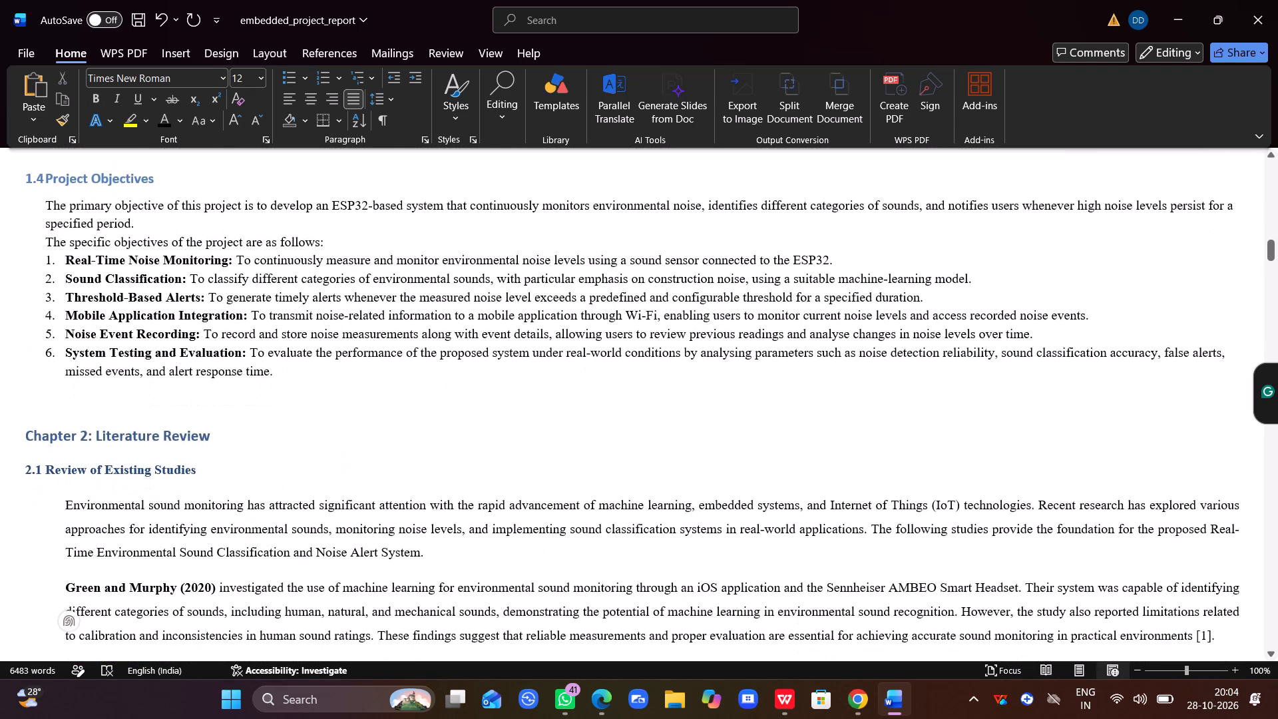
scroll(176, 318, "down", 1)
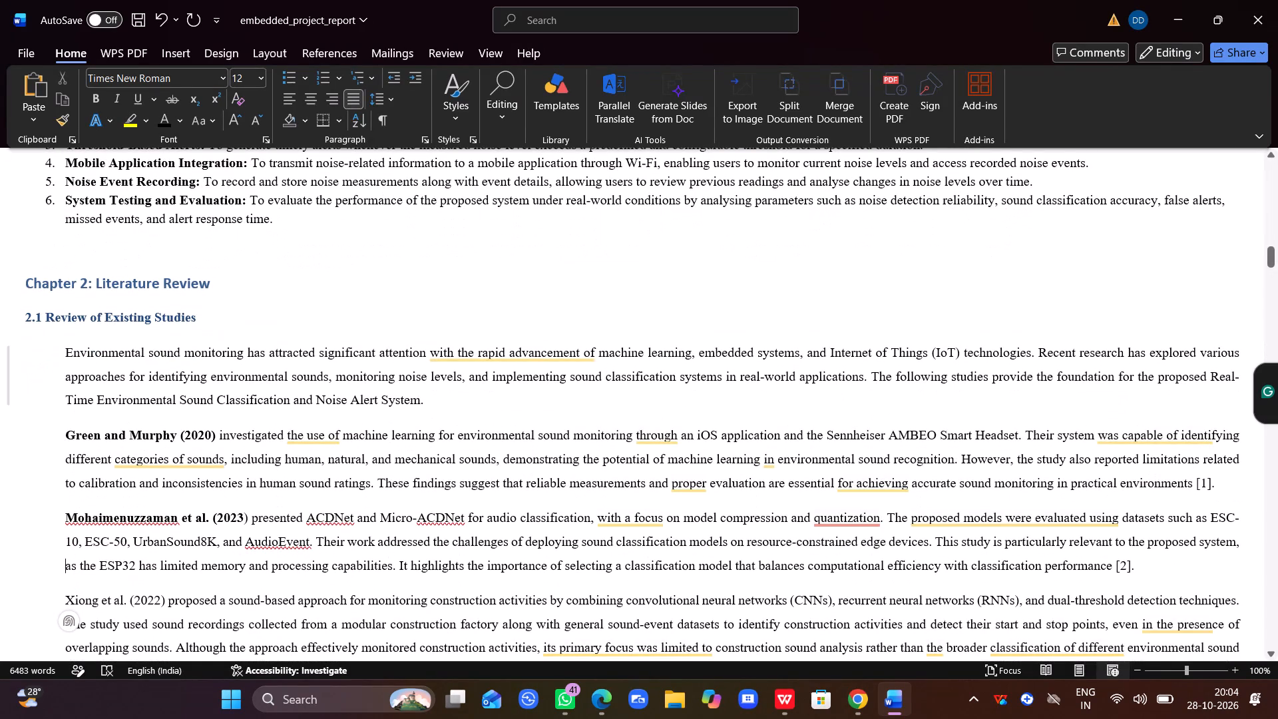
left_click(66, 355)
key("BackSpace")
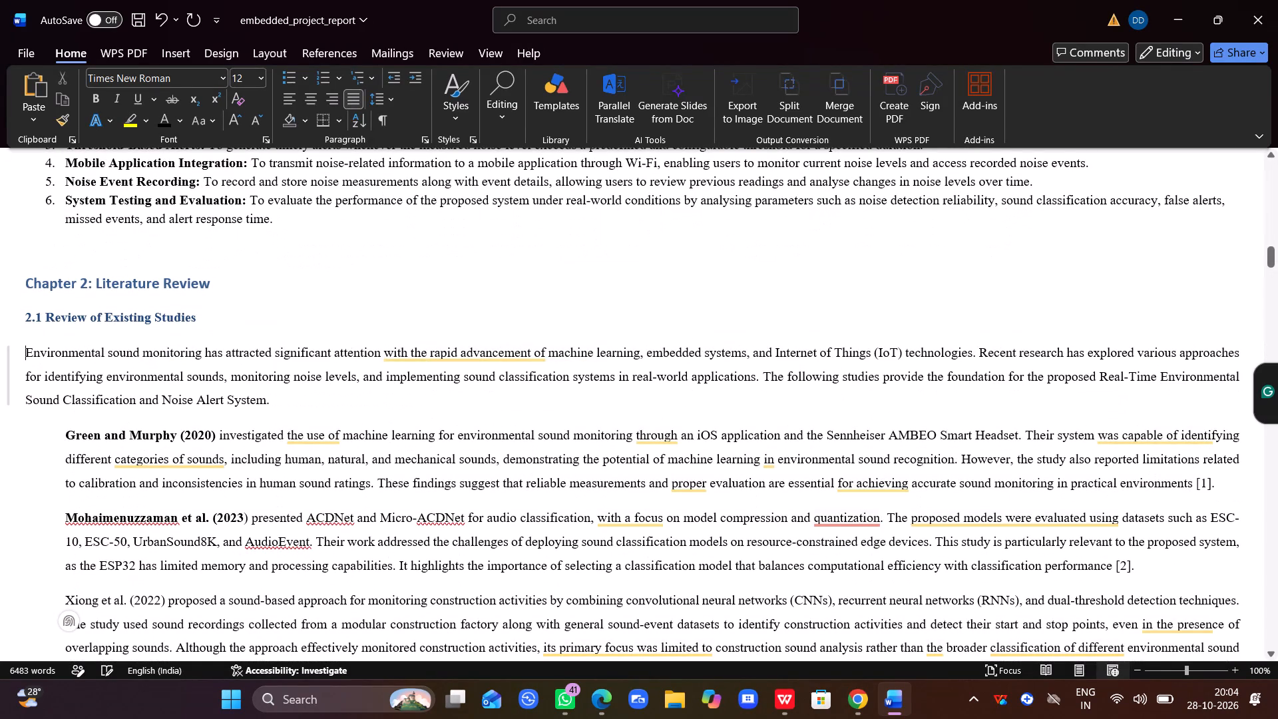
key("space")
key("space")
key("space")
key("space")
key("space")
key("space")
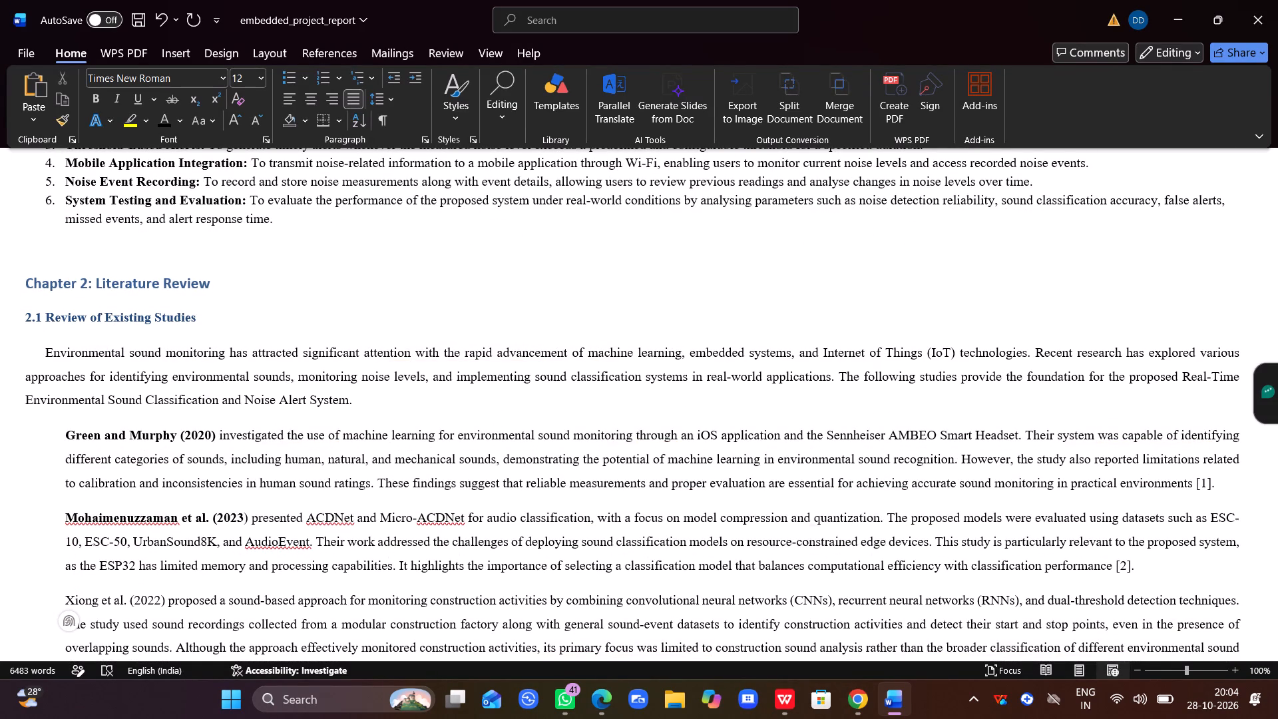
left_click(23, 374)
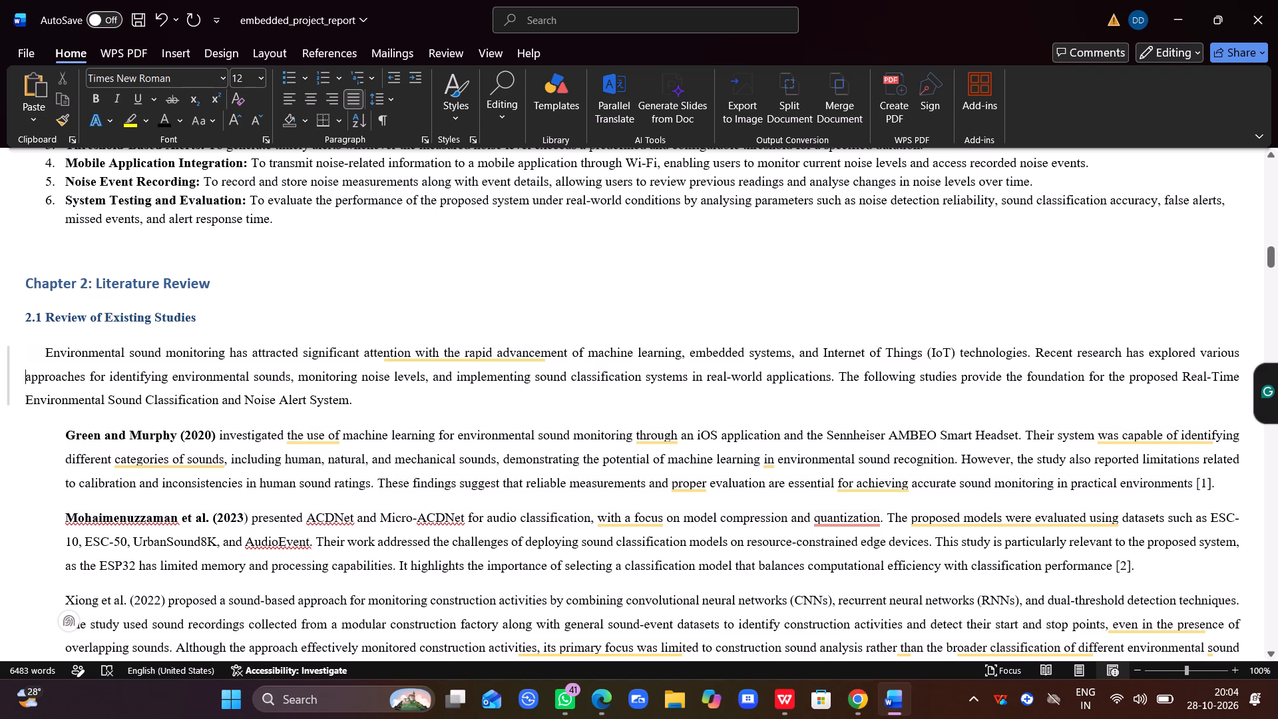
key("Tab")
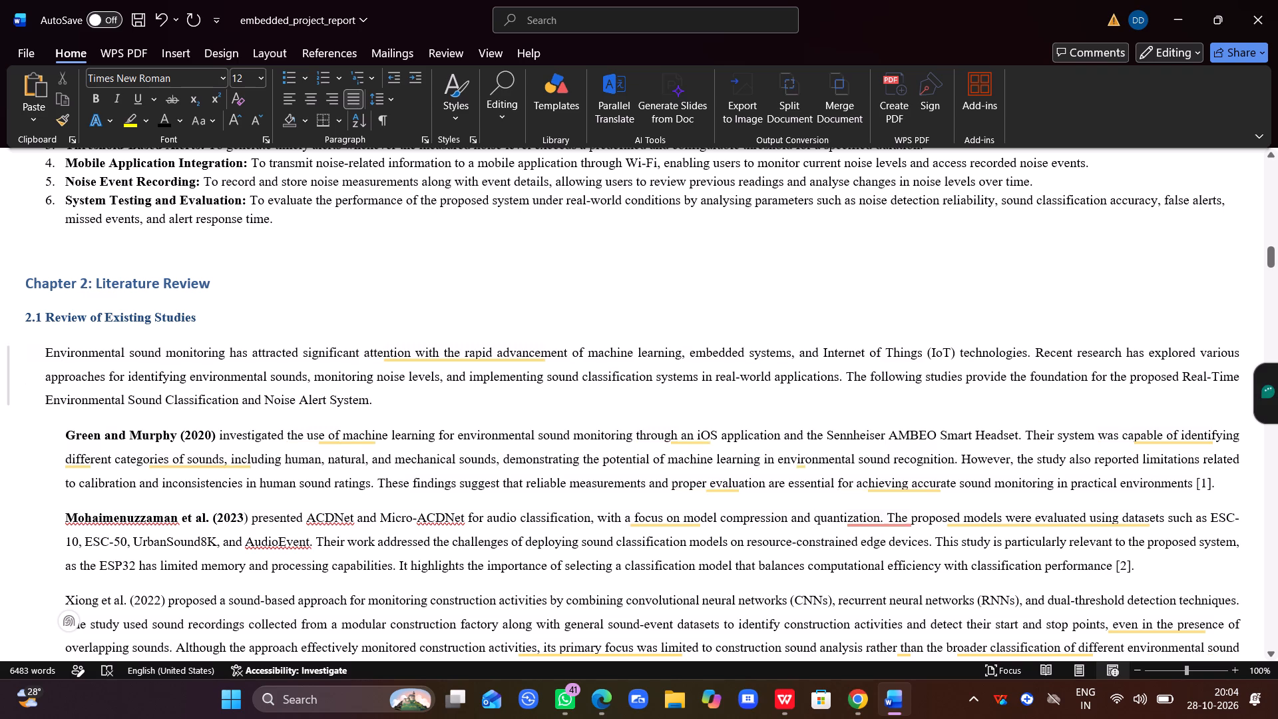
Reduce the indent of the Green and Murphy (2020) paragraph to six spaces and align its remaining lines with the first.
left_click(66, 435)
key("BackSpace")
key("space")
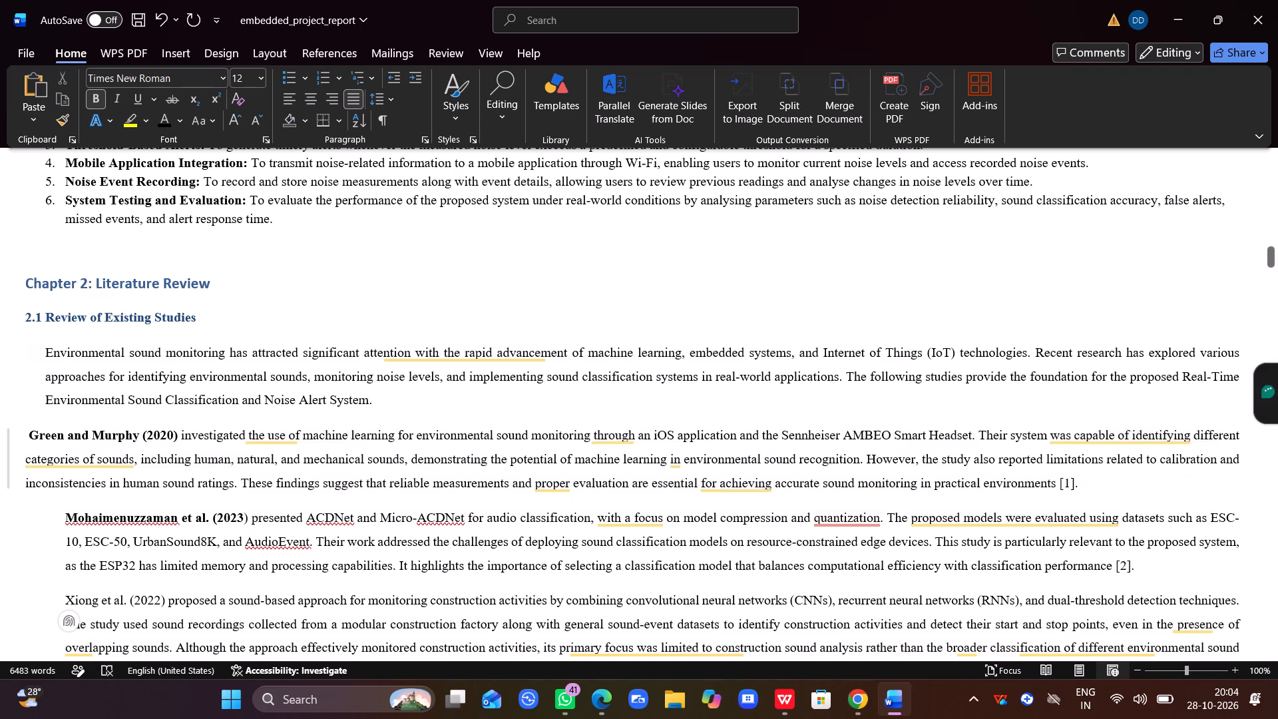
key("space")
key("space")
key("space")
key("space")
key("space")
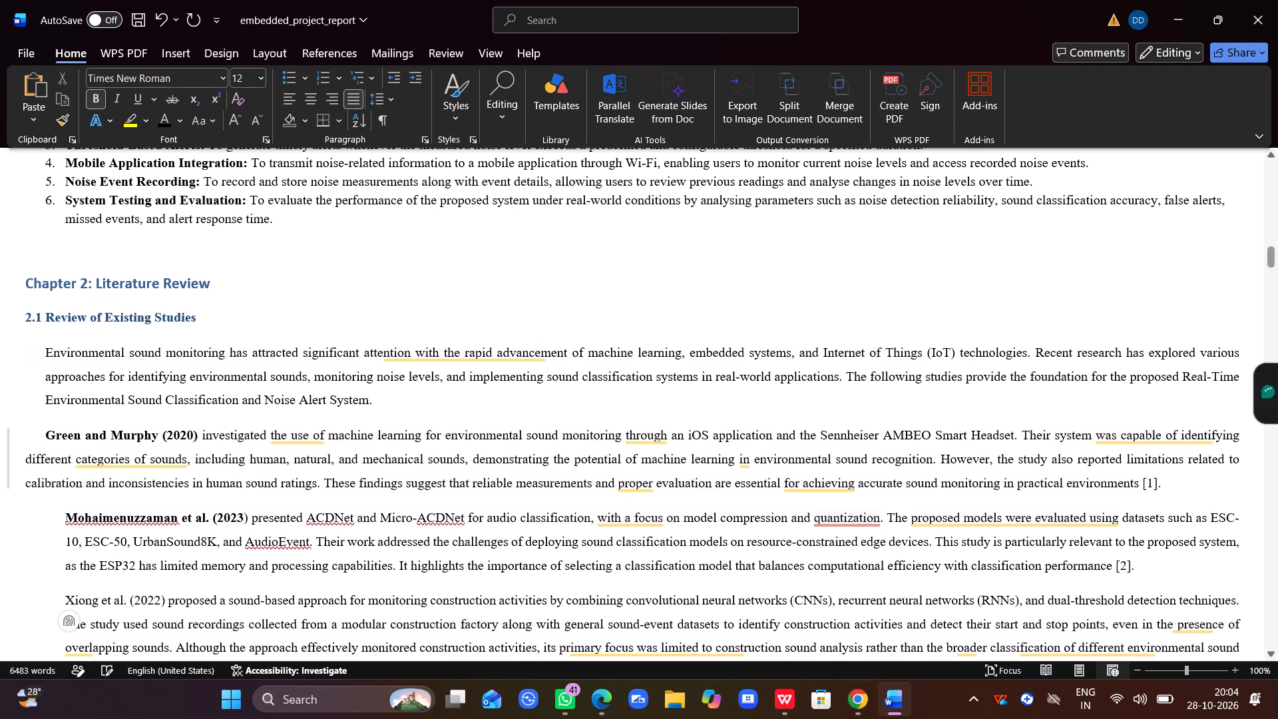
left_click(29, 460)
key("Left")
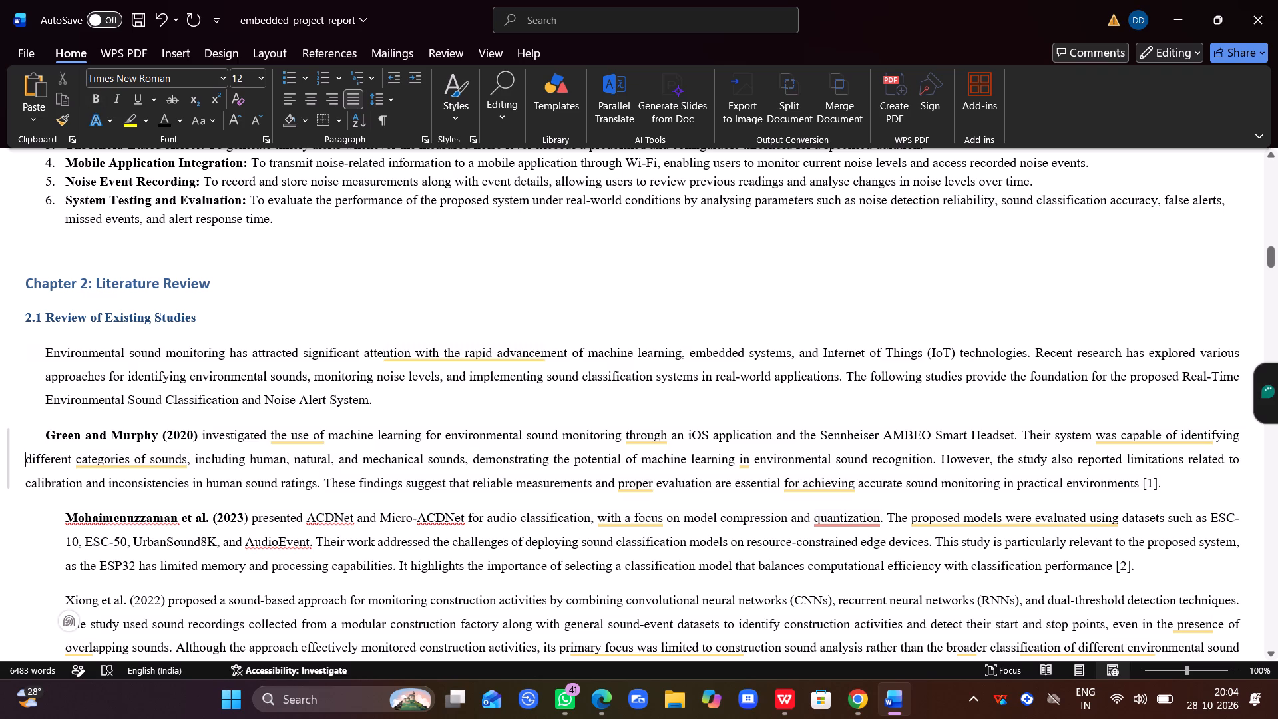
key("Tab")
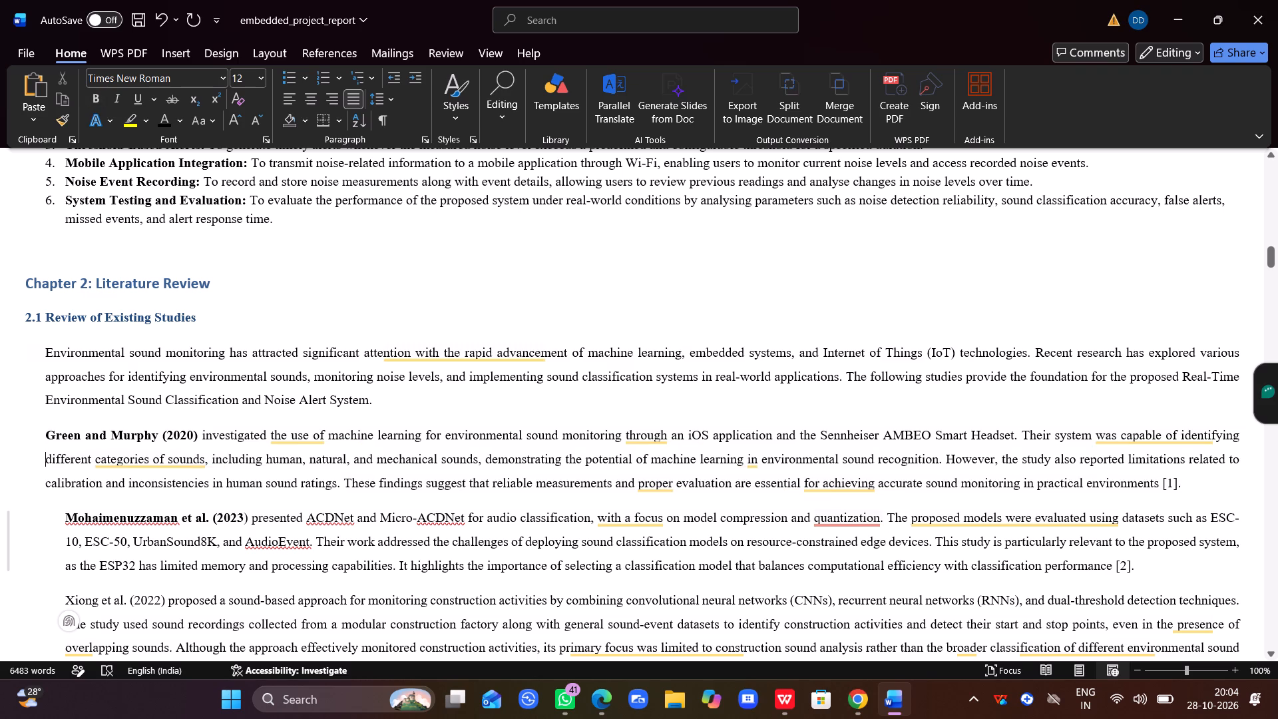
Replace the Mohaimenuzzaman et al. (2023) paragraph's first-line indent with seven spaces and indent its remaining lines to match the paragraphs above.
left_click(66, 522)
left_click(66, 522)
key("BackSpace")
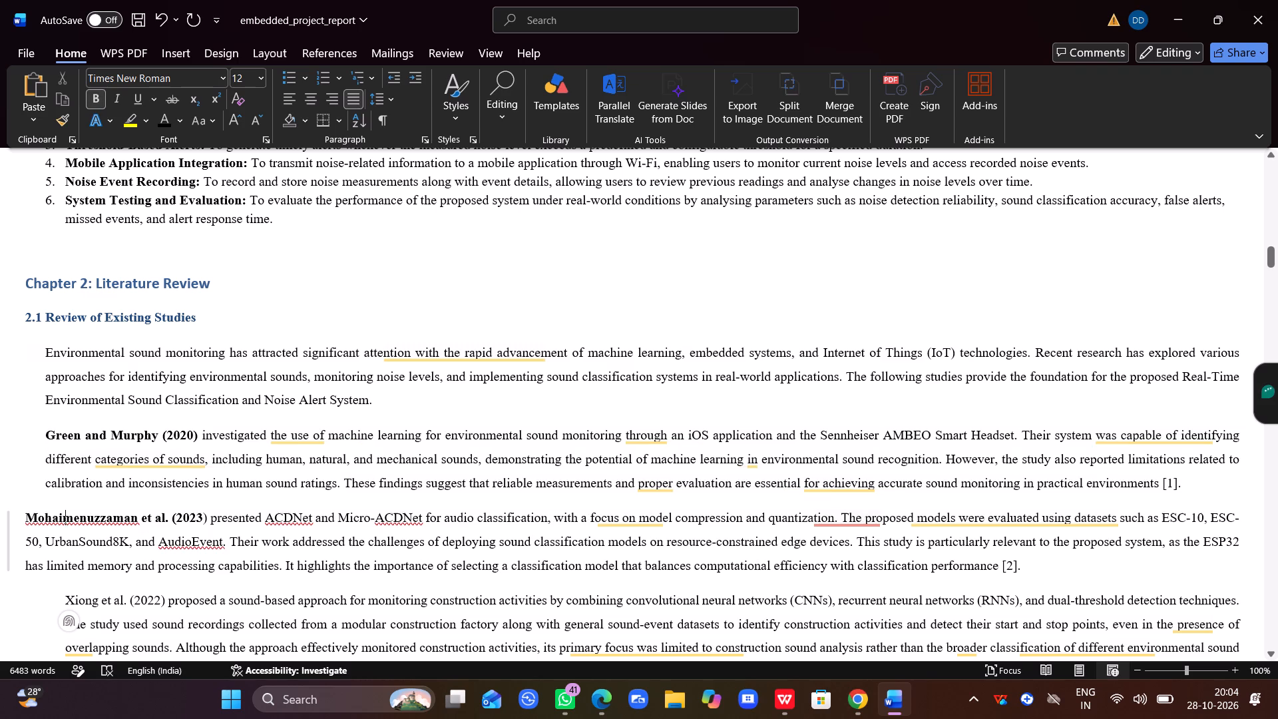
key("space")
key("space")
key("space")
key("space")
key("space")
key("space")
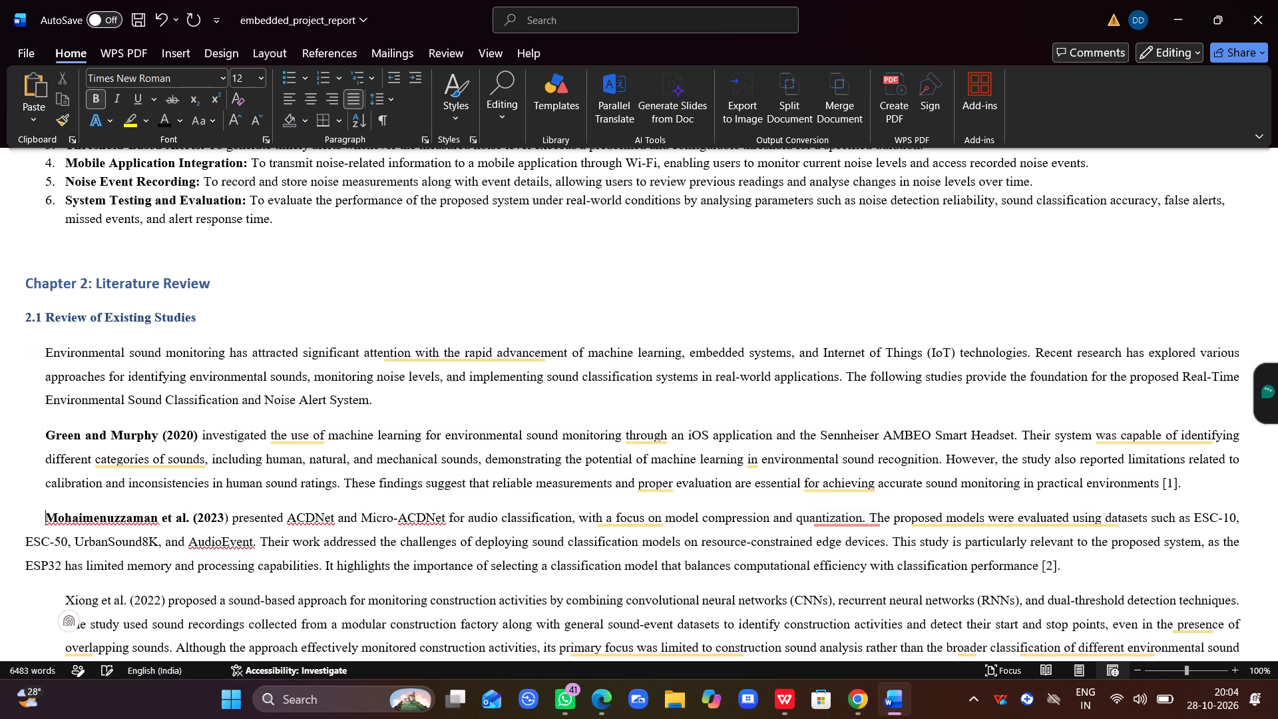
key("space")
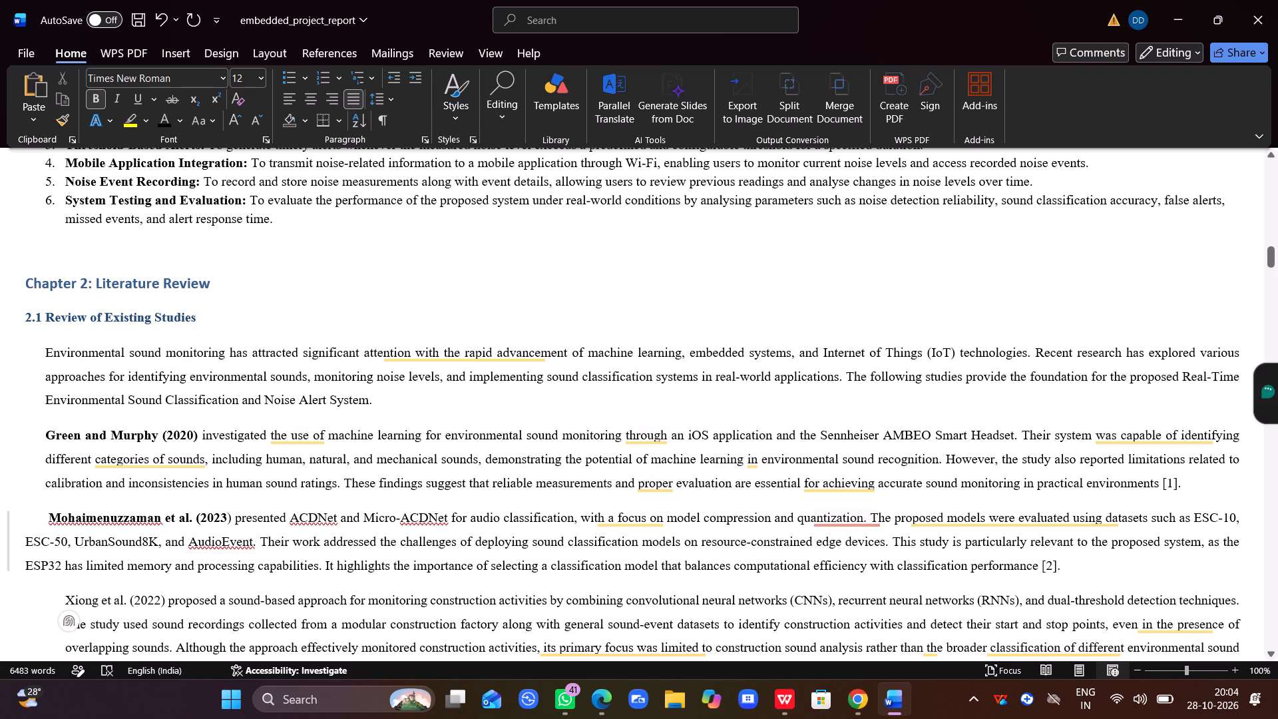
left_click(29, 543)
key("Tab")
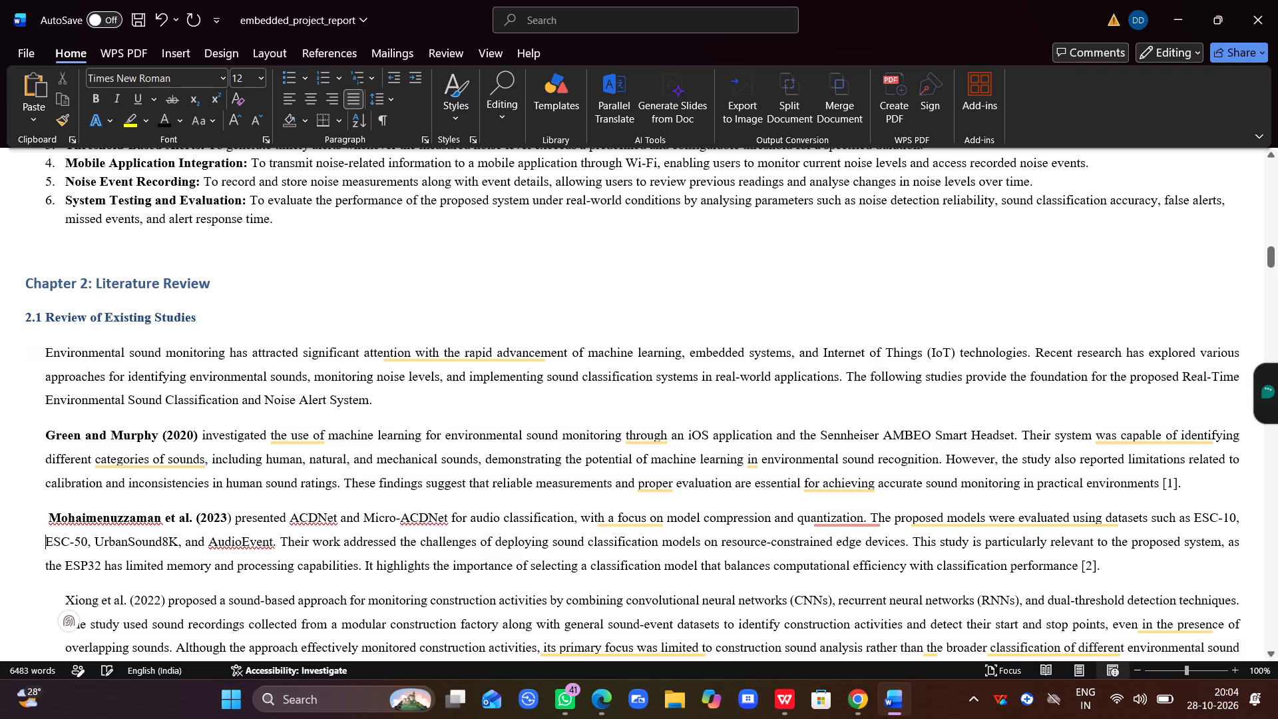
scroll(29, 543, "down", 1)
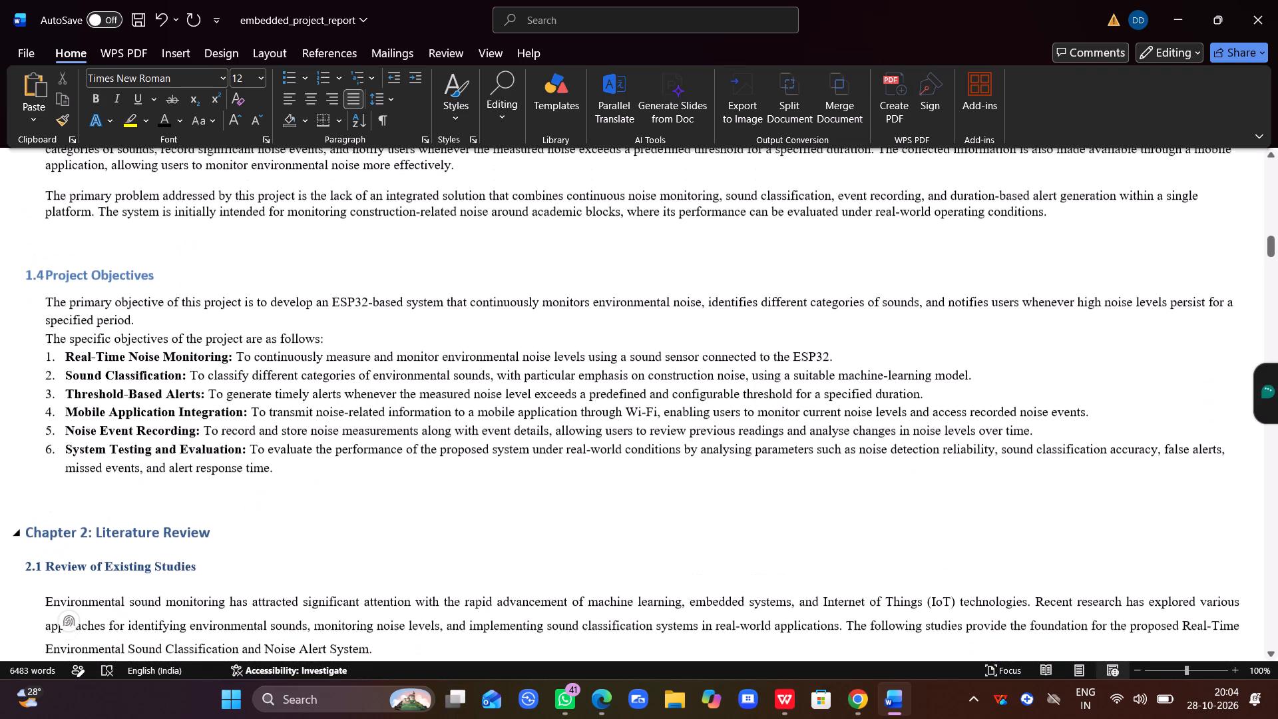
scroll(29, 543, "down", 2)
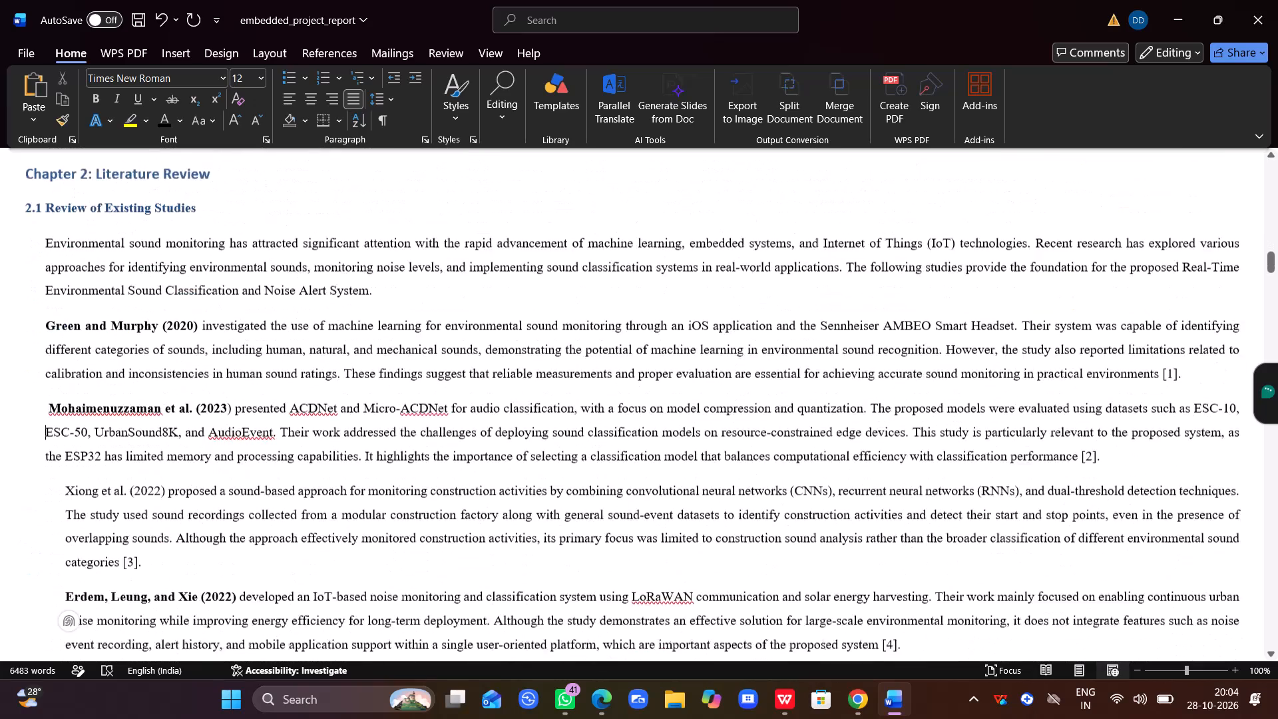
Reduce the indent of the Xiong et al. (2022) paragraph to one tab and align its remaining lines with the first.
scroll(29, 543, "down", 1)
scroll(76, 441, "up", 3)
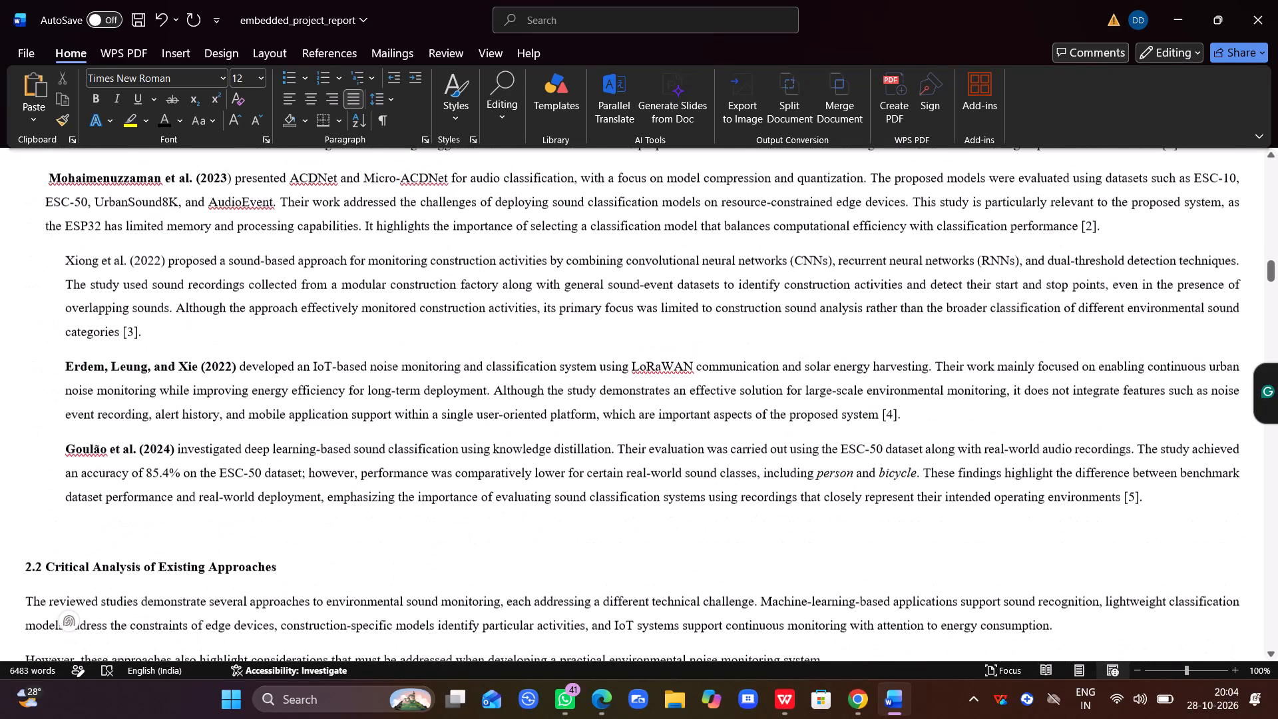
left_click(66, 261)
key("BackSpace")
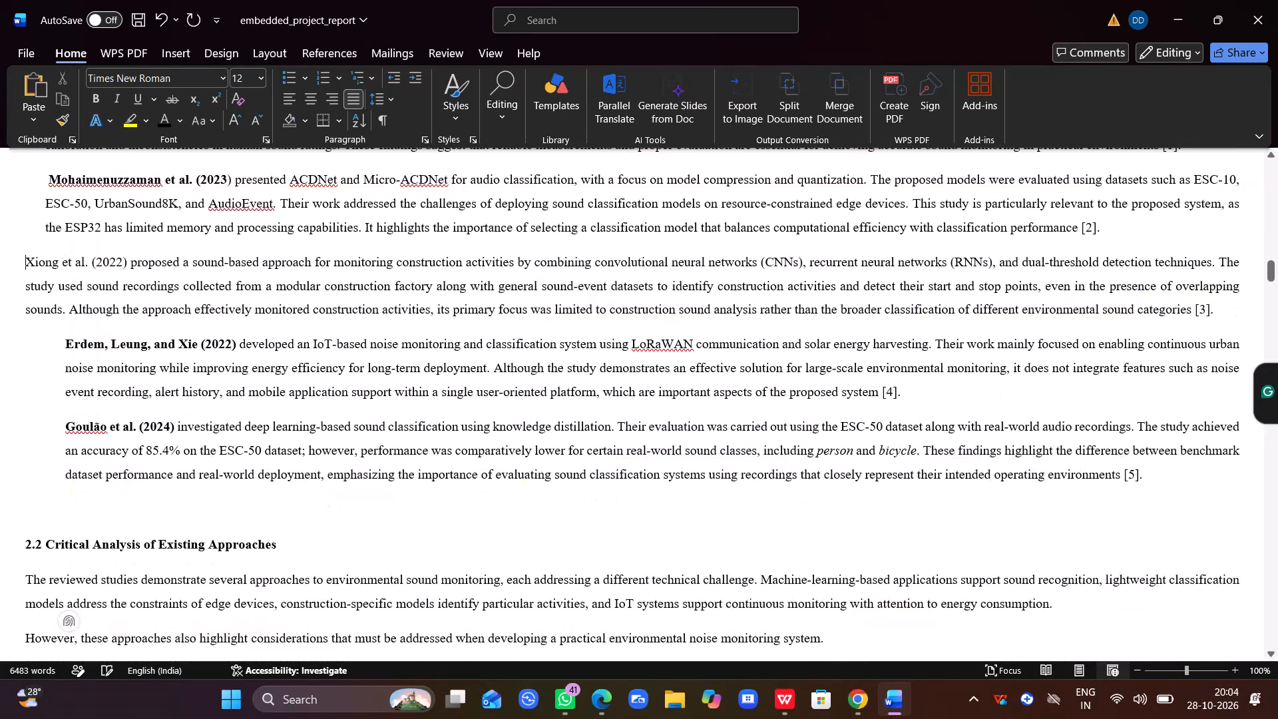
key("Tab")
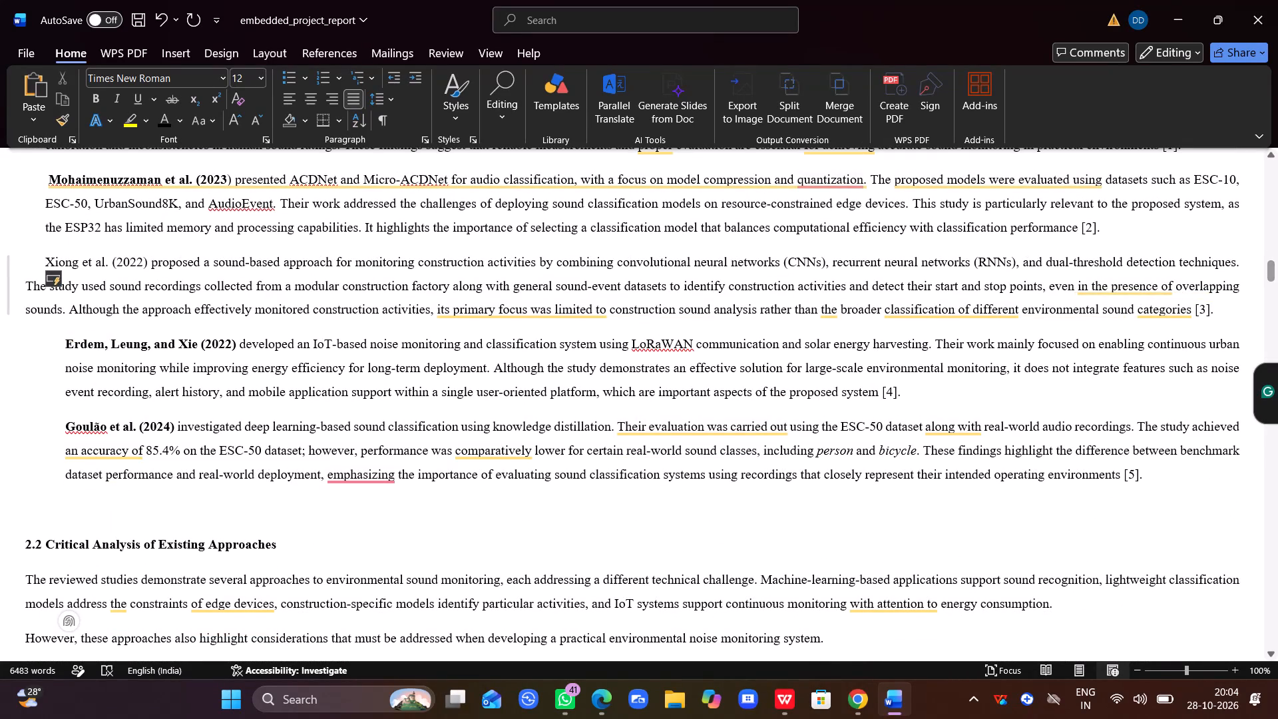
left_click(22, 289)
key("Tab")
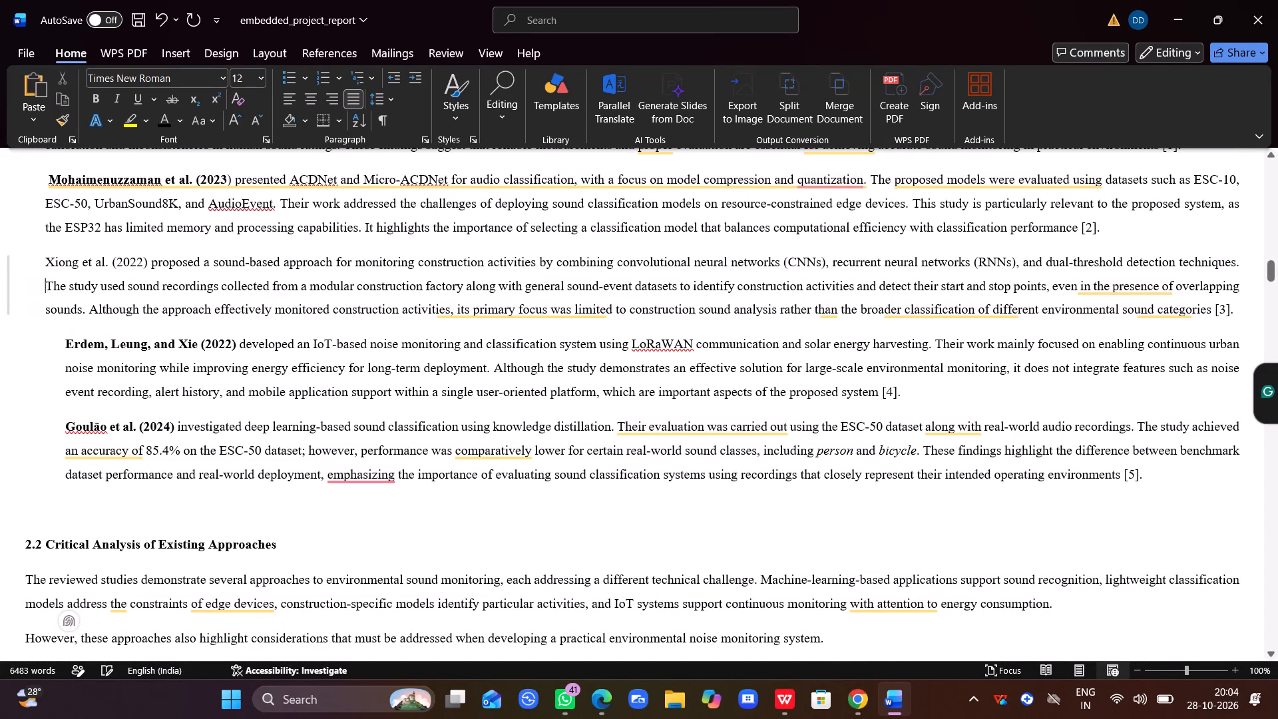
Replace the Erdem, Leung, and Xie (2022) paragraph's indent with seven spaces and indent its remaining lines to match the paragraph above.
left_click(66, 344)
key("BackSpace")
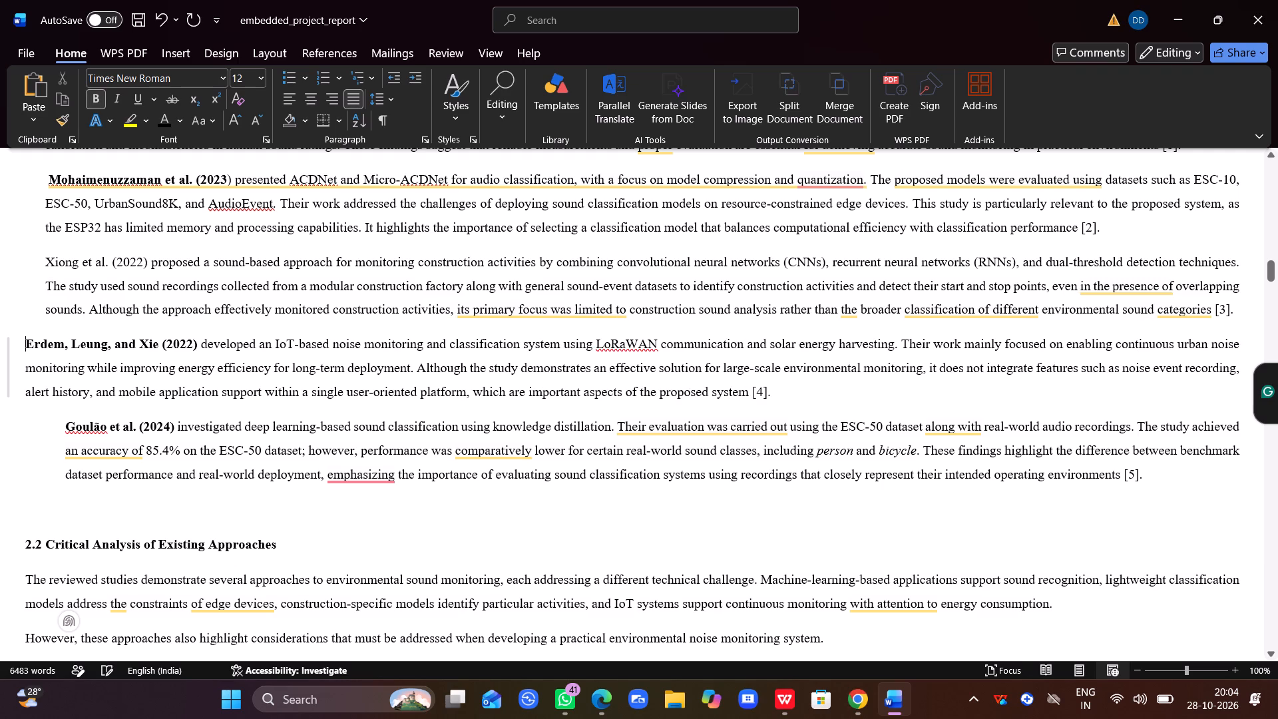
key("space")
key("space")
key("space")
key("space")
key("space")
key("space")
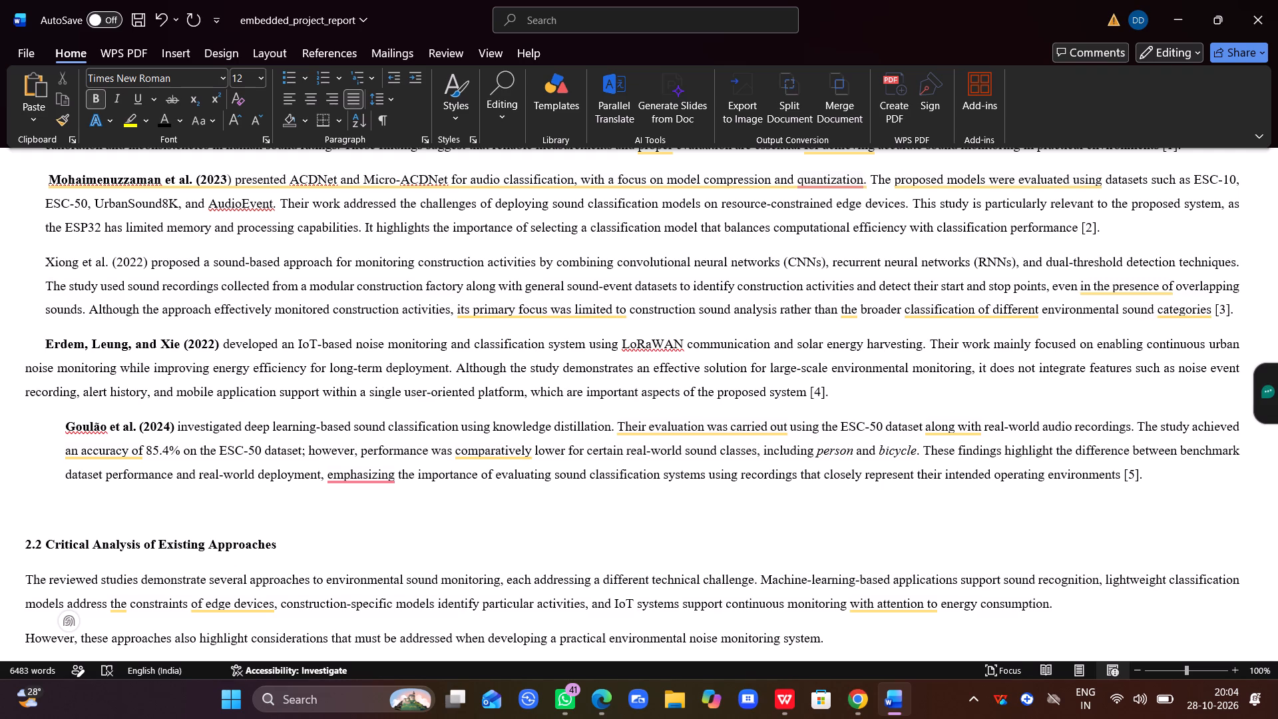
key("space")
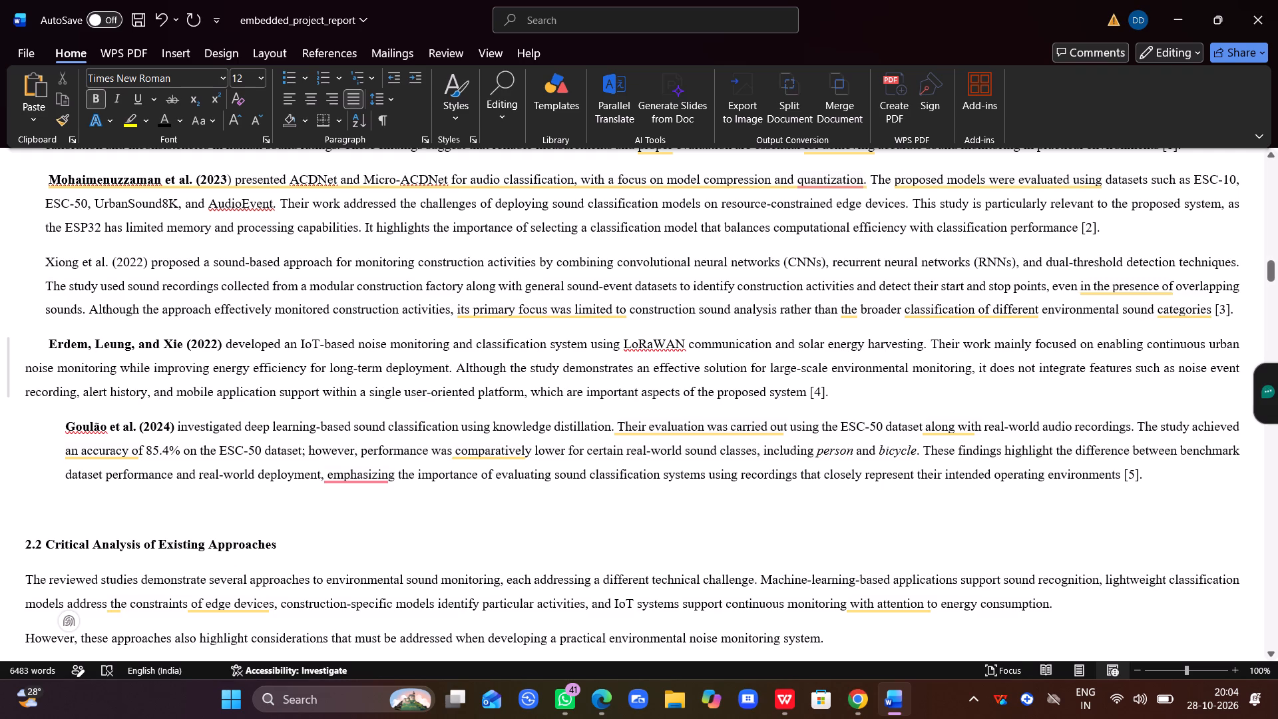
left_click(28, 371)
key("Tab")
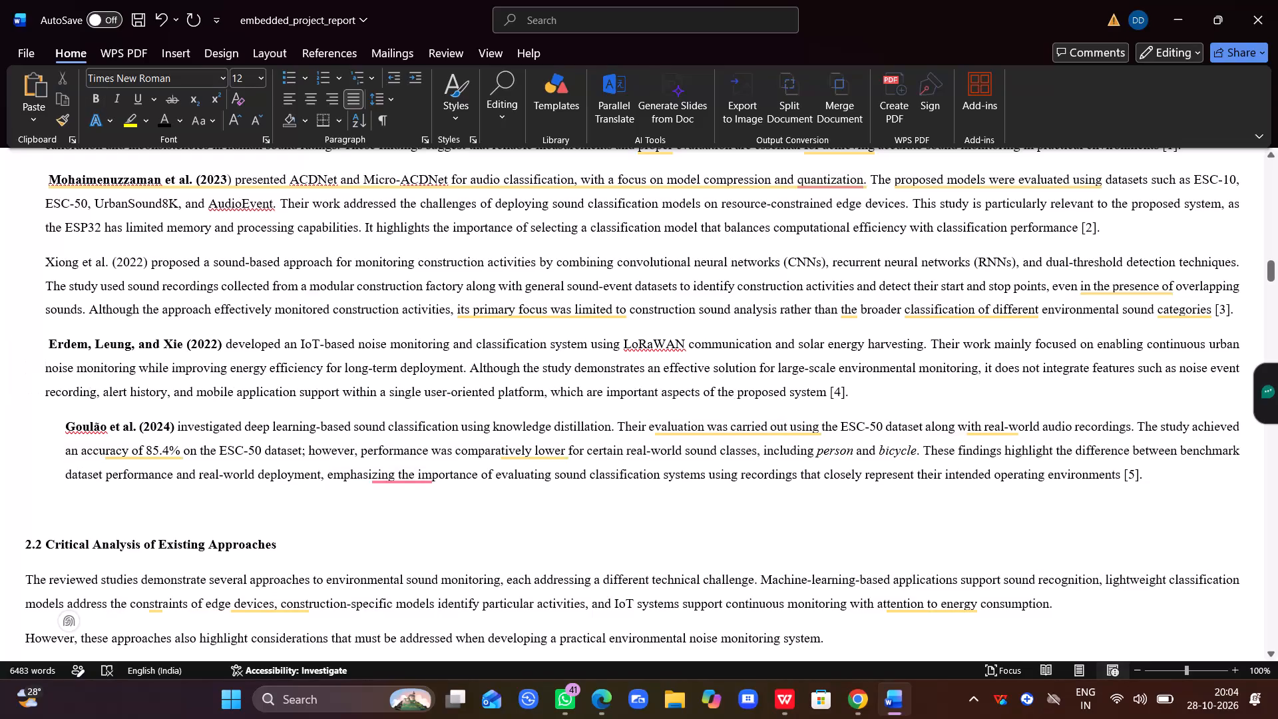
Replace the Goulão et al. (2024) paragraph's indent with seven spaces and indent its remaining lines to match the paragraphs above.
left_click(65, 433)
key("BackSpace")
key("space")
key("space")
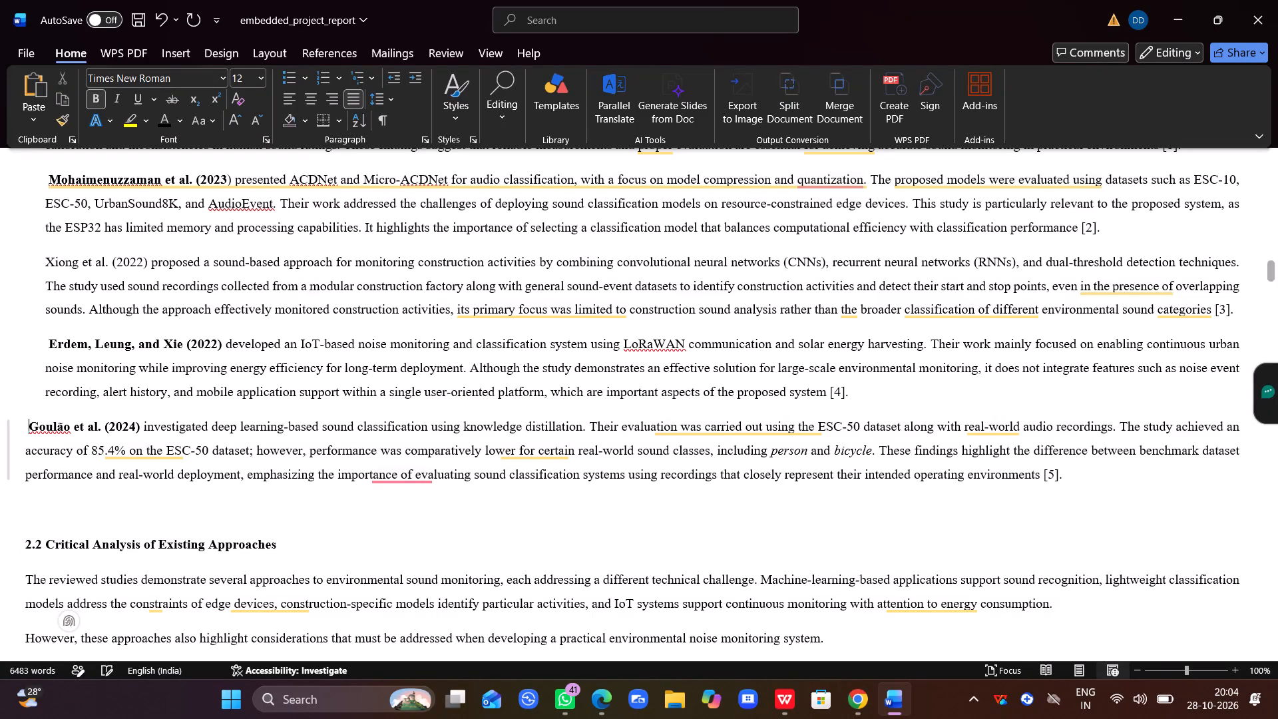
key("space")
key("space")
key("space")
key("space")
key("space")
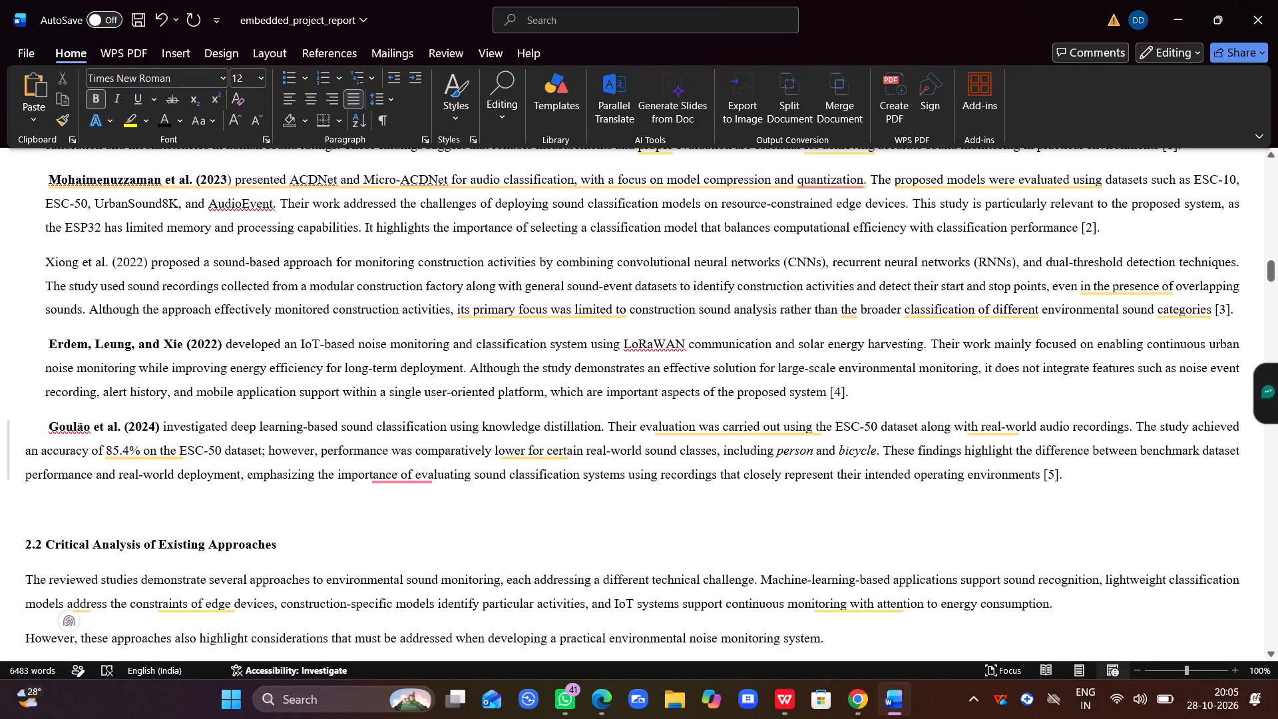
left_click(25, 452)
key("Tab")
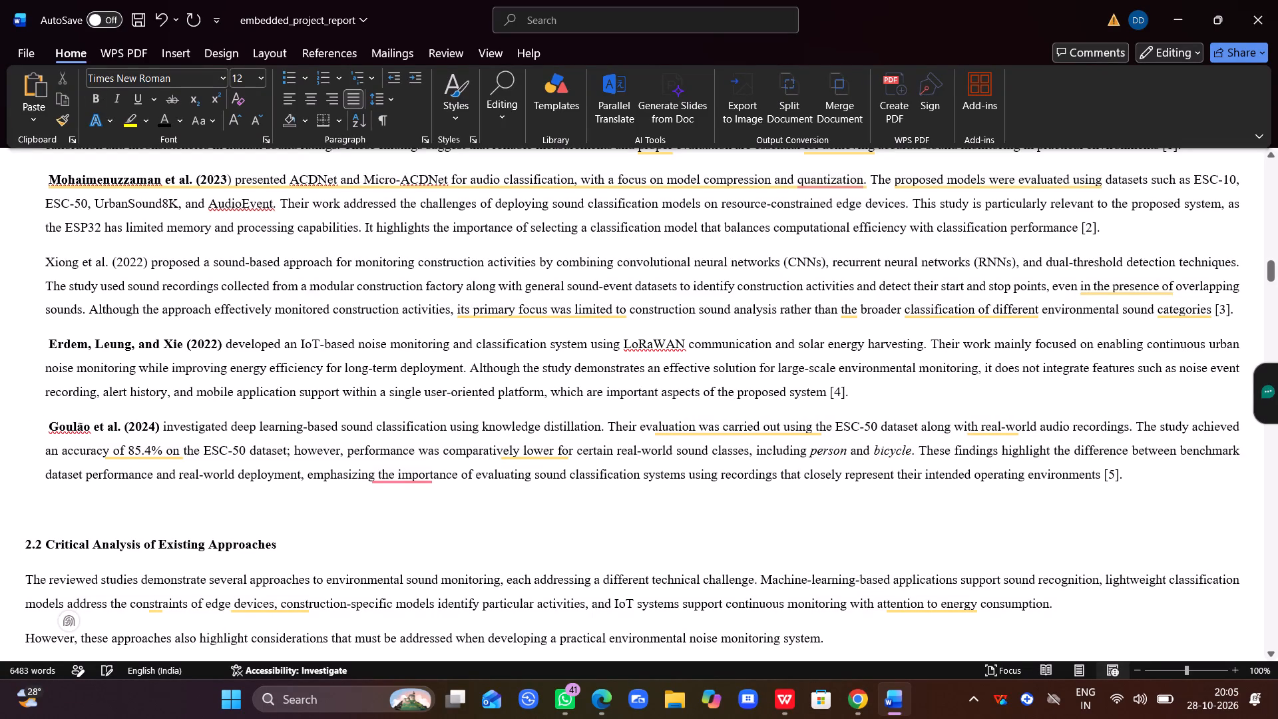
Format all section 2.1 paragraphs, from the opening paragraph through Goulão et al. (2024), as a bulleted list.
scroll(84, 361, "up", 2)
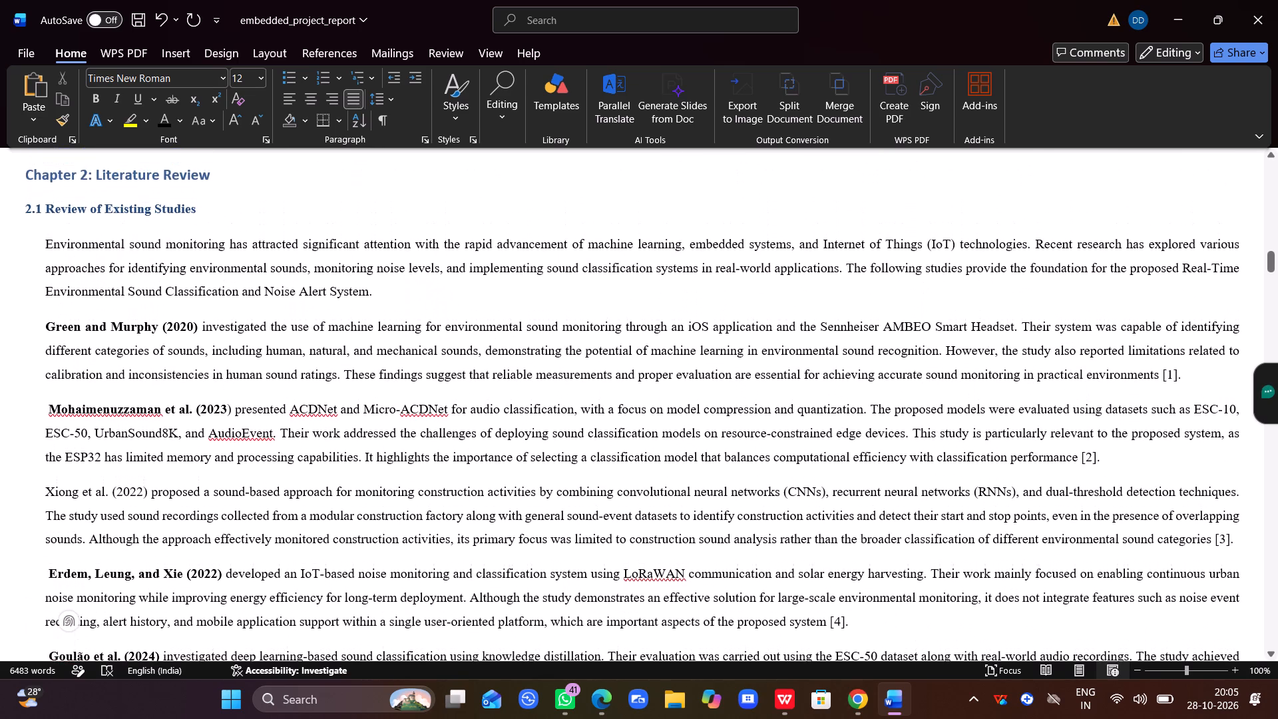
left_click_drag(44, 238, 419, 660)
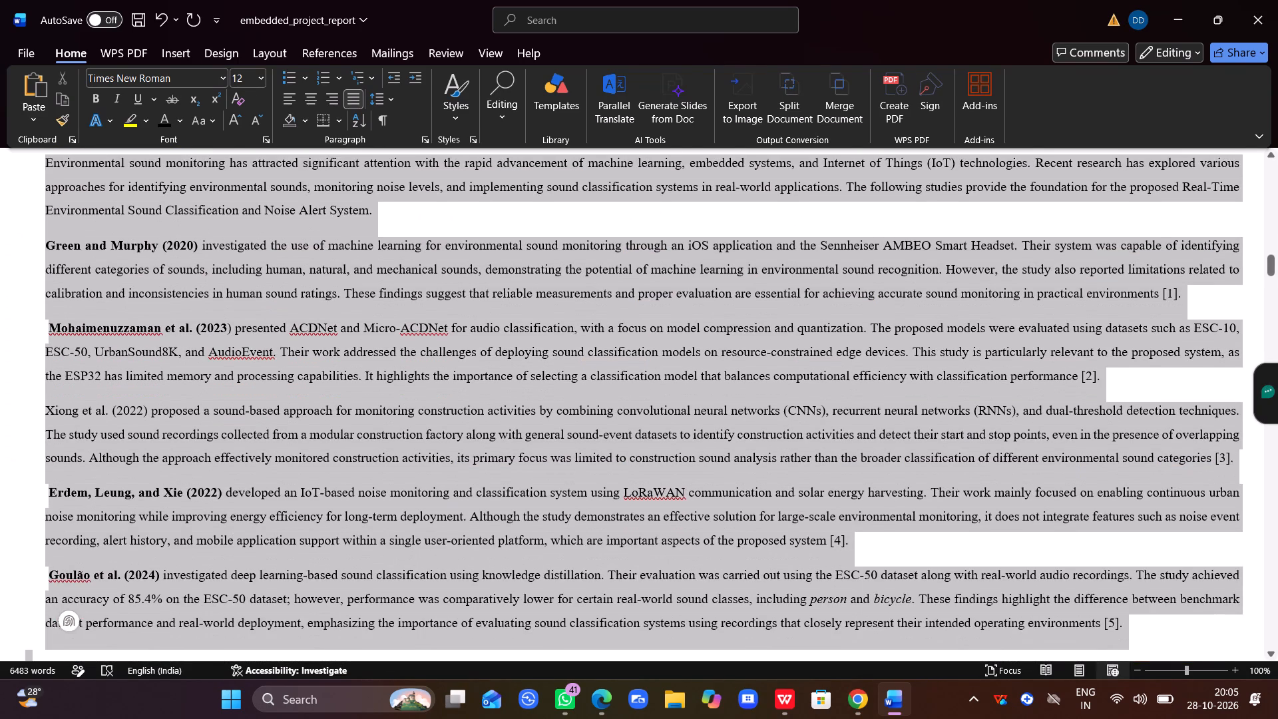
left_click_drag(419, 660, 681, 592)
scroll(566, 533, "right", 1)
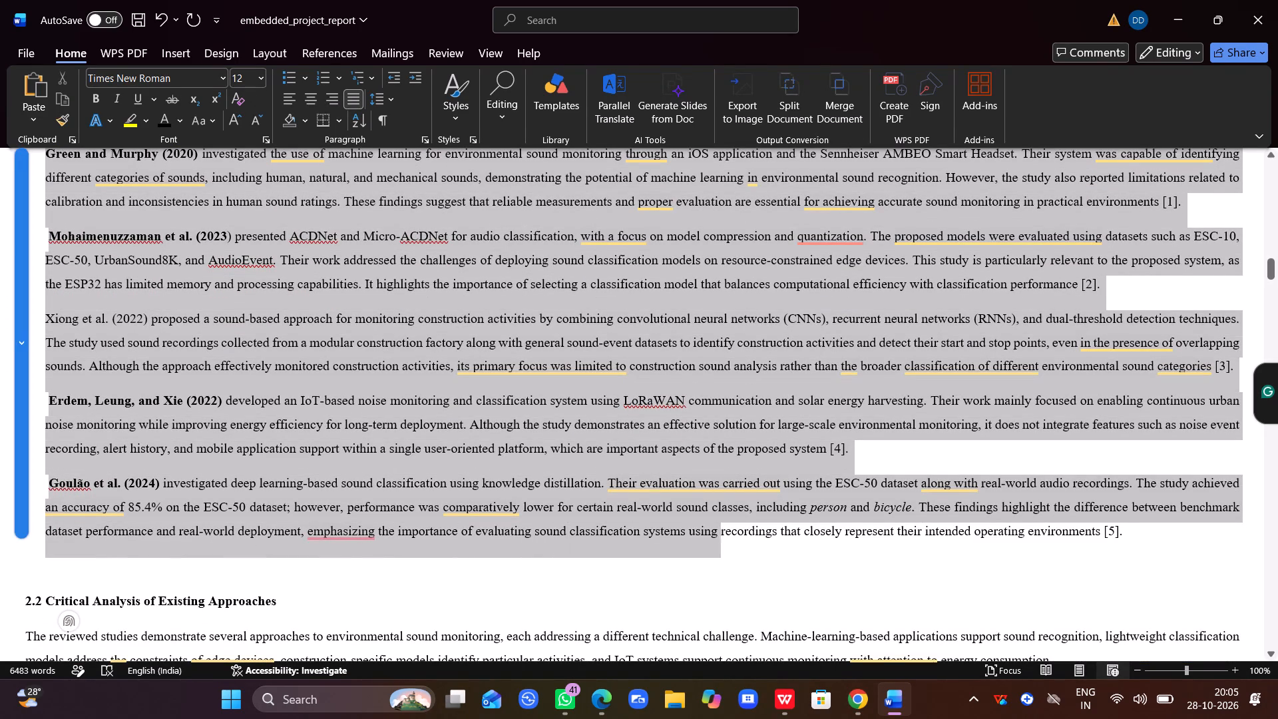
left_click_drag(681, 592, 700, 598)
scroll(681, 592, "right", 1)
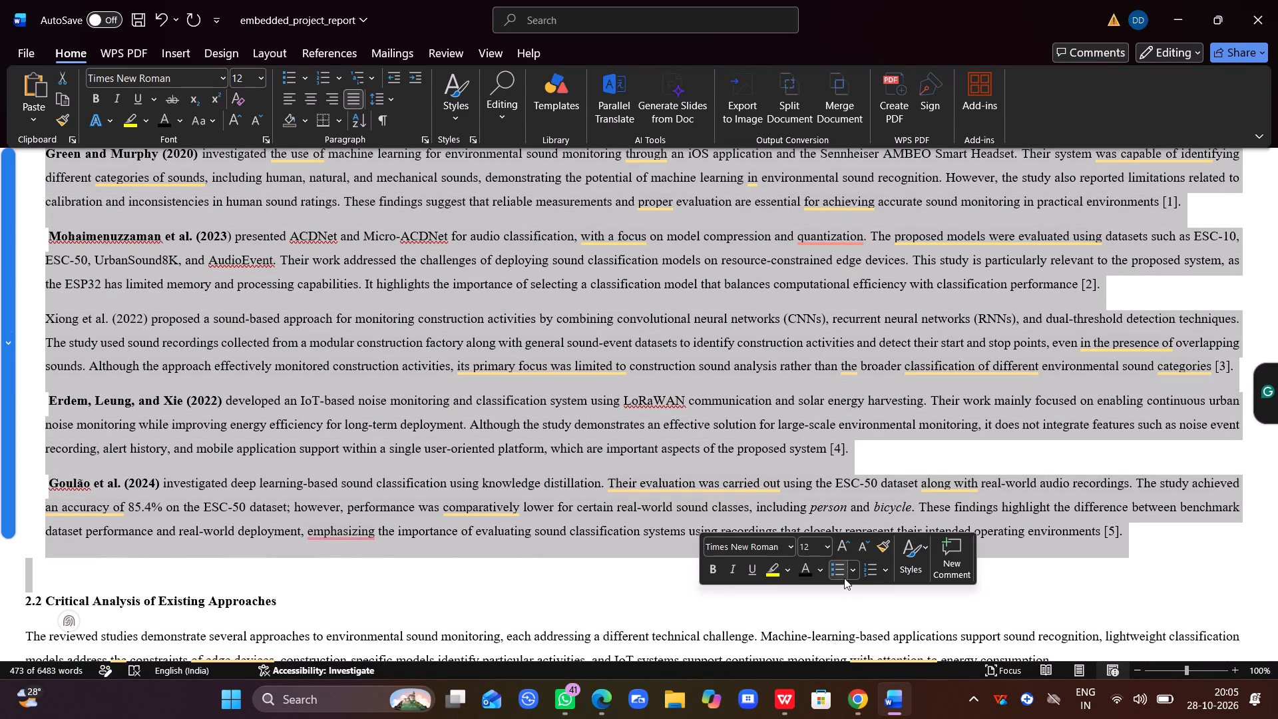
left_click(837, 571)
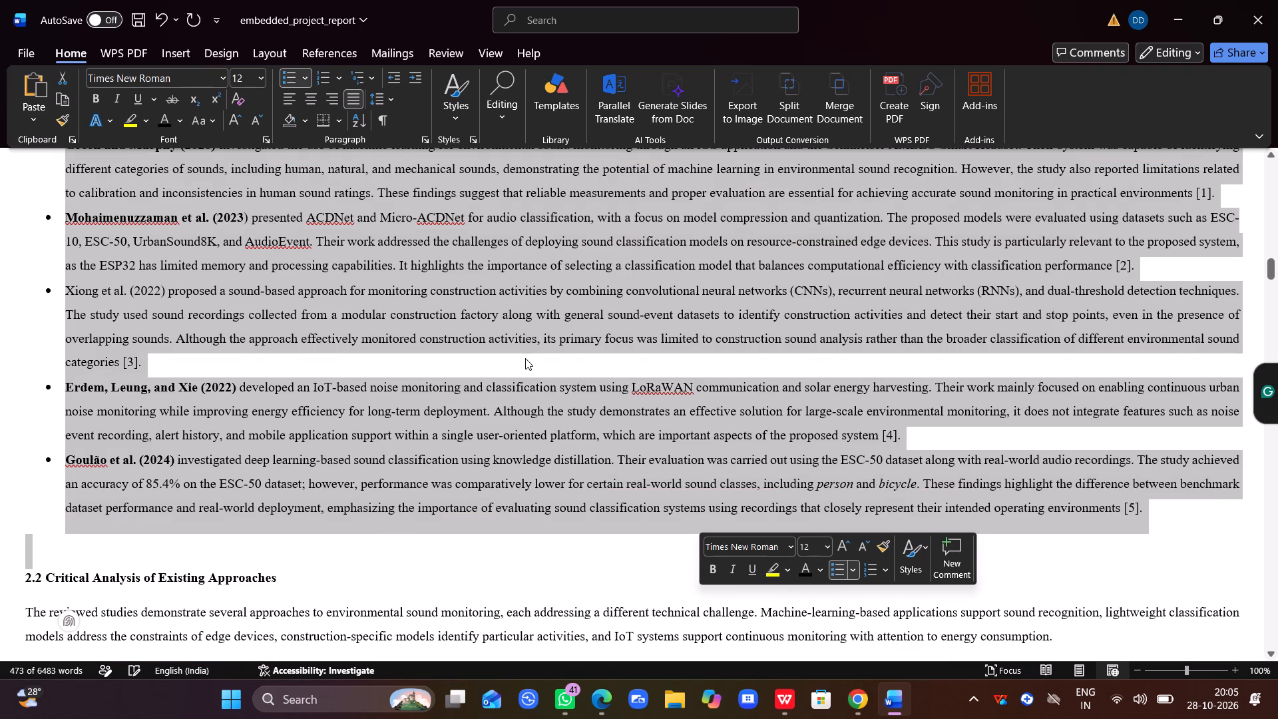
Review the layout of sections 1.3 and 1.4, the bulleted studies in section 2.1 and the text of section 2.2.
scroll(525, 358, "up", 2)
scroll(349, 278, "right", 1)
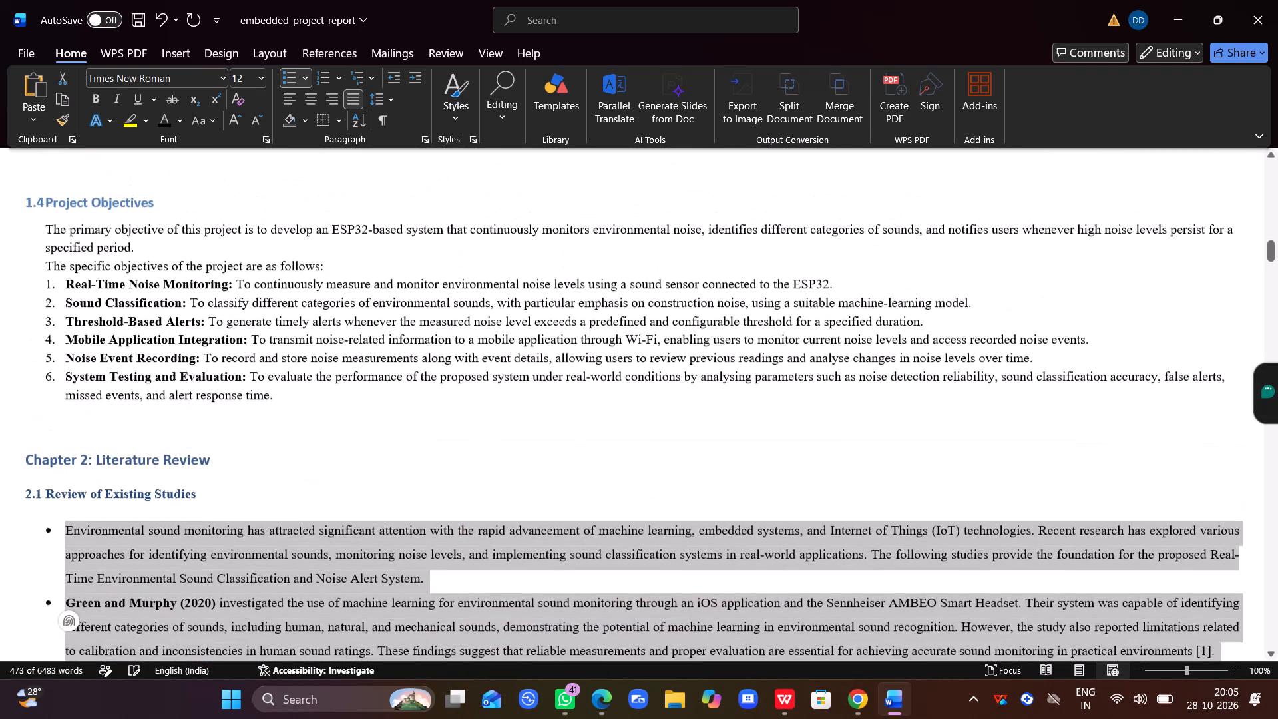
scroll(349, 278, "right", 1)
left_click(351, 293)
scroll(351, 293, "up", 1)
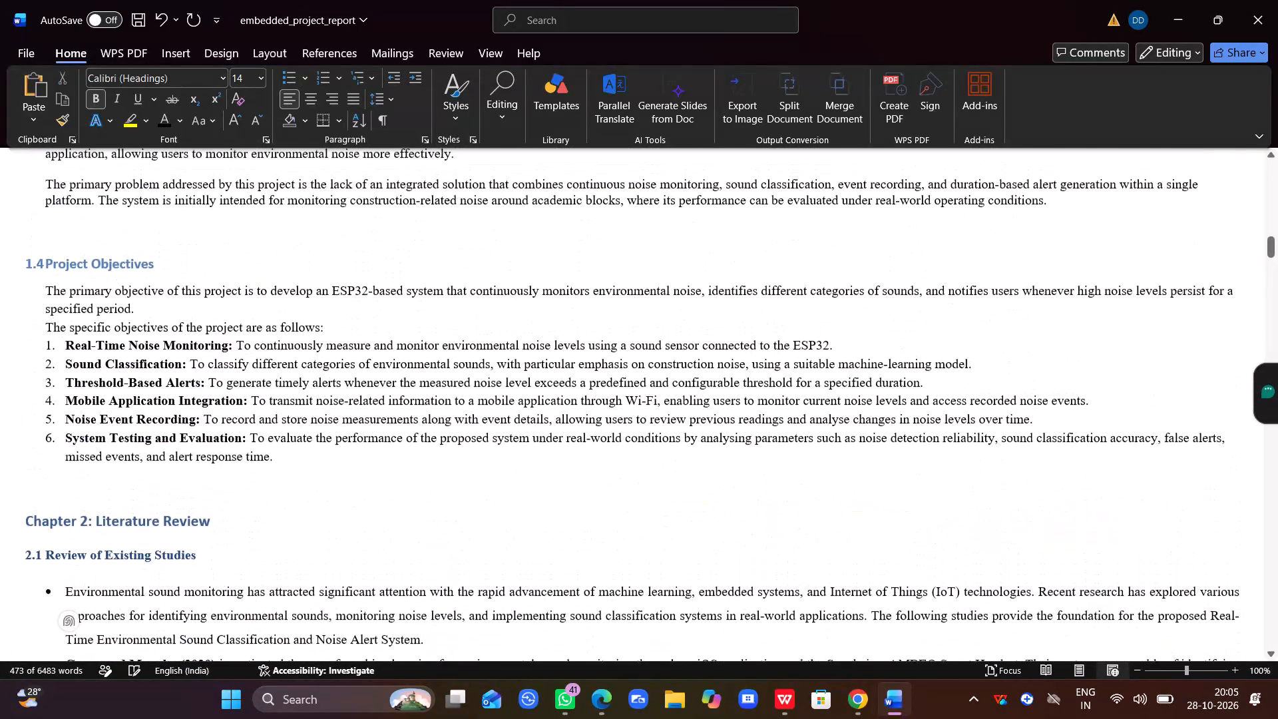
scroll(351, 293, "up", 2)
scroll(351, 293, "down", 1)
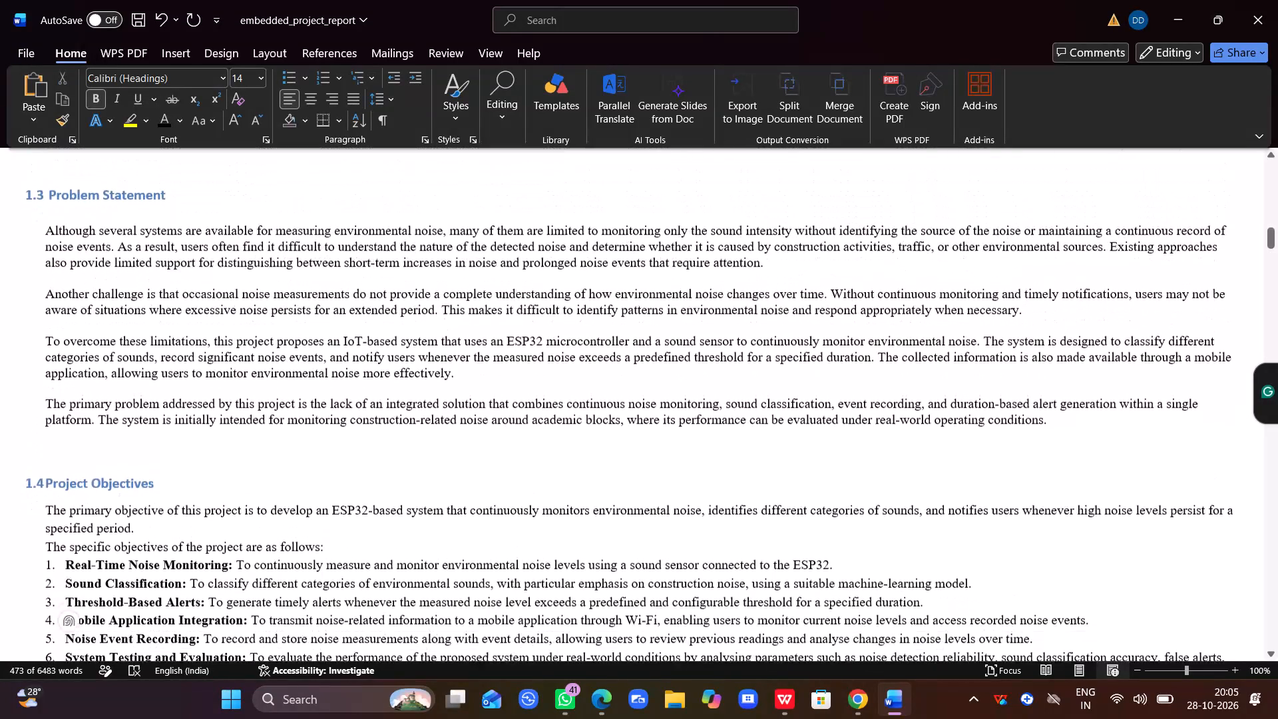
scroll(351, 293, "down", 2)
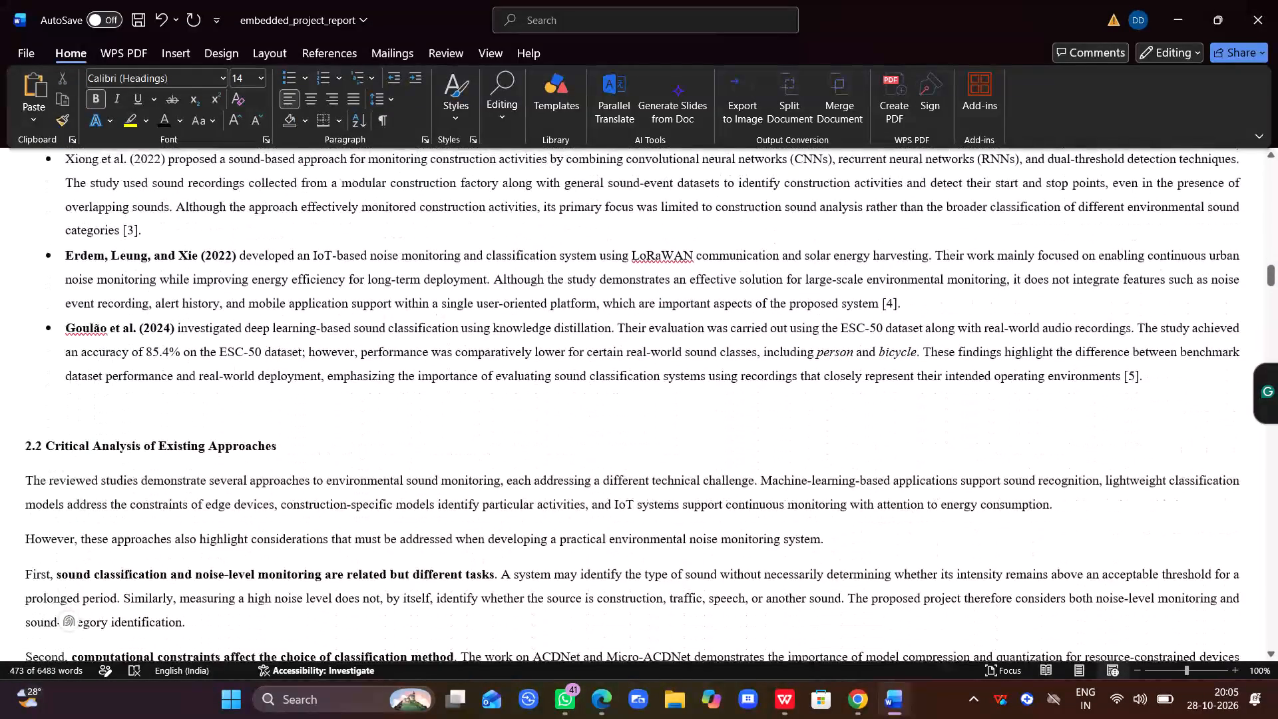
scroll(351, 293, "down", 3)
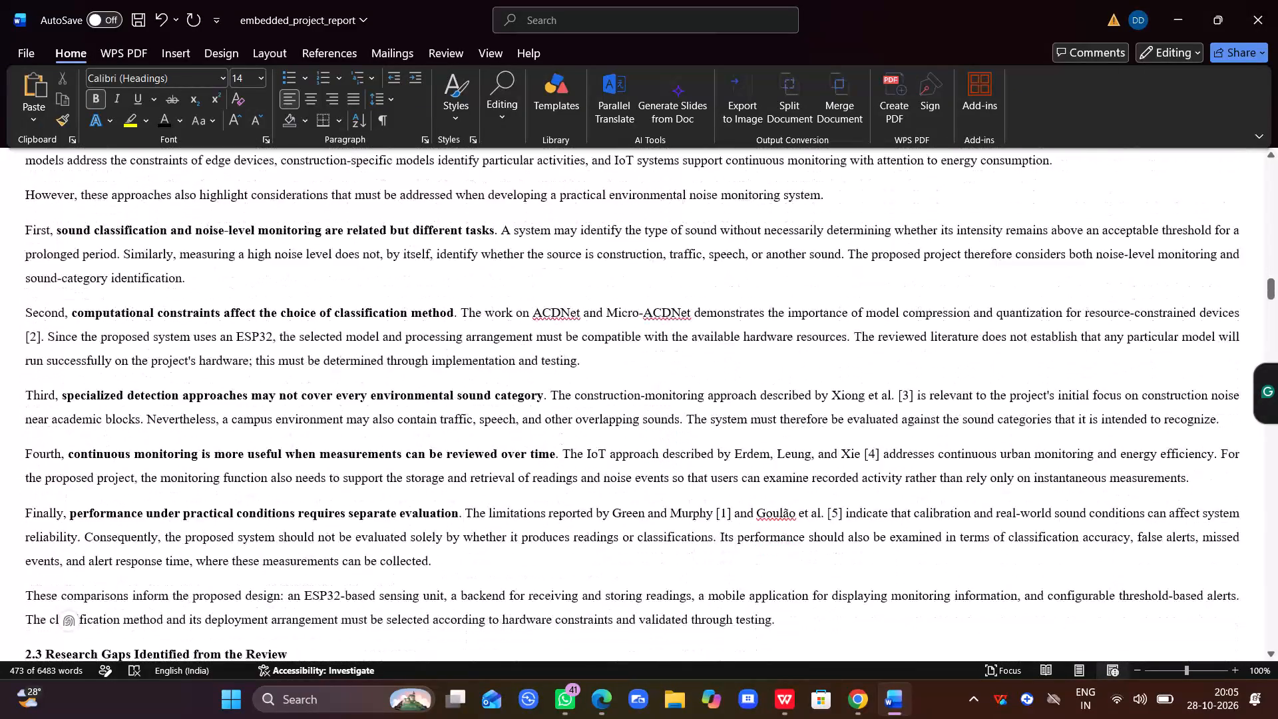
scroll(351, 293, "down", 2)
Colour the heading 2.2 Critical Analysis of Existing Approaches dark blue to match the 2.1 heading.
scroll(351, 293, "up", 1)
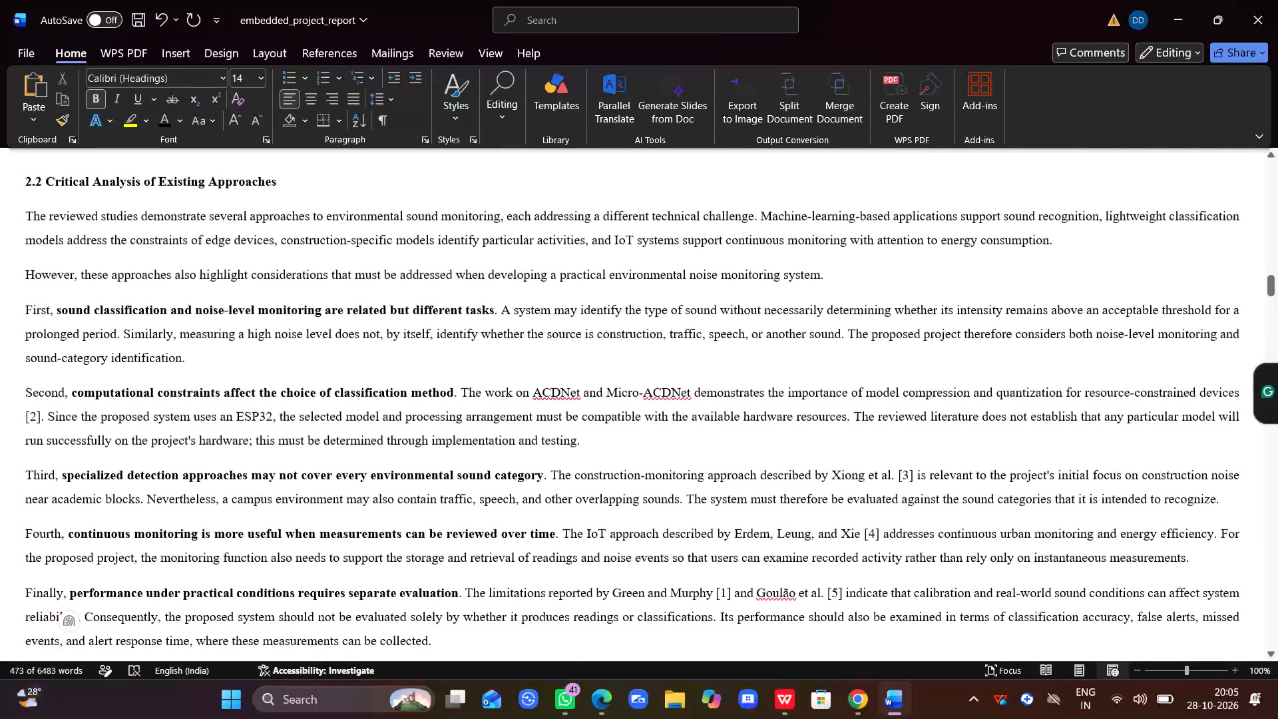
scroll(351, 293, "up", 1)
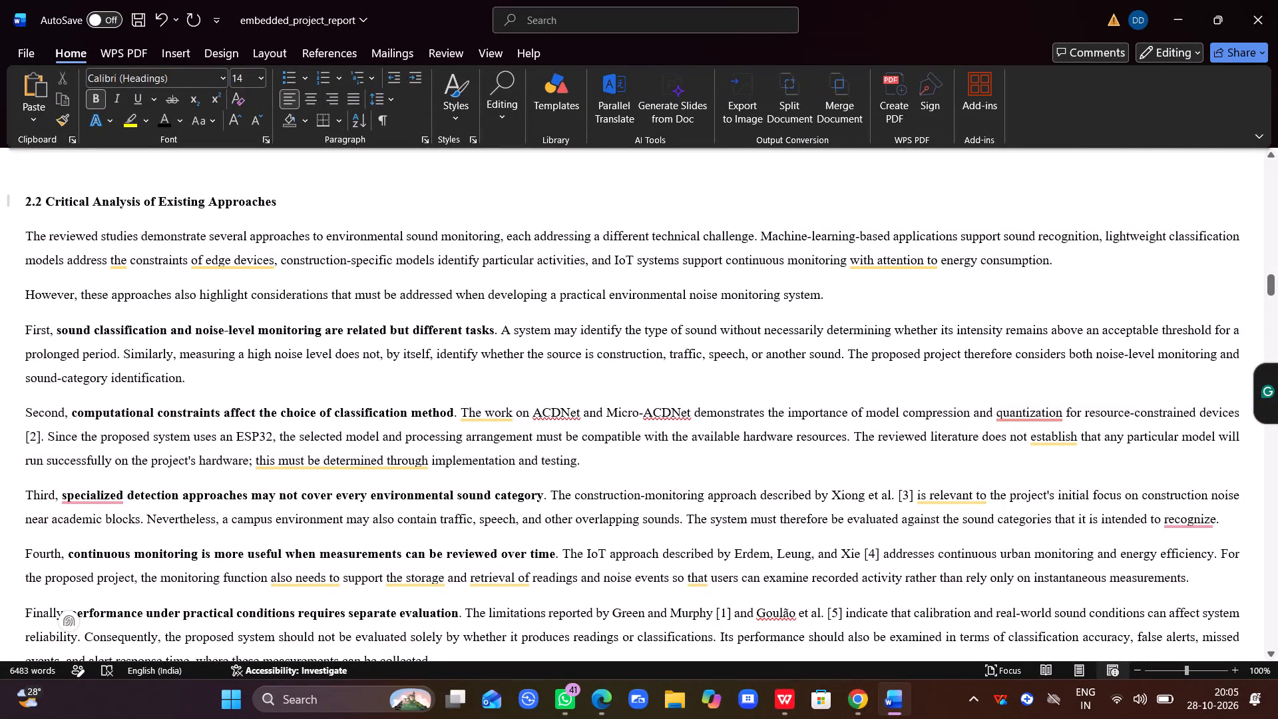
left_click_drag(26, 201, 268, 200)
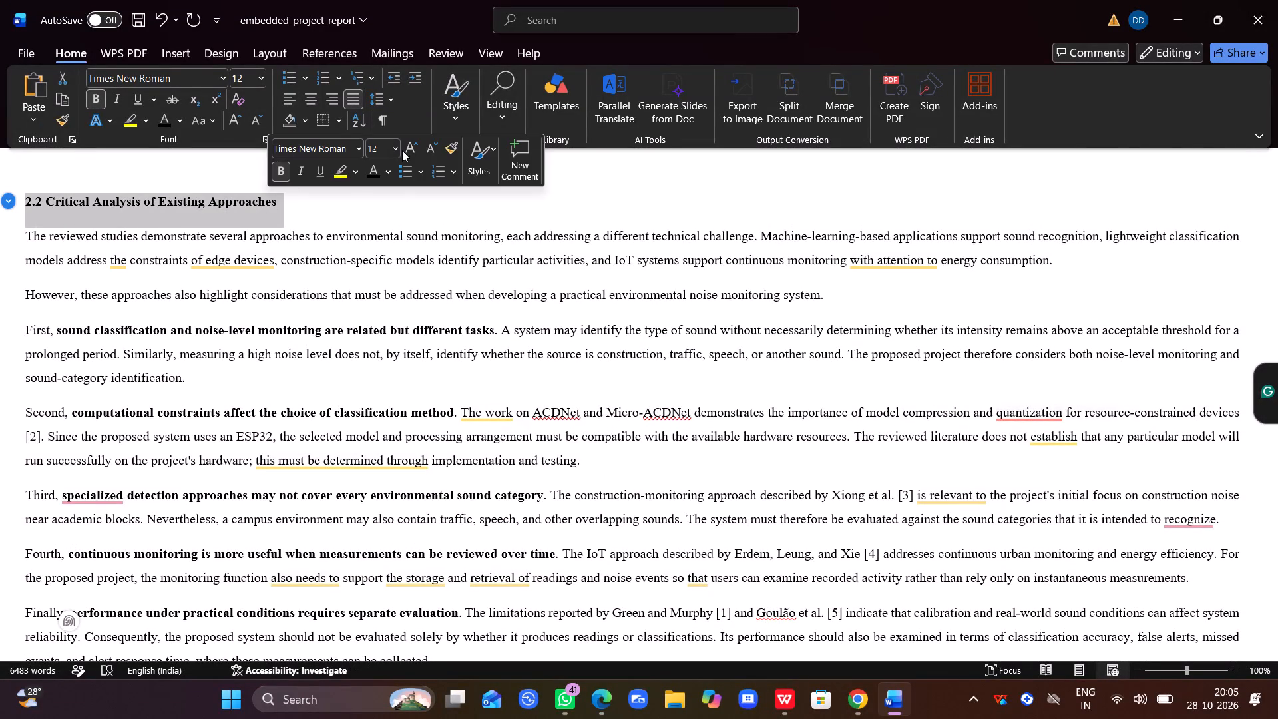
left_click(375, 170)
left_click(386, 172)
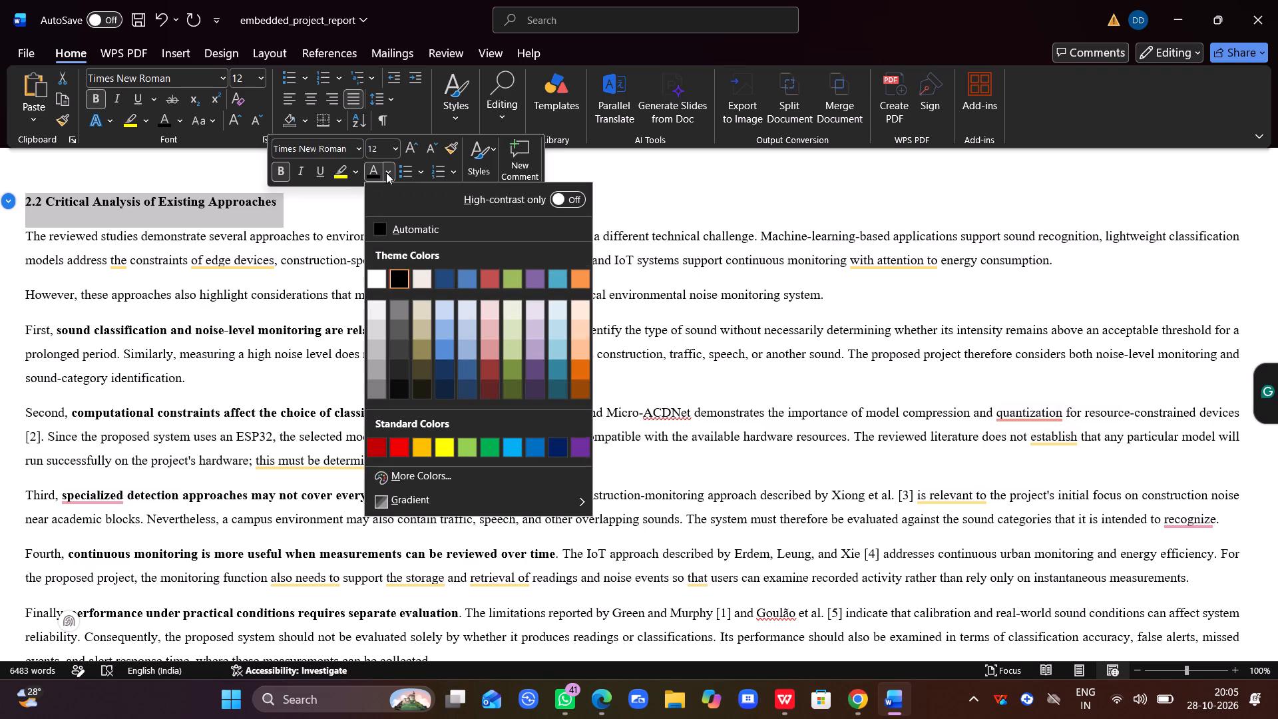
left_click(443, 272)
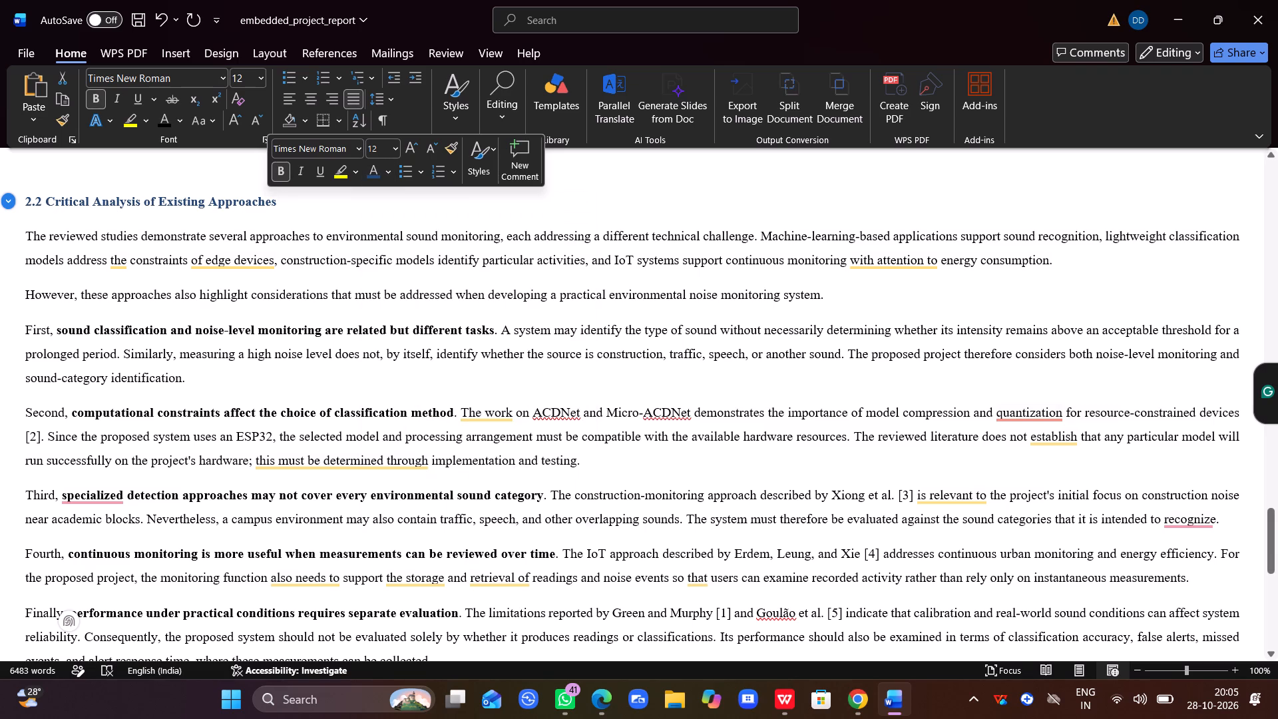
Copy the full body text of section 2.2 and paste it into the message box of the ChatGPT Report Preparation Plan chat.
left_click_drag(23, 235, 218, 515)
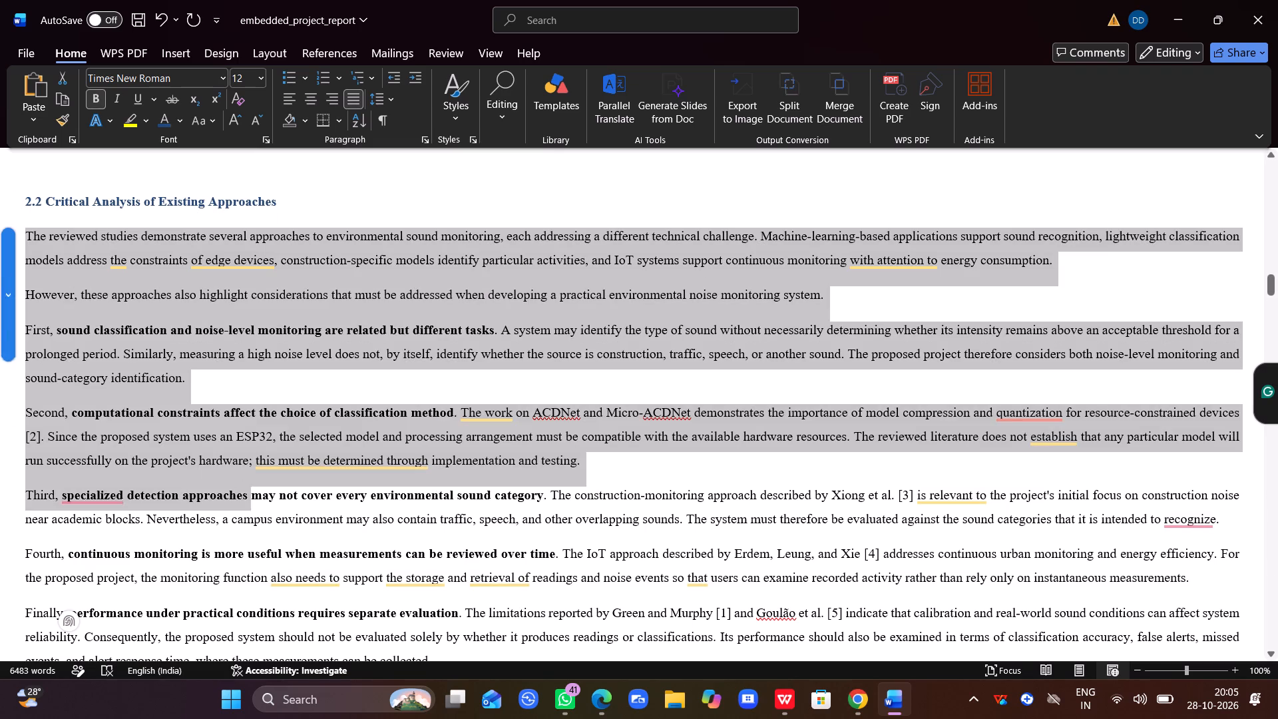
left_click_drag(218, 515, 275, 193)
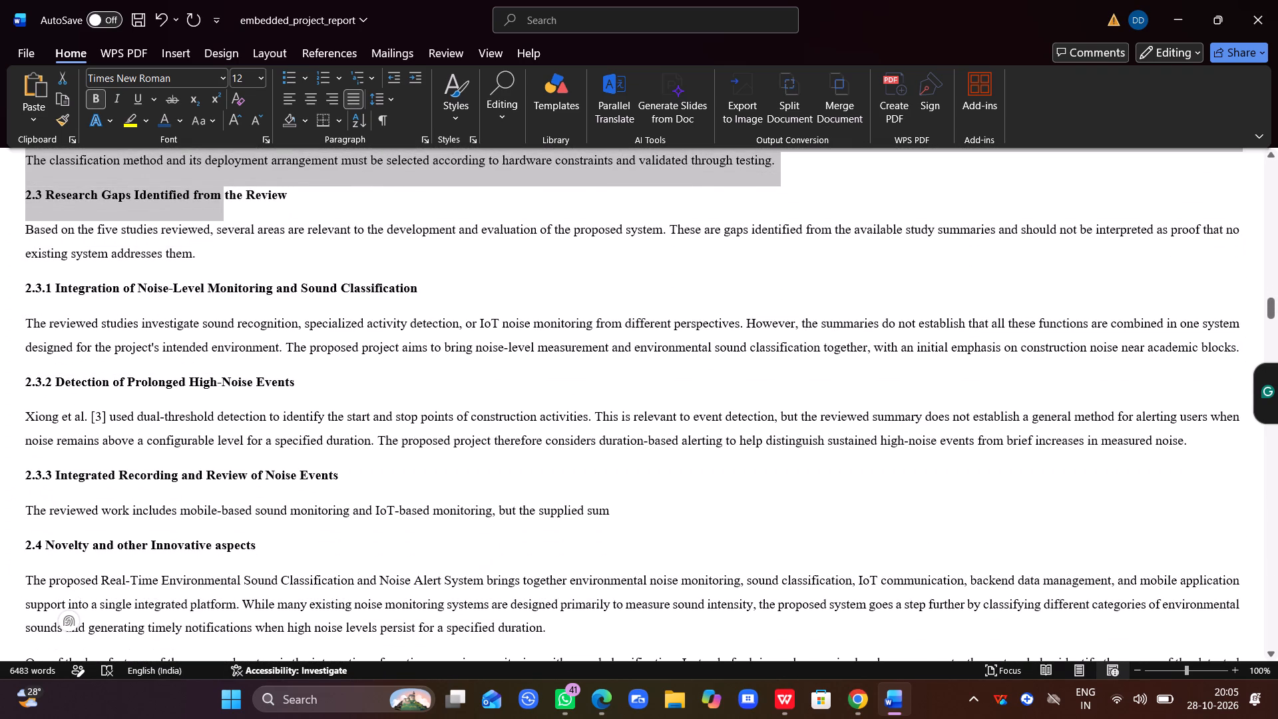
left_click_drag(275, 193, 779, 182)
scroll(519, 158, "right", 1)
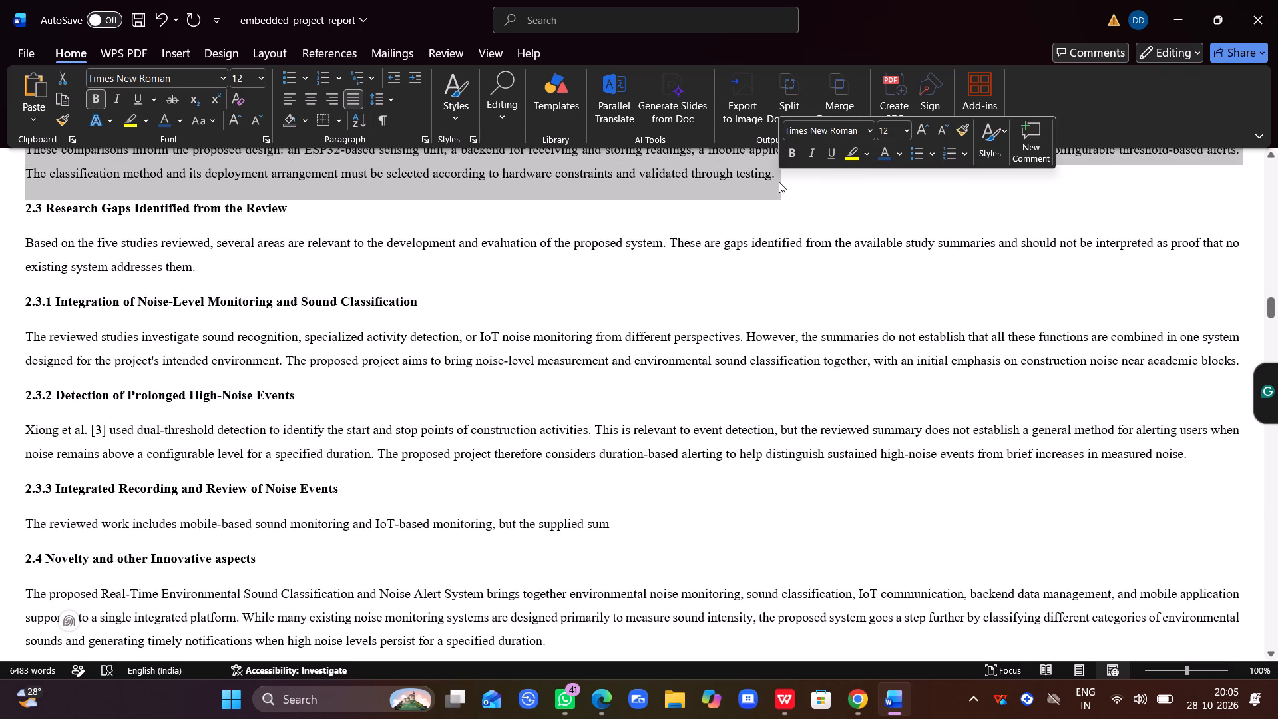
key("ctrl+c")
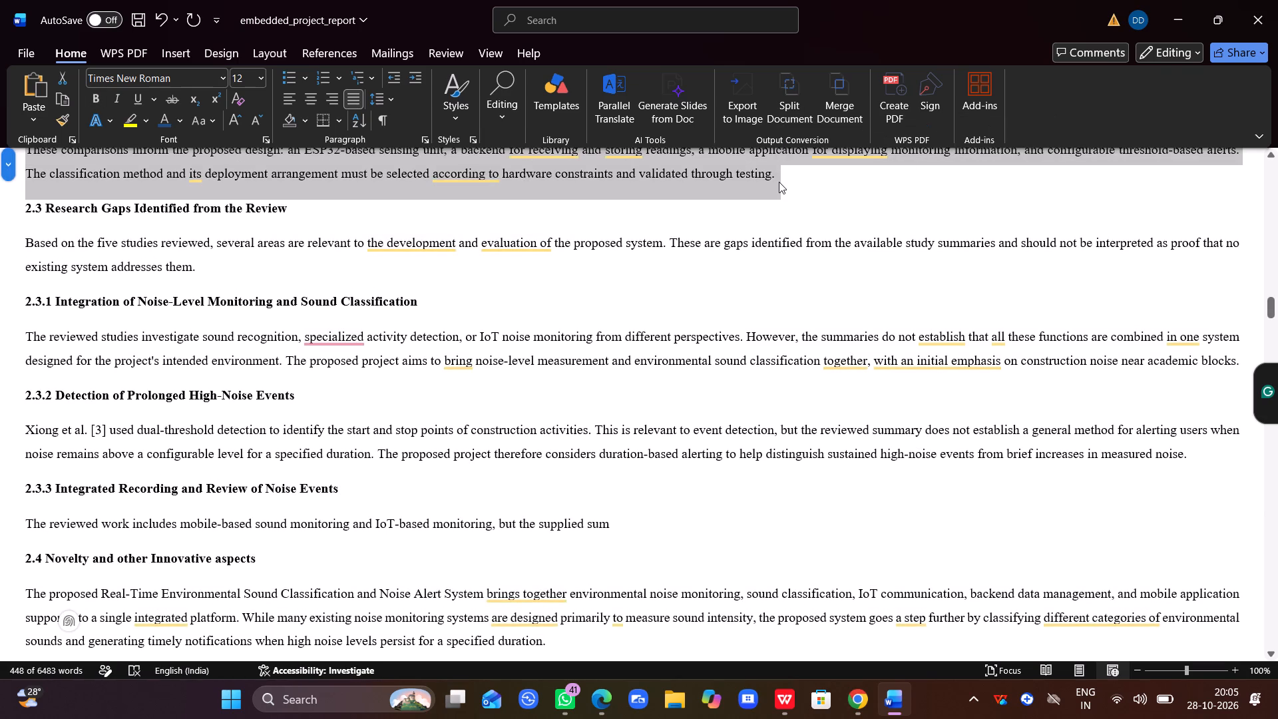
left_click(849, 705)
left_click(726, 649)
key("ctrl+v")
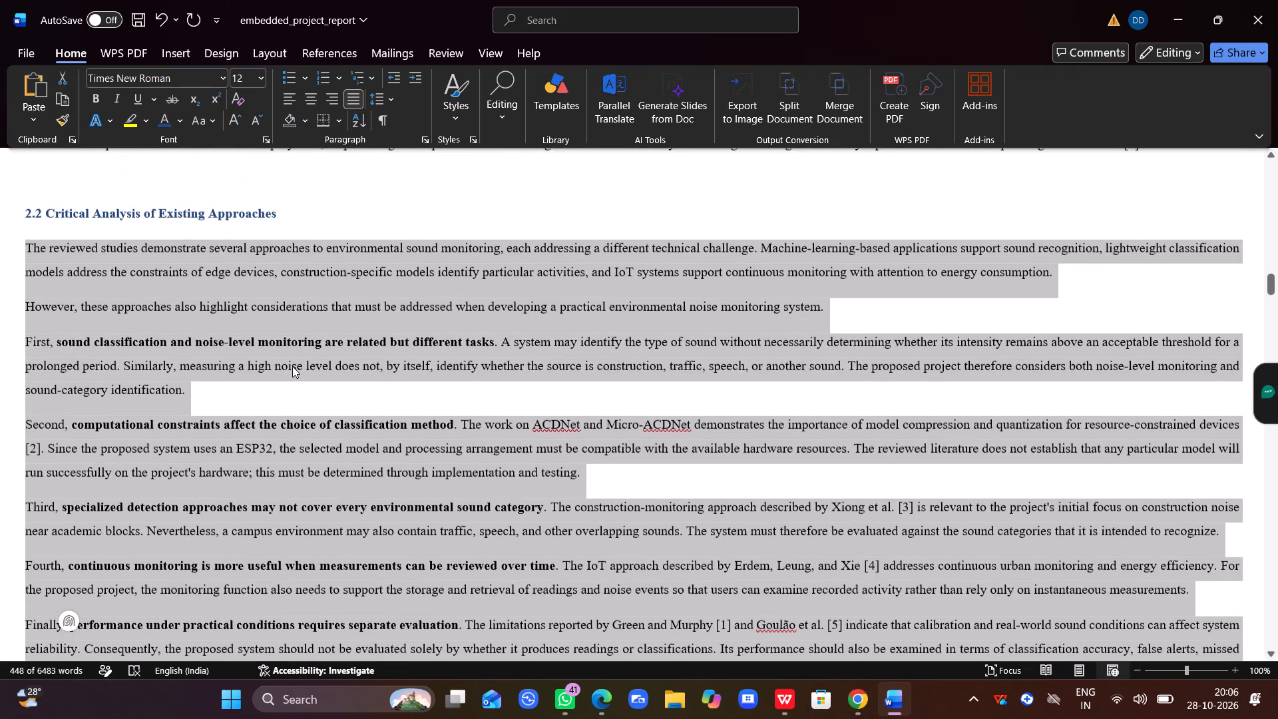
scroll(292, 366, "down", 1)
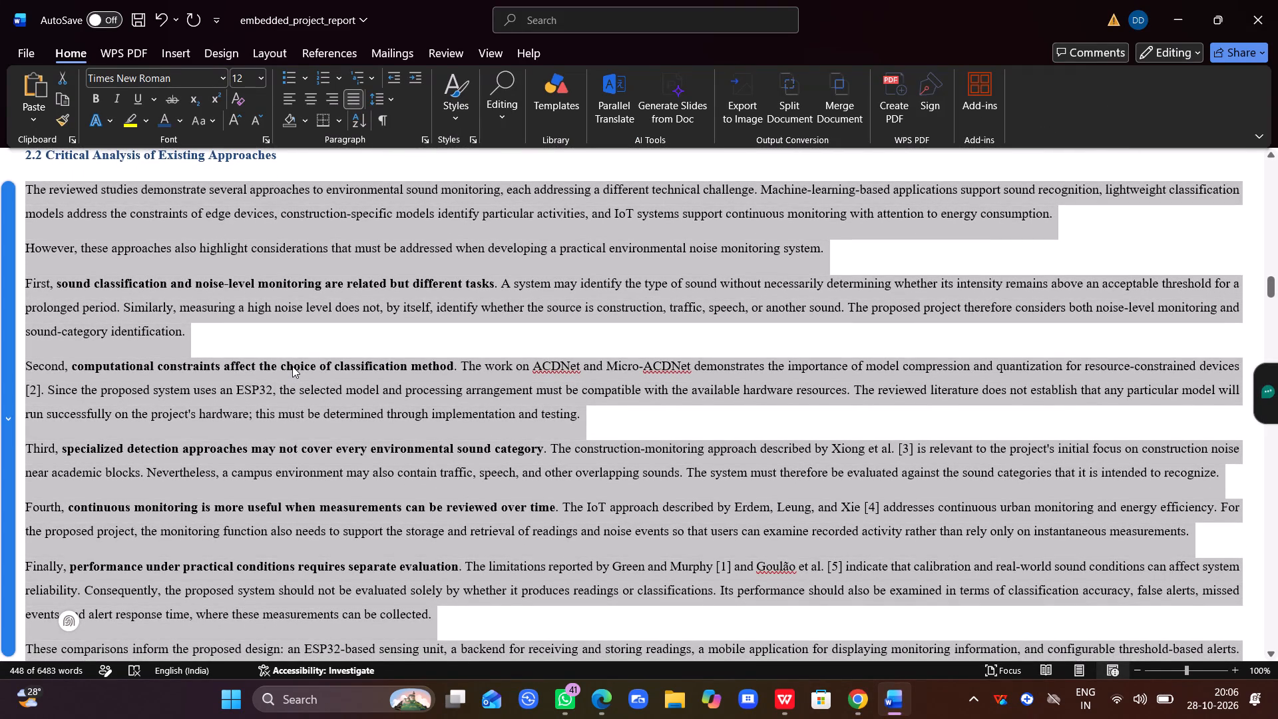
scroll(292, 366, "down", 2)
scroll(292, 366, "up", 1)
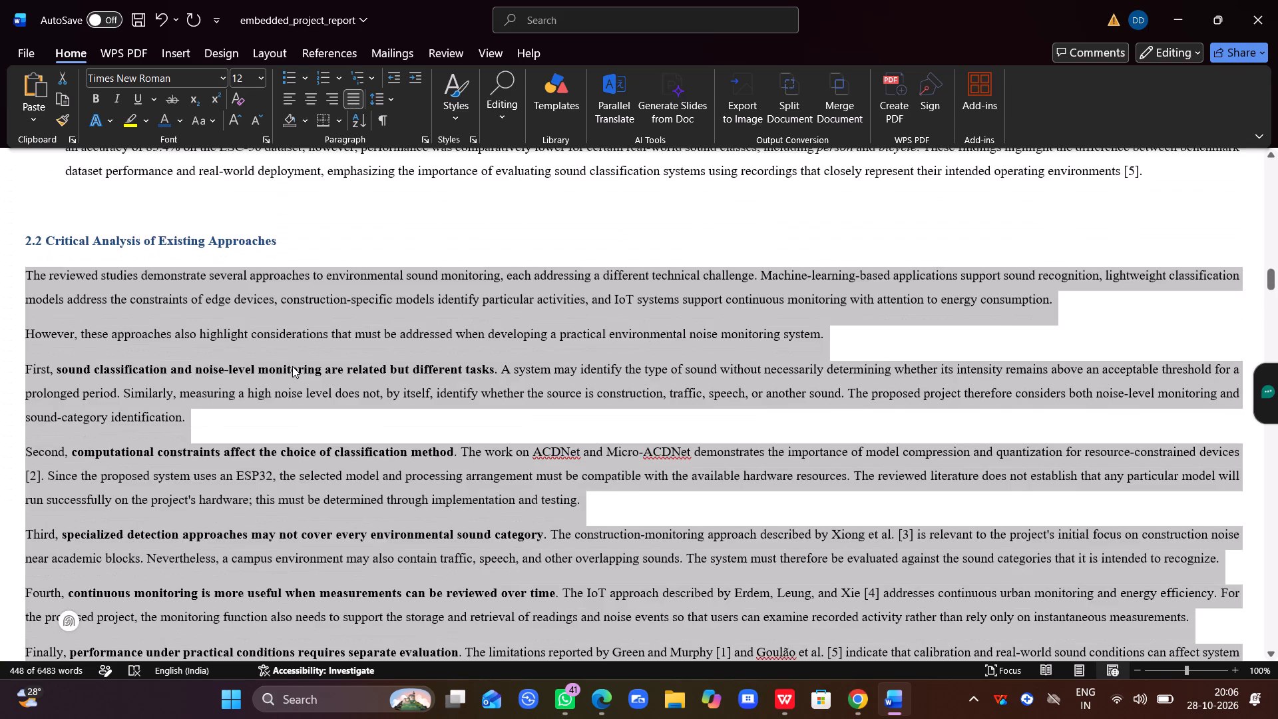
scroll(292, 366, "up", 1)
key("BackSpace")
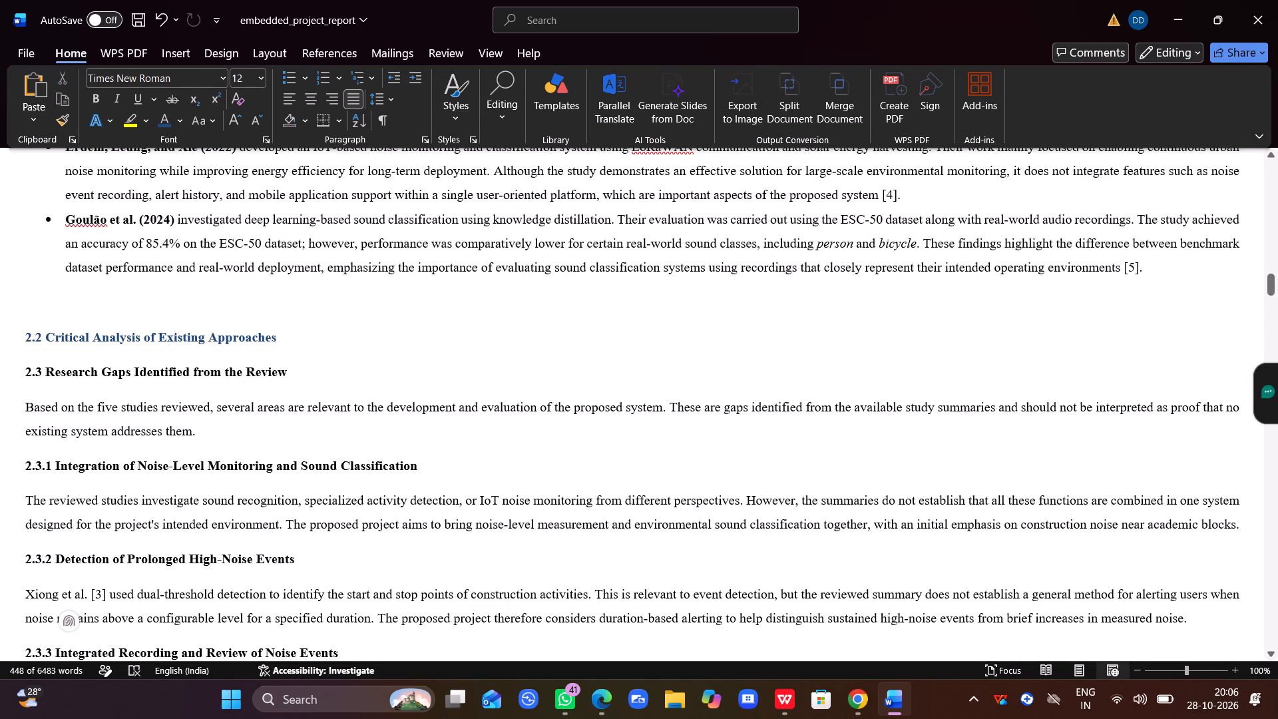
left_click(300, 347)
key("Return")
key("ctrl+v")
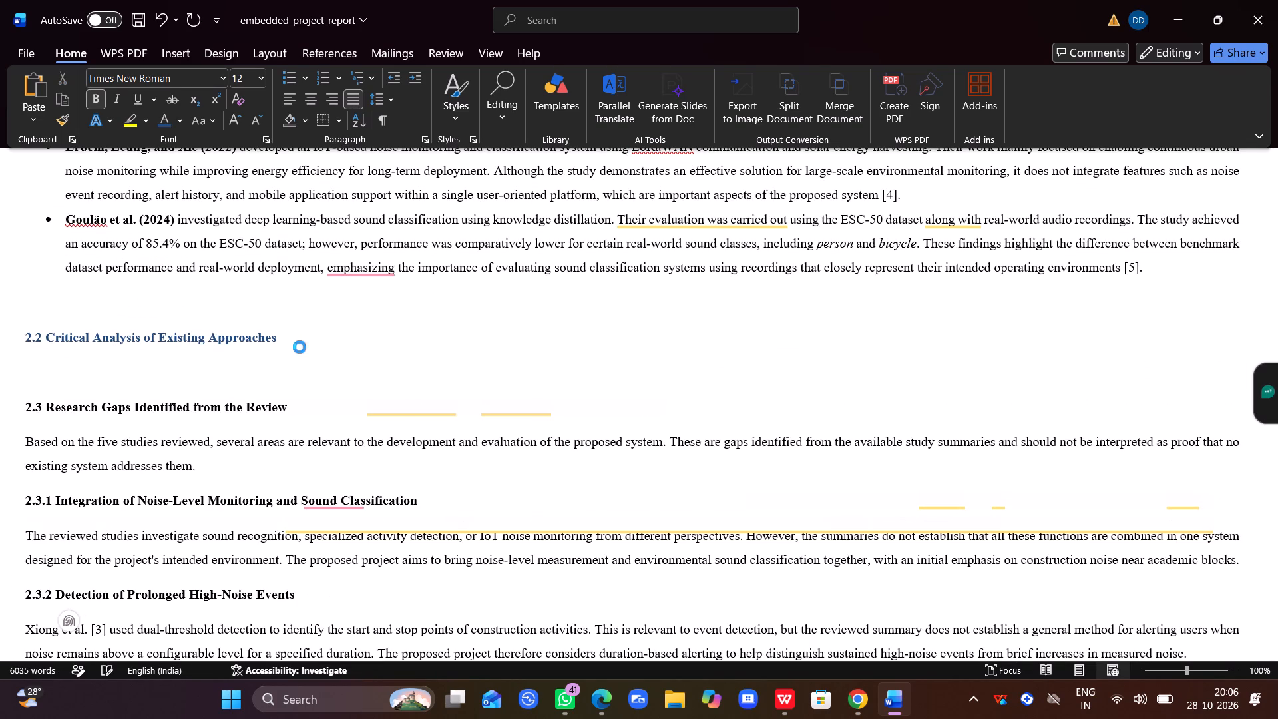
Make all pasted section 2.2 body text black and non-bold, including the closing words "sounds. Its overall".
scroll(252, 361, "up", 1)
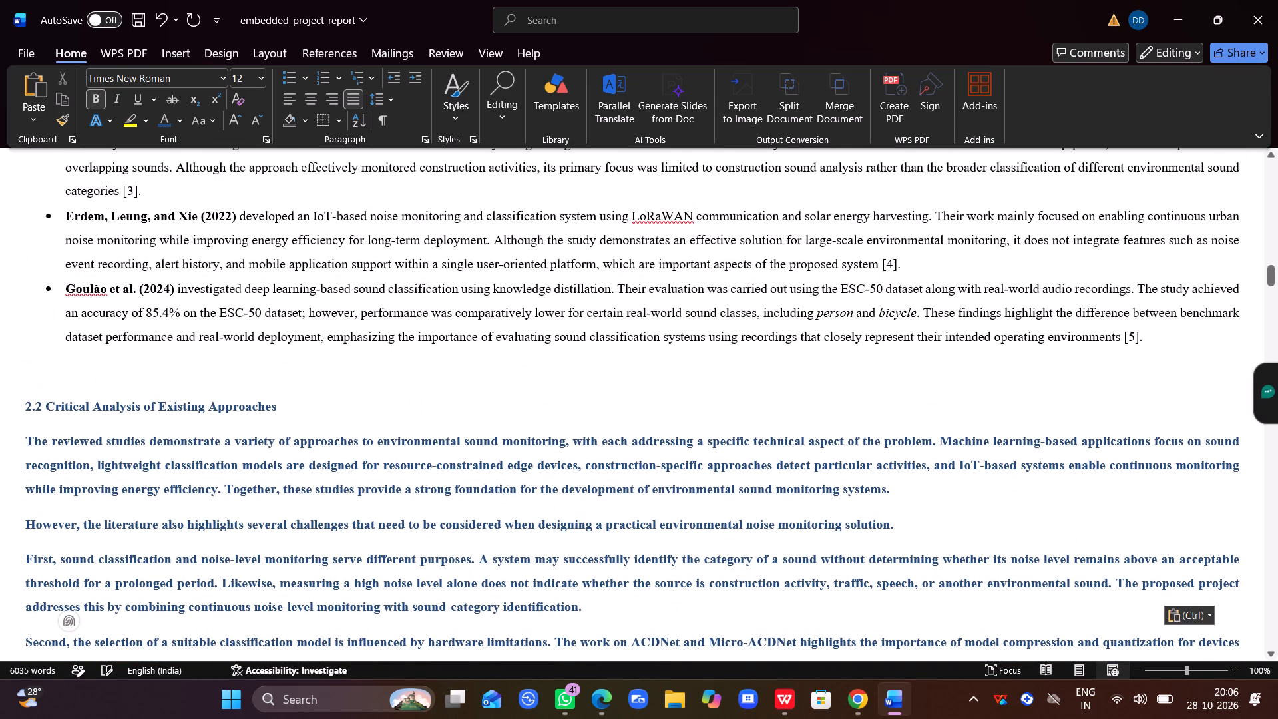
left_click_drag(25, 443, 297, 718)
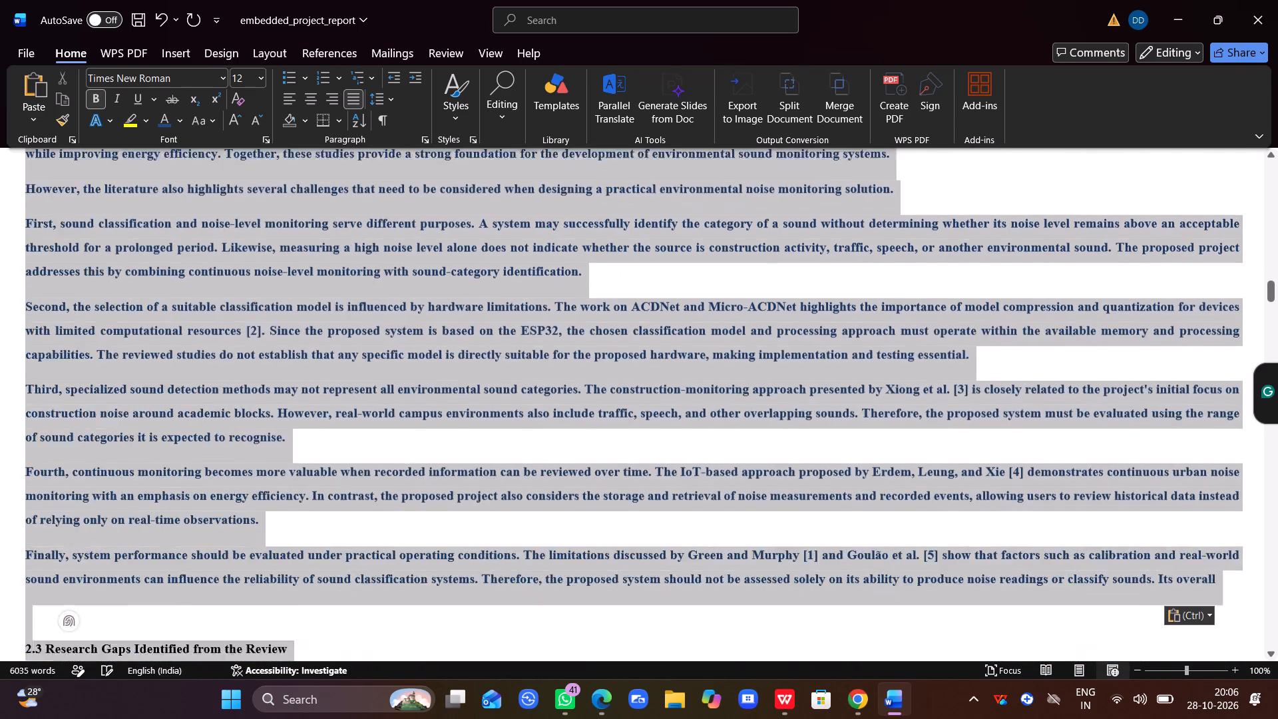
left_click_drag(297, 718, 457, 256)
scroll(474, 268, "right", 2)
left_click_drag(457, 256, 1074, 295)
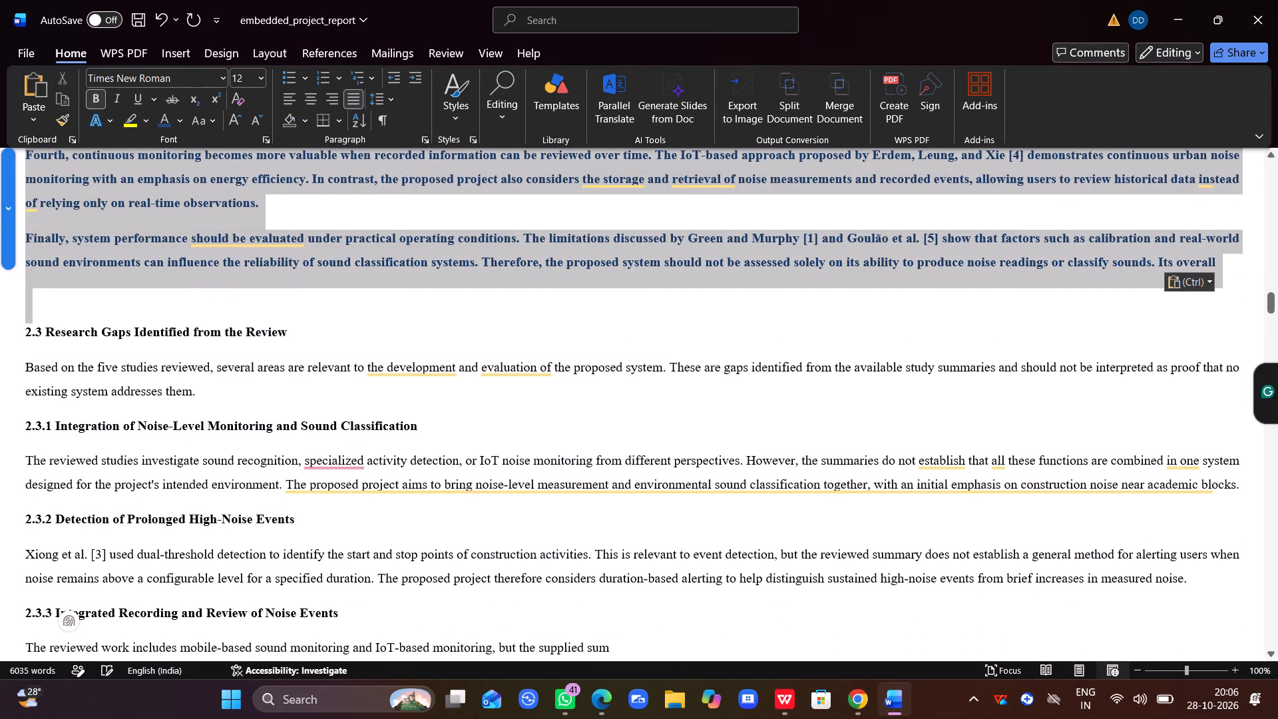
left_click_drag(1074, 295, 1100, 281)
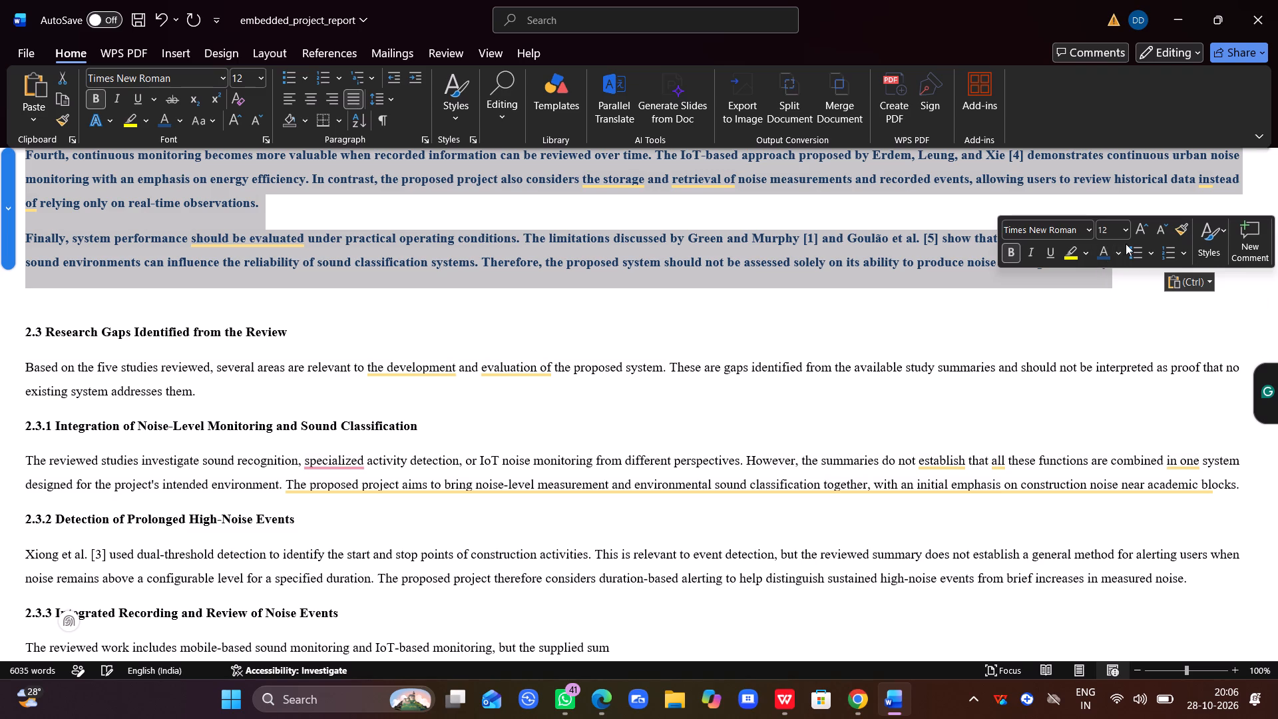
left_click(1116, 253)
left_click(1079, 360)
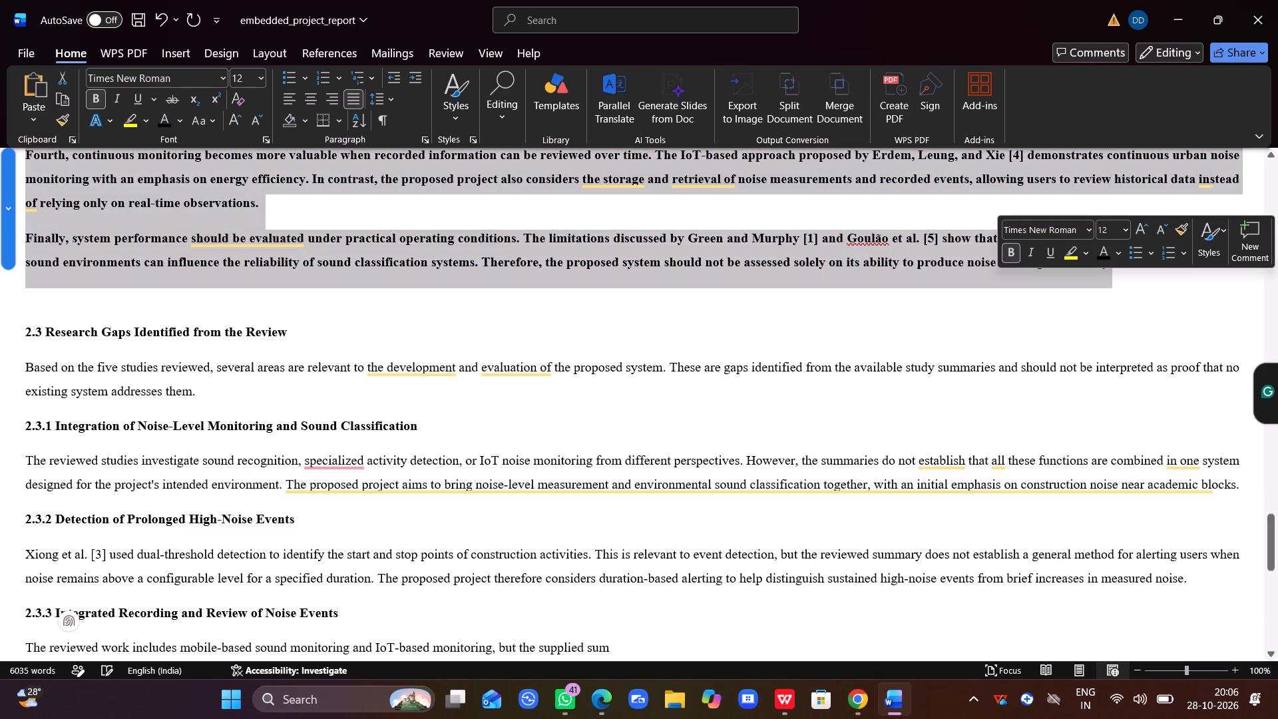
left_click(1008, 250)
left_click(1121, 288)
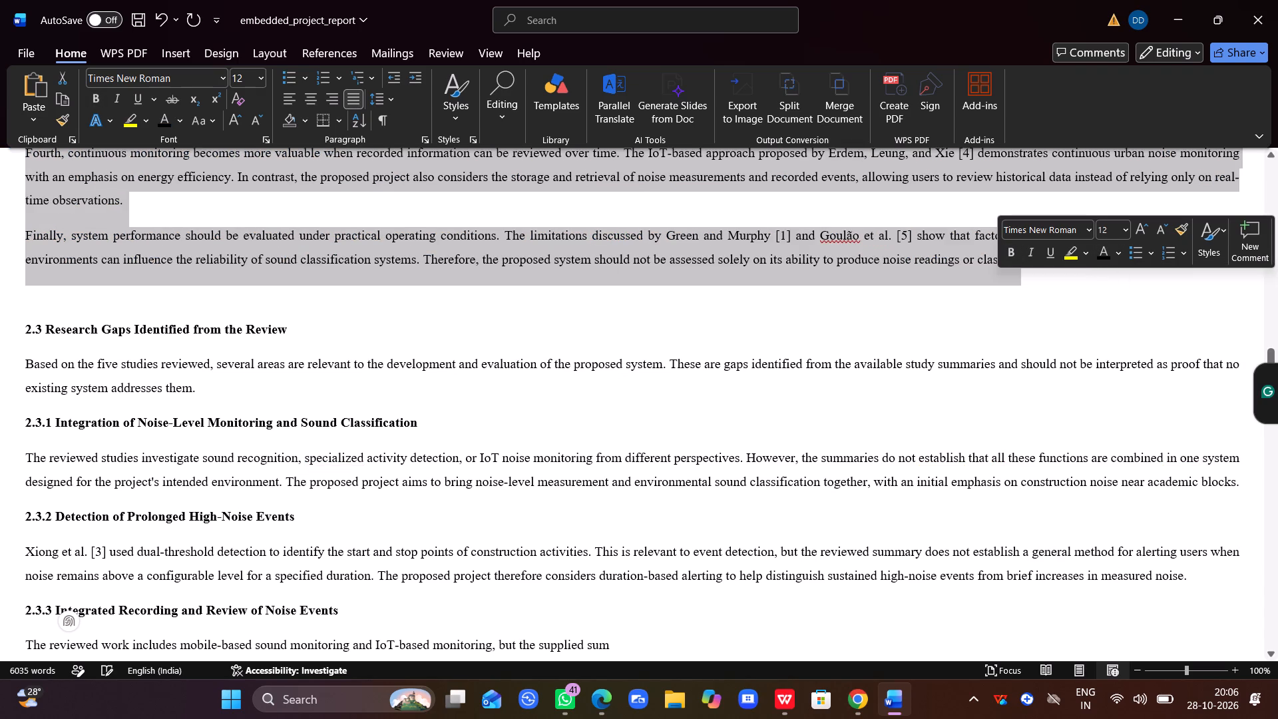
left_click_drag(1152, 259, 1023, 260)
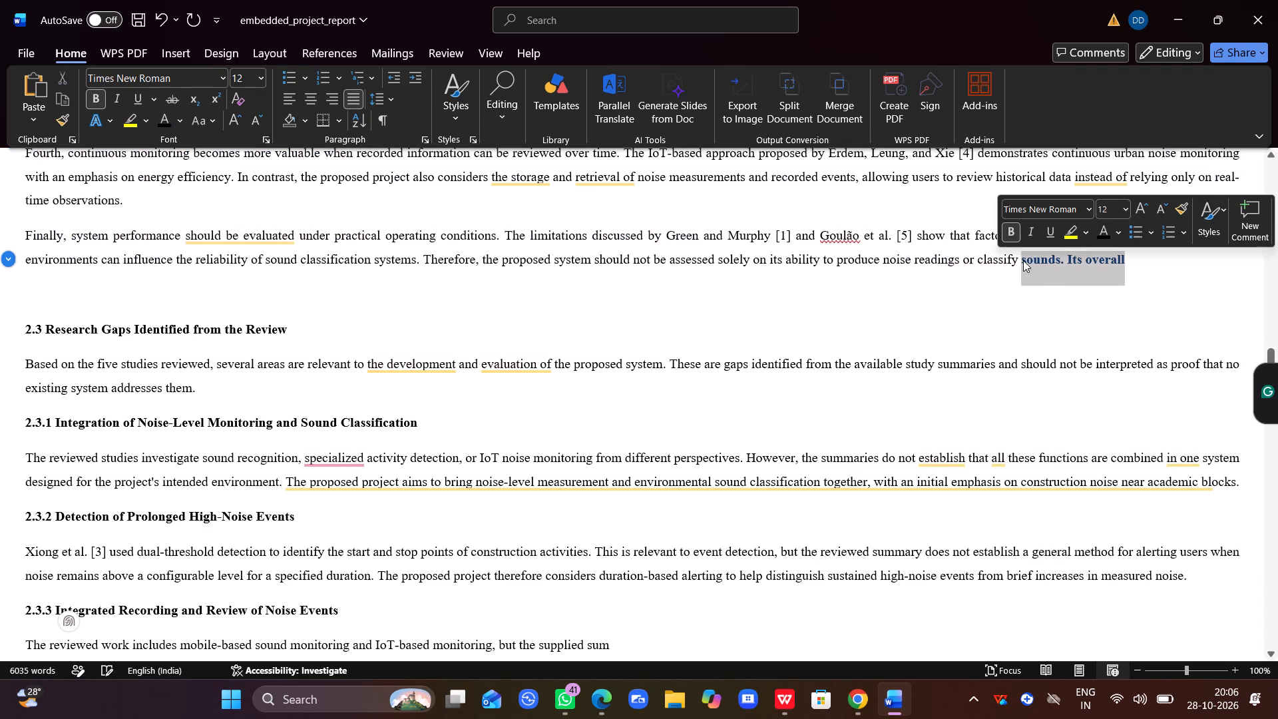
left_click(1105, 233)
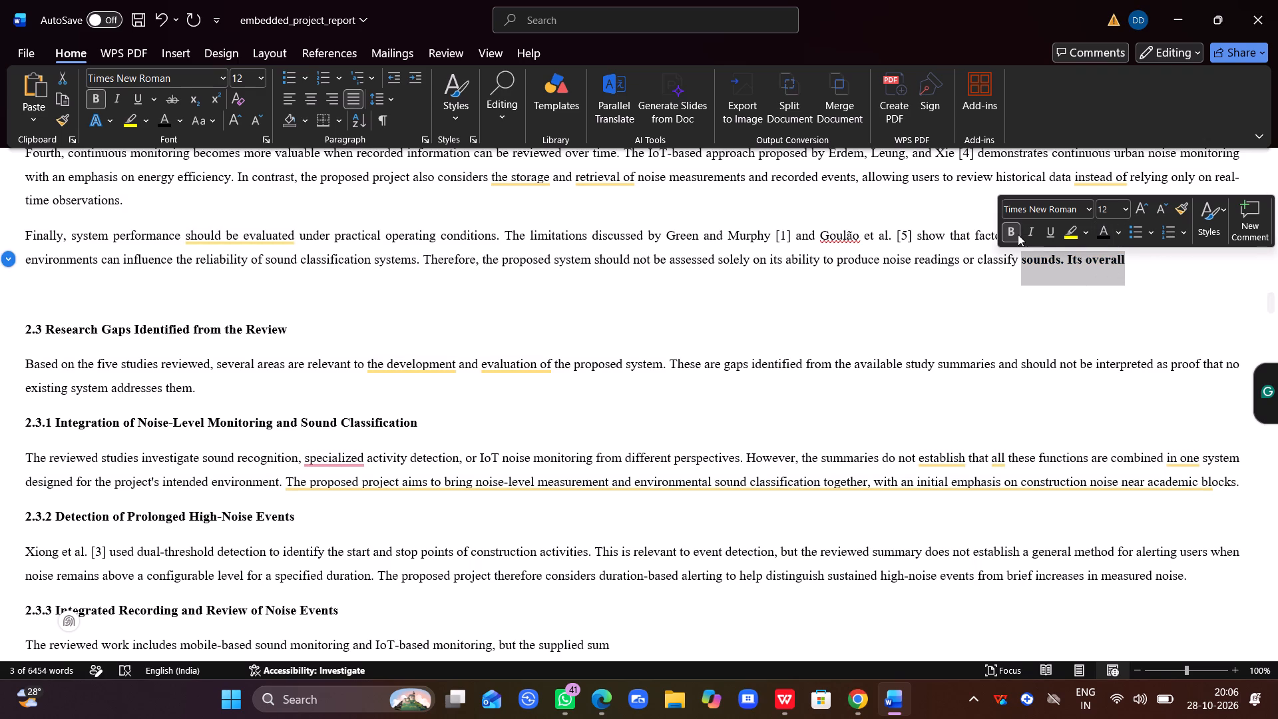
left_click(1014, 234)
Apply round bullets to all section 2.2 body paragraphs, from "The reviewed studies demonstrate" through "Its overall".
scroll(853, 248, "up", 2)
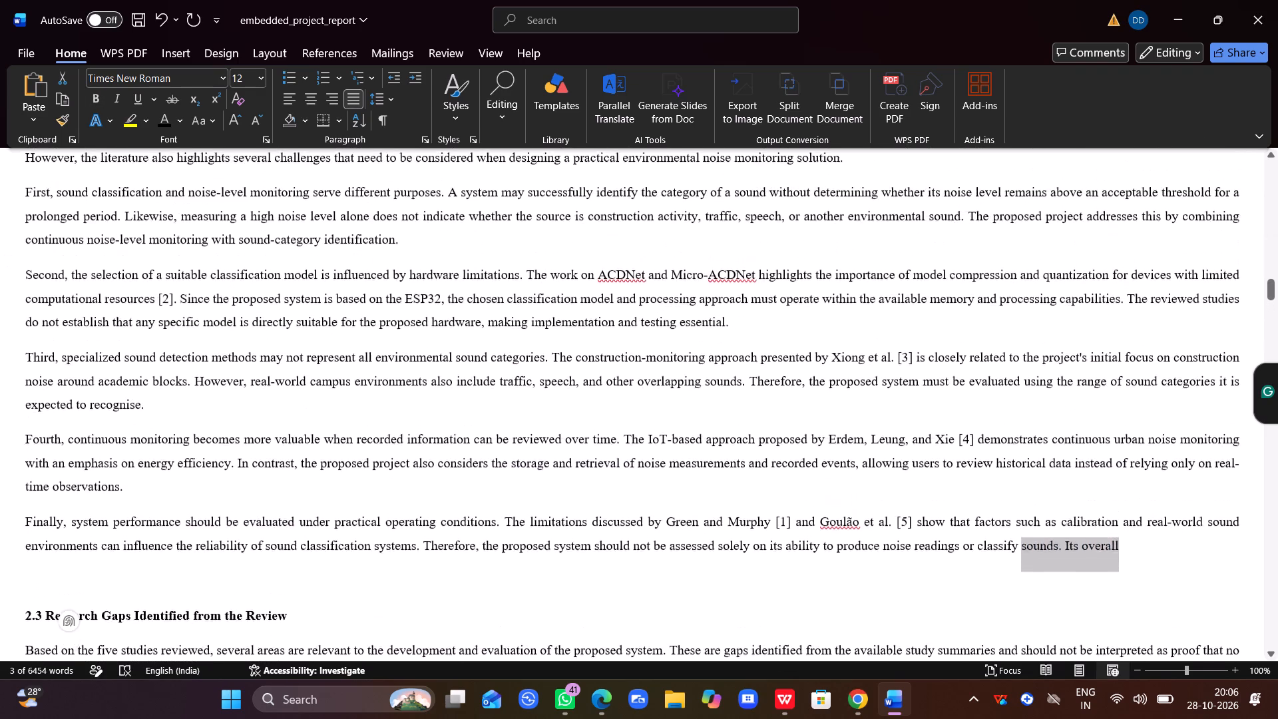
scroll(853, 248, "up", 2)
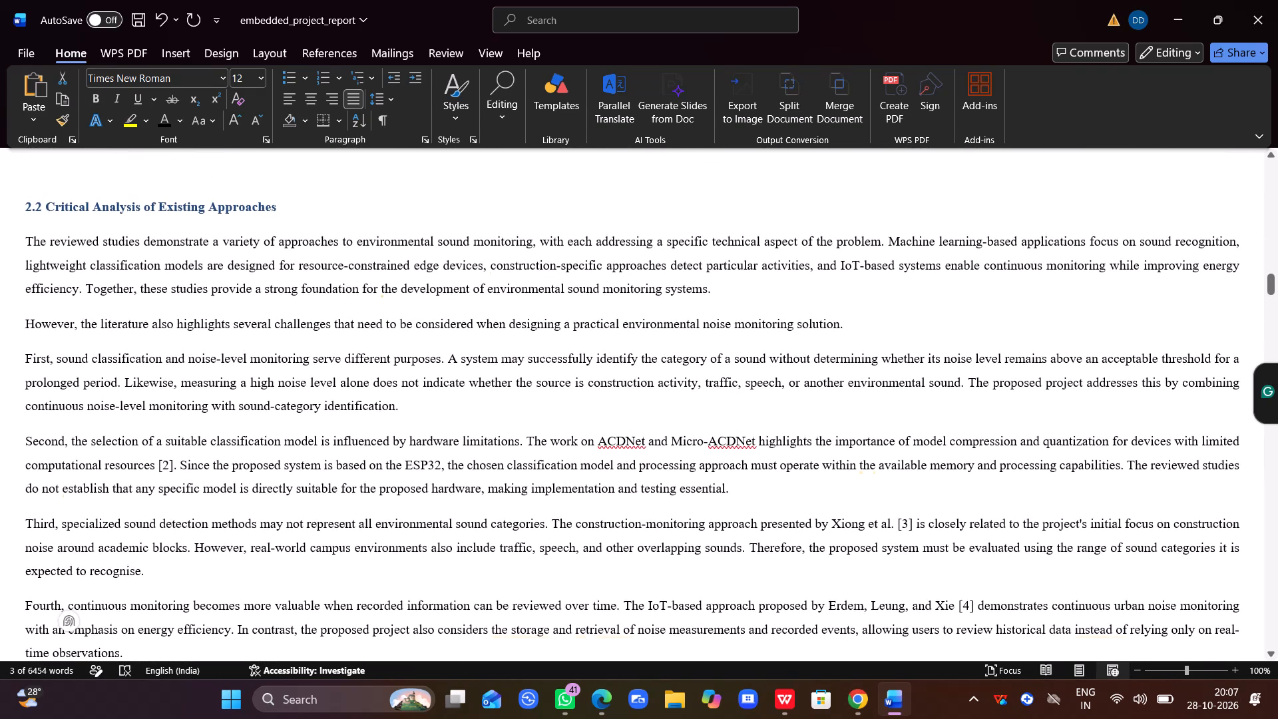
left_click_drag(23, 242, 582, 646)
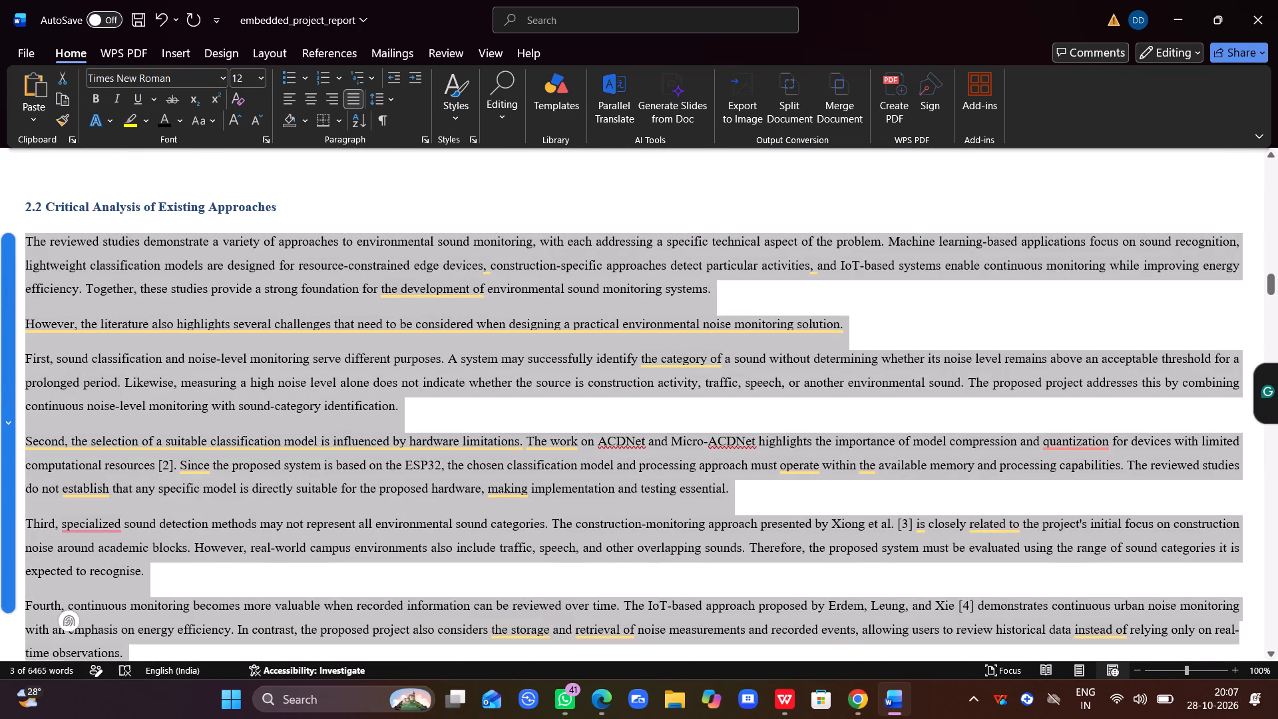
left_click_drag(582, 646, 588, 620)
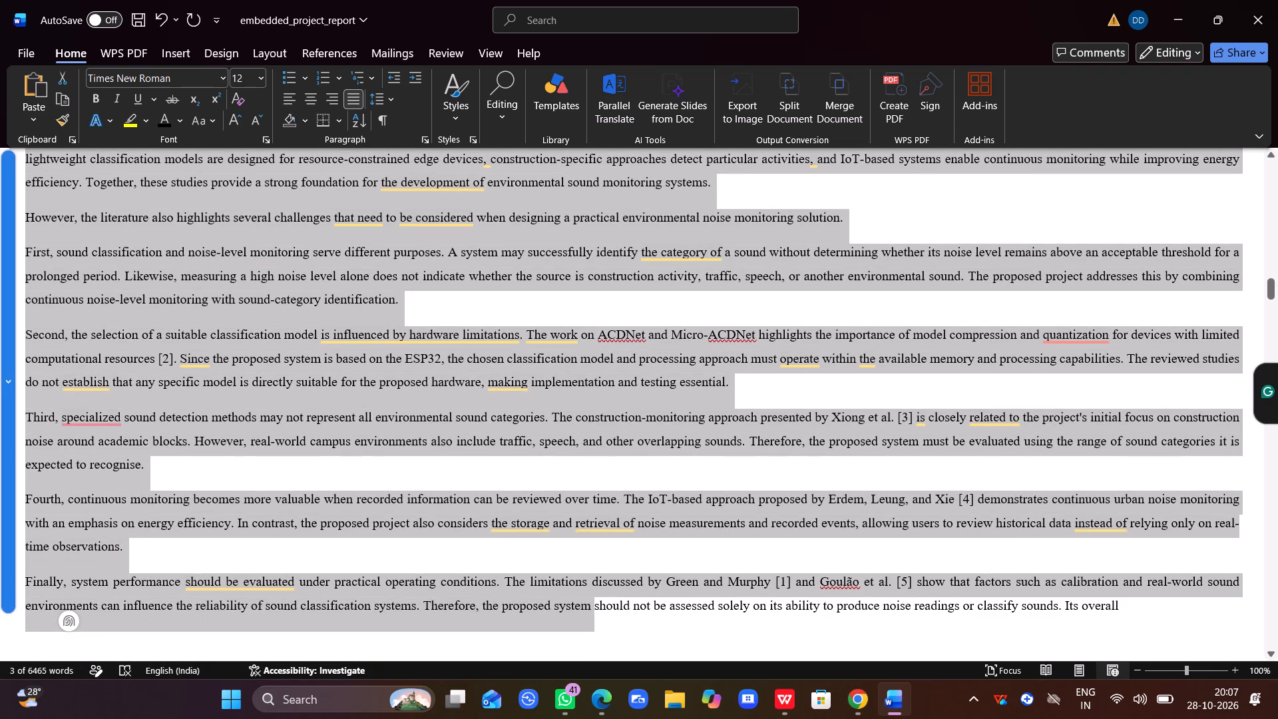
left_click_drag(588, 620, 720, 635)
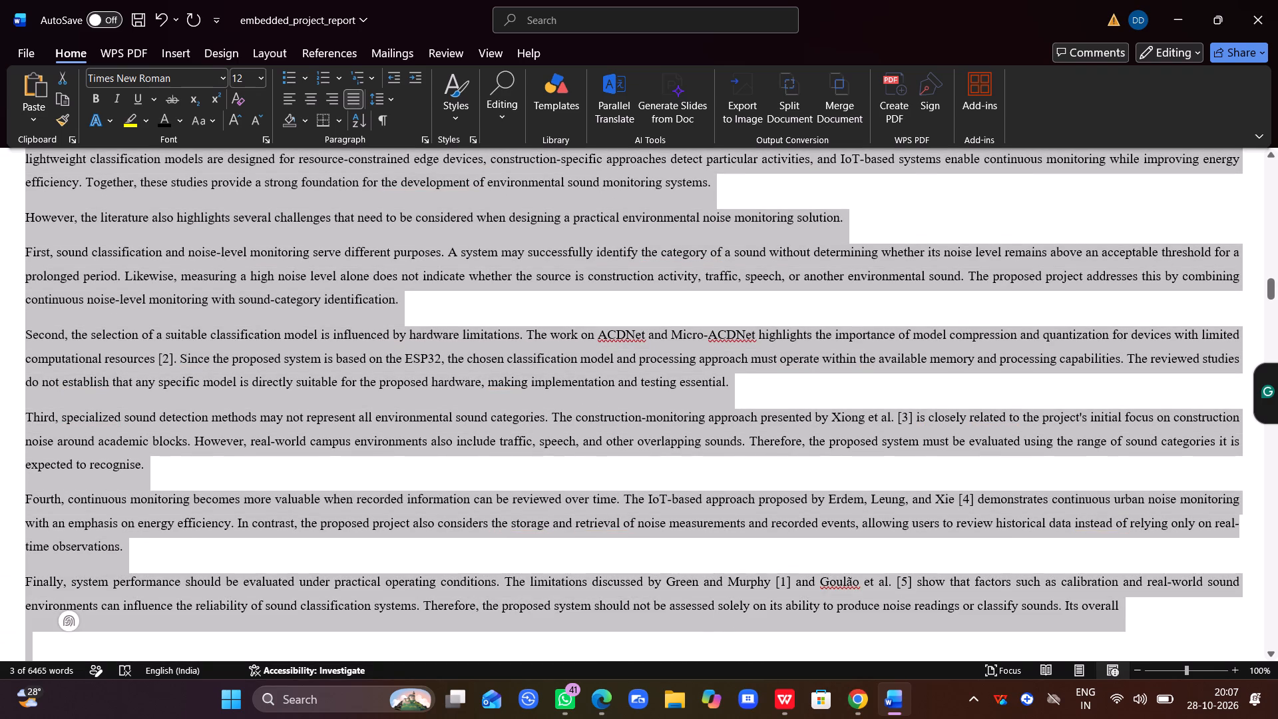
left_click_drag(720, 635, 722, 635)
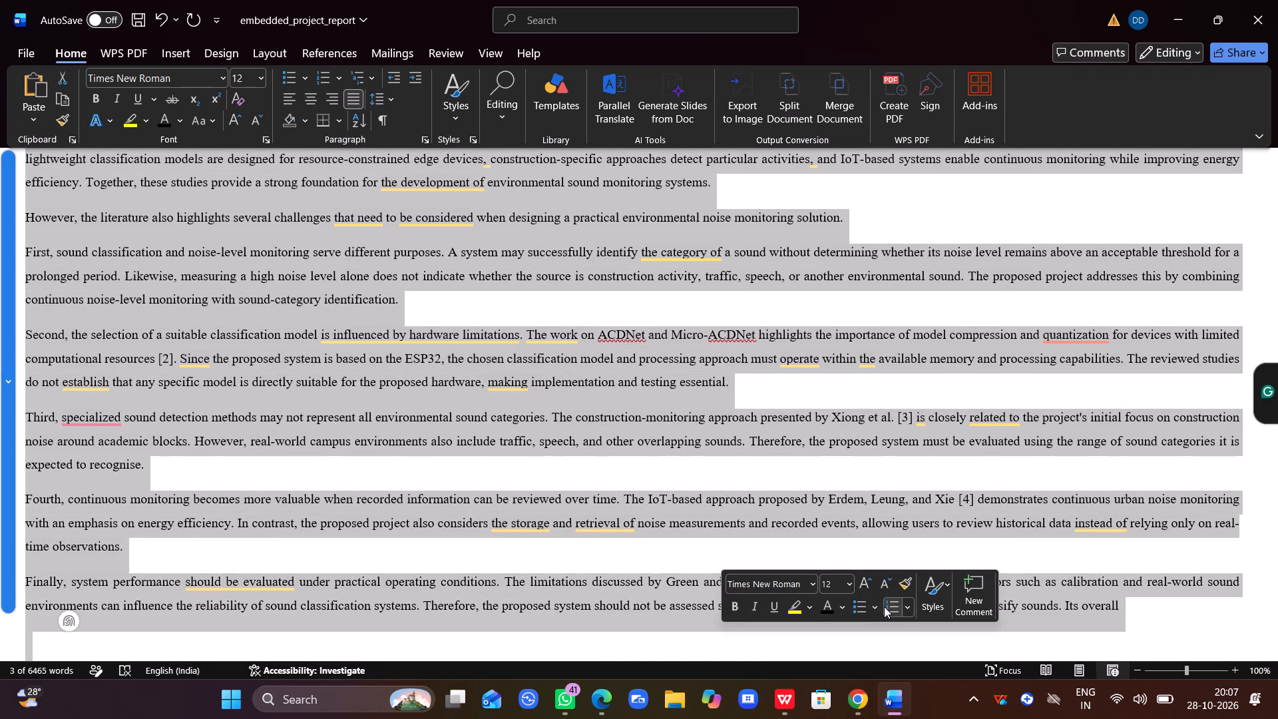
left_click(877, 604)
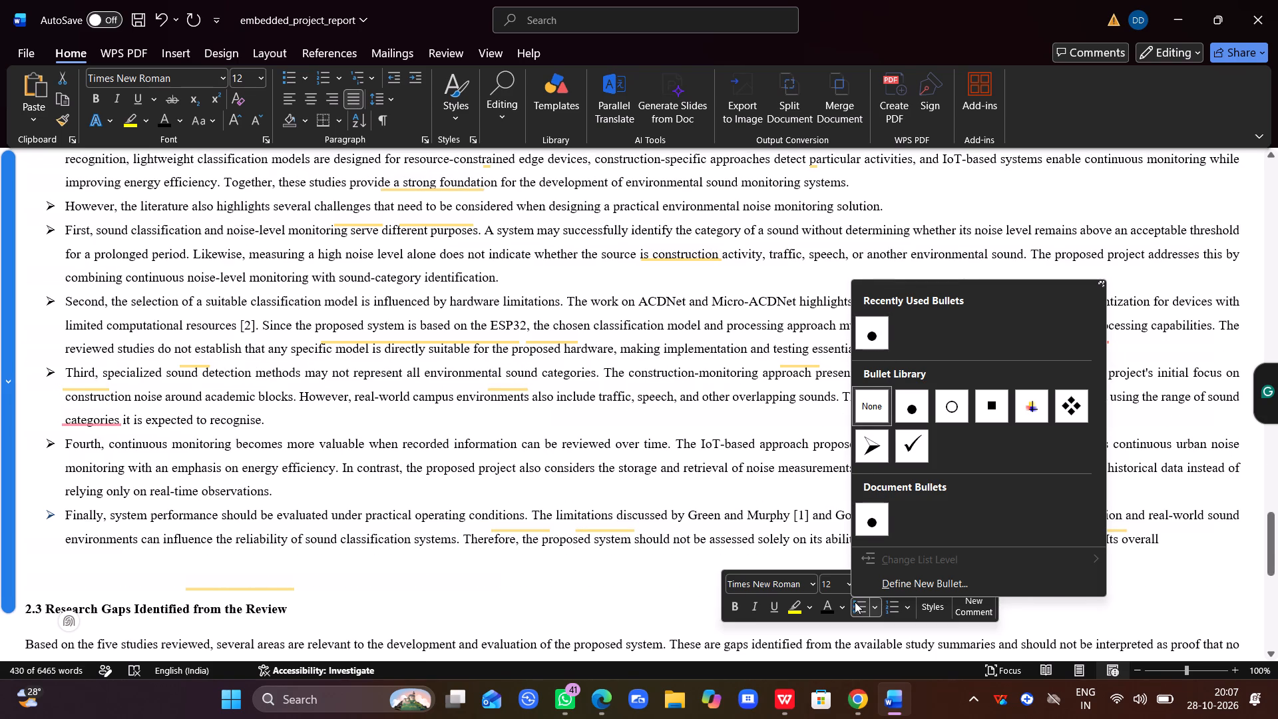
left_click(855, 603)
scroll(724, 387, "up", 3)
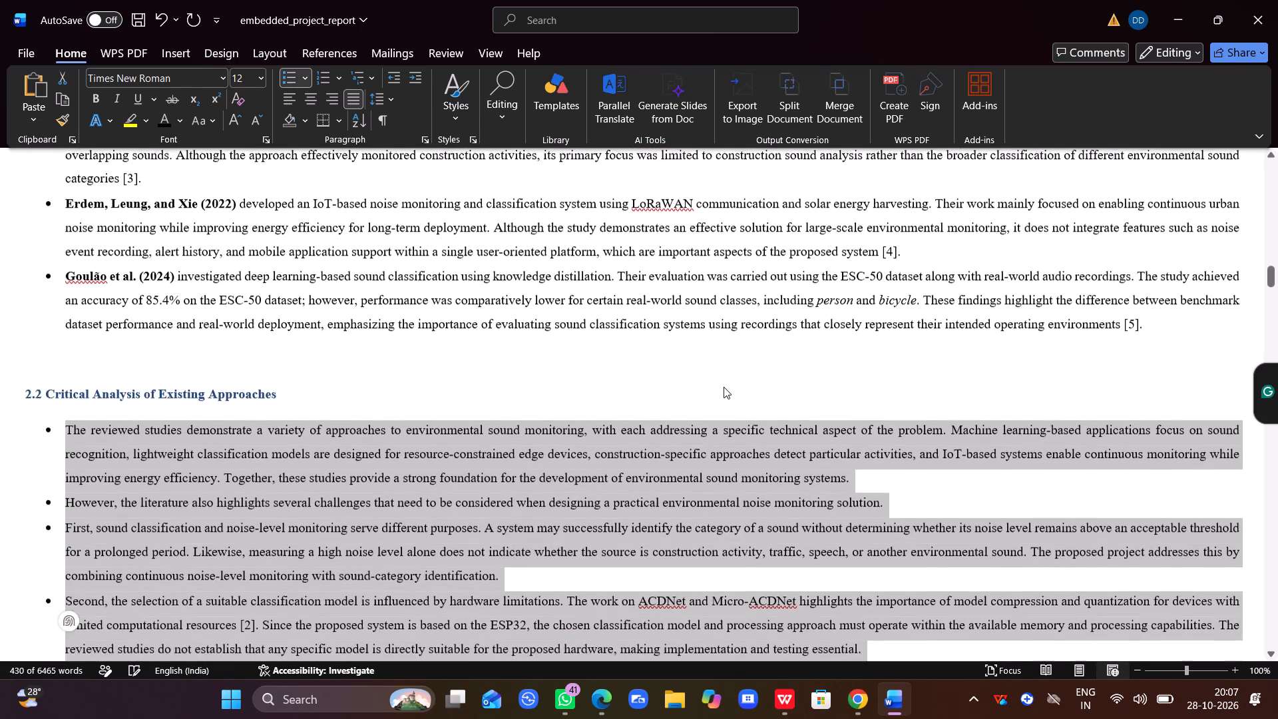
scroll(724, 387, "down", 1)
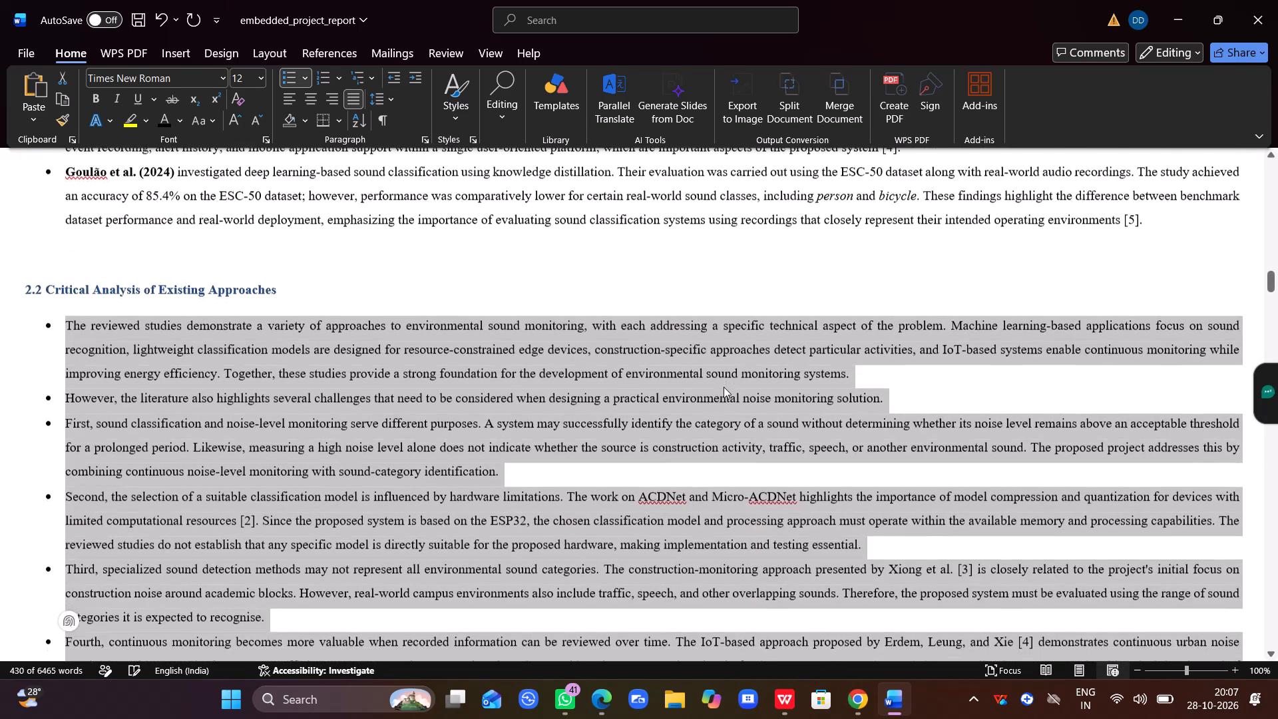
scroll(724, 387, "down", 1)
scroll(724, 387, "up", 2)
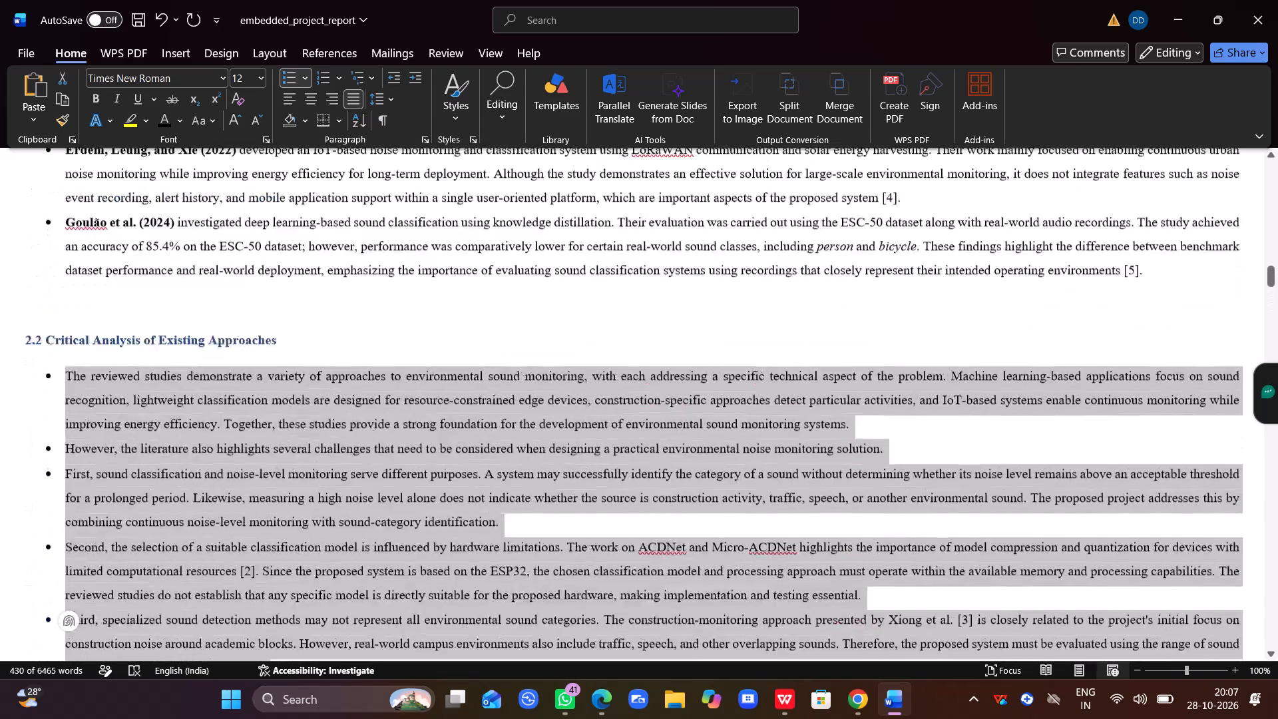
scroll(724, 387, "up", 3)
scroll(724, 387, "down", 2)
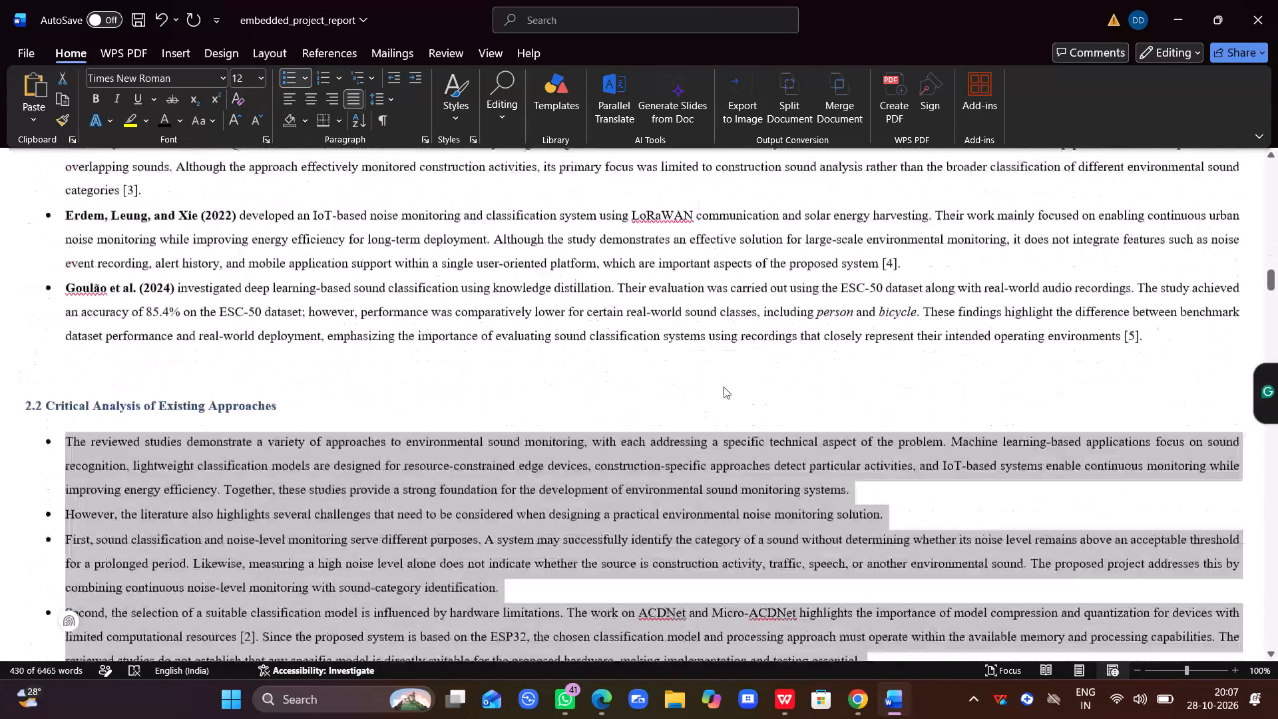
scroll(724, 387, "down", 2)
scroll(724, 387, "up", 2)
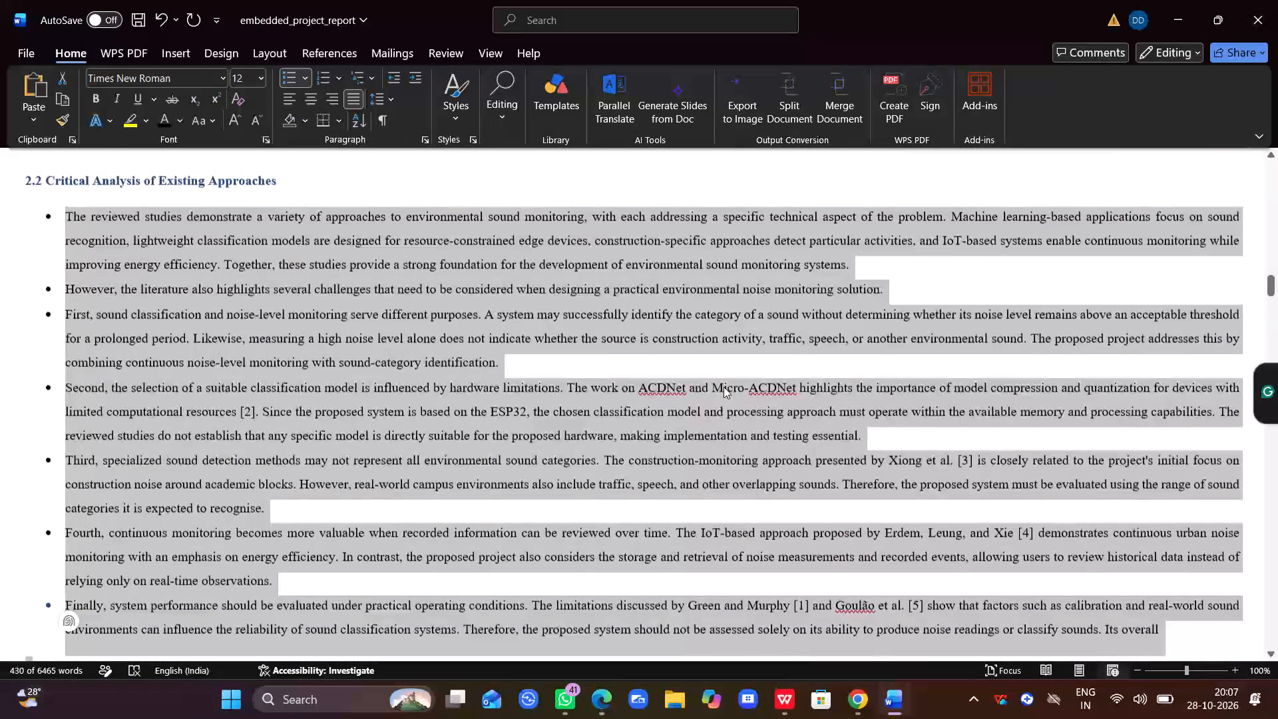
Remove the bullet marks from all seven section 2.2 paragraphs, one by one, keeping their text indented.
left_click(65, 214)
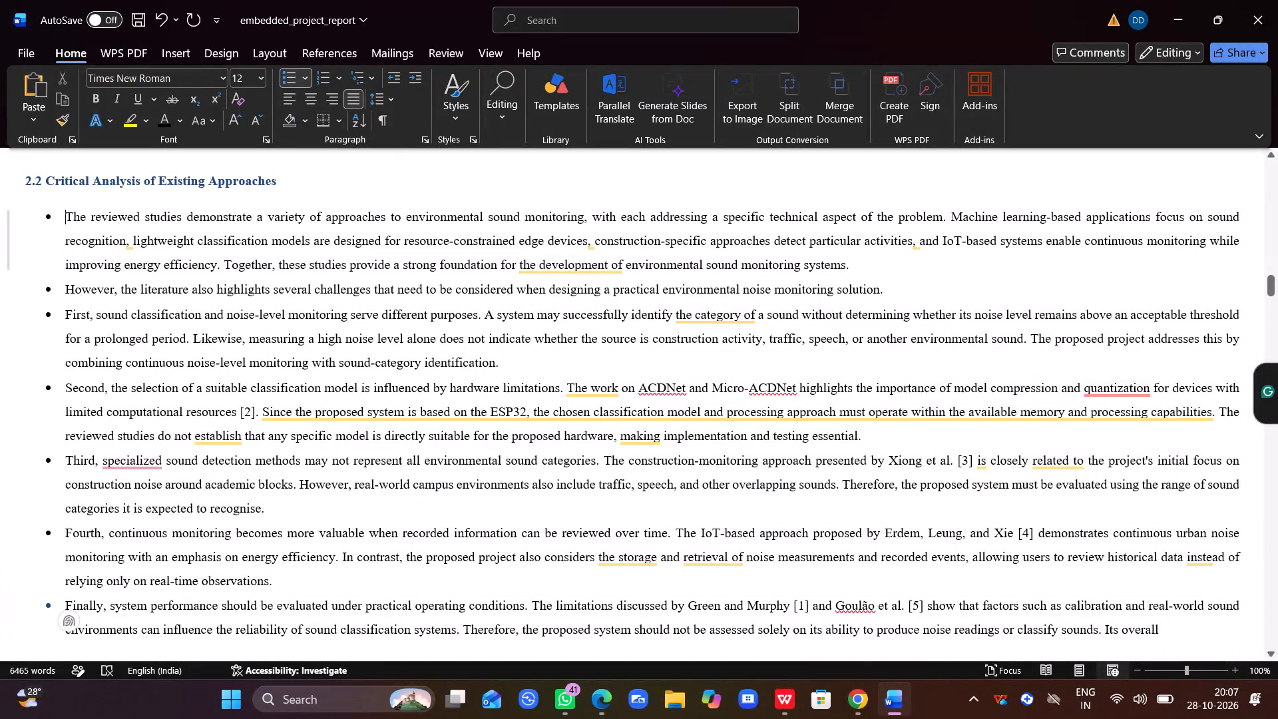
left_click(53, 212)
key("BackSpace")
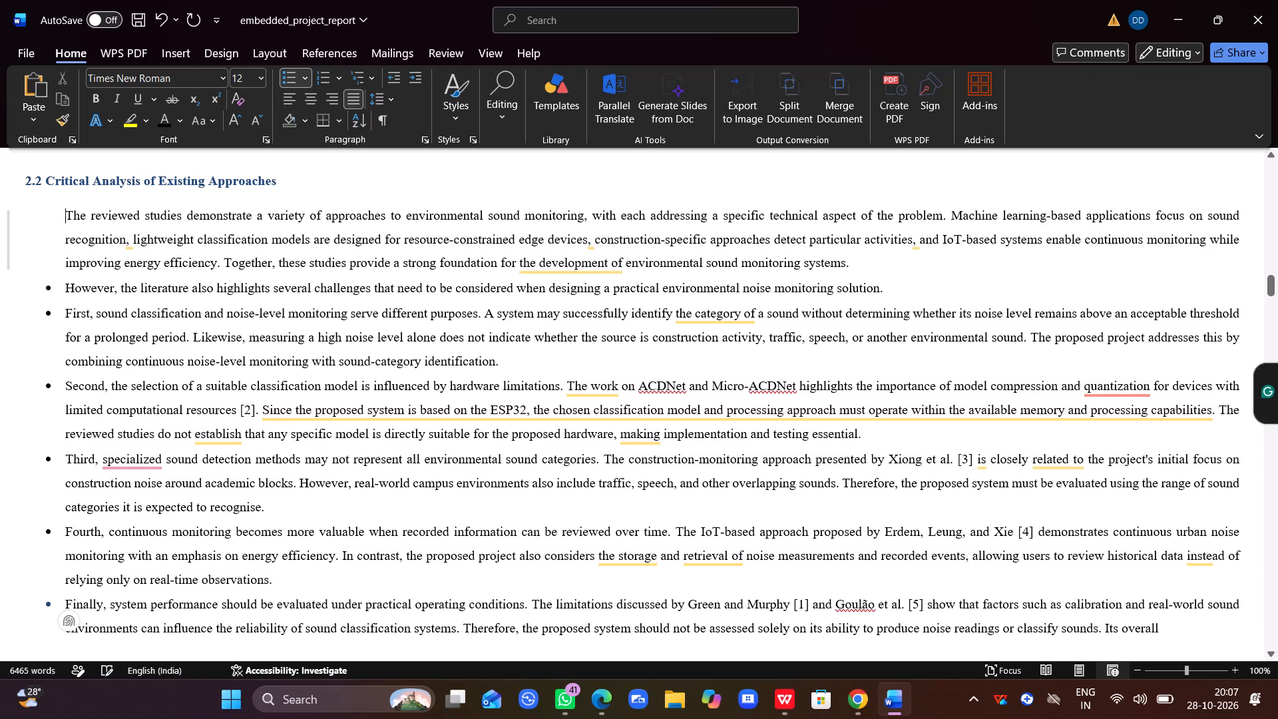
left_click(63, 290)
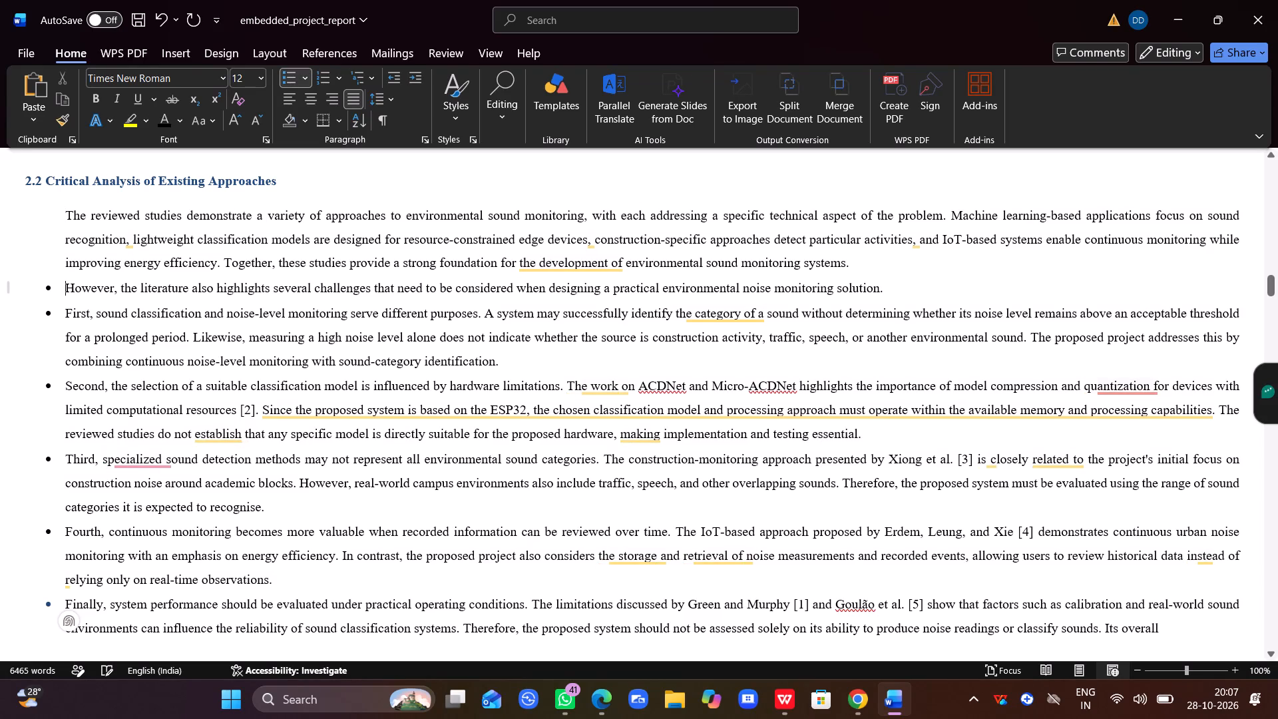
key("BackSpace")
left_click(63, 317)
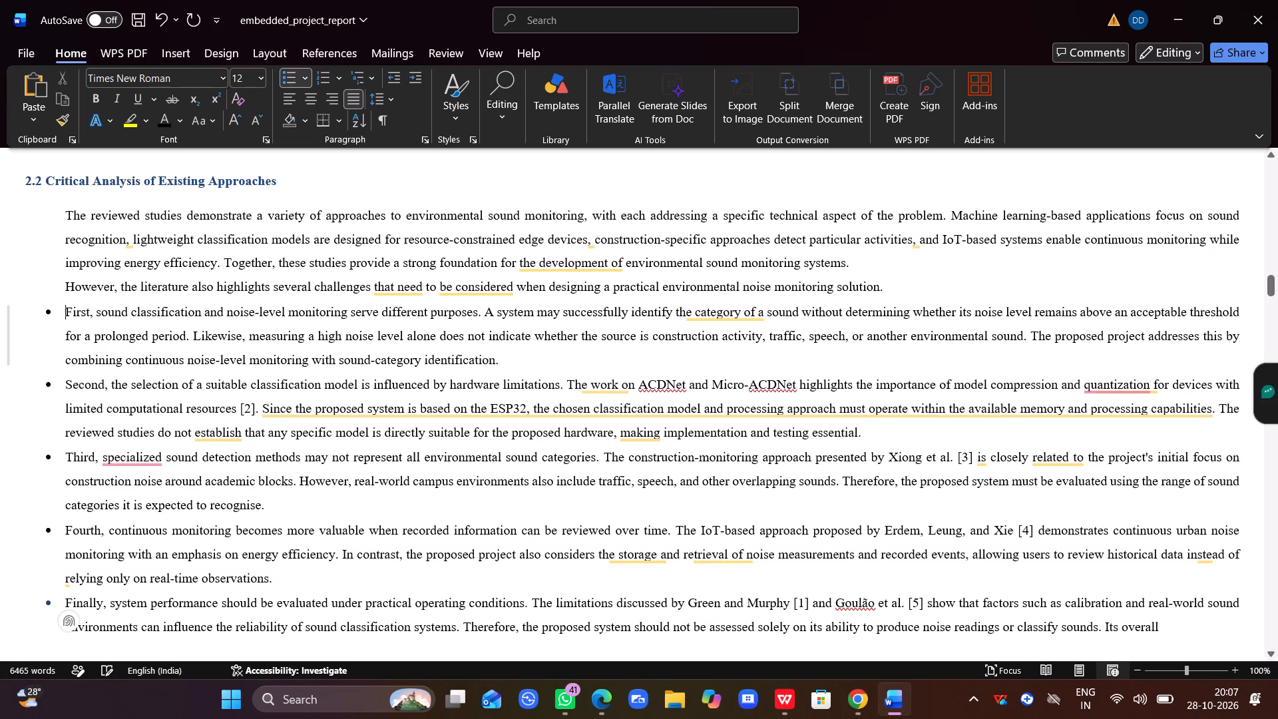
key("BackSpace")
left_click(64, 385)
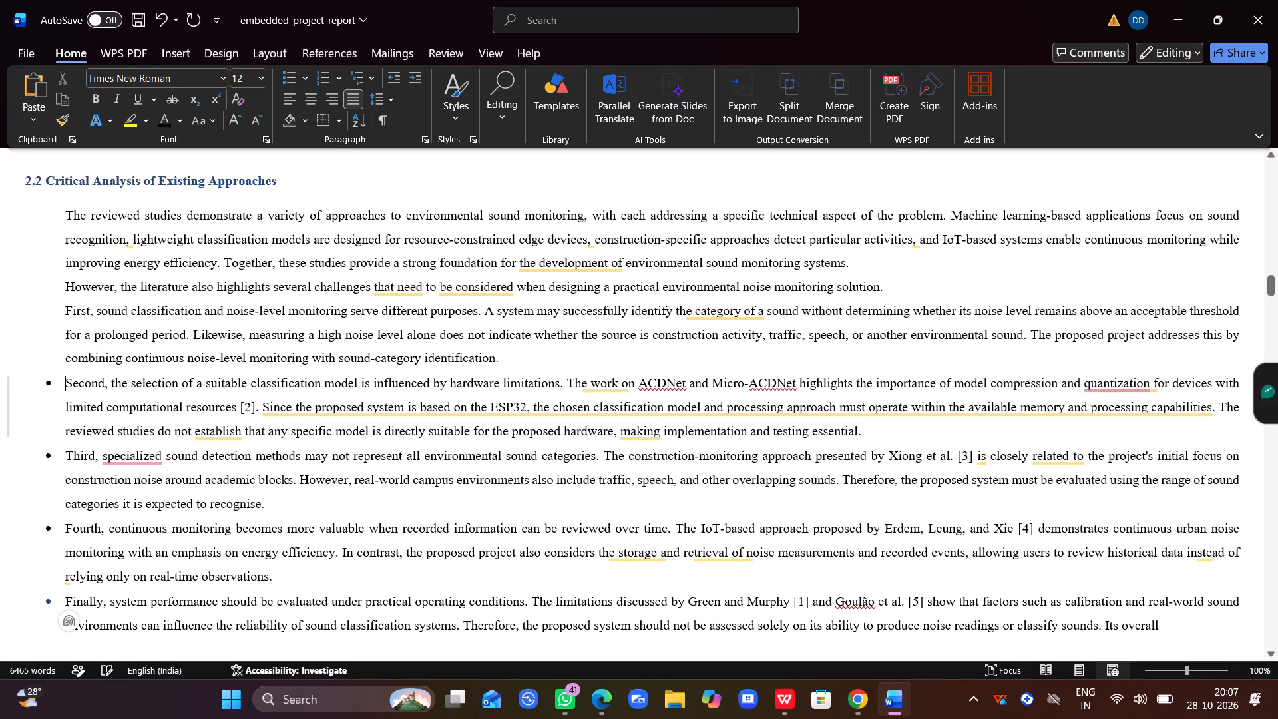
key("BackSpace")
left_click(66, 452)
key("BackSpace")
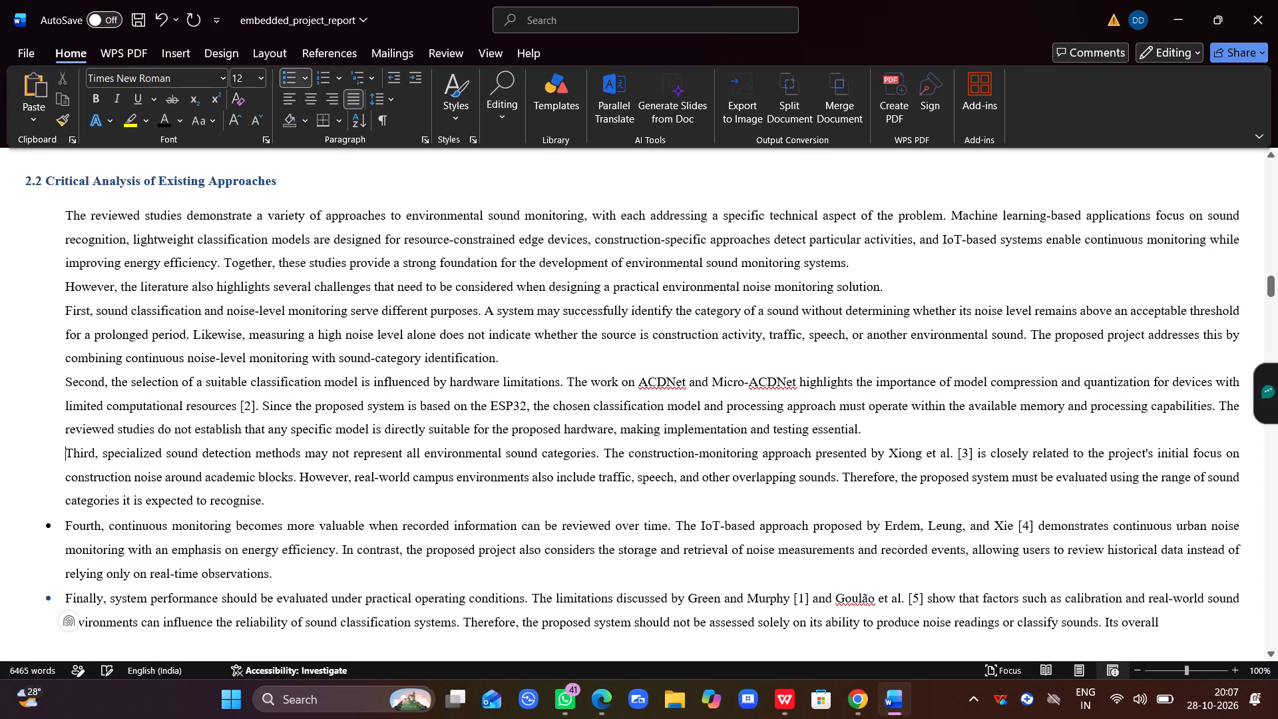
left_click(59, 537)
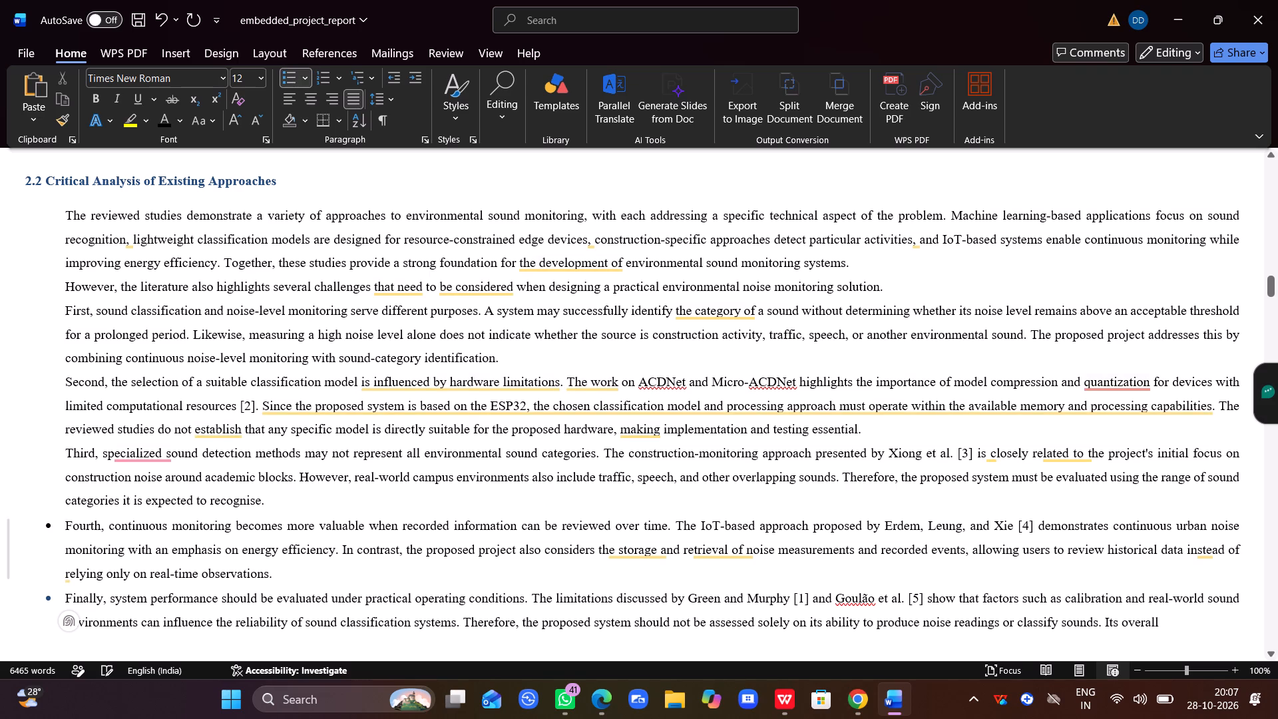
key("BackSpace")
left_click(65, 604)
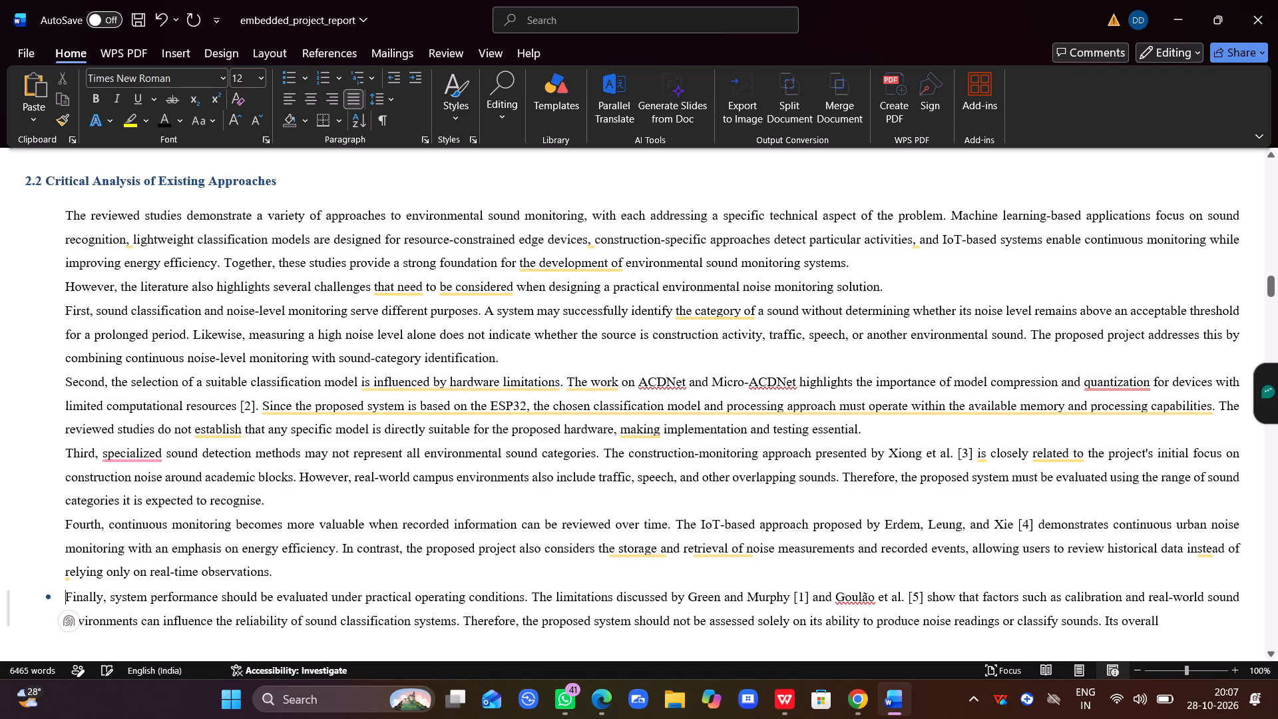
key("BackSpace")
Colour the heading "2.3 Research Gaps Identified from the Review" dark blue like the 2.2 heading.
scroll(229, 511, "down", 3)
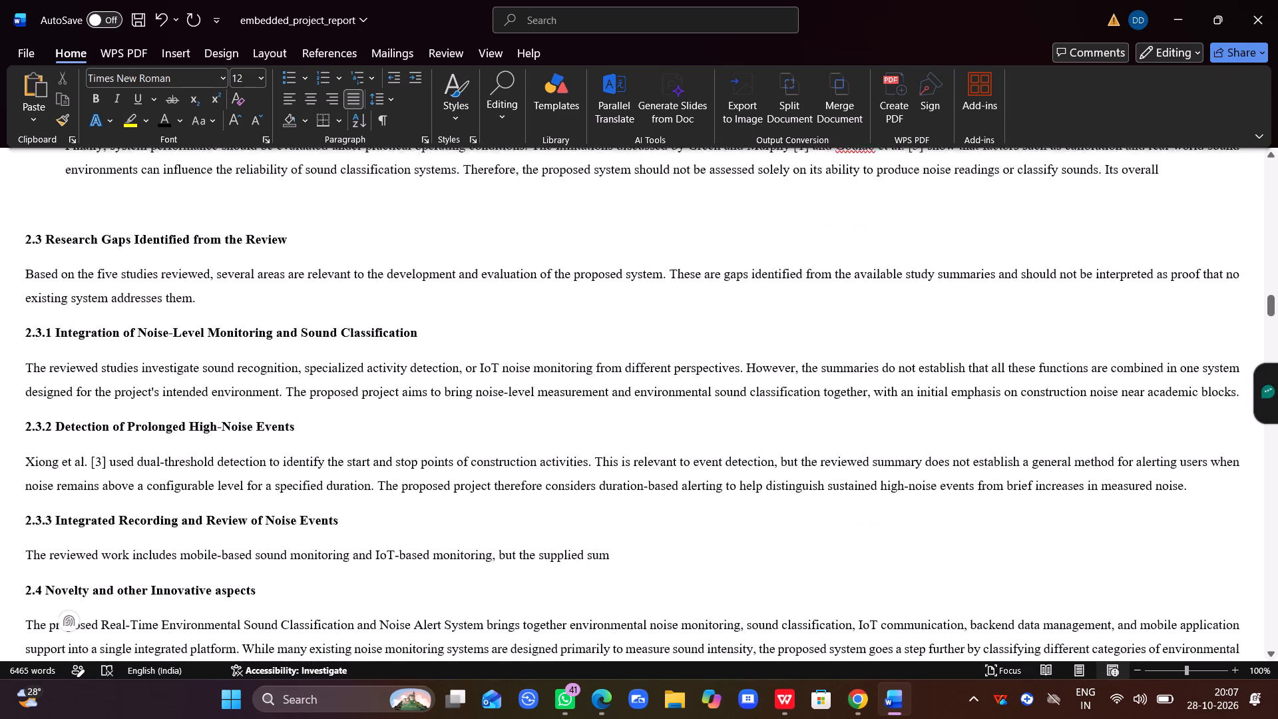
scroll(229, 511, "down", 1)
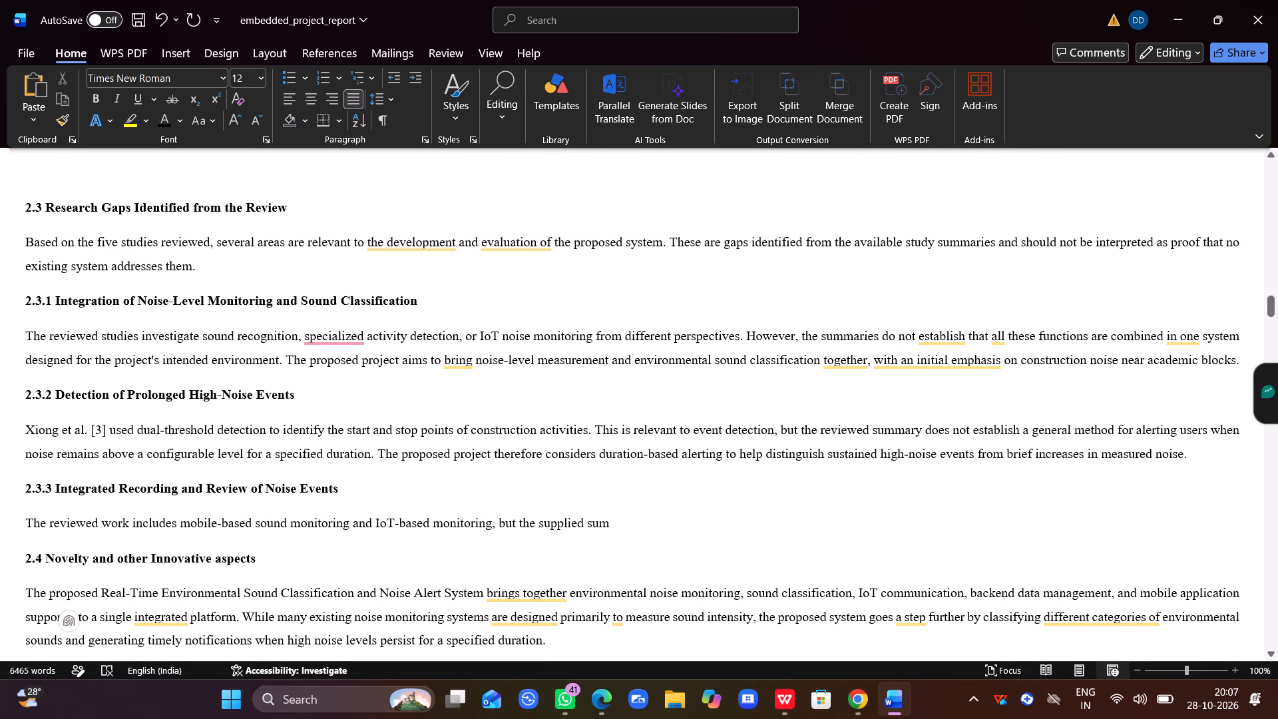
left_click_drag(22, 215, 362, 215)
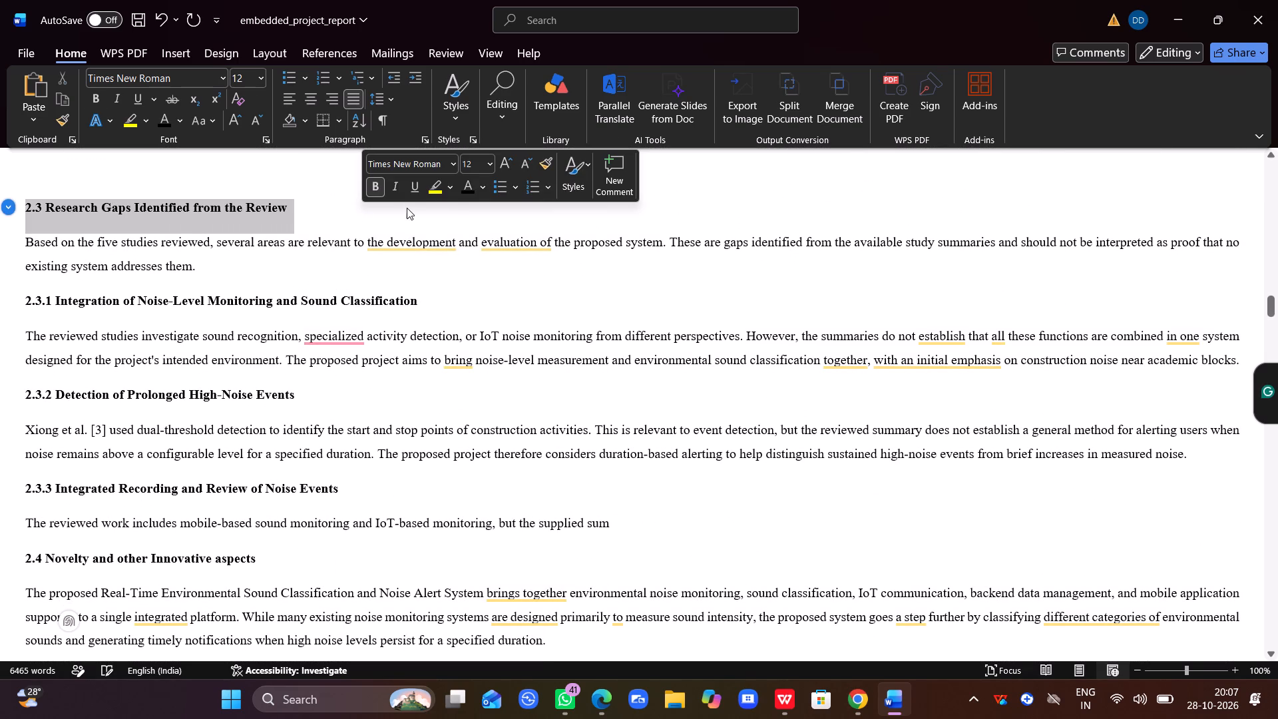
left_click(485, 186)
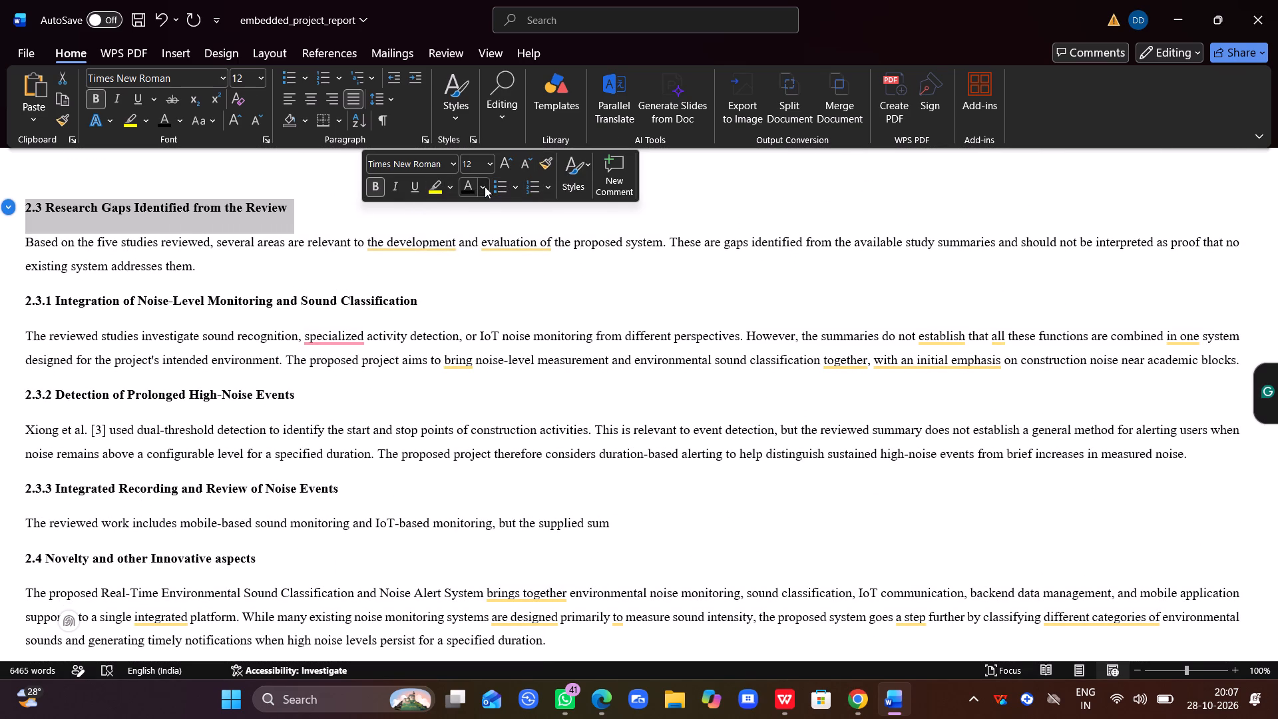
left_click(534, 289)
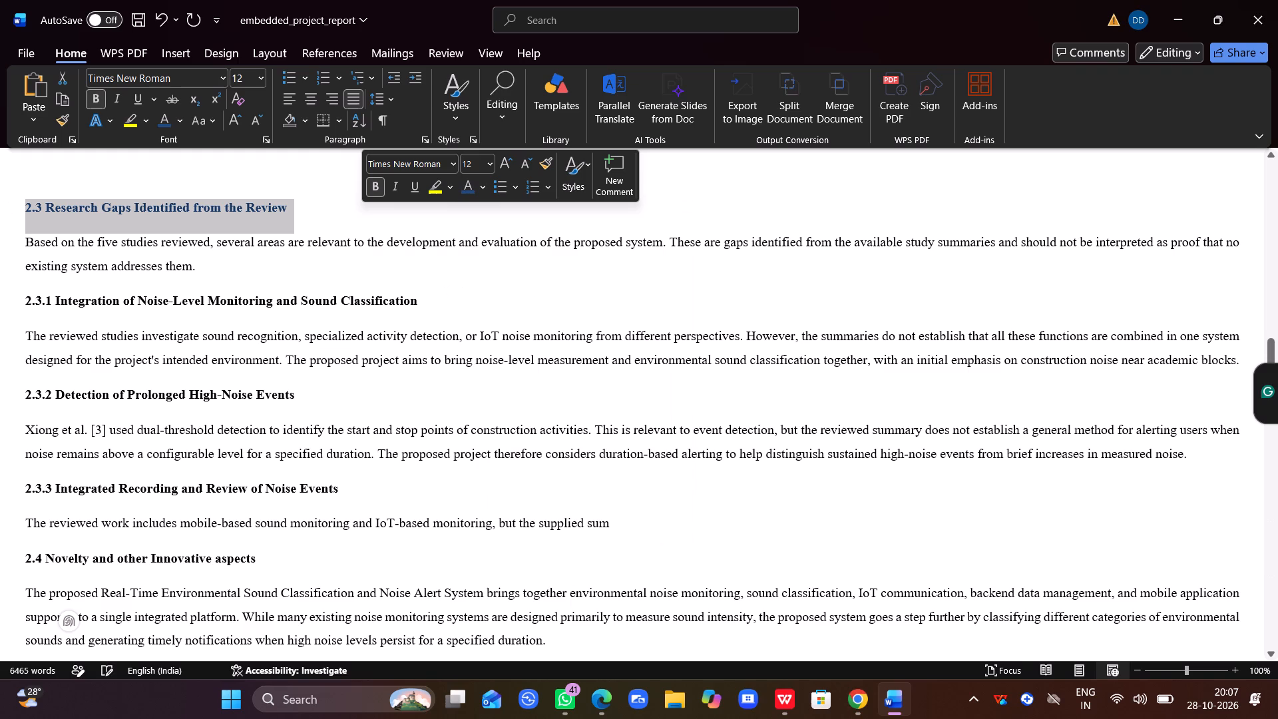
Apply the same dark blue font colour to the subsection headings 2.3.1, 2.3.2 and 2.3.3.
left_click_drag(26, 304, 445, 304)
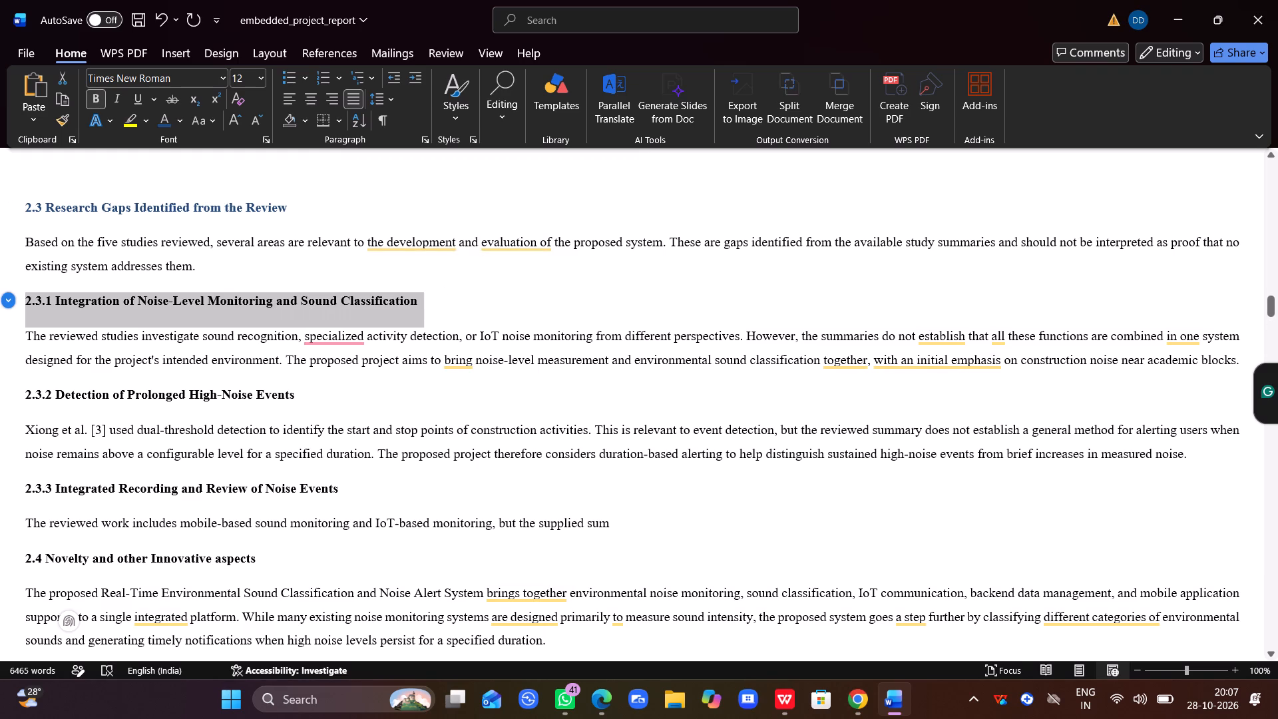
left_click_drag(445, 304, 470, 305)
left_click(566, 286)
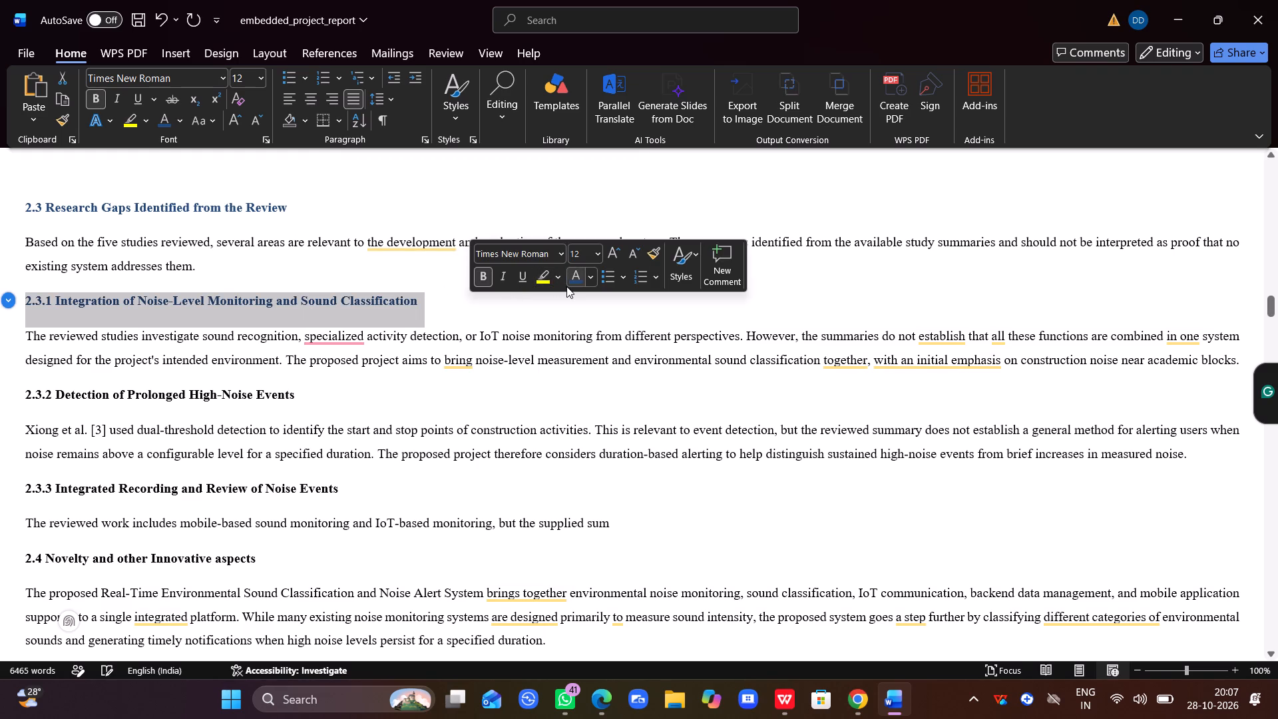
left_click_drag(21, 395, 160, 391)
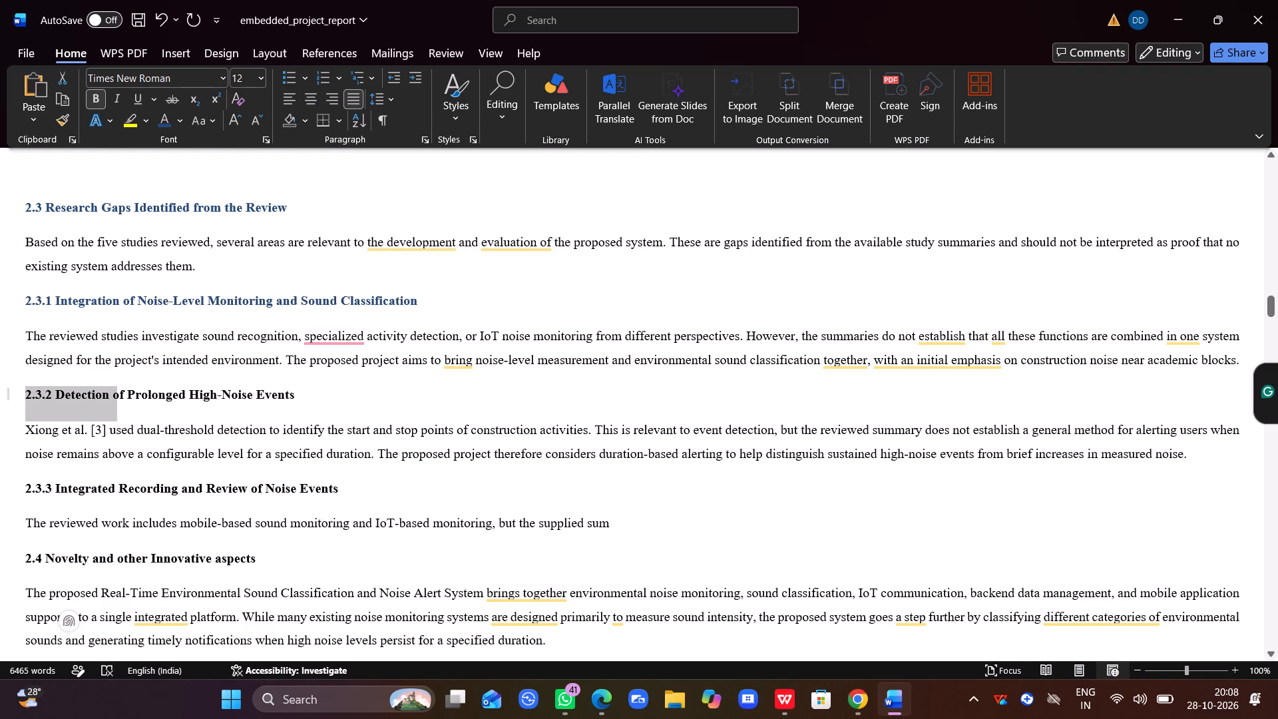
left_click_drag(160, 391, 285, 395)
left_click(381, 367)
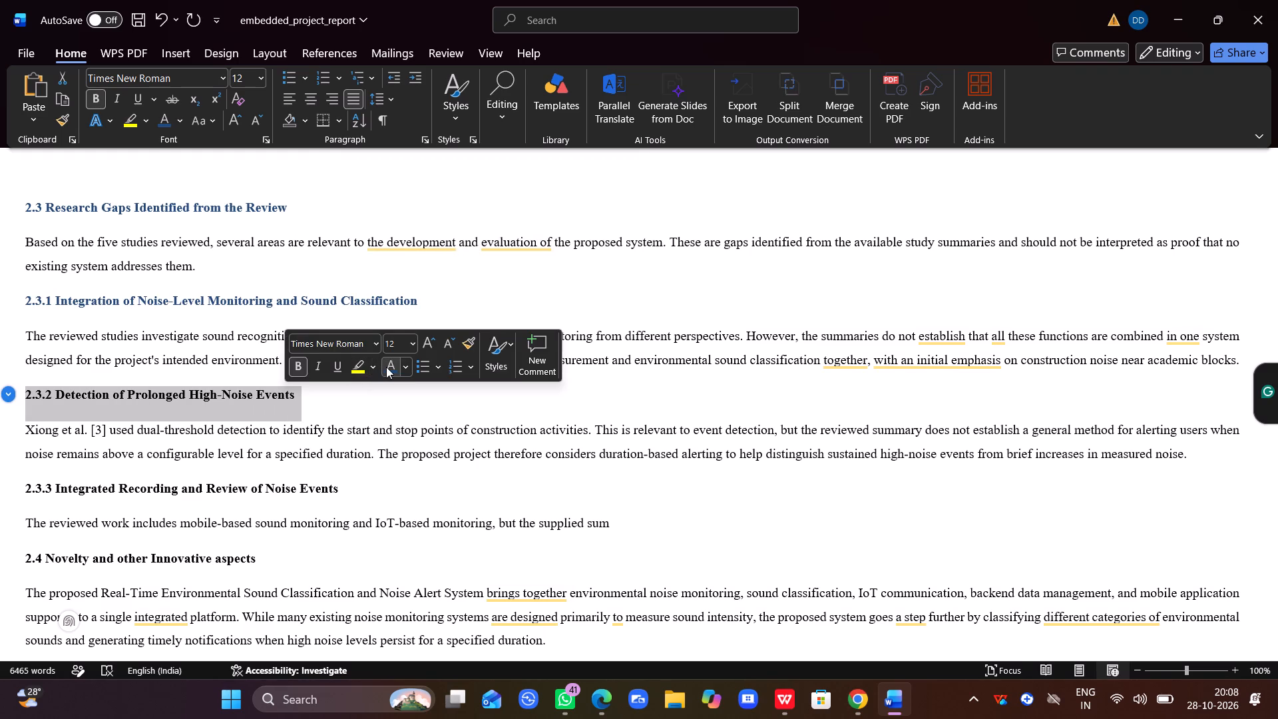
left_click(386, 367)
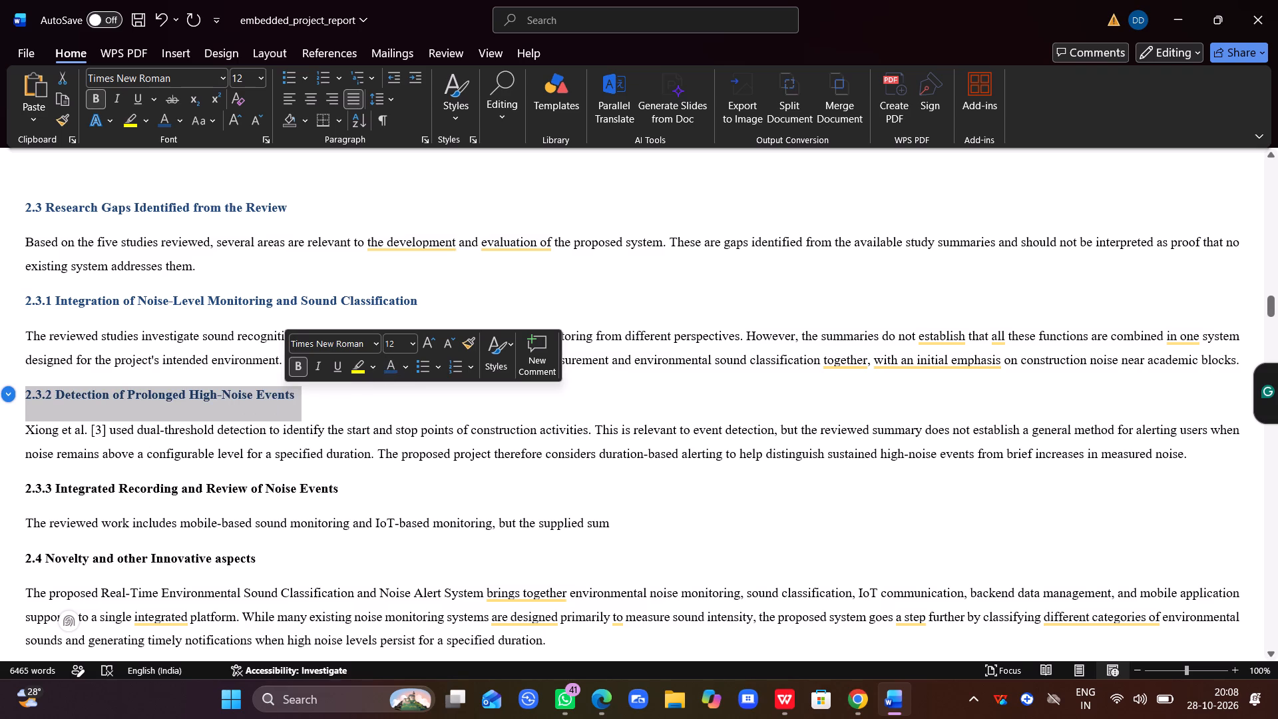
left_click_drag(26, 483, 176, 476)
left_click_drag(20, 493, 271, 479)
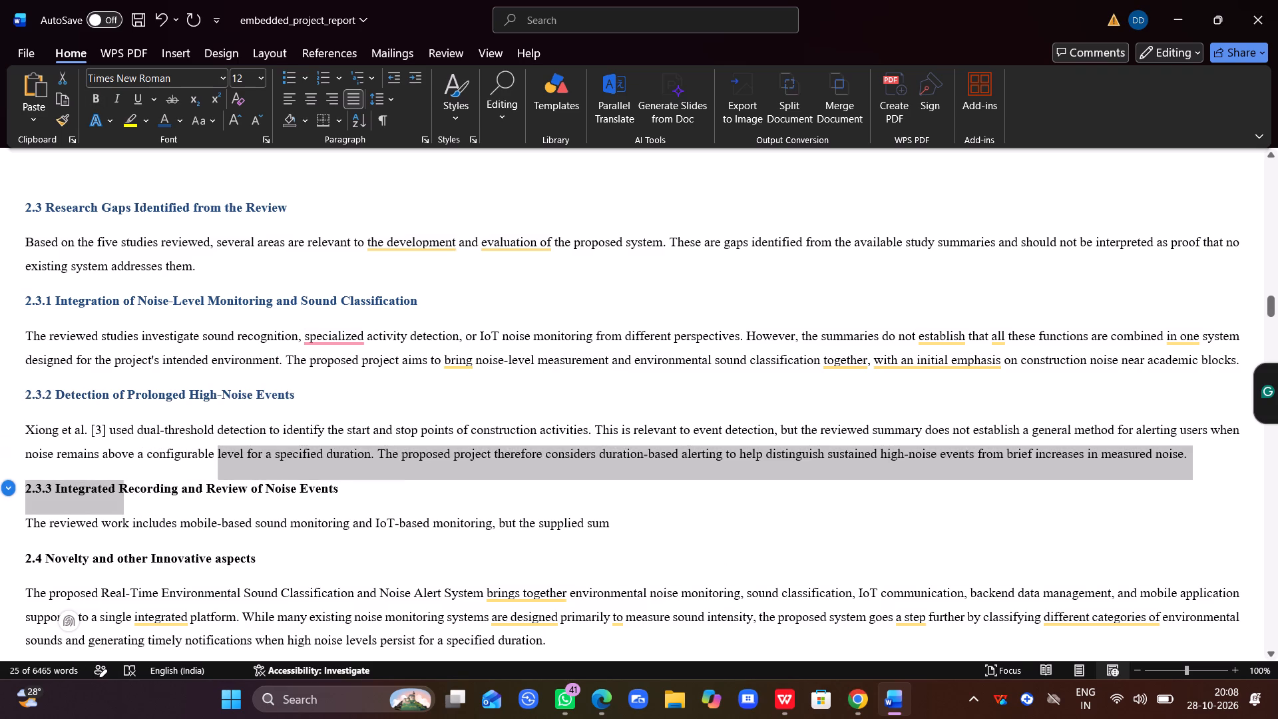
left_click_drag(271, 479, 356, 483)
left_click(465, 457)
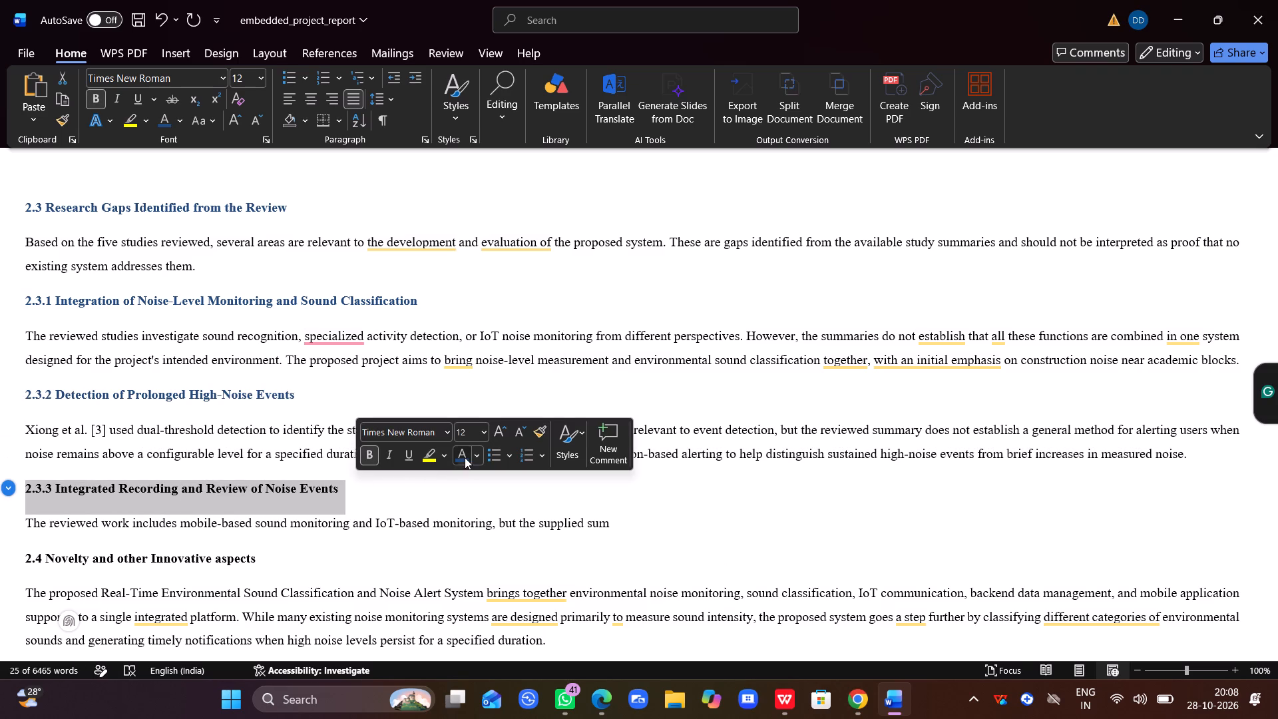
Colour the heading "2.4 Novelty and other Innovative aspects" the same dark blue.
scroll(184, 509, "down", 1)
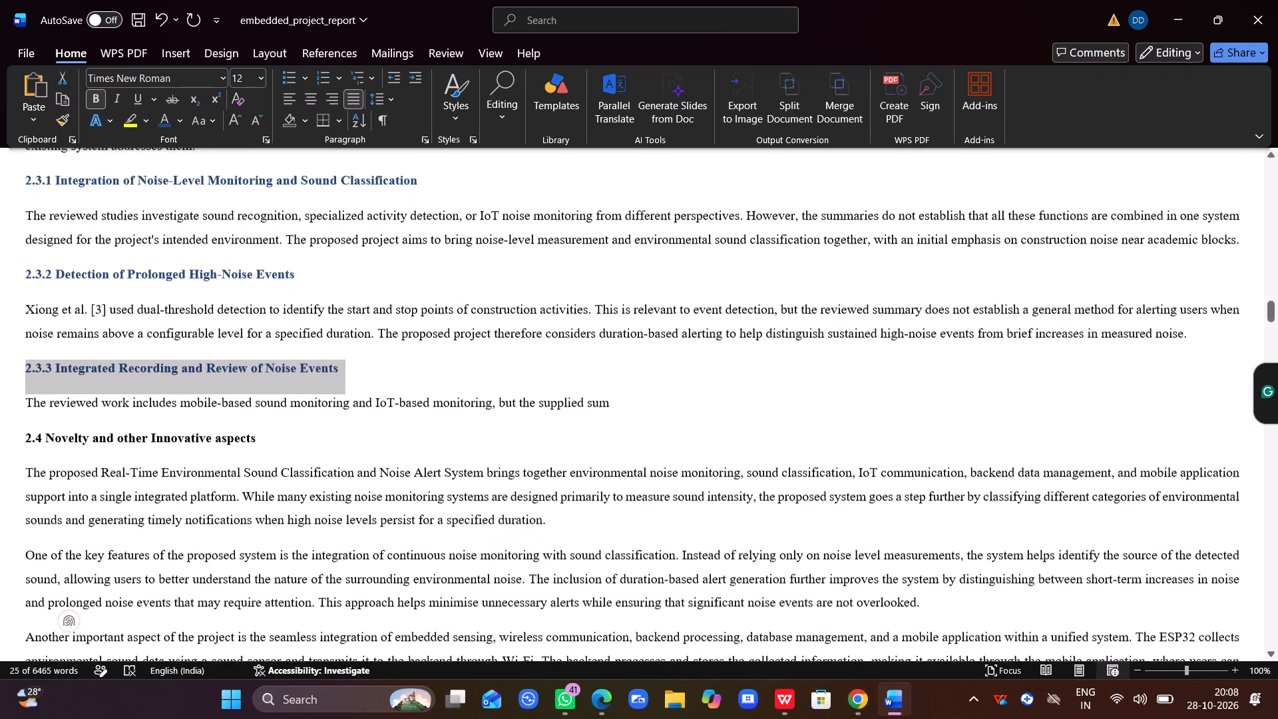
scroll(176, 483, "down", 1)
left_click_drag(24, 428, 265, 427)
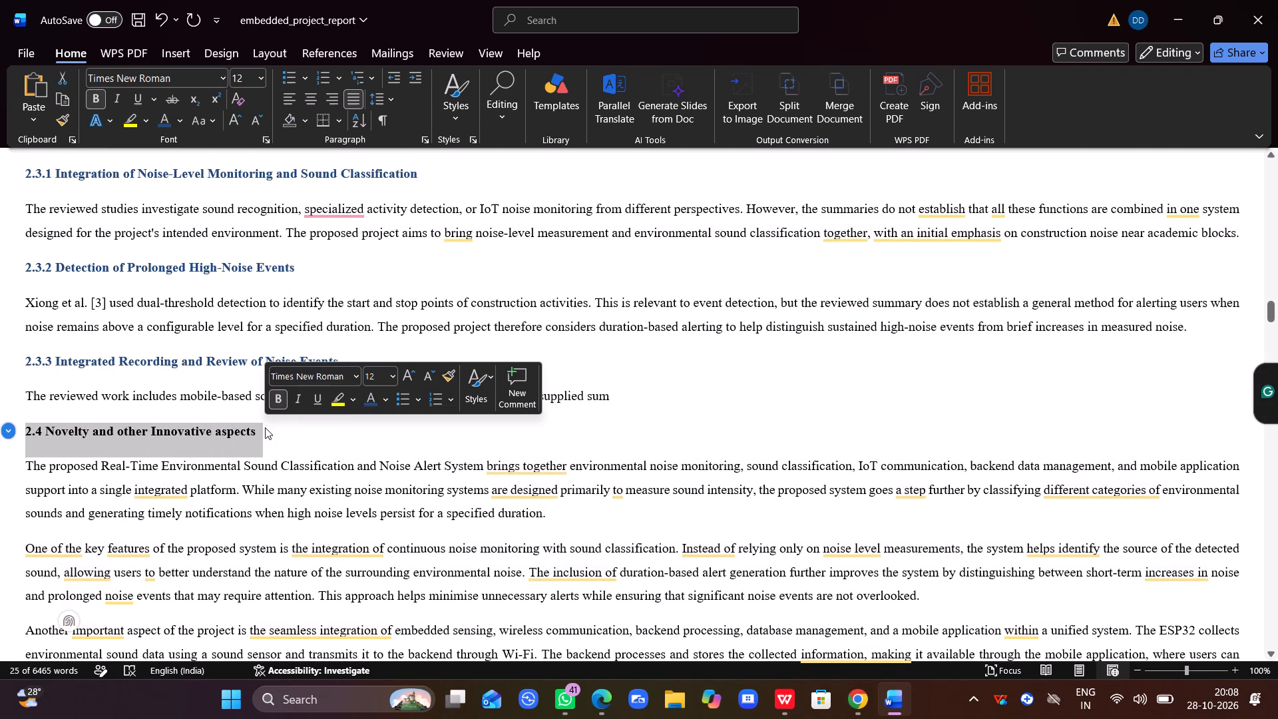
left_click(372, 399)
scroll(256, 494, "down", 1)
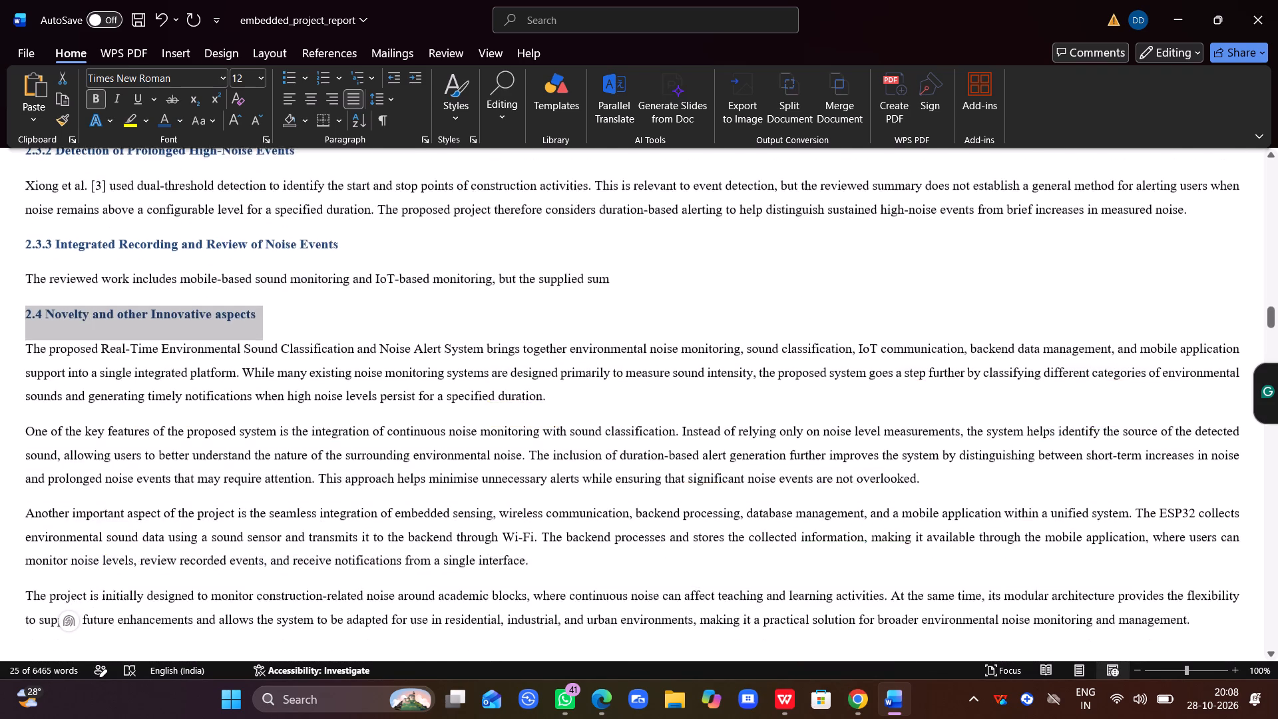
Turn the four body paragraphs of section 2.4 Novelty and other Innovative aspects into a bulleted list.
scroll(256, 494, "down", 2)
scroll(234, 447, "up", 1)
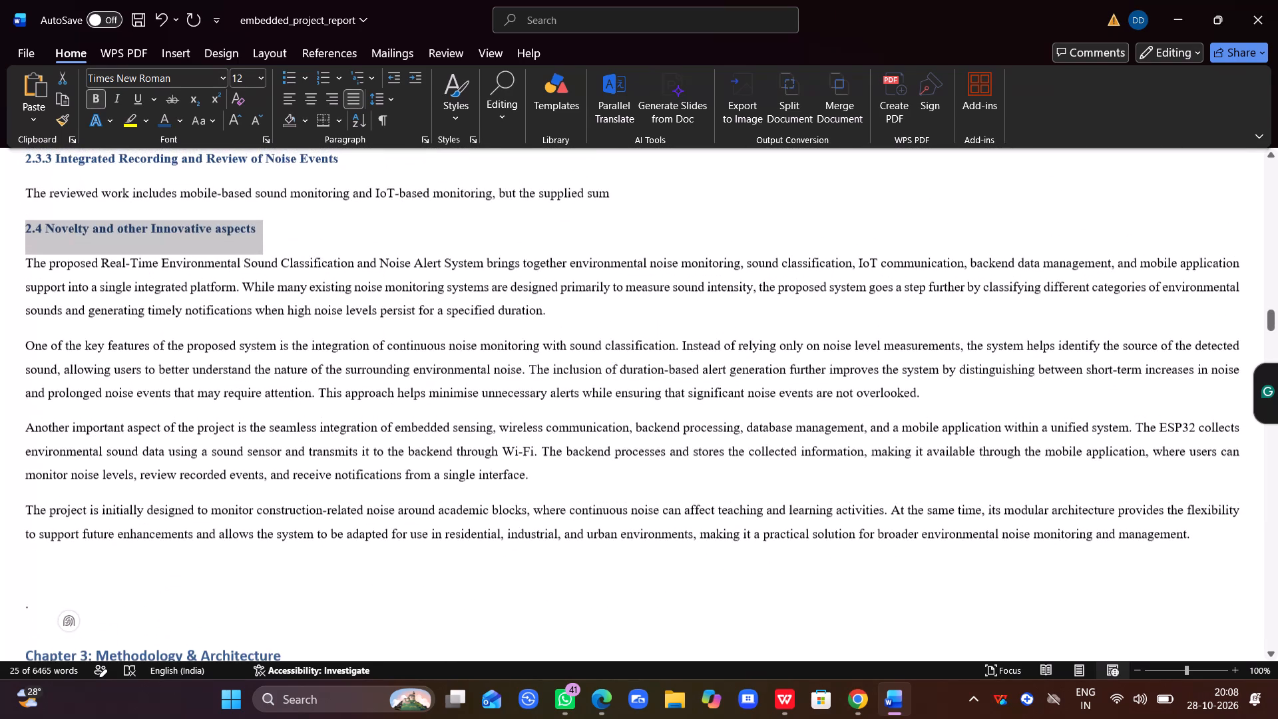
left_click_drag(26, 266, 153, 346)
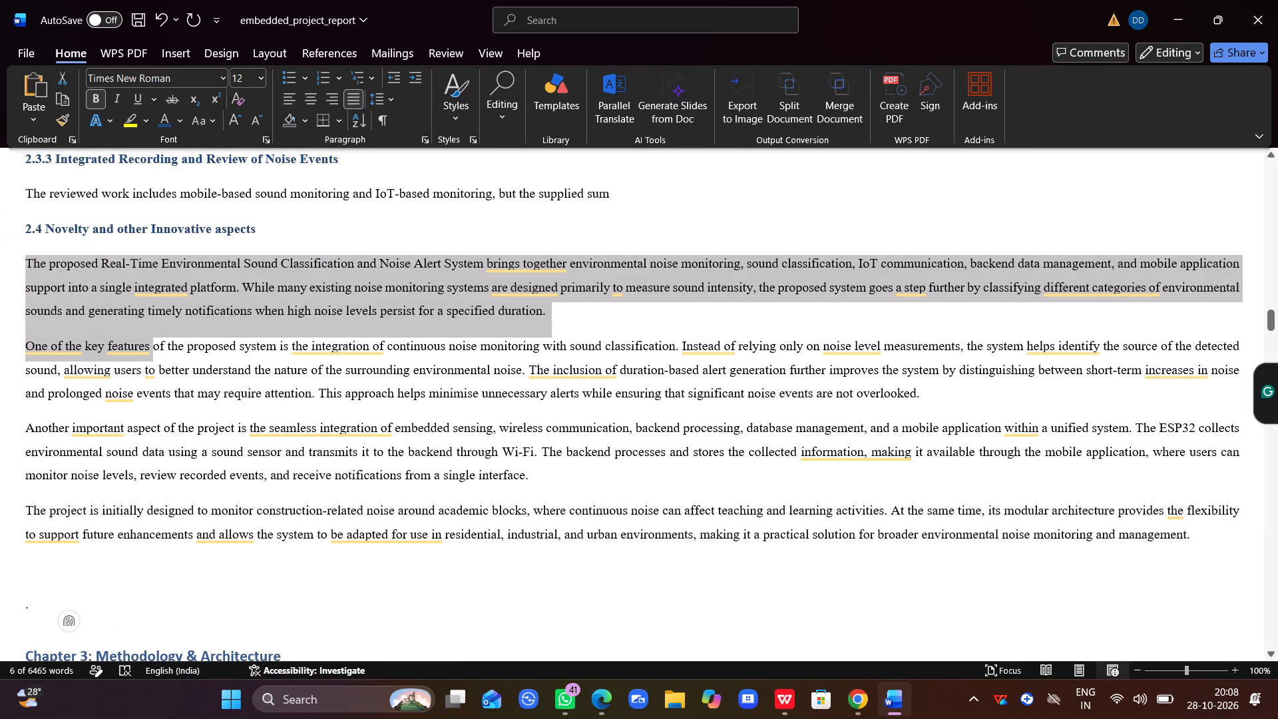
left_click_drag(153, 346, 554, 567)
scroll(155, 352, "right", 1)
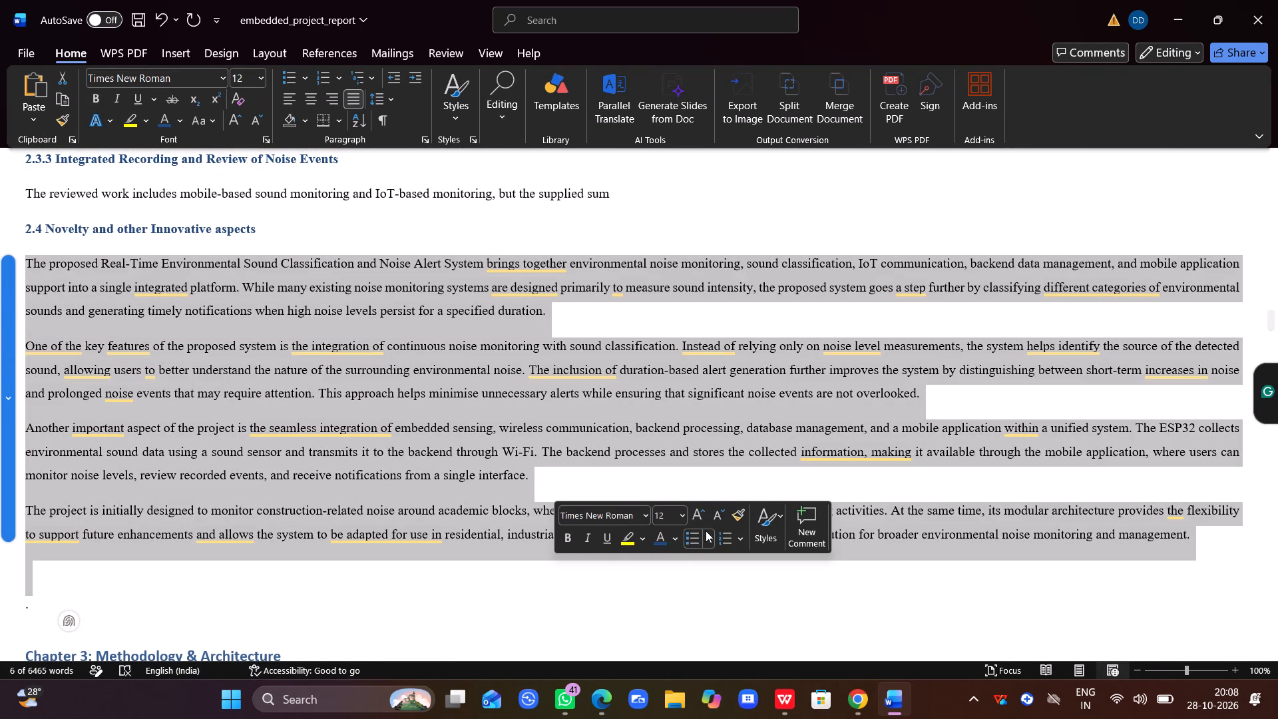
left_click(701, 534)
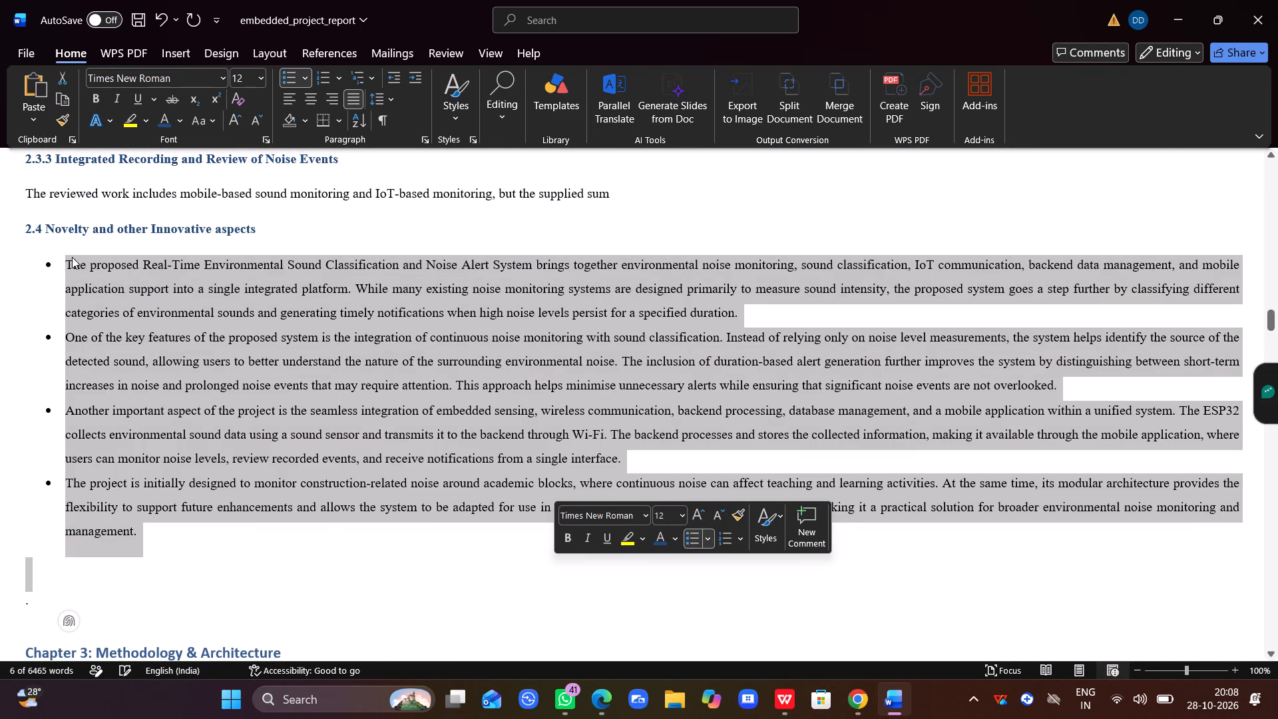
Remove the bullet marks from the four section 2.4 paragraphs, one by one, keeping their text indented.
left_click(55, 261)
key("BackSpace")
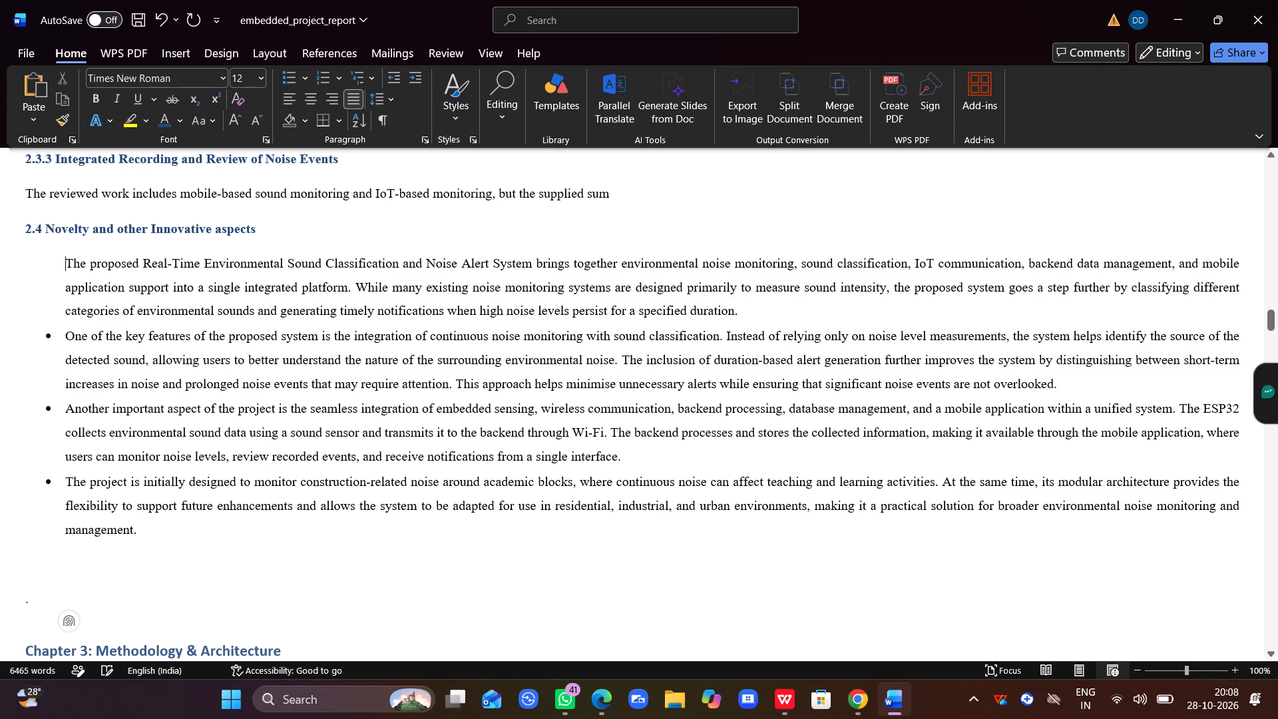
left_click(65, 338)
key("BackSpace")
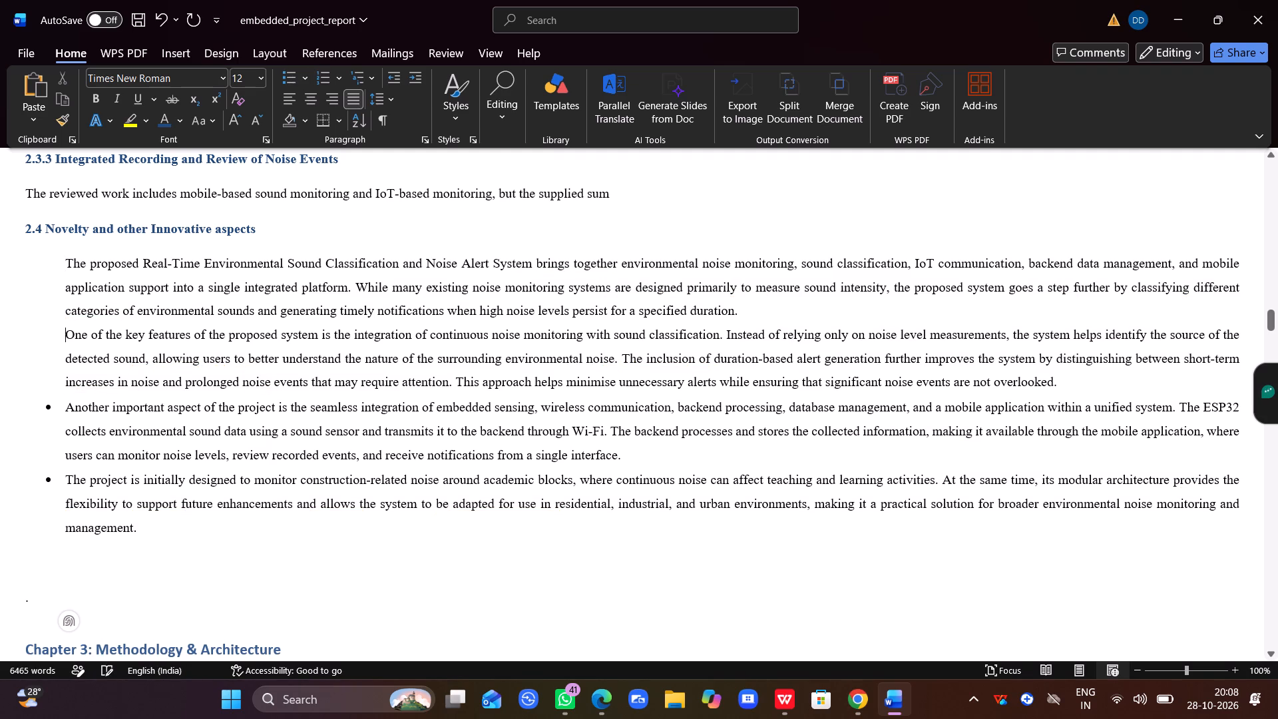
left_click(67, 410)
key("BackSpace")
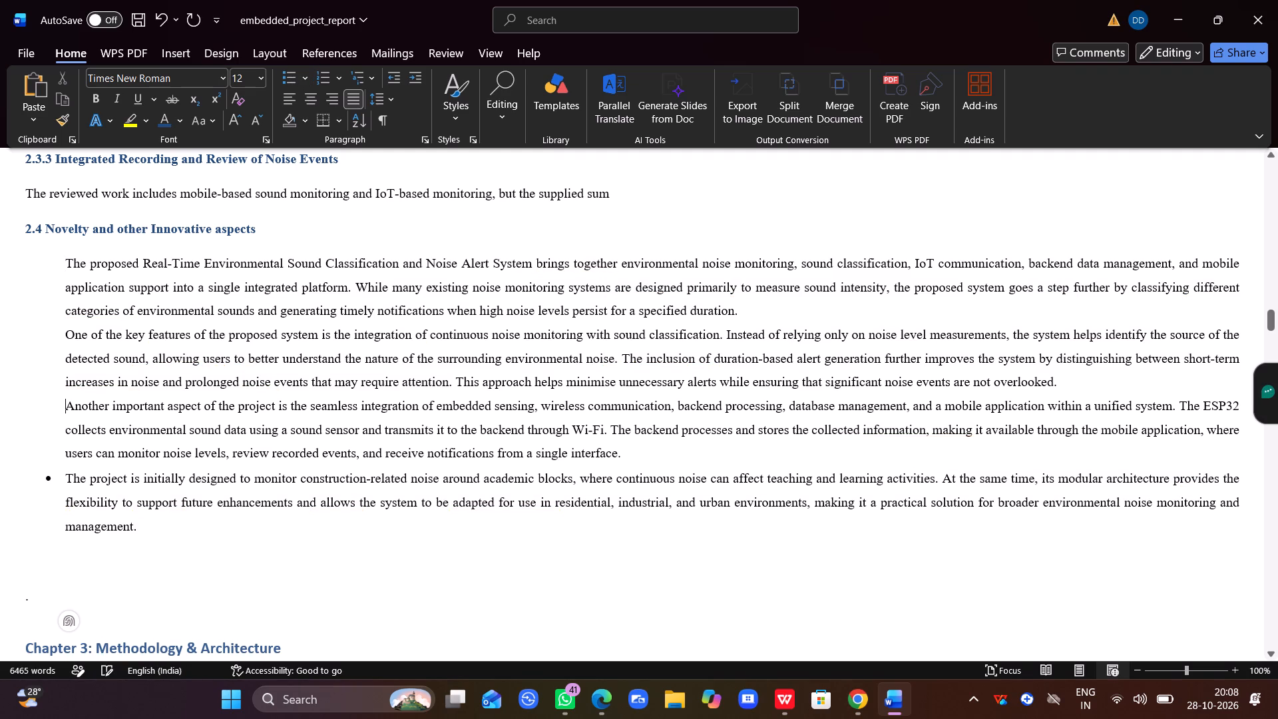
left_click(67, 479)
key("BackSpace")
Indent the section 2.3.3 paragraph by making it a bullet item and removing only its bullet mark.
scroll(153, 385, "up", 1)
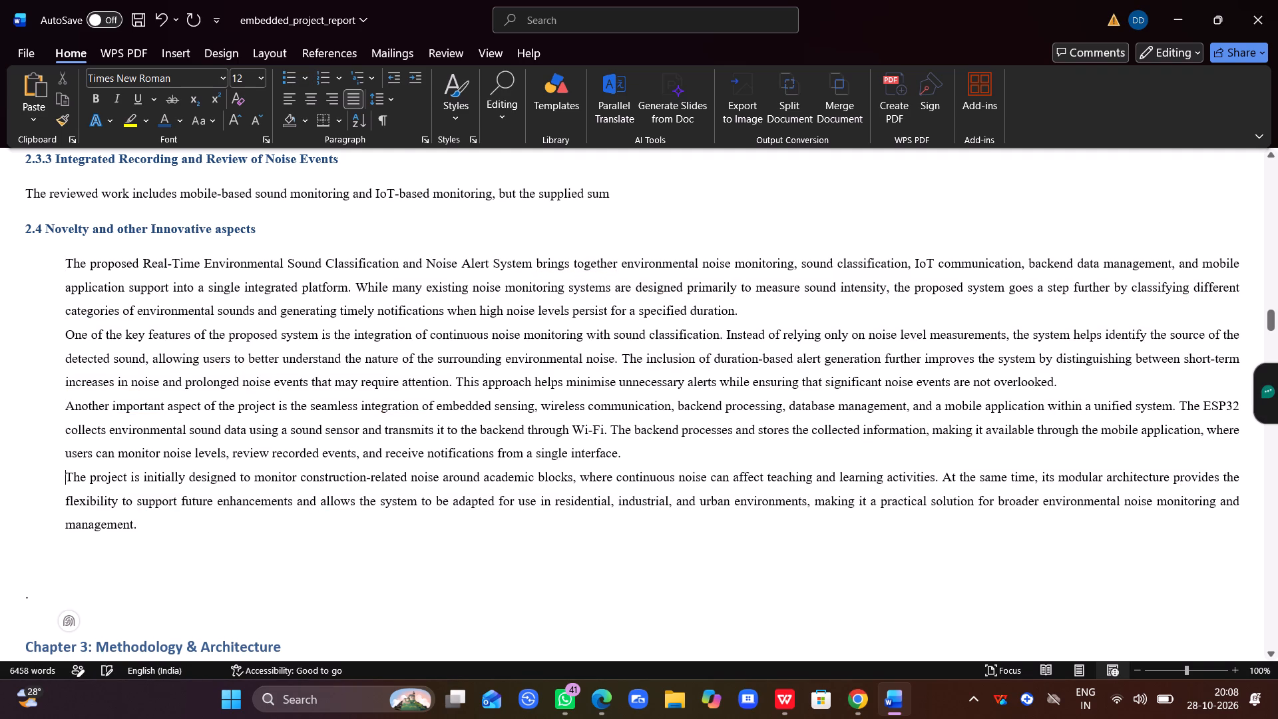
scroll(153, 385, "up", 1)
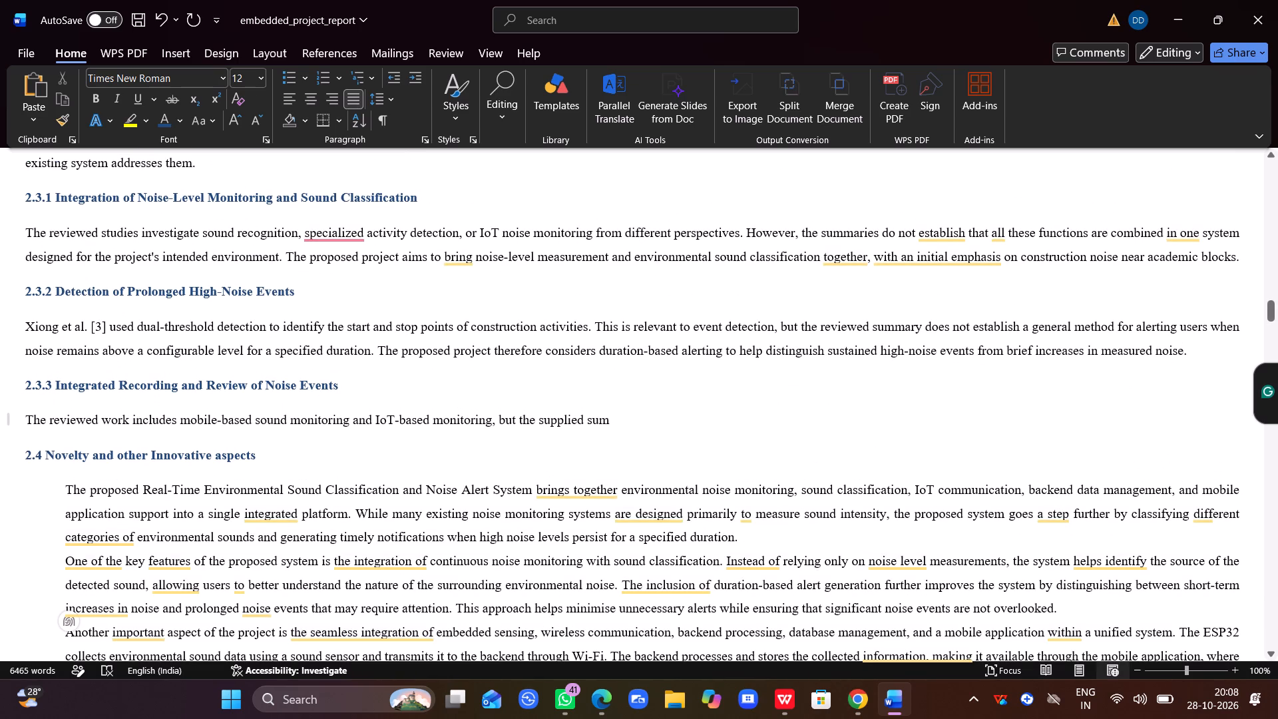
left_click_drag(21, 416, 565, 421)
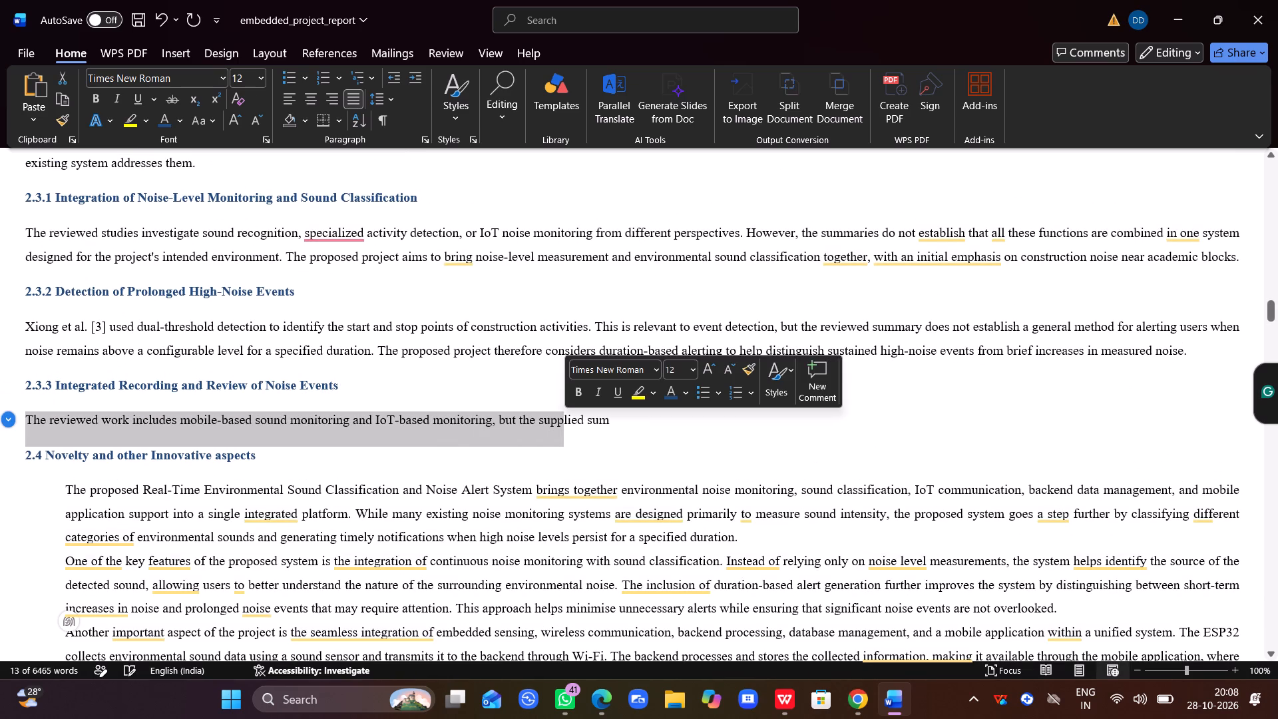
left_click(710, 389)
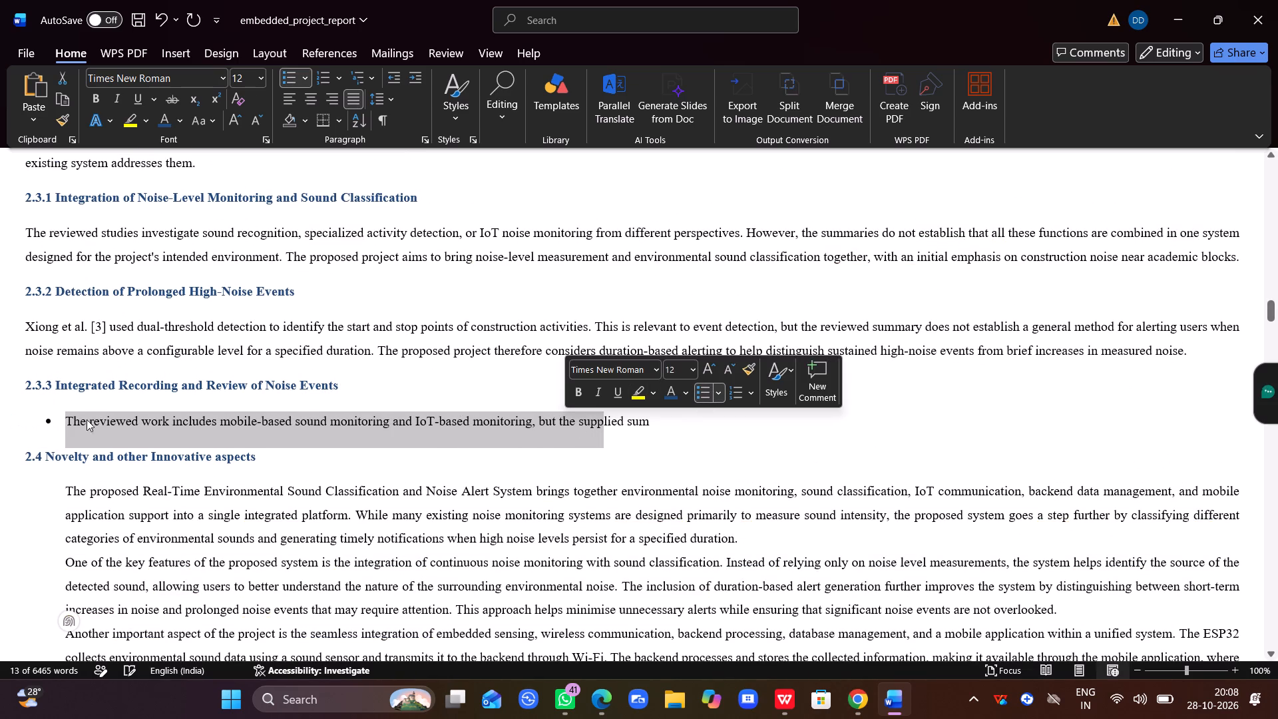
left_click(52, 415)
key("BackSpace")
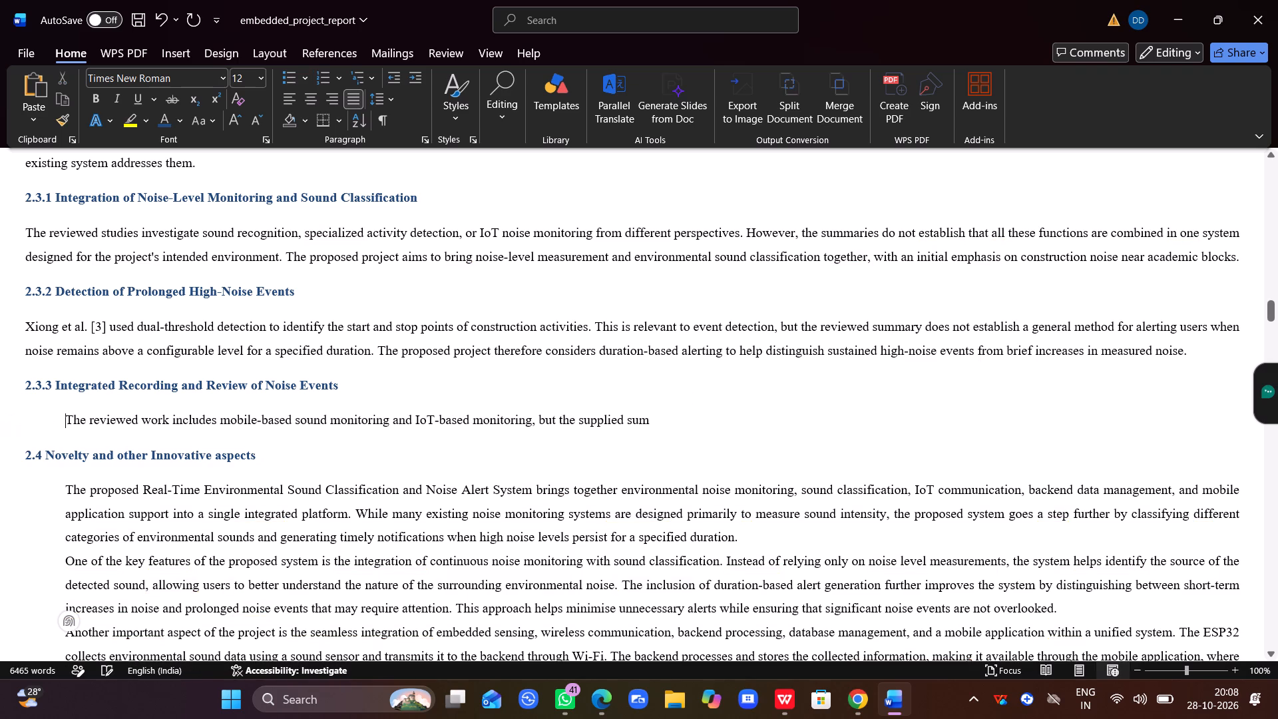
left_click_drag(20, 310, 378, 354)
left_click(378, 354)
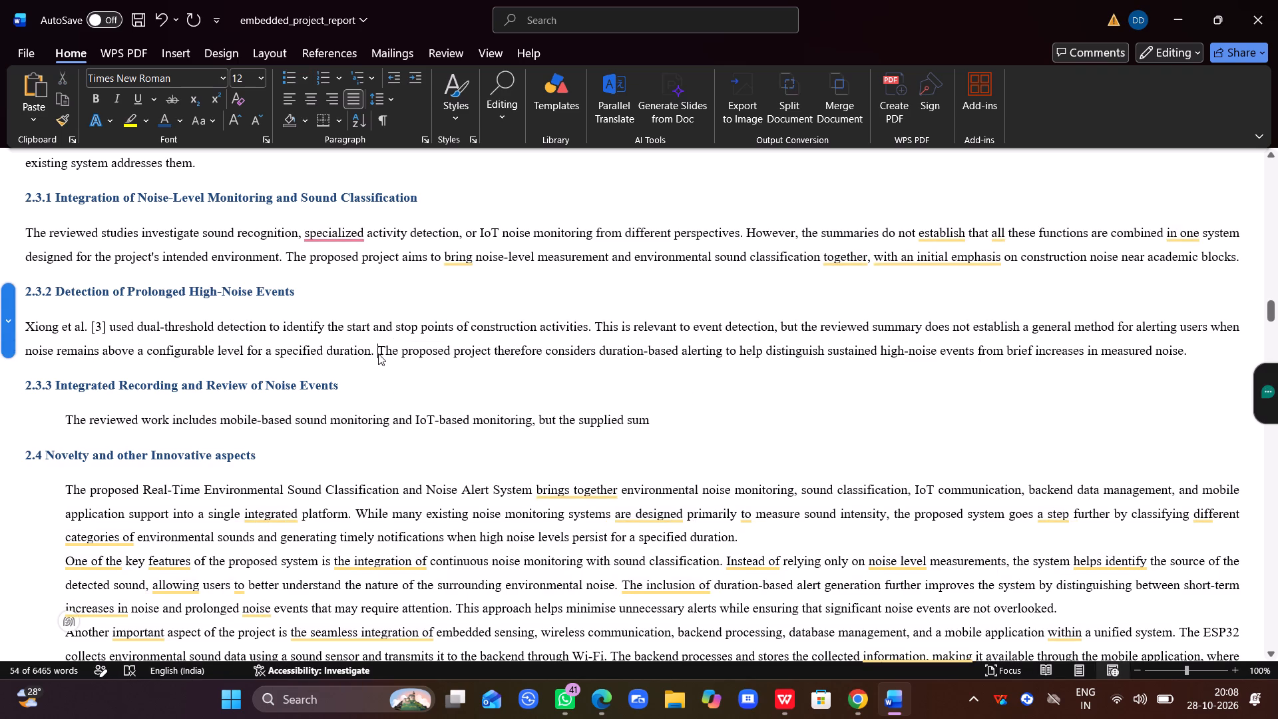
left_click_drag(30, 323, 314, 328)
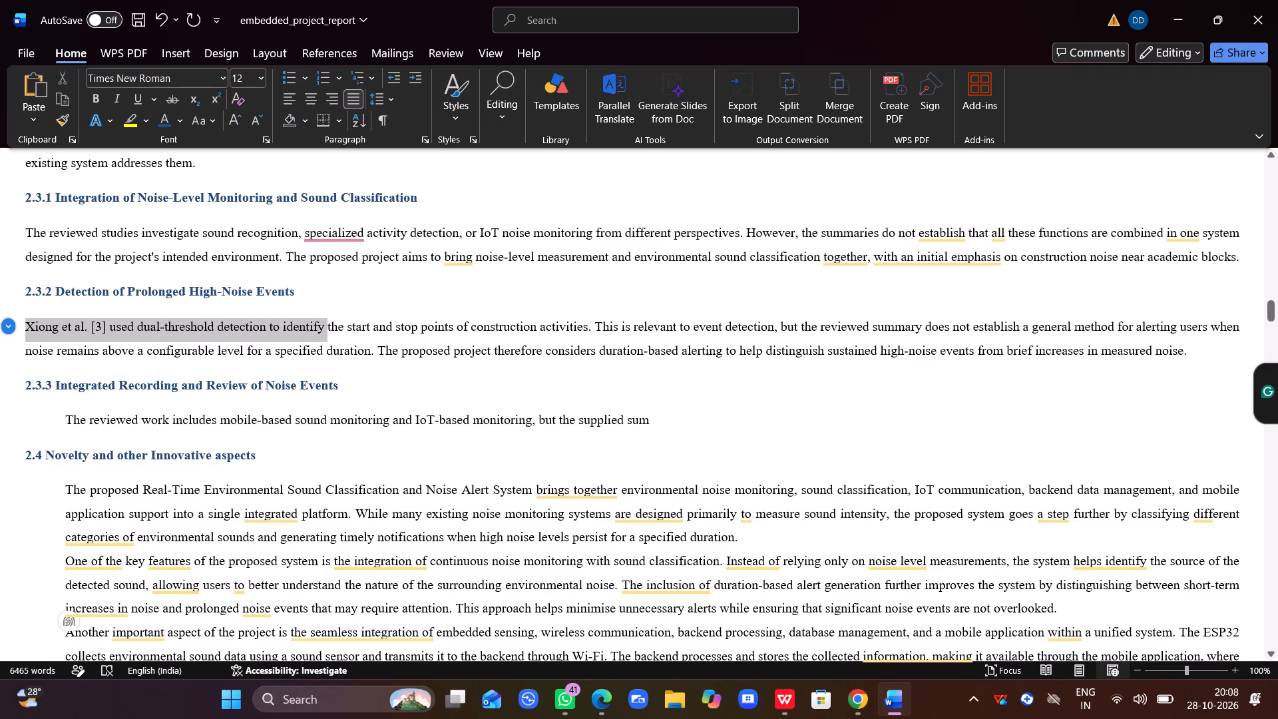
left_click_drag(314, 328, 1094, 346)
scroll(331, 321, "right", 1)
scroll(469, 314, "right", 1)
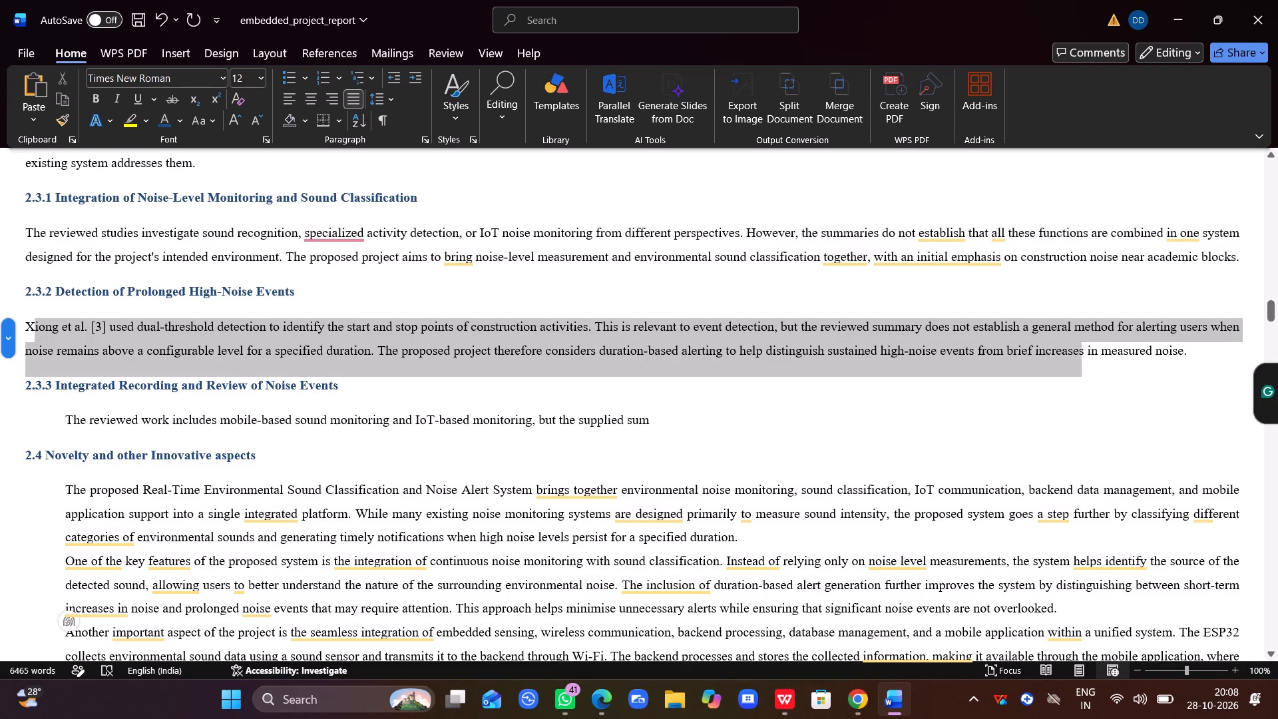
scroll(1094, 346, "right", 1)
left_click_drag(1094, 346, 1201, 350)
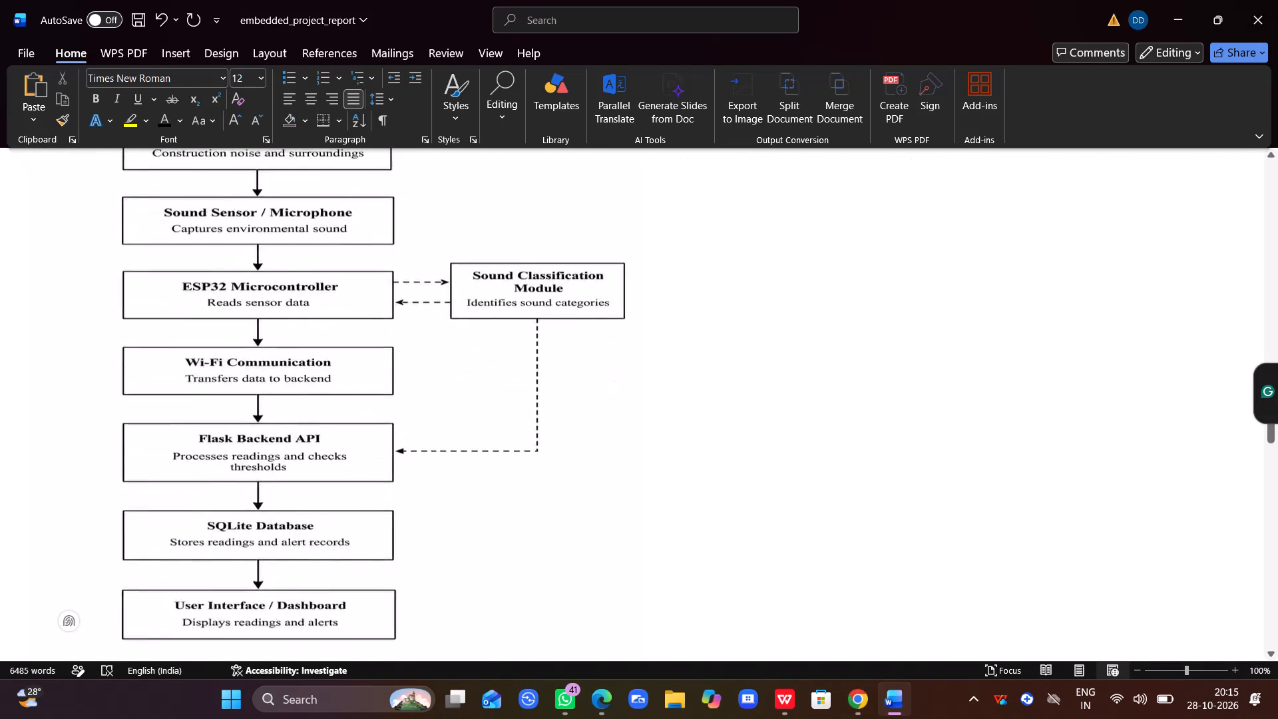
Narrow the Figure 3.1 system architecture diagram before Chapter 4 by about a quarter of its width.
scroll(322, 477, "down", 2)
scroll(322, 477, "up", 2)
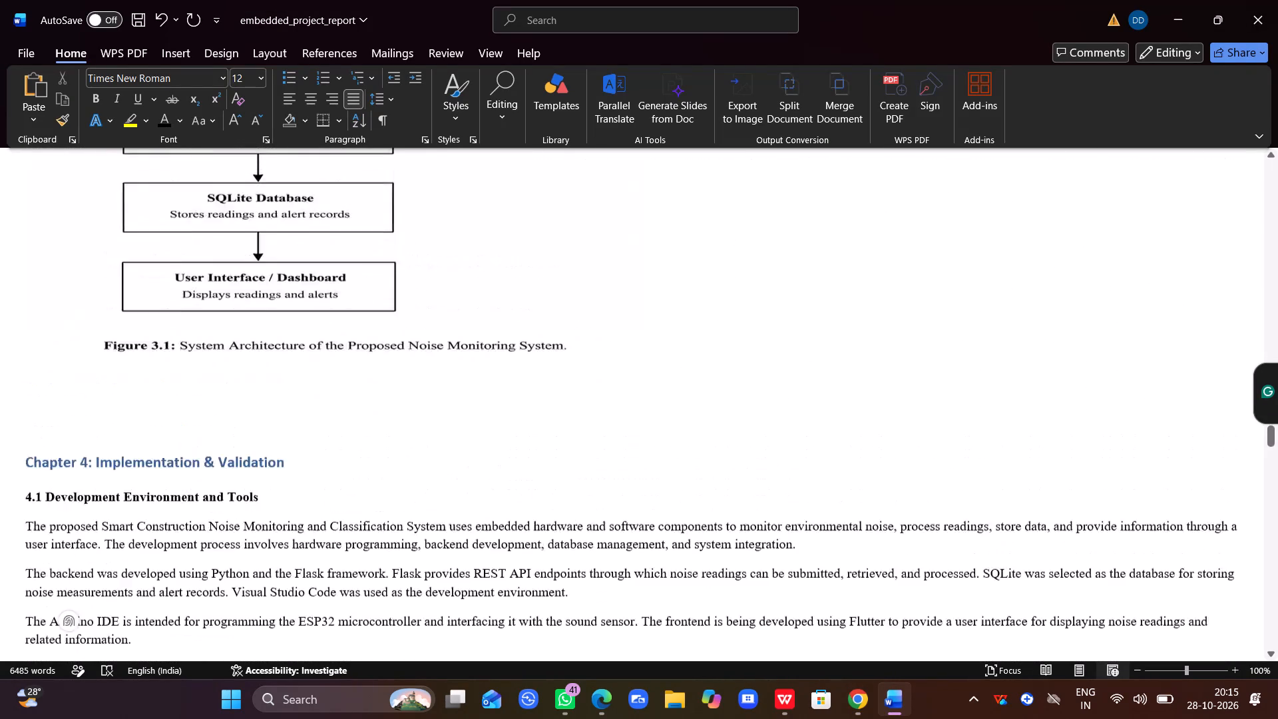
scroll(322, 477, "up", 2)
left_click(322, 477)
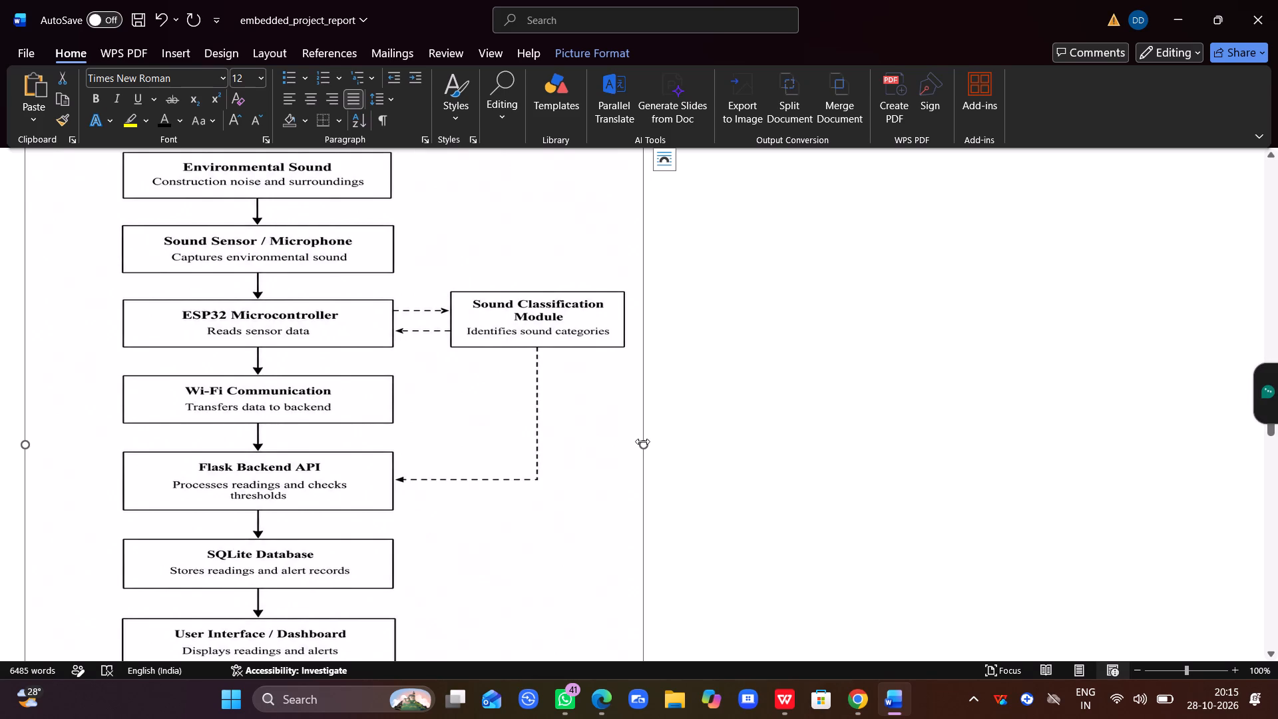
left_click_drag(642, 441, 517, 443)
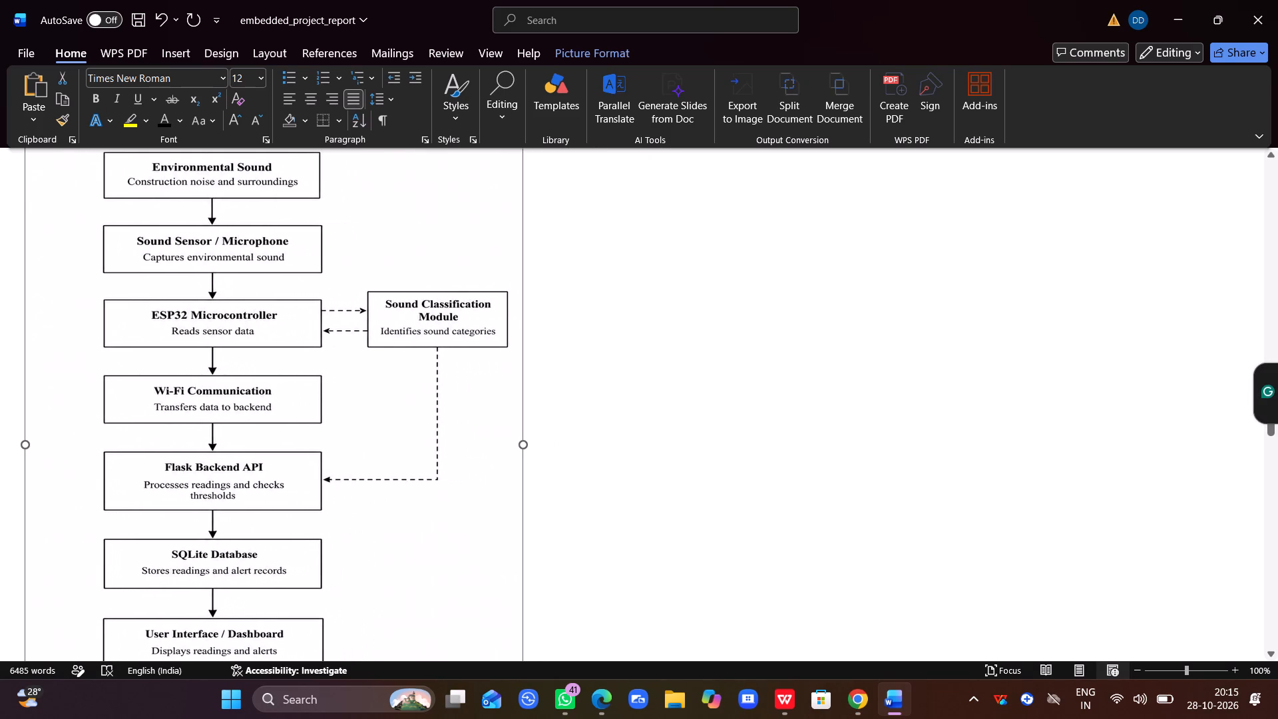
left_click_drag(517, 443, 473, 448)
Reduce the height of the Figure 3.1 diagram and narrow it slightly further to make it compact above the Chapter 4 heading.
scroll(450, 348, "up", 2)
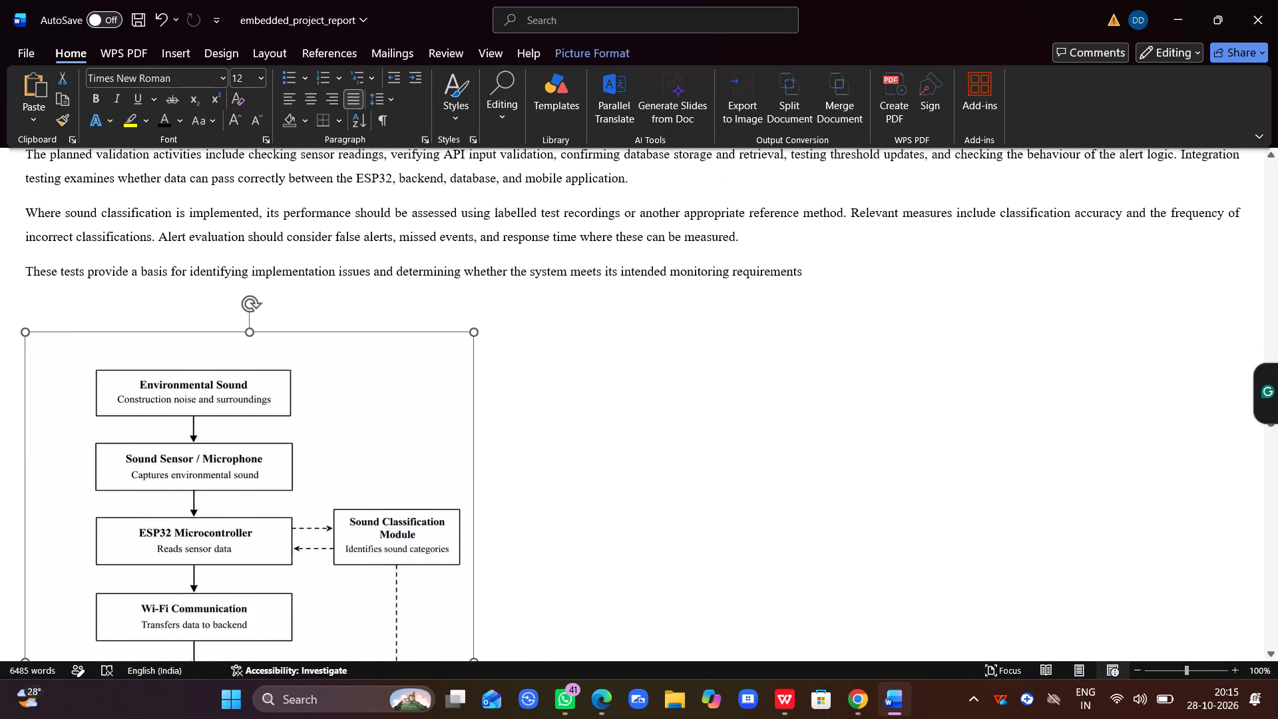
left_click_drag(247, 334, 260, 437)
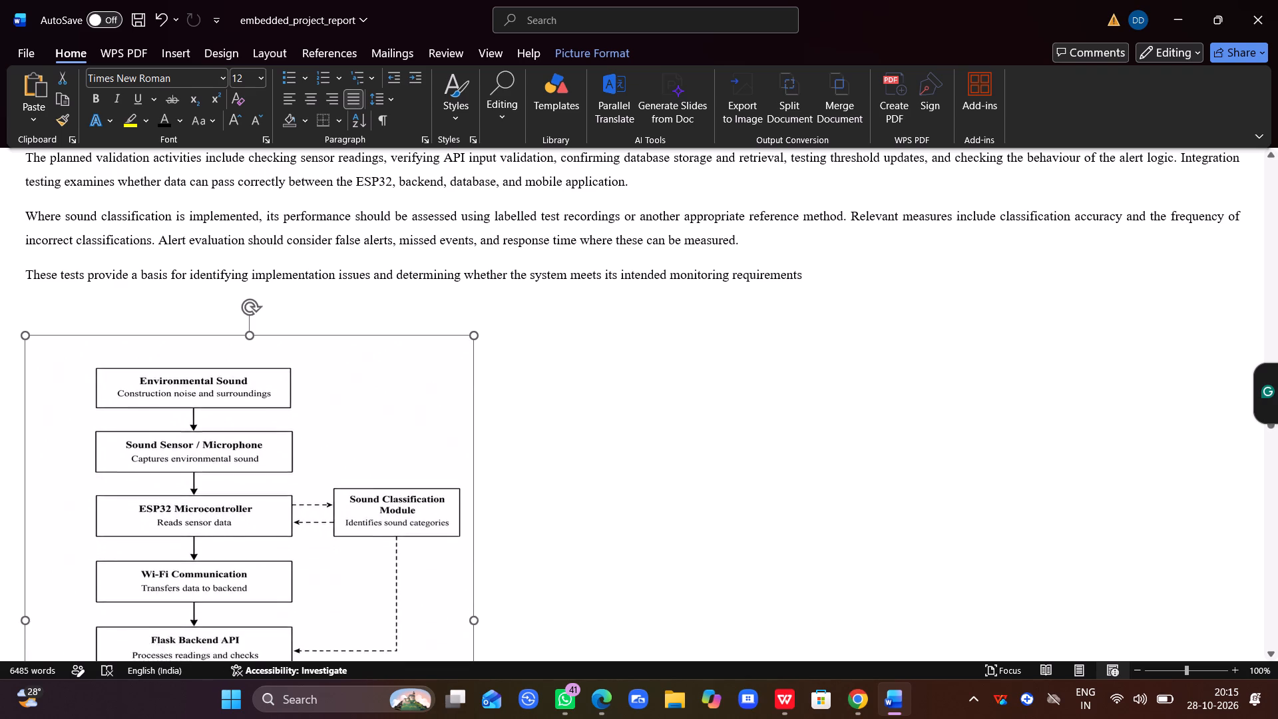
left_click_drag(260, 437, 272, 493)
scroll(272, 493, "down", 1)
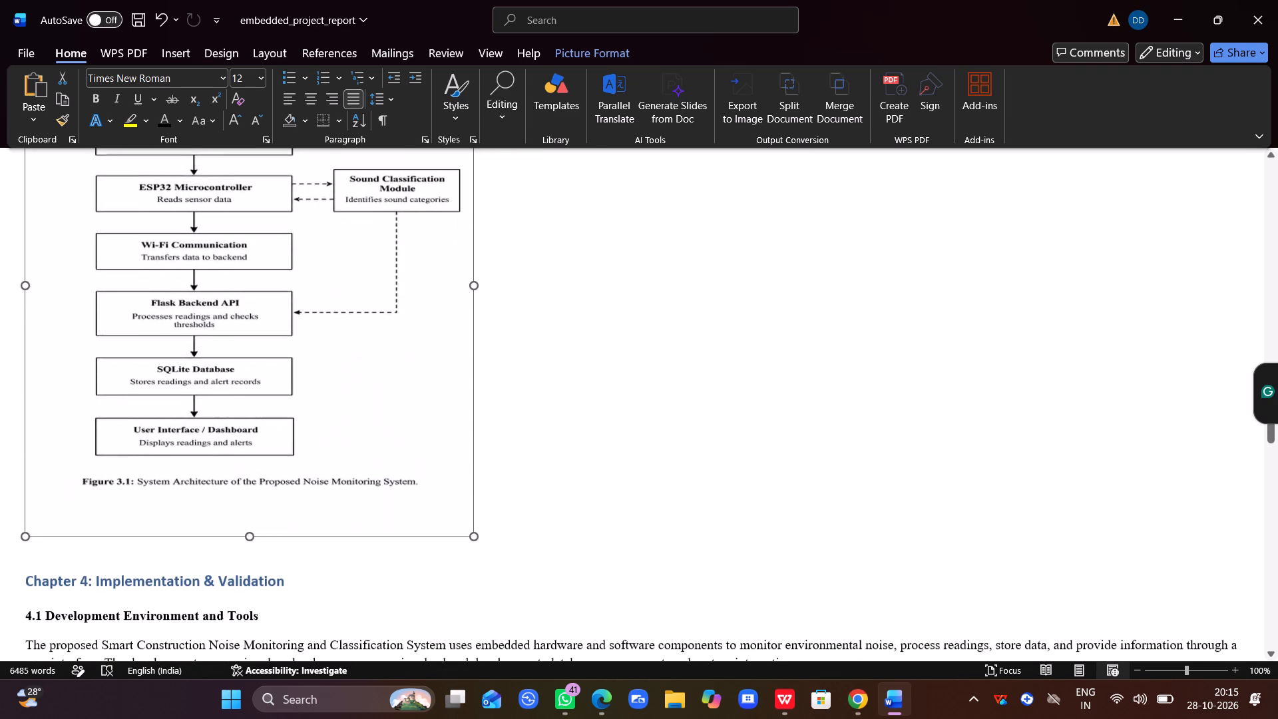
left_click_drag(248, 531, 252, 469)
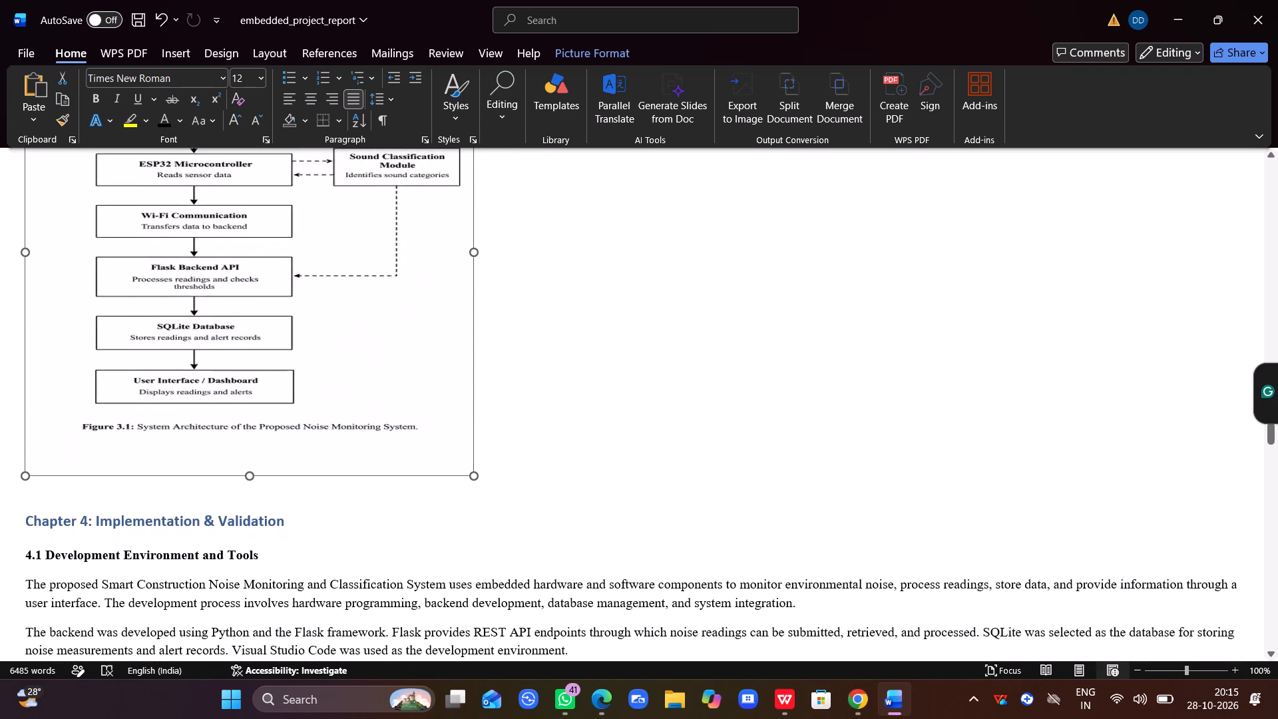
left_click_drag(252, 469, 253, 463)
left_click_drag(476, 369, 459, 372)
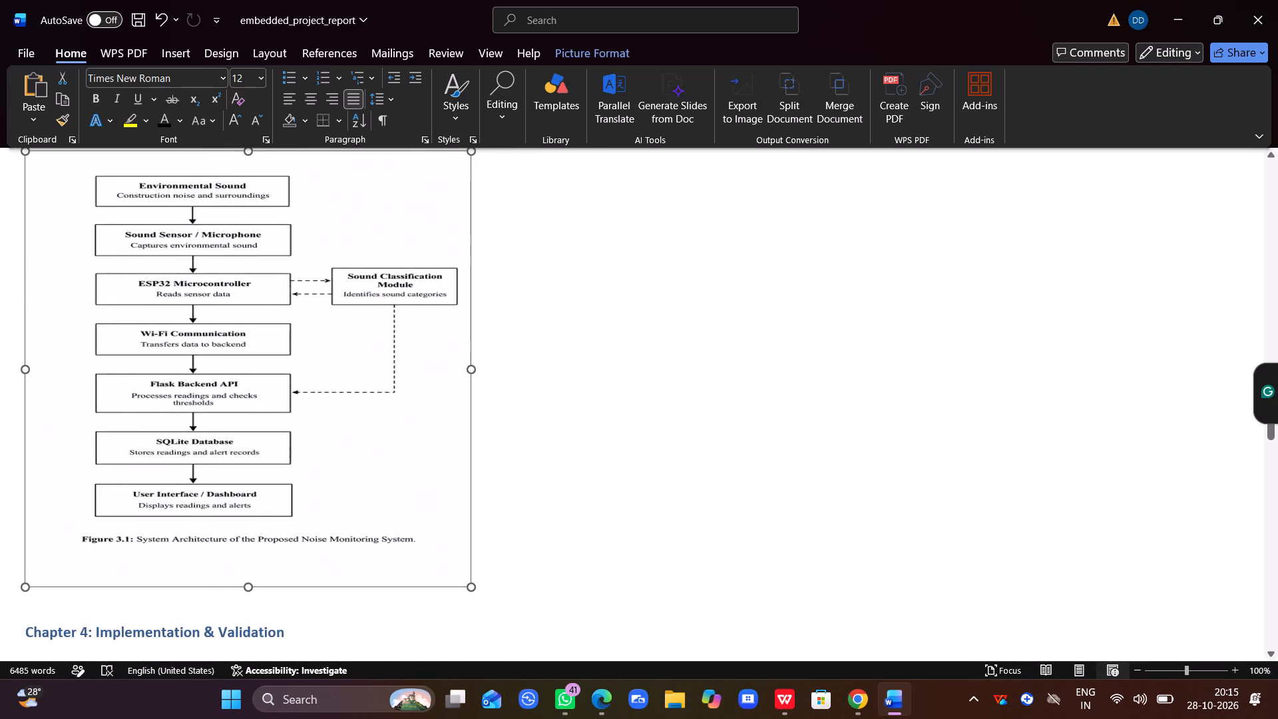
left_click_drag(459, 372, 419, 376)
left_click_drag(221, 588, 220, 569)
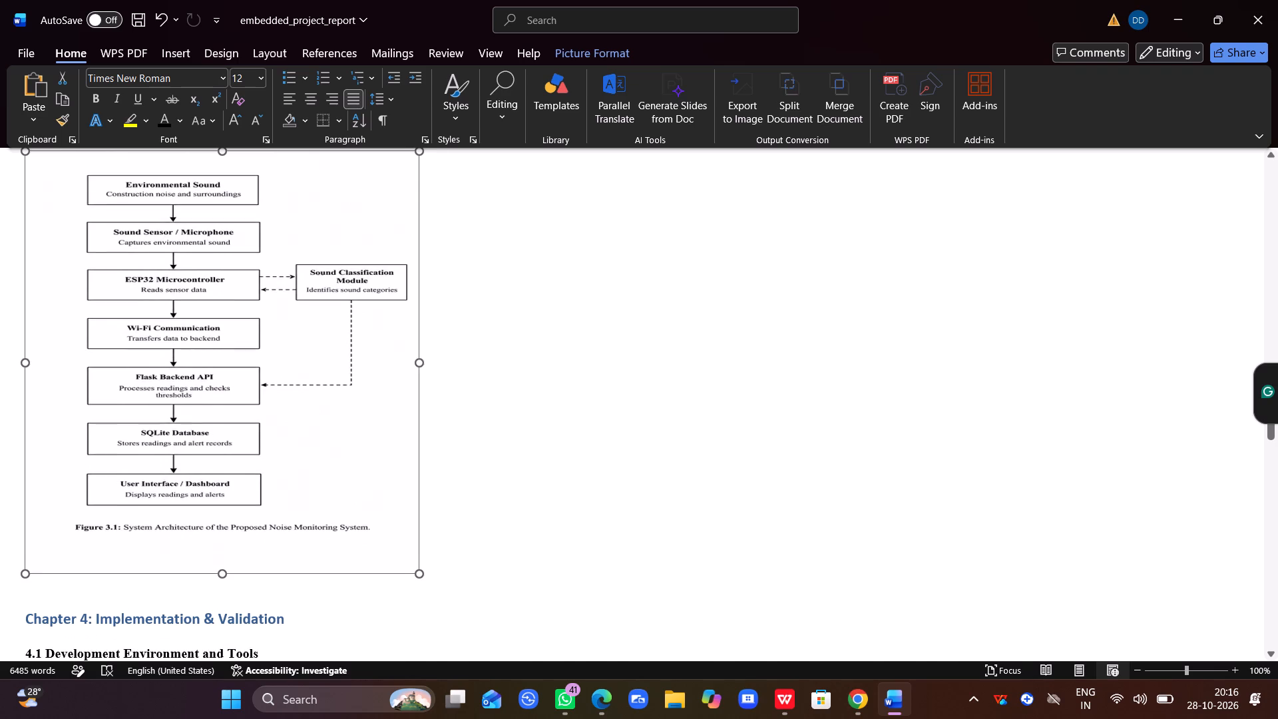
left_click_drag(220, 569, 228, 547)
Paste the copied "Constraints,Alternatives and Trade offs" heading on a new line below Figure 3.1 and number it 3.8.
left_click(457, 527)
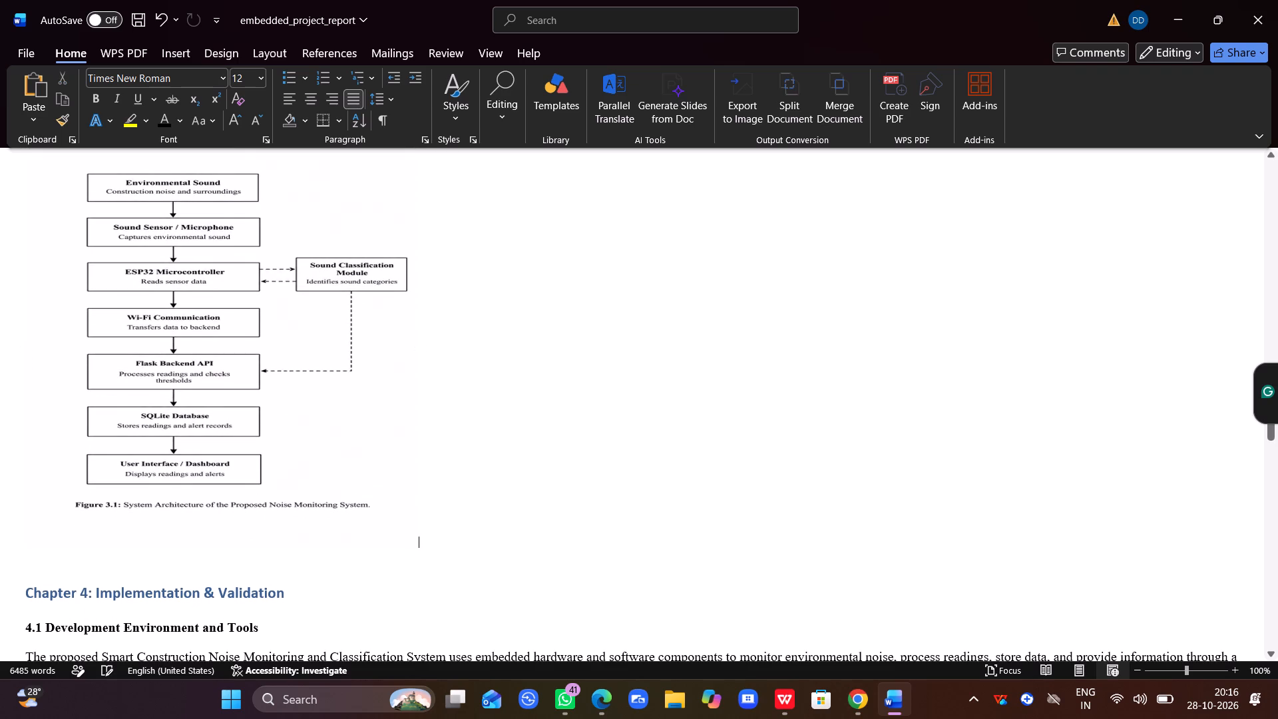
key("Return")
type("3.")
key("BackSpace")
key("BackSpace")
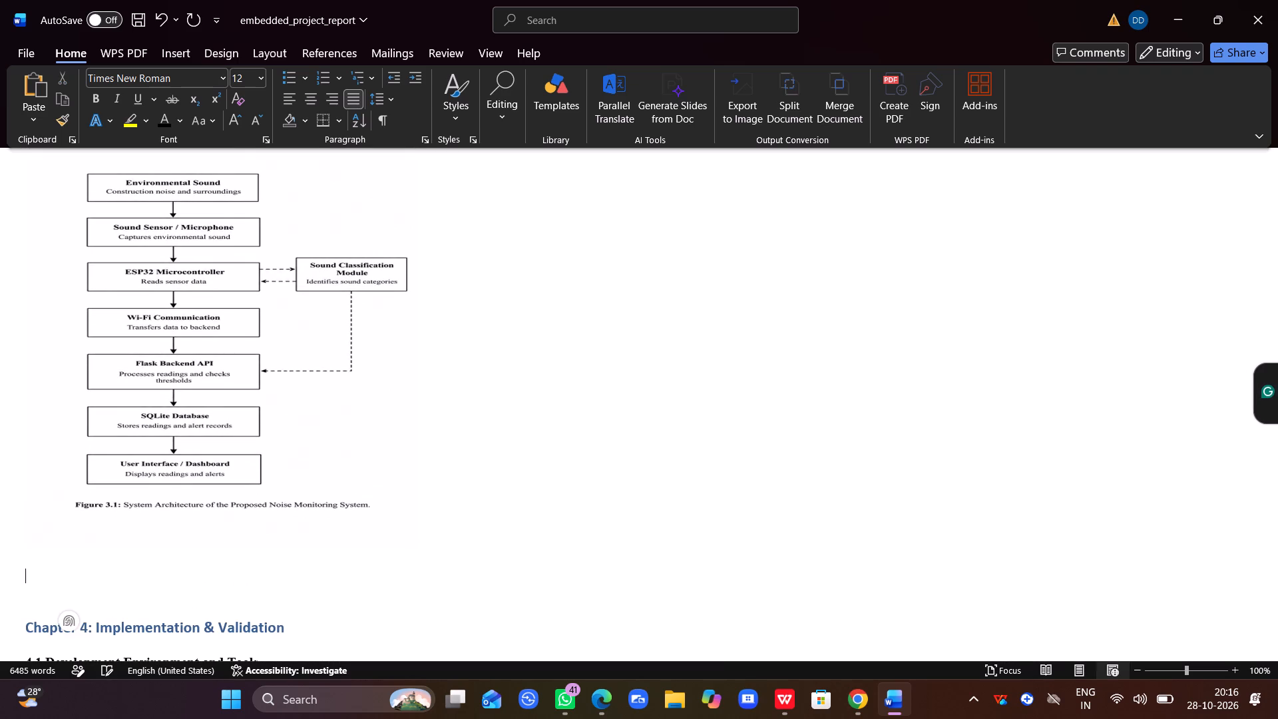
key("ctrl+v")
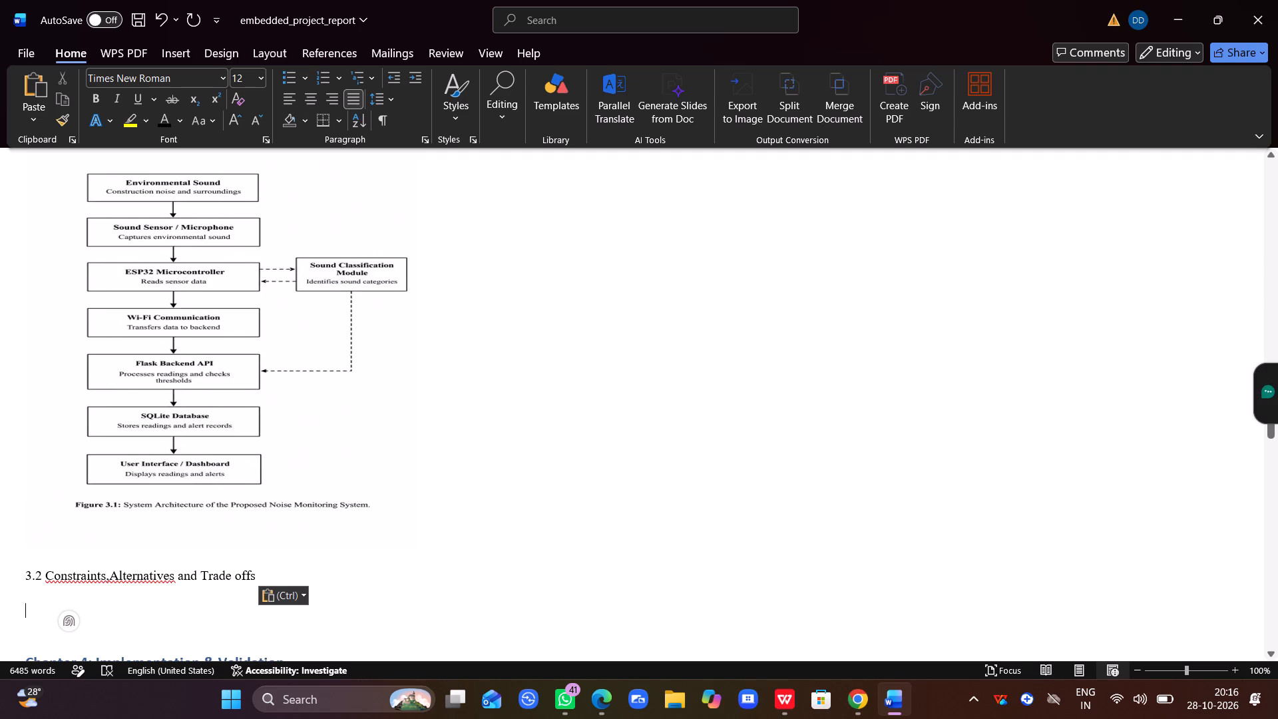
left_click(41, 578)
key("BackSpace")
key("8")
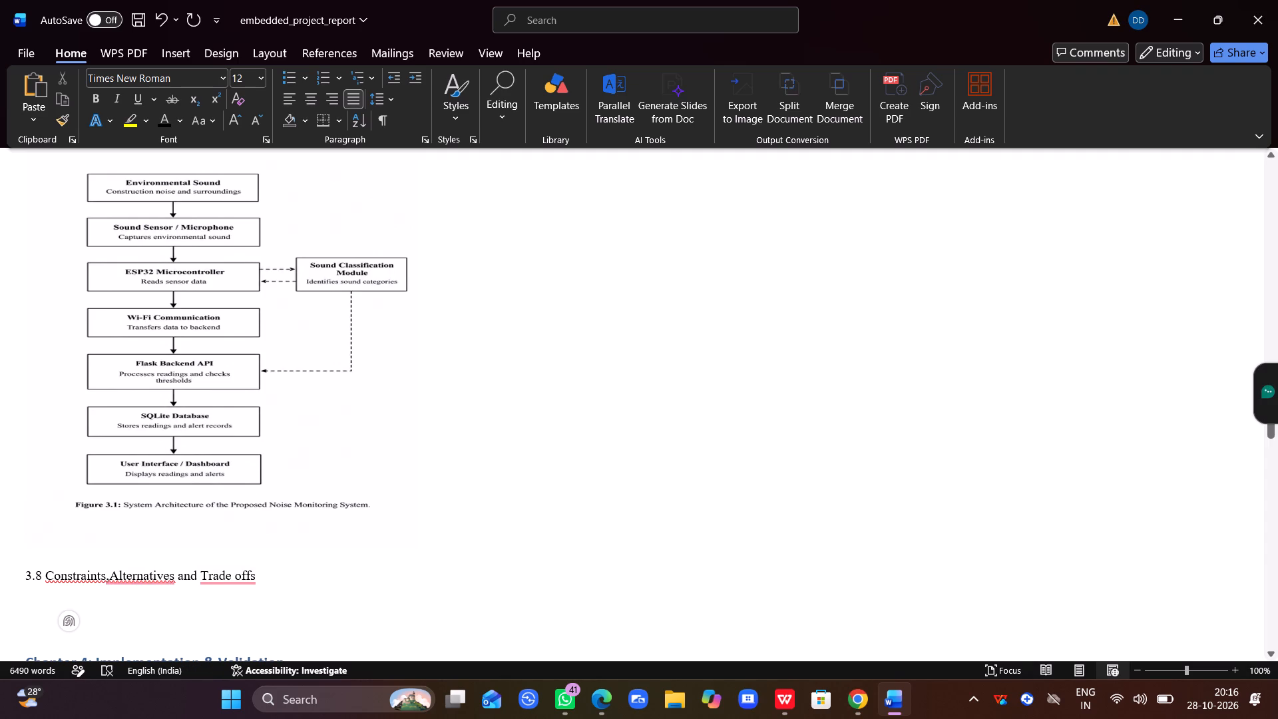
Colour the 3.8 Constraints, Alternatives and Trade offs heading text with the dark blue theme colour.
left_click_drag(293, 577, 1, 585)
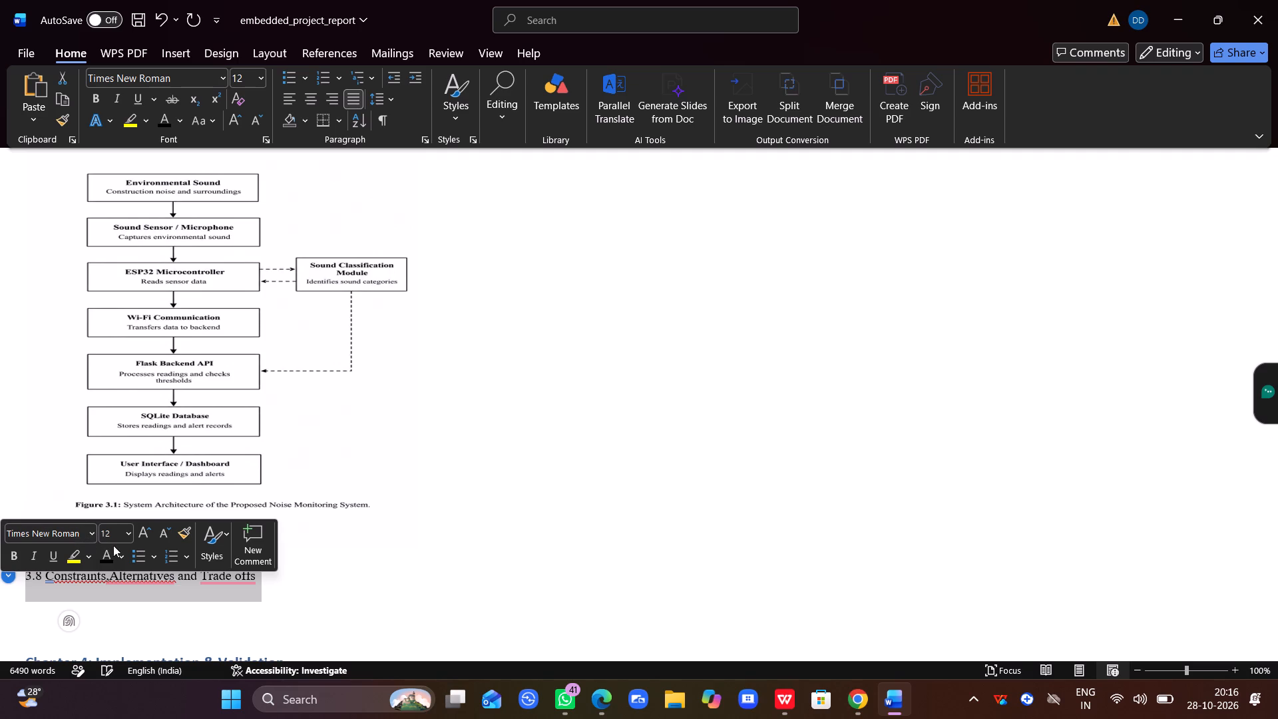
left_click(122, 555)
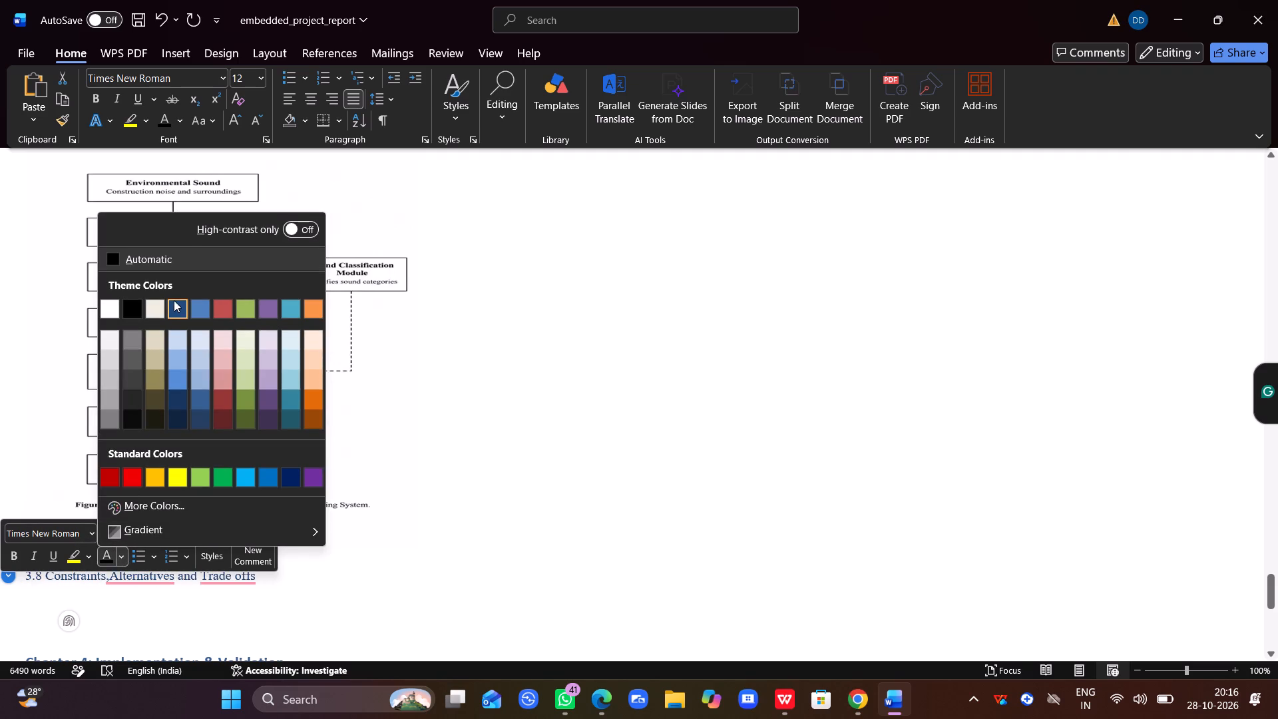
left_click(174, 300)
left_click(319, 585)
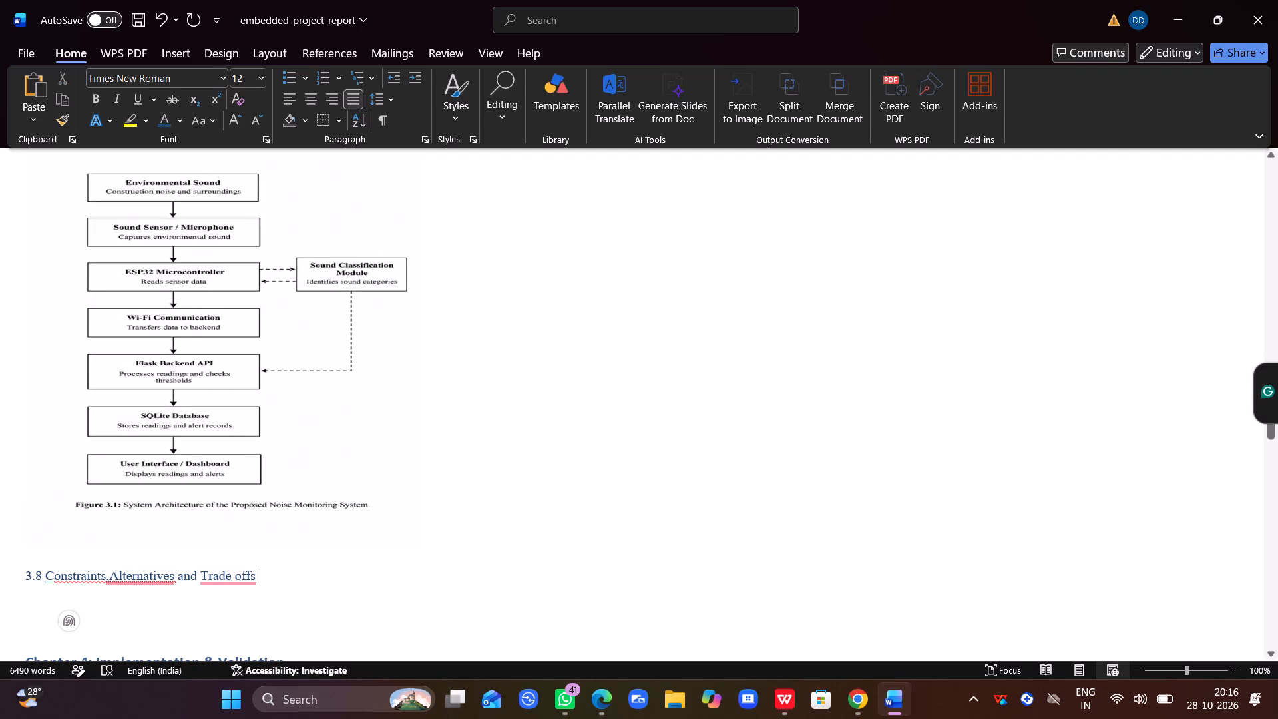
Start a new line with a tab indent below the 3.8 heading for the section's body text.
key("Return")
key("Tab")
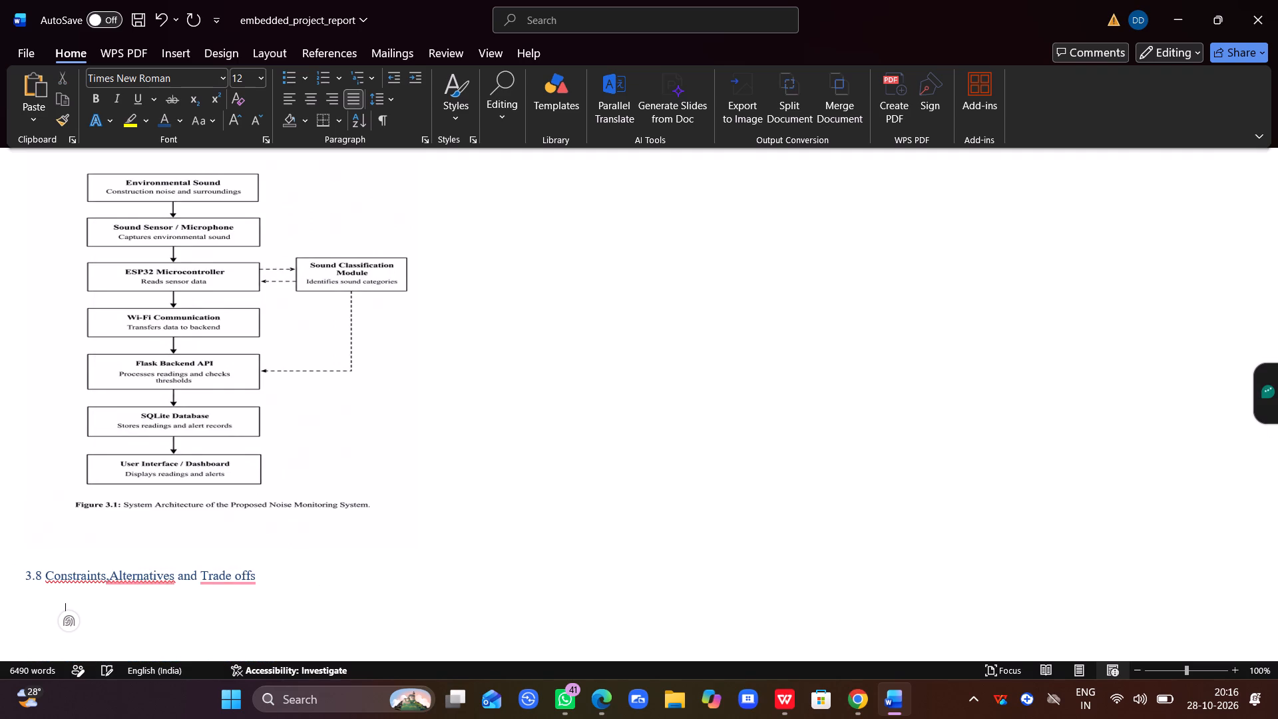
Look over the Chapter 3 sections before the 3.8 heading and the start of Chapter 4, and switch to Chrome.
scroll(319, 585, "up", 4)
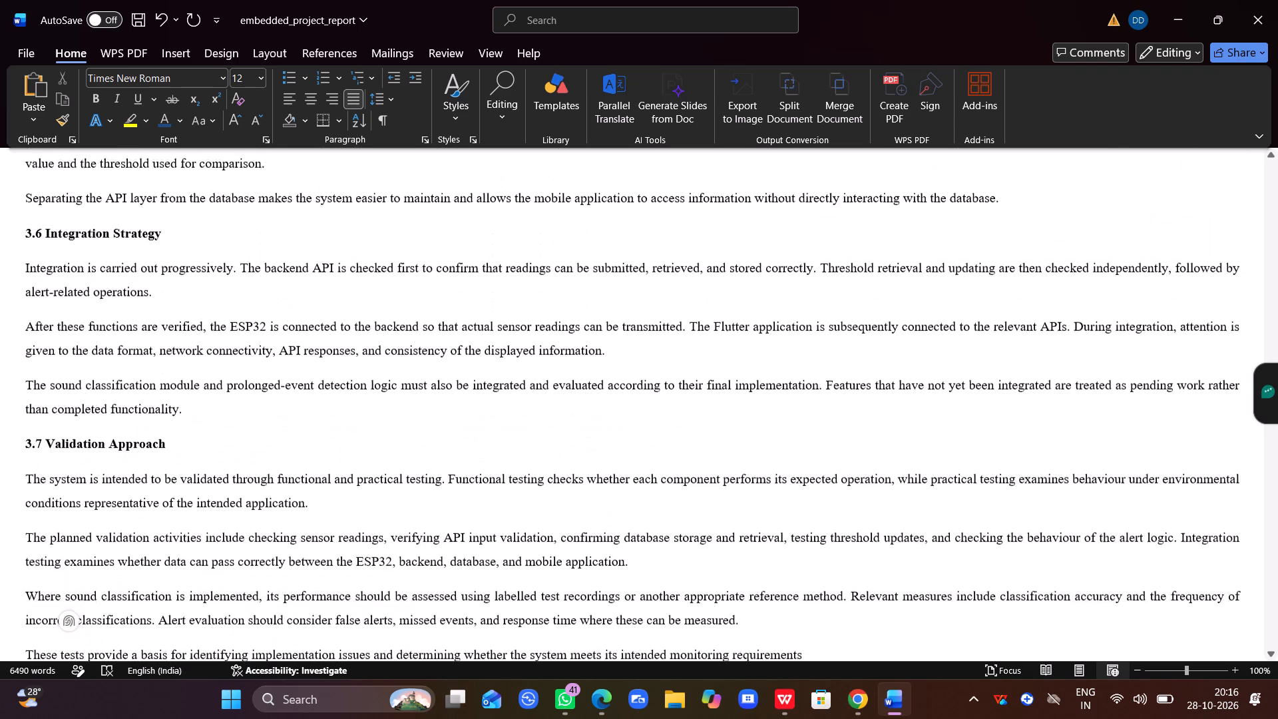
scroll(319, 585, "up", 5)
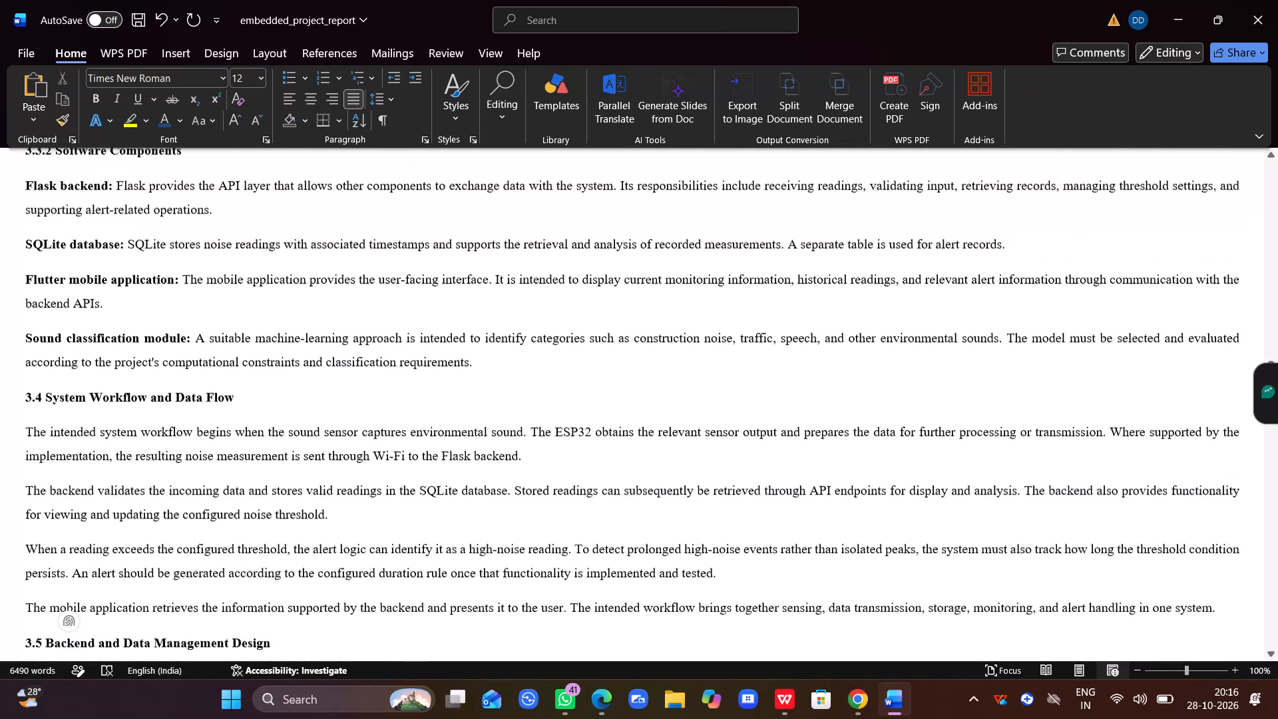
scroll(319, 585, "up", 1)
scroll(319, 585, "down", 12)
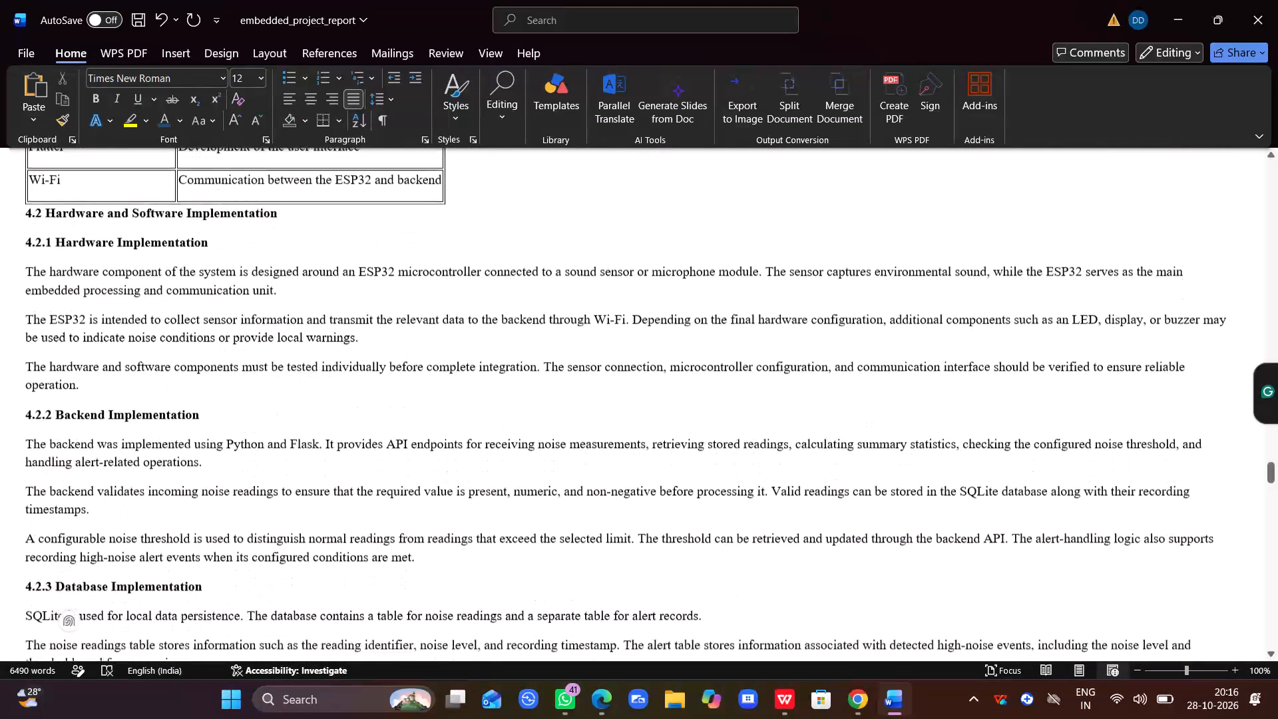
scroll(319, 585, "up", 4)
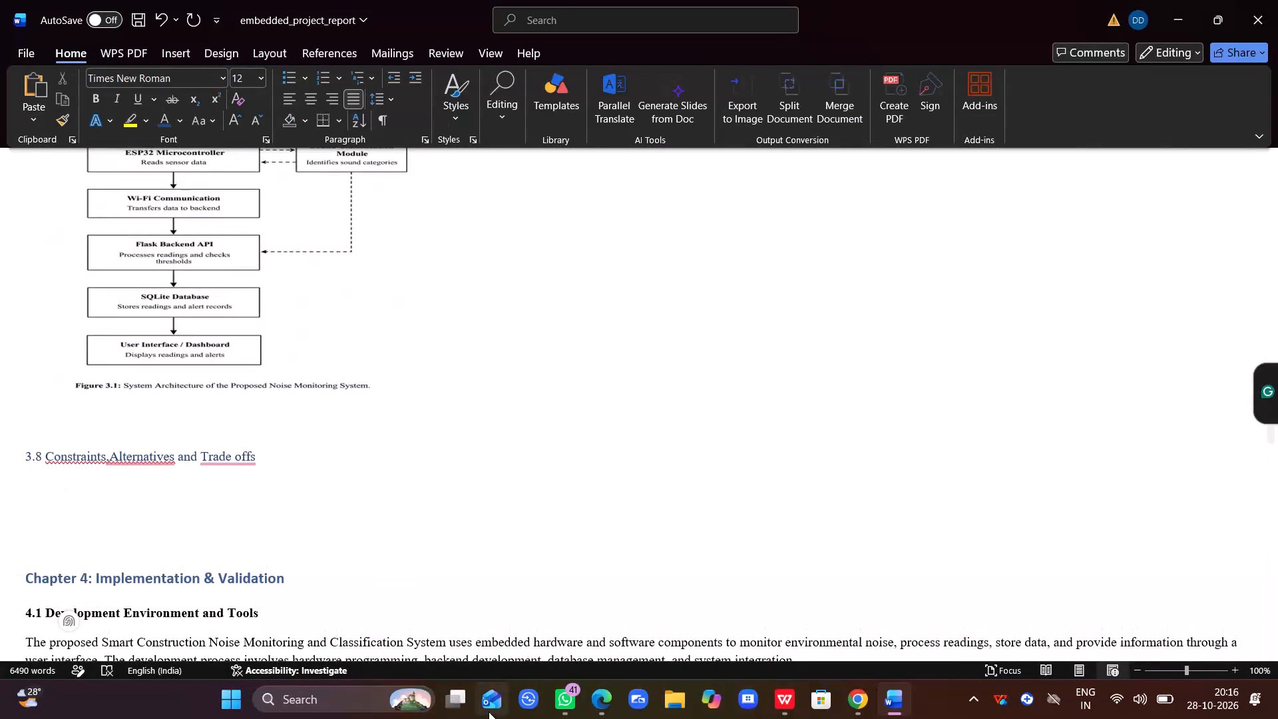
left_click(865, 700)
scroll(730, 407, "down", 1)
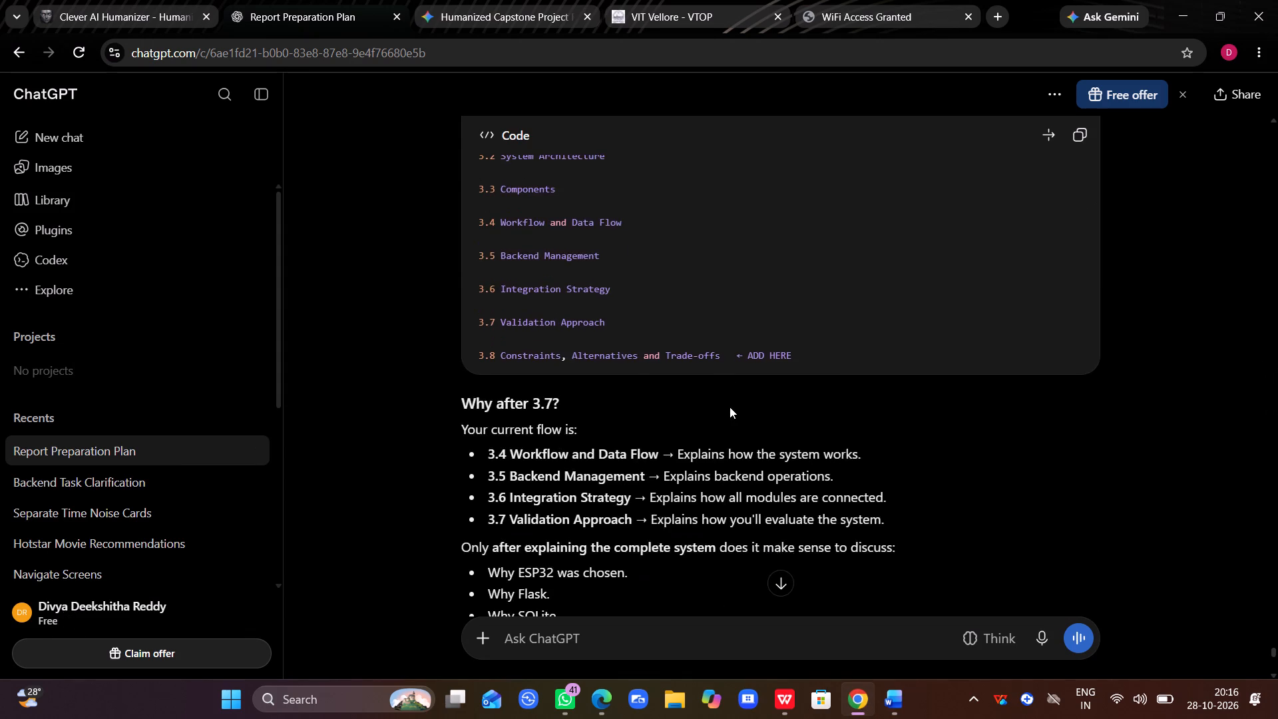
Copy the humanized Constraints, Alternatives and Trade-offs text from the ChatGPT reply and paste it below the 3.8 heading in the Word report.
scroll(730, 407, "down", 4)
scroll(730, 407, "up", 5)
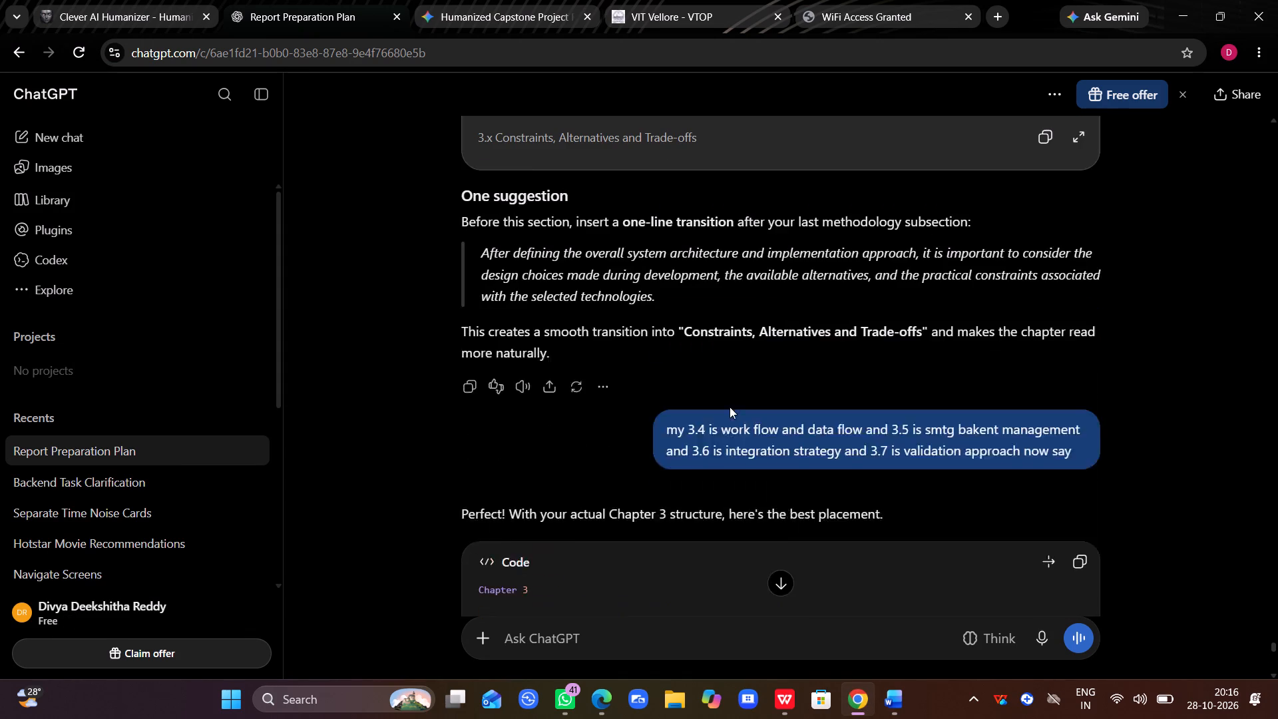
scroll(730, 407, "up", 4)
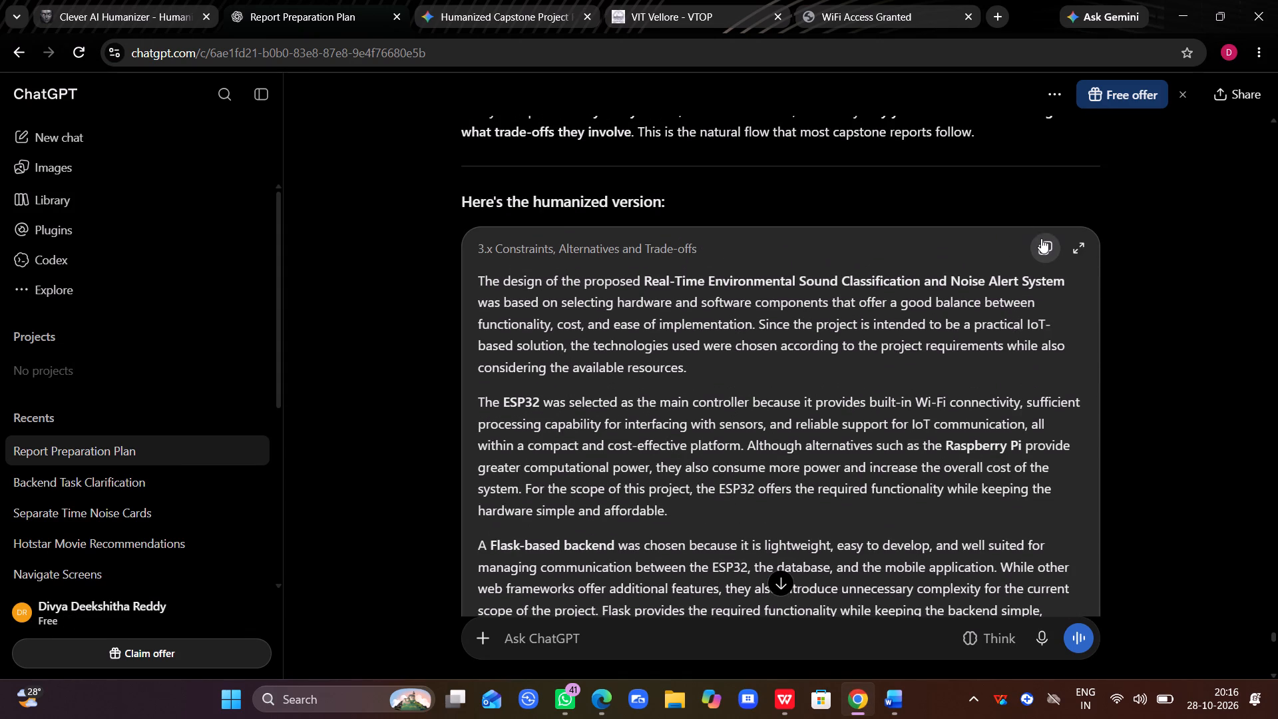
left_click(1041, 238)
left_click(888, 689)
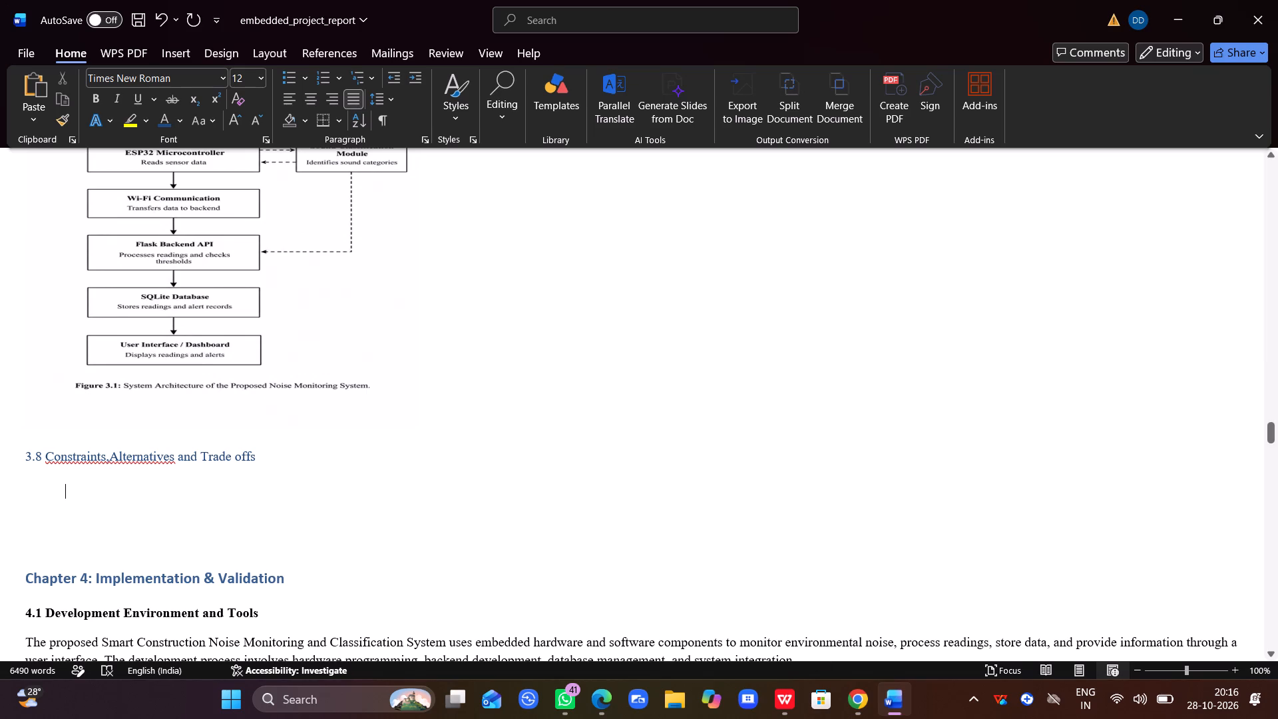
key("ctrl+v")
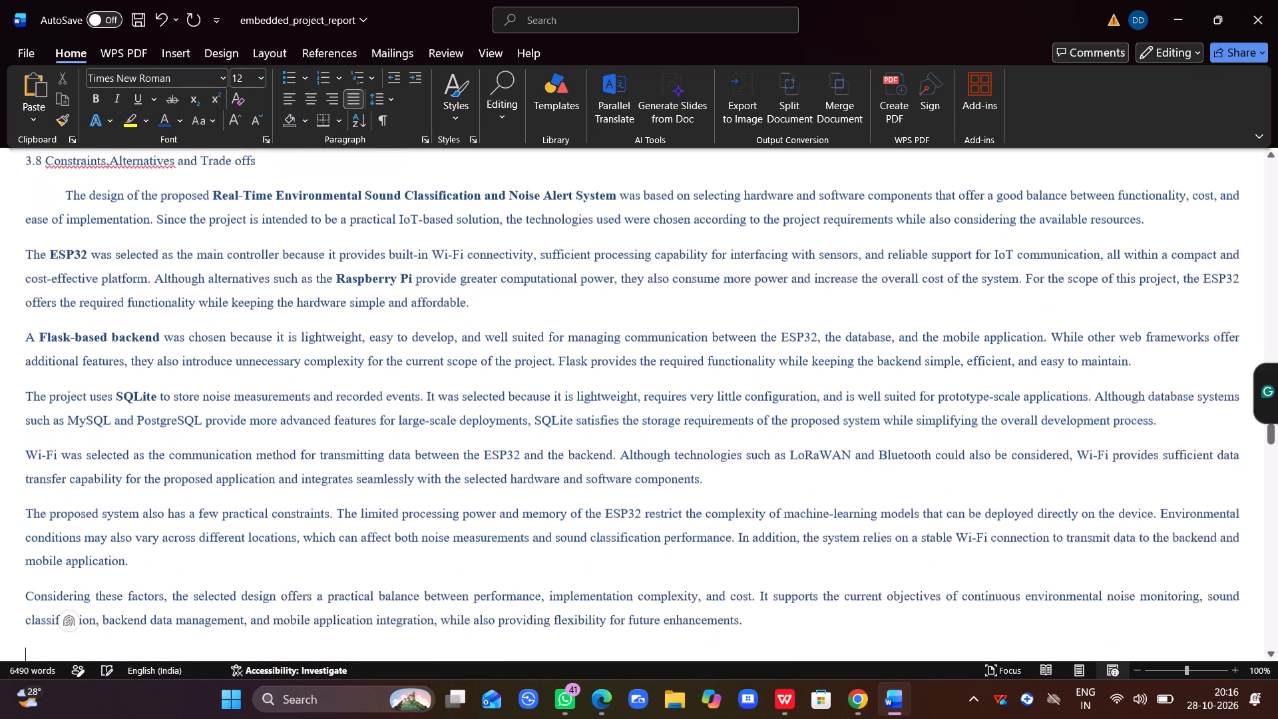
Colour all the pasted body paragraphs of section 3.8 with the black theme colour.
left_click_drag(72, 168, 269, 465)
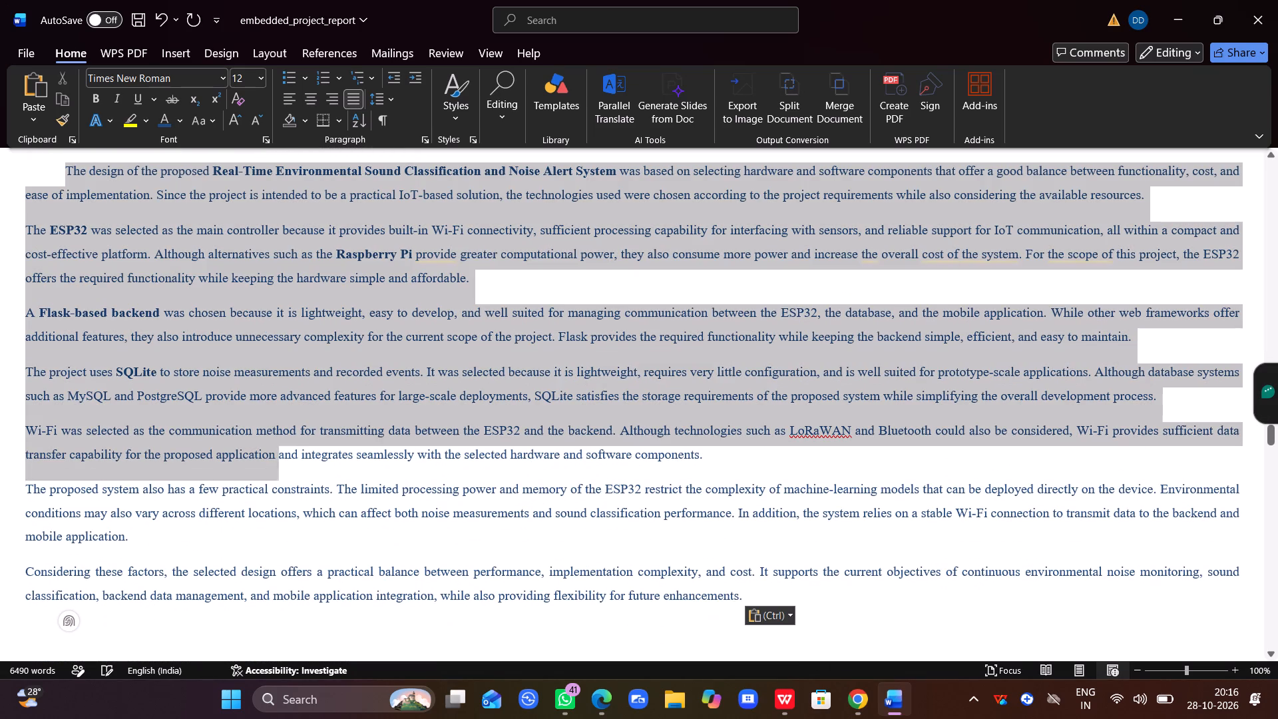
left_click_drag(269, 465, 786, 602)
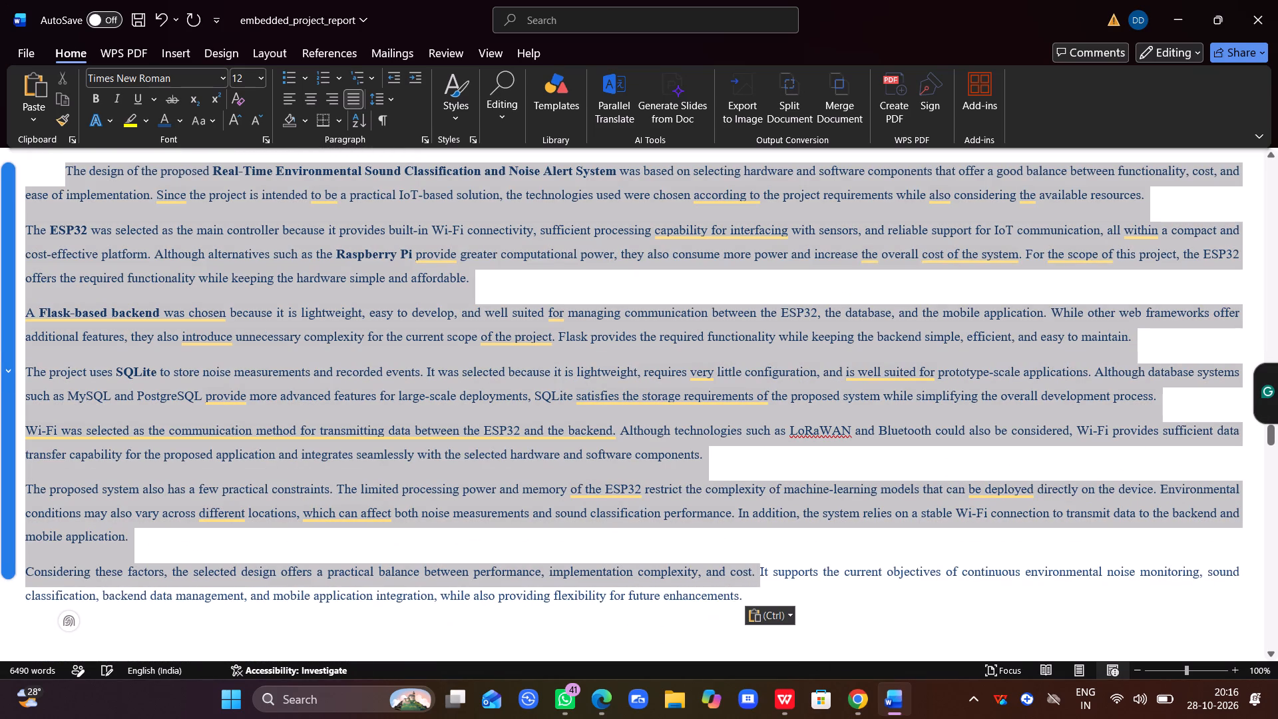
left_click_drag(786, 602, 798, 610)
left_click(922, 585)
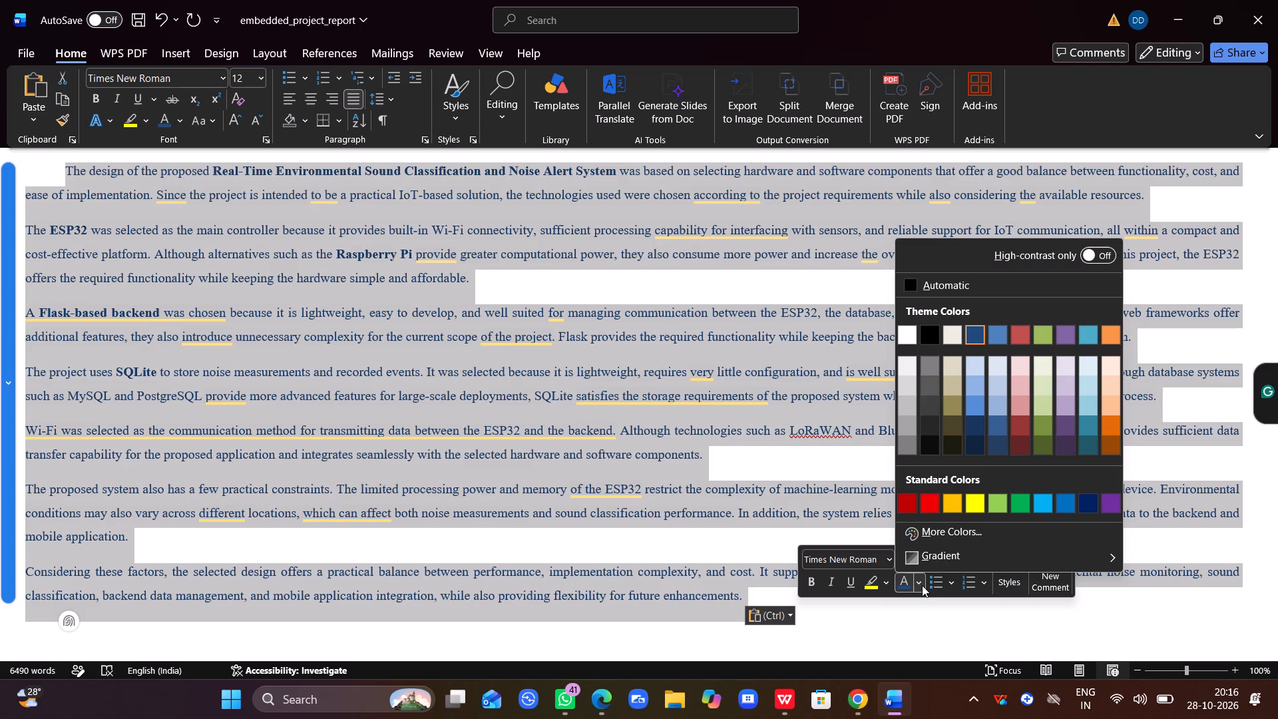
left_click(927, 332)
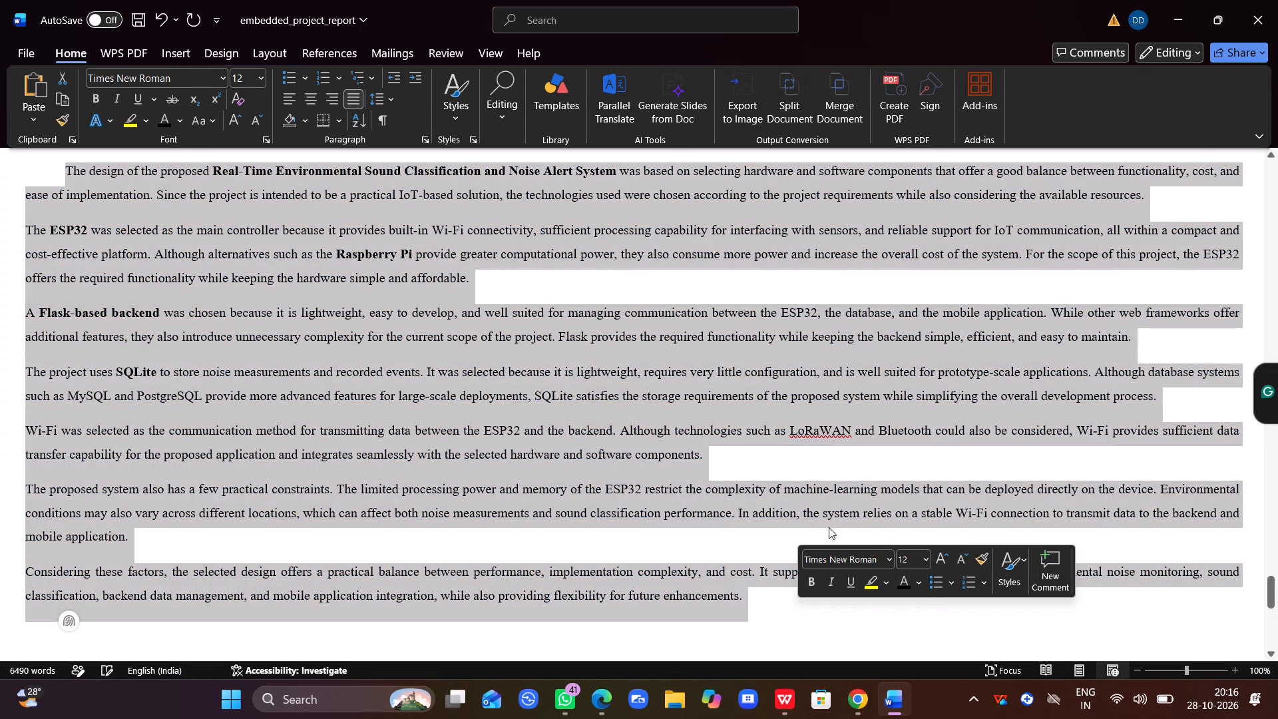
left_click(248, 361)
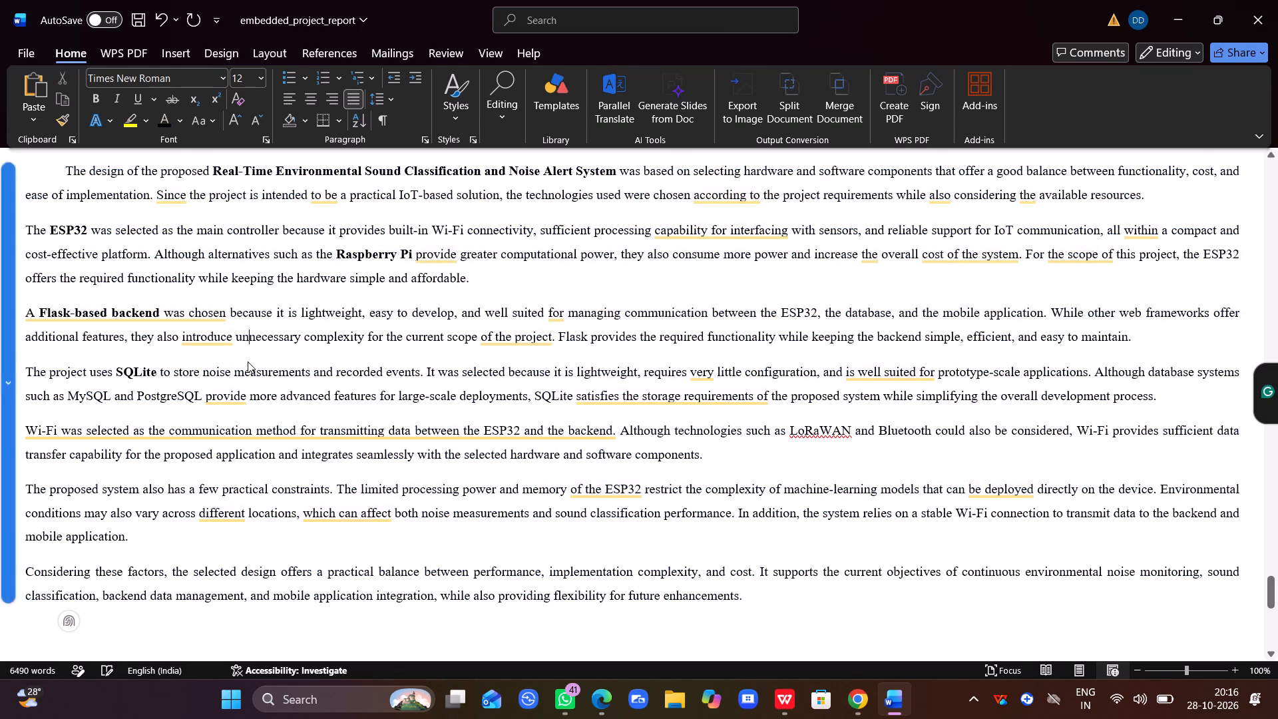
Format the section 3.8 body paragraphs as a bulleted list and open the choice of bullet styles.
left_click_drag(63, 169, 636, 607)
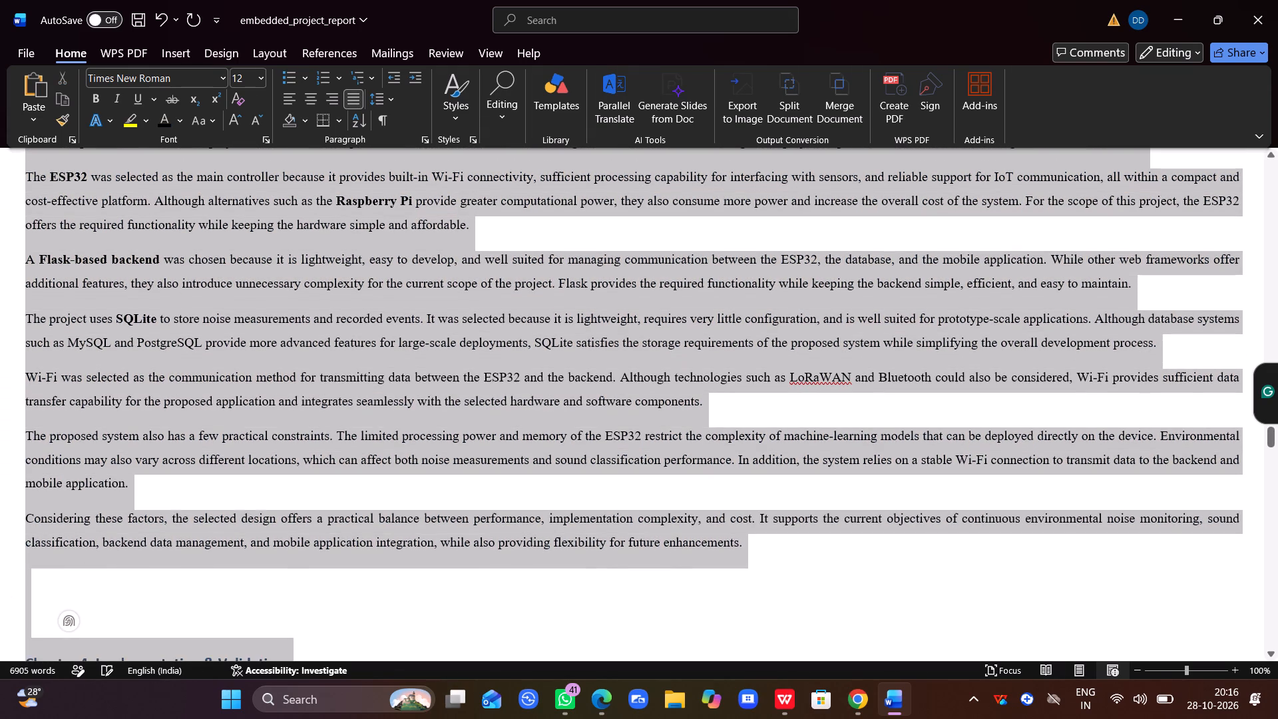
left_click_drag(636, 607, 768, 579)
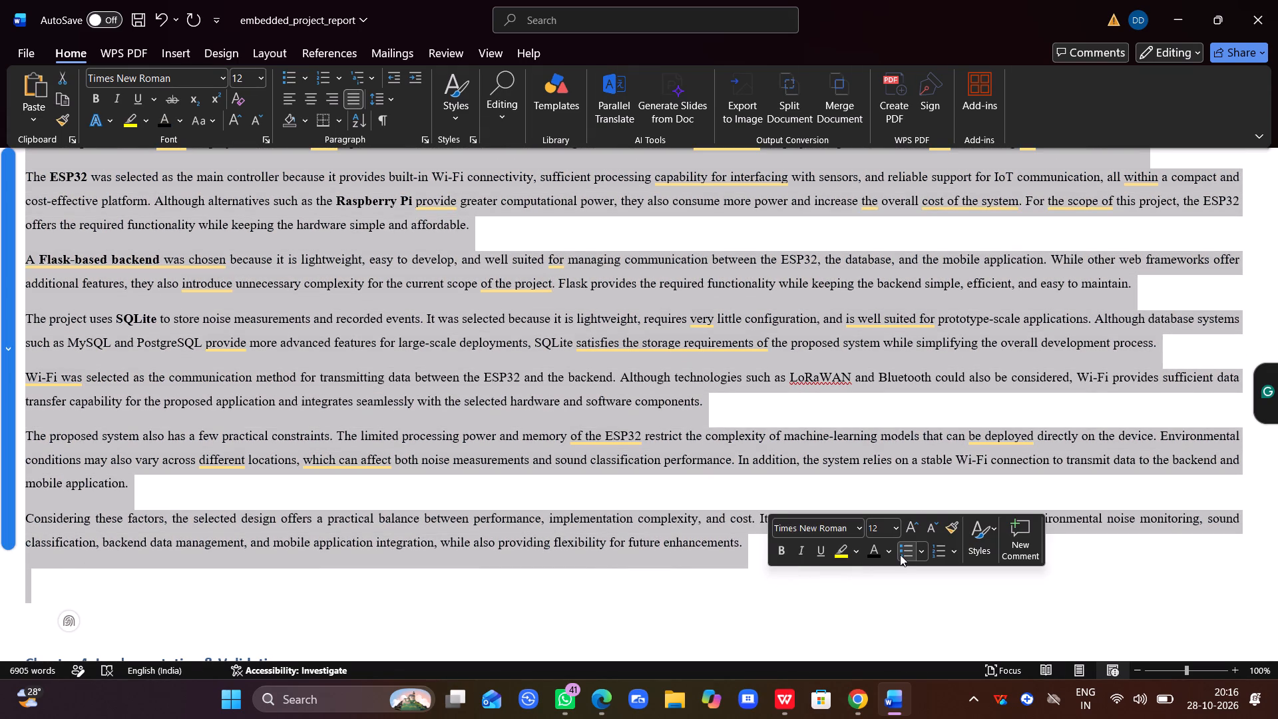
left_click(900, 555)
left_click(921, 553)
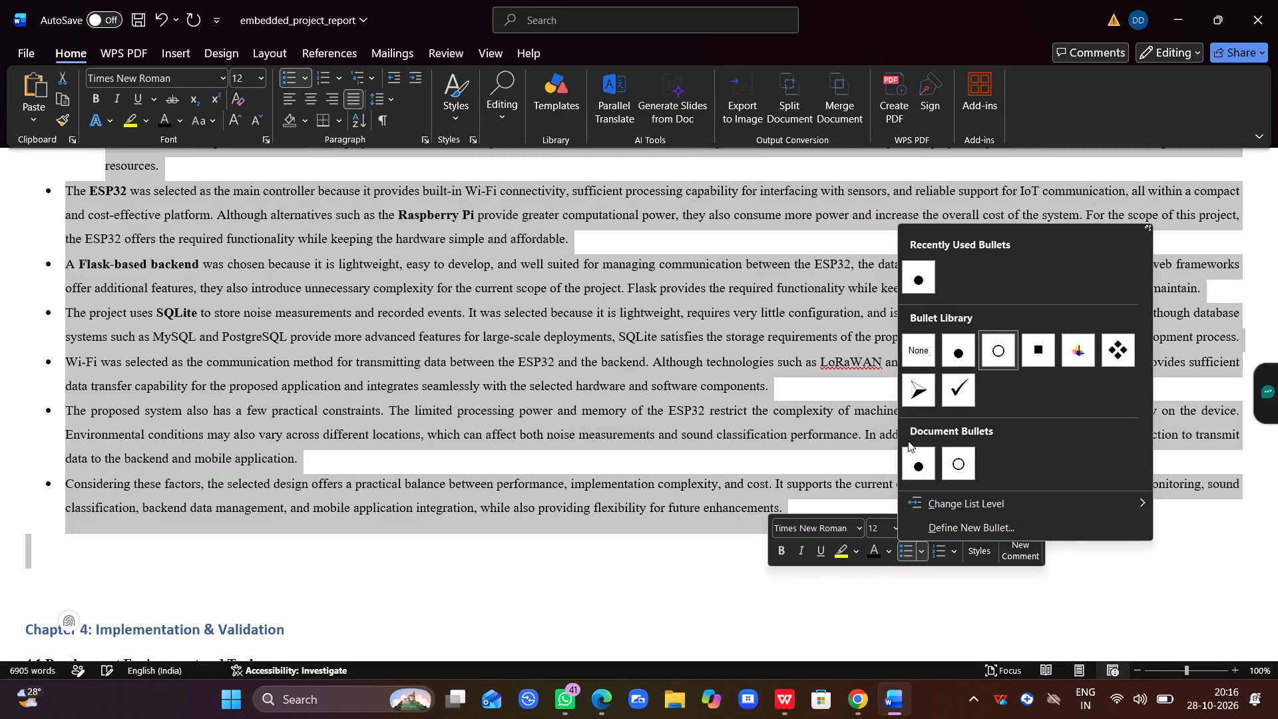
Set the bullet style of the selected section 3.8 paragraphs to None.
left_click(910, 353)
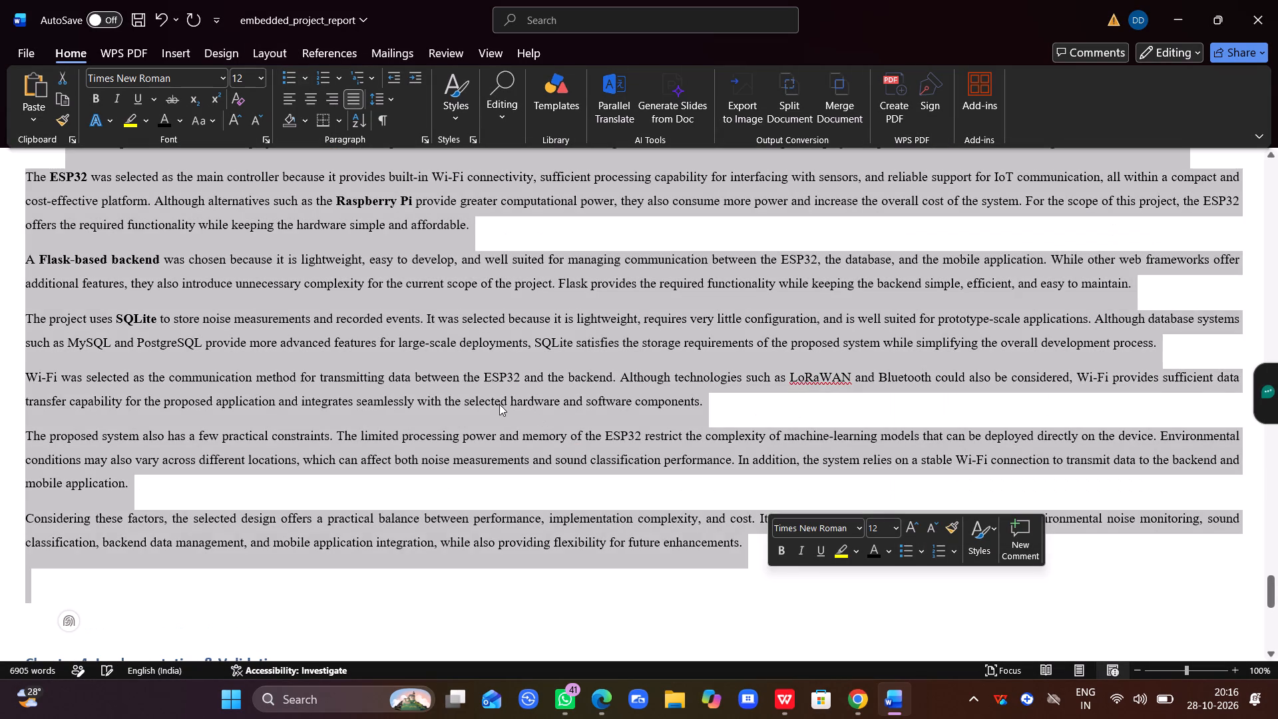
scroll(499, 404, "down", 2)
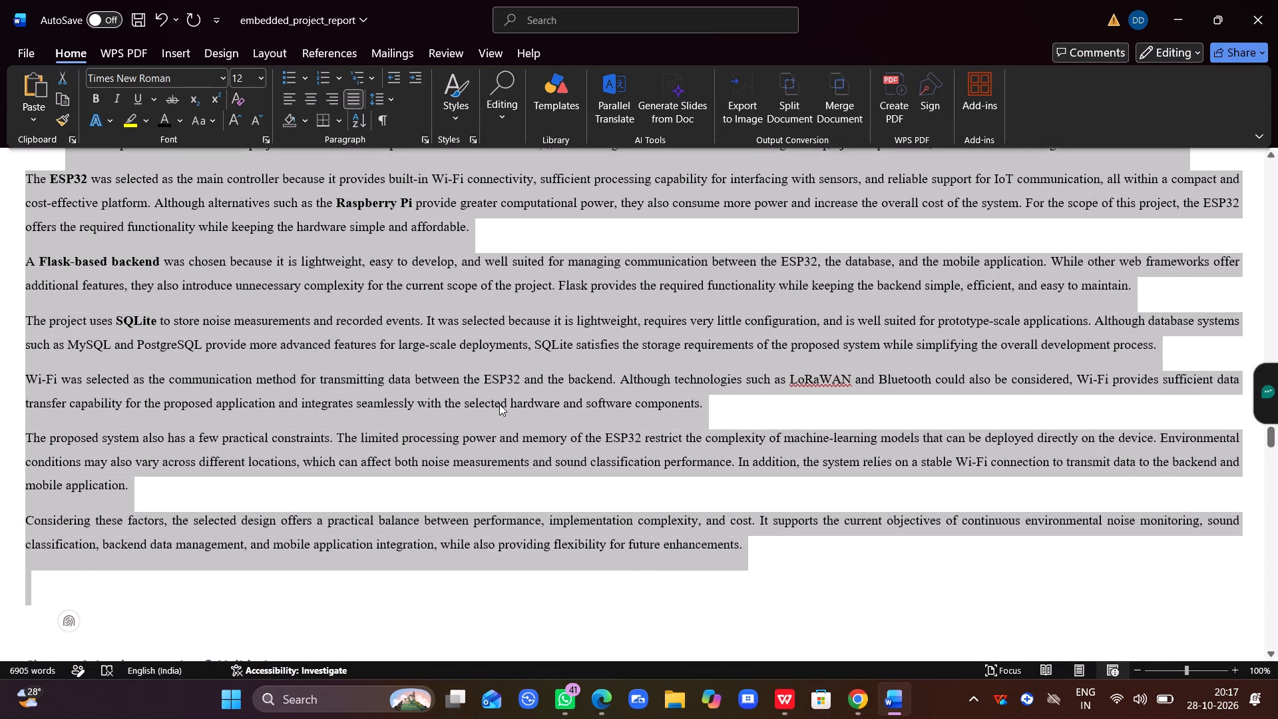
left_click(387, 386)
Apply bullets to all section 3.8 body paragraphs, from the design introduction to the paragraph ending "future enhancements".
scroll(270, 342, "up", 1)
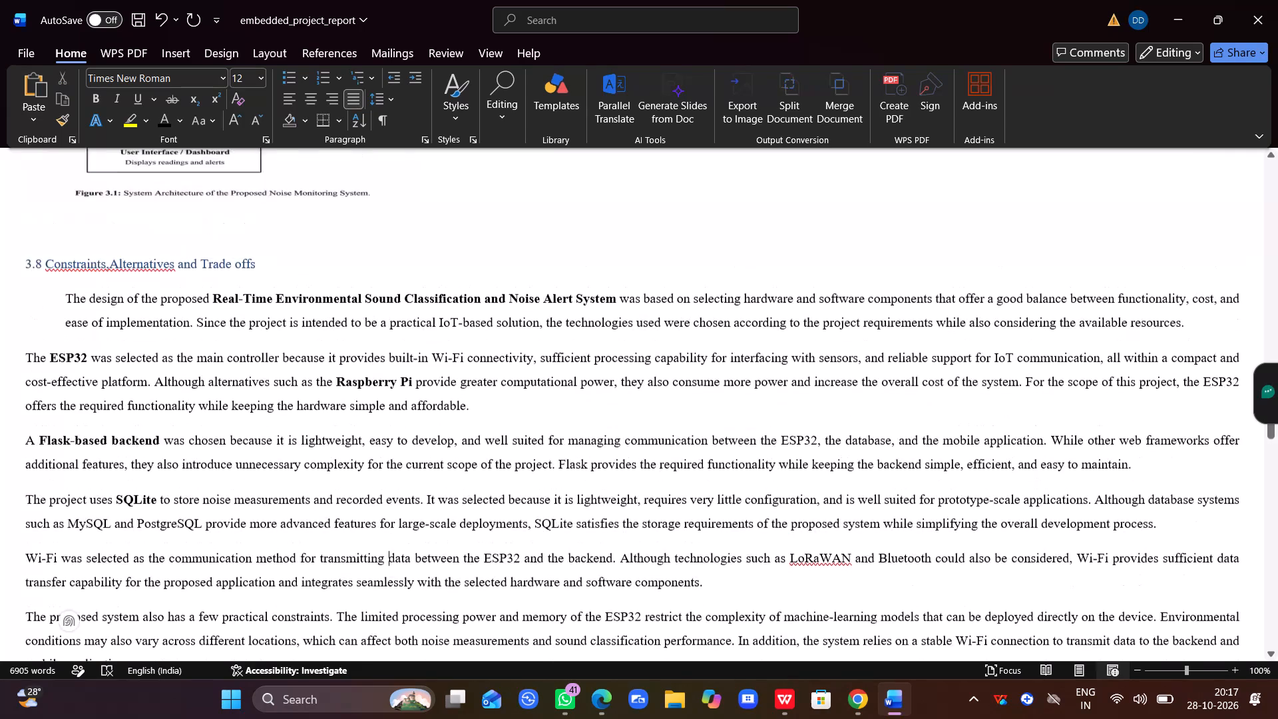
scroll(270, 342, "up", 1)
left_click_drag(65, 254, 248, 435)
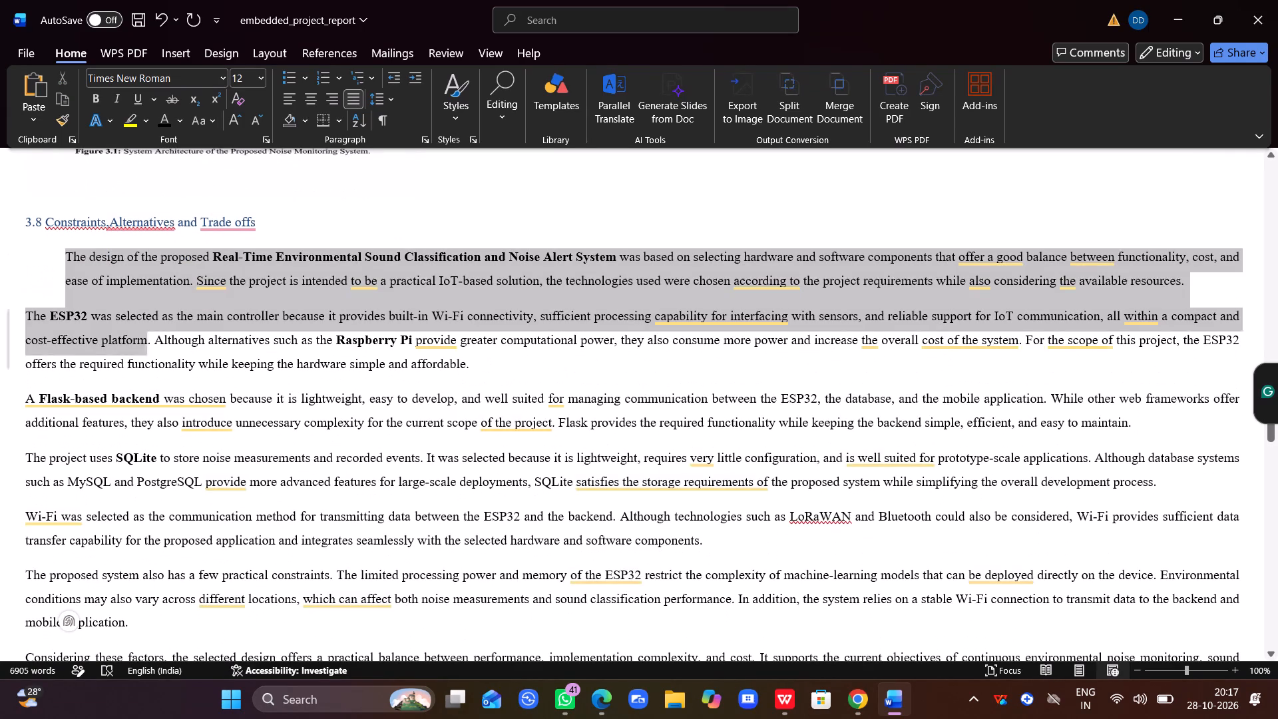
left_click_drag(248, 435, 619, 569)
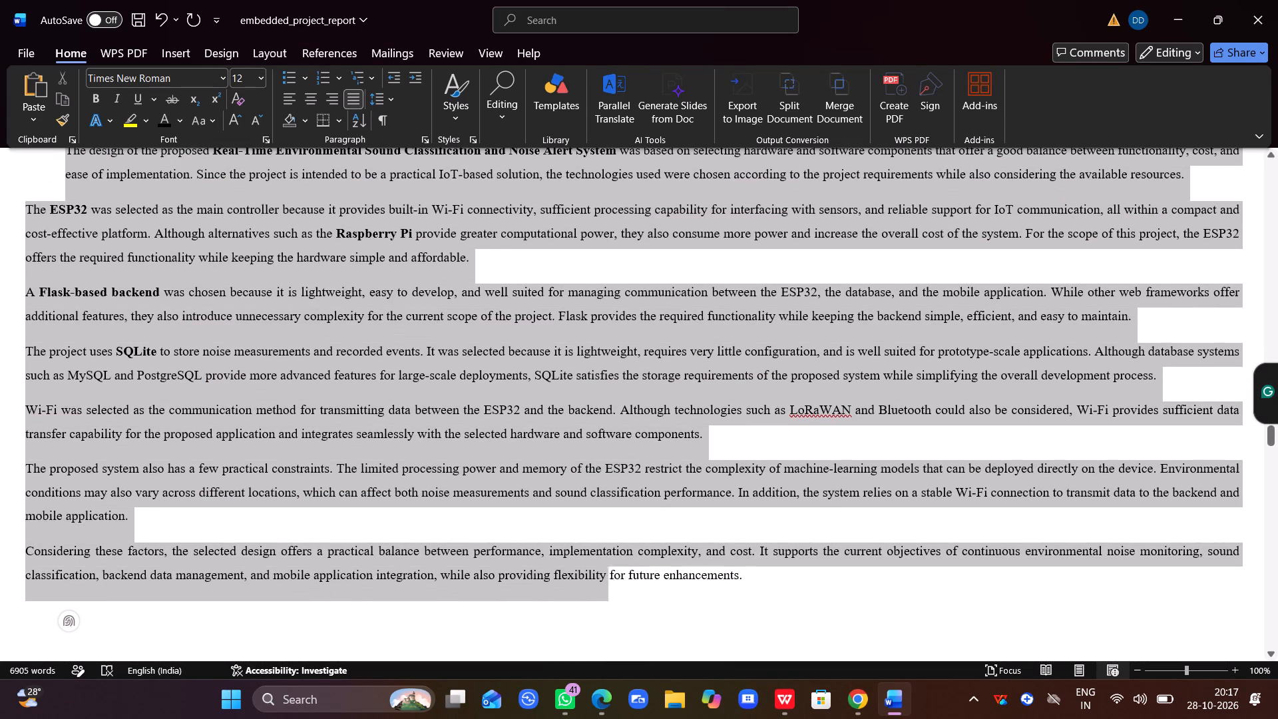
left_click_drag(619, 569, 809, 587)
left_click(948, 567)
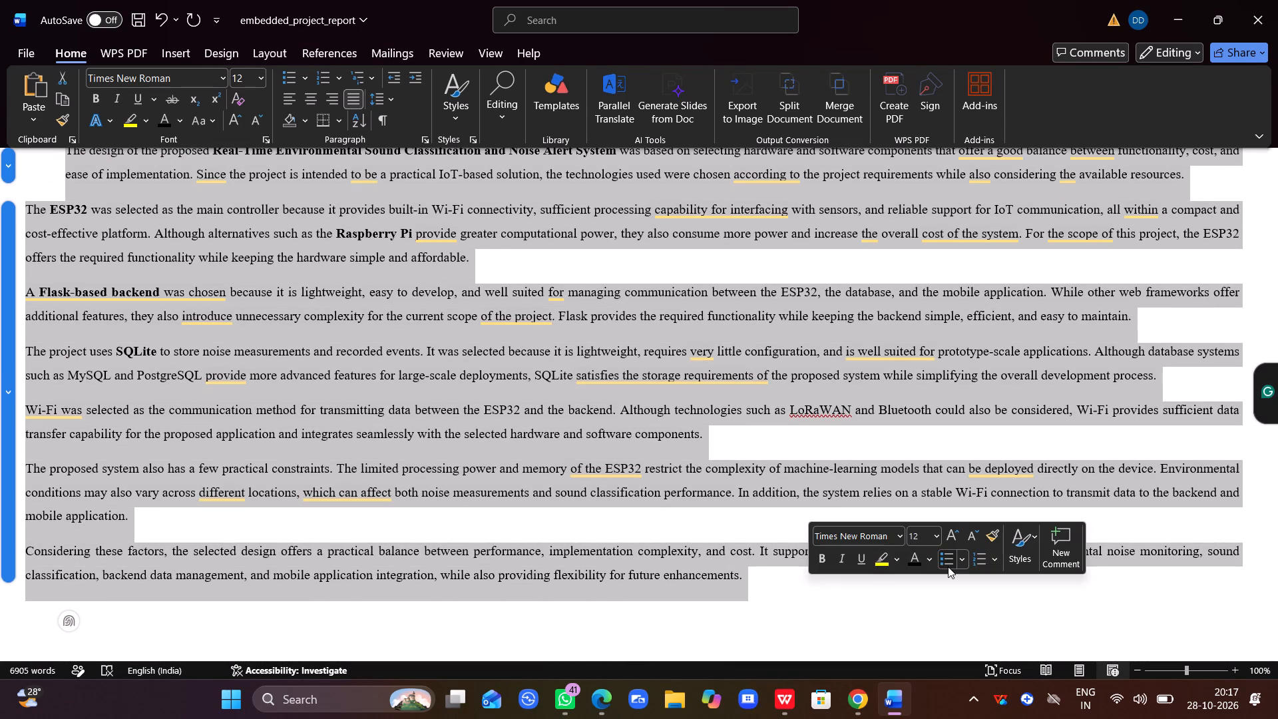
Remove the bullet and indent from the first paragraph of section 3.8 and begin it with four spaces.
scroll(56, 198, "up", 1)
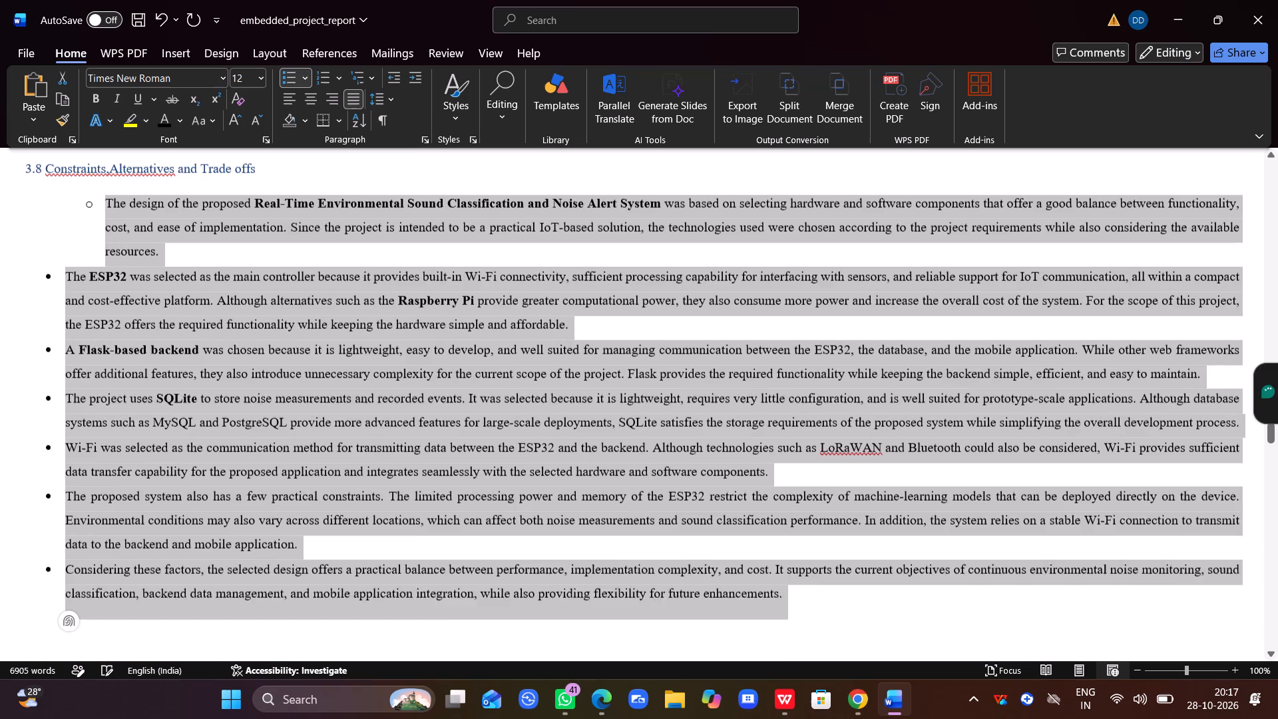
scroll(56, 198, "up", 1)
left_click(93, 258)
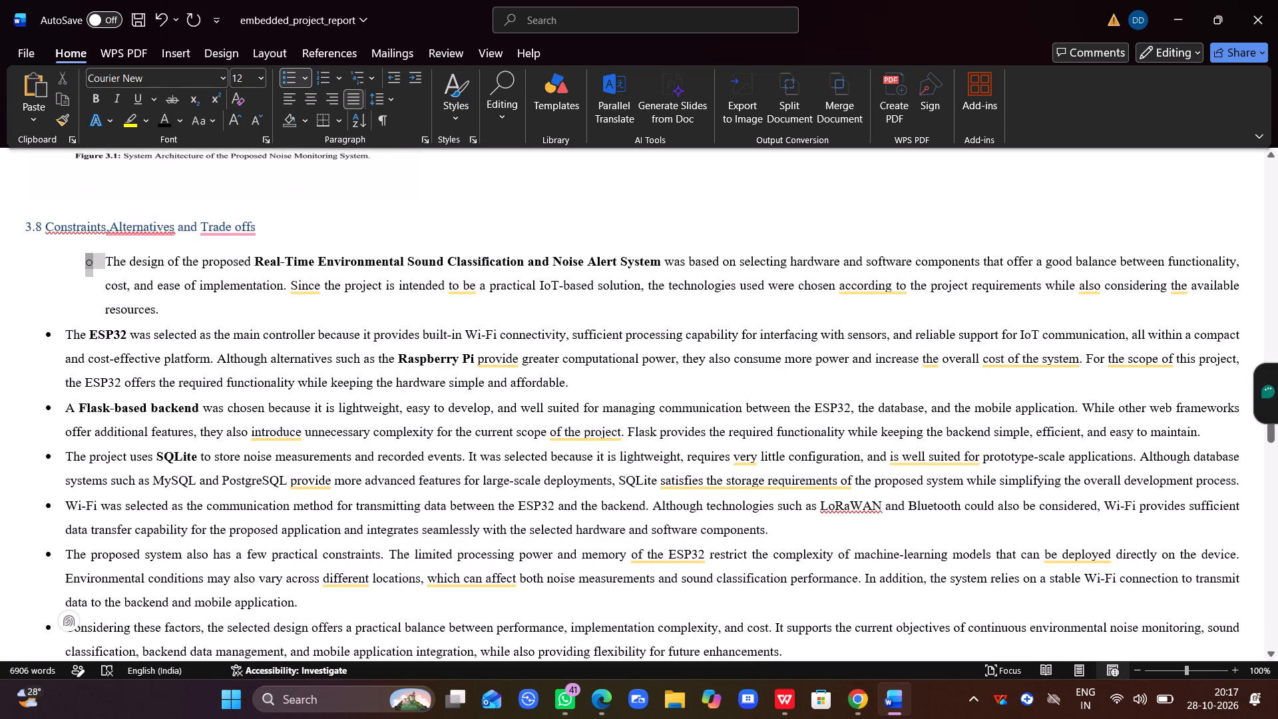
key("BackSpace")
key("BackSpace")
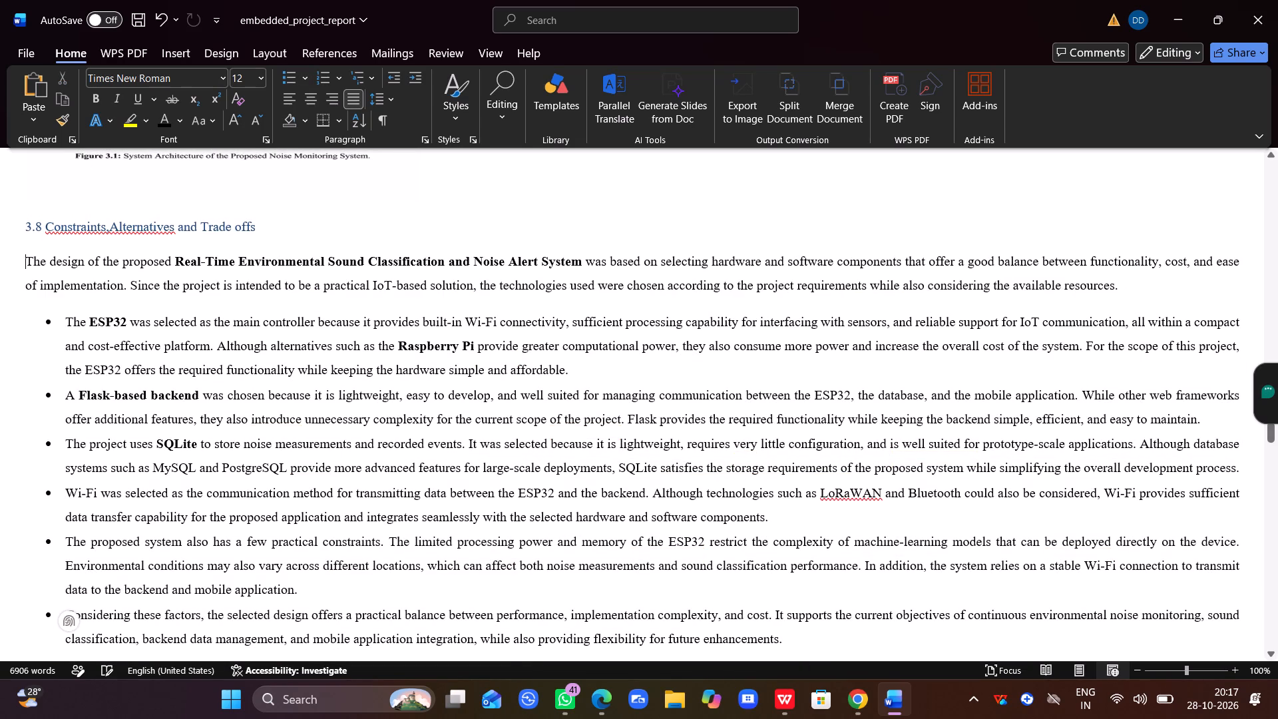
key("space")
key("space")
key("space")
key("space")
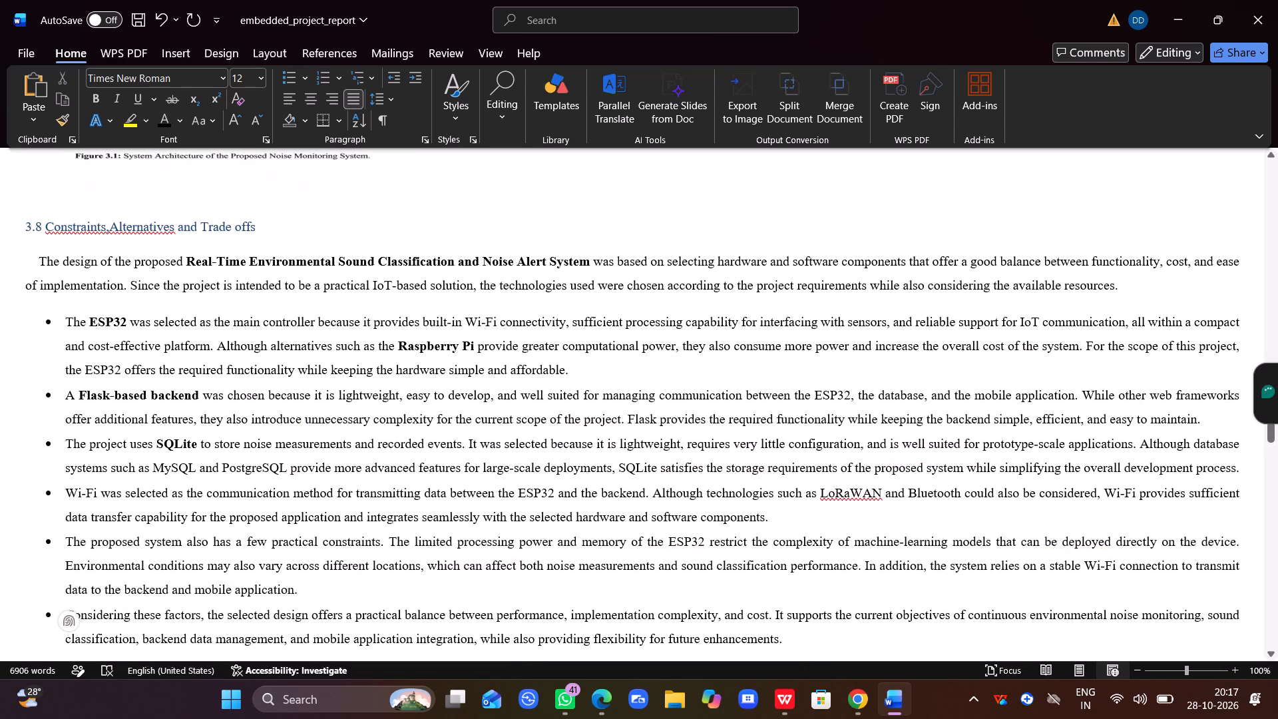
Apply round bullets to all the section 3.8 body paragraphs, including the first one about the proposed design.
left_click_drag(30, 256, 304, 610)
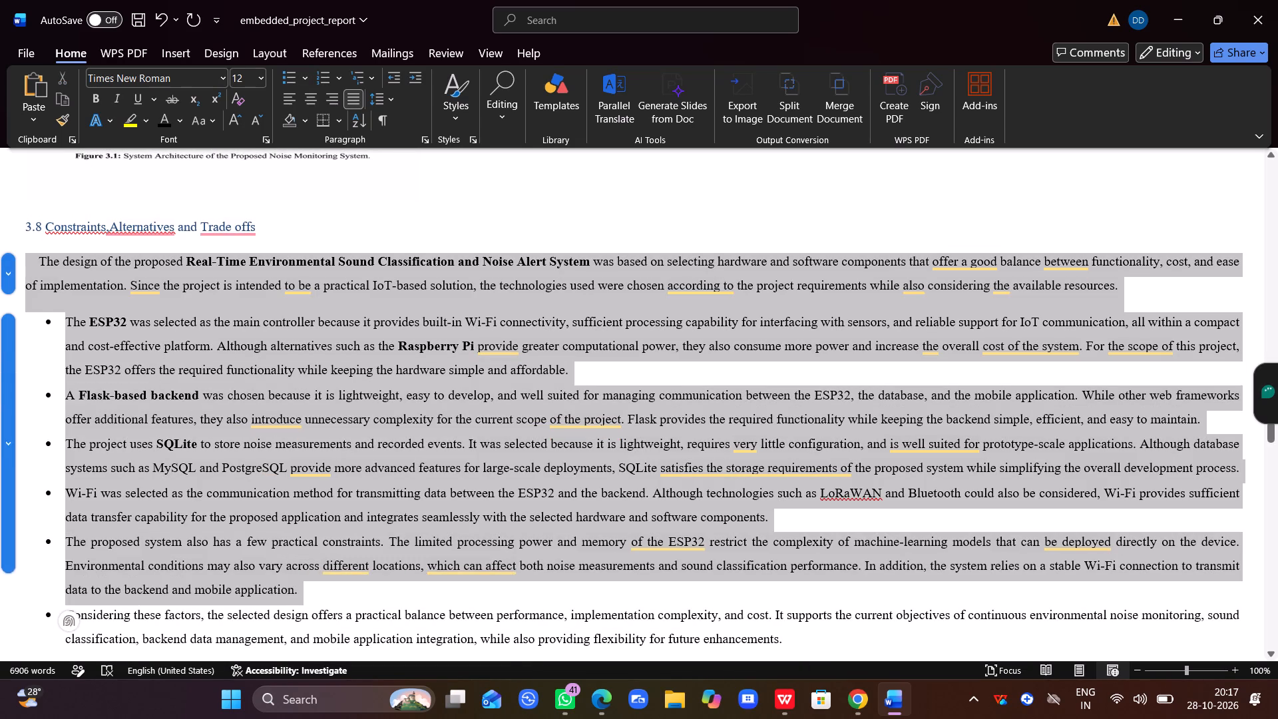
left_click_drag(304, 610, 799, 421)
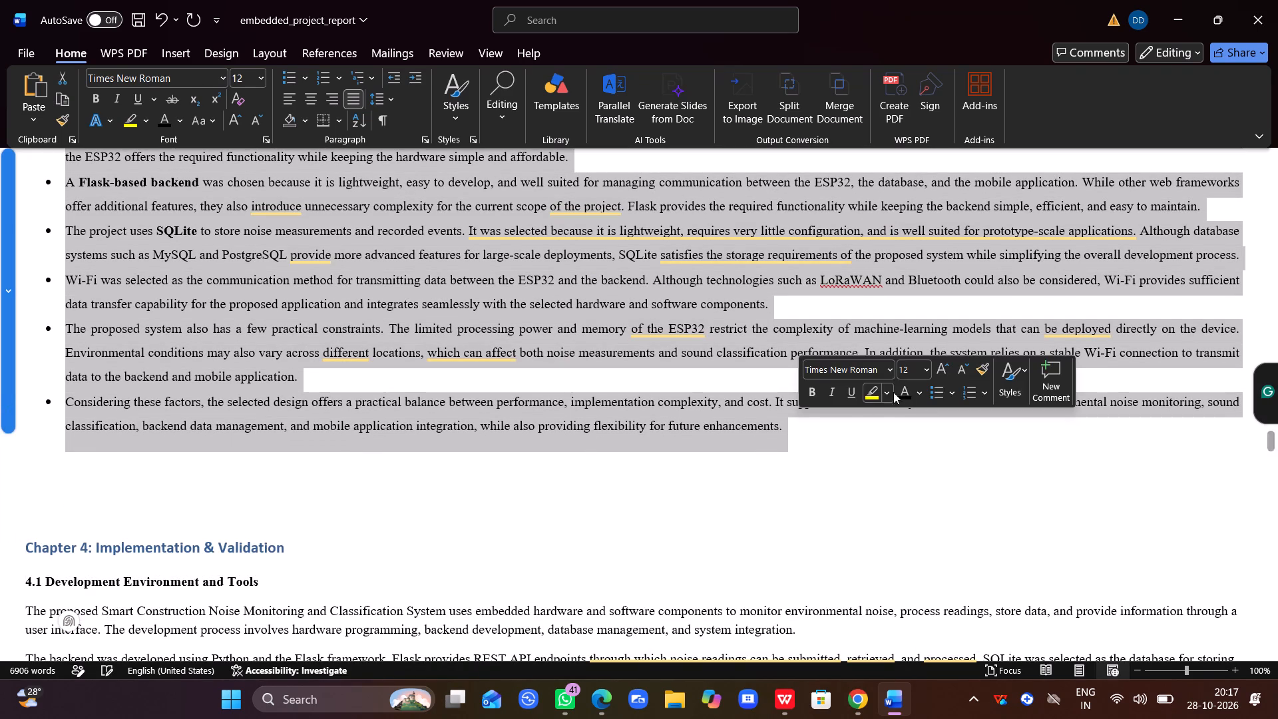
left_click(931, 395)
Remove the bullets one by one from all seven section 3.8 body paragraphs, keeping their text indent.
scroll(540, 377, "down", 1)
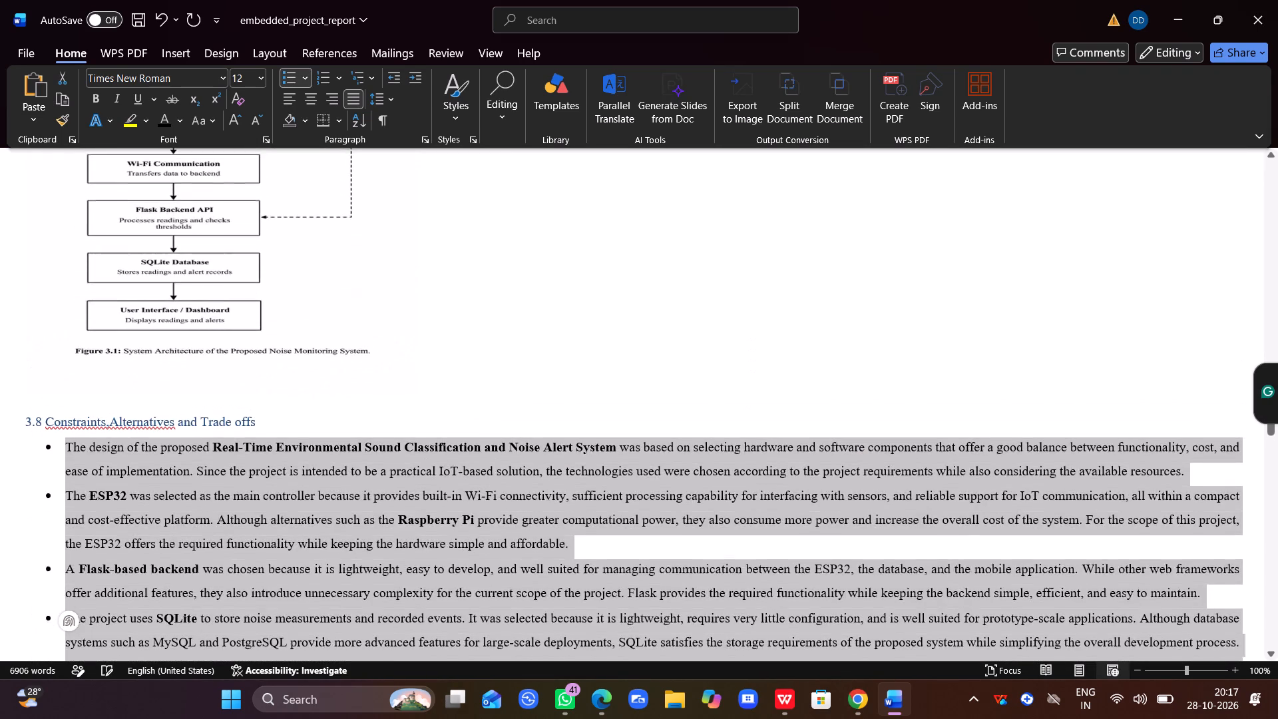
scroll(540, 377, "down", 1)
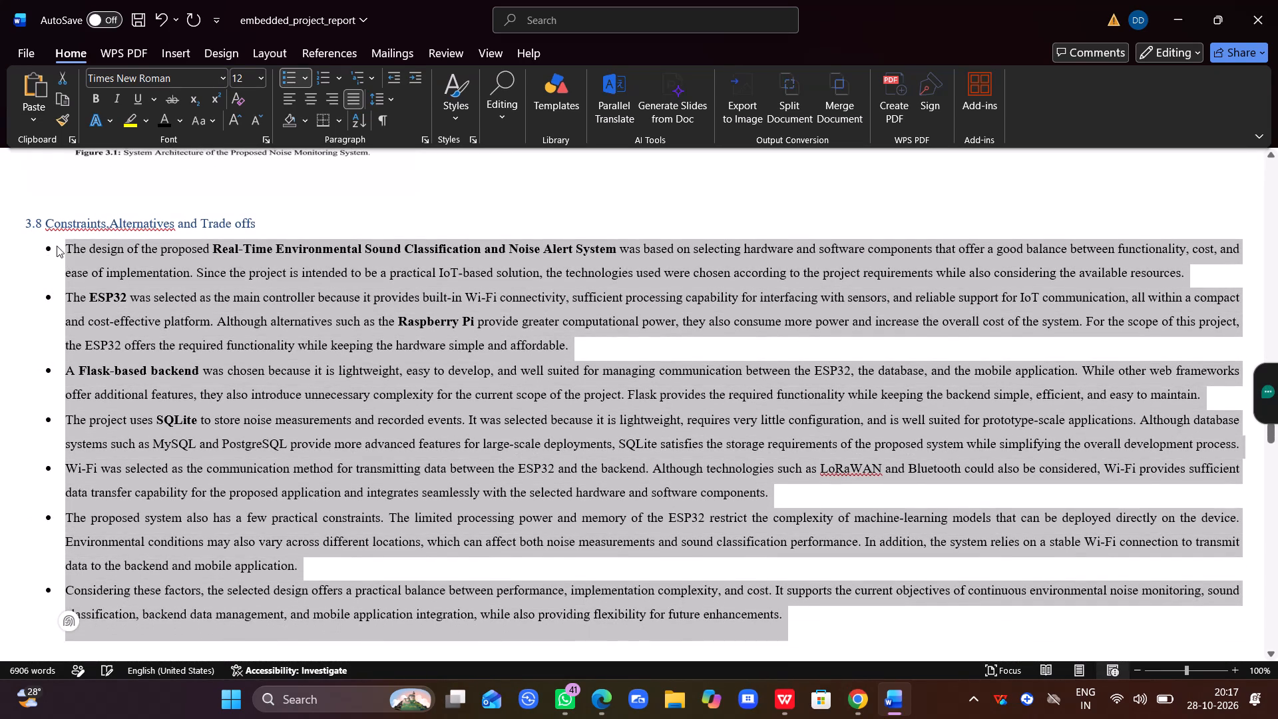
left_click(57, 246)
key("BackSpace")
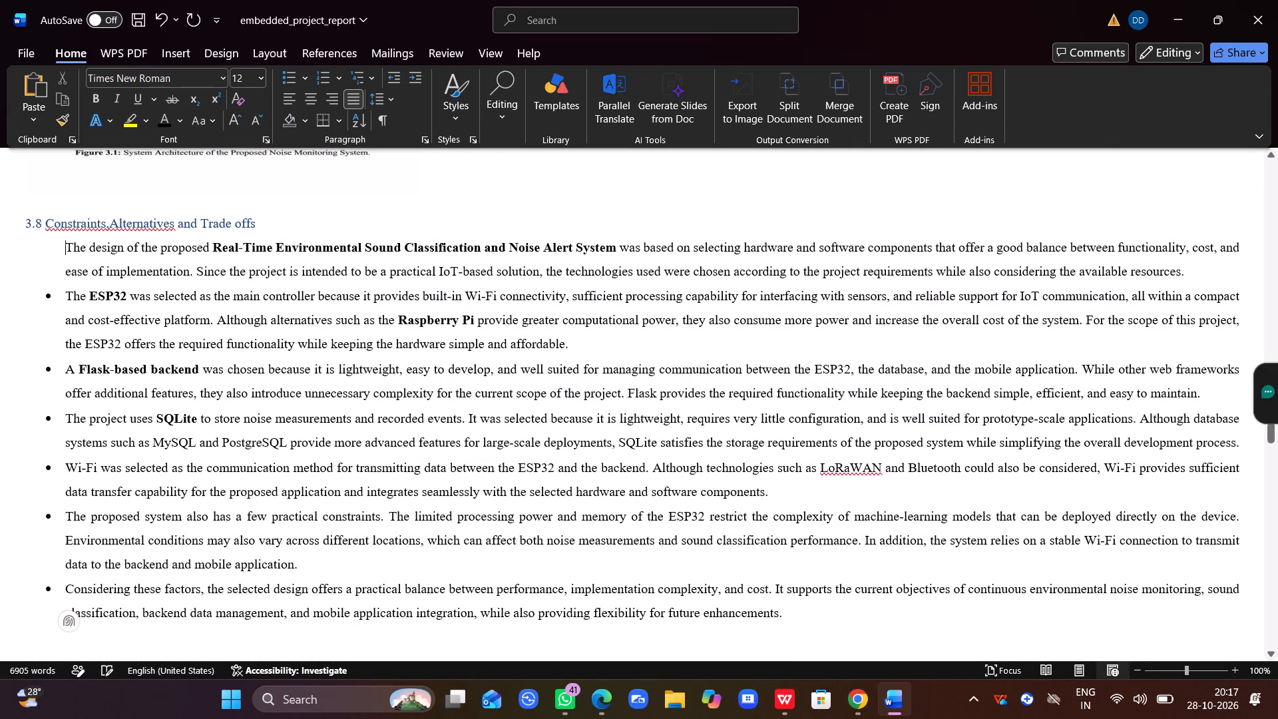
left_click(61, 300)
key("BackSpace")
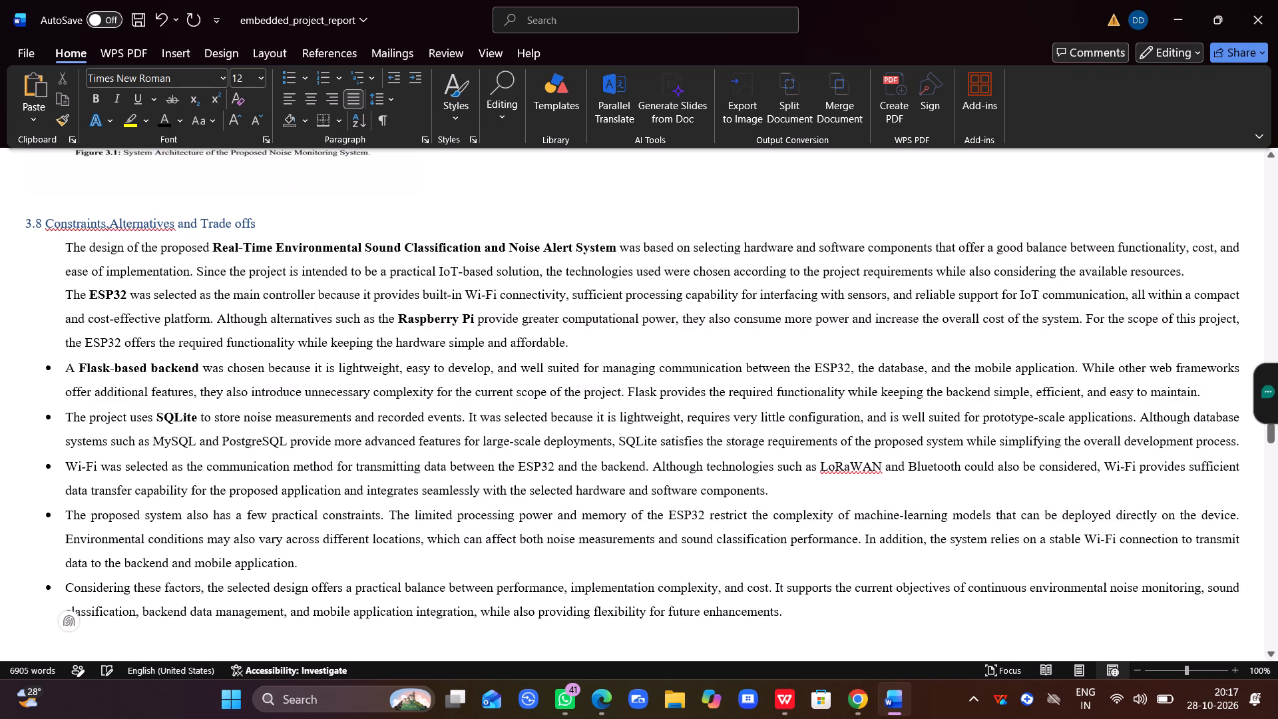
left_click(63, 375)
key("BackSpace")
left_click(65, 415)
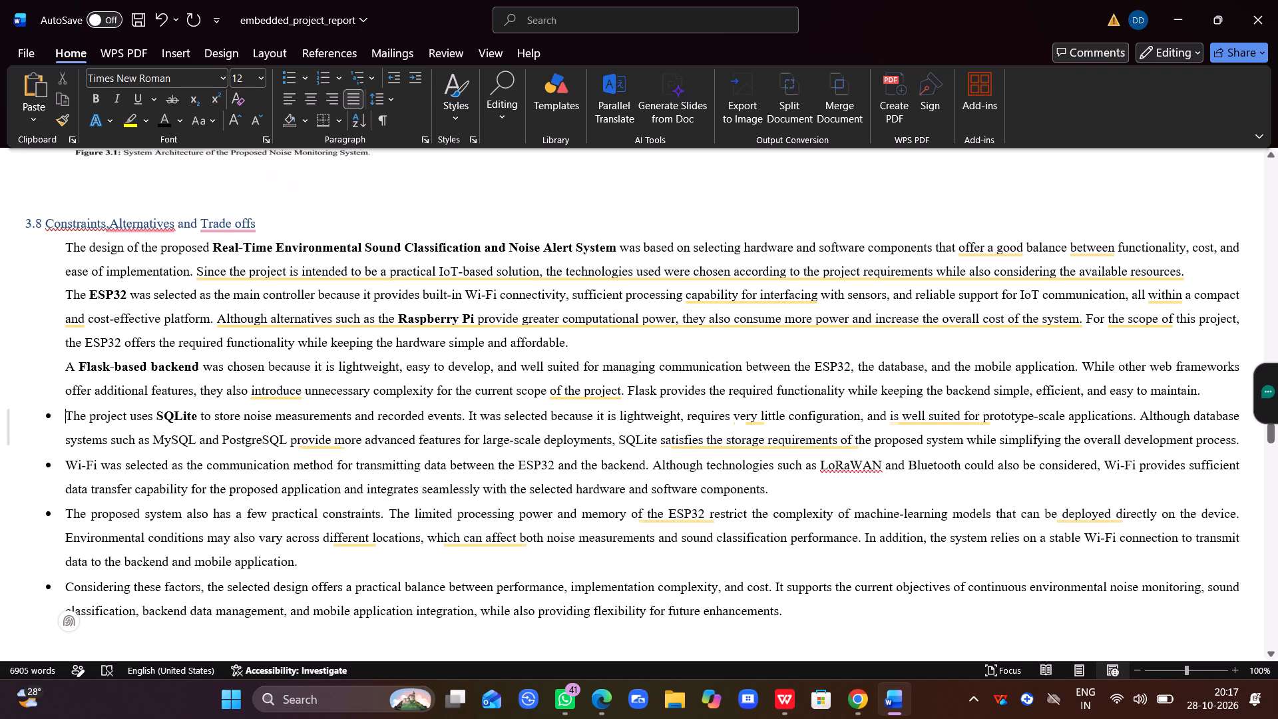
key("BackSpace")
left_click(63, 468)
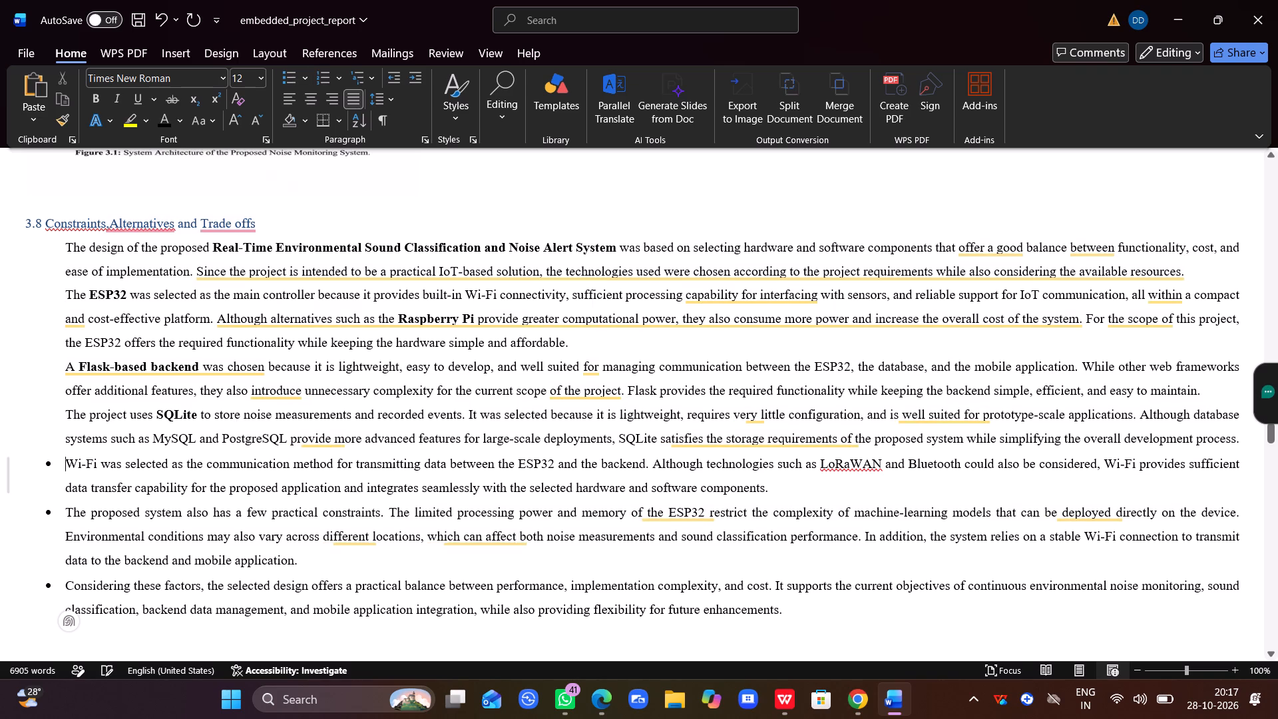
key("BackSpace")
left_click(69, 515)
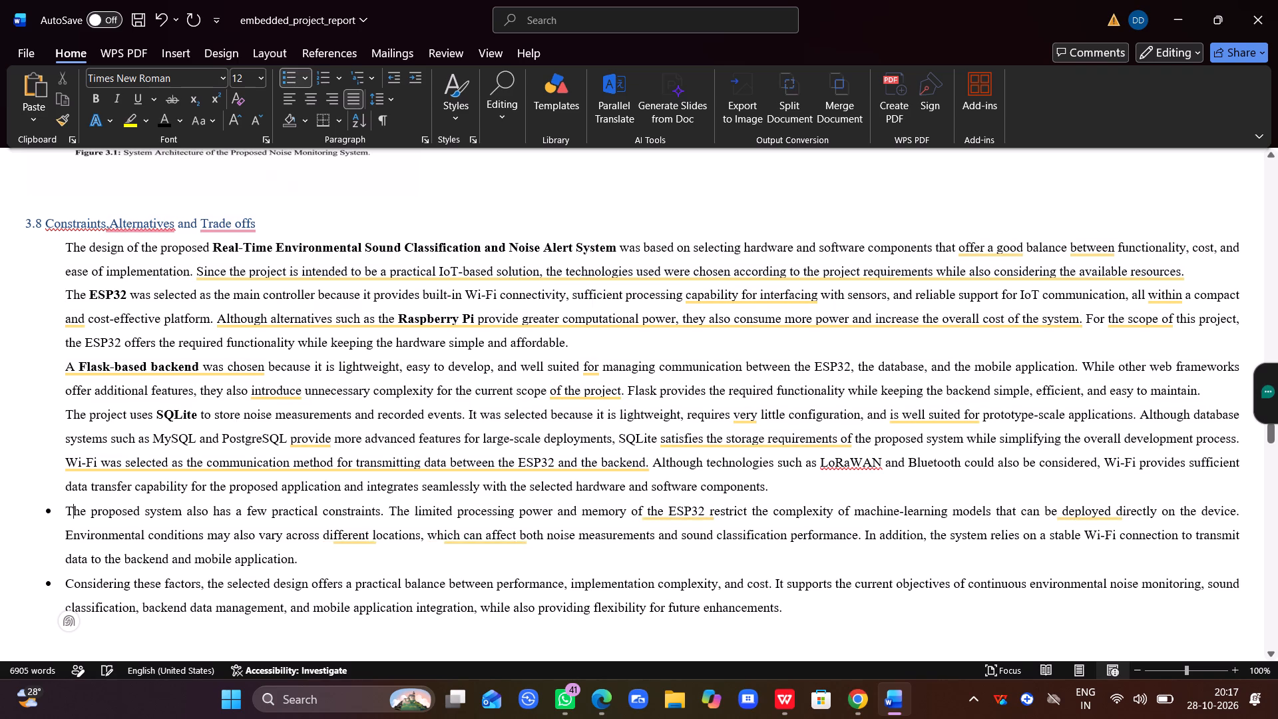
key("Left")
key("BackSpace")
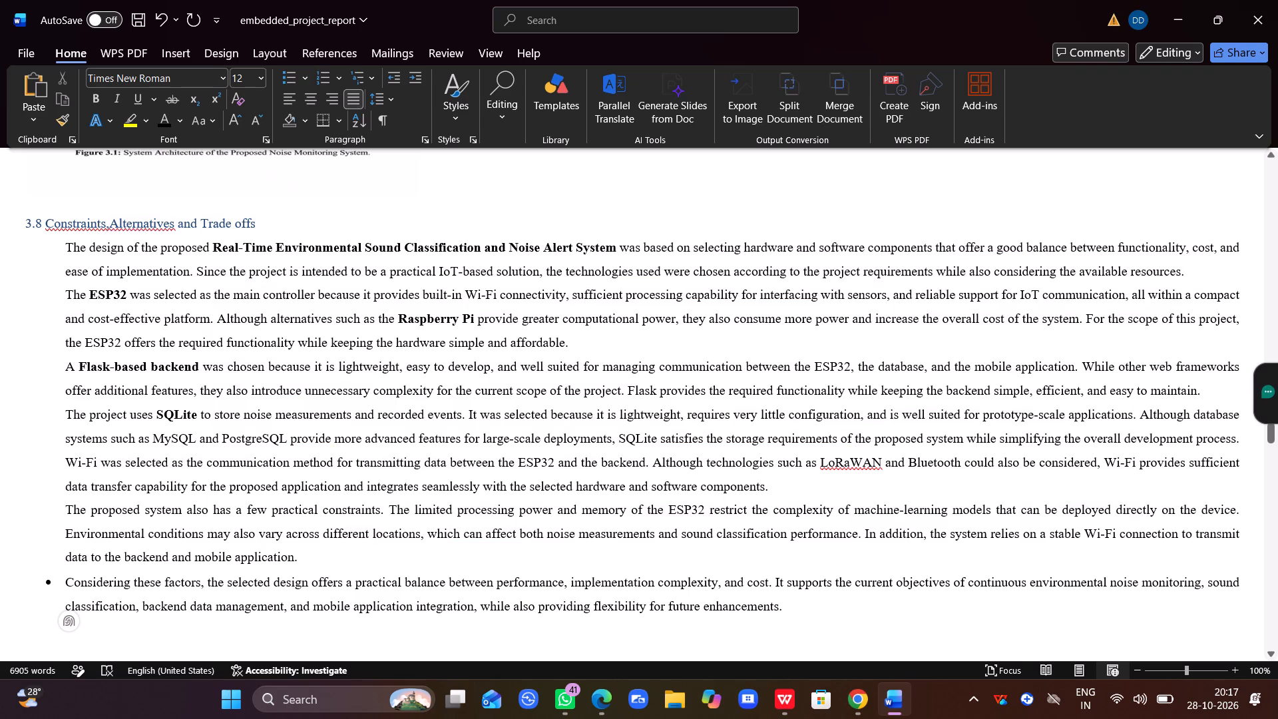
left_click(65, 585)
key("BackSpace")
scroll(188, 318, "up", 2)
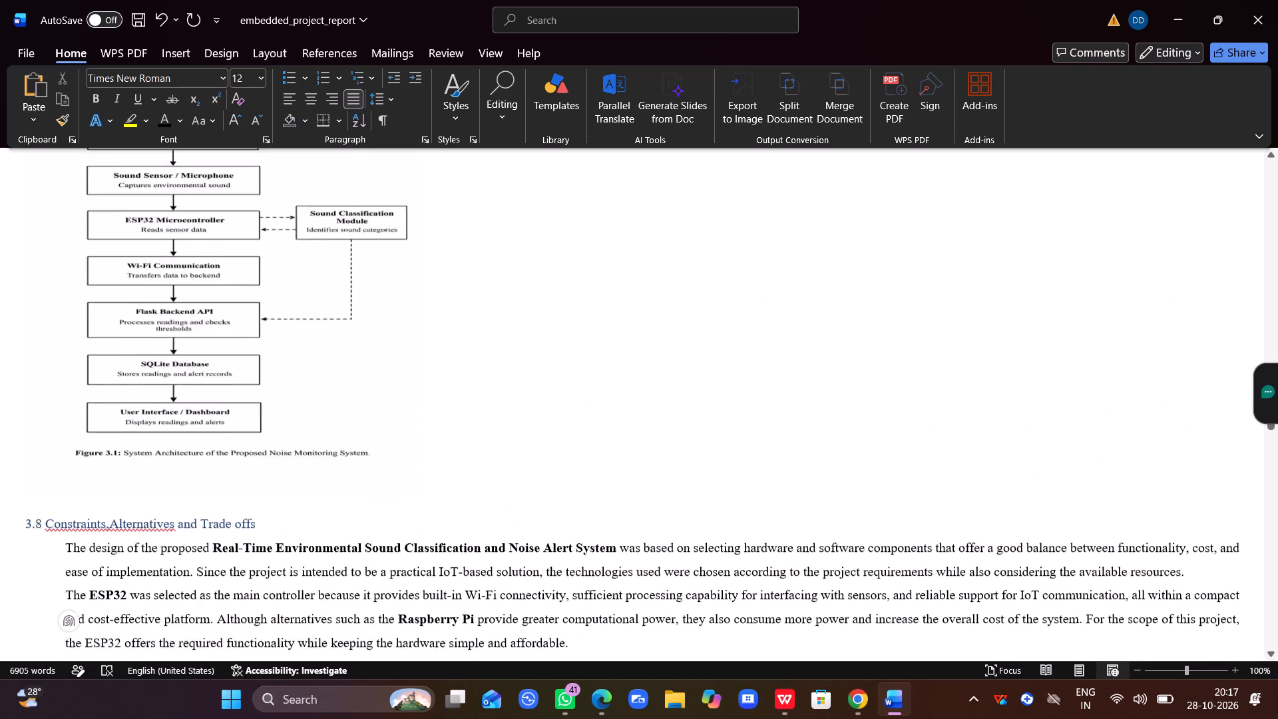
scroll(188, 318, "up", 4)
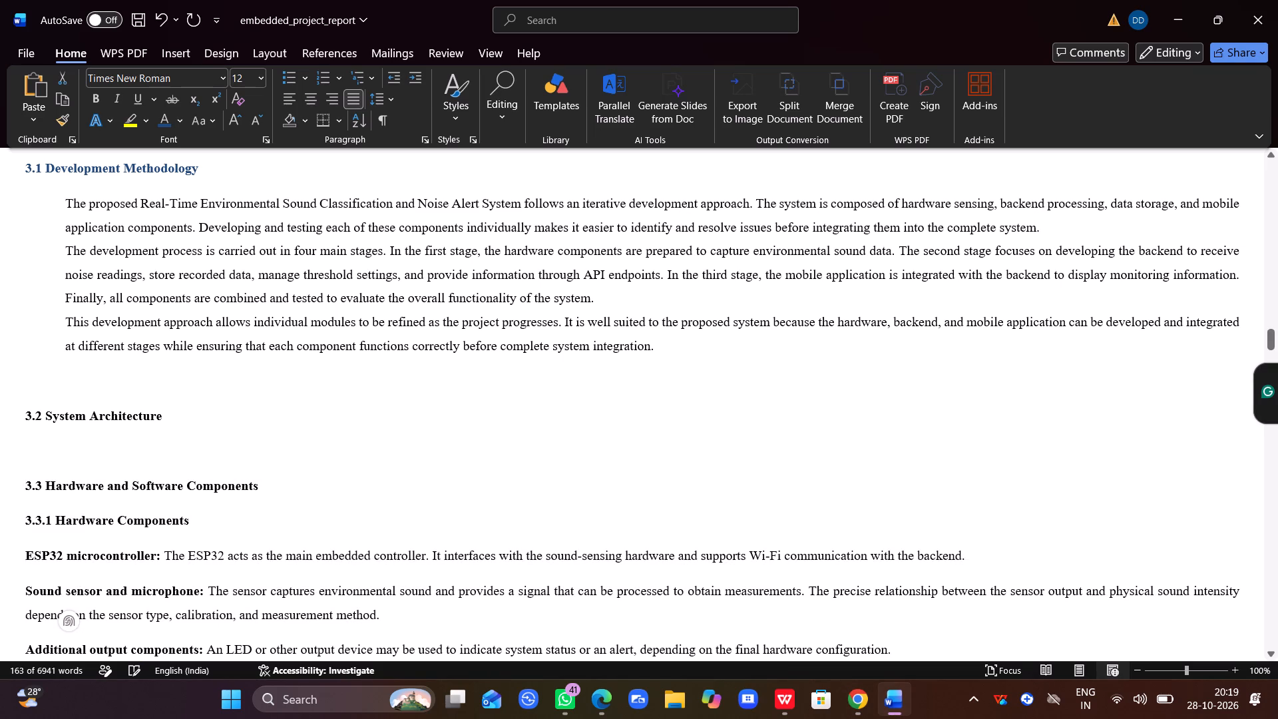
key("ctrl+v")
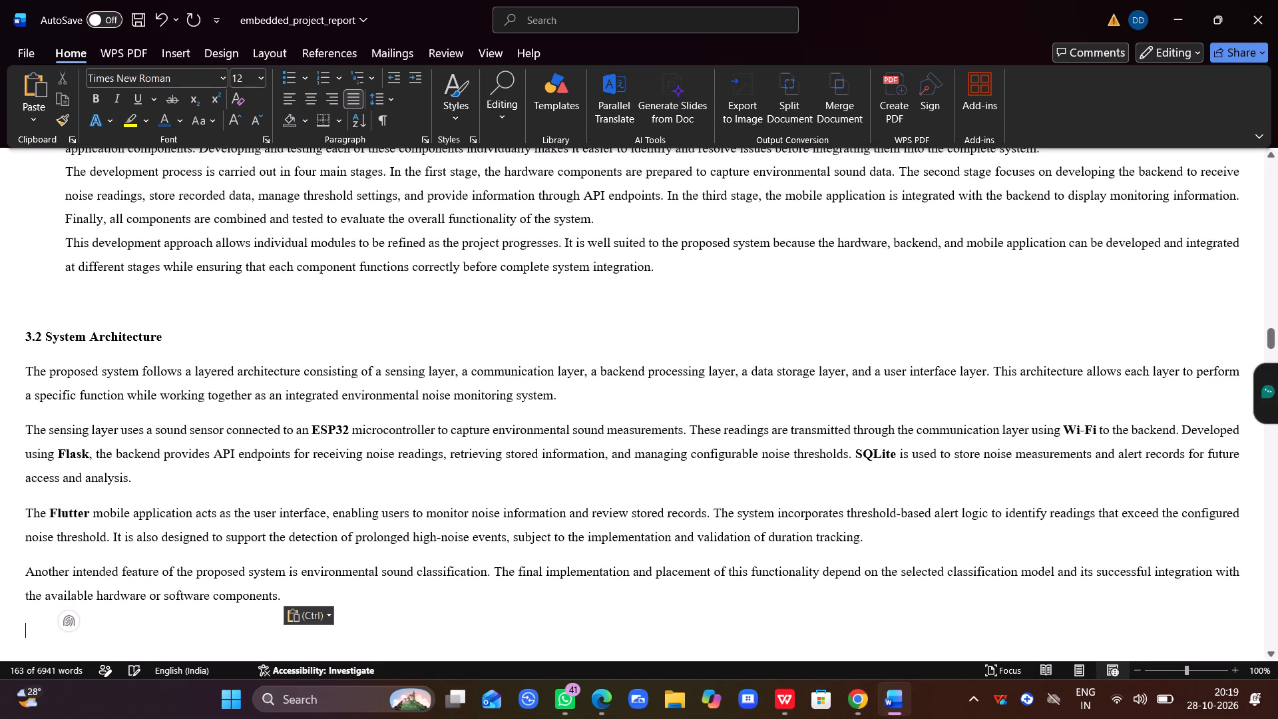
Indent the four 3.2 System Architecture body paragraphs by making them a bulleted list and removing each bullet marker.
left_click_drag(24, 367, 663, 600)
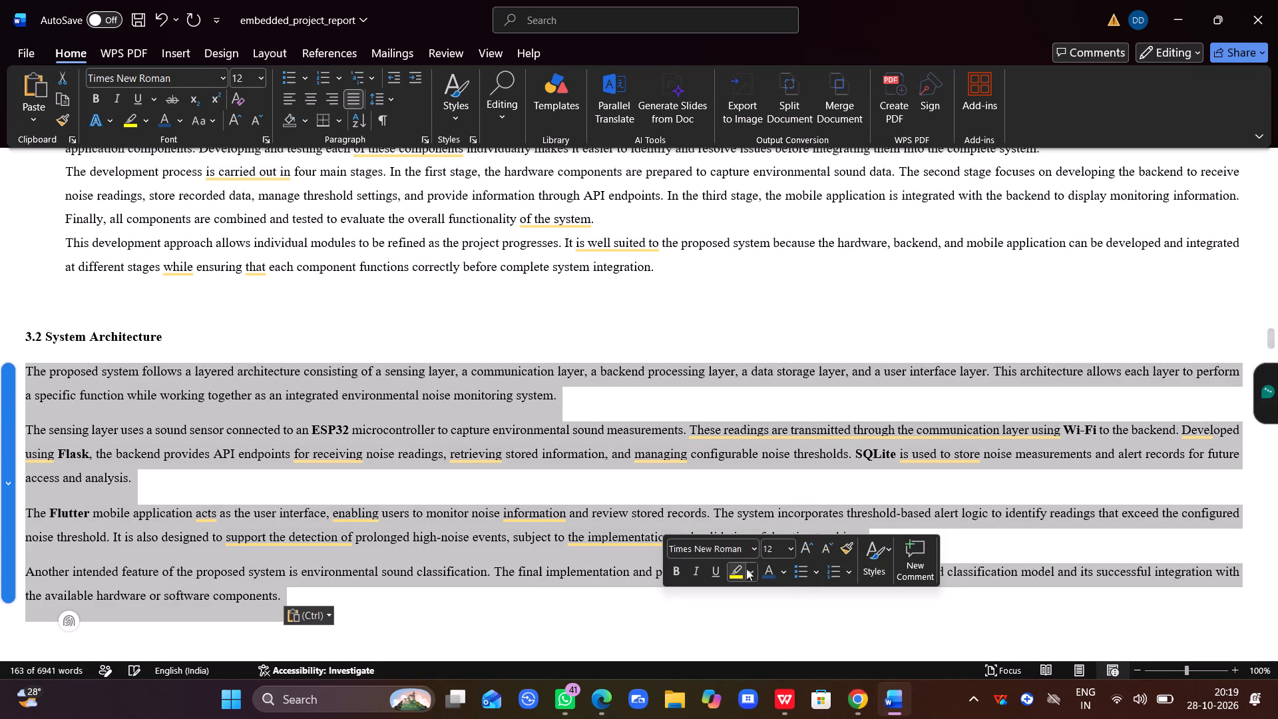
left_click(804, 578)
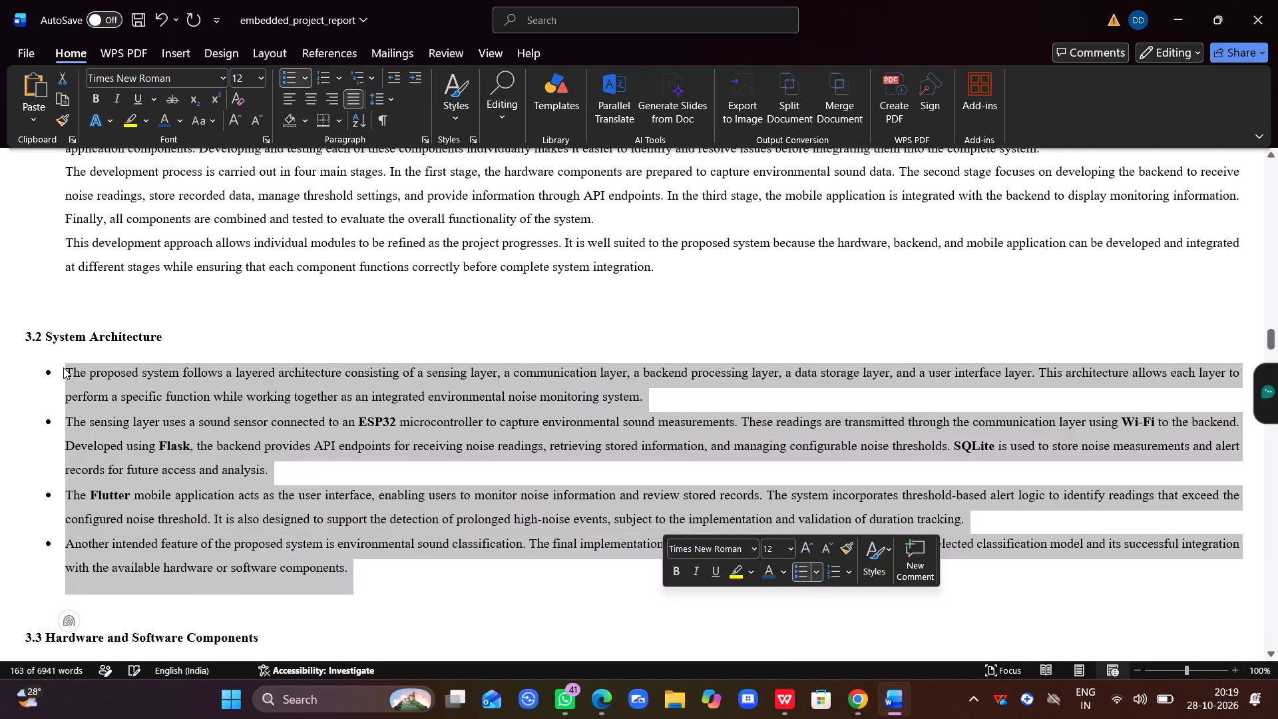
left_click(63, 367)
key("BackSpace")
left_click(66, 419)
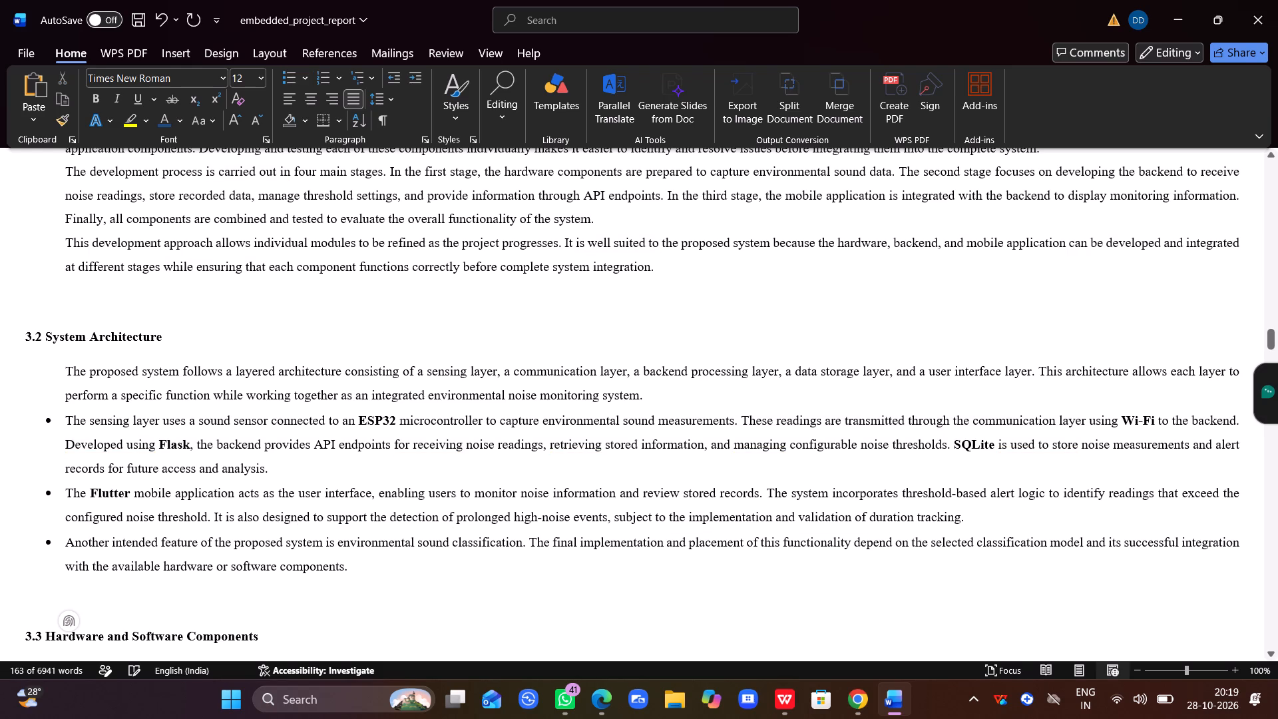
key("BackSpace")
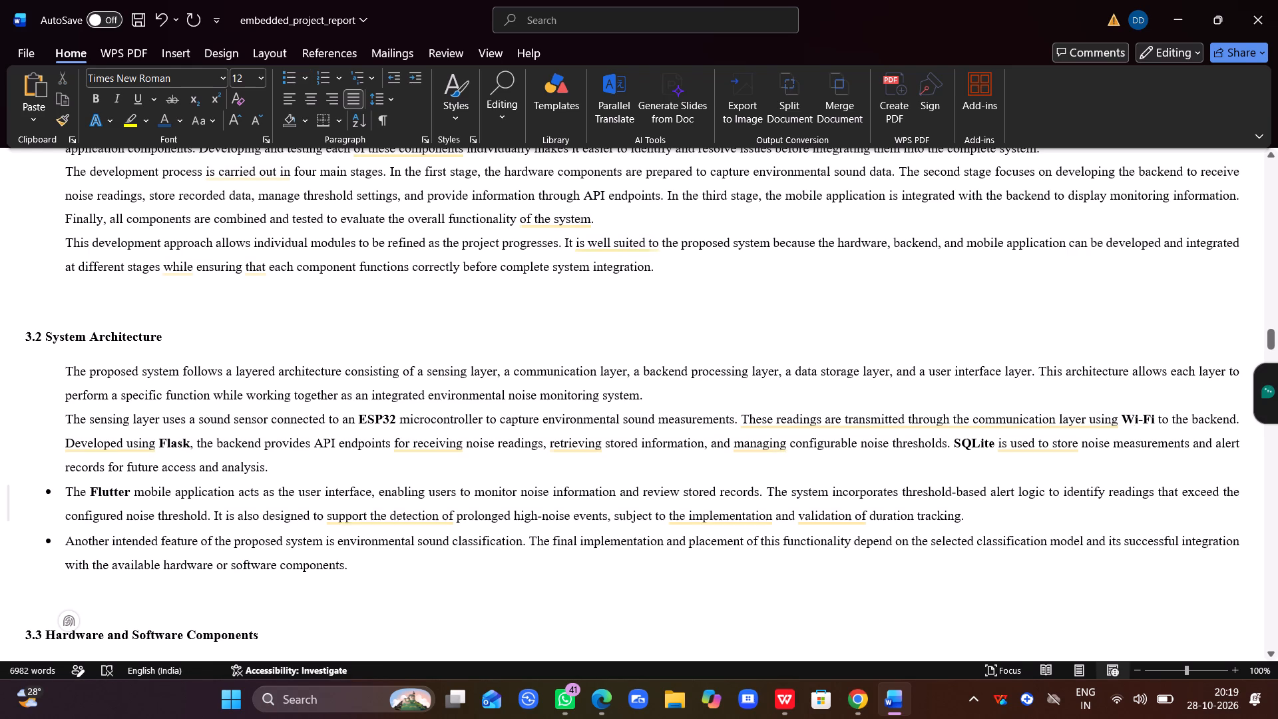
left_click(62, 491)
key("BackSpace")
left_click(67, 545)
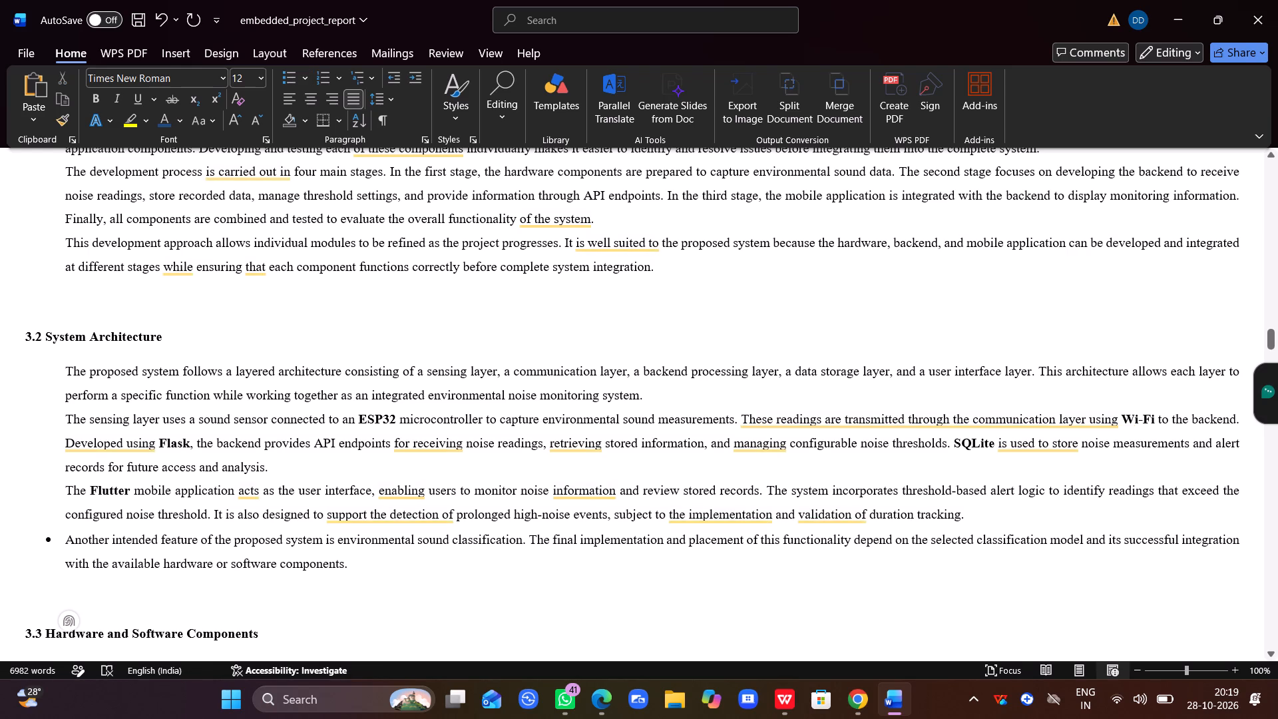
key("BackSpace")
Apply the same dark blue font colour to the 3.2 System Architecture heading.
left_click_drag(21, 335, 171, 334)
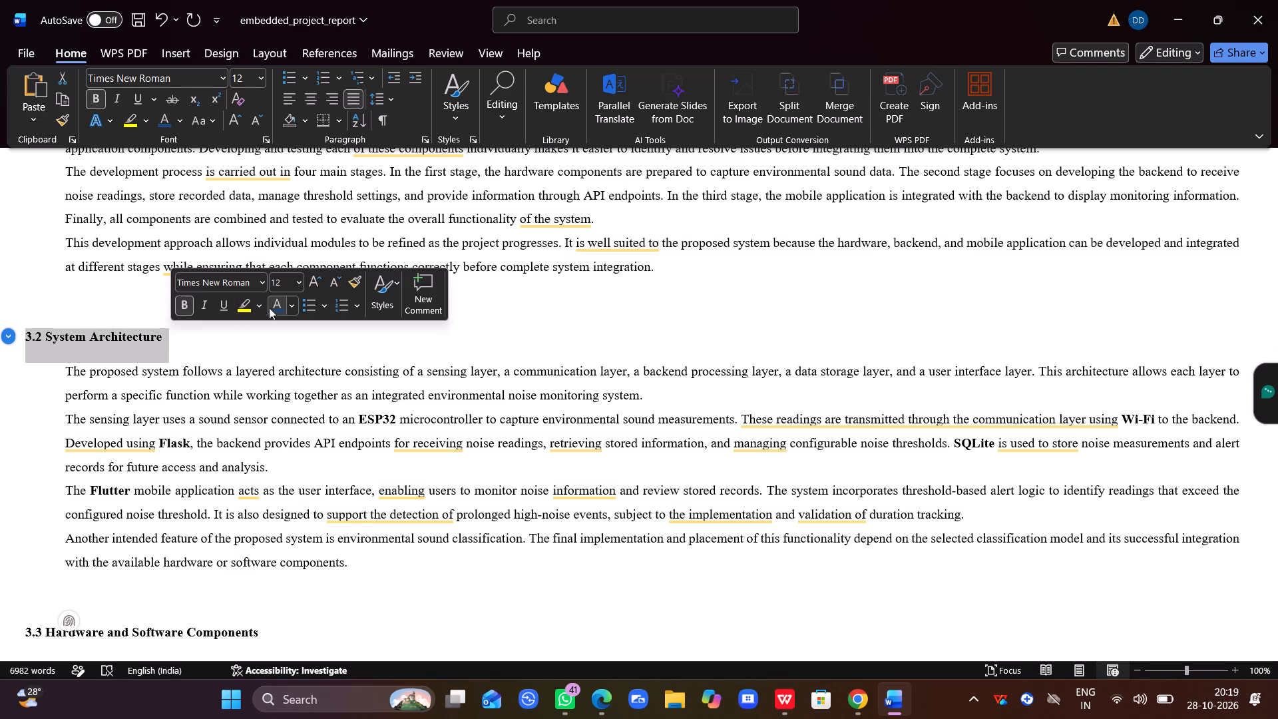
left_click(270, 308)
Recolour the headings 3.3 Hardware and Software Components, 3.3.1 Hardware Components and 3.3.2 Software Components dark blue.
scroll(250, 387, "down", 2)
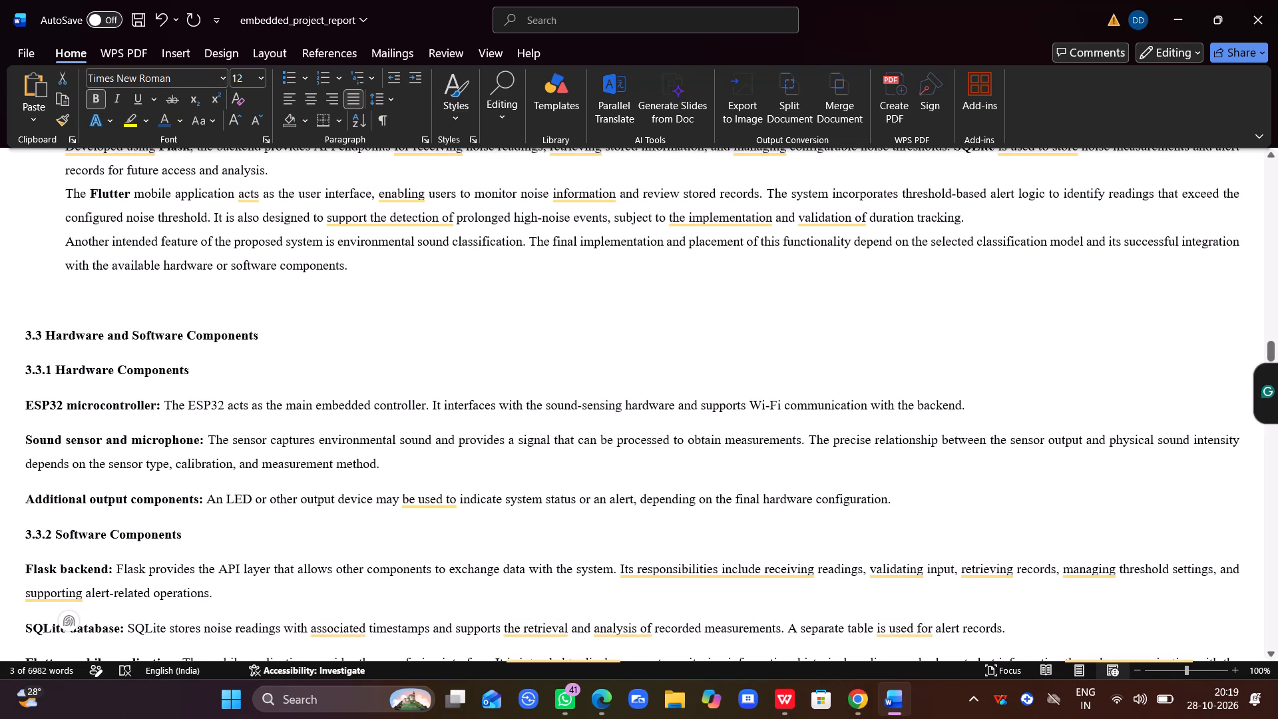
scroll(193, 367, "down", 1)
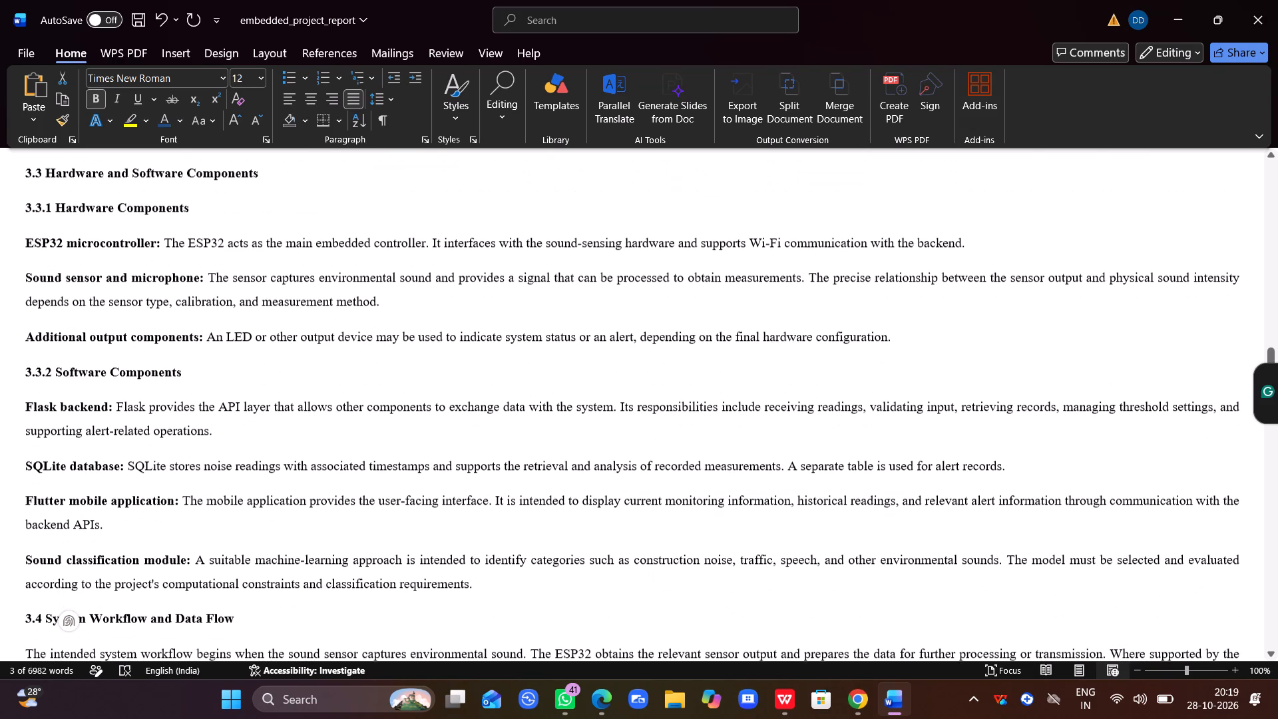
left_click(19, 175)
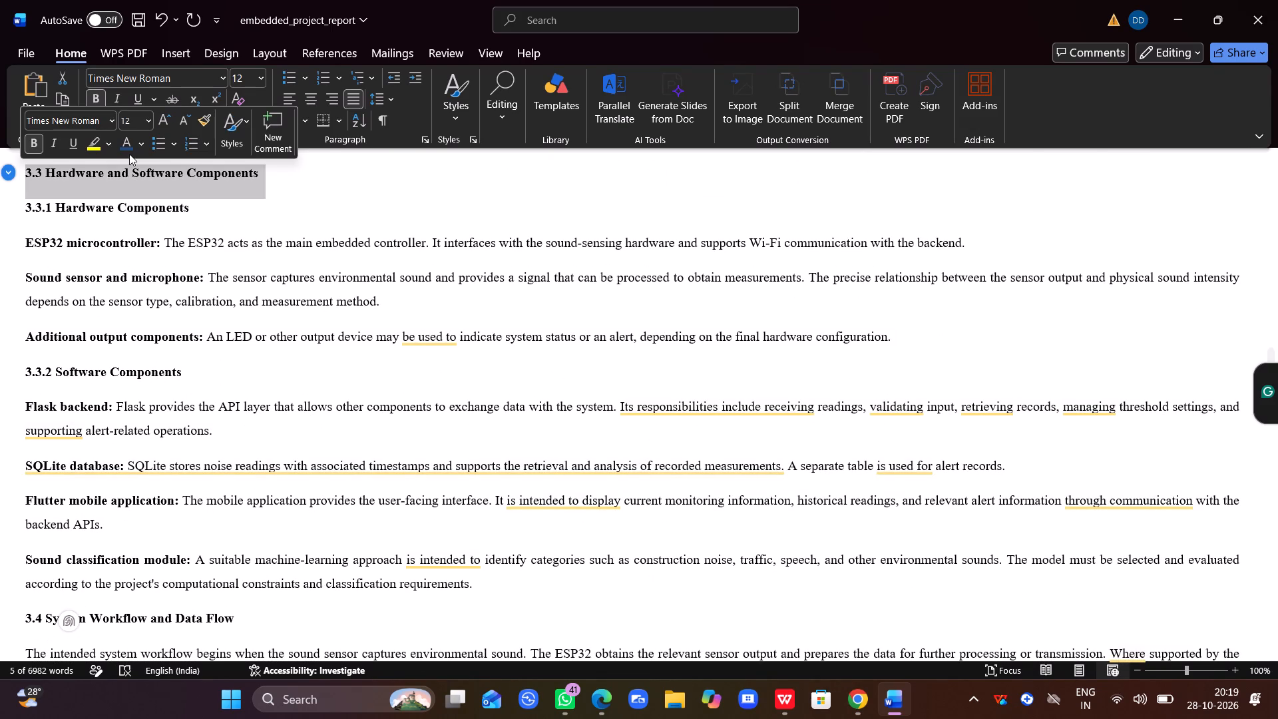
left_click(41, 175)
left_click_drag(25, 170, 44, 182)
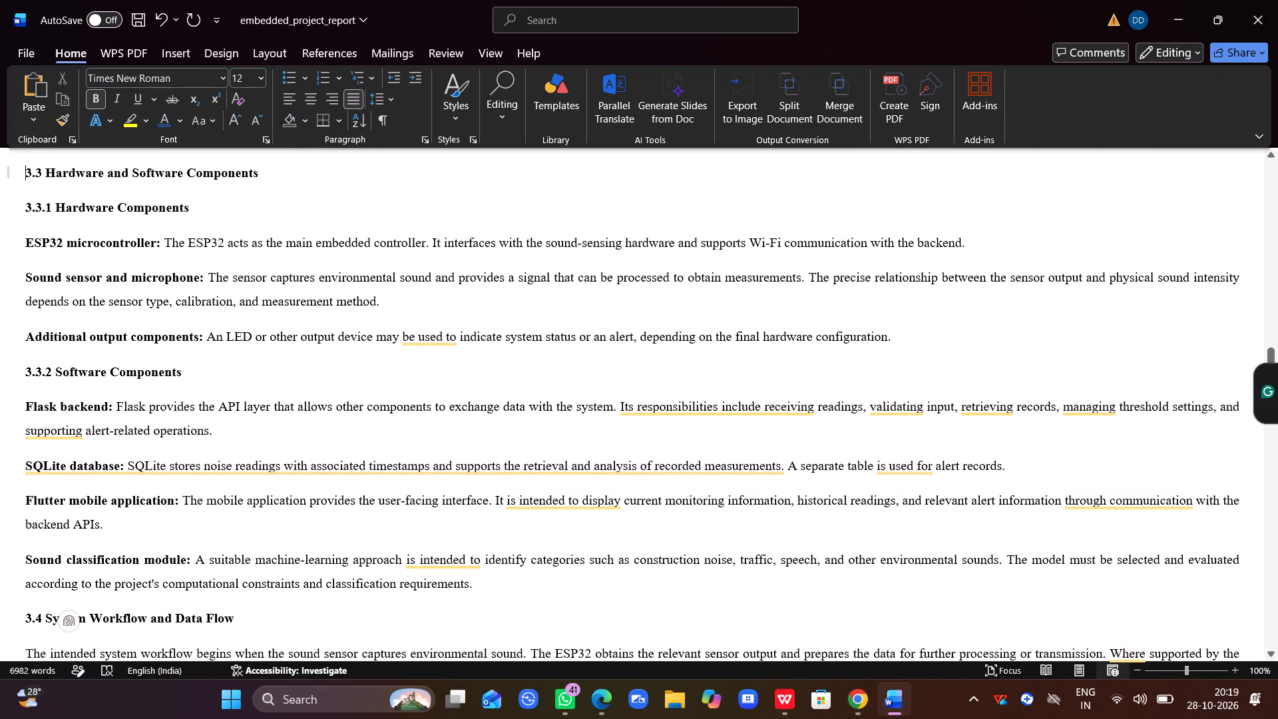
left_click_drag(44, 182, 170, 221)
left_click(269, 198)
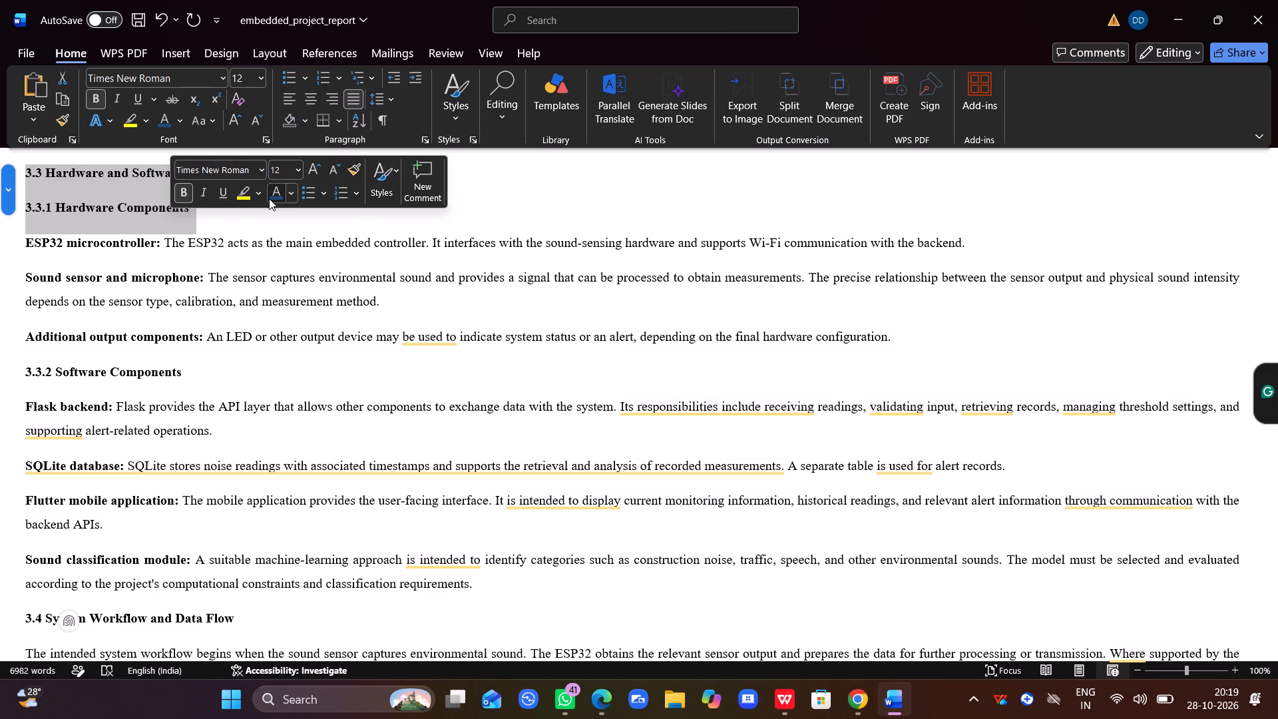
left_click(260, 222)
scroll(260, 222, "down", 1)
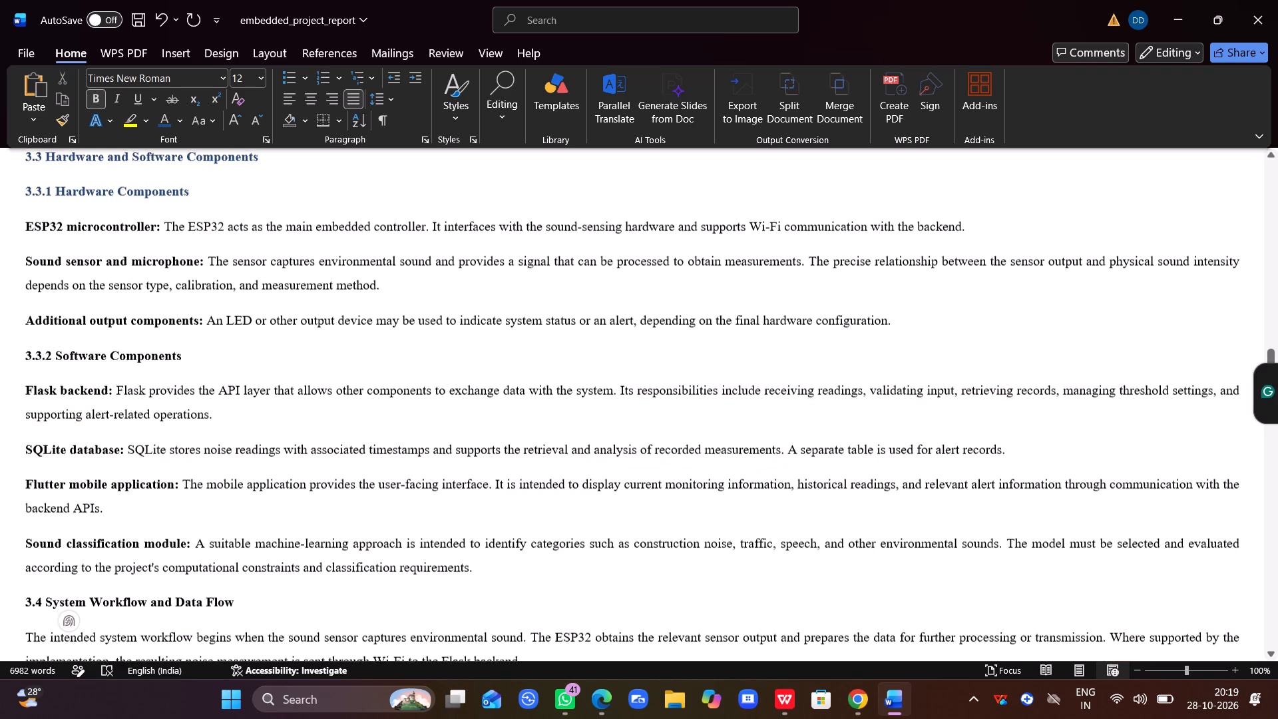
scroll(260, 222, "down", 2)
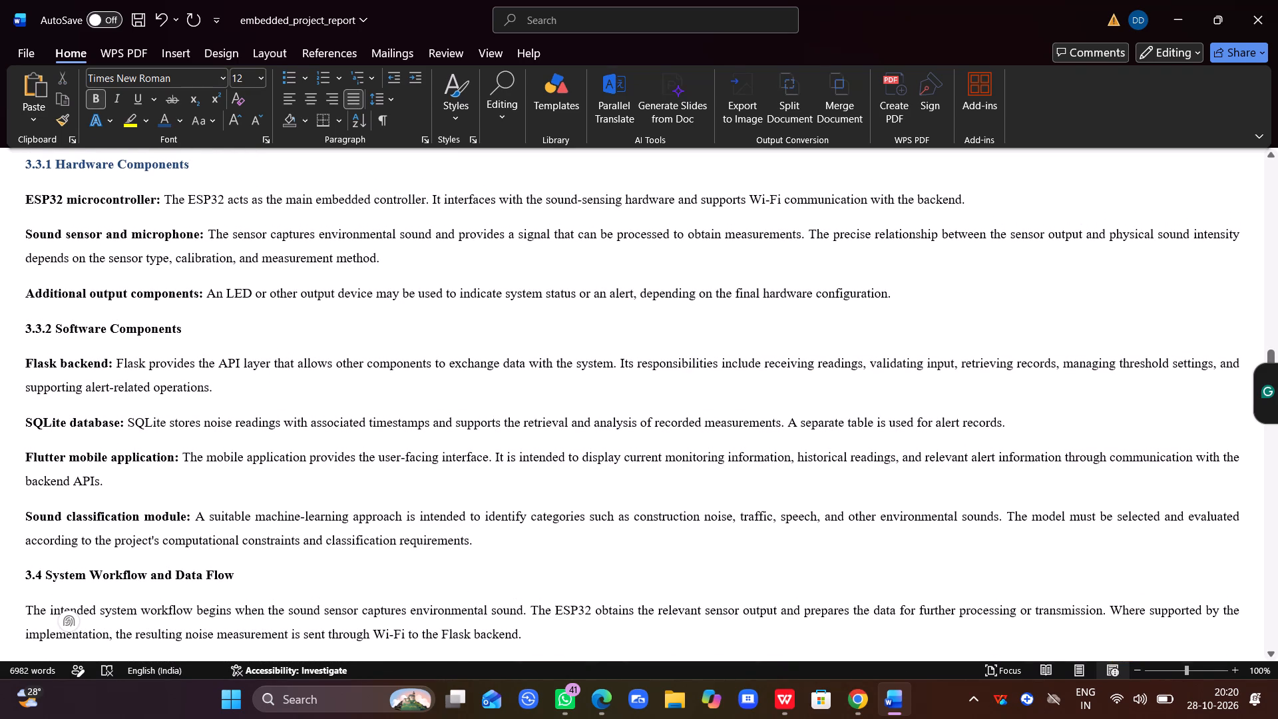
left_click_drag(22, 329, 164, 334)
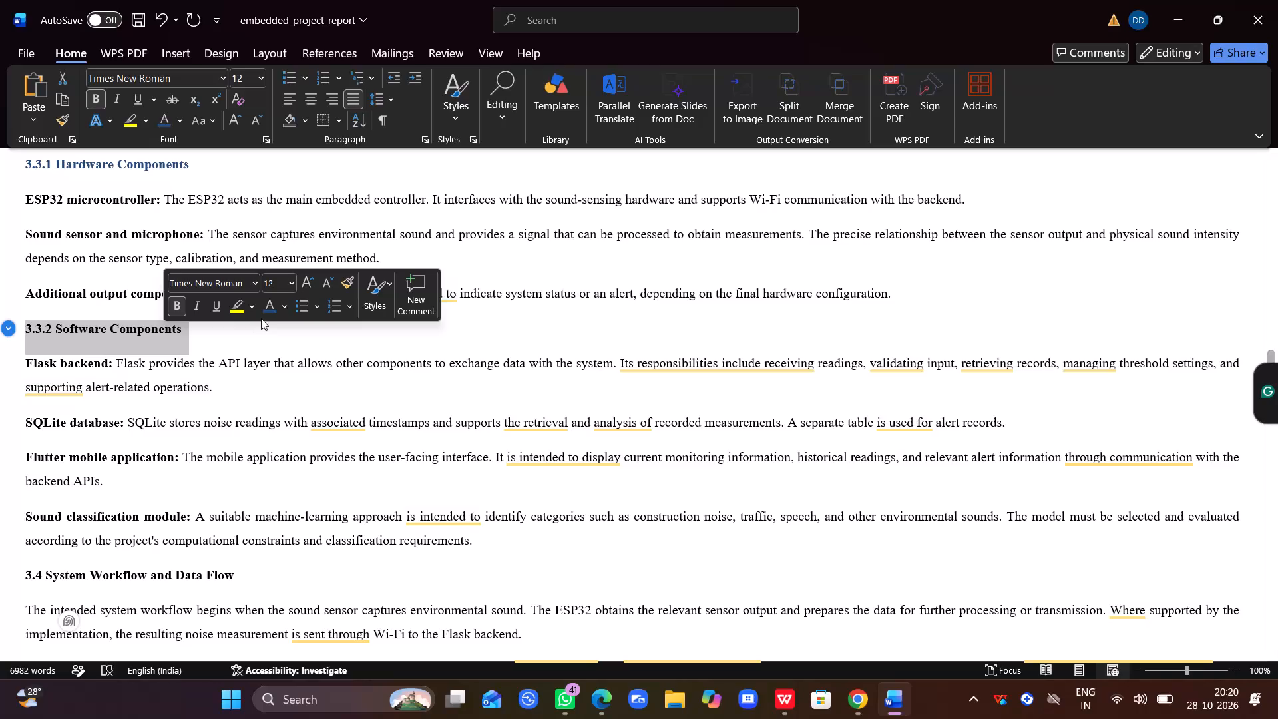
left_click(271, 310)
Recolour the headings 3.4 System Workflow and Data Flow and 3.5 Backend and Data Management Design dark blue.
scroll(271, 419, "down", 1)
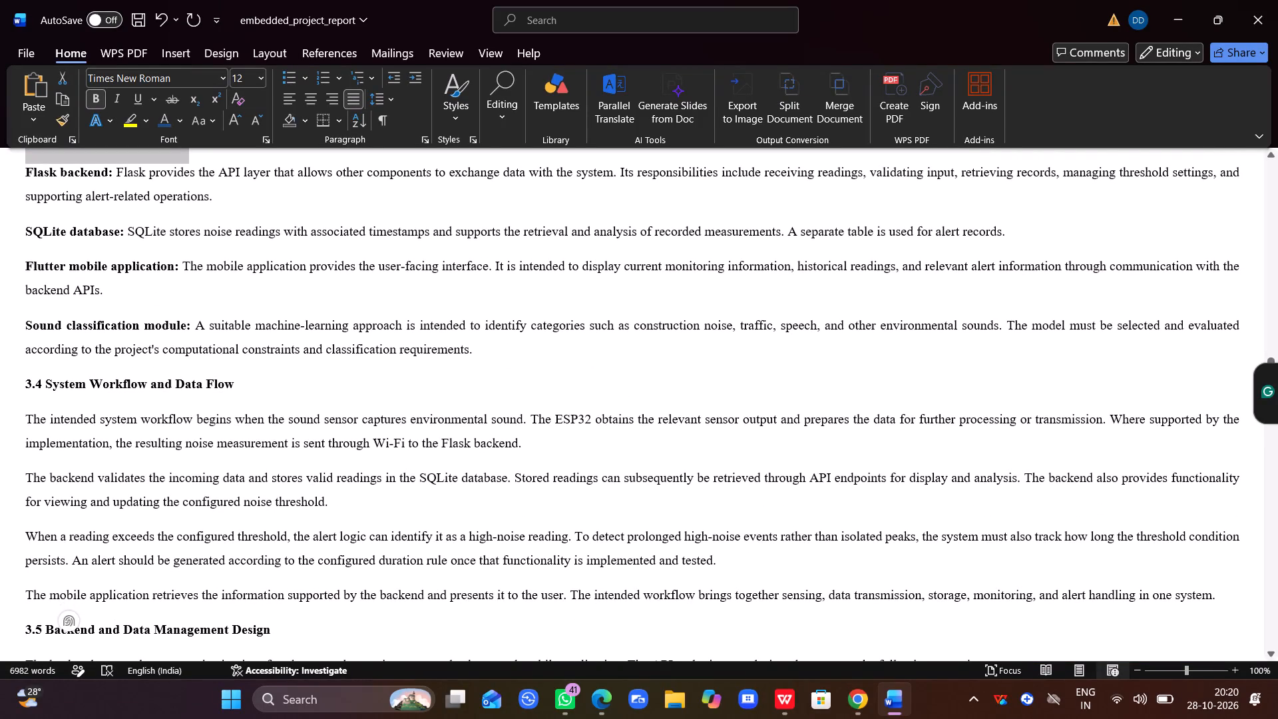
left_click_drag(24, 380, 237, 378)
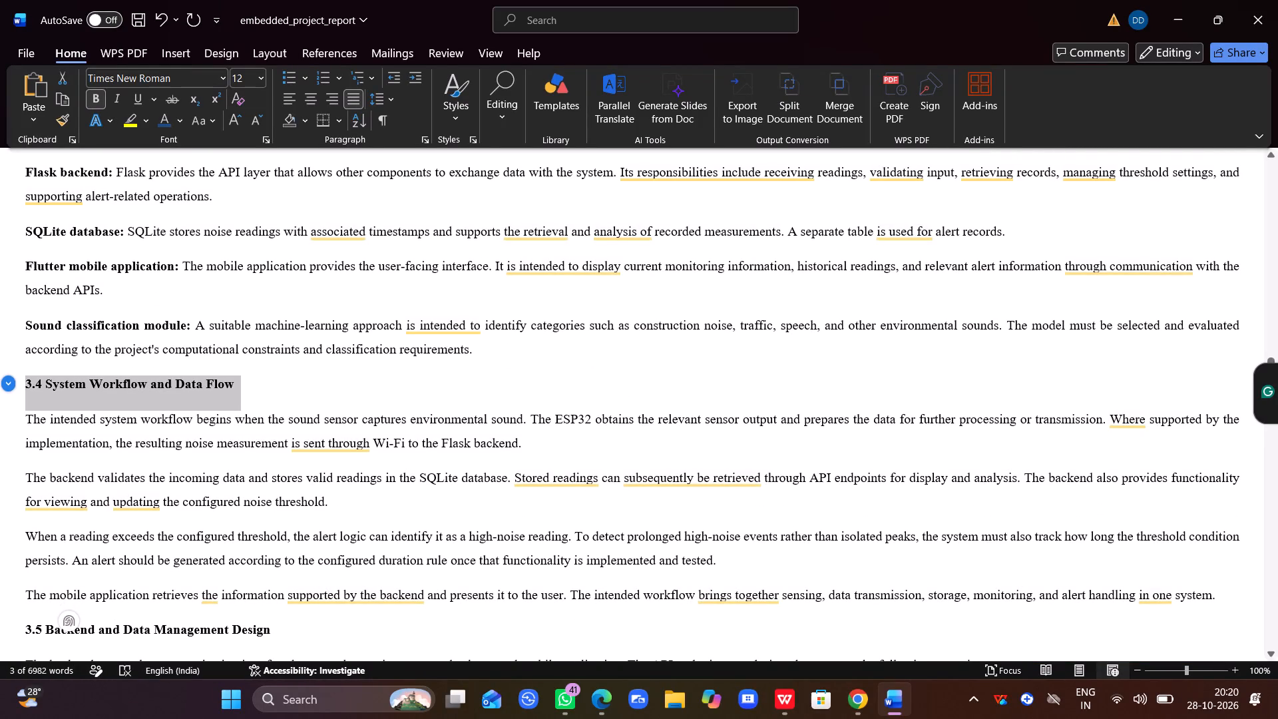
left_click_drag(237, 378, 242, 378)
left_click(349, 356)
scroll(310, 467, "down", 1)
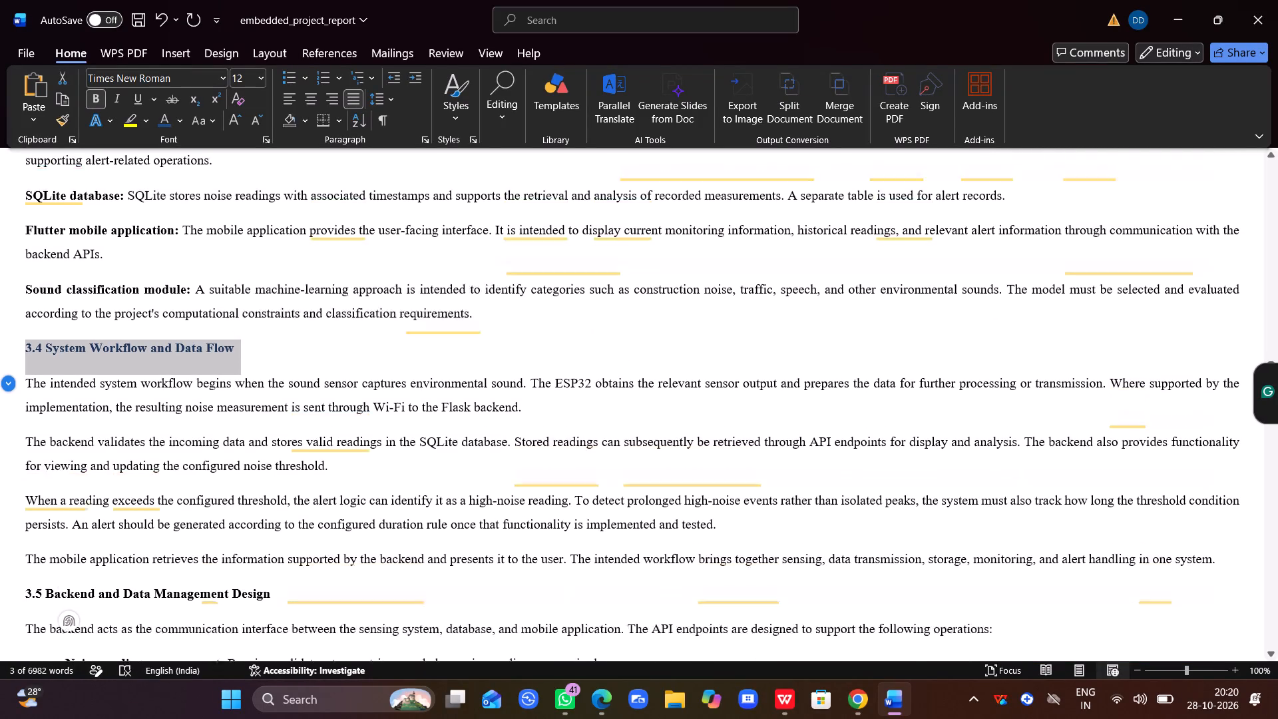
scroll(310, 467, "down", 2)
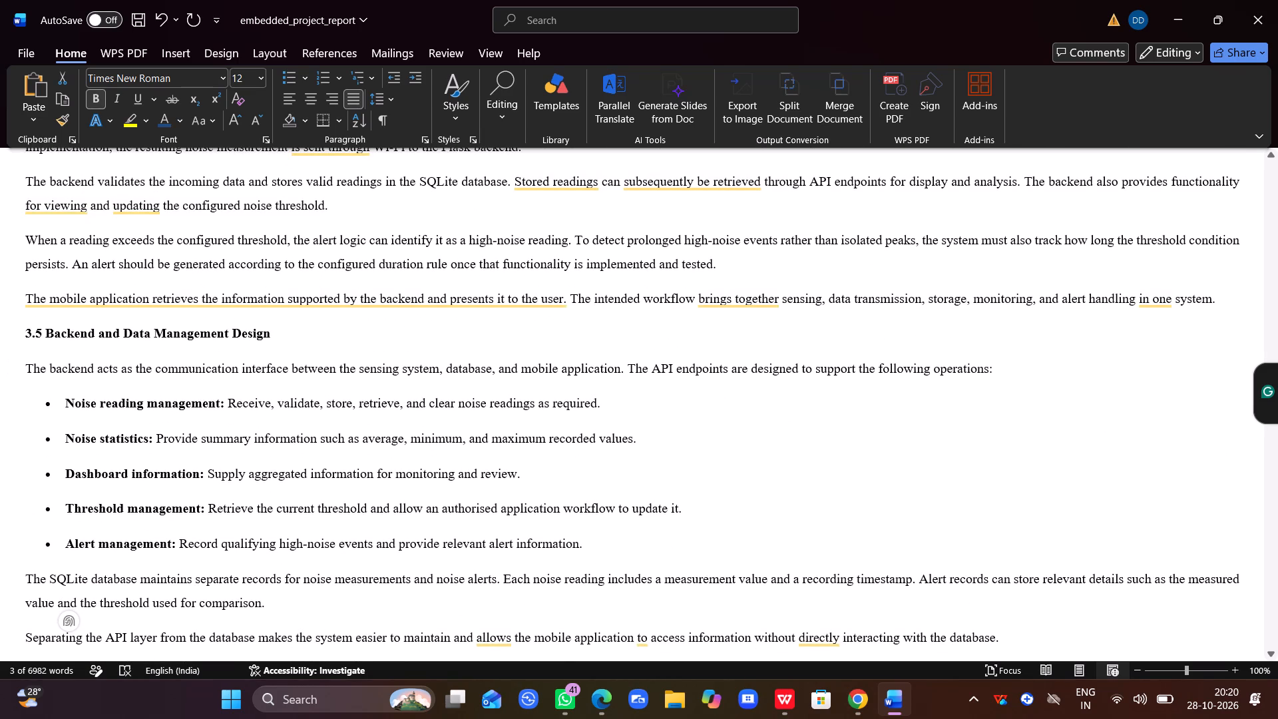
left_click_drag(24, 328, 274, 339)
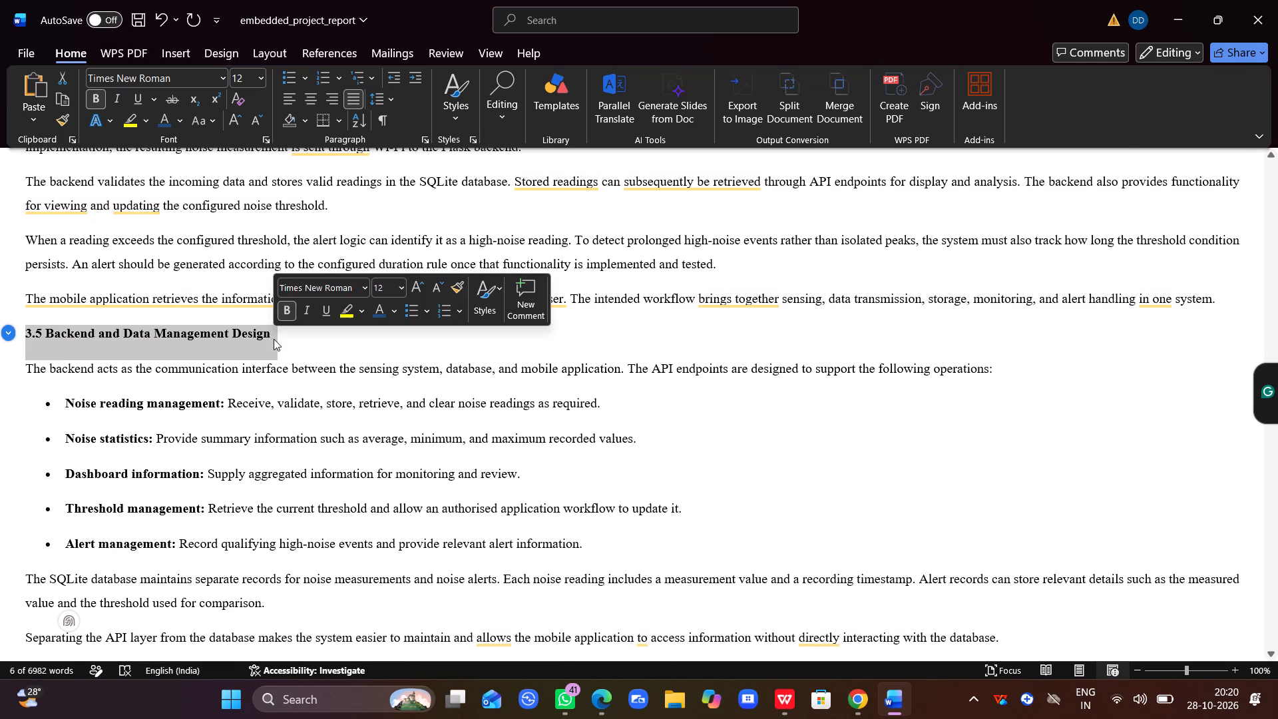
left_click(374, 319)
Indent the three 3.3.1 Hardware Components body paragraphs by making them a bulleted list and removing each bullet marker.
scroll(348, 517, "down", 1)
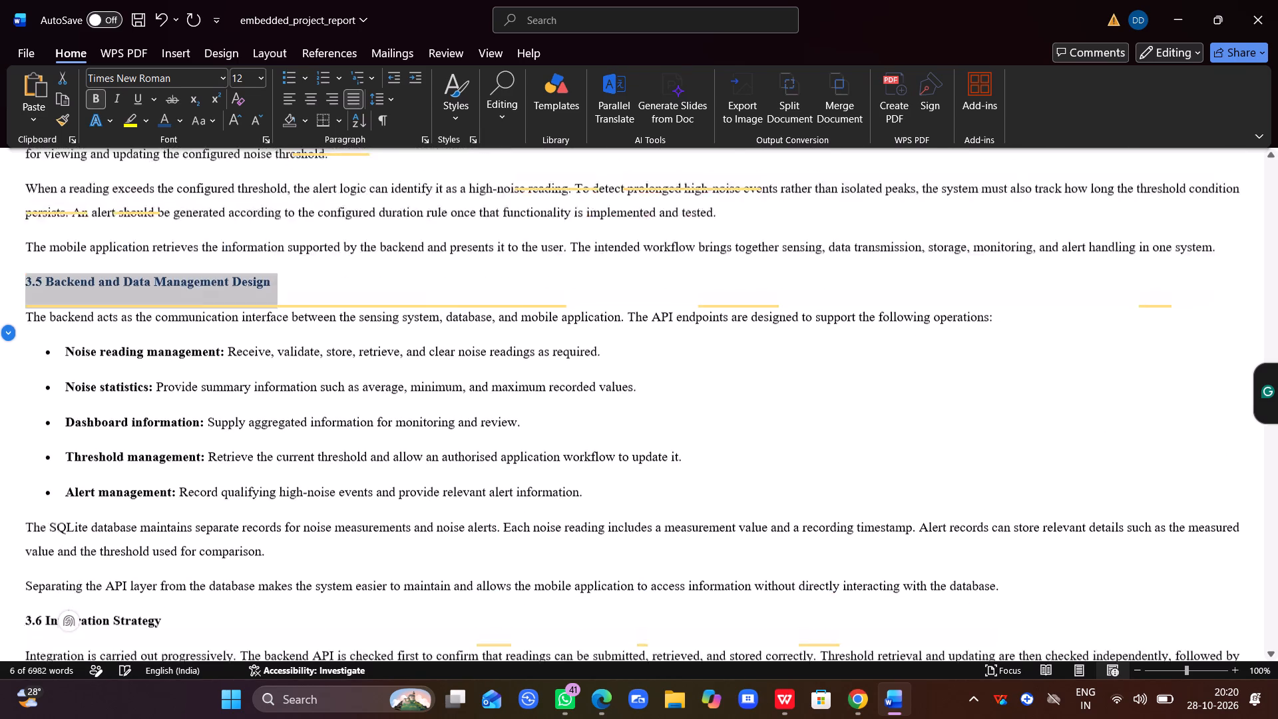
scroll(348, 517, "down", 1)
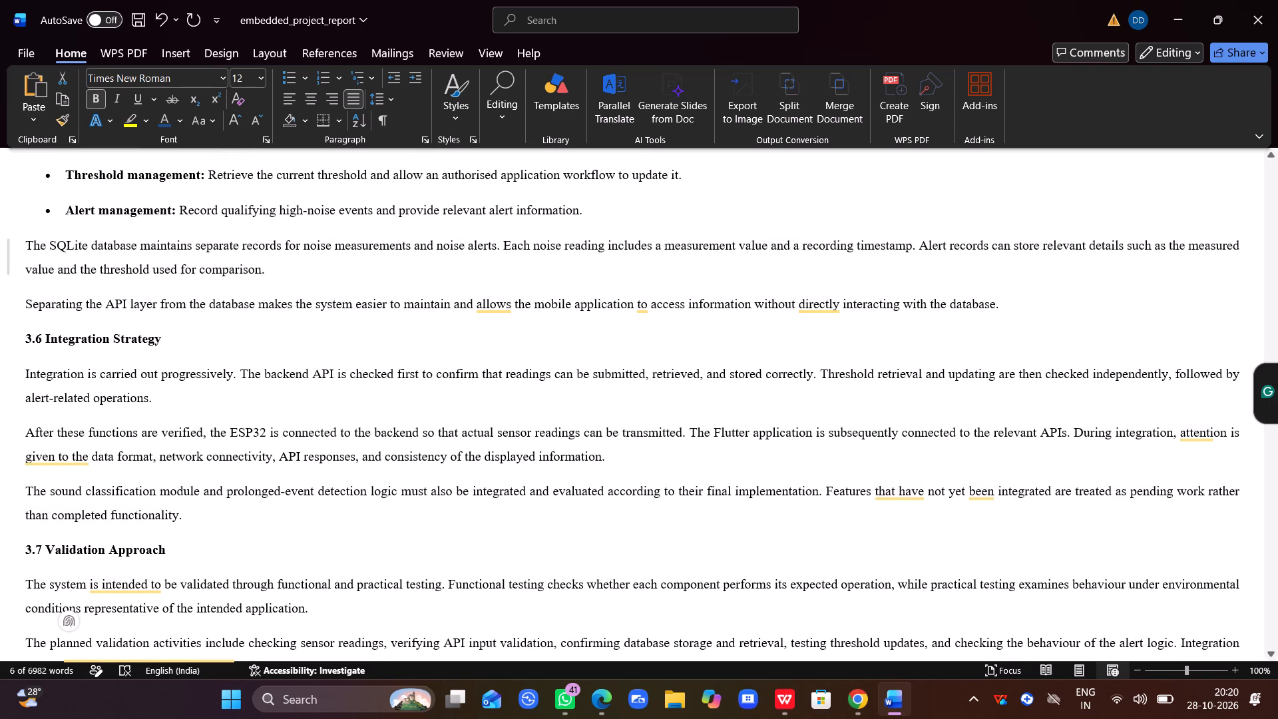
scroll(23, 242, "up", 3)
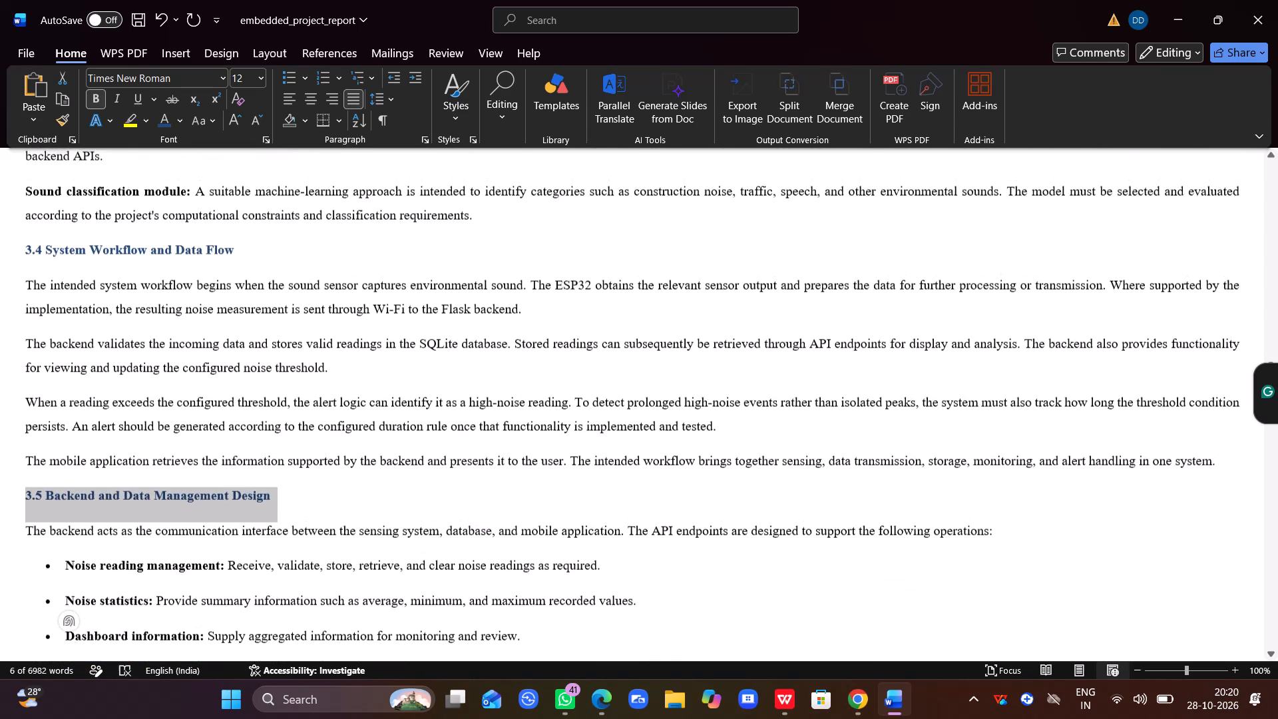
scroll(23, 242, "up", 2)
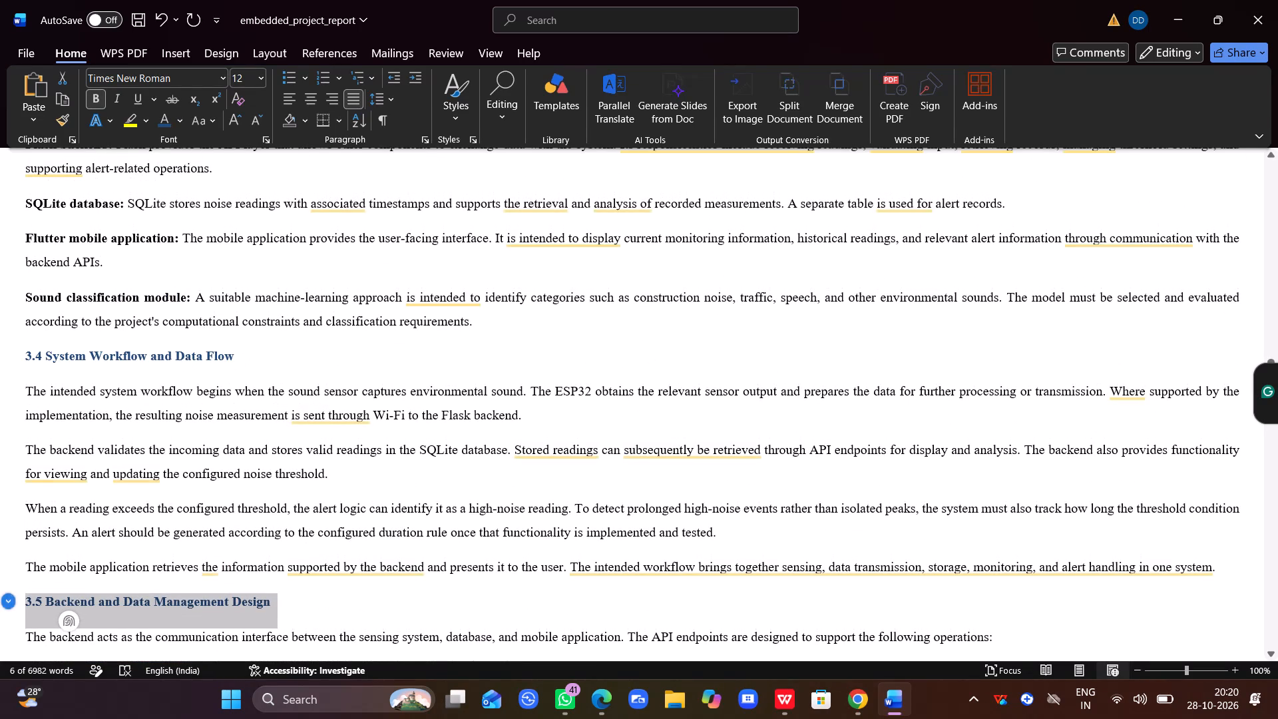
scroll(45, 270, "up", 3)
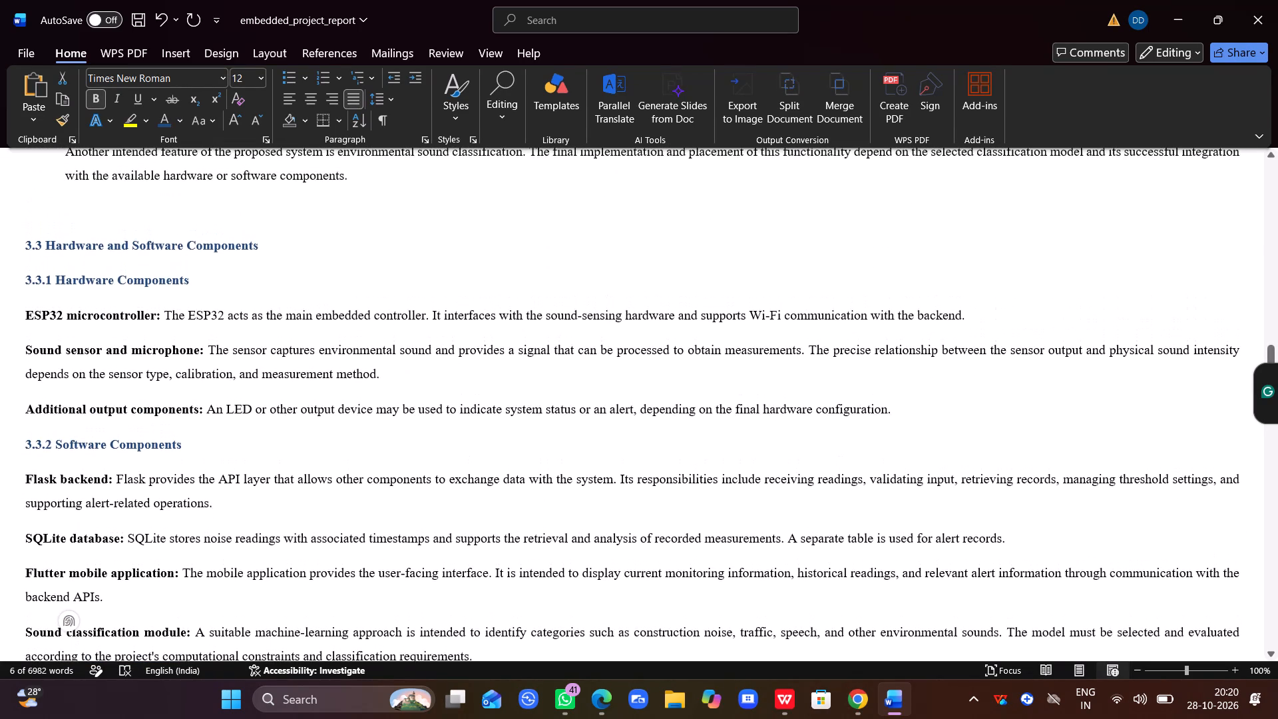
left_click_drag(18, 320, 268, 395)
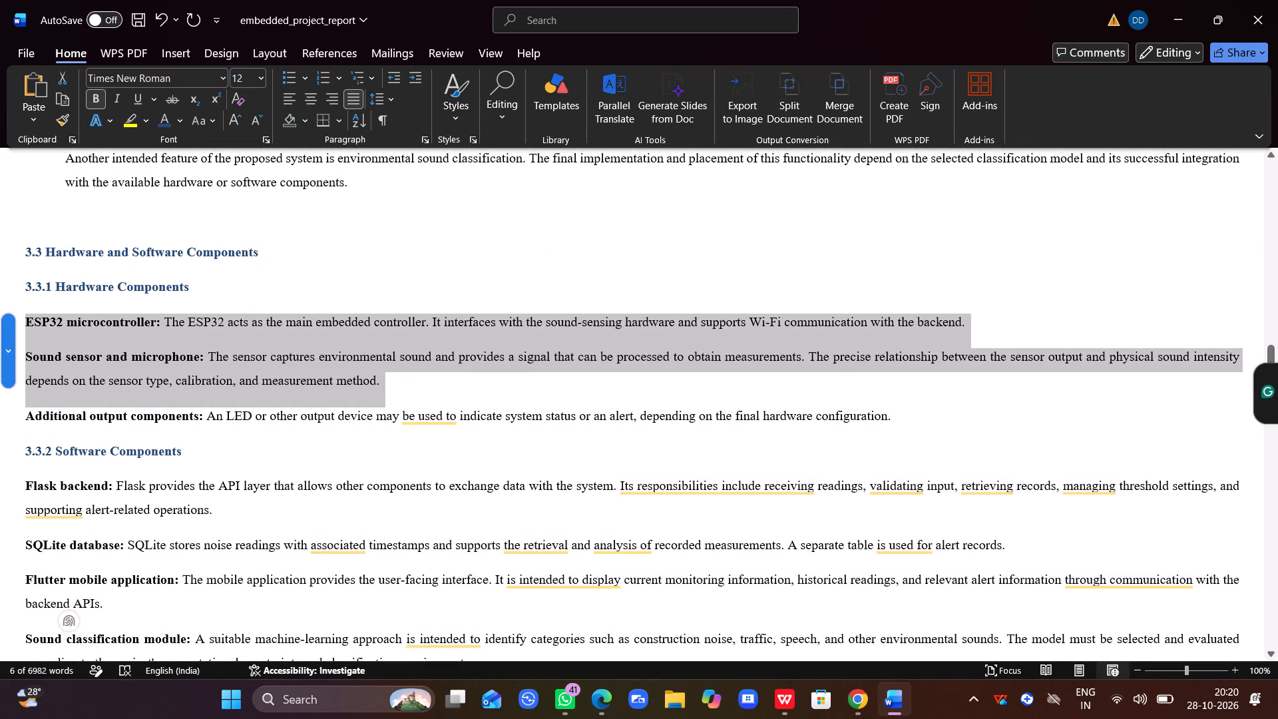
left_click_drag(268, 395, 369, 425)
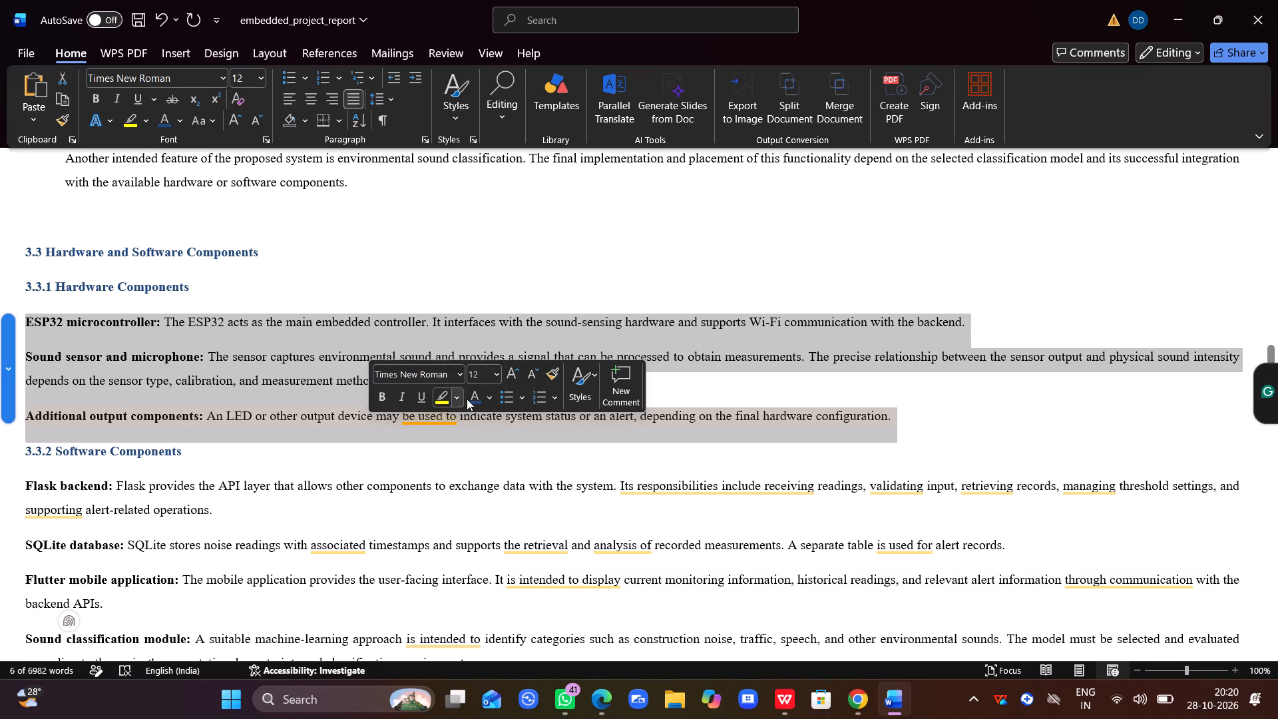
left_click(503, 399)
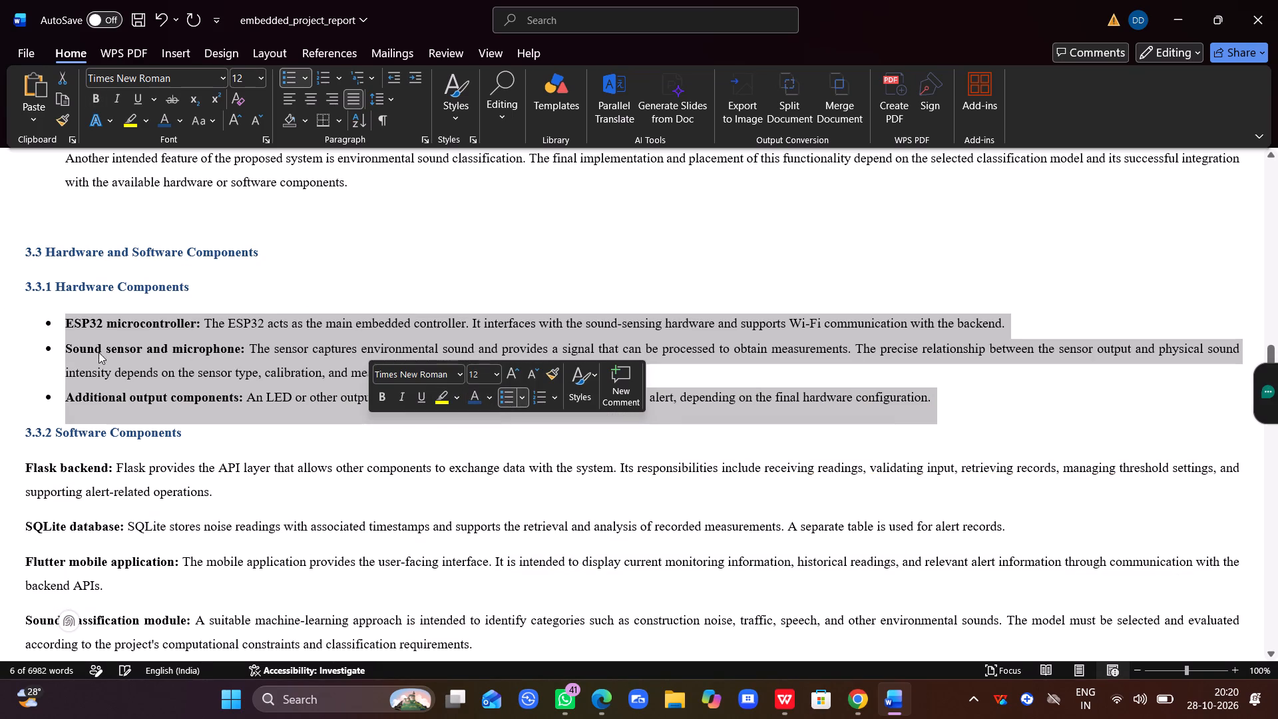
left_click(58, 315)
key("BackSpace")
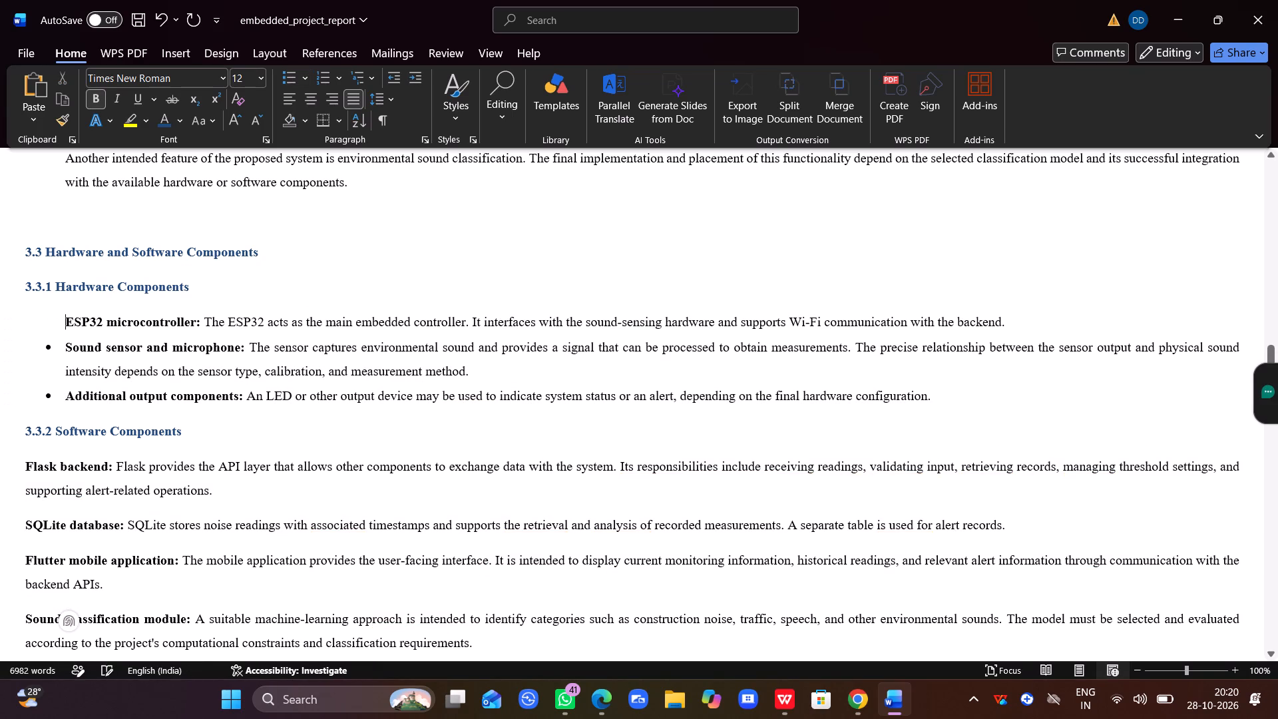
left_click(67, 350)
key("BackSpace")
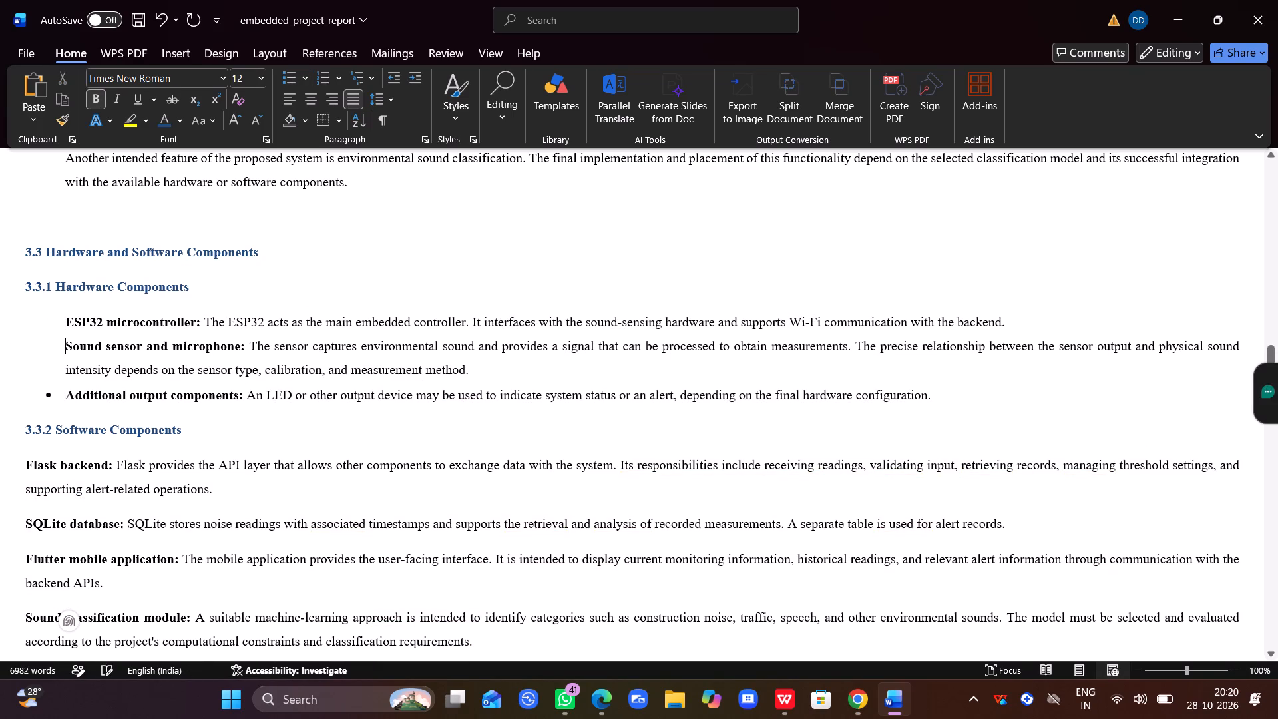
left_click(67, 399)
key("BackSpace")
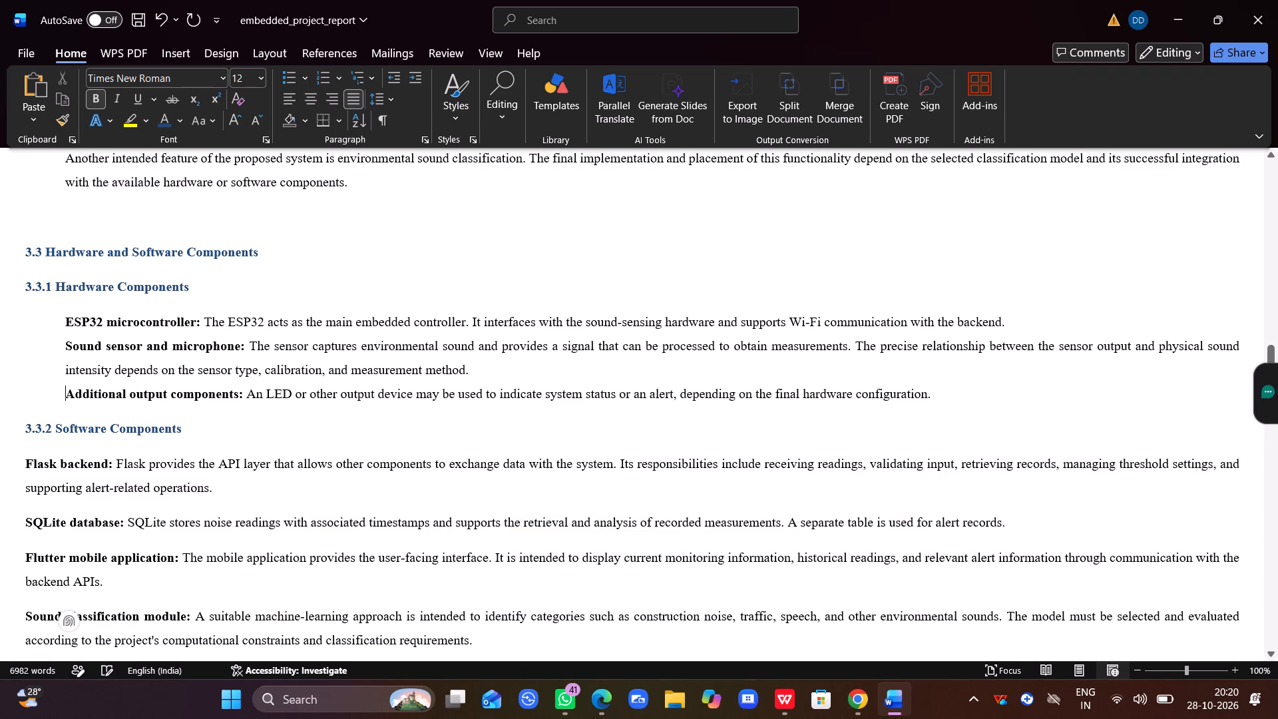
Indent the four 3.3.2 Software Components body paragraphs by making them a bulleted list and removing each bullet marker.
scroll(49, 418, "down", 2)
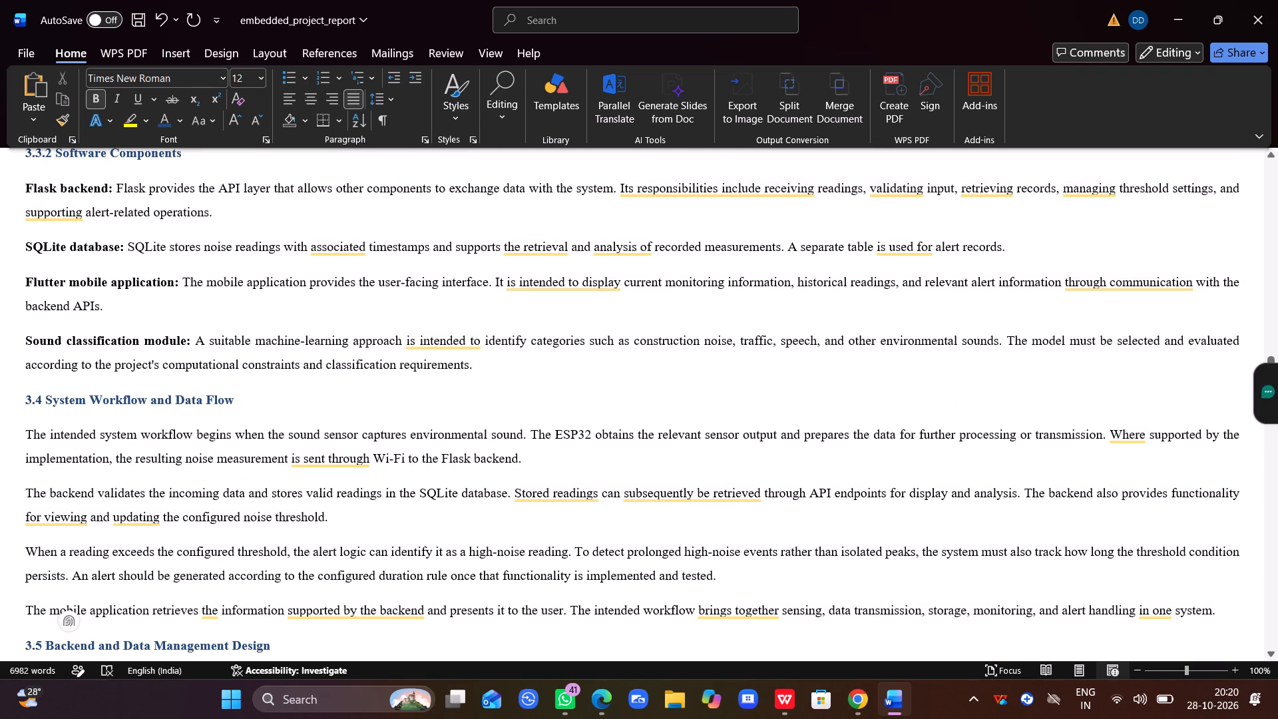
left_click_drag(23, 179, 458, 387)
left_click(458, 387)
left_click_drag(26, 188, 414, 367)
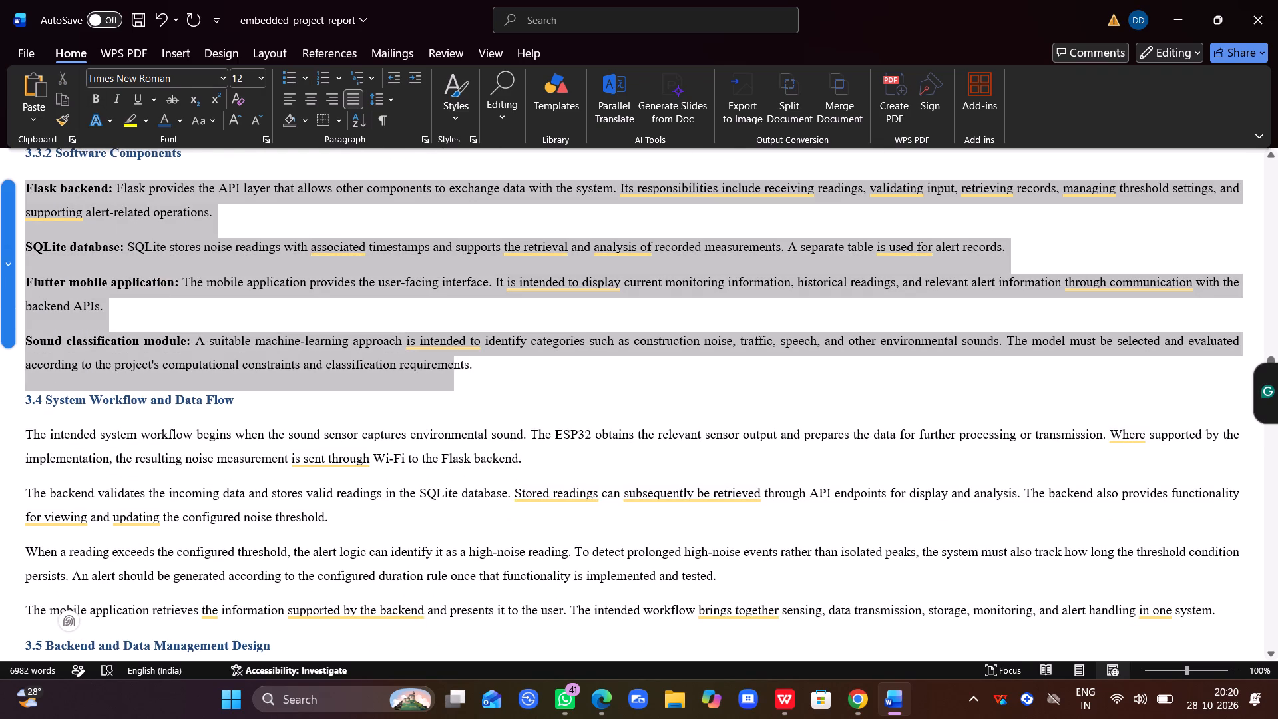
left_click_drag(414, 367, 522, 376)
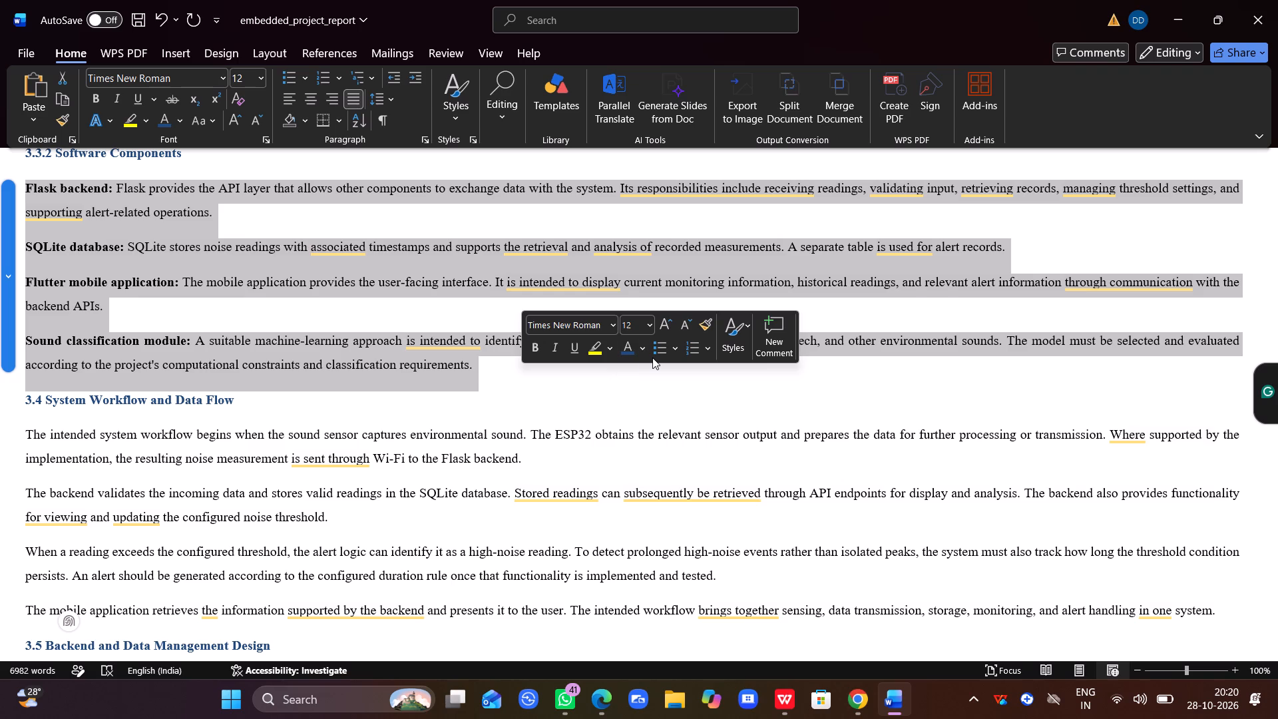
left_click(652, 358)
left_click(68, 194)
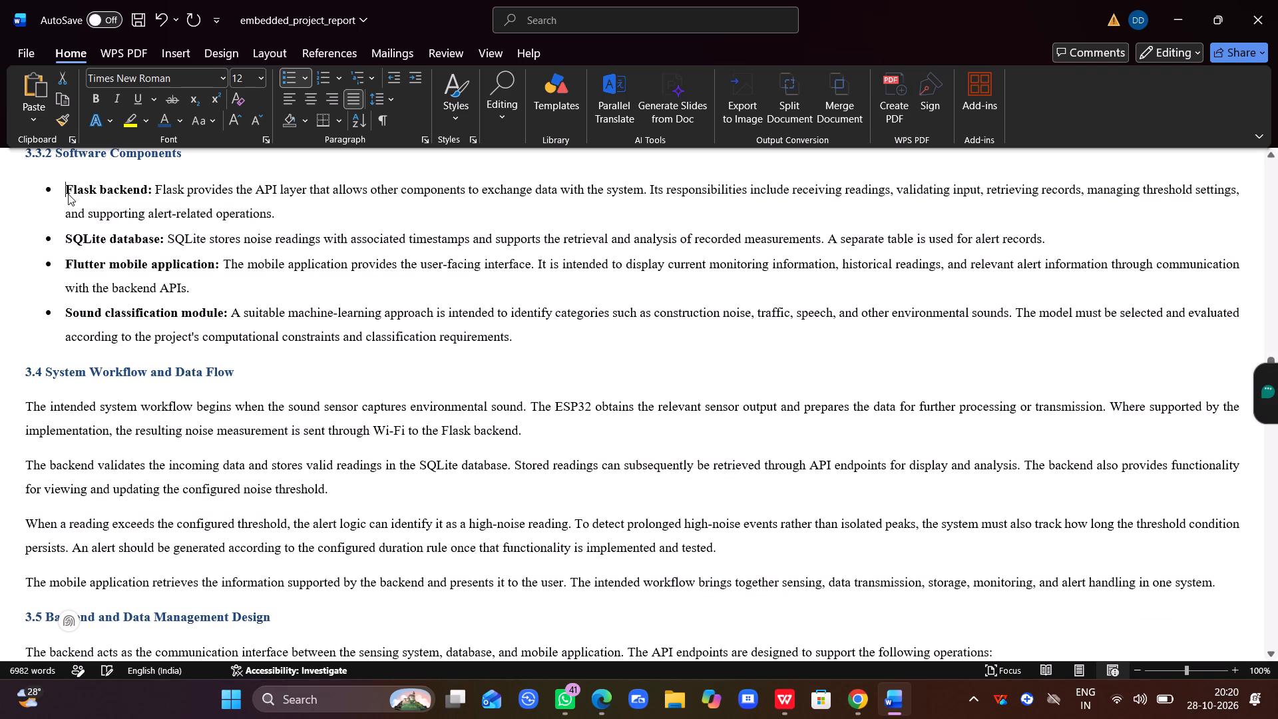
key("BackSpace")
left_click(67, 244)
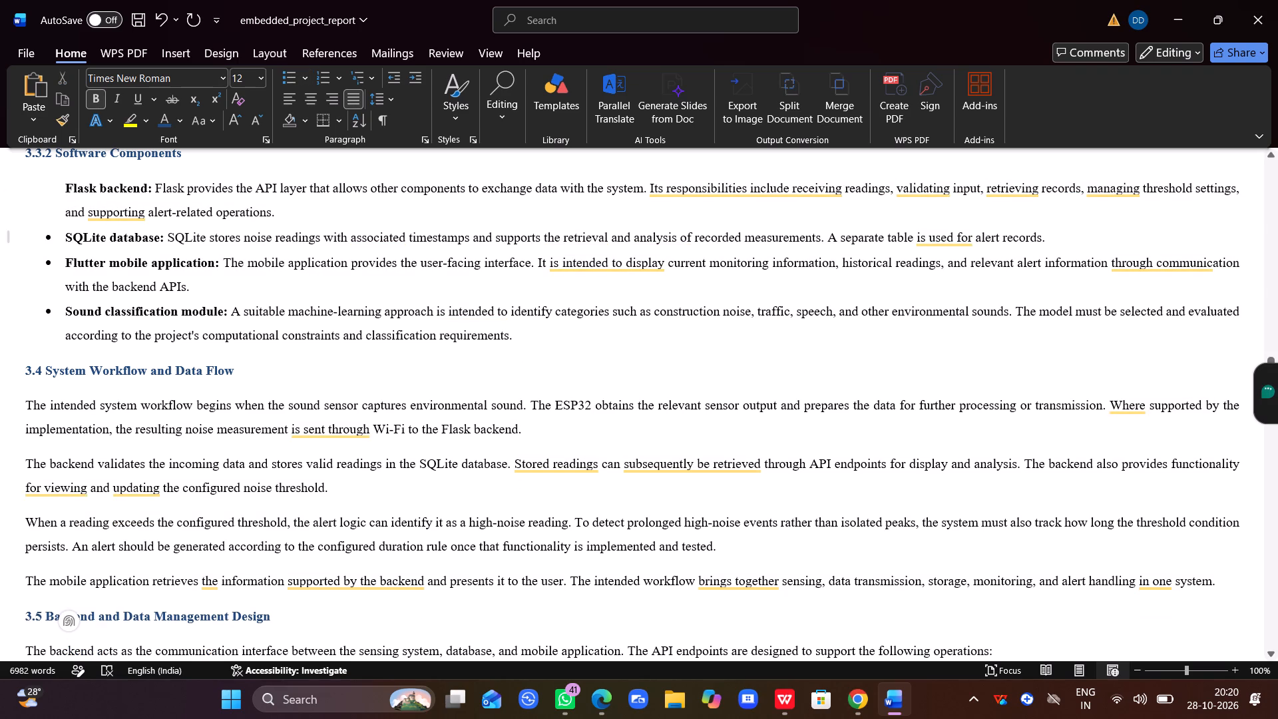
key("BackSpace")
left_click(70, 263)
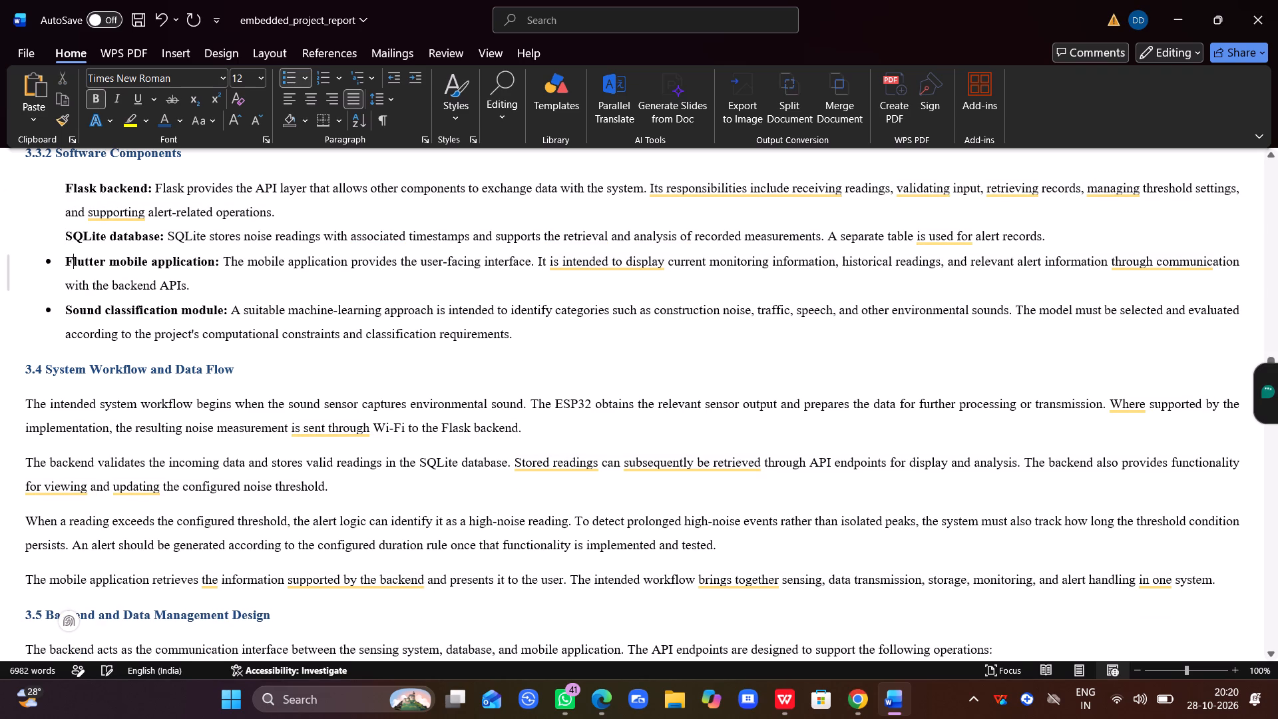
key("Left")
key("BackSpace")
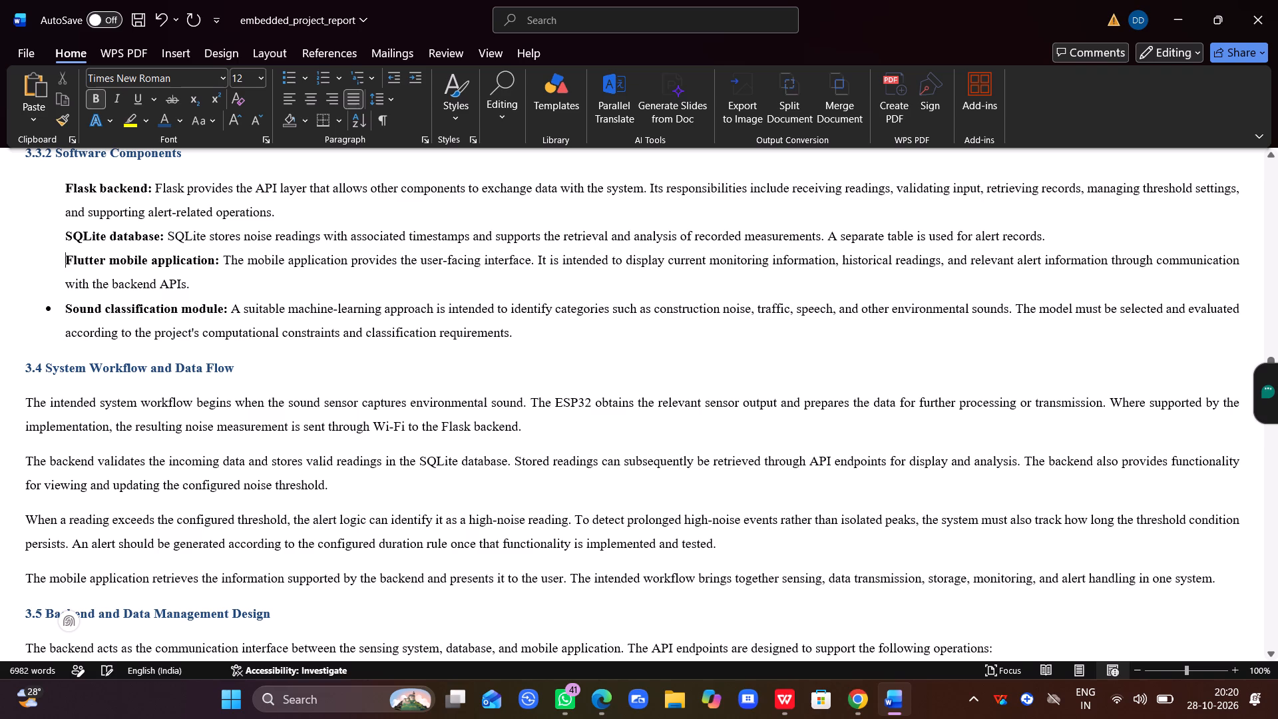
left_click(69, 308)
key("BackSpace")
scroll(75, 426, "down", 1)
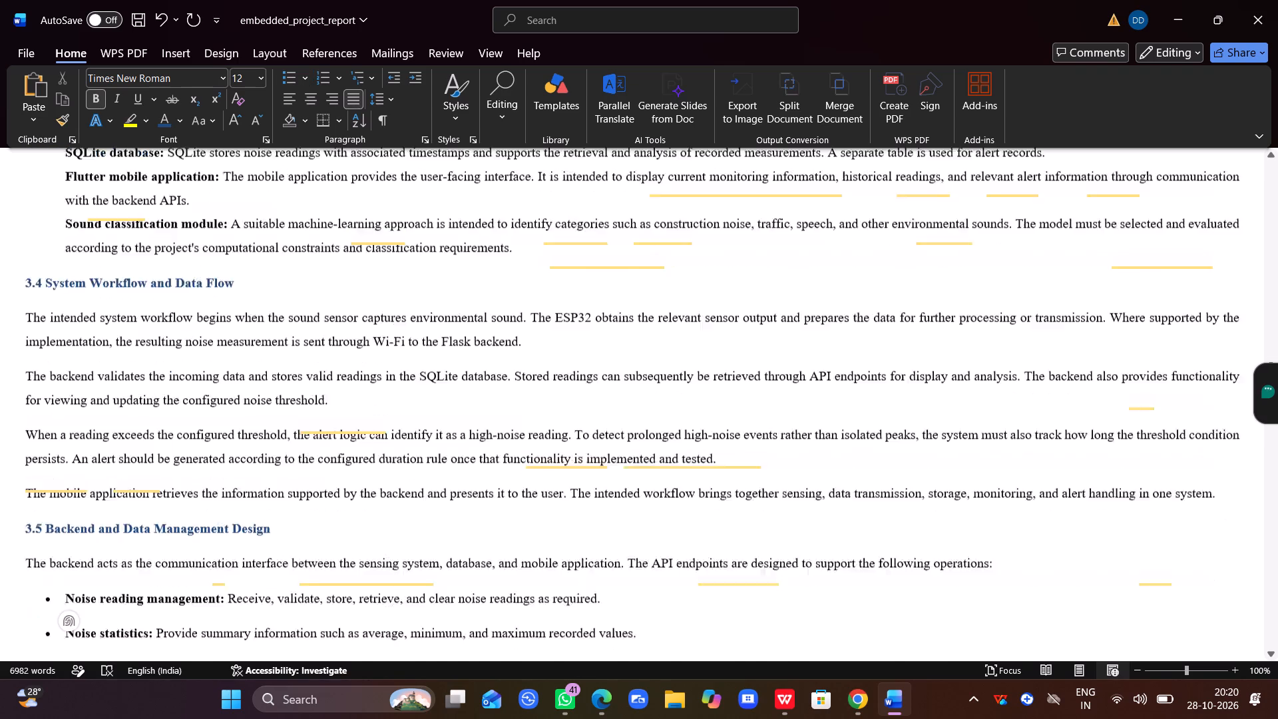
scroll(75, 426, "down", 1)
left_click_drag(28, 252, 885, 447)
scroll(667, 419, "right", 1)
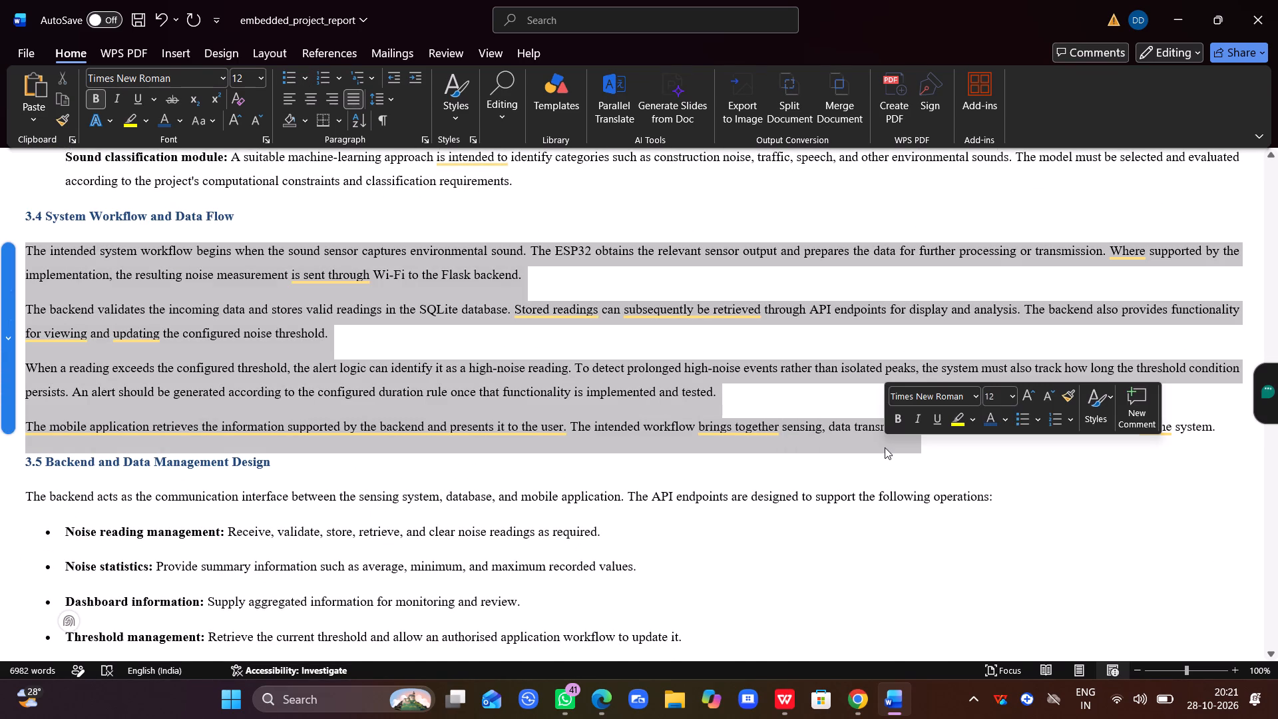
scroll(885, 447, "right", 1)
scroll(1143, 346, "down", 1)
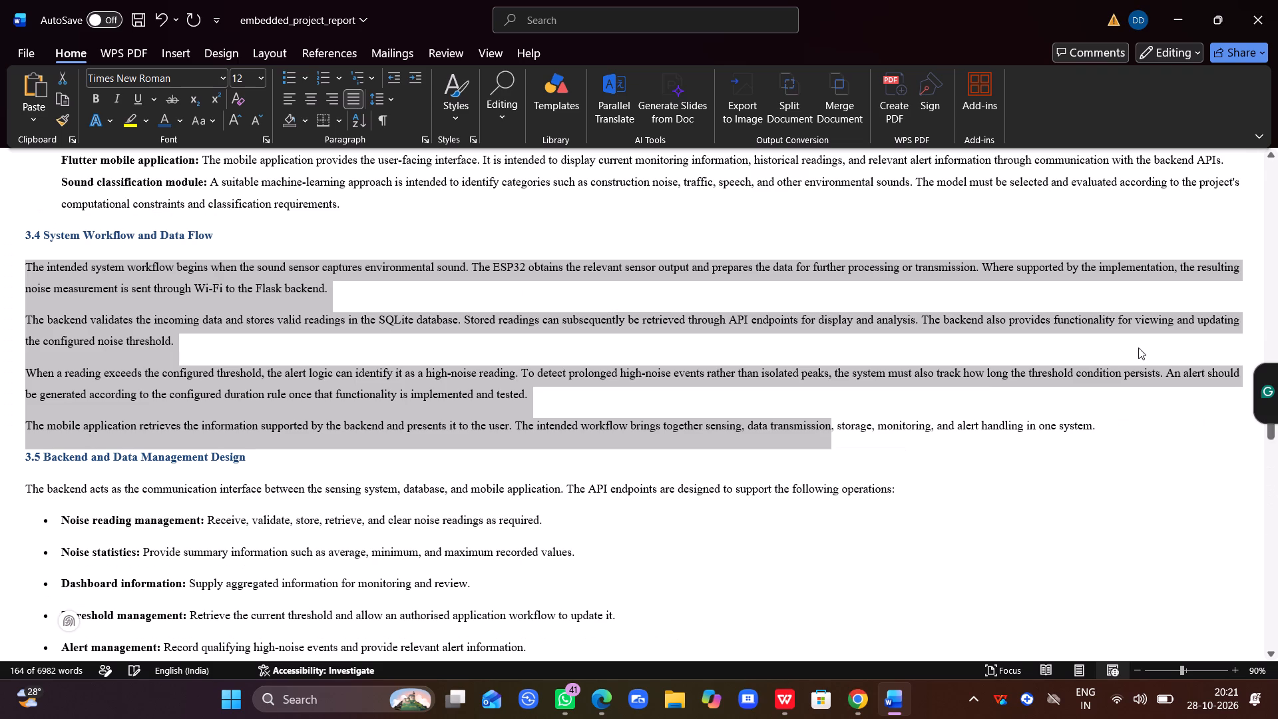
left_click(941, 428)
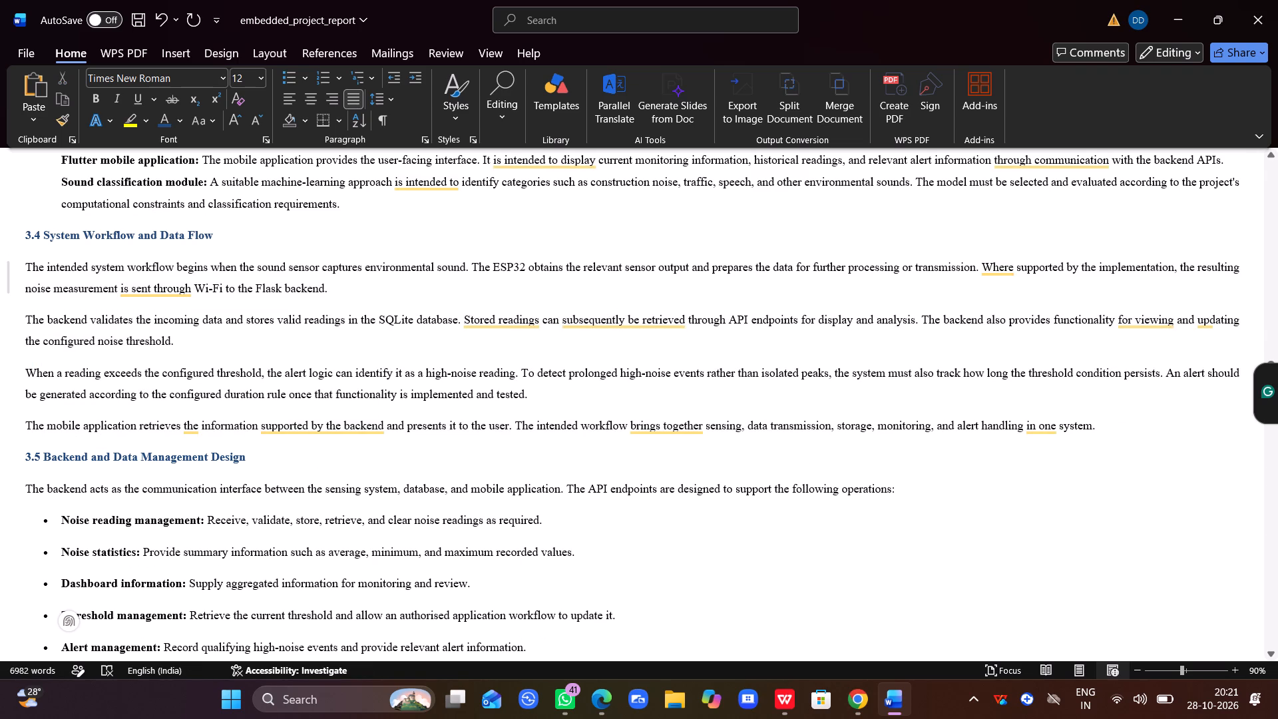
left_click_drag(23, 262, 986, 374)
scroll(750, 425, "right", 1)
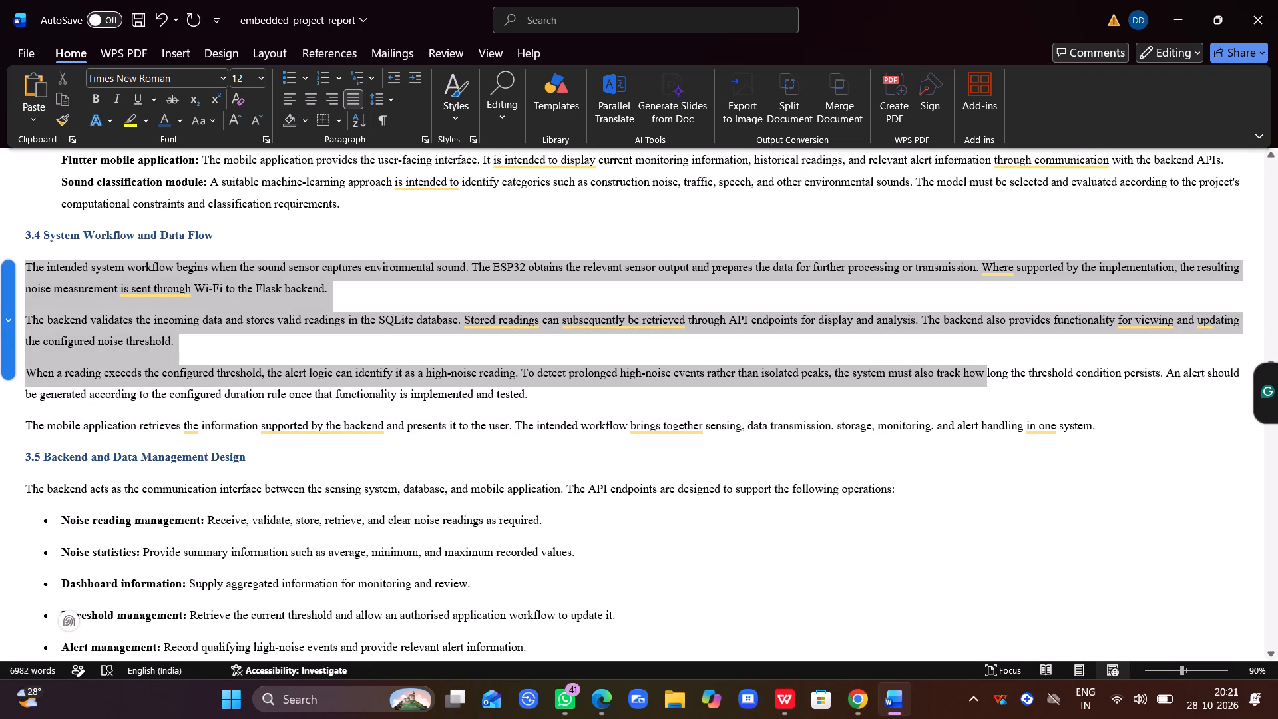
scroll(986, 374, "right", 1)
left_click_drag(986, 374, 1090, 426)
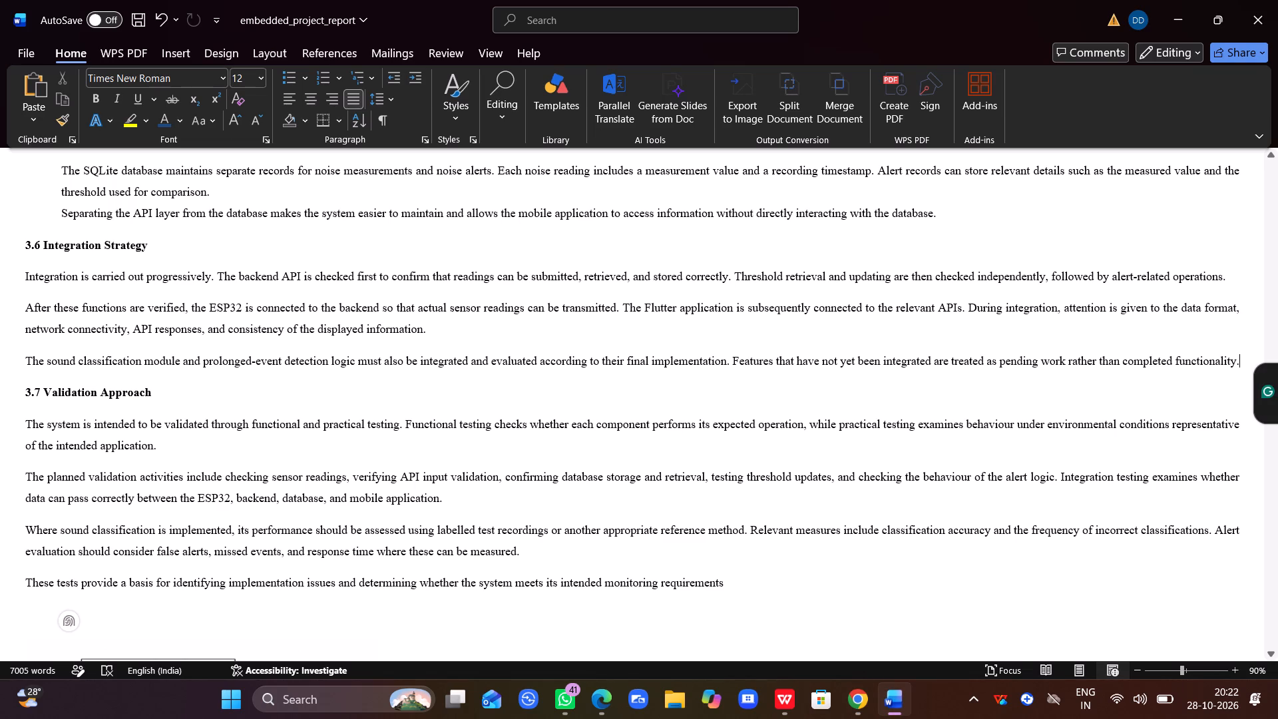
left_click_drag(356, 347, 564, 358)
left_click_drag(29, 274, 1184, 371)
scroll(435, 349, "right", 2)
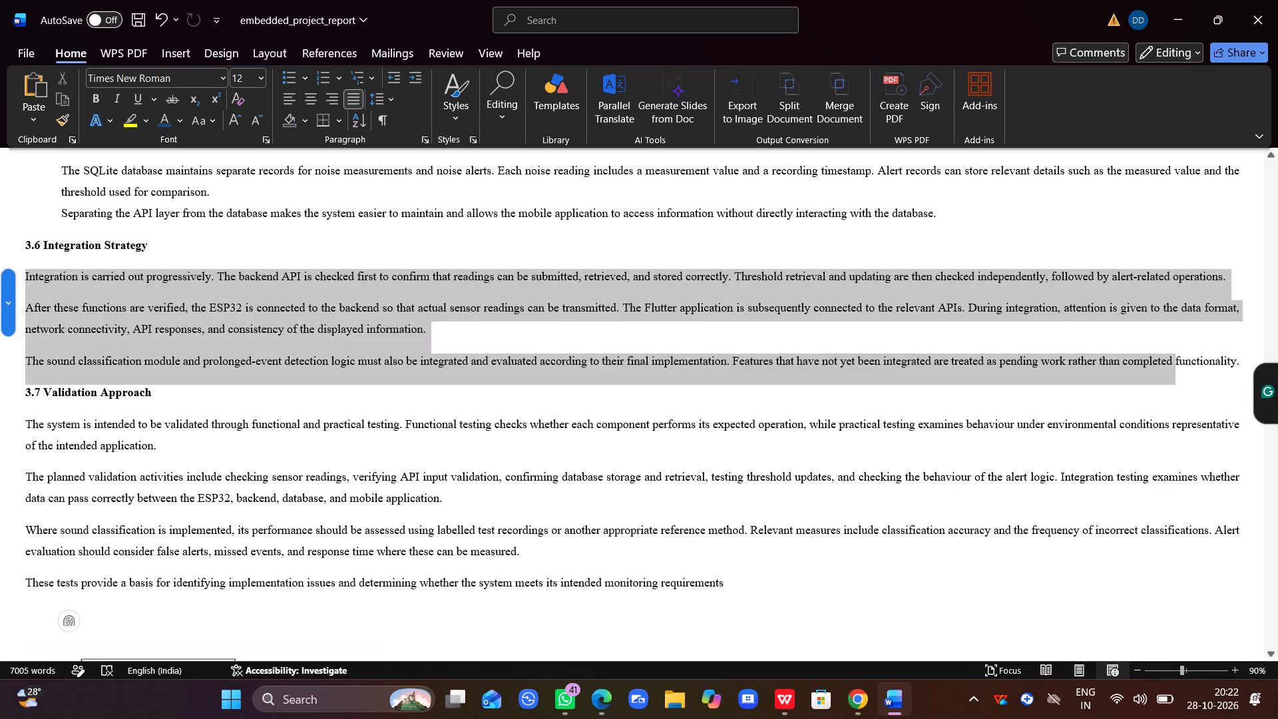
scroll(1184, 371, "right", 1)
left_click_drag(1184, 371, 1209, 356)
key("BackSpace")
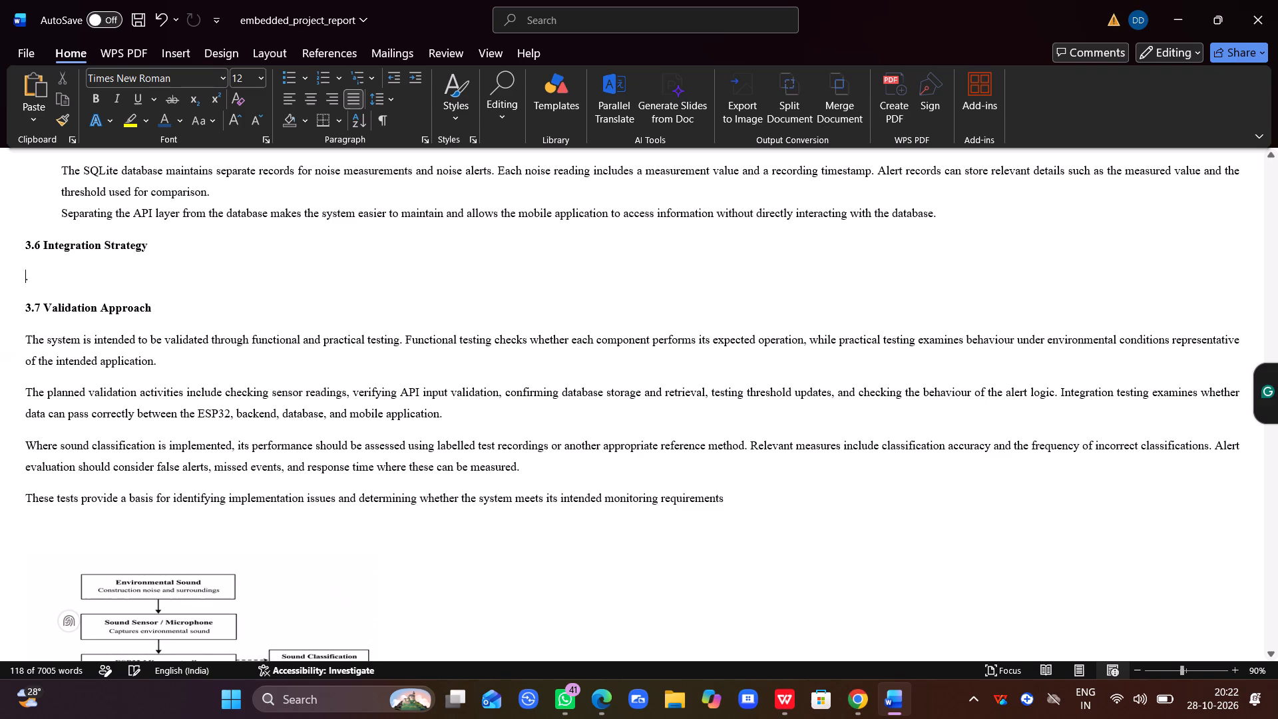
key("Right")
key("BackSpace")
key("ctrl+v")
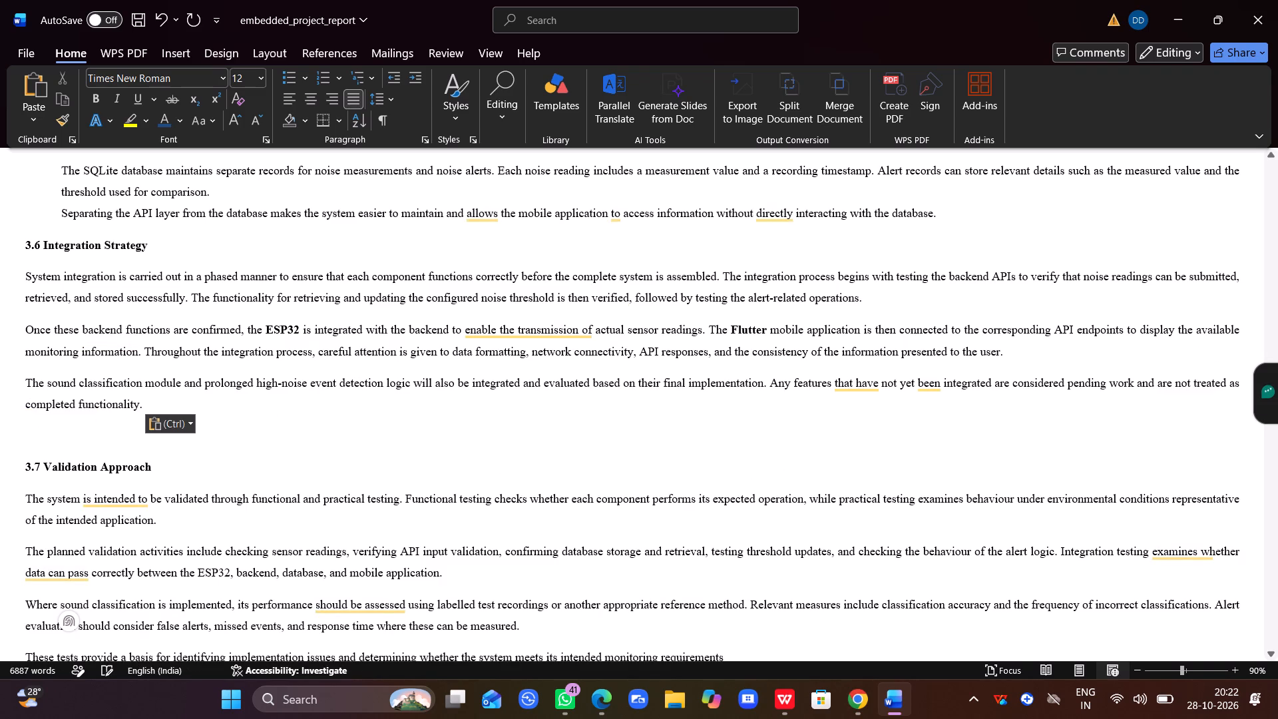
Colour the 3.6 Integration Strategy heading dark blue.
left_click_drag(19, 249, 156, 248)
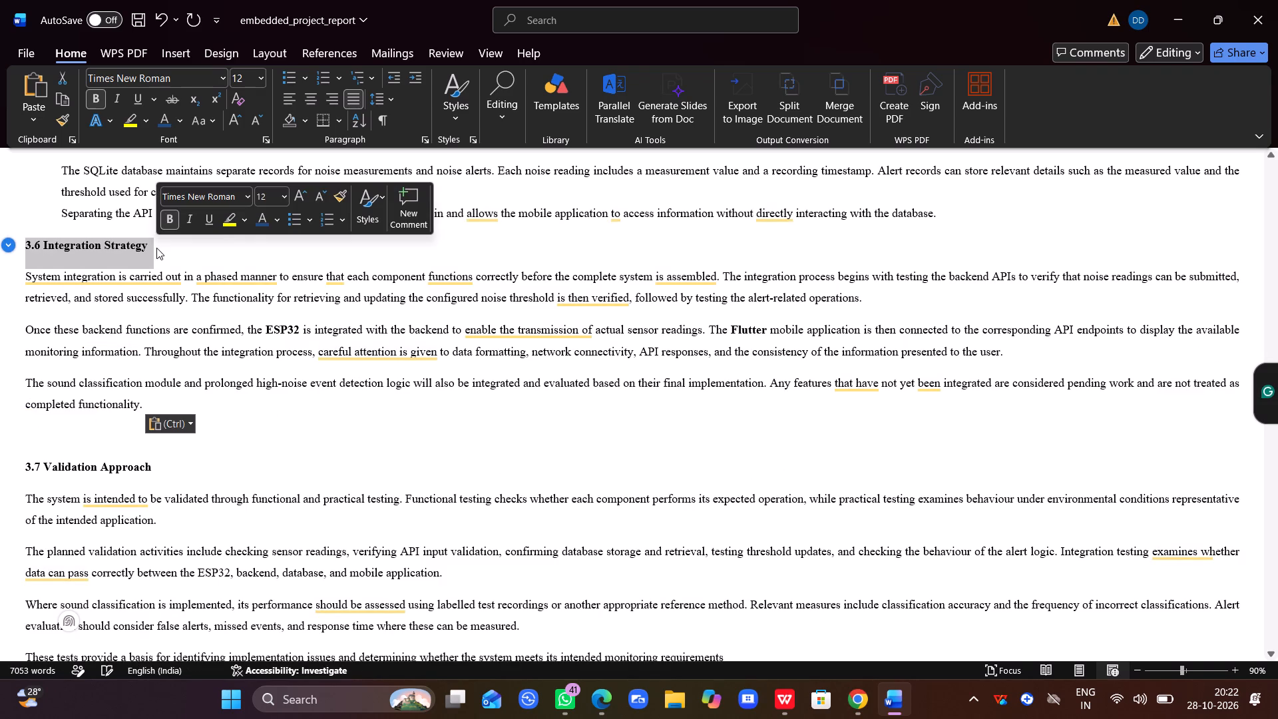
left_click(264, 222)
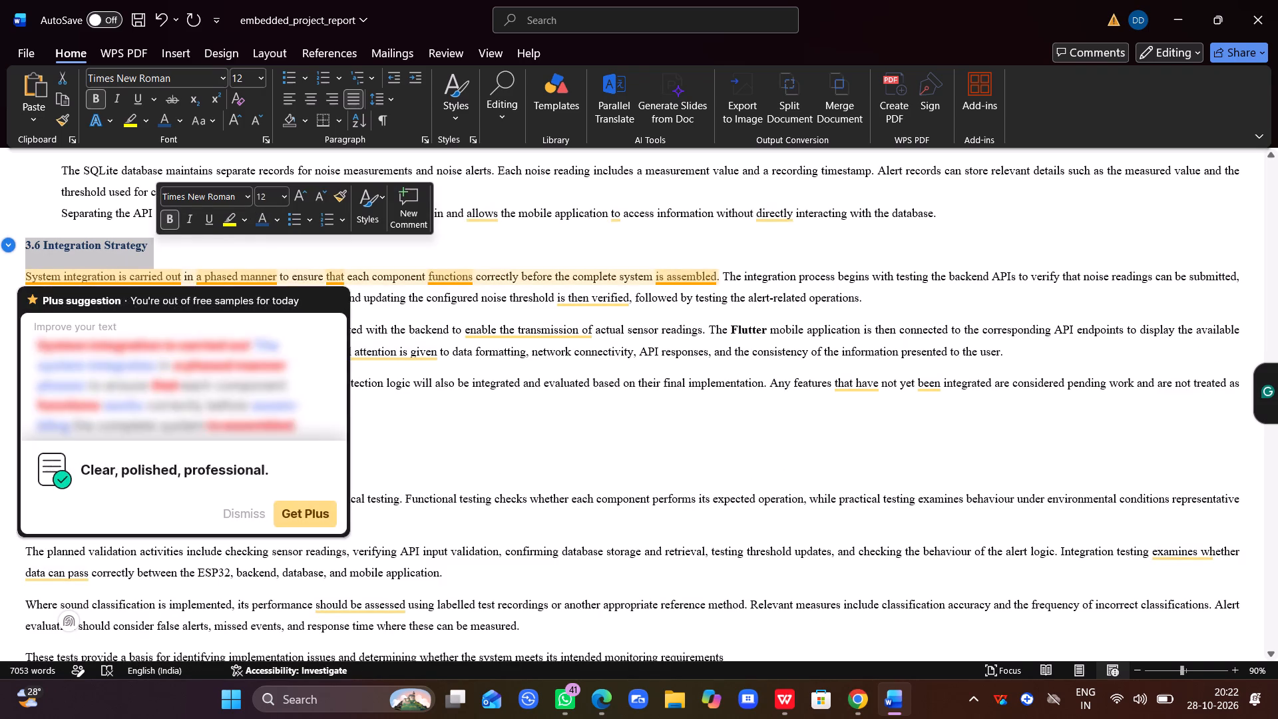
Apply bullets to the three body paragraphs under 3.6 Integration Strategy.
left_click_drag(25, 272, 156, 412)
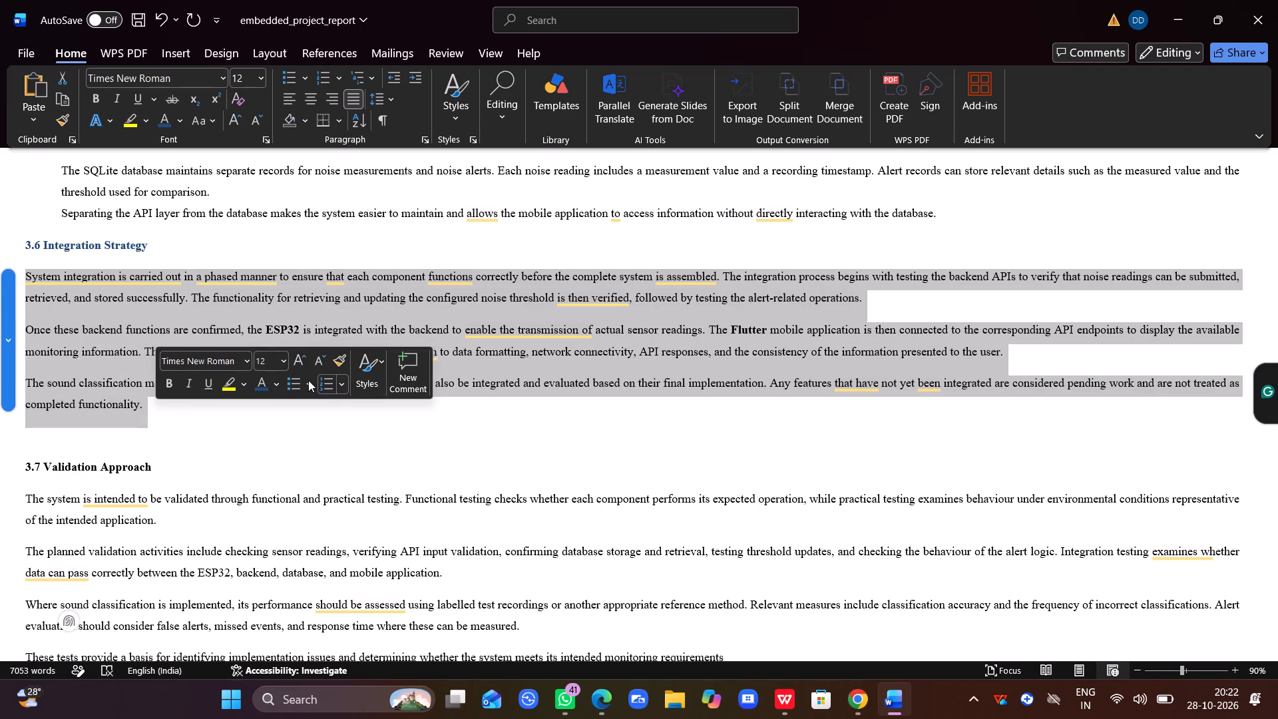
left_click(298, 380)
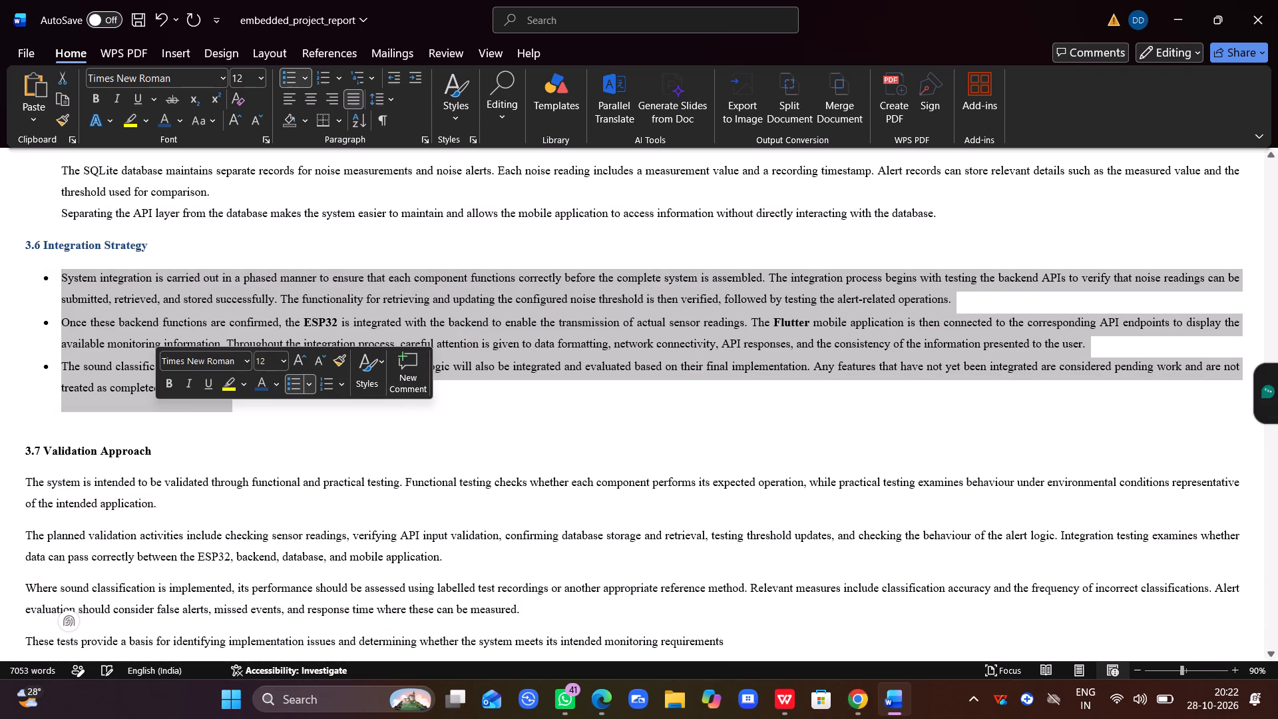
Remove the bullet markers from the three 3.6 Integration Strategy body paragraphs, keeping their indentation.
left_click(57, 279)
key("BackSpace")
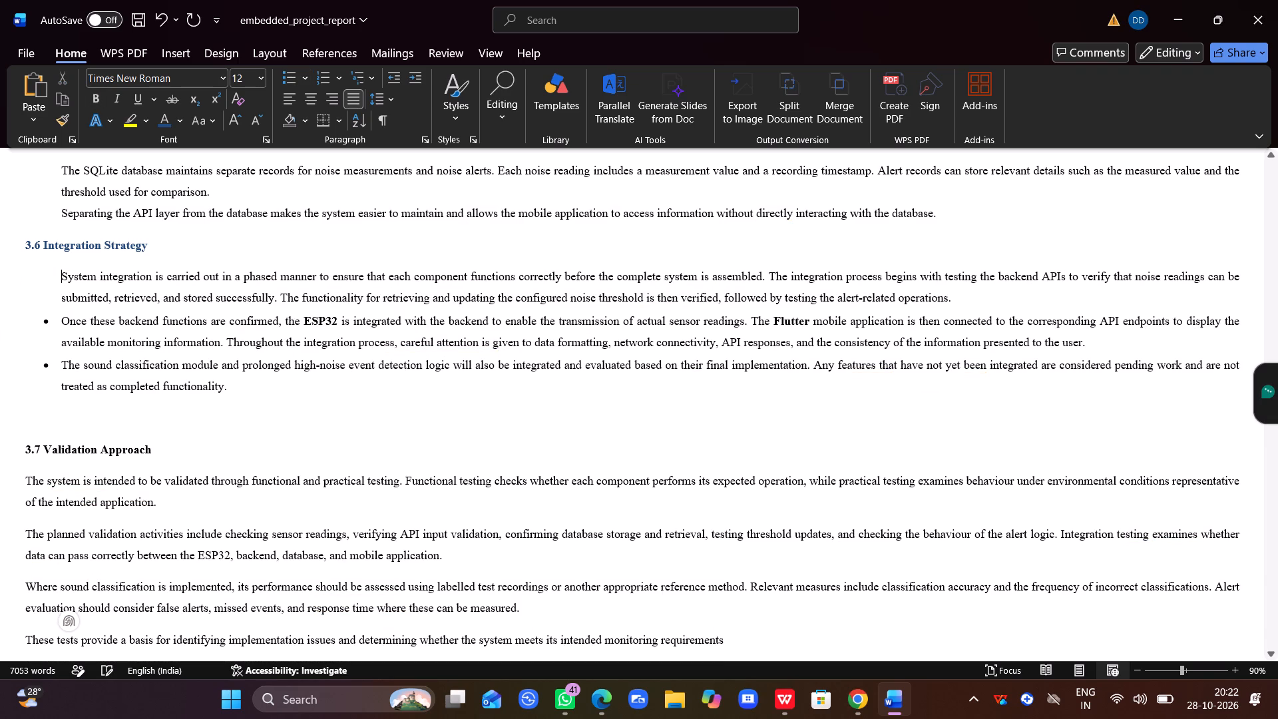
left_click(63, 319)
key("BackSpace")
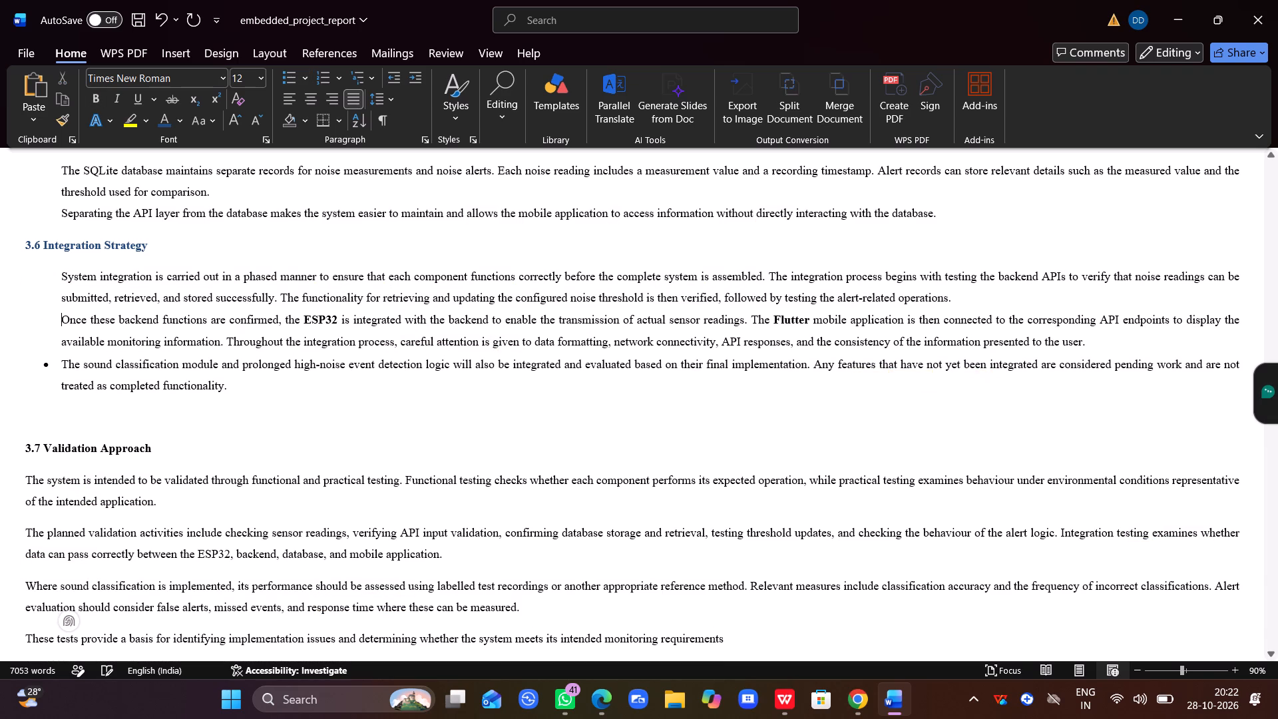
left_click(62, 361)
key("BackSpace")
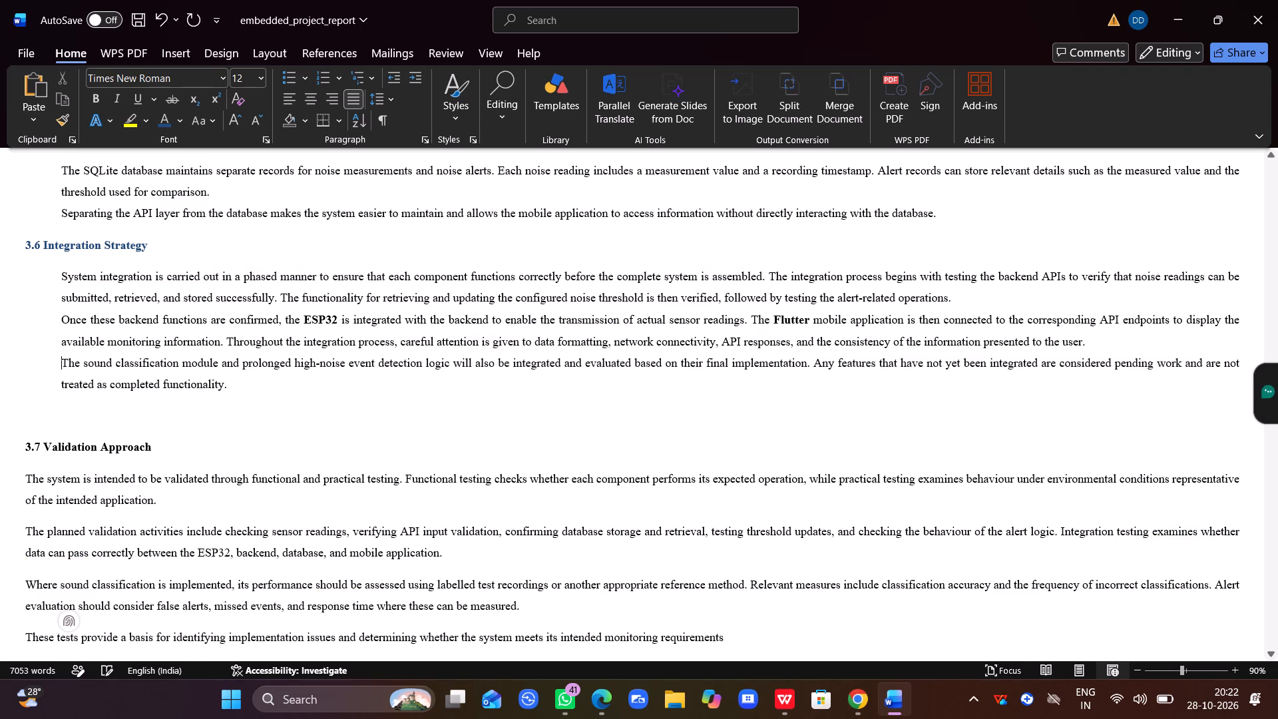
Colour the 3.7 Validation Approach heading dark blue.
scroll(85, 477, "right", 1)
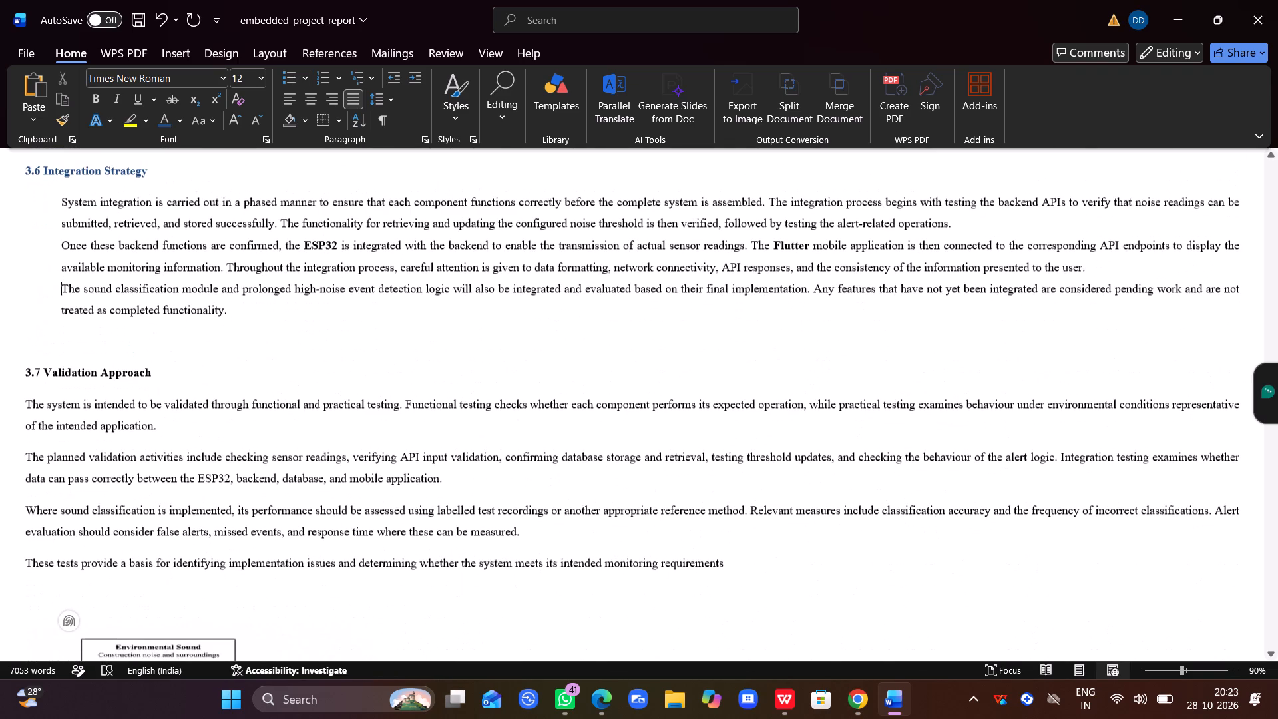
left_click_drag(160, 368, 20, 367)
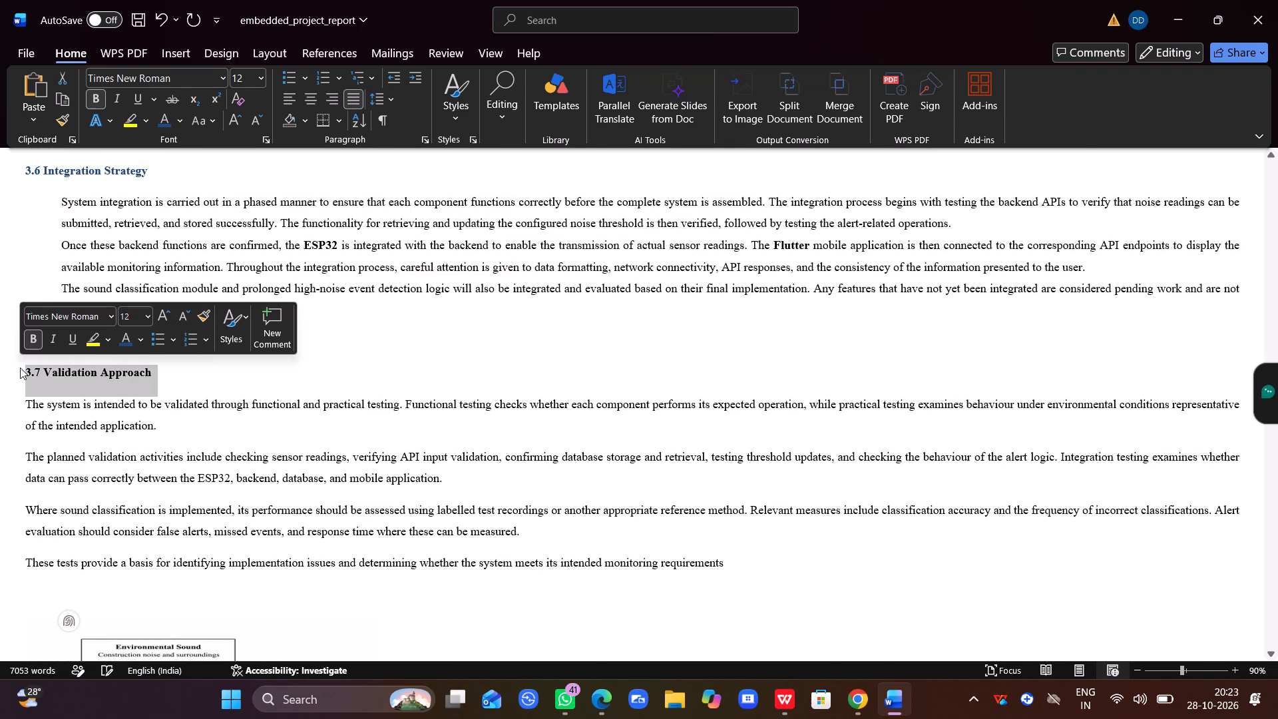
left_click(130, 342)
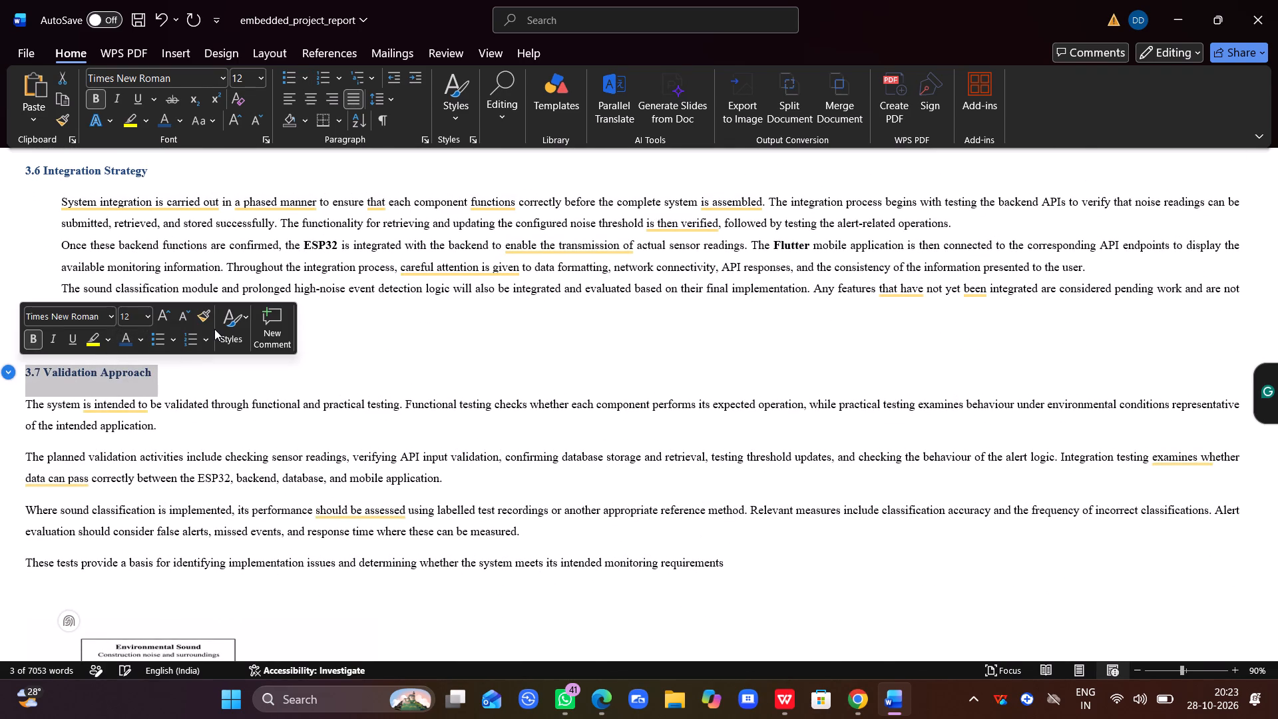
Select the system flowchart picture below the 3.7 Validation Approach text and open its picture formatting options for arranging it.
scroll(87, 384, "down", 2)
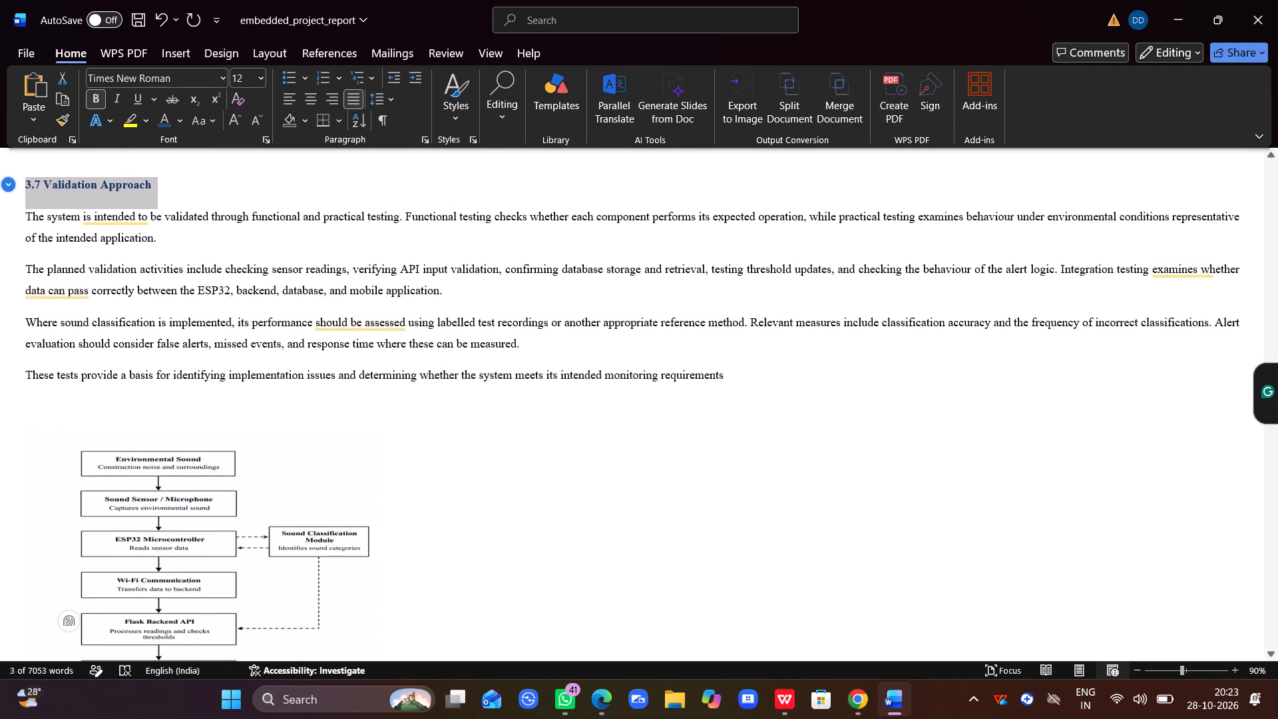
left_click_drag(160, 453, 224, 463)
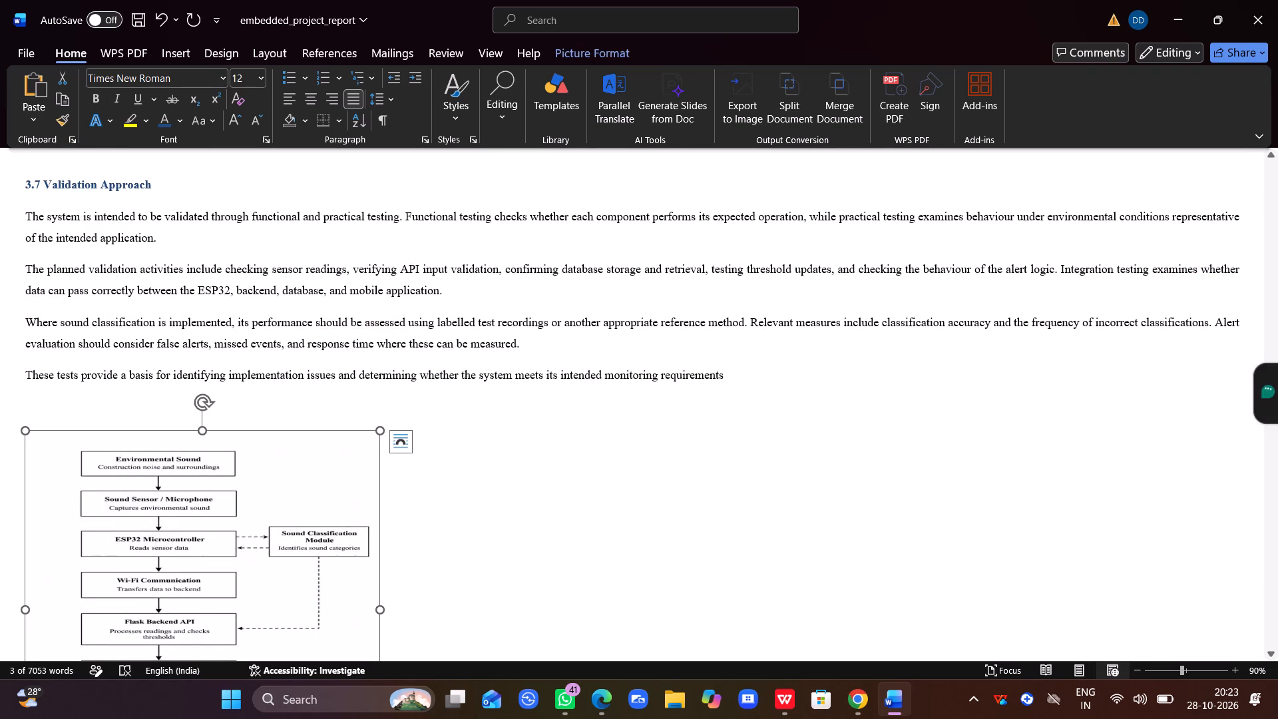
left_click(592, 57)
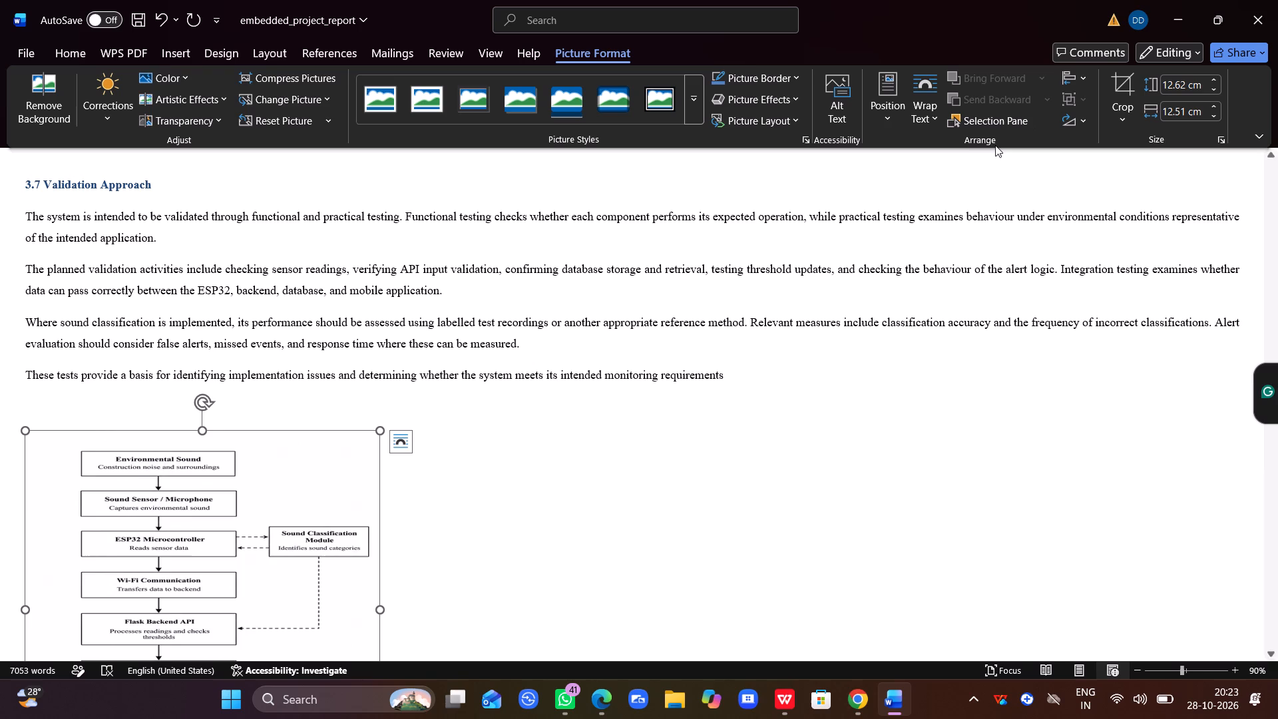
left_click(979, 140)
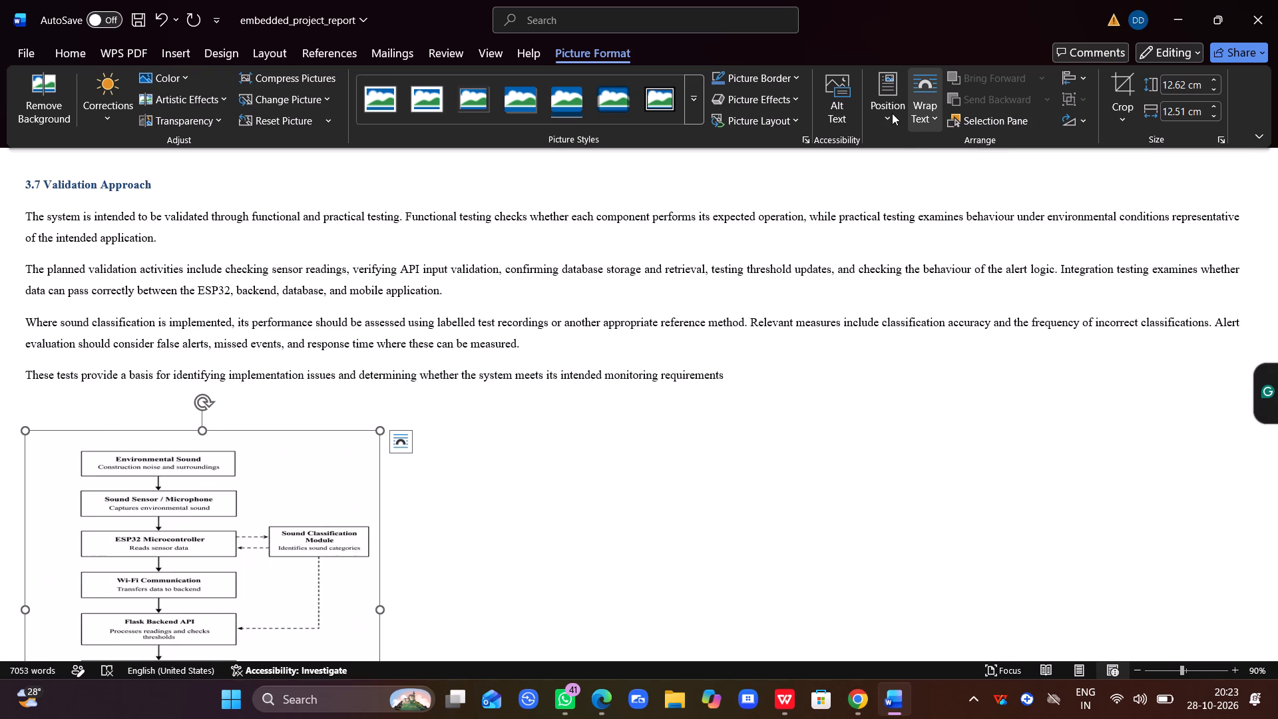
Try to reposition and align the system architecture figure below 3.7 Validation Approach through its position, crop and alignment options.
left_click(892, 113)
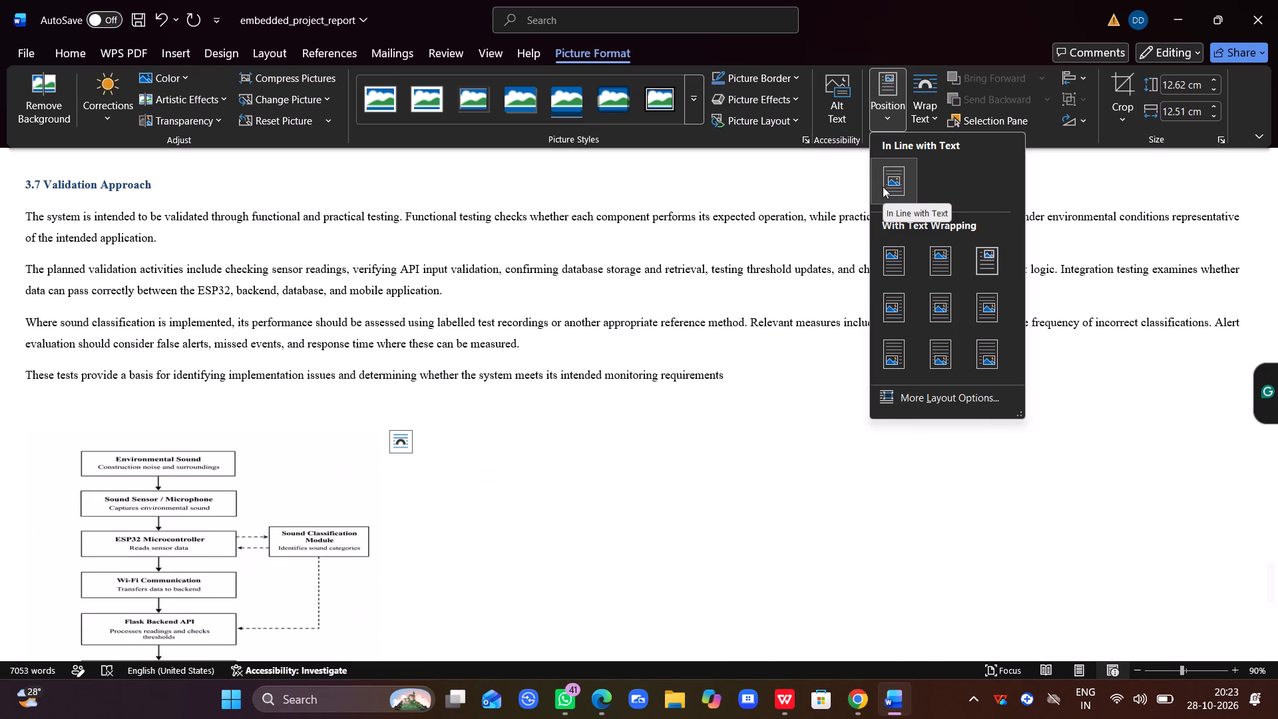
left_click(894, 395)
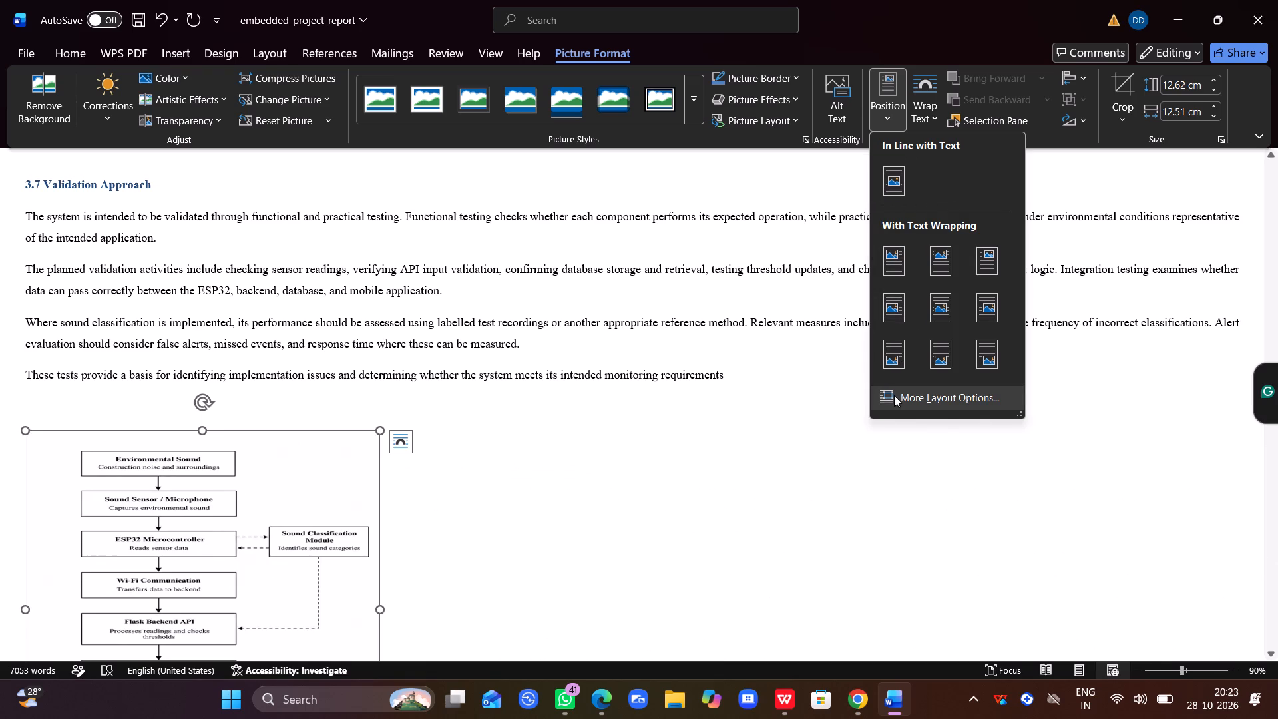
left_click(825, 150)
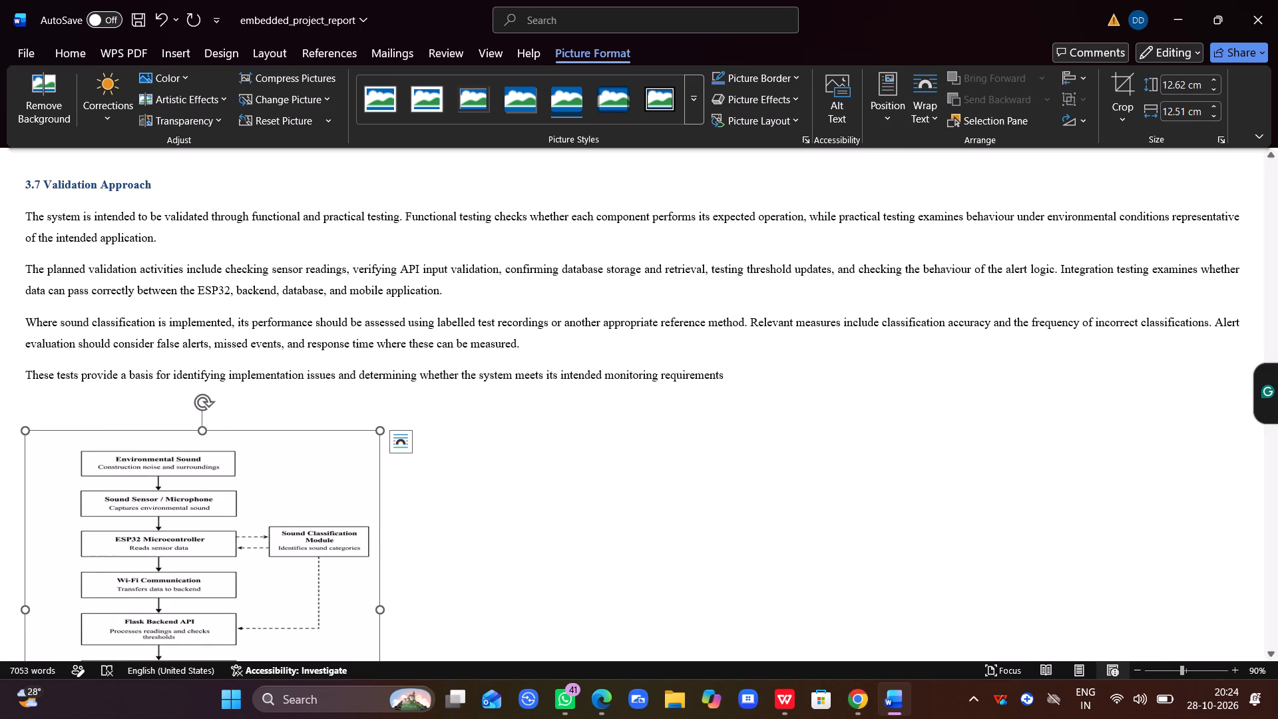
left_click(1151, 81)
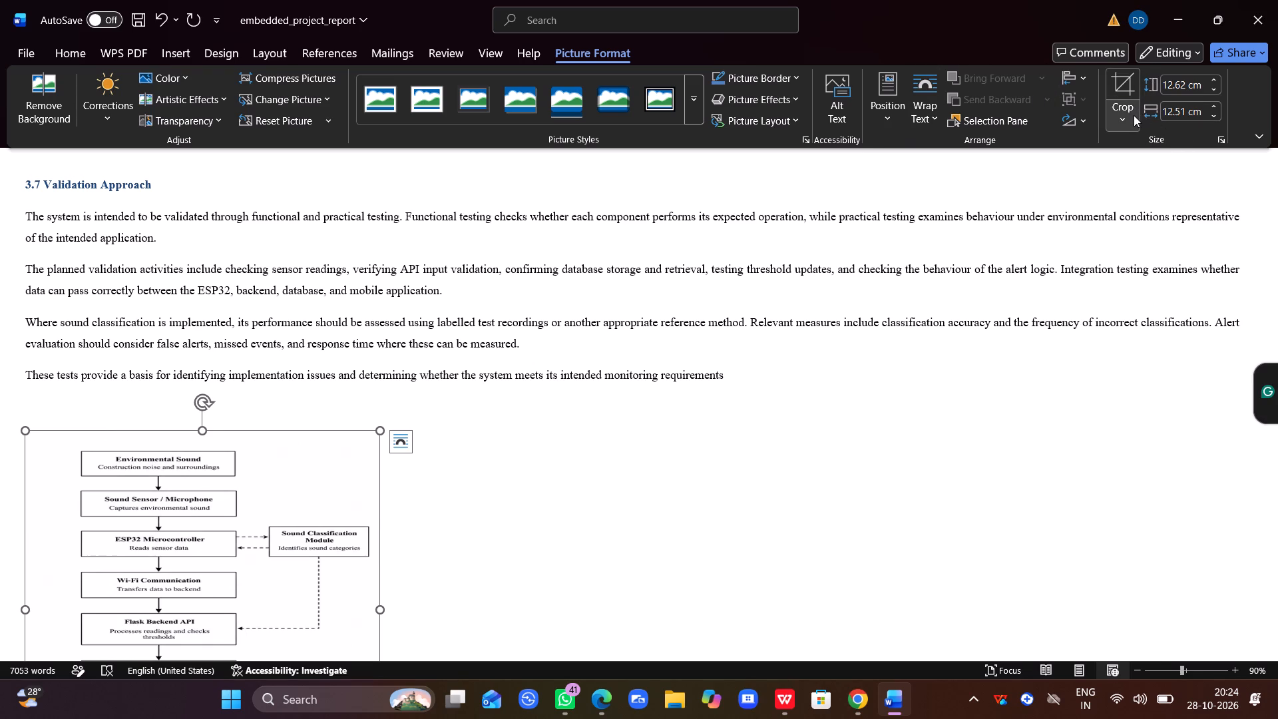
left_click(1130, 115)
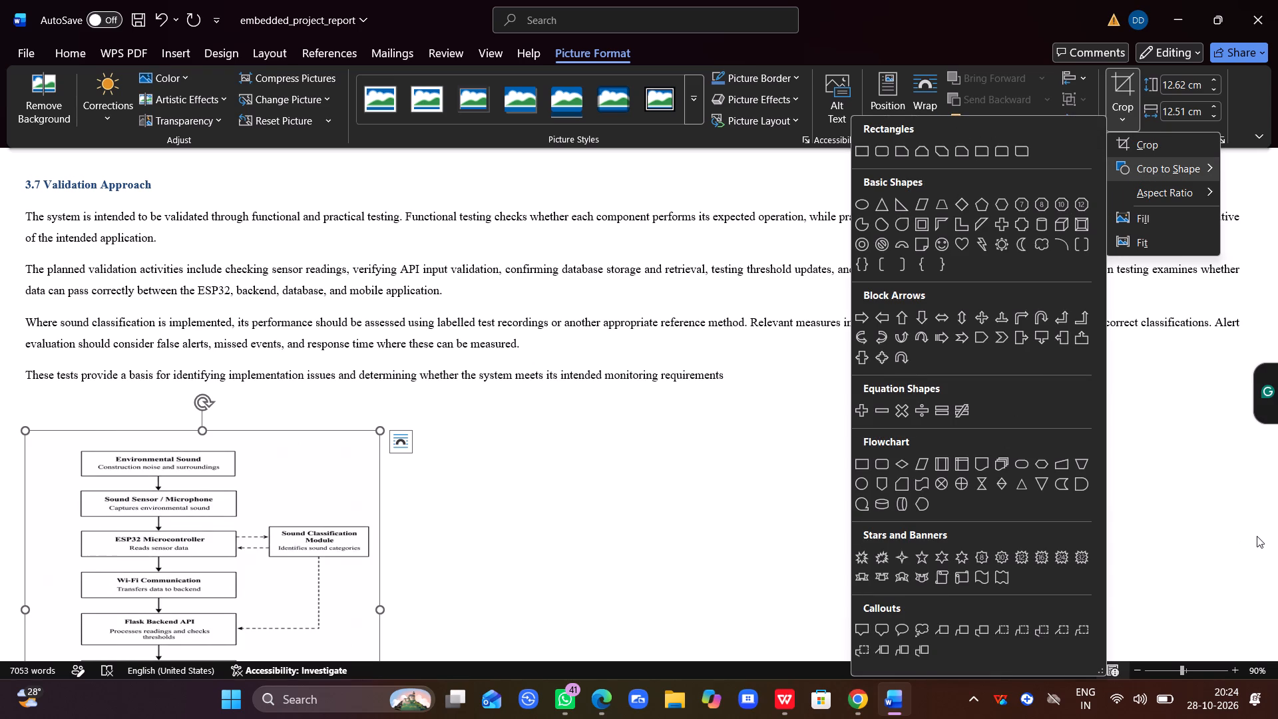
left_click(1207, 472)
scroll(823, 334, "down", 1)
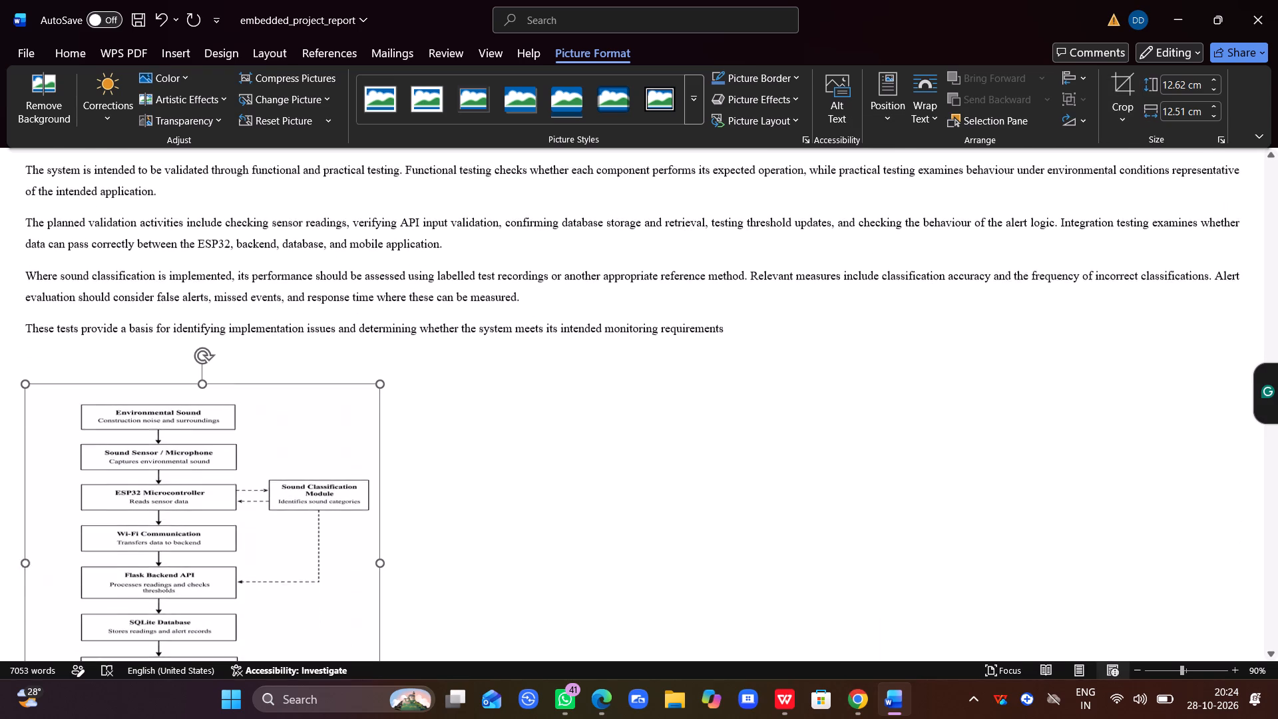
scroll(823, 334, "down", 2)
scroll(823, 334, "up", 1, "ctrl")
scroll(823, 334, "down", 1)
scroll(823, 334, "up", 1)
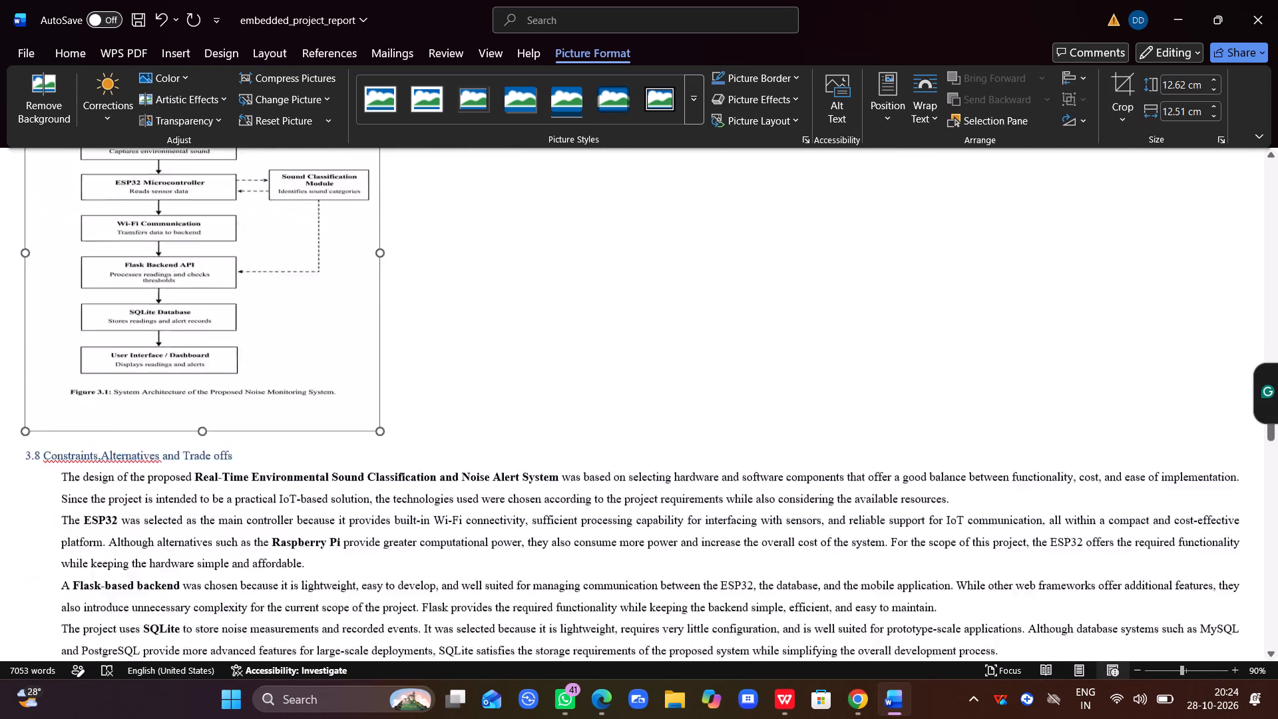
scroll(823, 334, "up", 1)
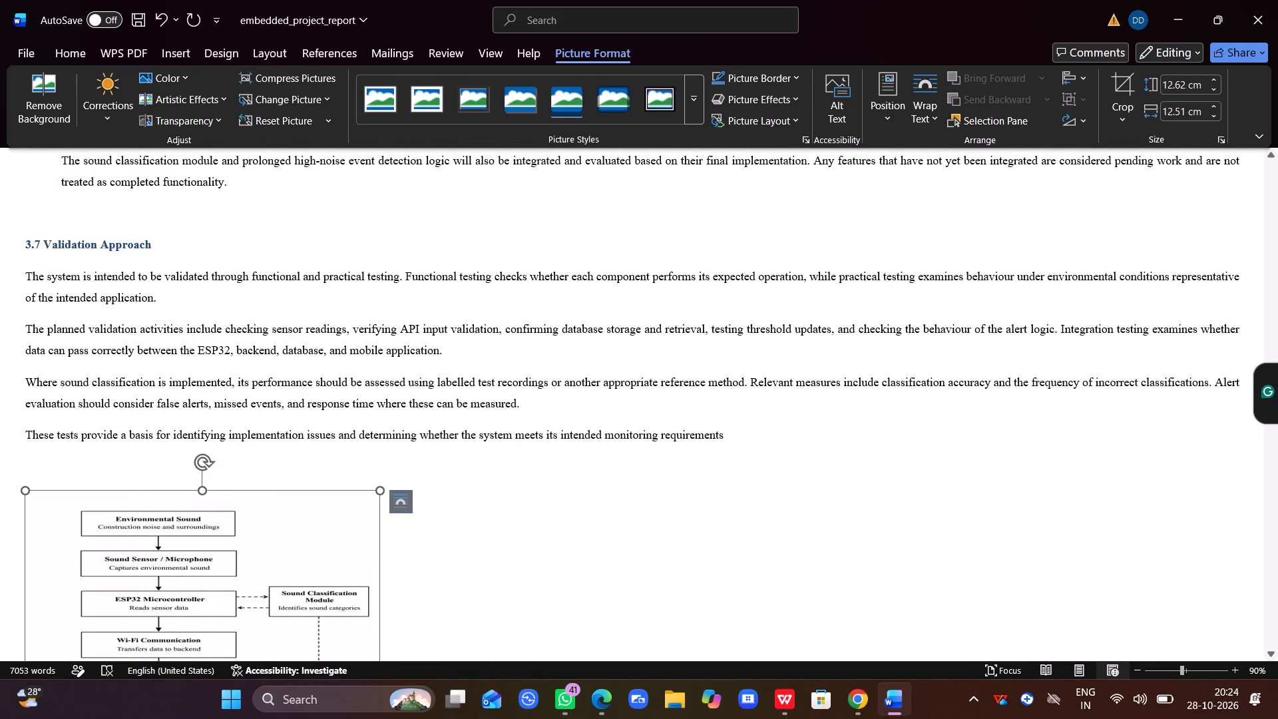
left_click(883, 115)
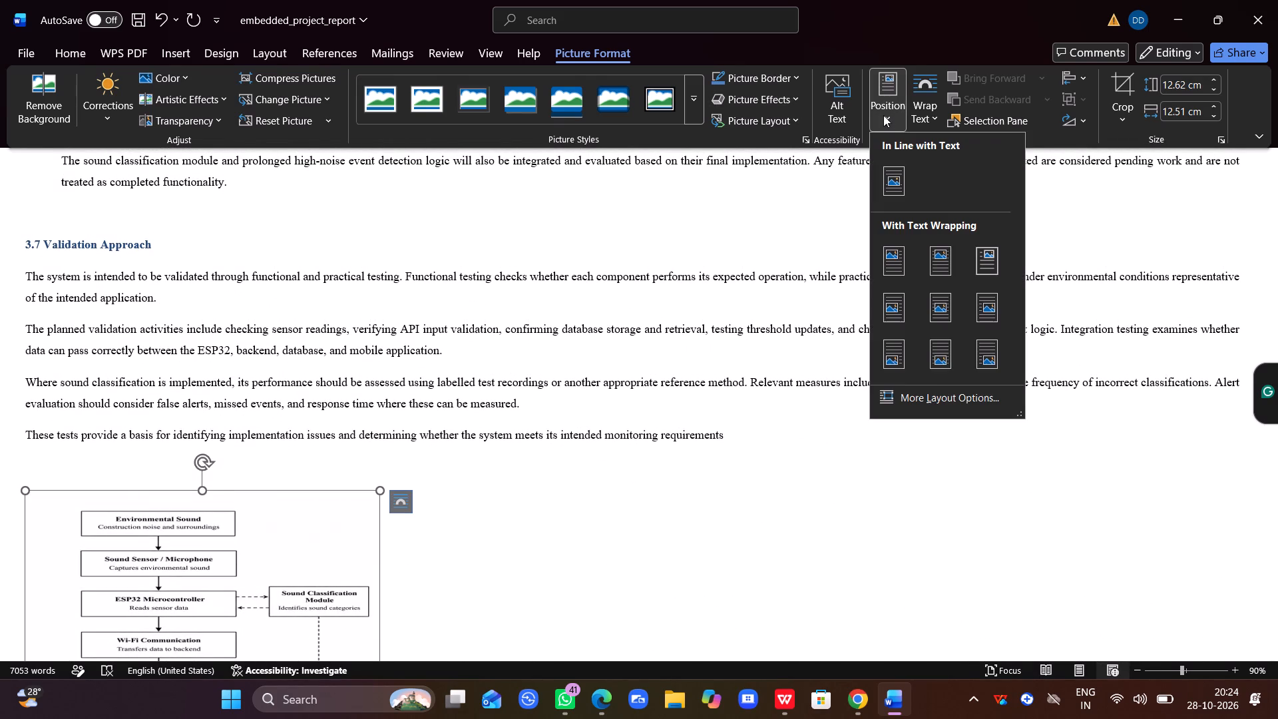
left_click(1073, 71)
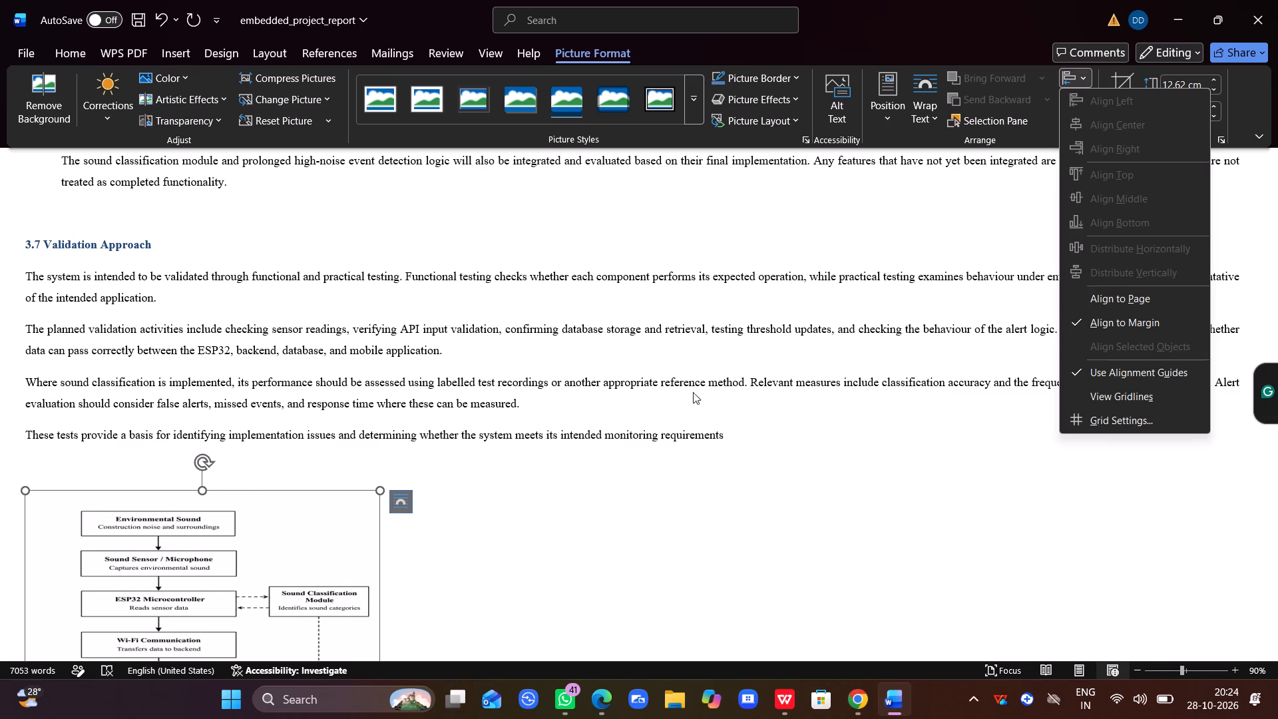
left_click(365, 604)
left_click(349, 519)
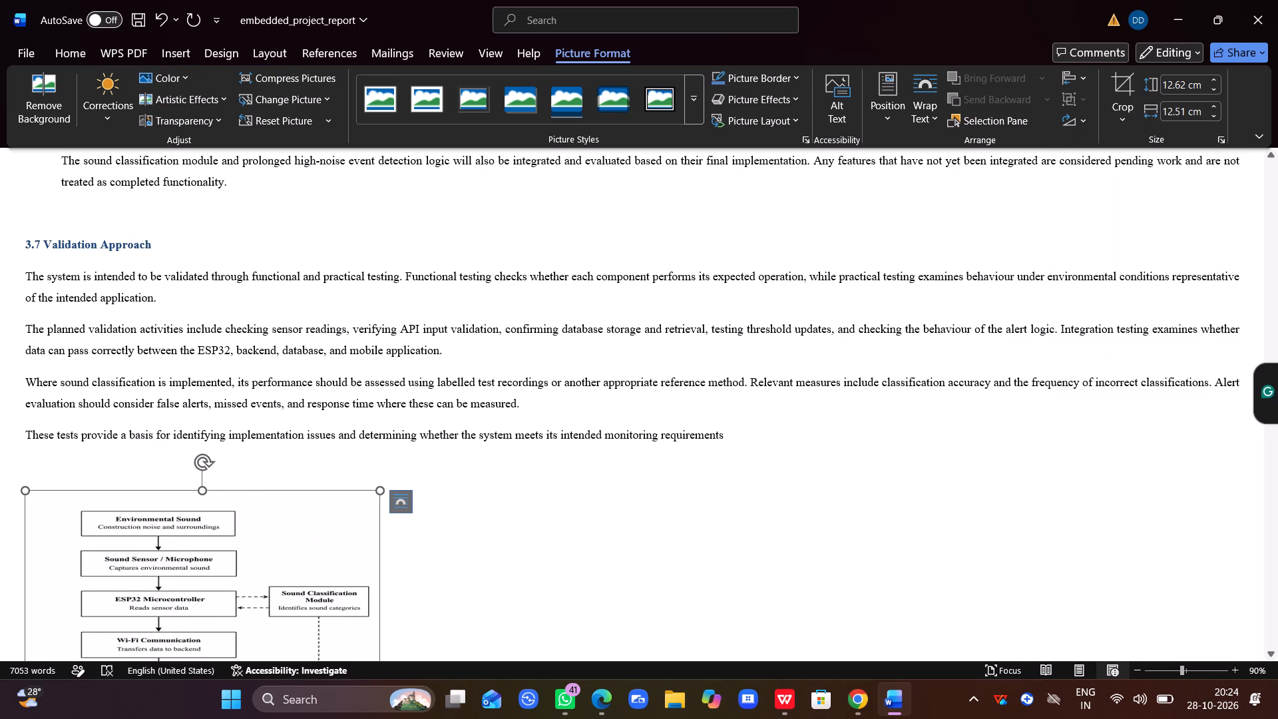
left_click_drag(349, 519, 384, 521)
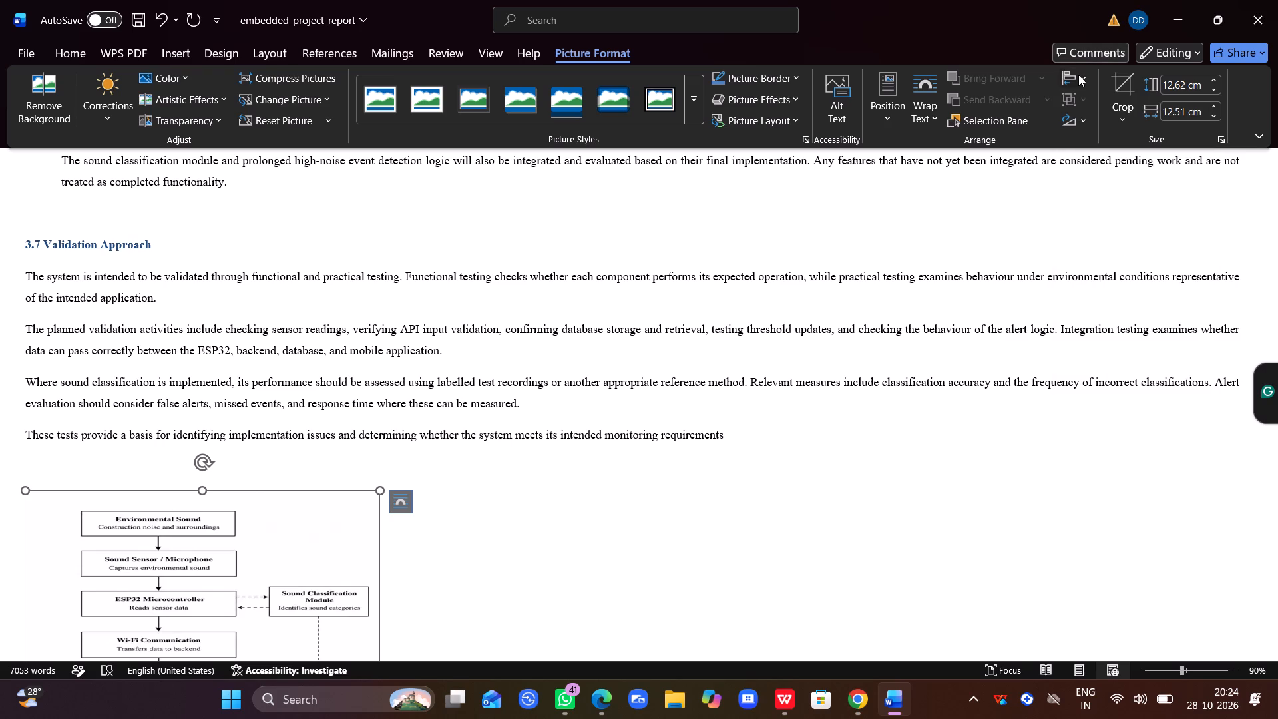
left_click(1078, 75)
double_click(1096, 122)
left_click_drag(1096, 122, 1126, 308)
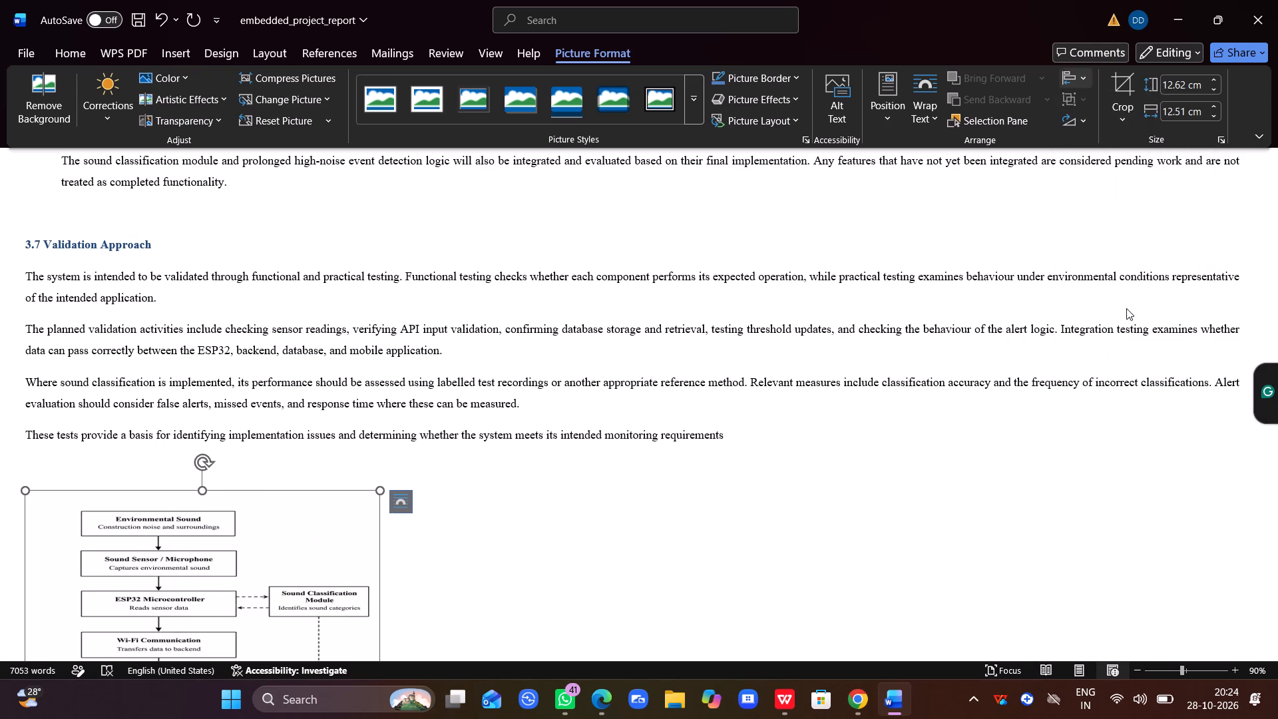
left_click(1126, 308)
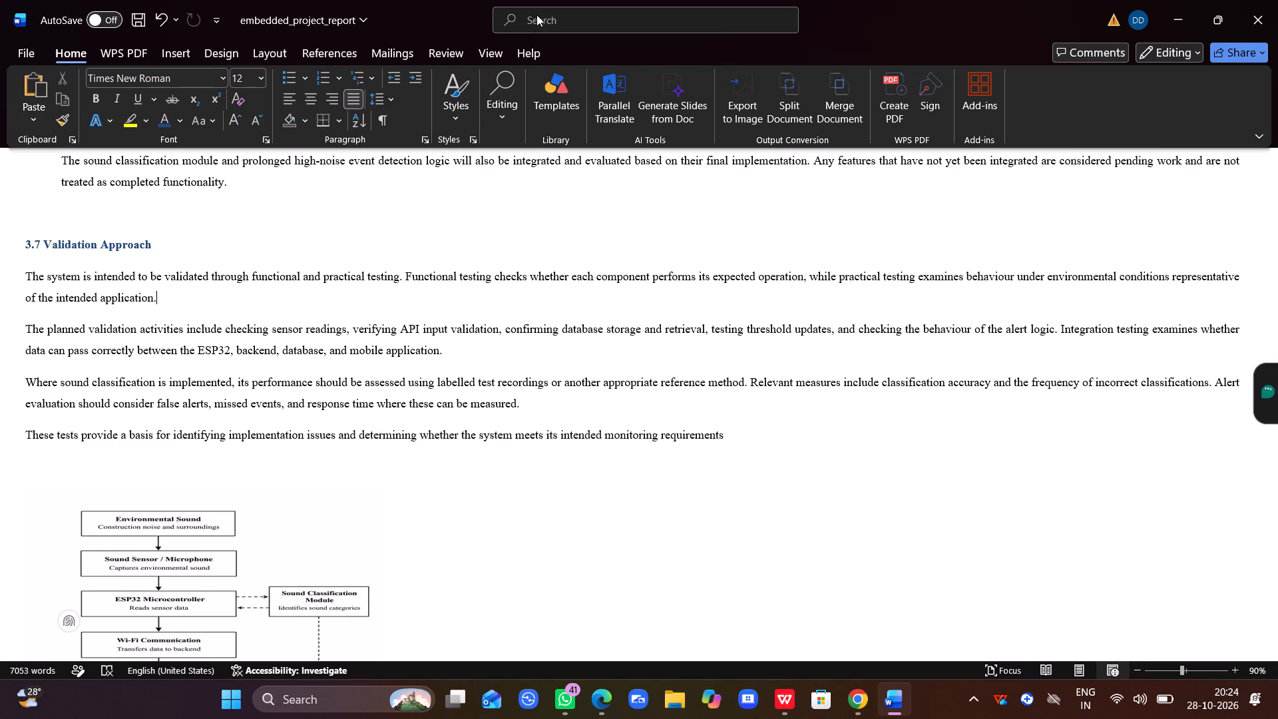
scroll(538, 322, "down", 1)
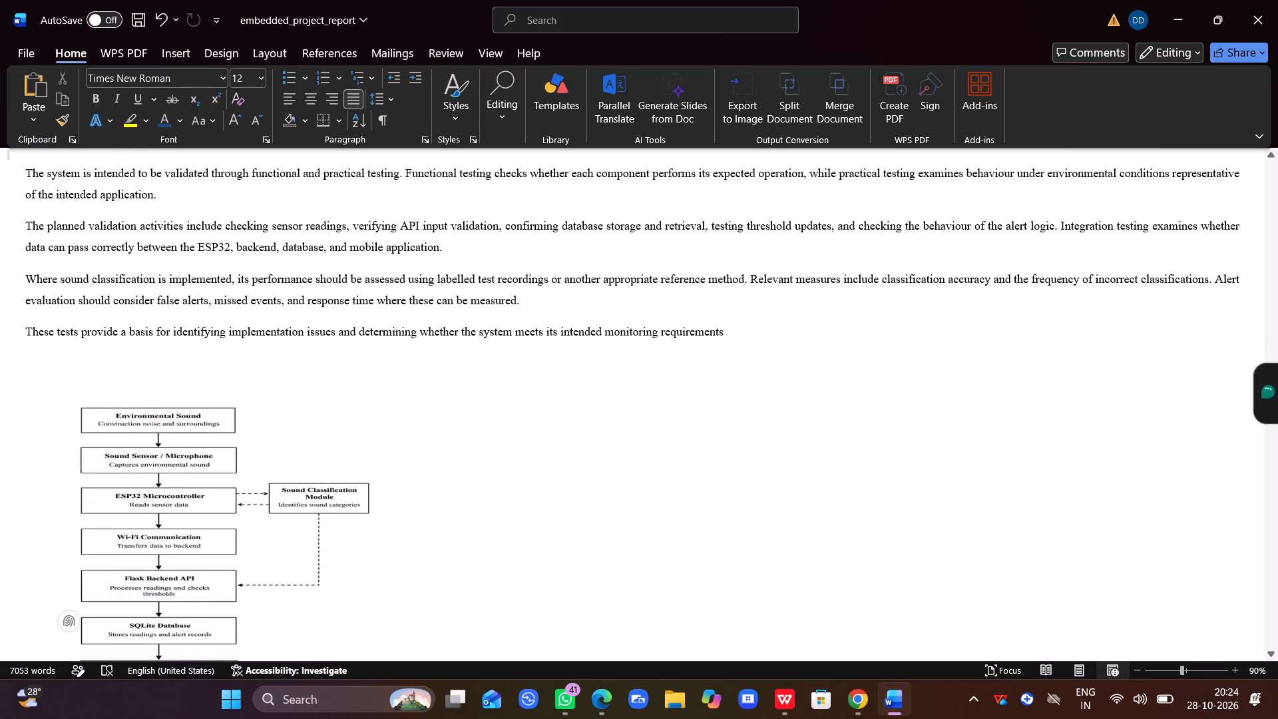
left_click_drag(25, 173, 561, 356)
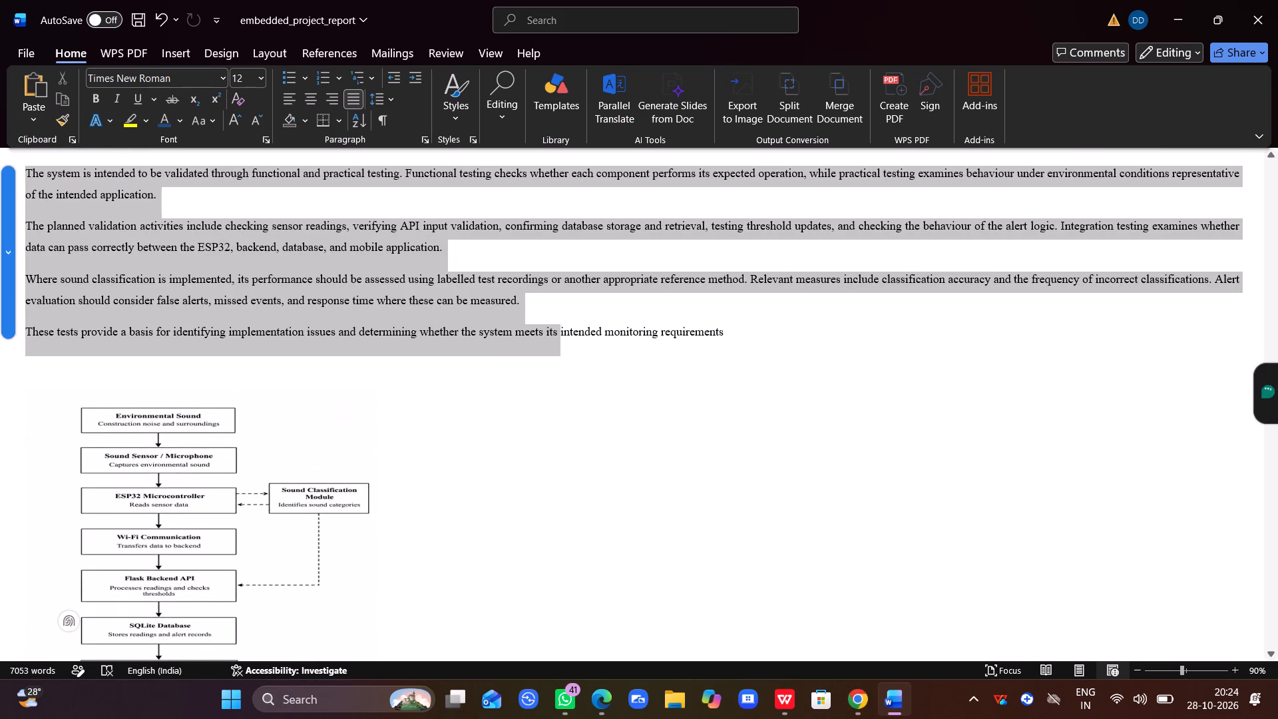
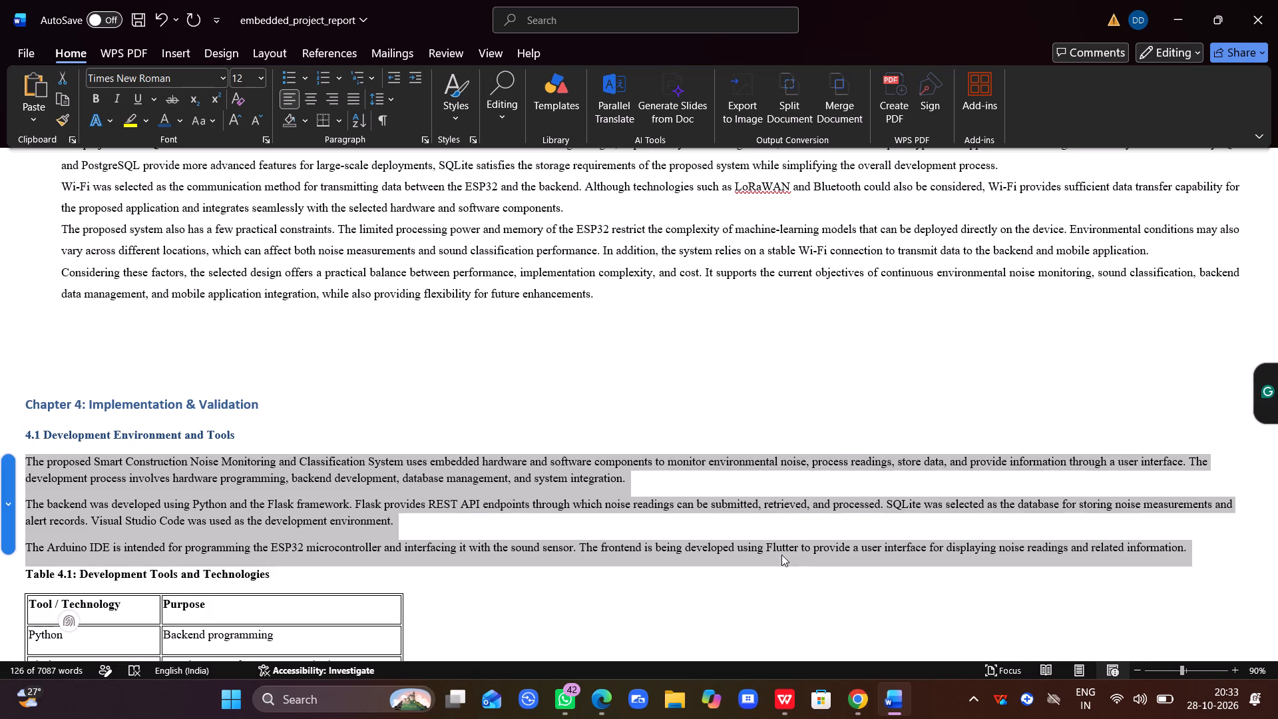
key("BackSpace")
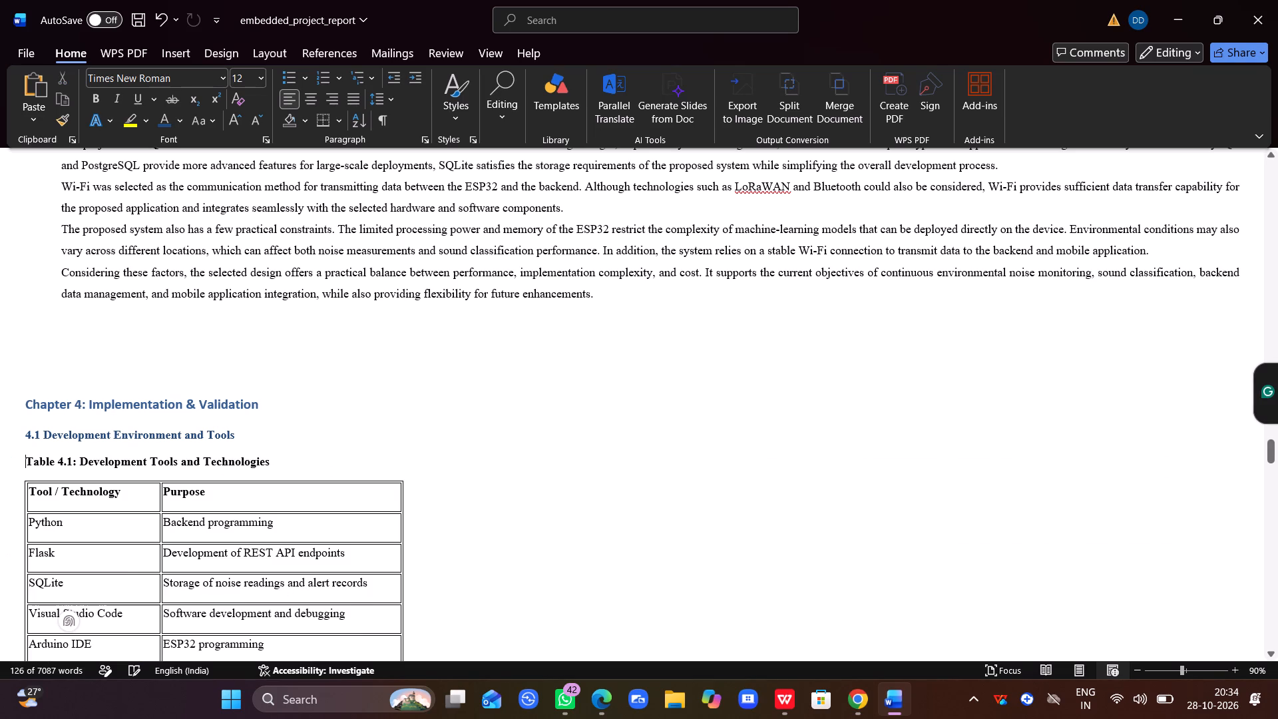
left_click(292, 436)
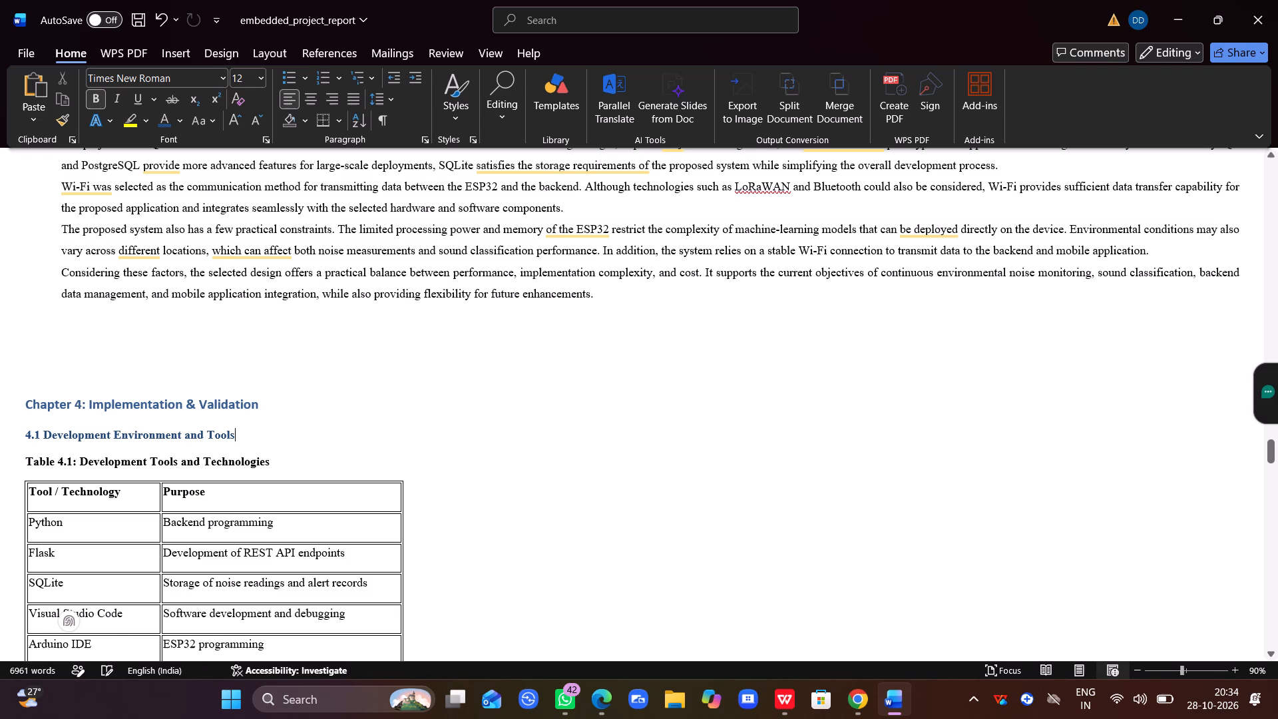
key("Return")
key("ctrl+v")
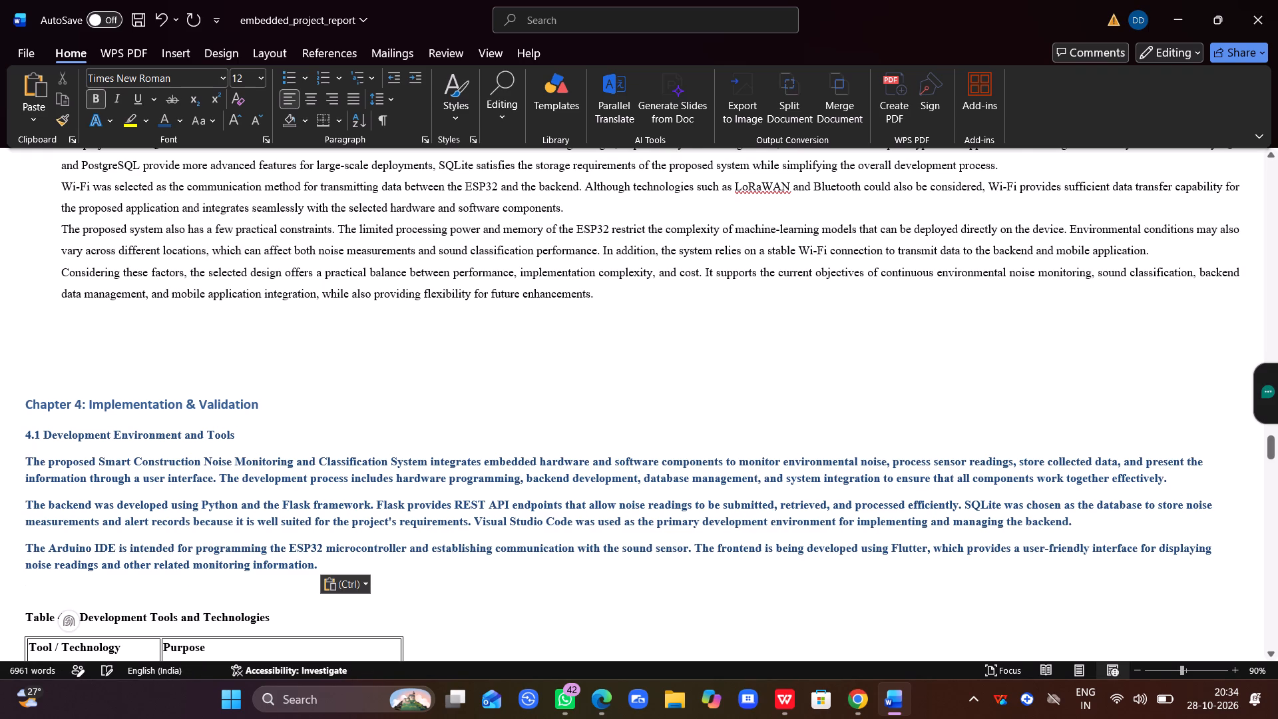
Format the pasted section 4.1 paragraphs in black with bold turned off.
left_click_drag(28, 457, 402, 588)
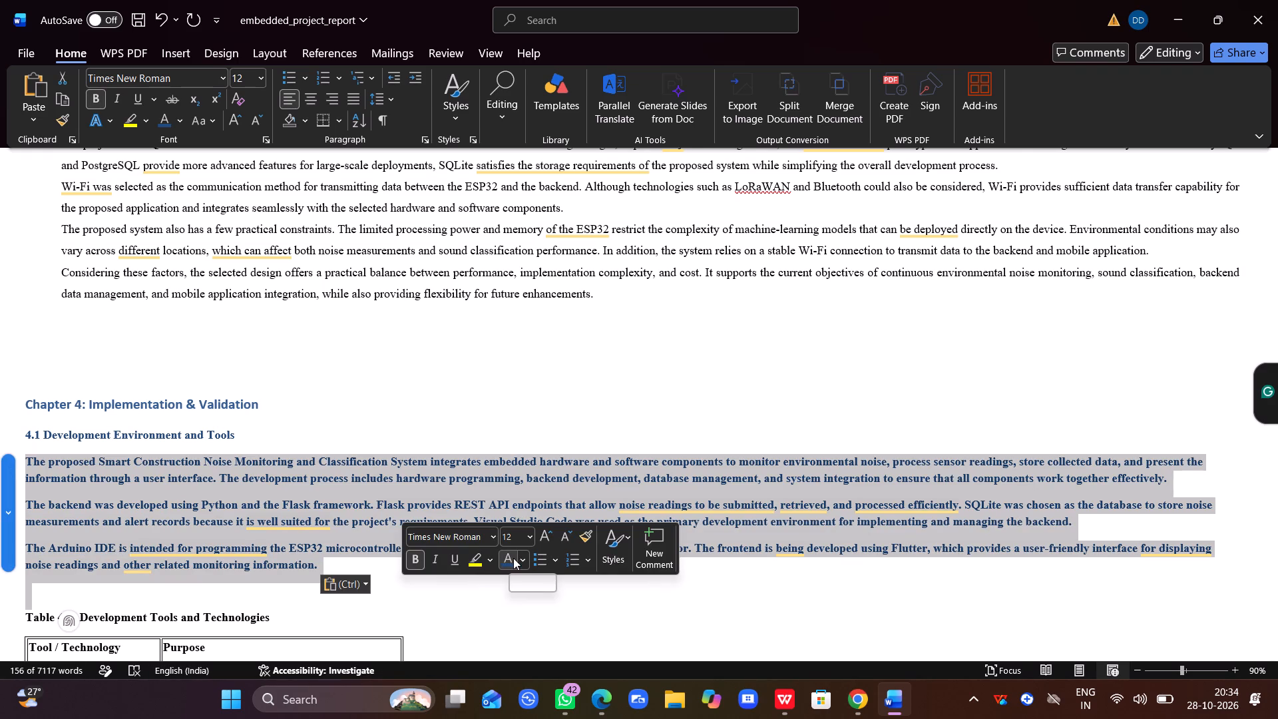
left_click(519, 561)
left_click(530, 314)
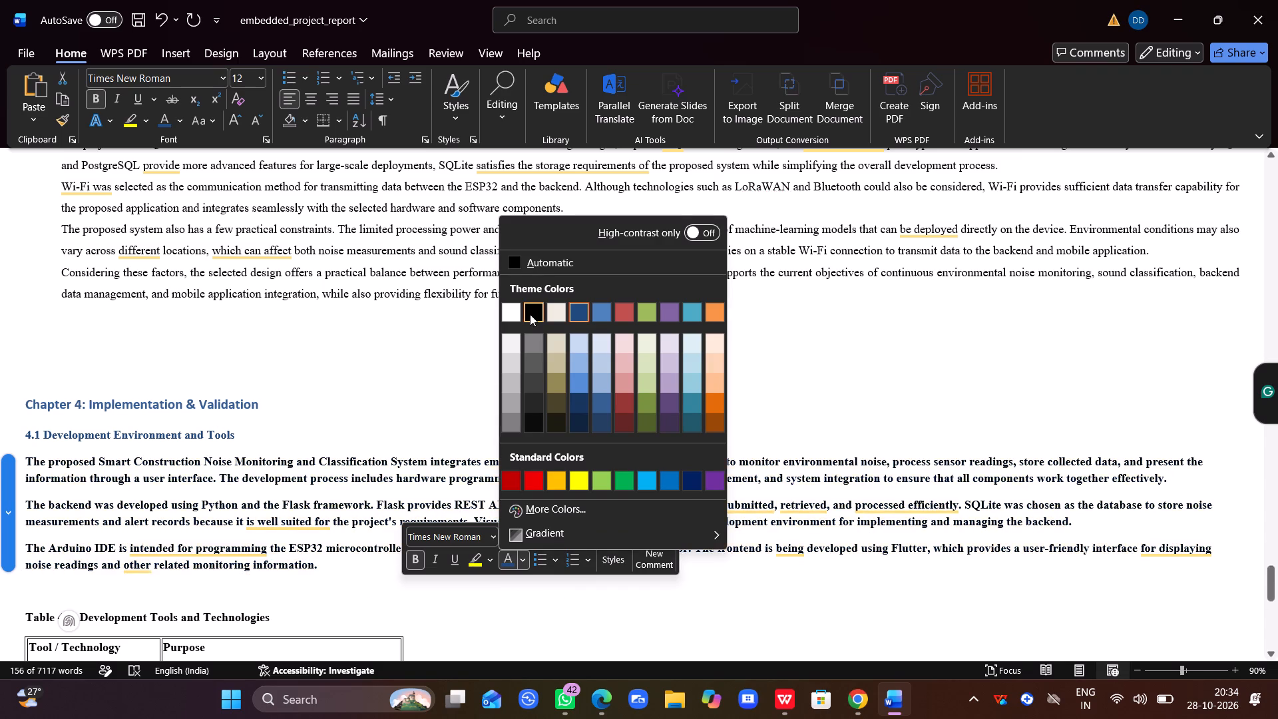
left_click(417, 559)
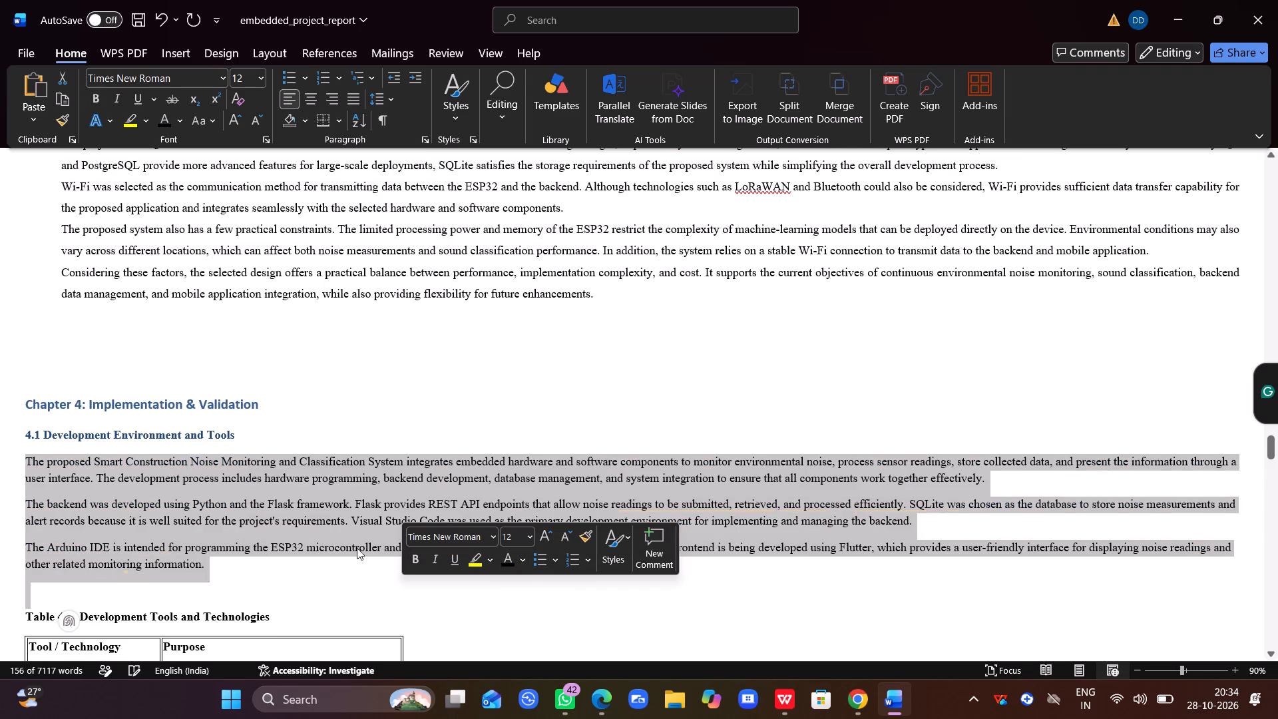
Indent the three section 4.1 paragraphs by applying bullets and removing each bullet marker while keeping the indent.
left_click(535, 567)
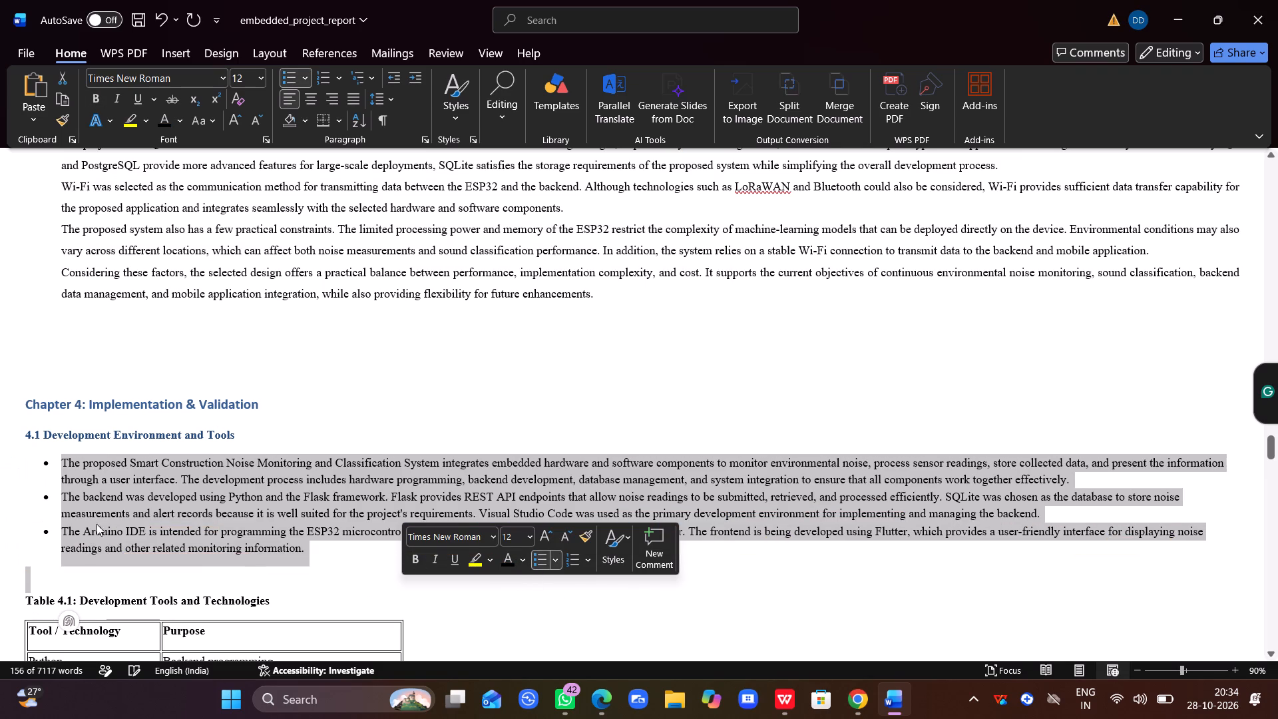
left_click(57, 453)
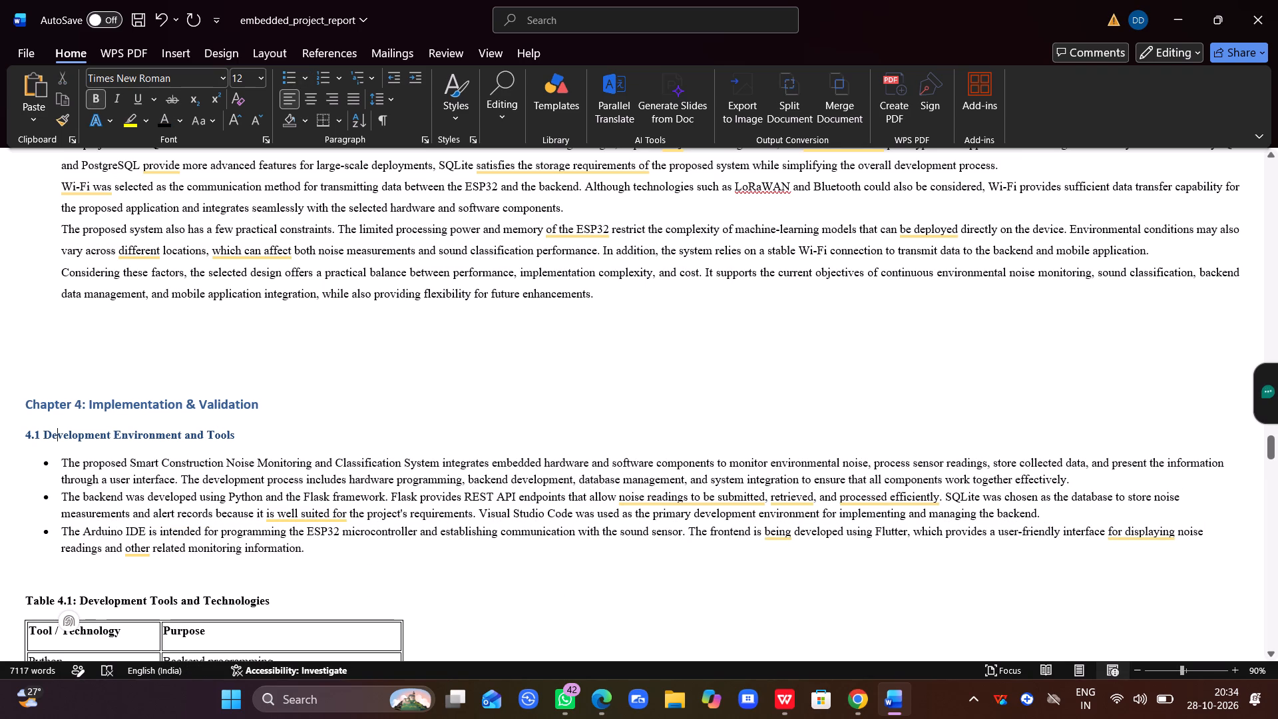
left_click(62, 461)
key("BackSpace")
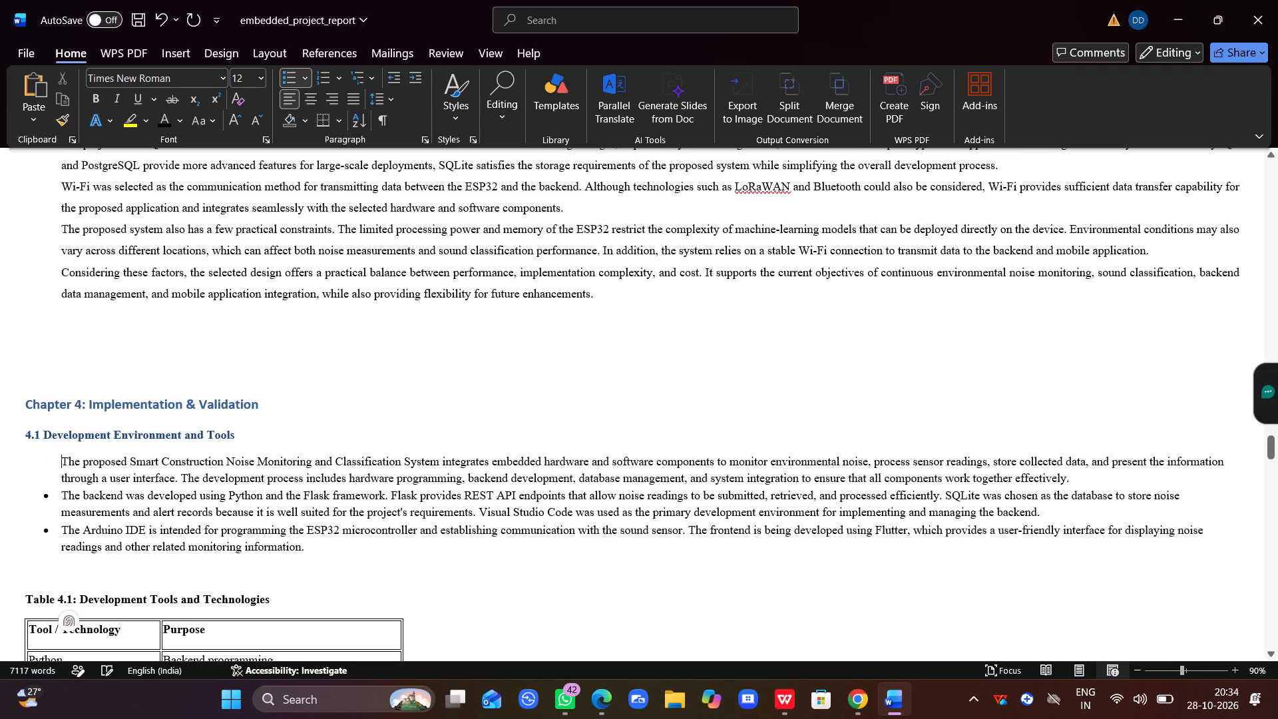
left_click(59, 500)
key("BackSpace")
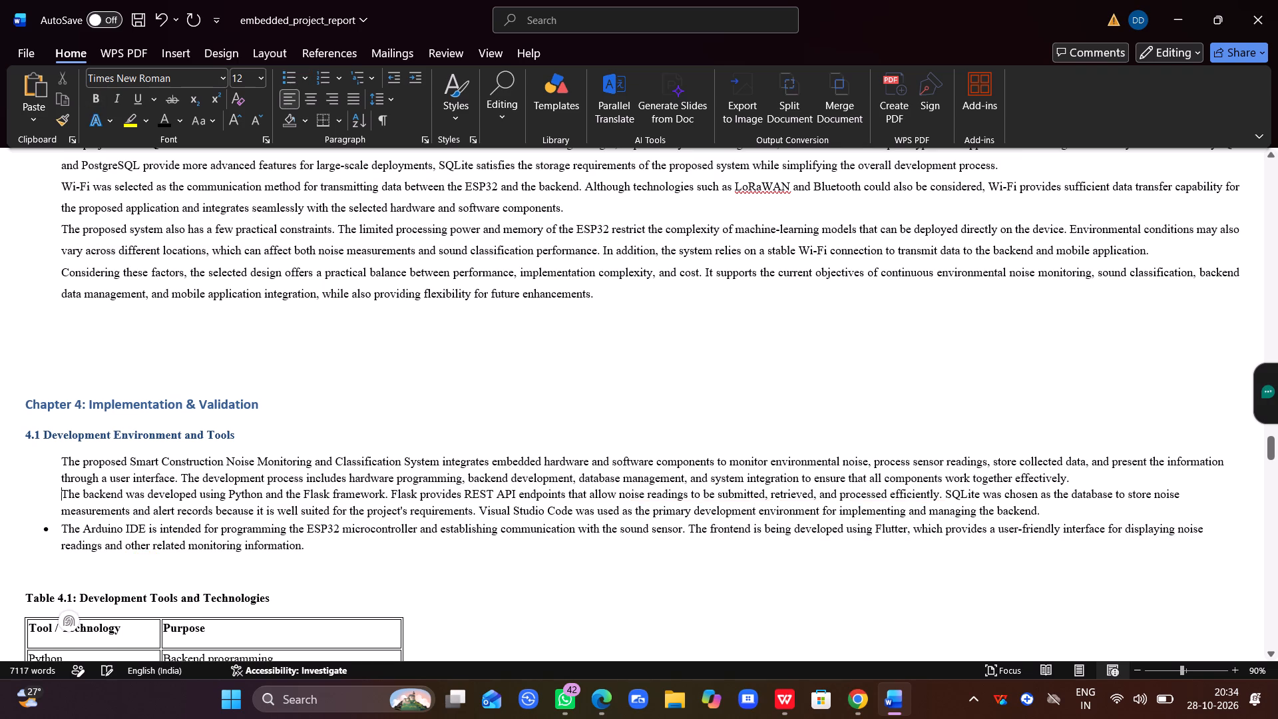
left_click(63, 525)
key("BackSpace")
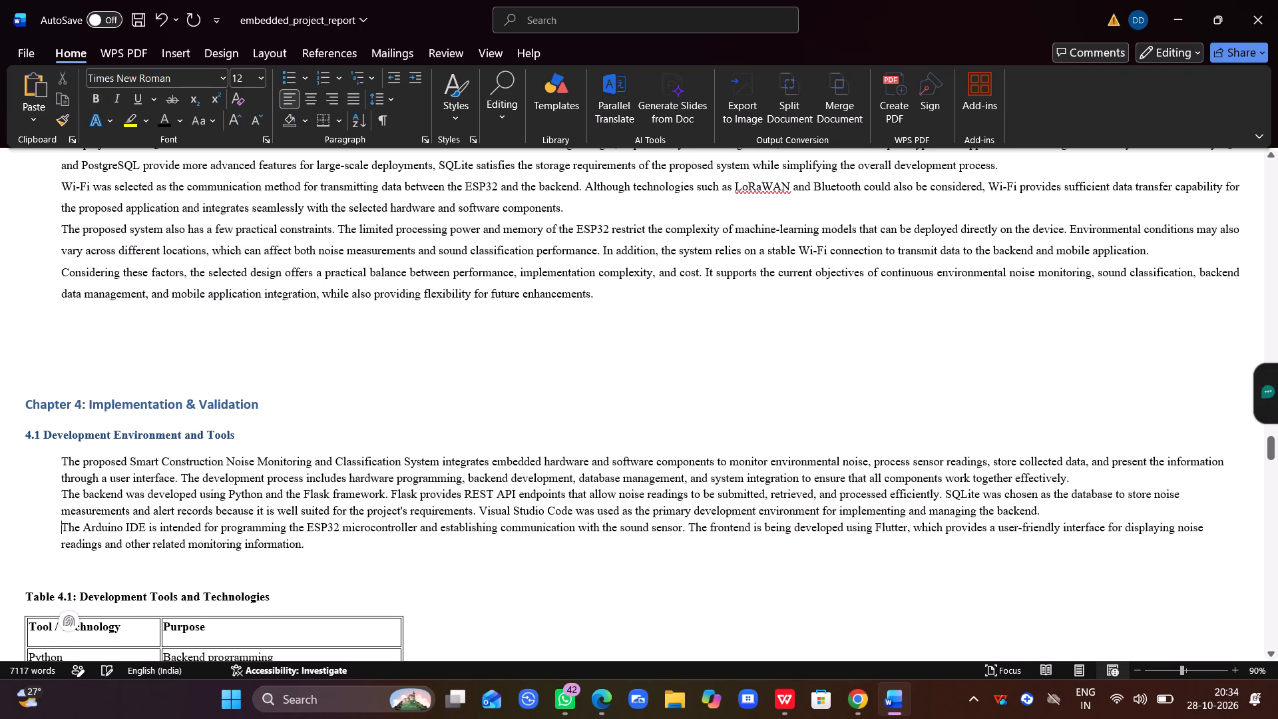
Apply bullets to the Table 4.1 caption and every cell of the development tools table.
left_click_drag(27, 595, 83, 656)
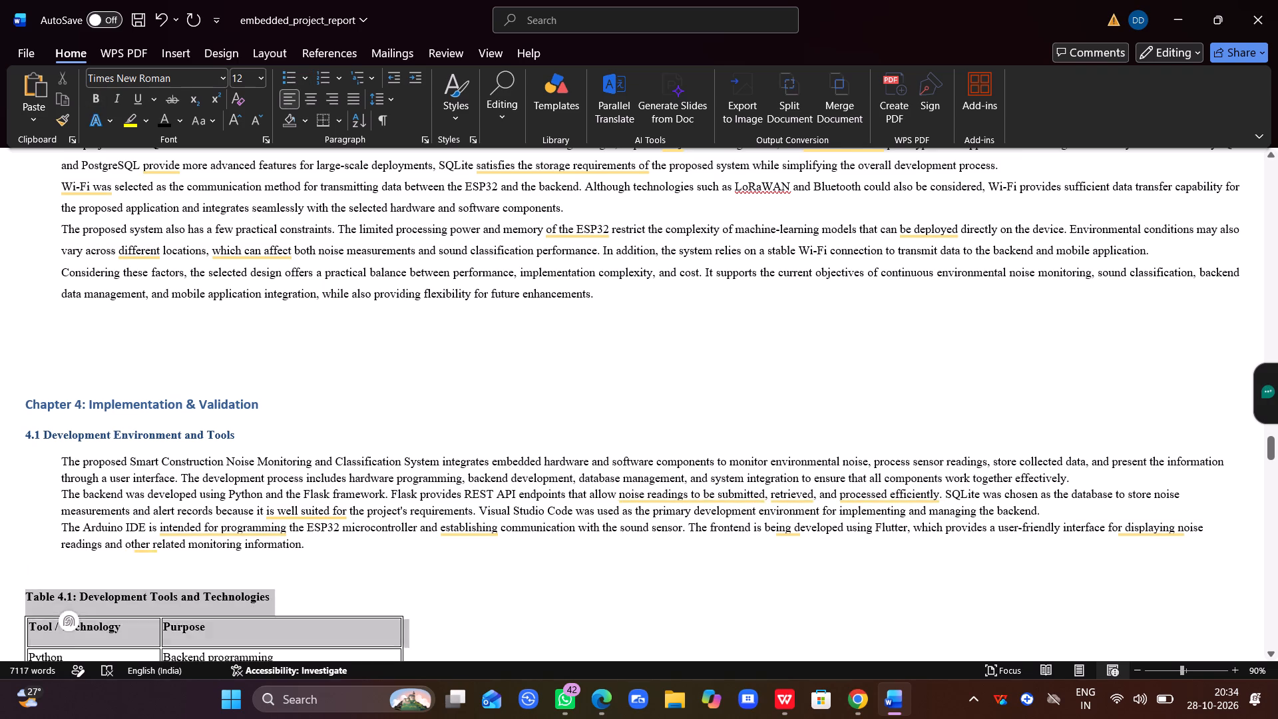
left_click_drag(83, 656, 393, 529)
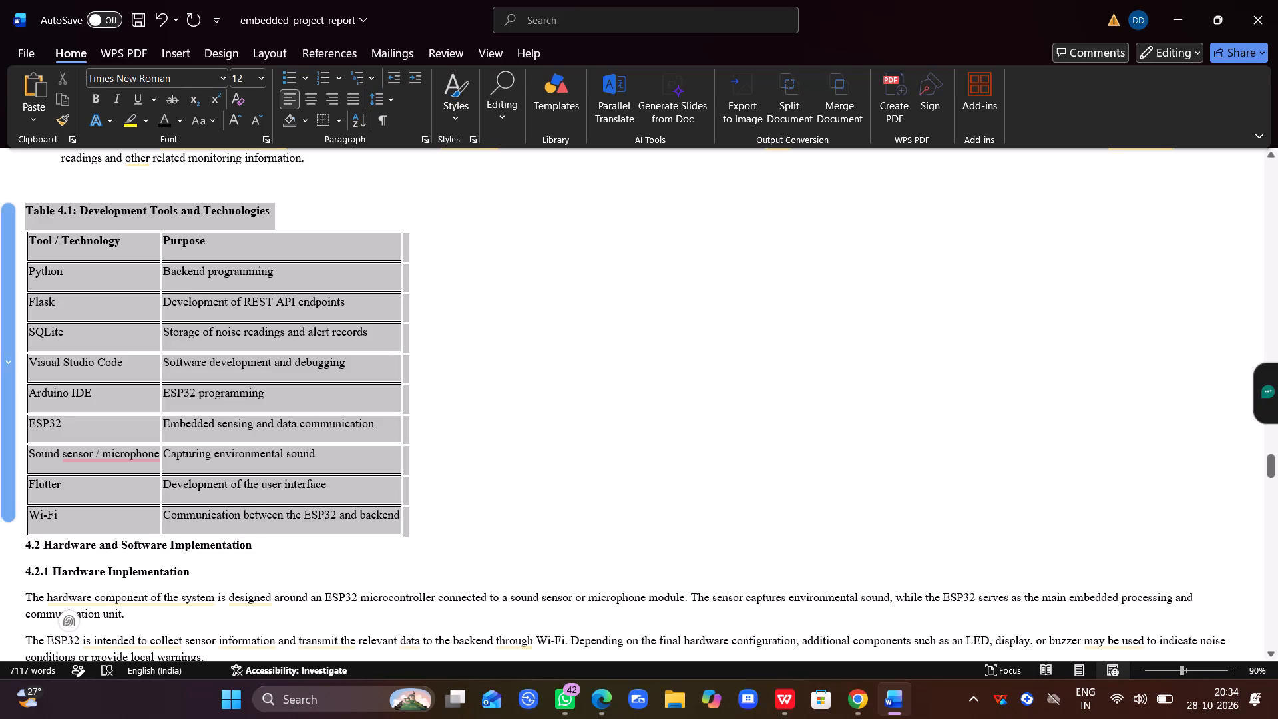
left_click_drag(393, 529, 453, 531)
left_click(585, 511)
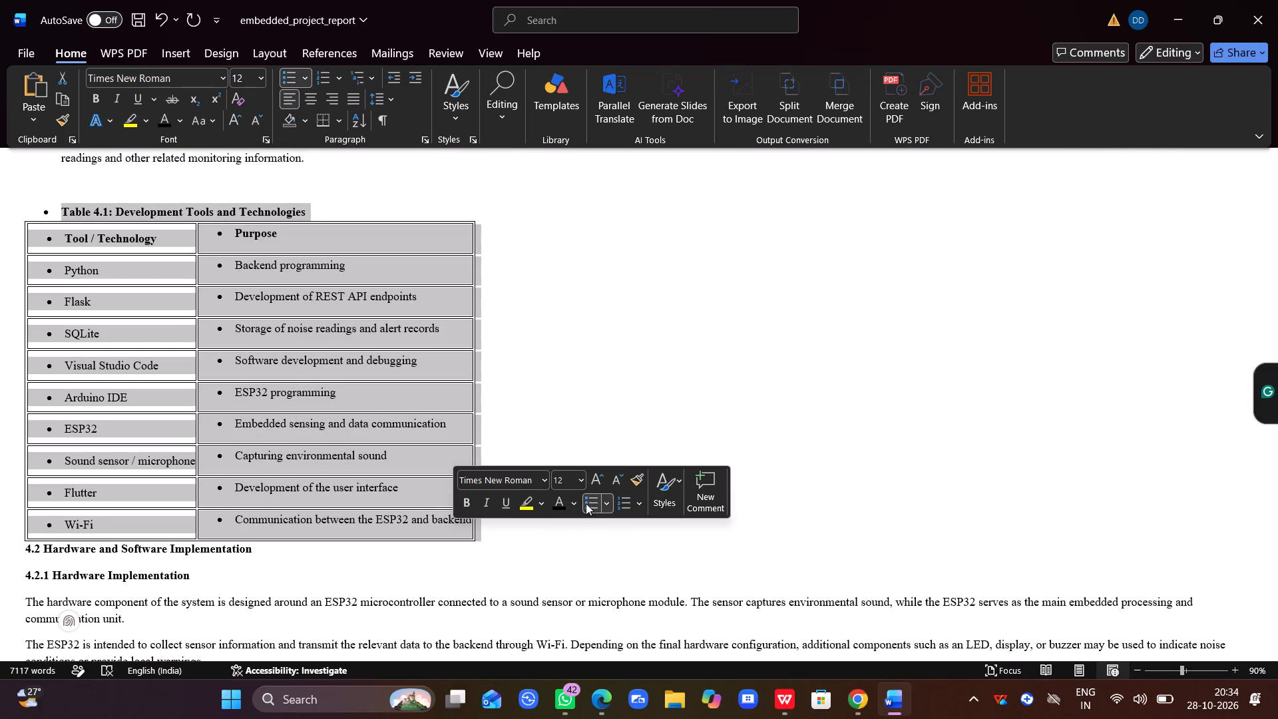
left_click(529, 416)
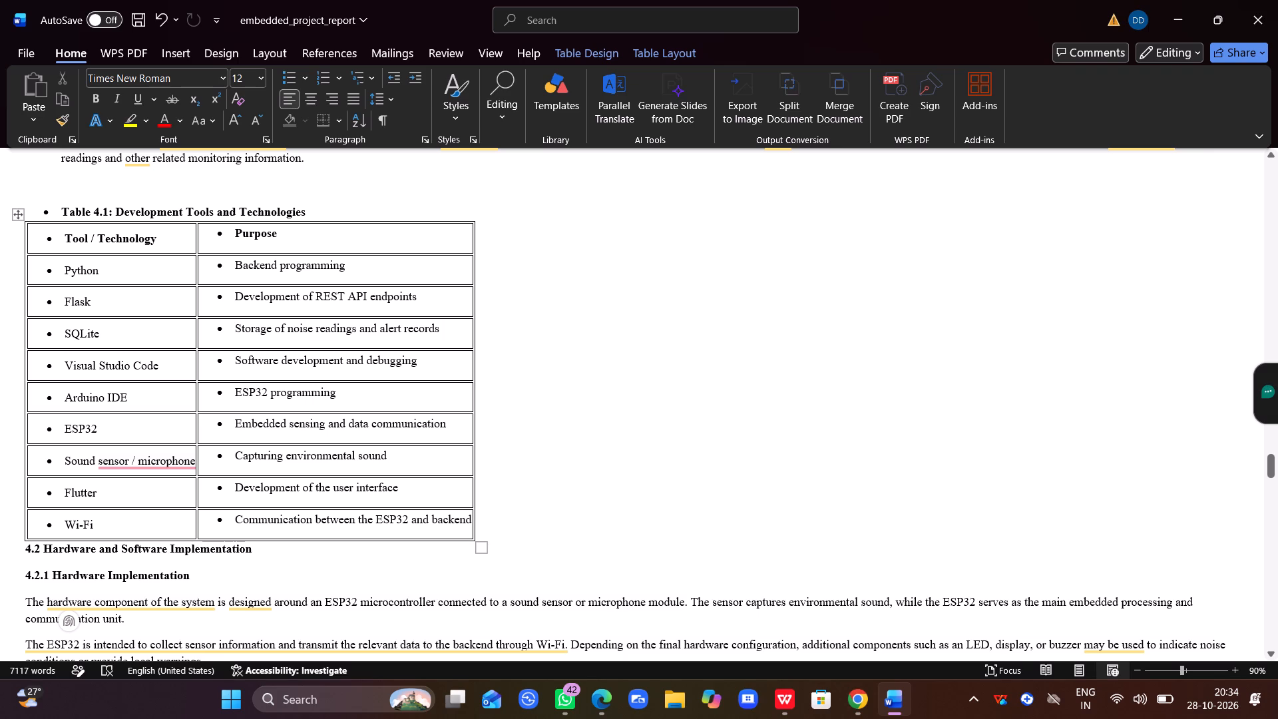
Remove the bullet marker from the Table 4.1 caption while keeping its indent.
left_click(59, 216)
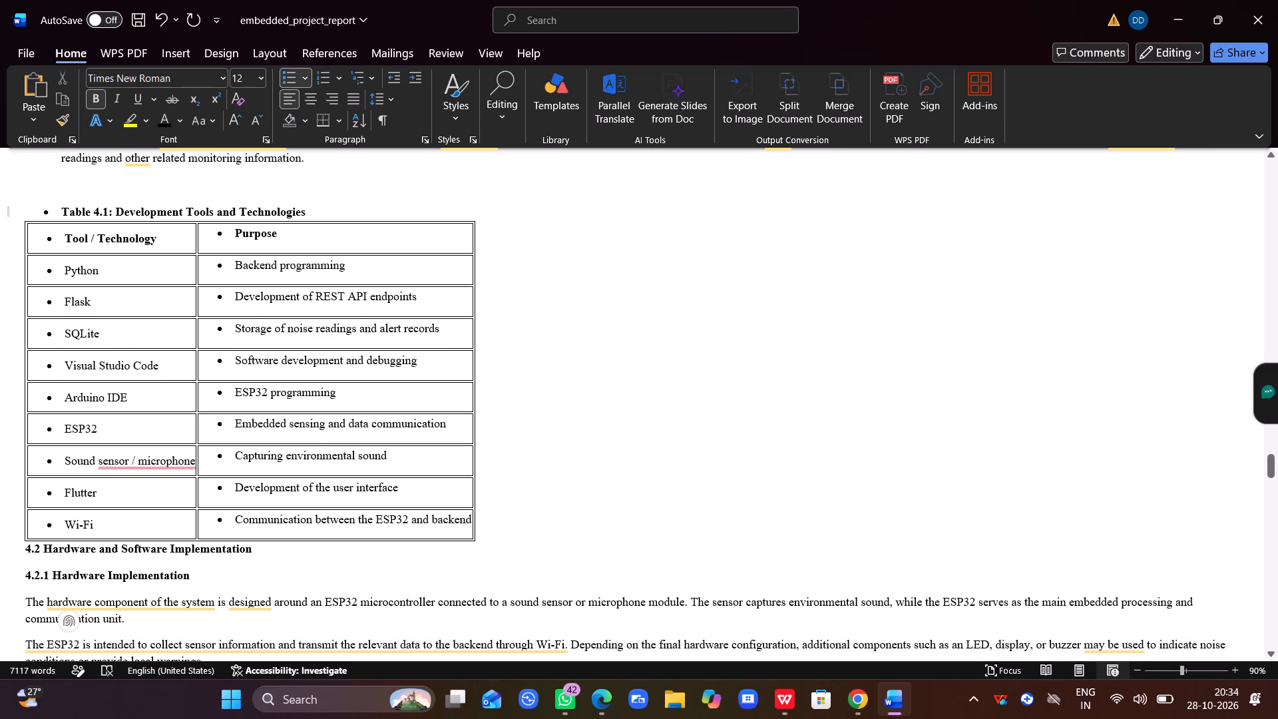
key("BackSpace")
Remove the bullet markers from the Tool / Technology column, from the header down to Wi-Fi, keeping the cell text indented.
left_click(63, 237)
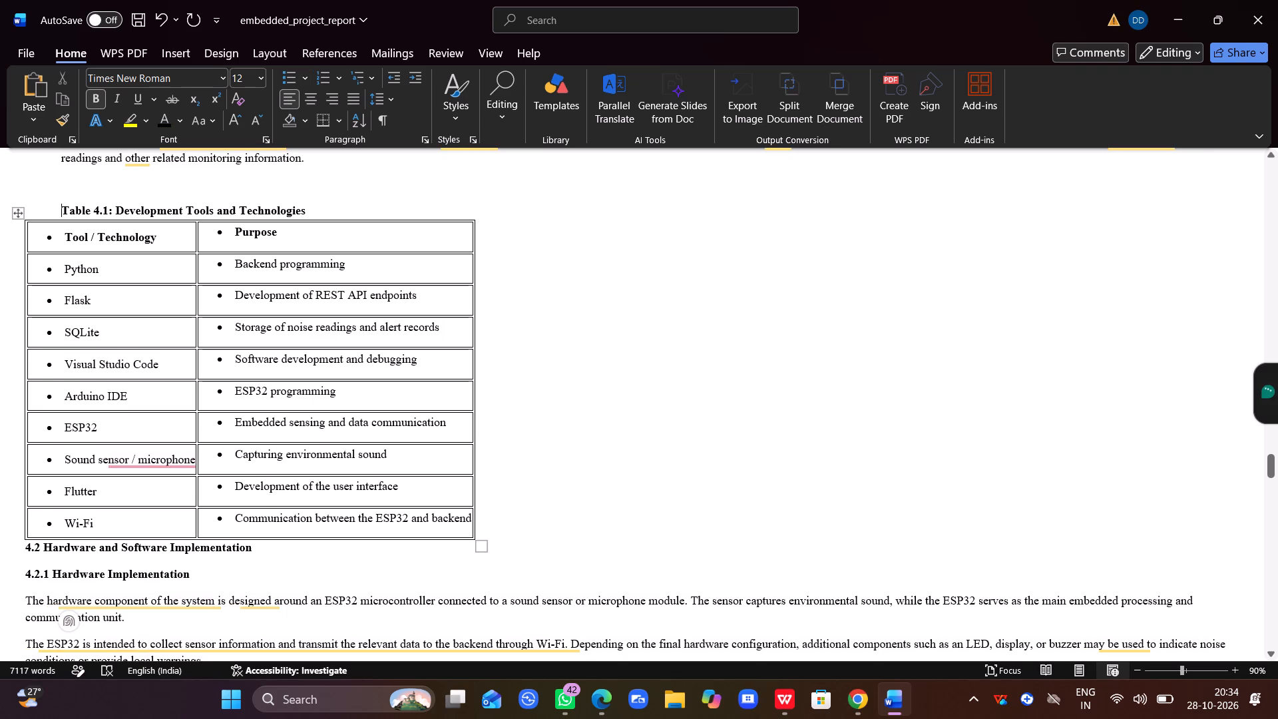
key("BackSpace")
key("Down")
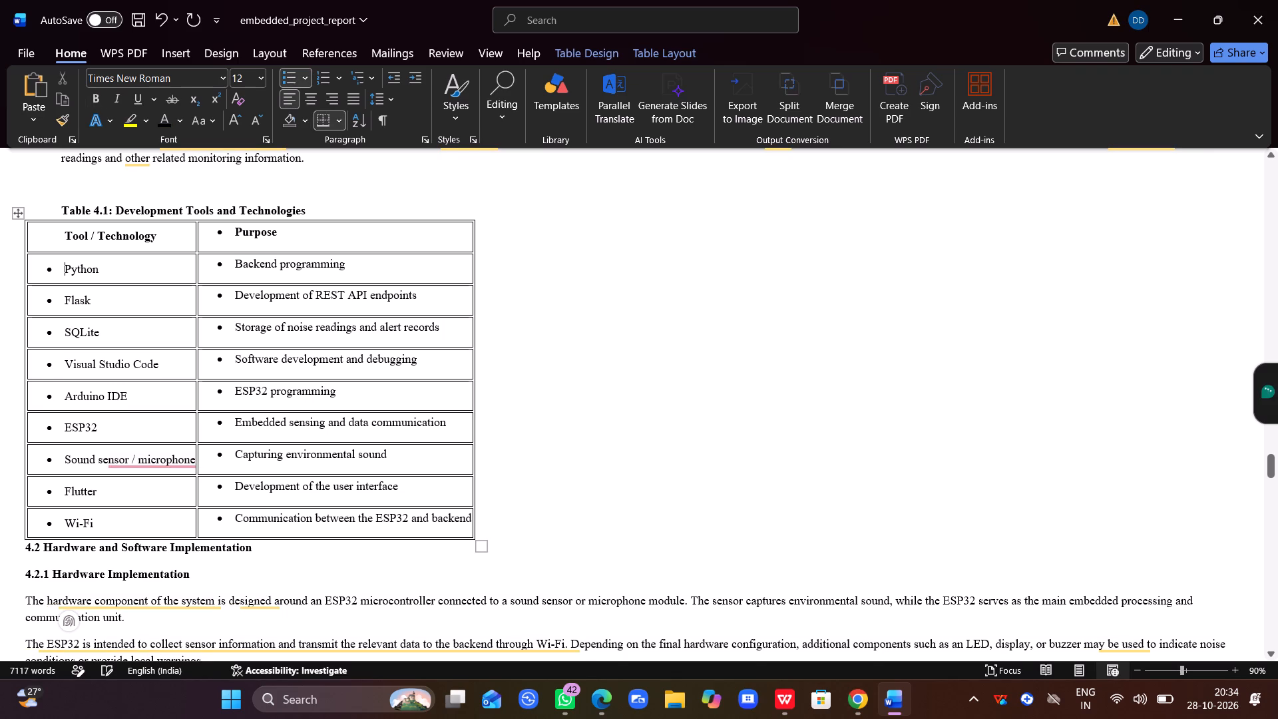
key("BackSpace")
key("Down")
key("BackSpace")
key("Down")
key("BackSpace")
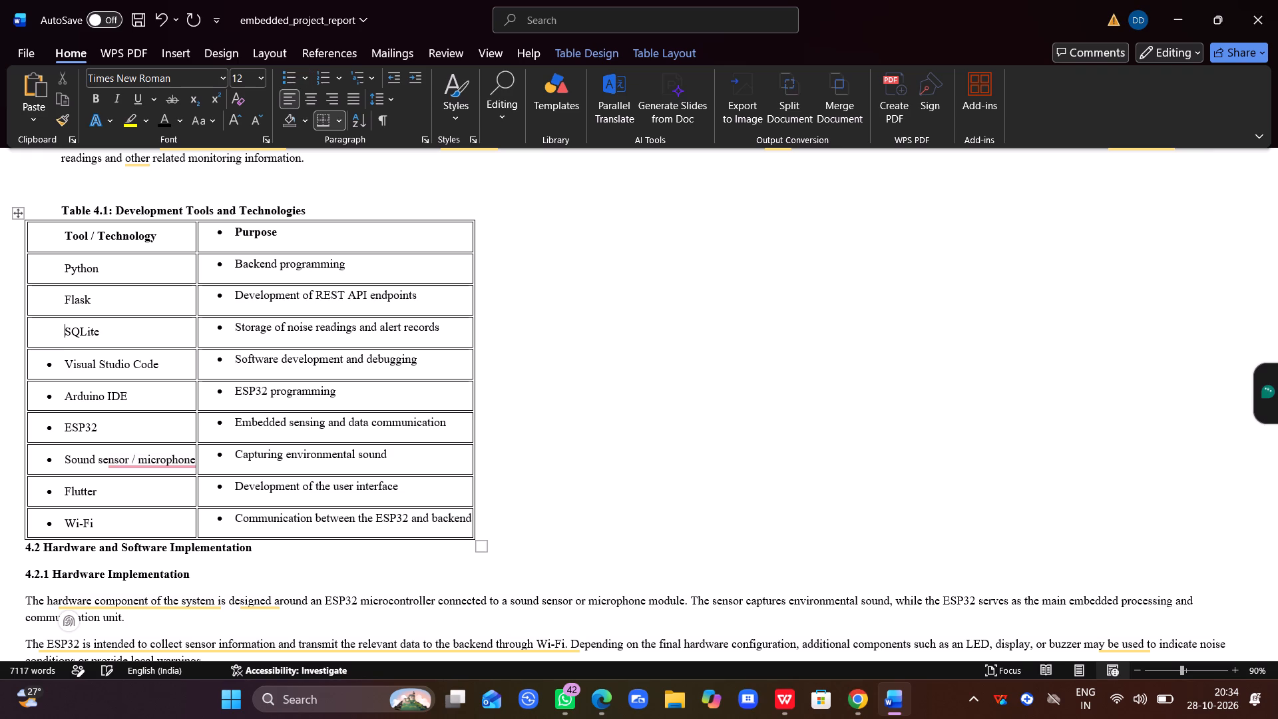
key("Down")
key("BackSpace")
key("Down")
key("BackSpace")
key("Down")
key("BackSpace")
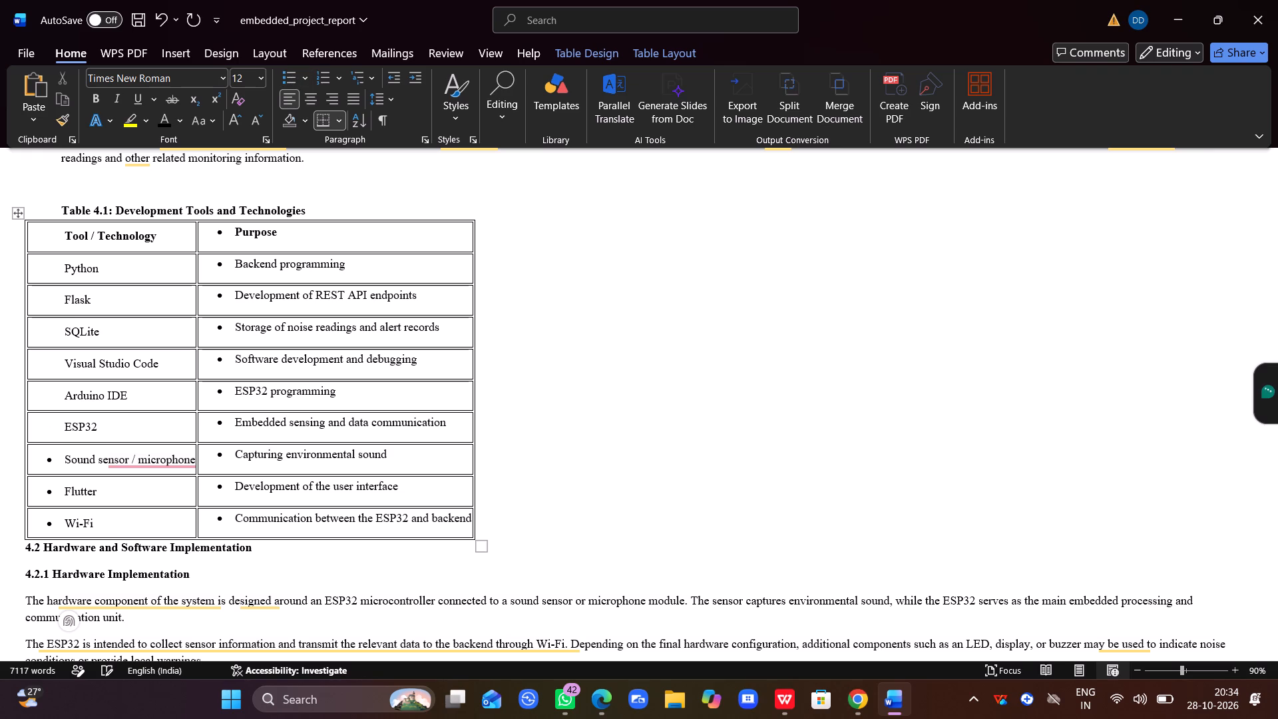
key("Down")
key("BackSpace")
key("Down")
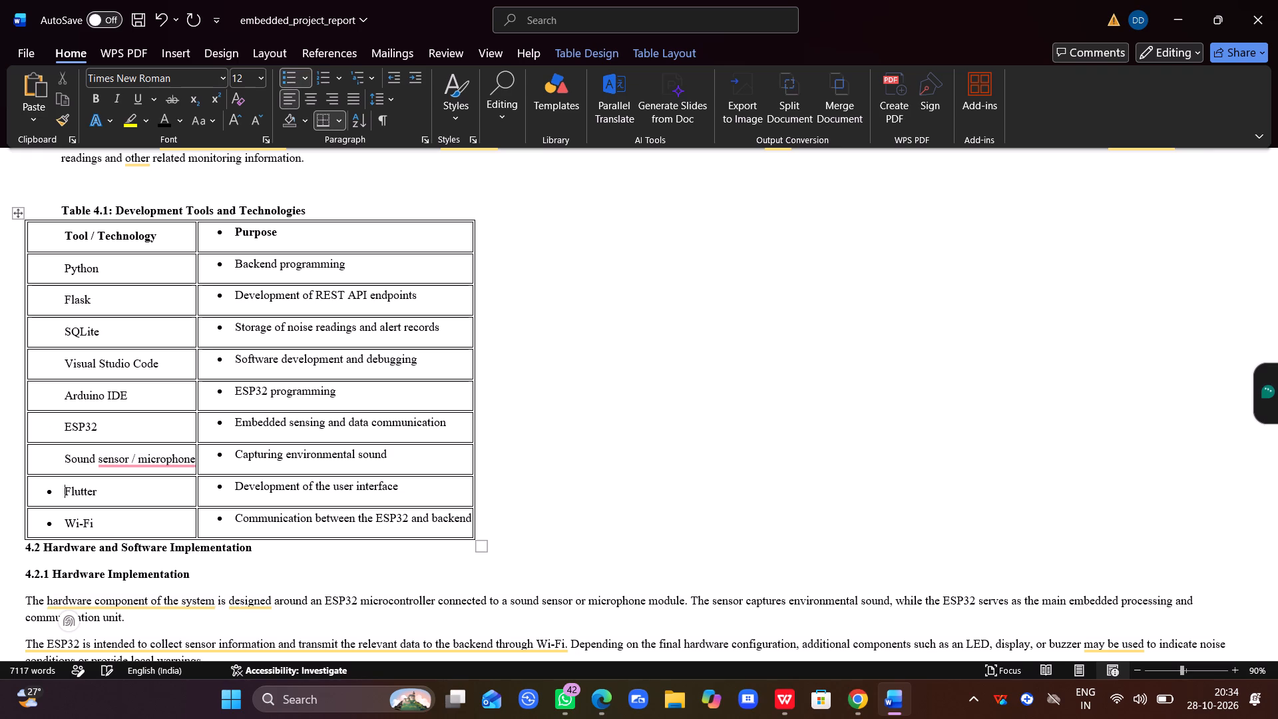
key("BackSpace")
key("Down")
key("BackSpace")
Remove the bullet markers from the Purpose column, from the header down to the Wi-Fi row, keeping the cell text indented.
key("Right")
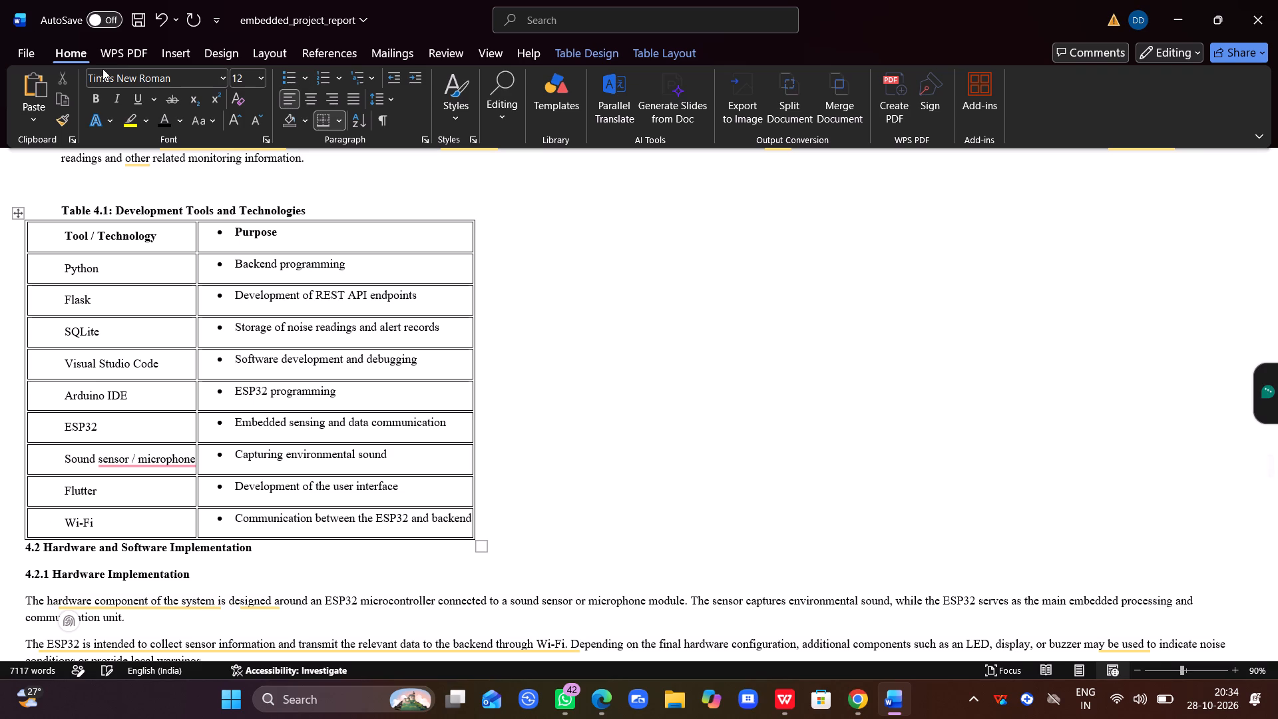
left_click(226, 229)
key("BackSpace")
key("Down")
key("BackSpace")
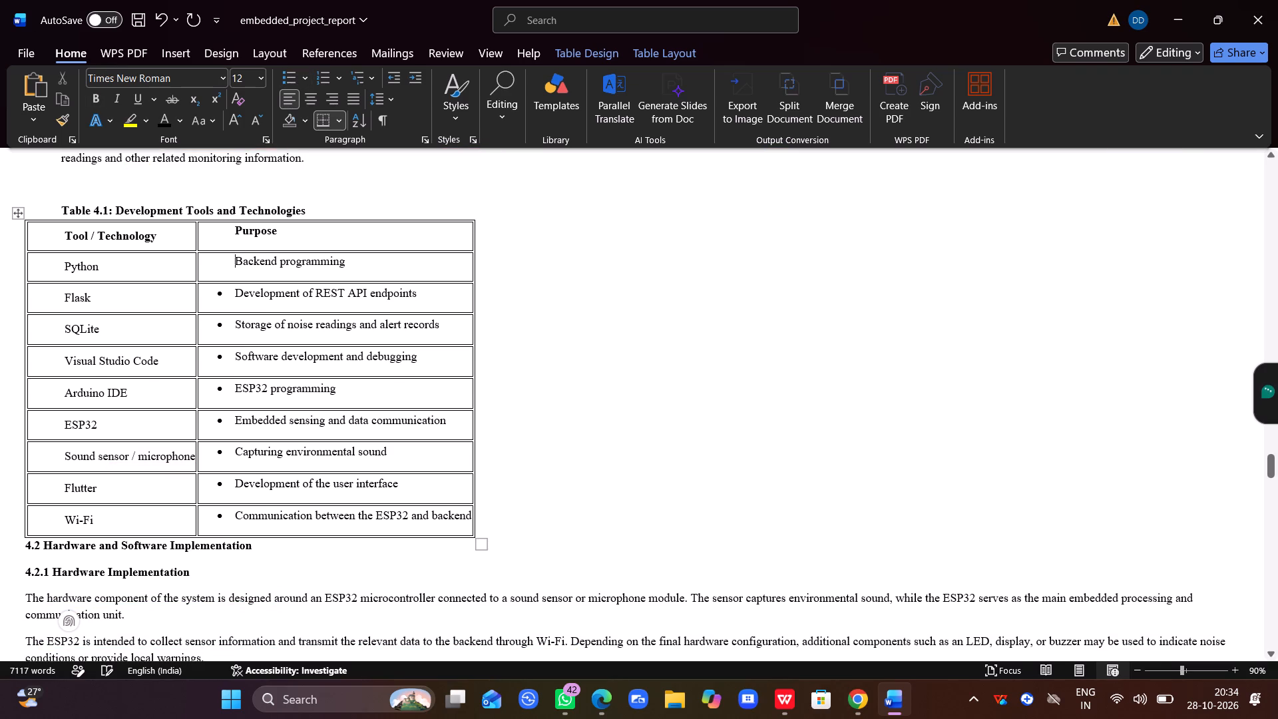
key("Down")
key("BackSpace")
key("Down")
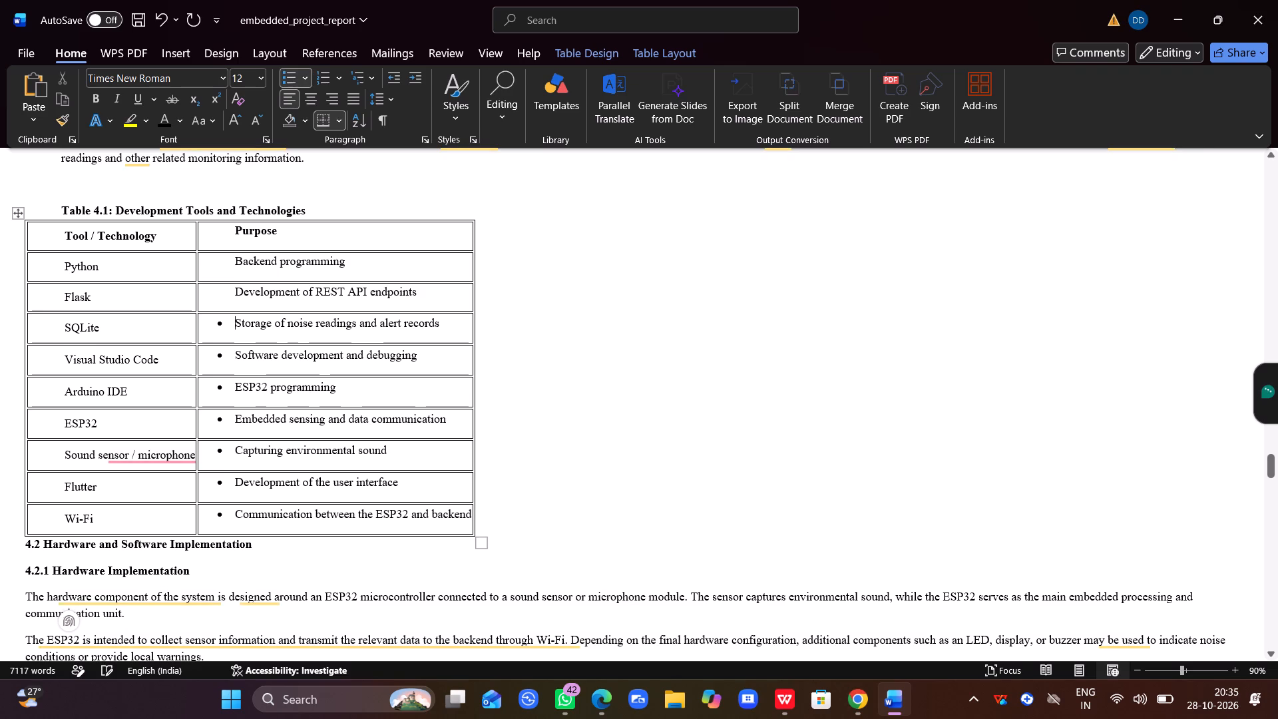
key("BackSpace")
key("Down")
key("BackSpace")
key("Down")
key("Up")
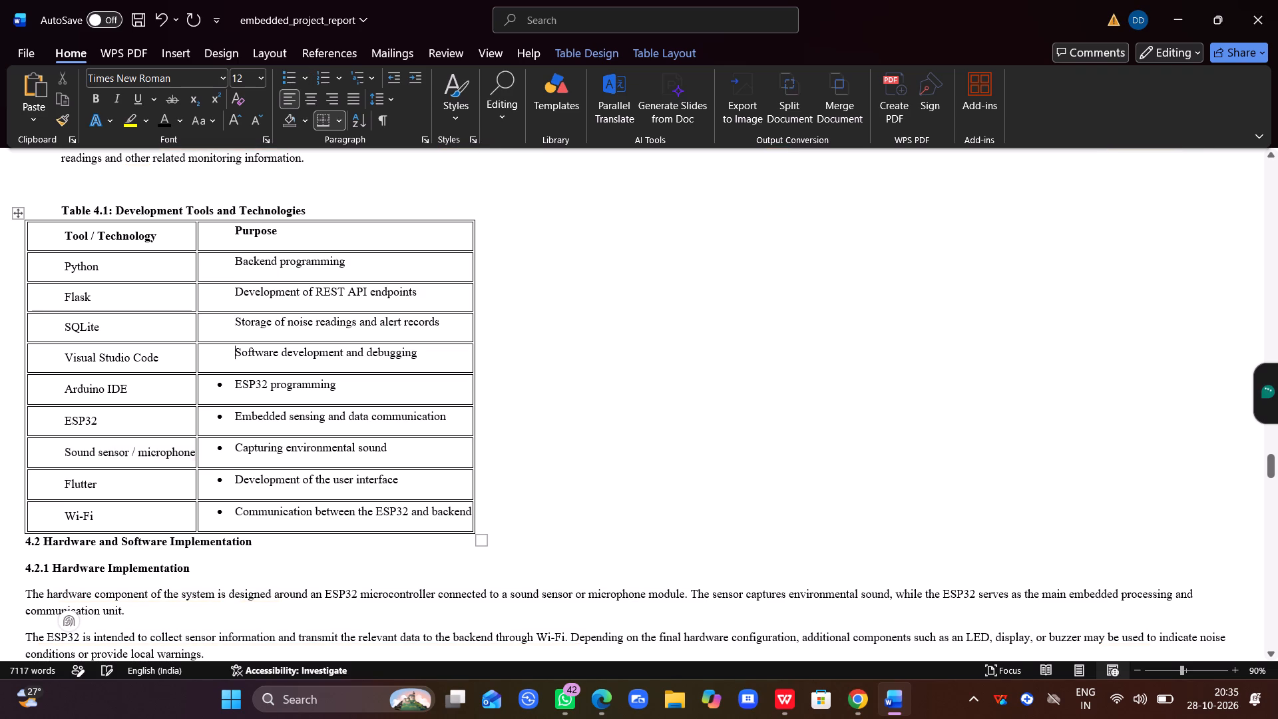
key("Down")
key("BackSpace")
key("Down")
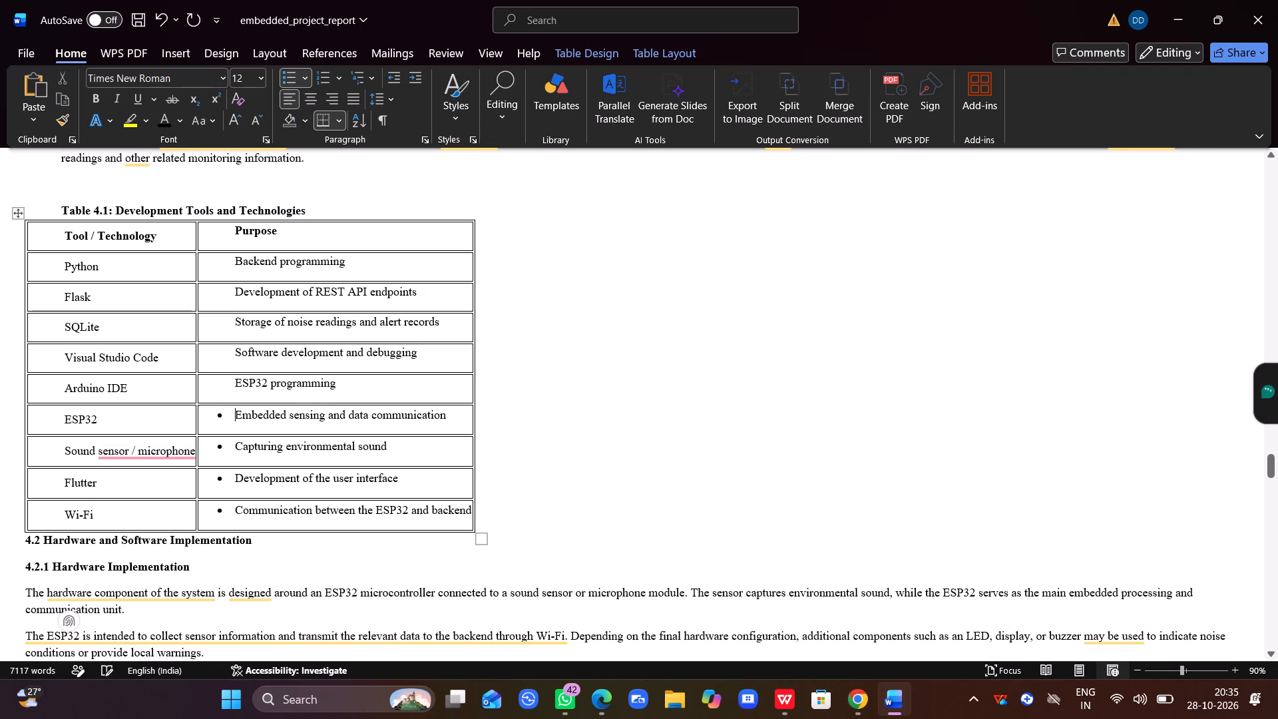
key("BackSpace")
key("Down")
key("backslash")
key("BackSpace")
key("BackSpace")
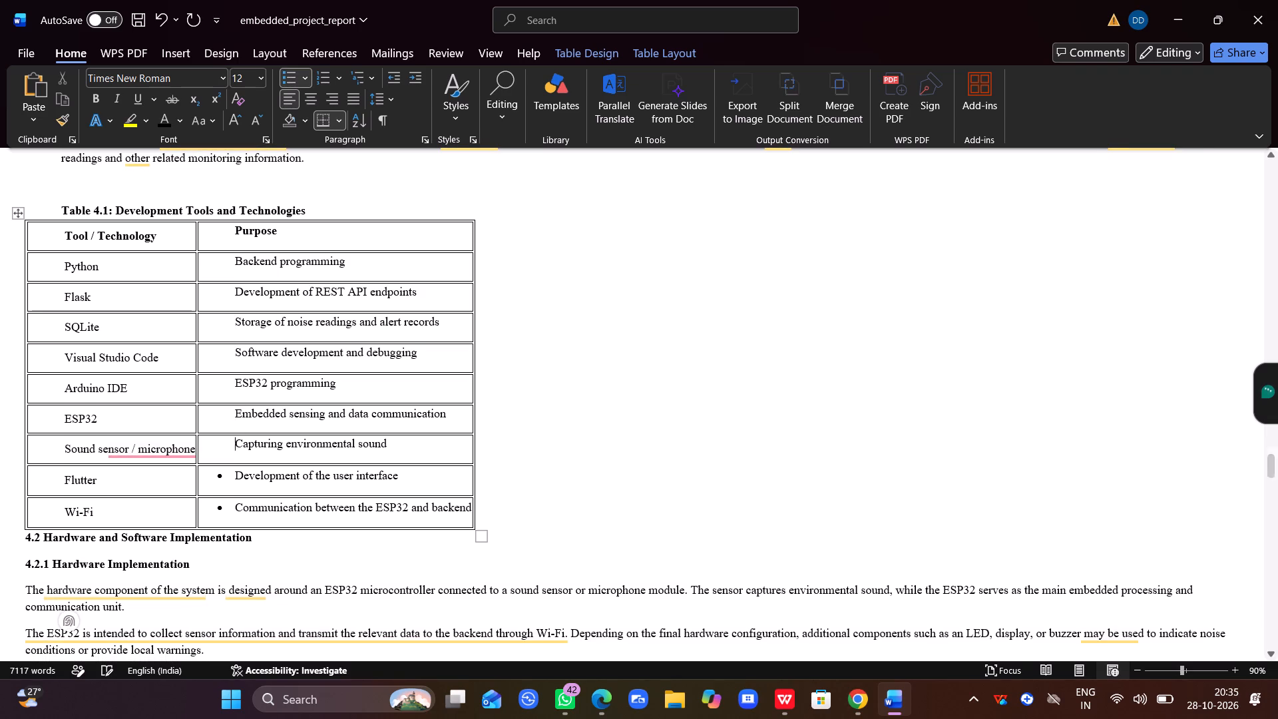
key("Down")
key("BackSpace")
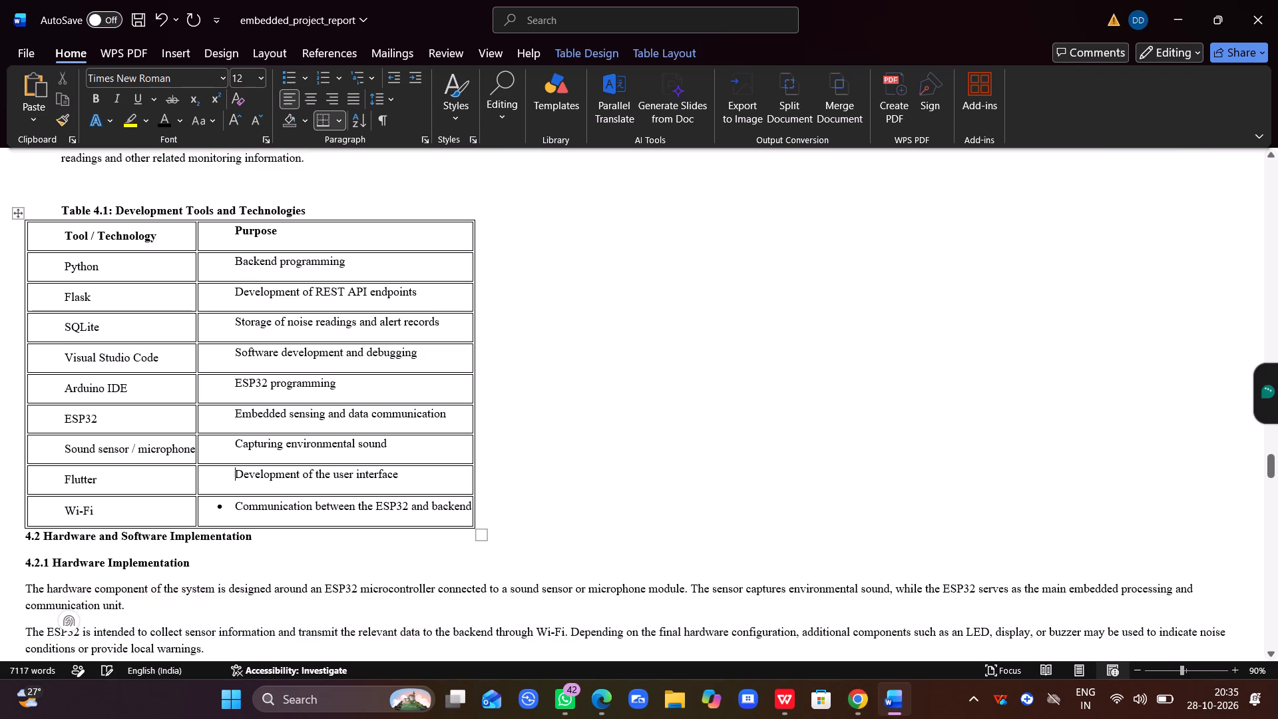
key("Down")
key("BackSpace")
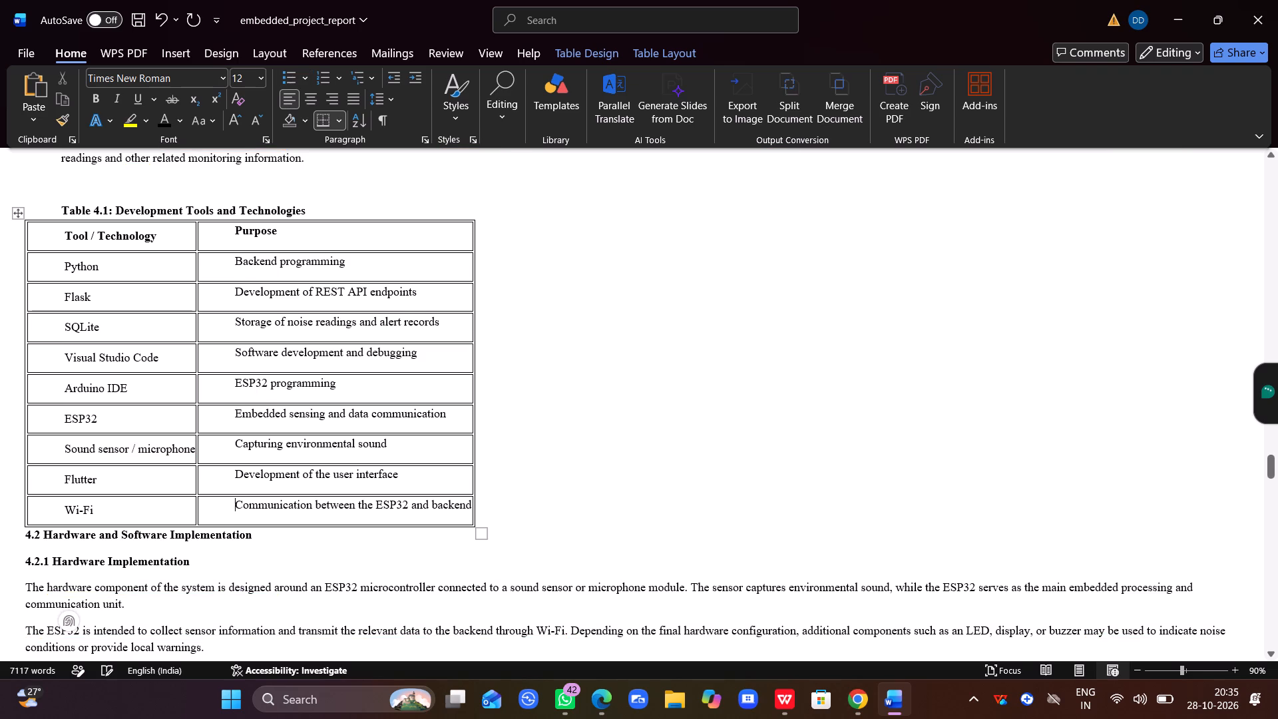
Recolor the headings "4.2 Hardware and Software Implementation" and "4.2.1 Hardware Implementation" dark blue.
scroll(226, 229, "up", 2)
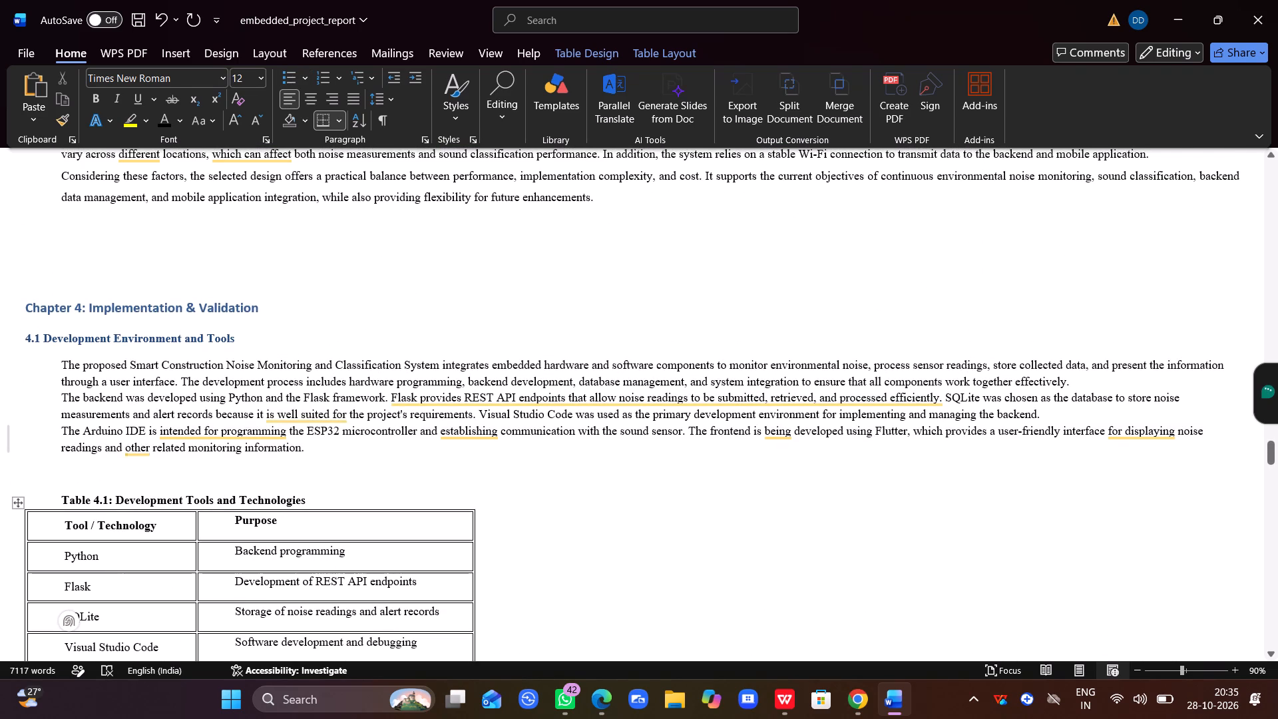
scroll(155, 417, "down", 1)
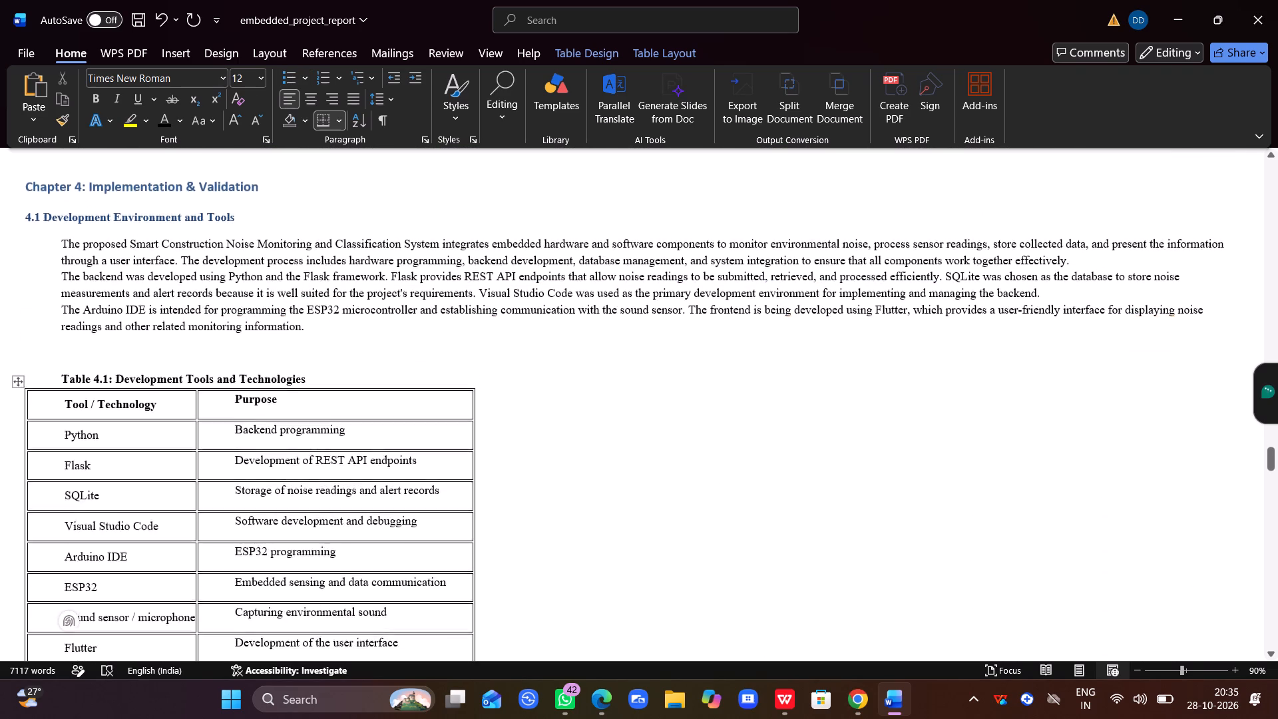
scroll(155, 417, "down", 2)
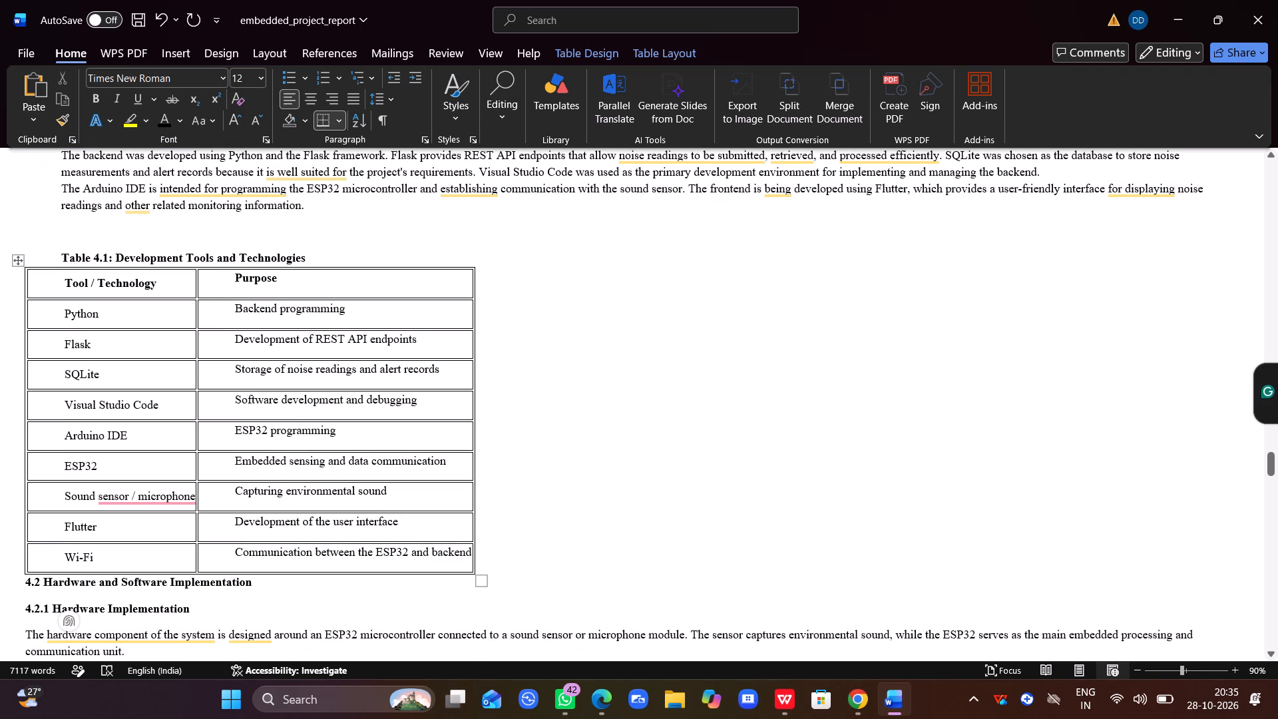
scroll(41, 278, "down", 1)
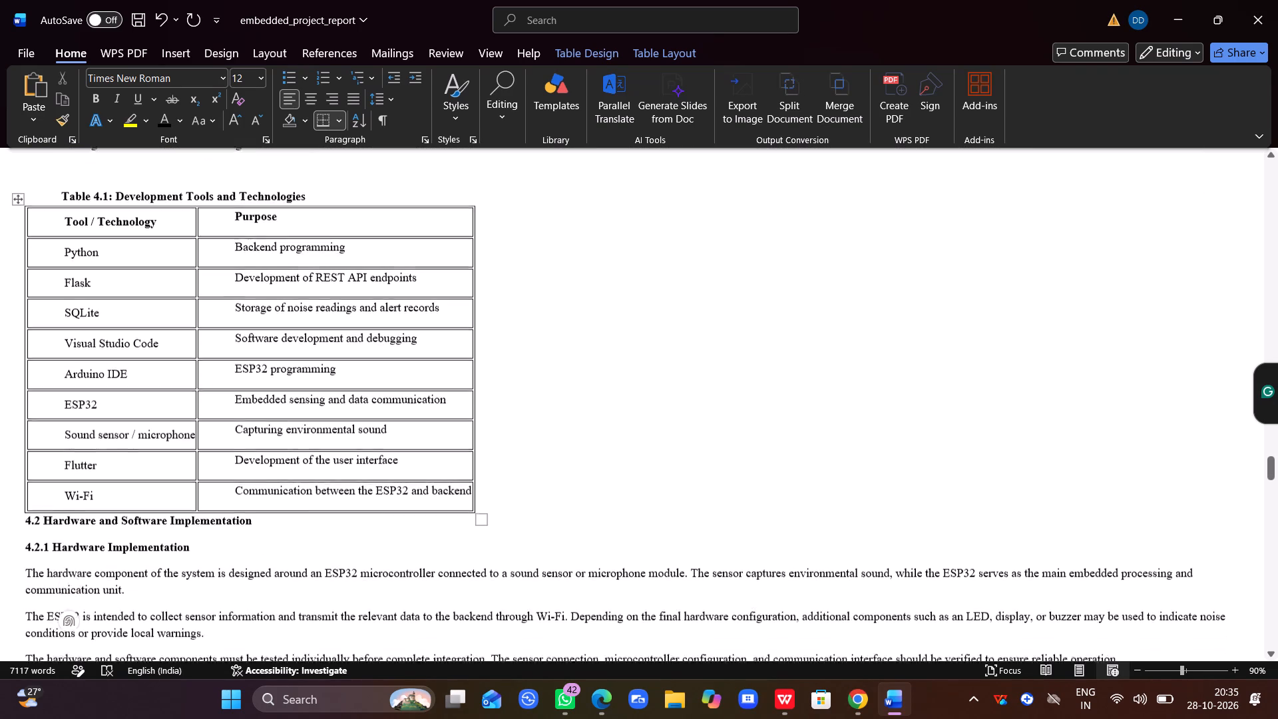
scroll(41, 278, "down", 1)
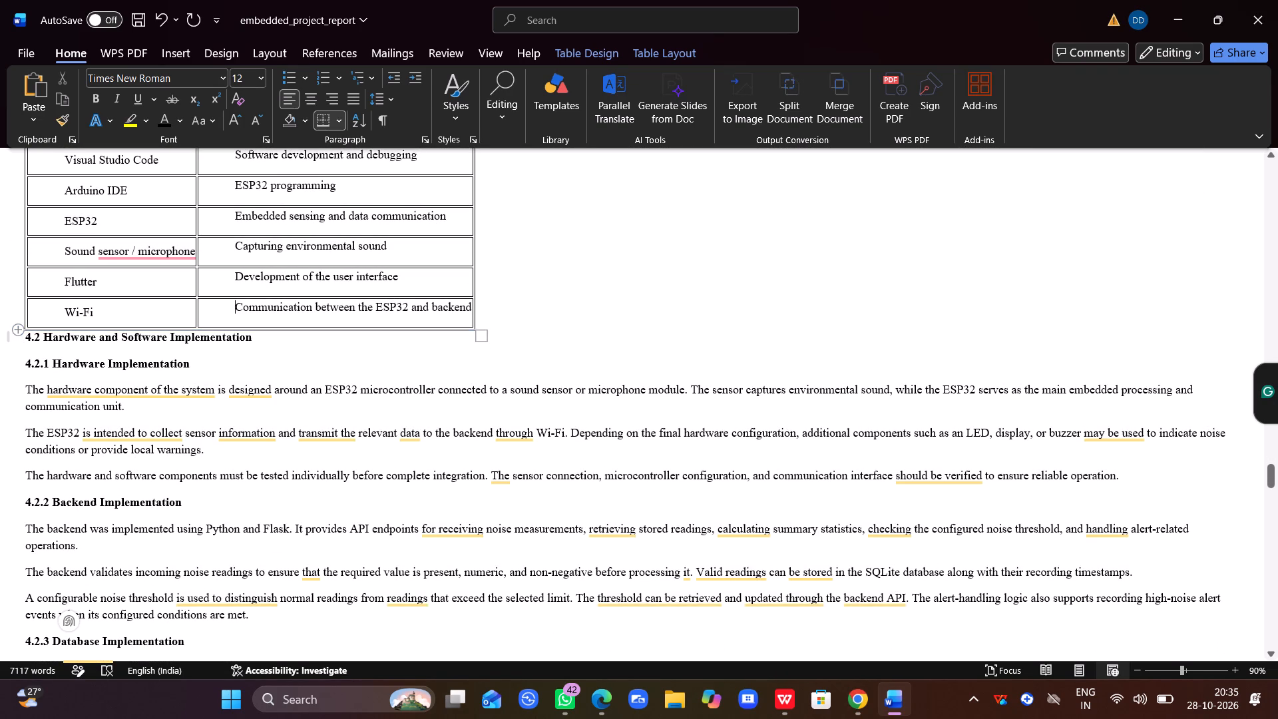
left_click_drag(26, 338, 180, 369)
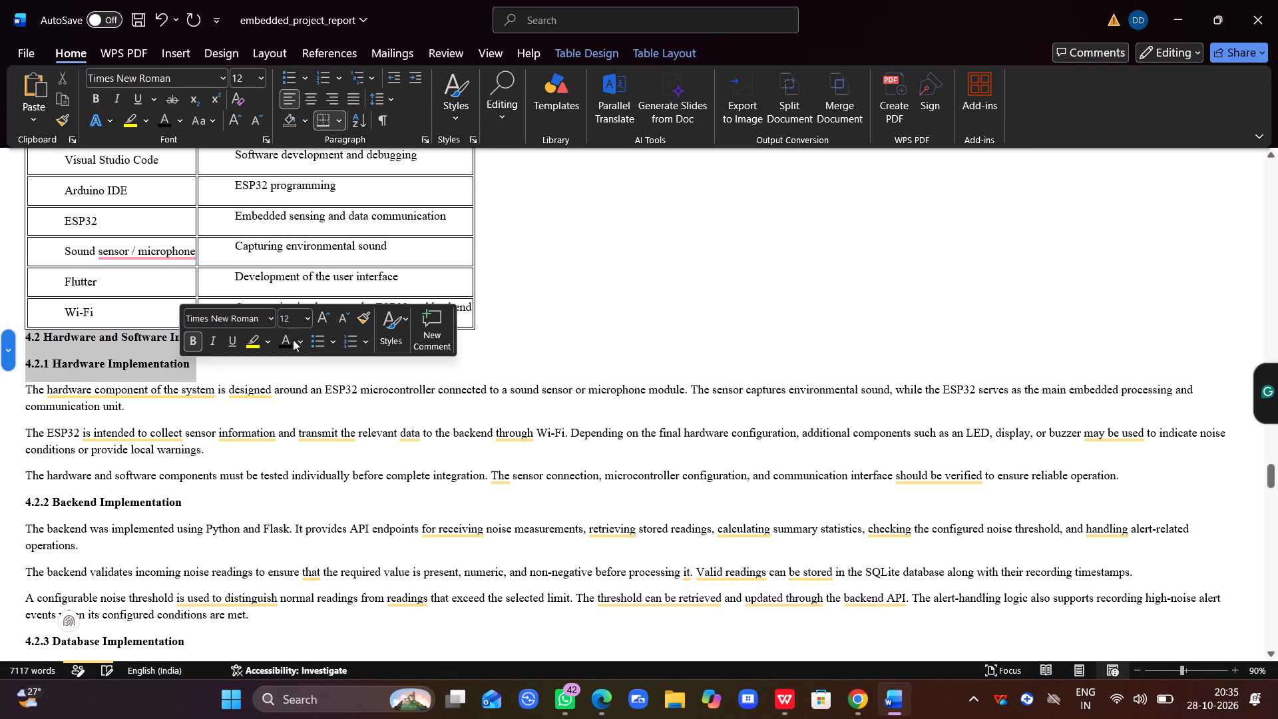
left_click(303, 342)
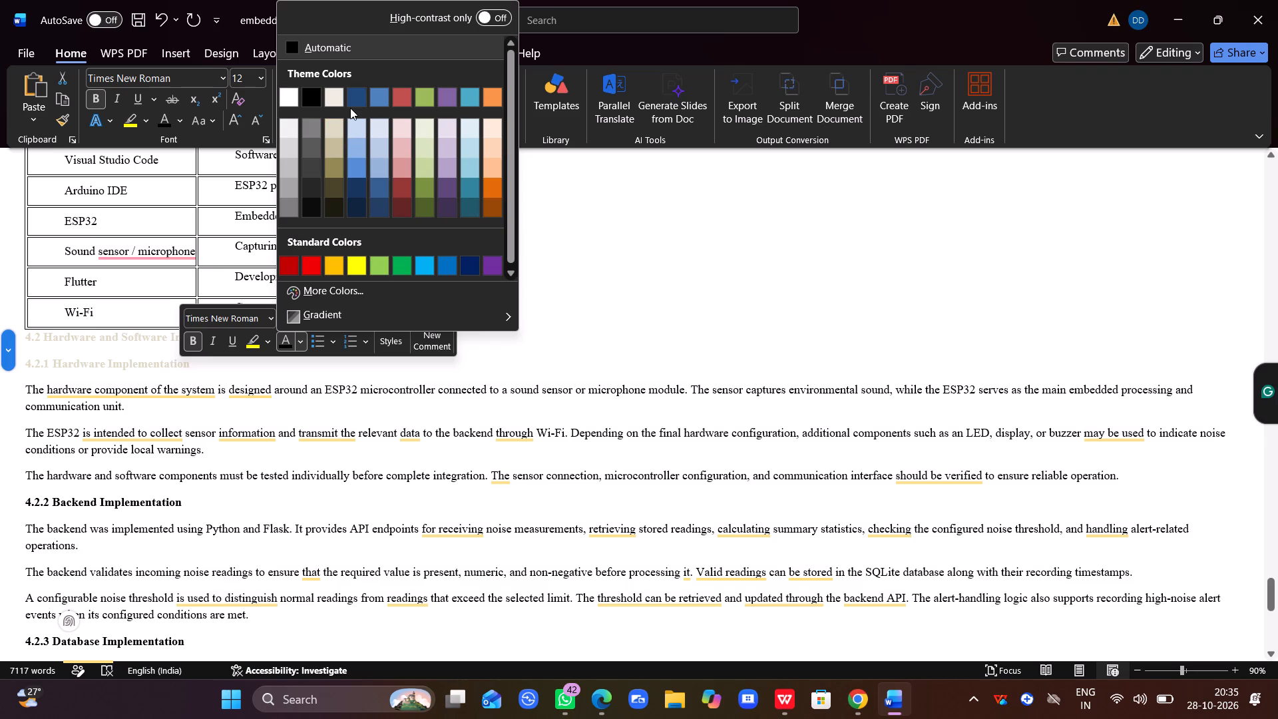
left_click(350, 108)
left_click(356, 97)
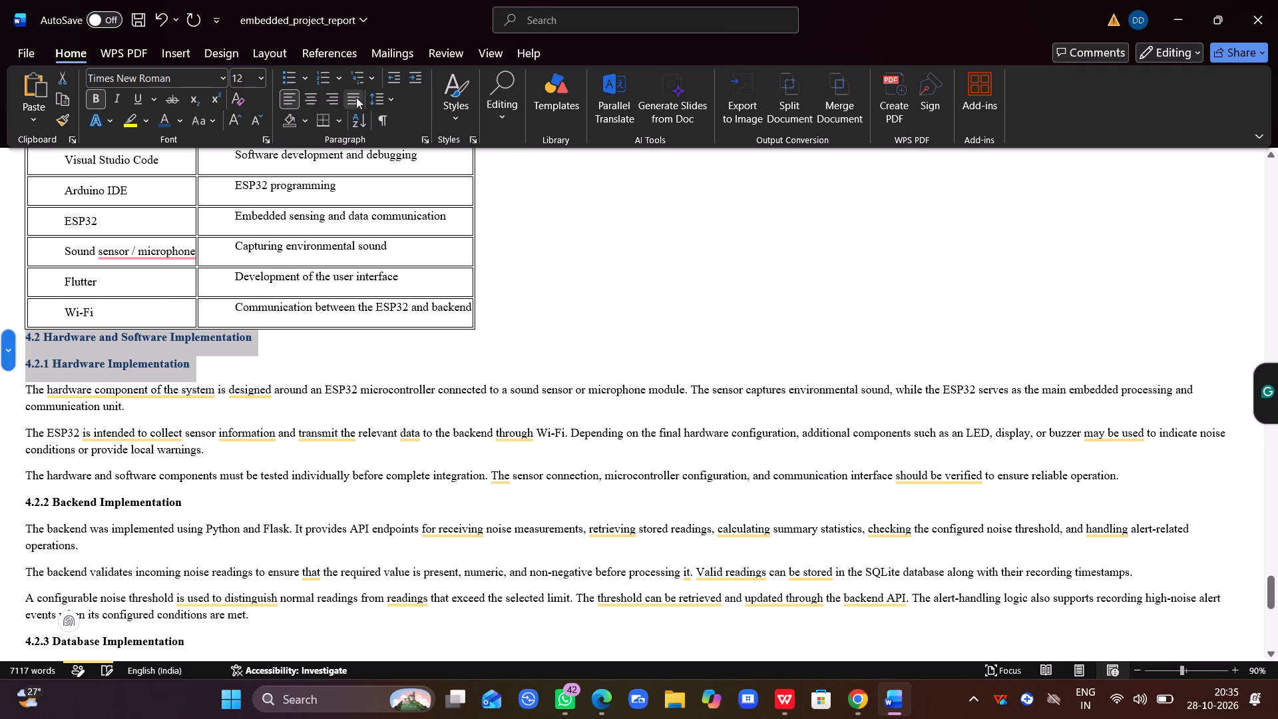
left_click(282, 352)
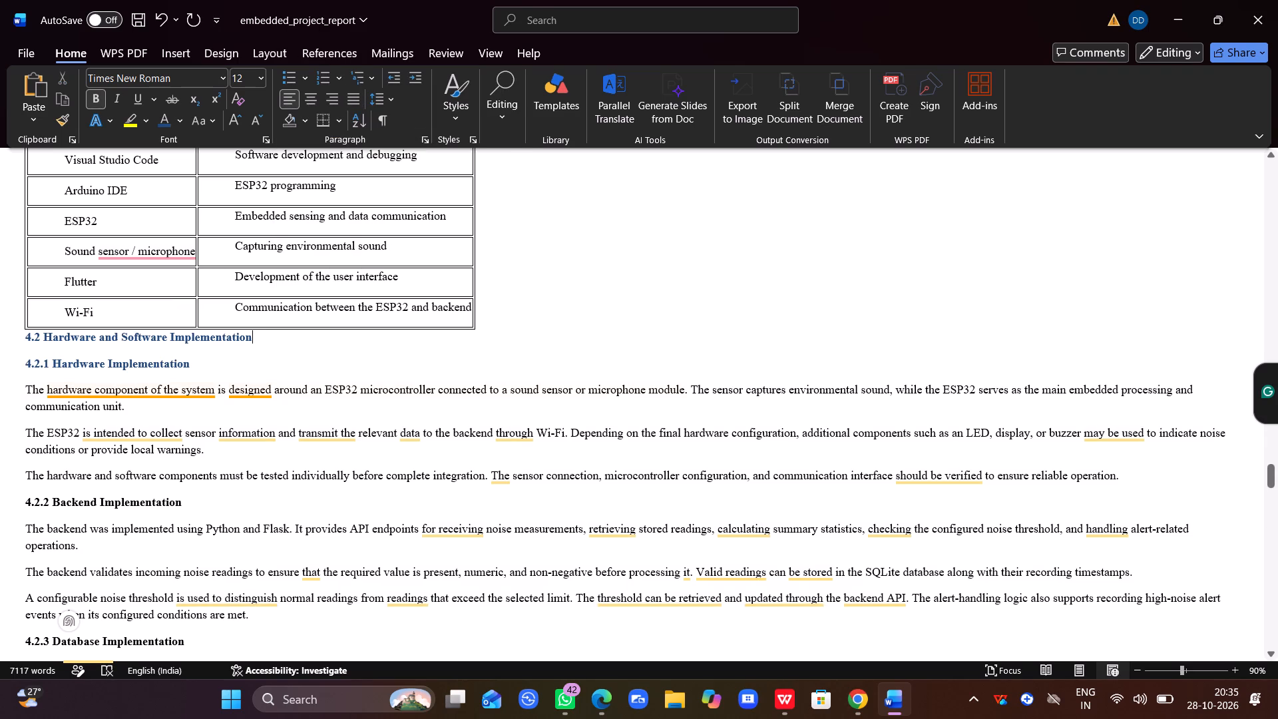
left_click_drag(24, 389, 547, 451)
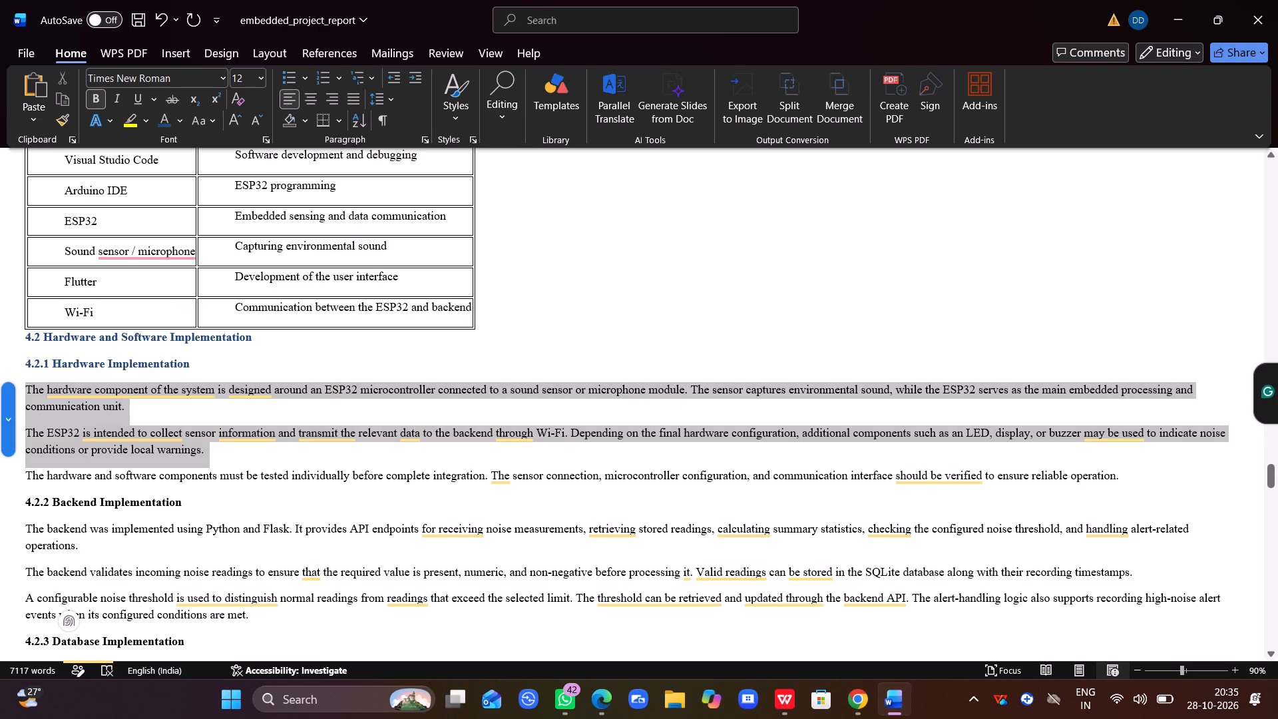
left_click_drag(547, 451, 1119, 468)
scroll(572, 456, "right", 1)
left_click_drag(1119, 468, 1122, 477)
scroll(1119, 468, "right", 1)
left_click(1130, 453)
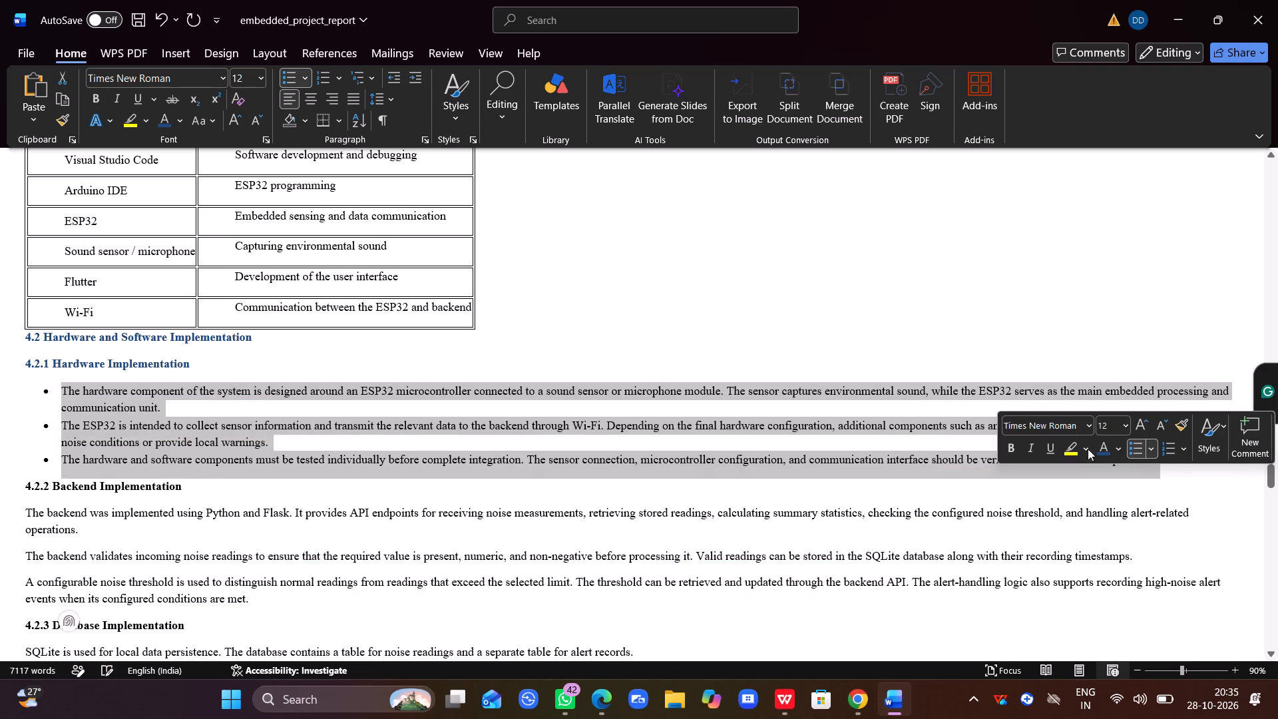
left_click(65, 392)
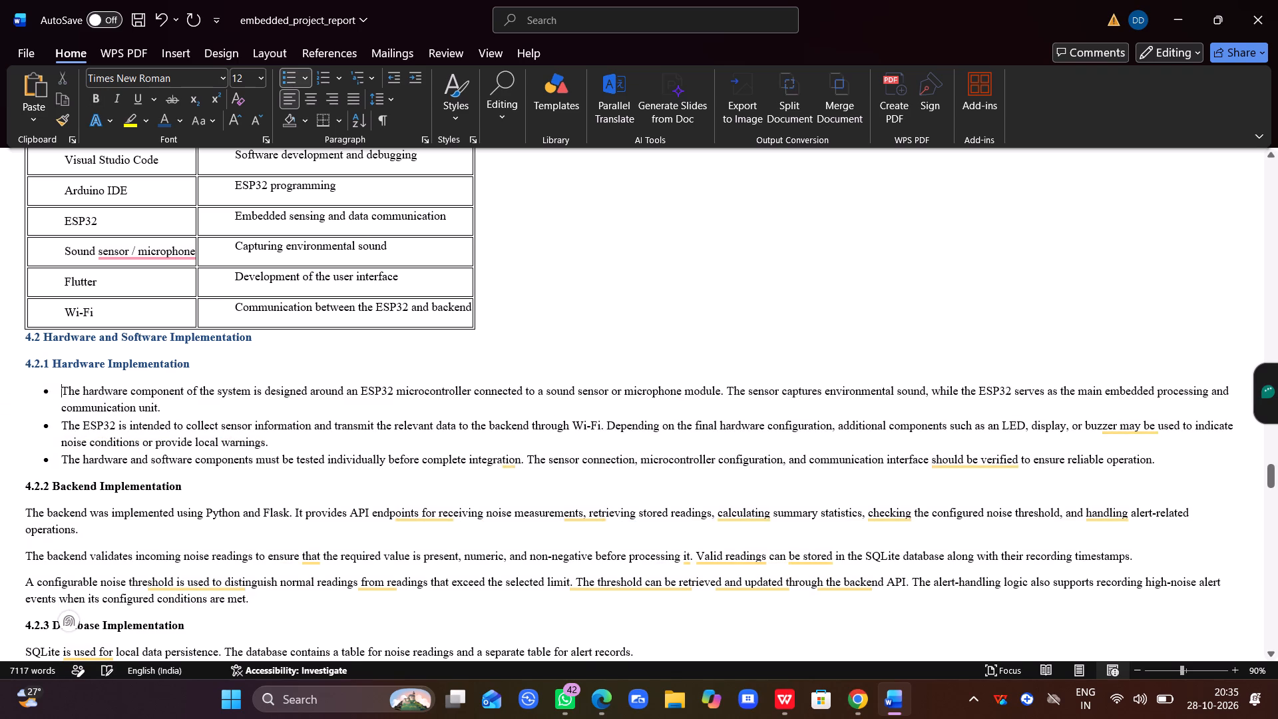
key("BackSpace")
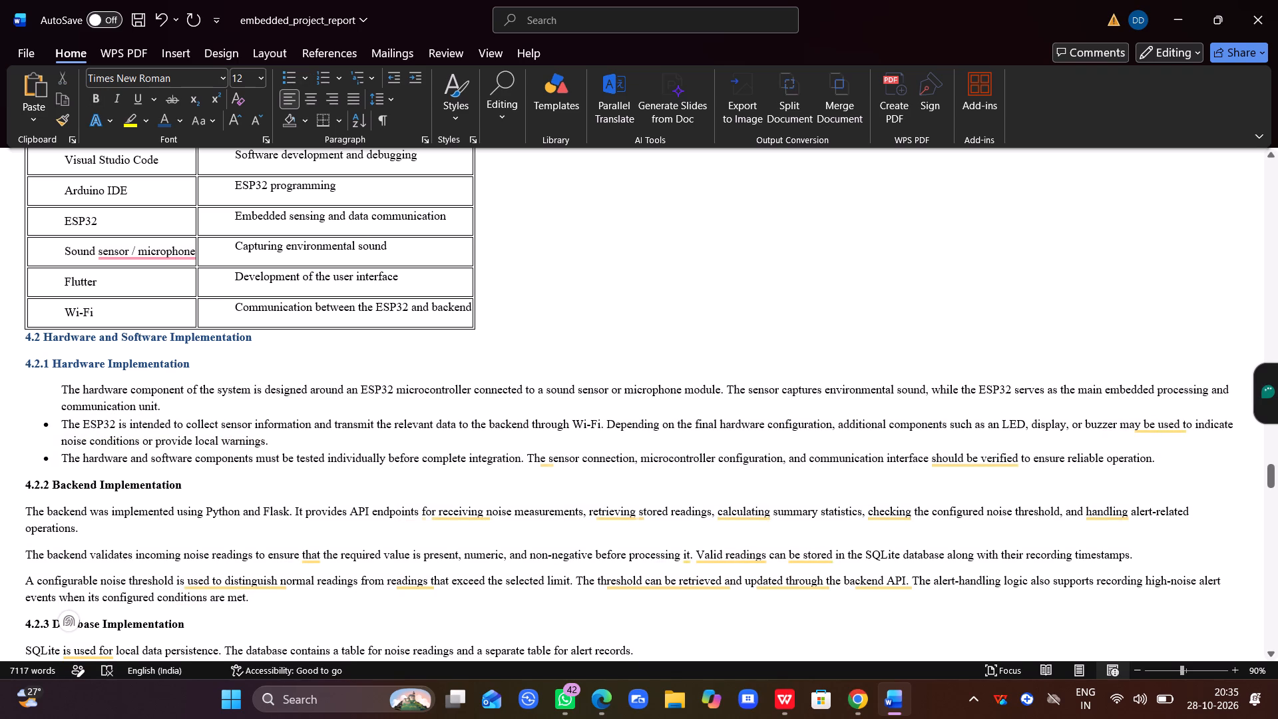
key("Down")
key("Down")
key("Up")
key("Down")
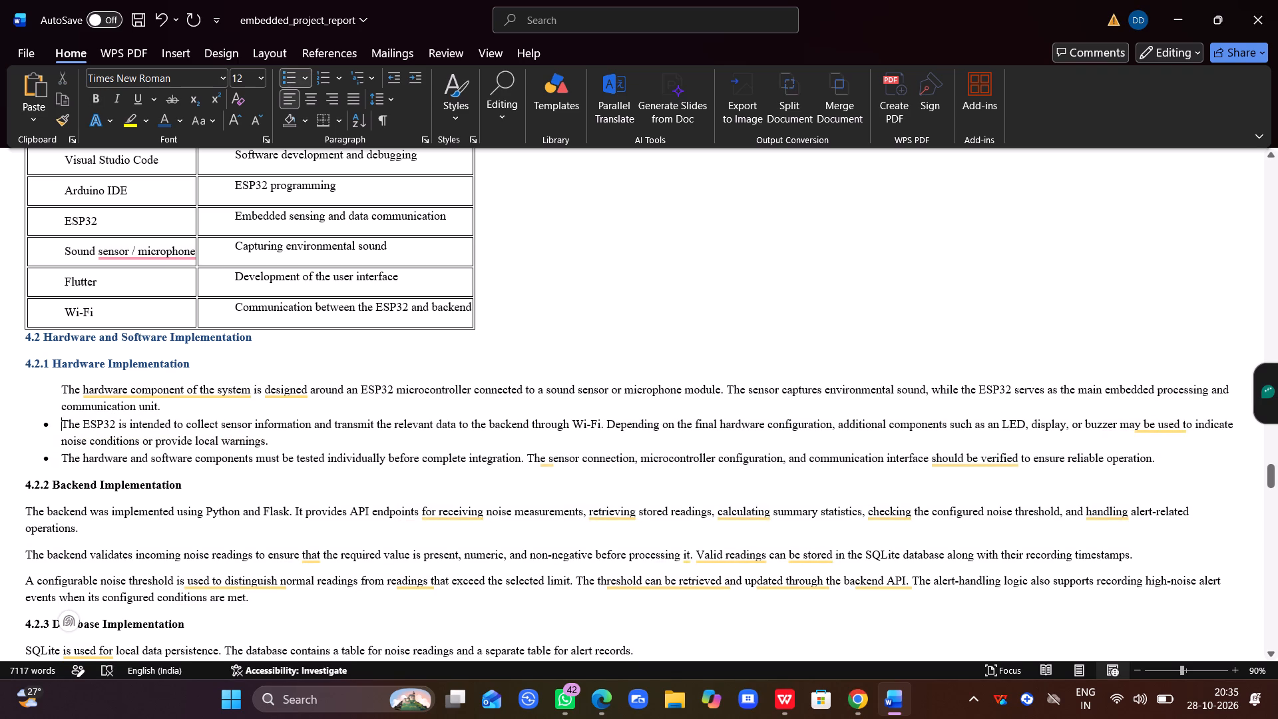
key("BackSpace")
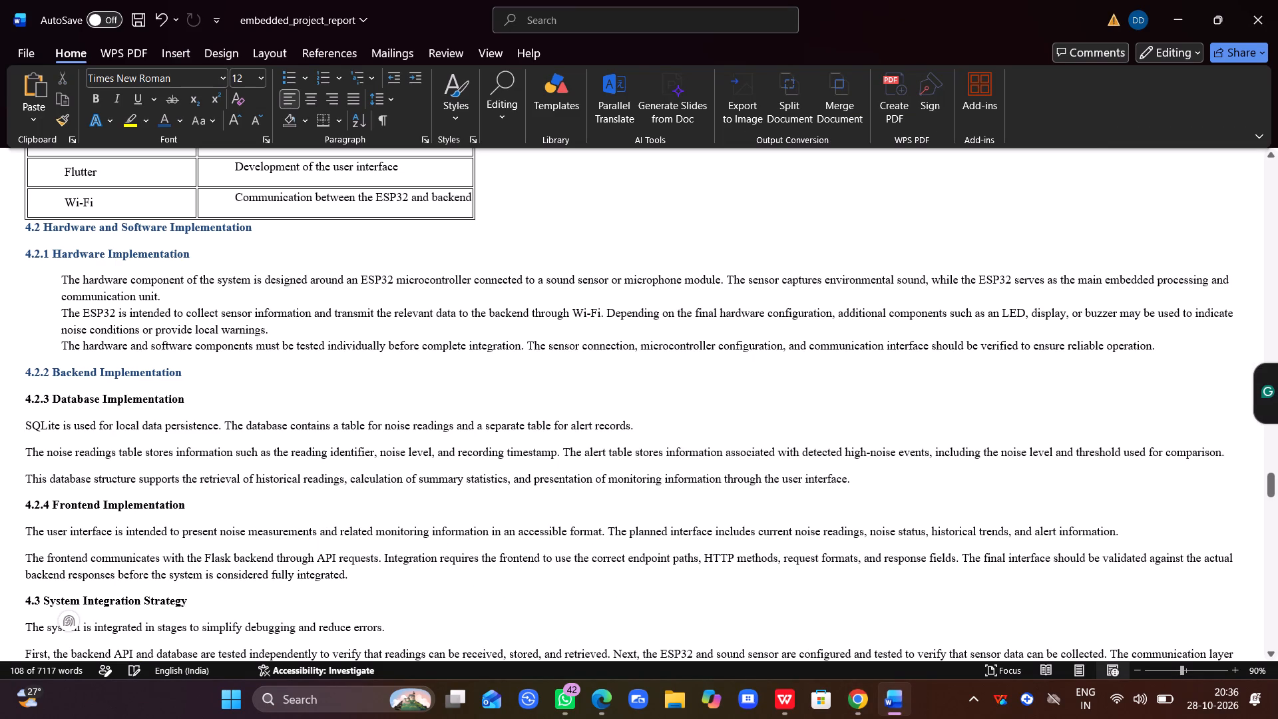
left_click(225, 367)
key("Return")
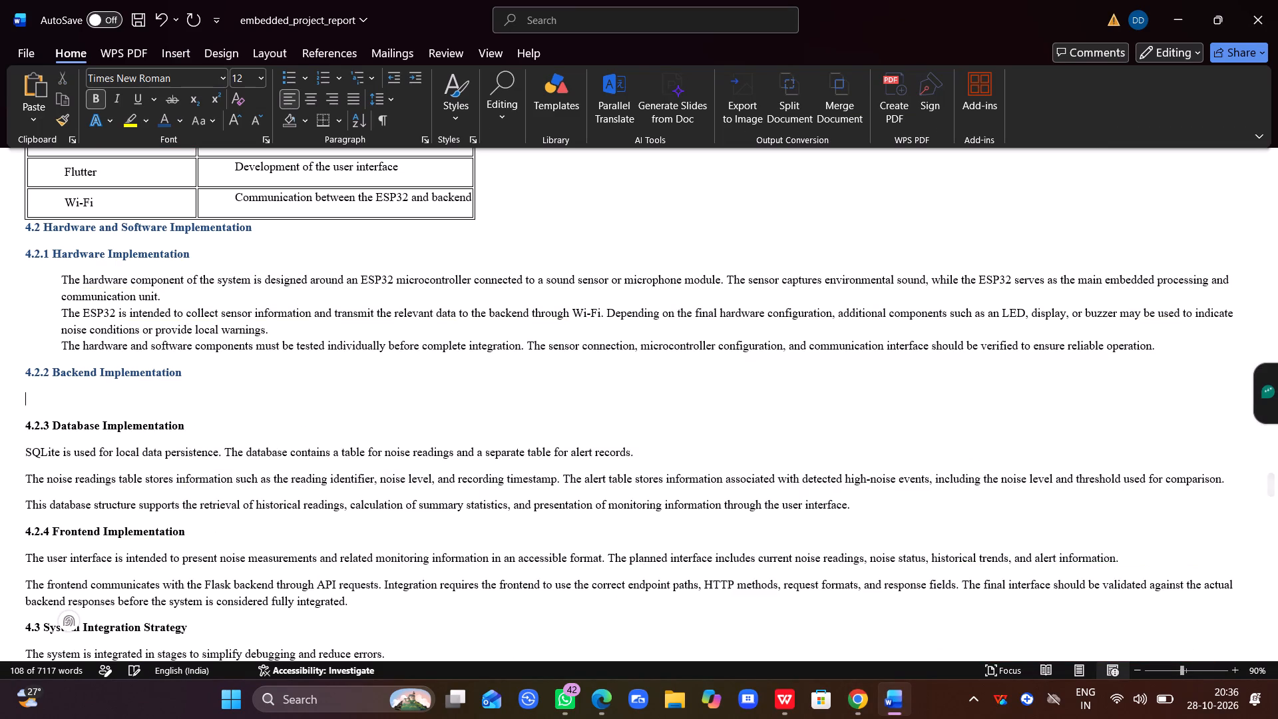
key("ctrl+v")
Format the pasted 4.2.2 Backend Implementation paragraphs in black with bold turned off.
left_click(225, 367)
left_click_drag(25, 393, 520, 509)
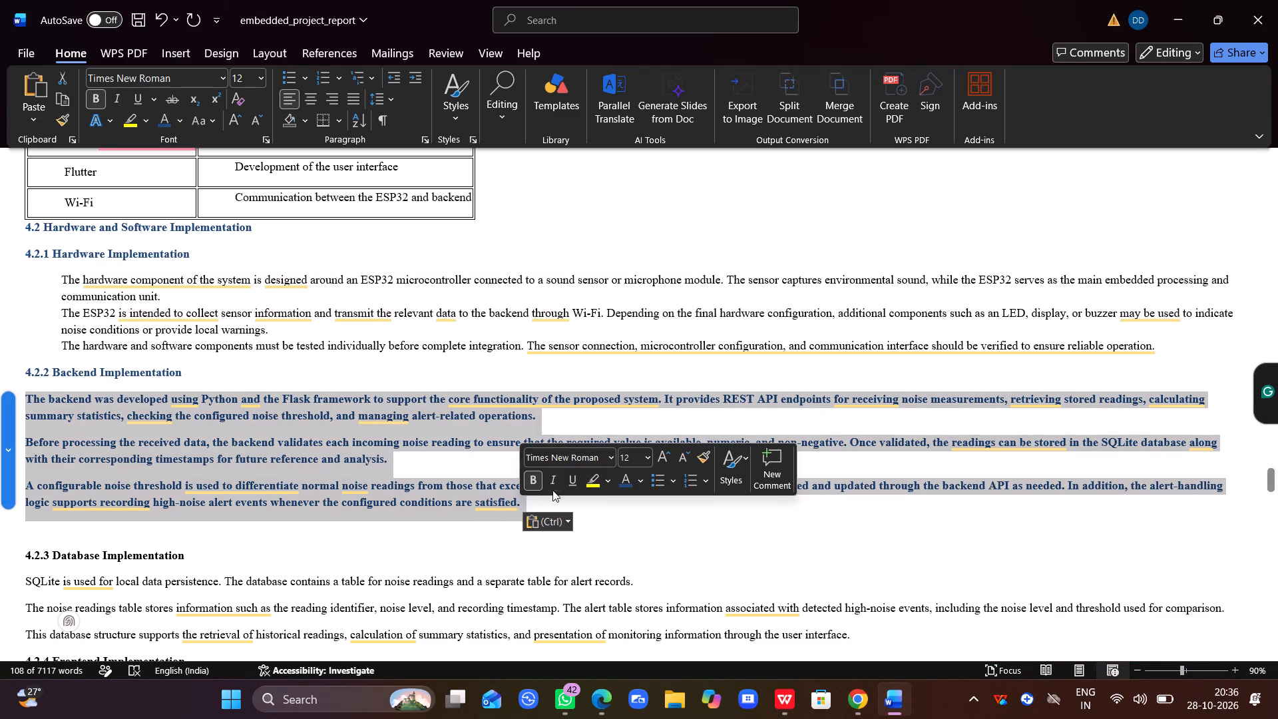
left_click(648, 483)
left_click(638, 483)
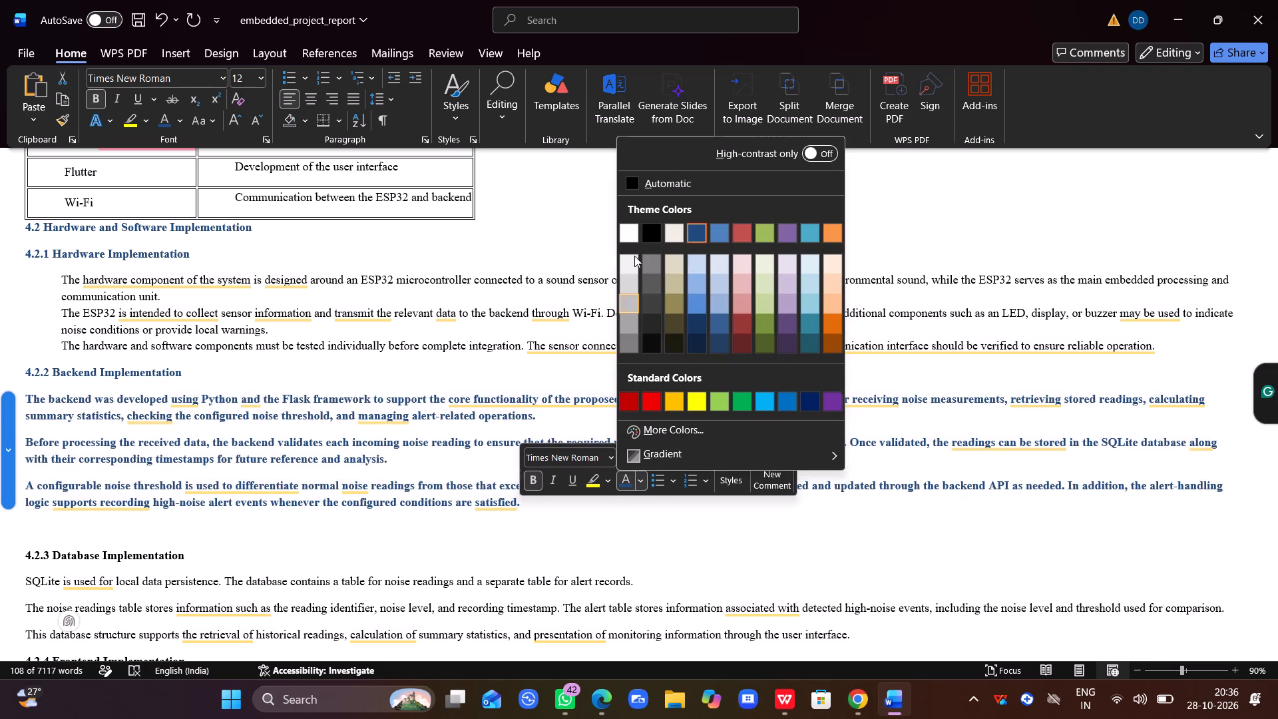
left_click(643, 231)
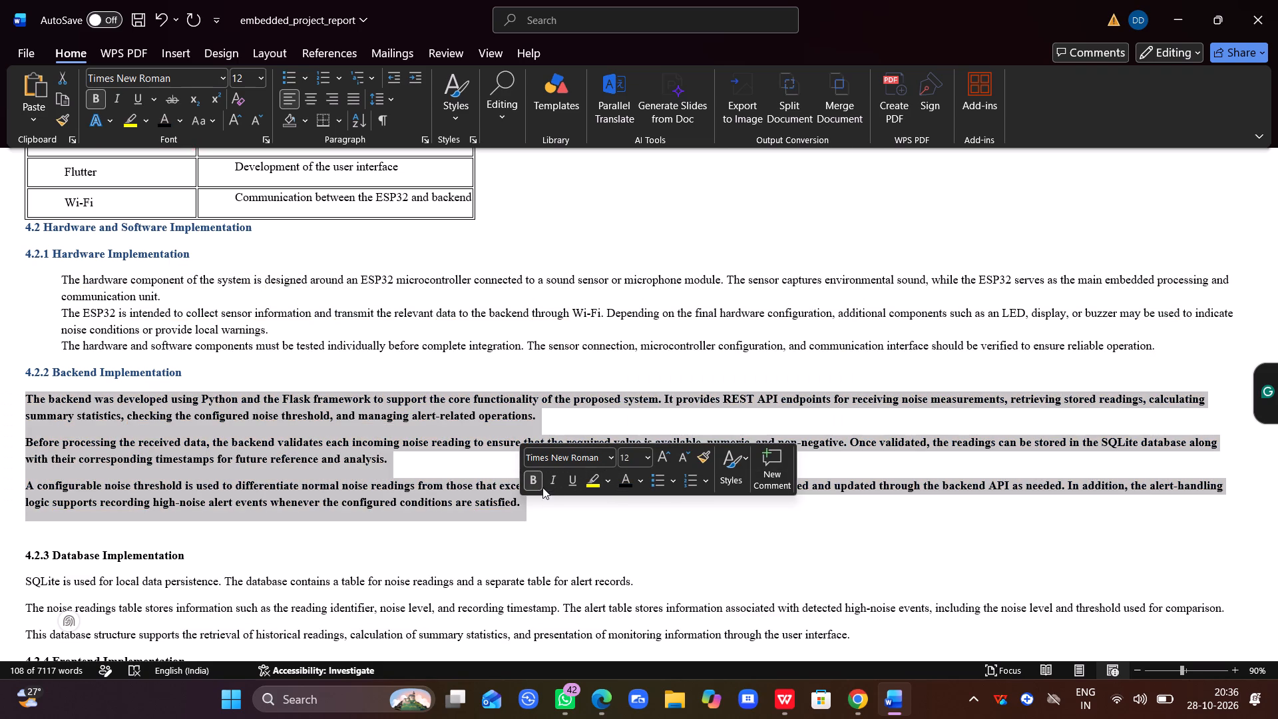
left_click(538, 486)
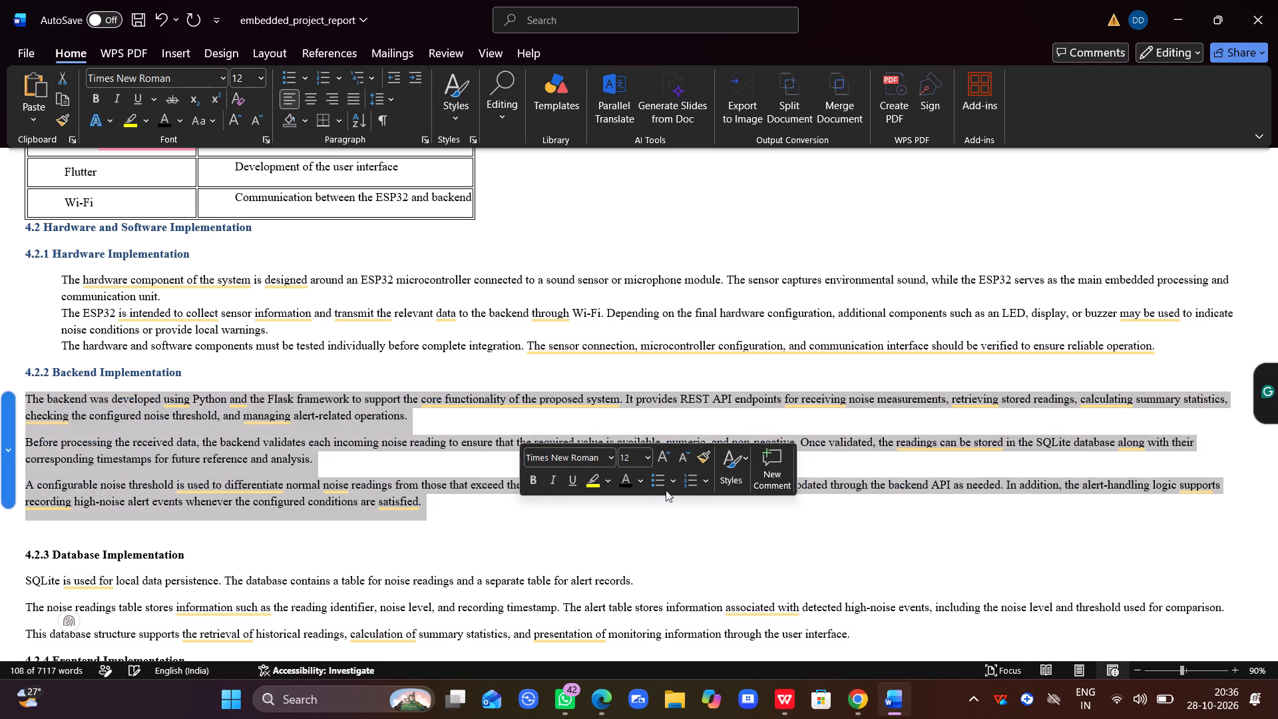
Indent the three section 4.2.2 paragraphs by applying bullets and removing each bullet marker while keeping the indent.
left_click(666, 488)
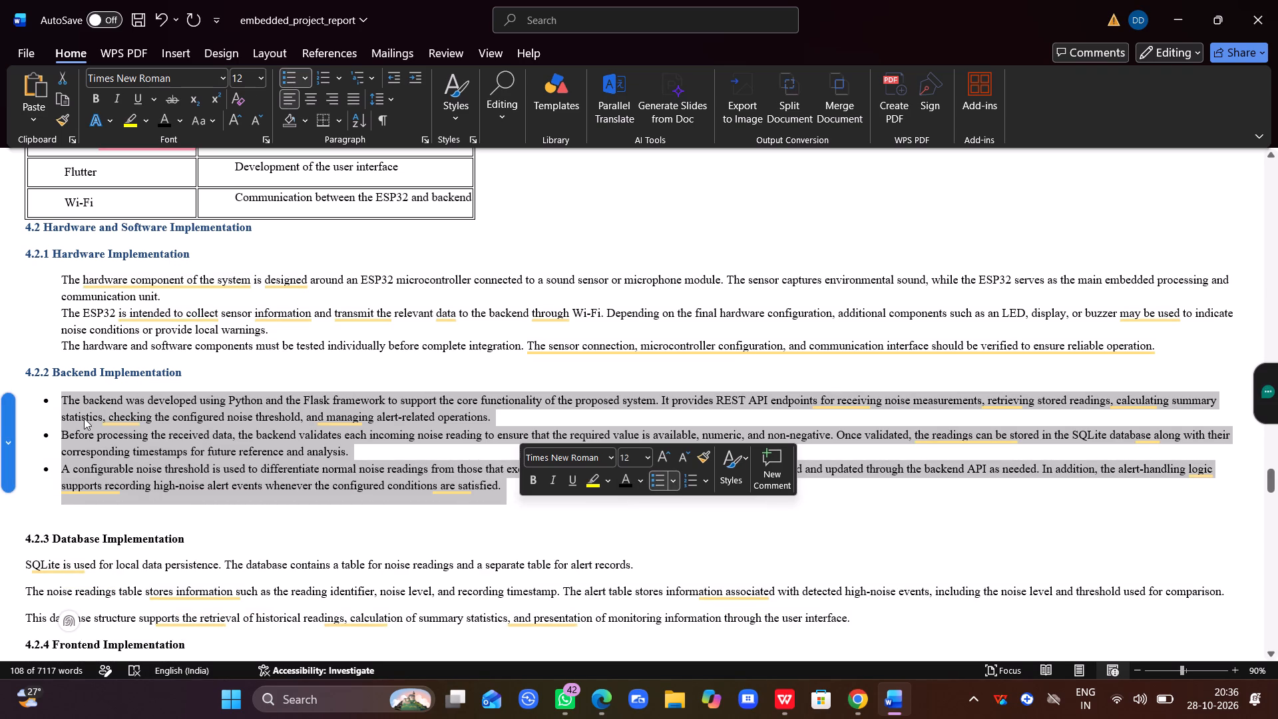
left_click(63, 402)
key("BackSpace")
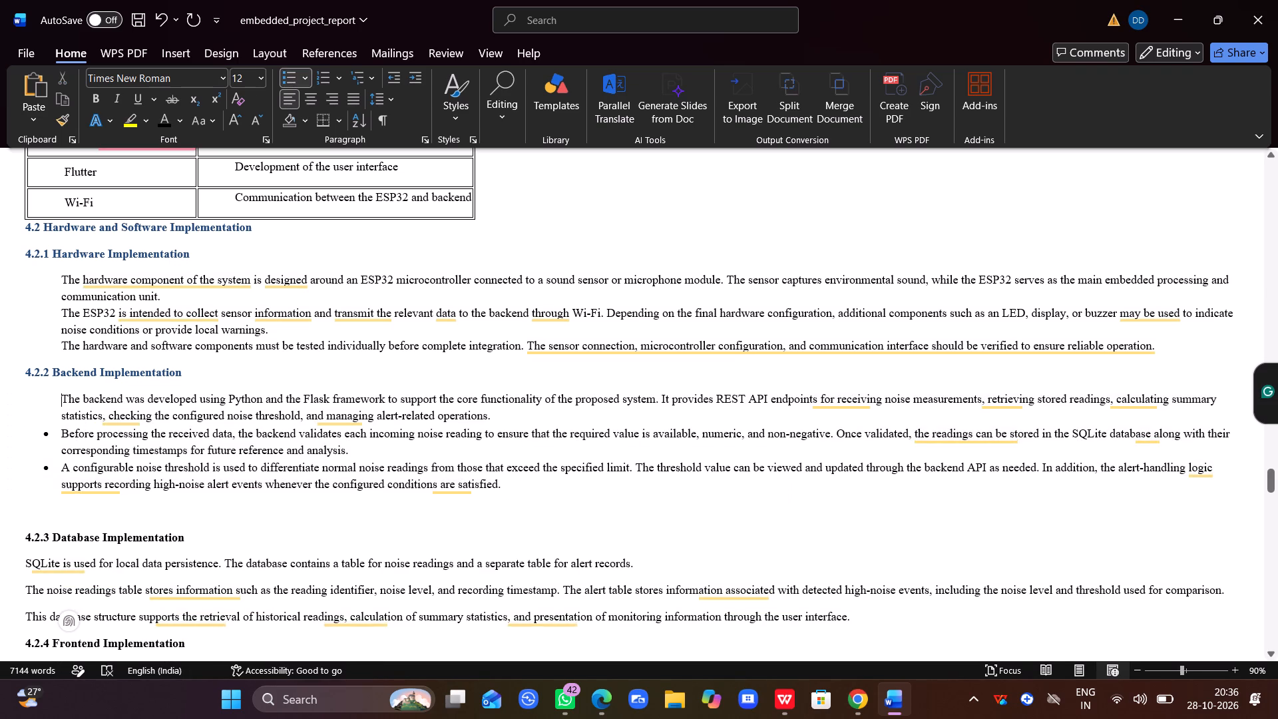
key("Down")
key("Down")
key("BackSpace")
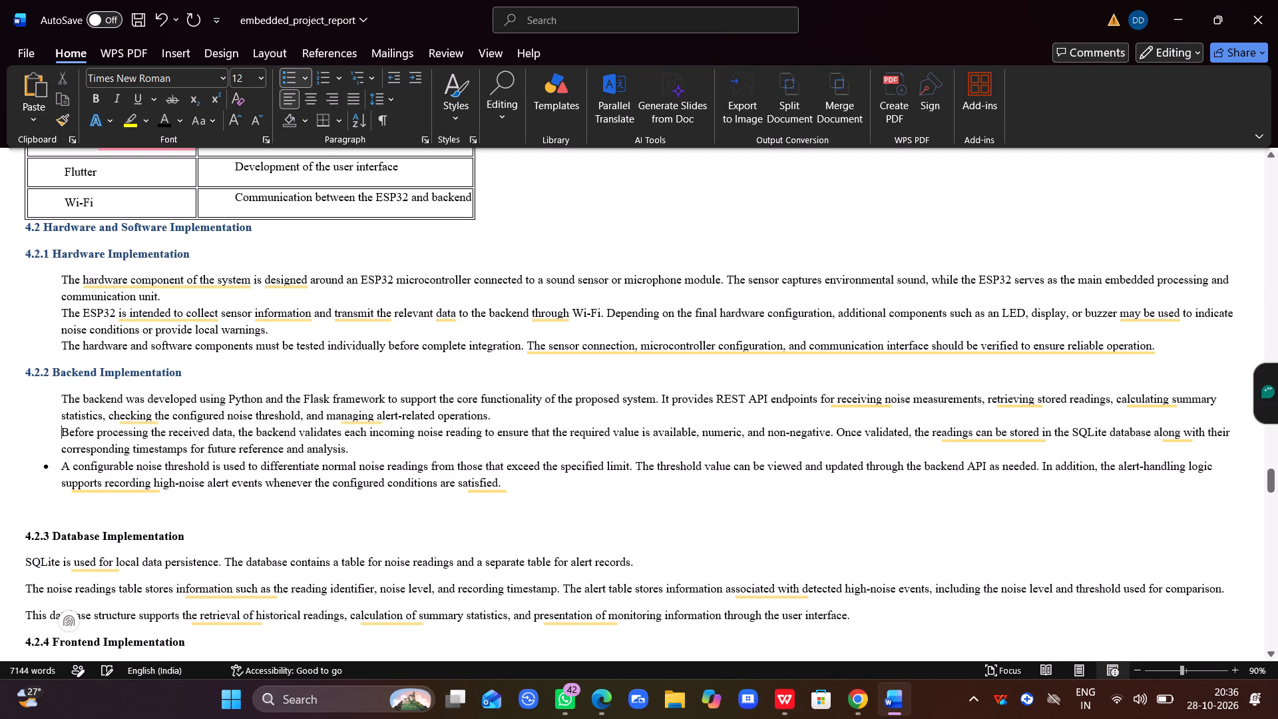
key("Down")
key("Down")
key("BackSpace")
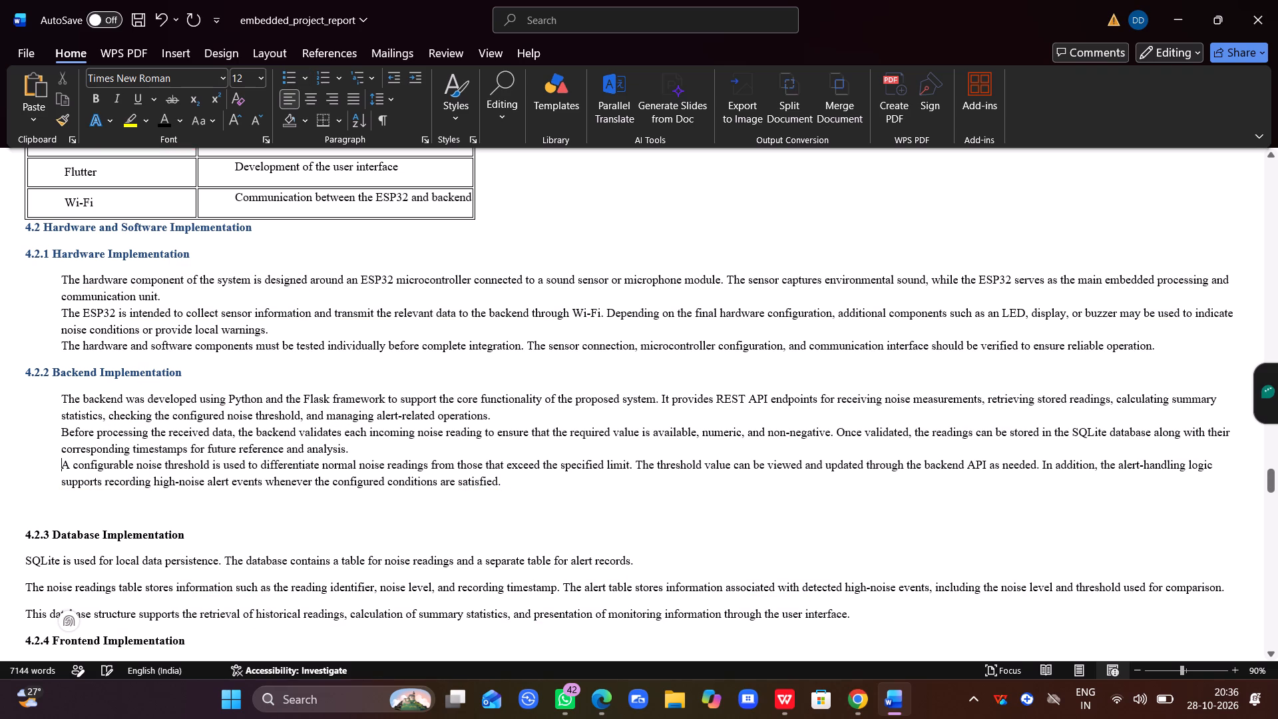
Color the headings 4.2.3 Database Implementation, 4.2.4 Frontend Implementation and 4.3 System Integration Strategy in the dark blue theme color.
left_click_drag(197, 536, 113, 538)
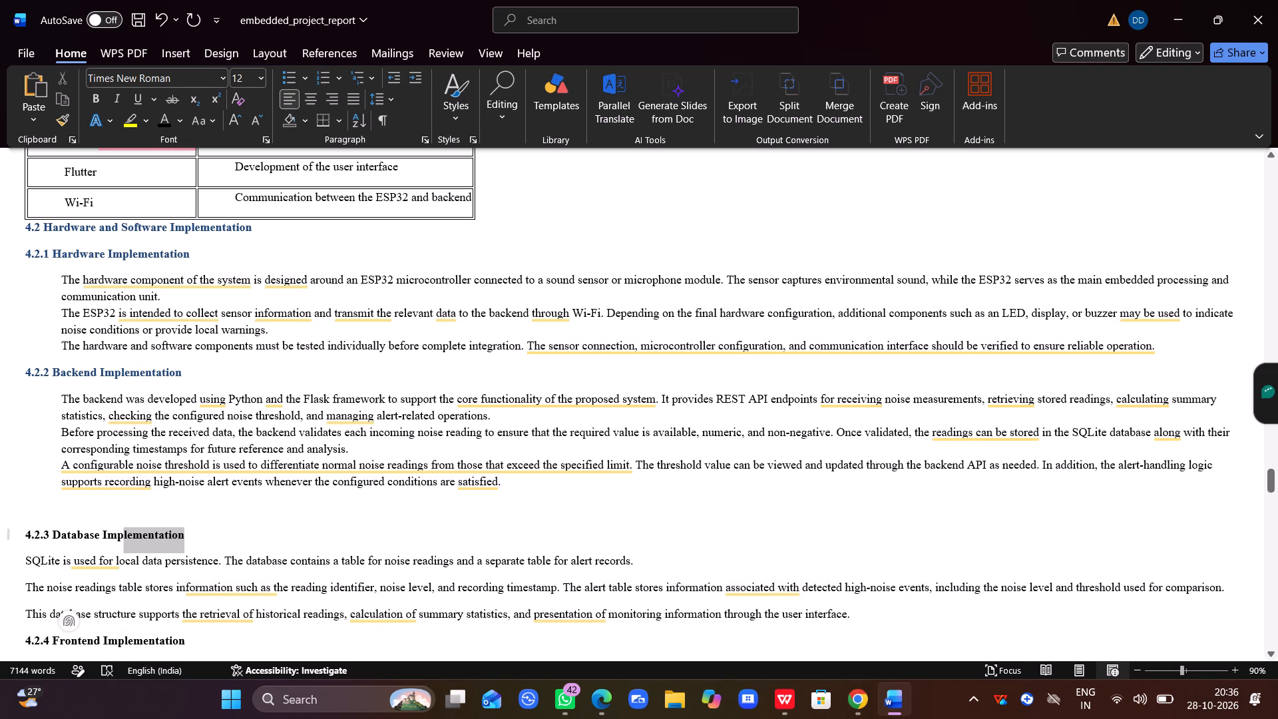
left_click_drag(113, 538, 12, 539)
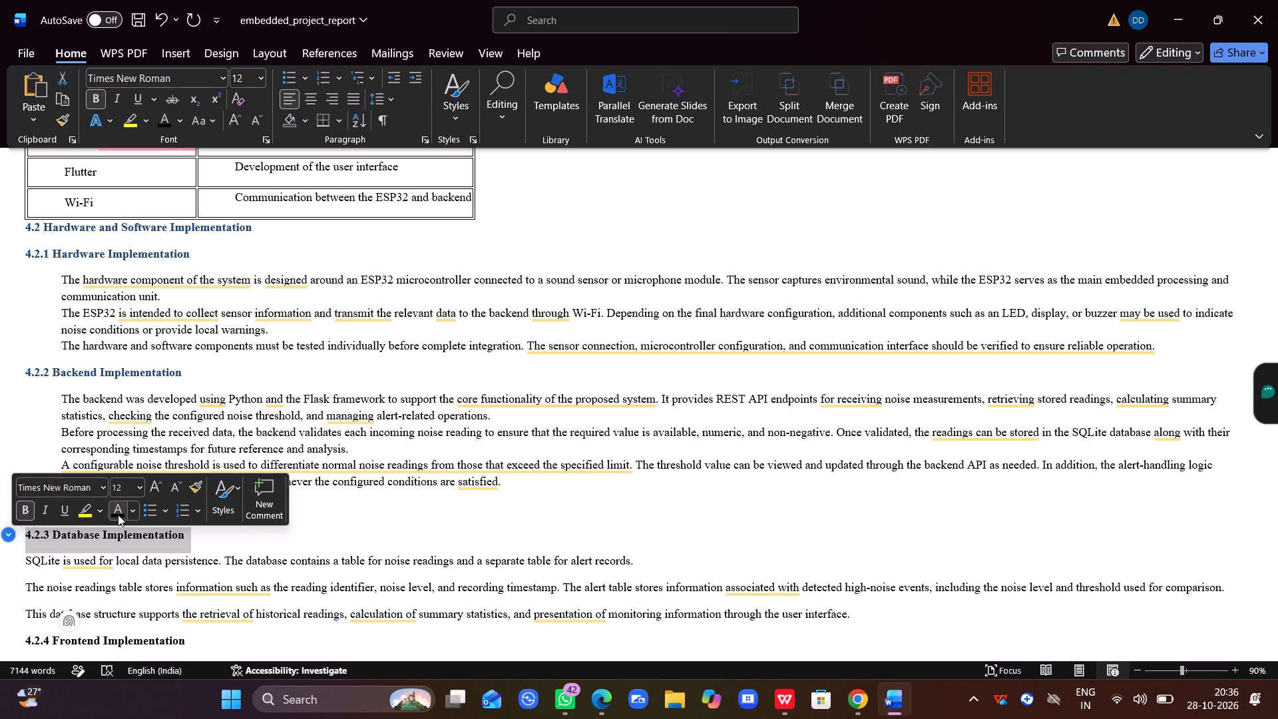
left_click(129, 515)
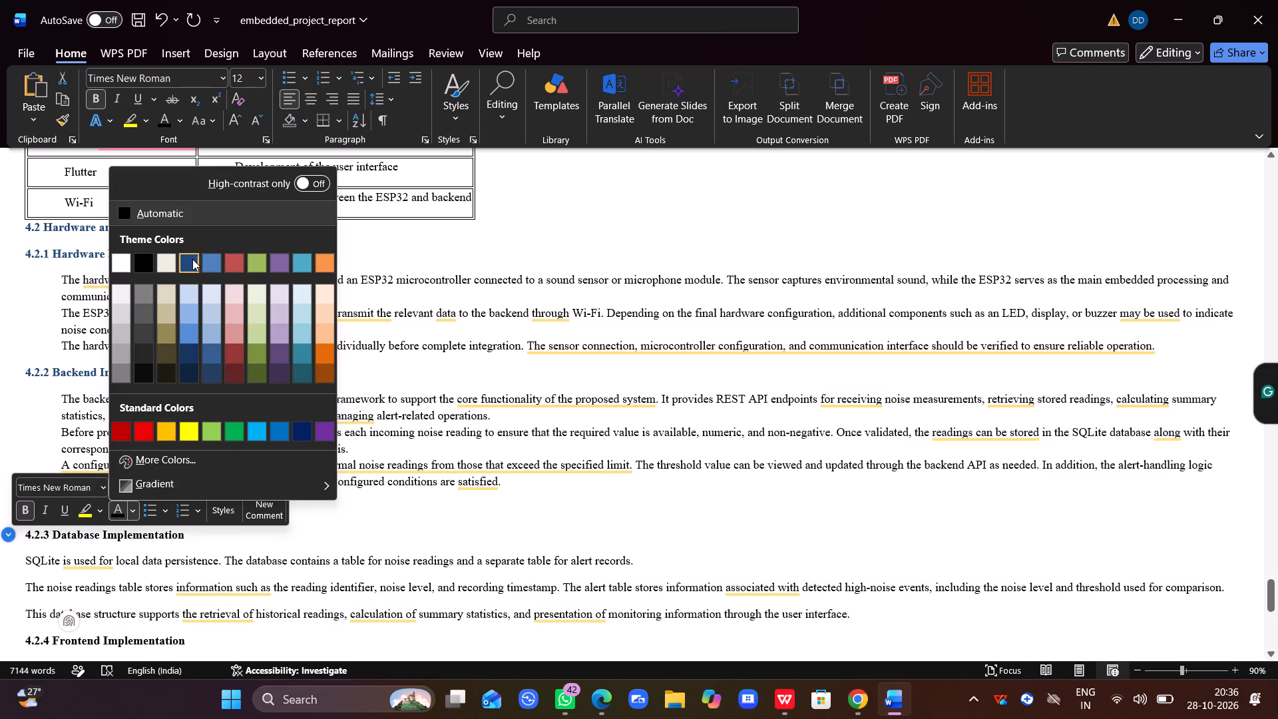
left_click(192, 259)
scroll(206, 550, "down", 1)
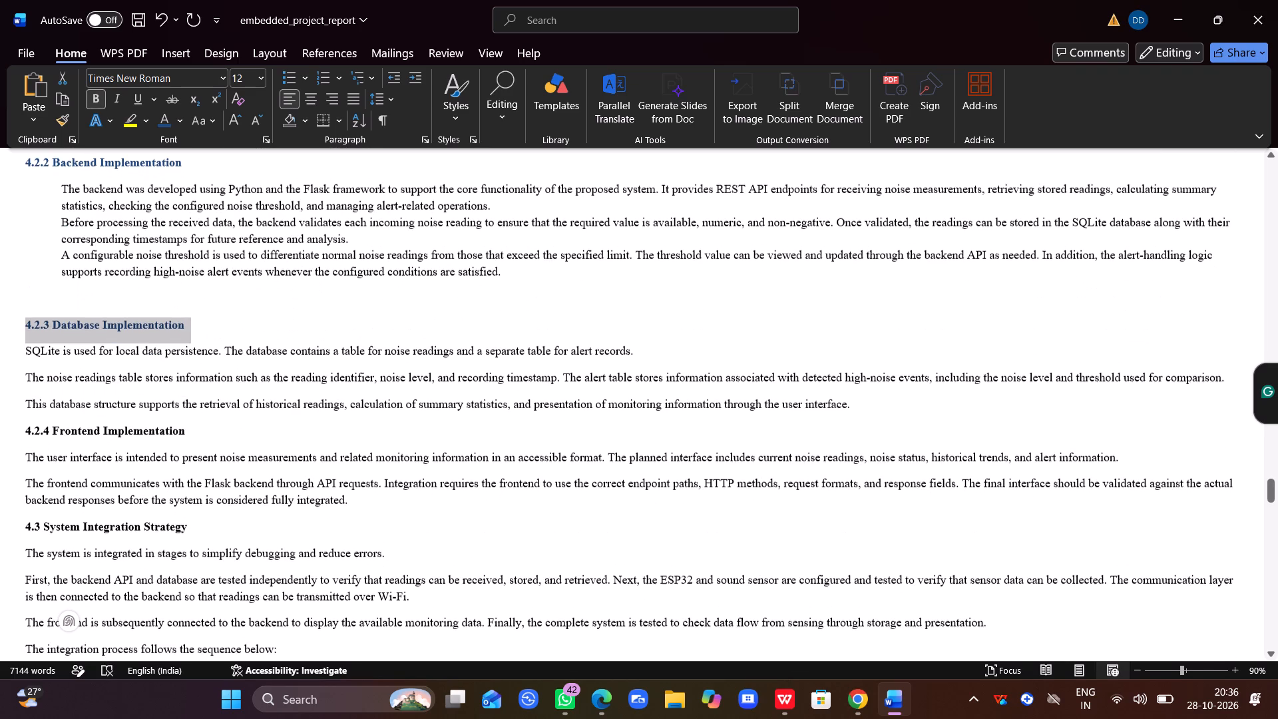
left_click_drag(200, 424, 5, 429)
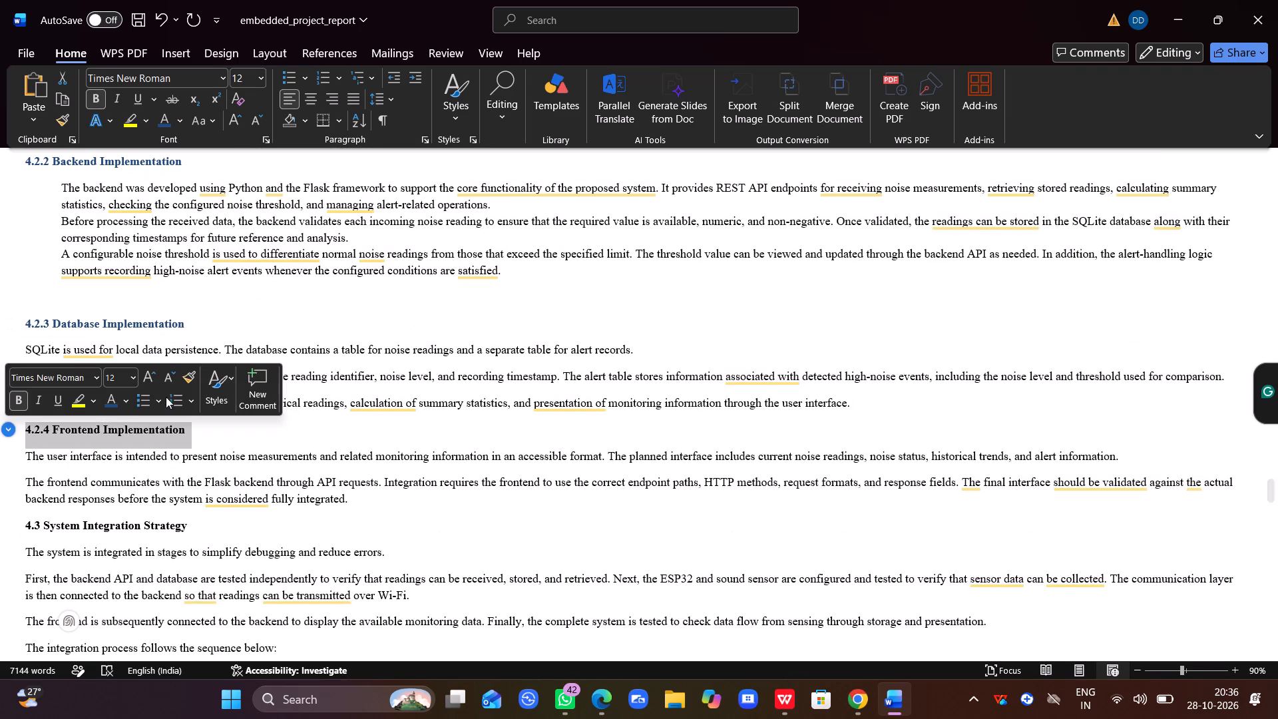
left_click(105, 401)
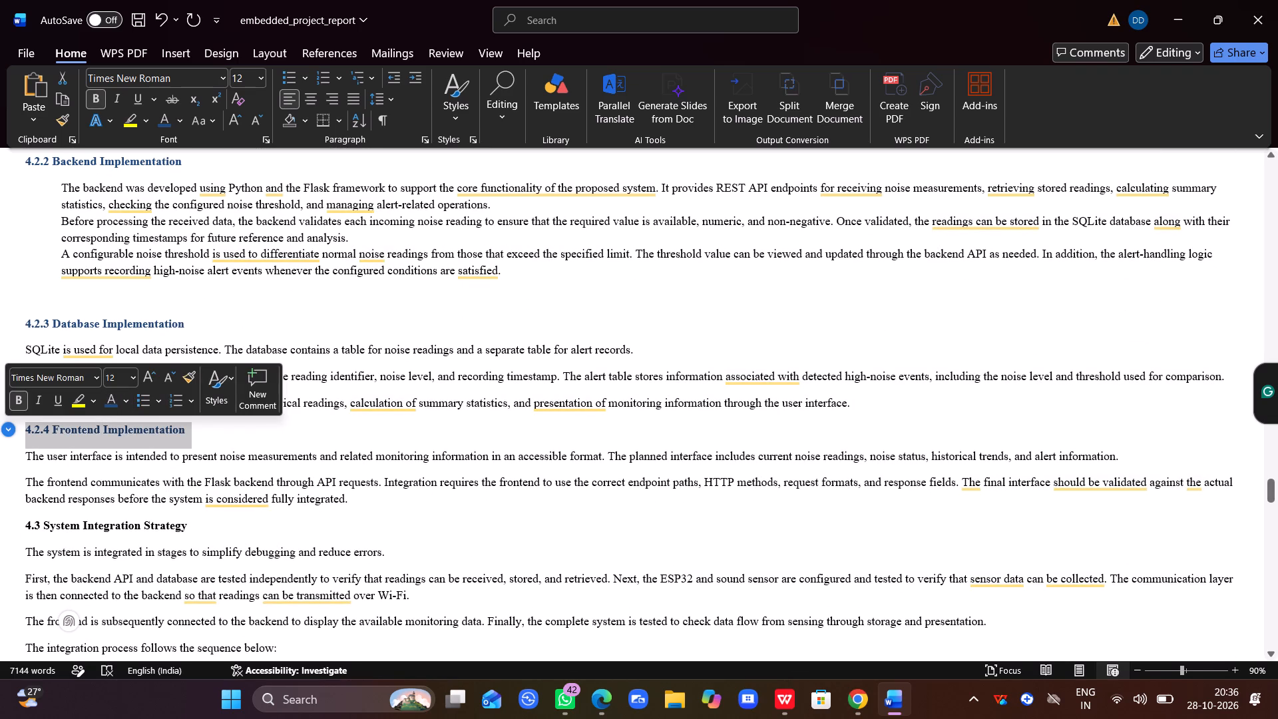
left_click_drag(186, 523, 16, 534)
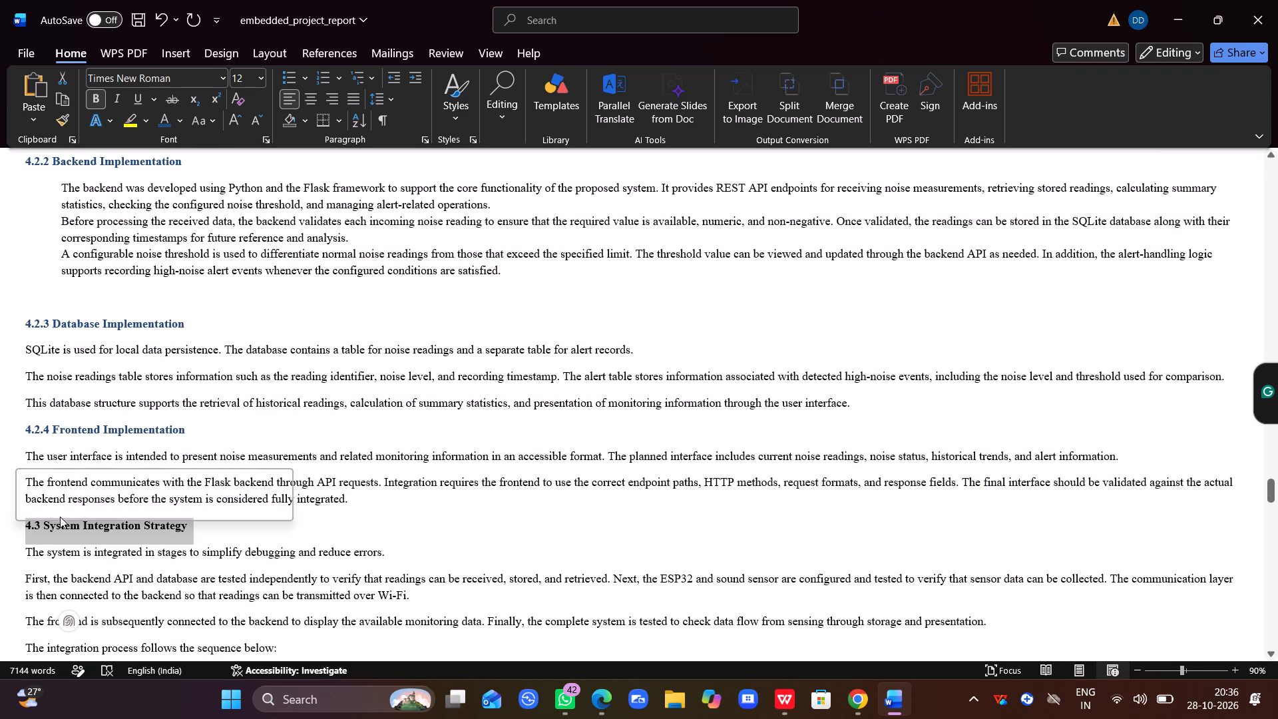
left_click(120, 511)
Apply the same dark blue to the 4.4 Validation Framework and Test Protocols heading and subheadings 4.4.1, 4.4.2 and 4.4.3.
scroll(164, 577, "down", 1)
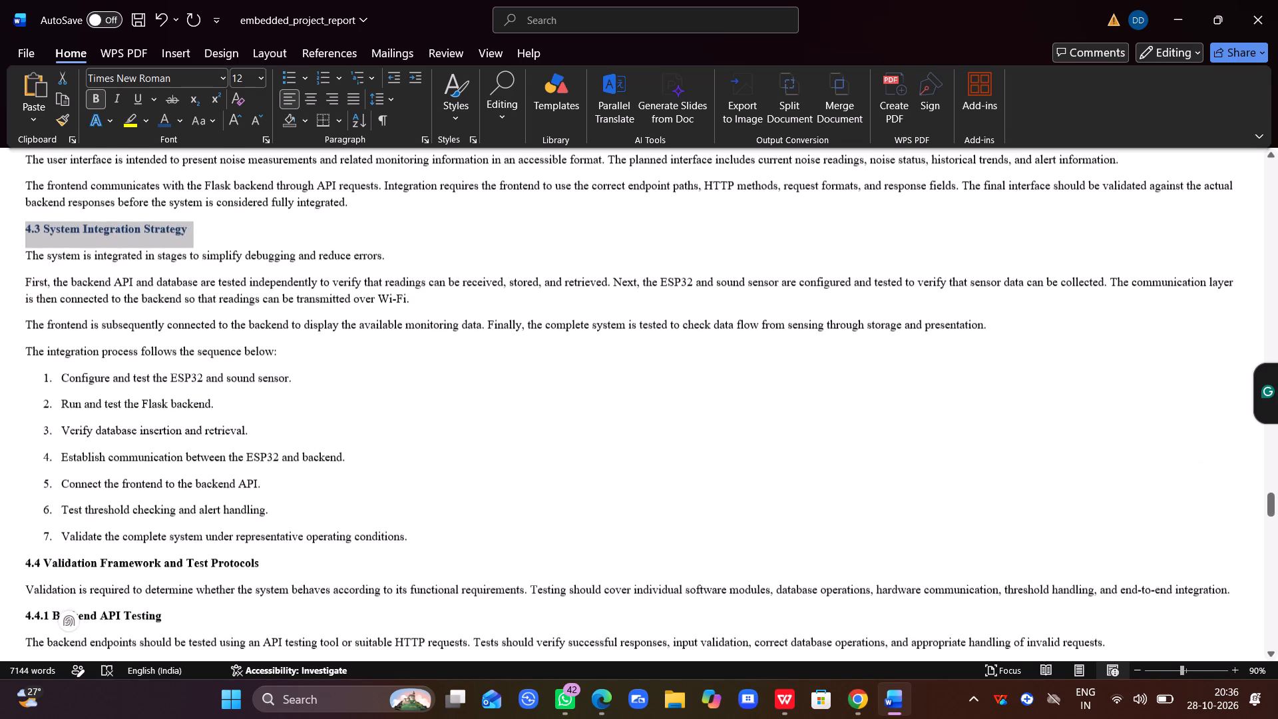
scroll(164, 577, "down", 1)
left_click_drag(270, 445, 64, 454)
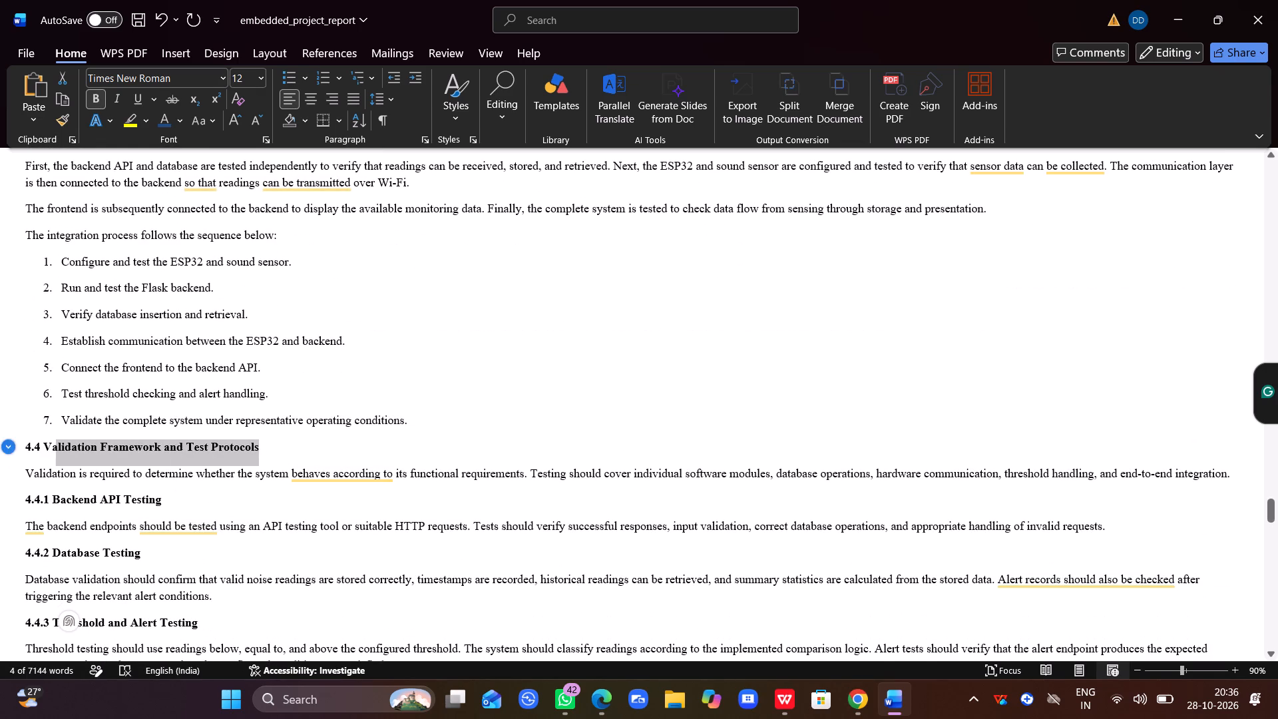
left_click_drag(64, 454, 10, 454)
left_click(107, 427)
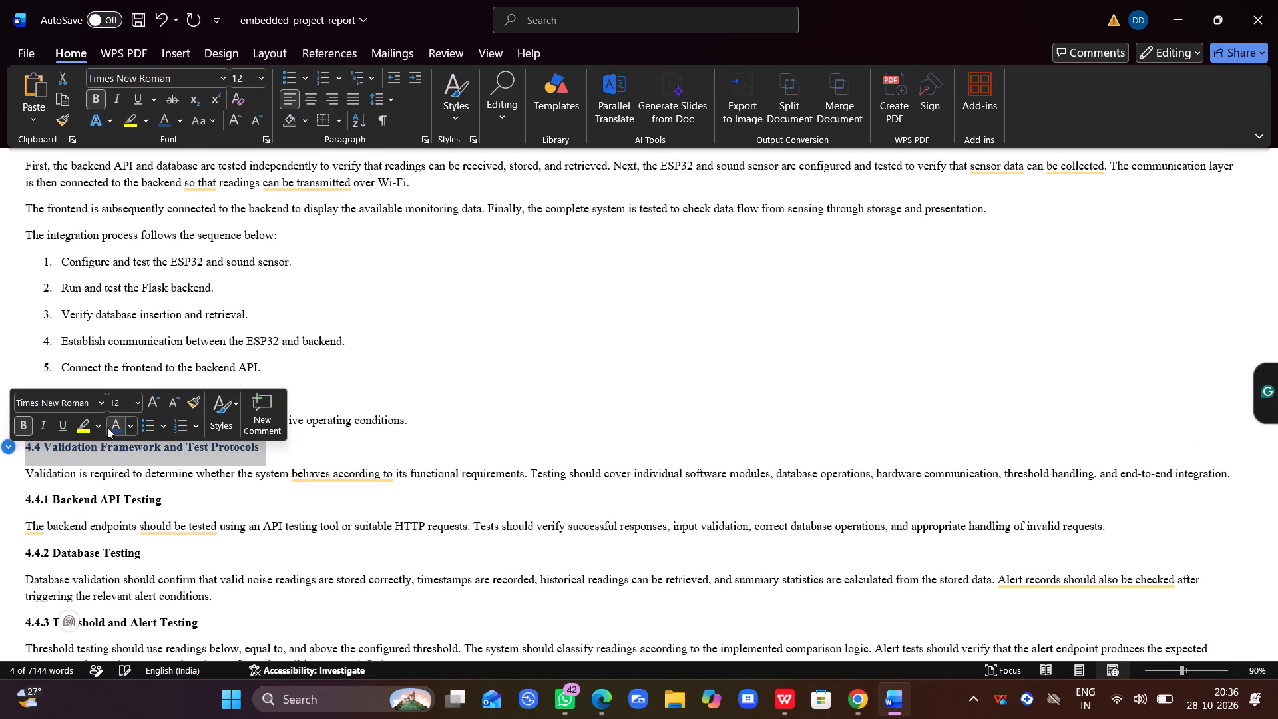
left_click_drag(176, 498, 13, 497)
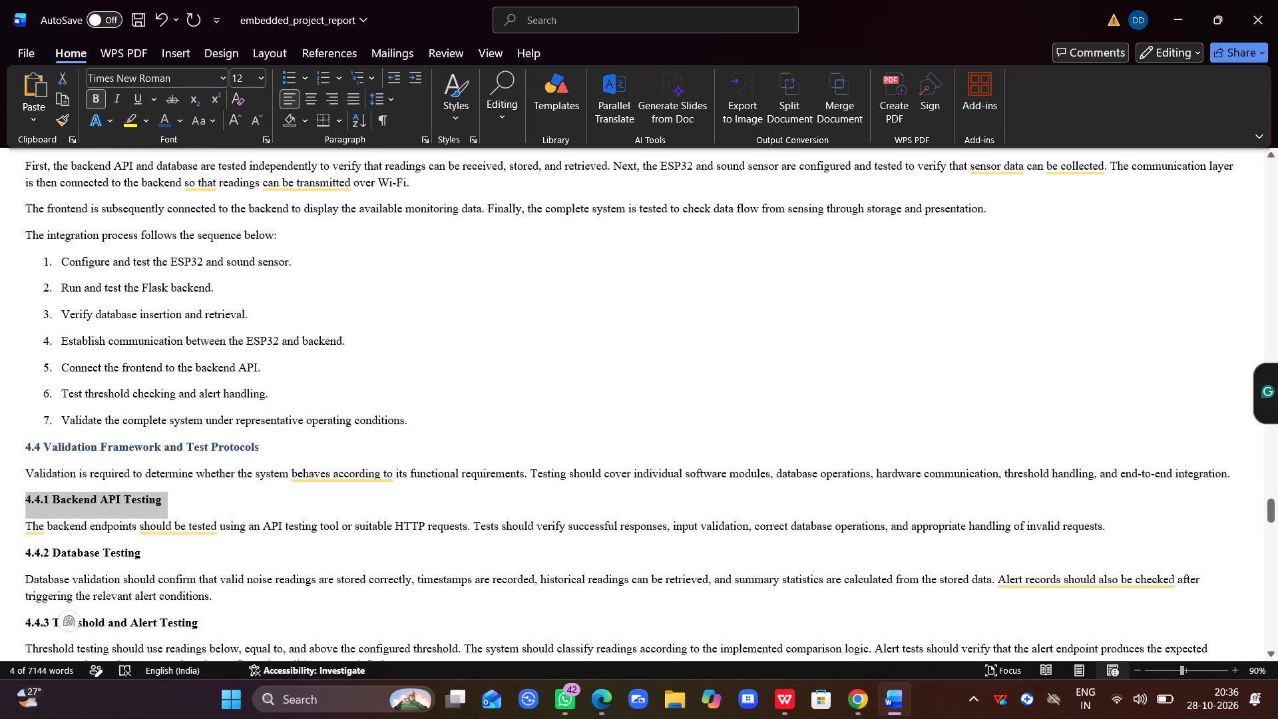
left_click(121, 473)
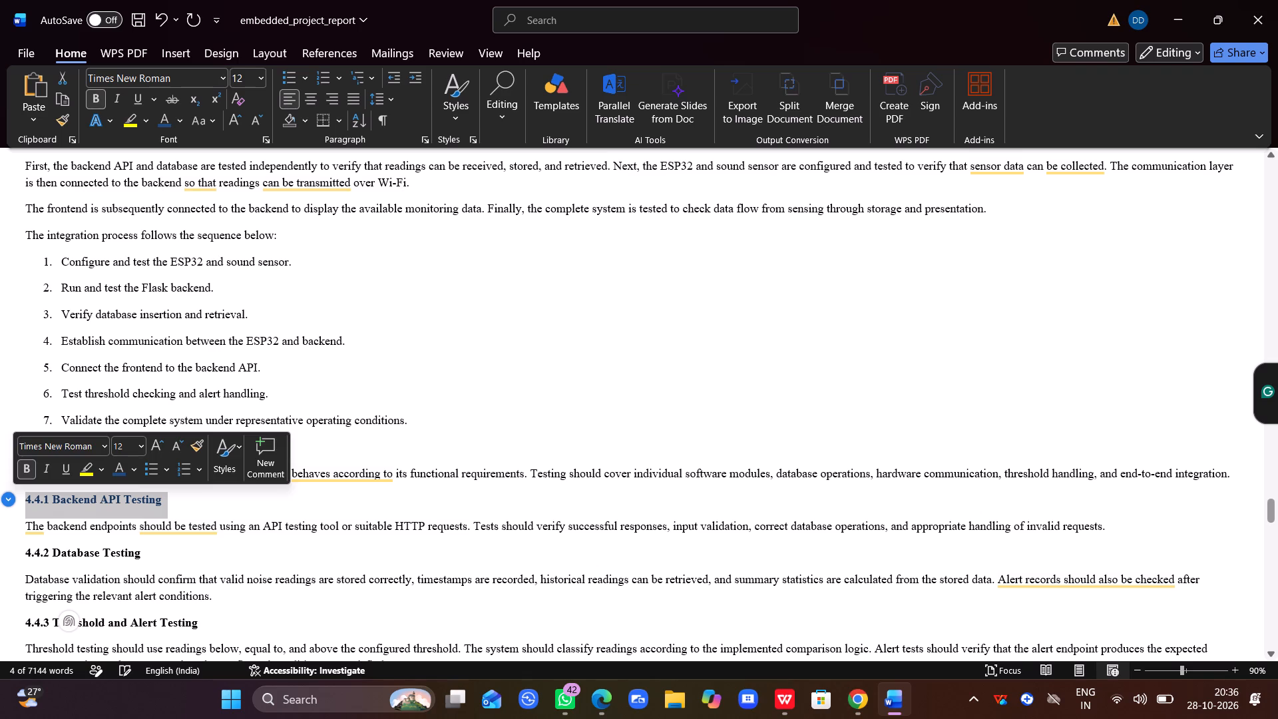
left_click_drag(155, 553, 24, 554)
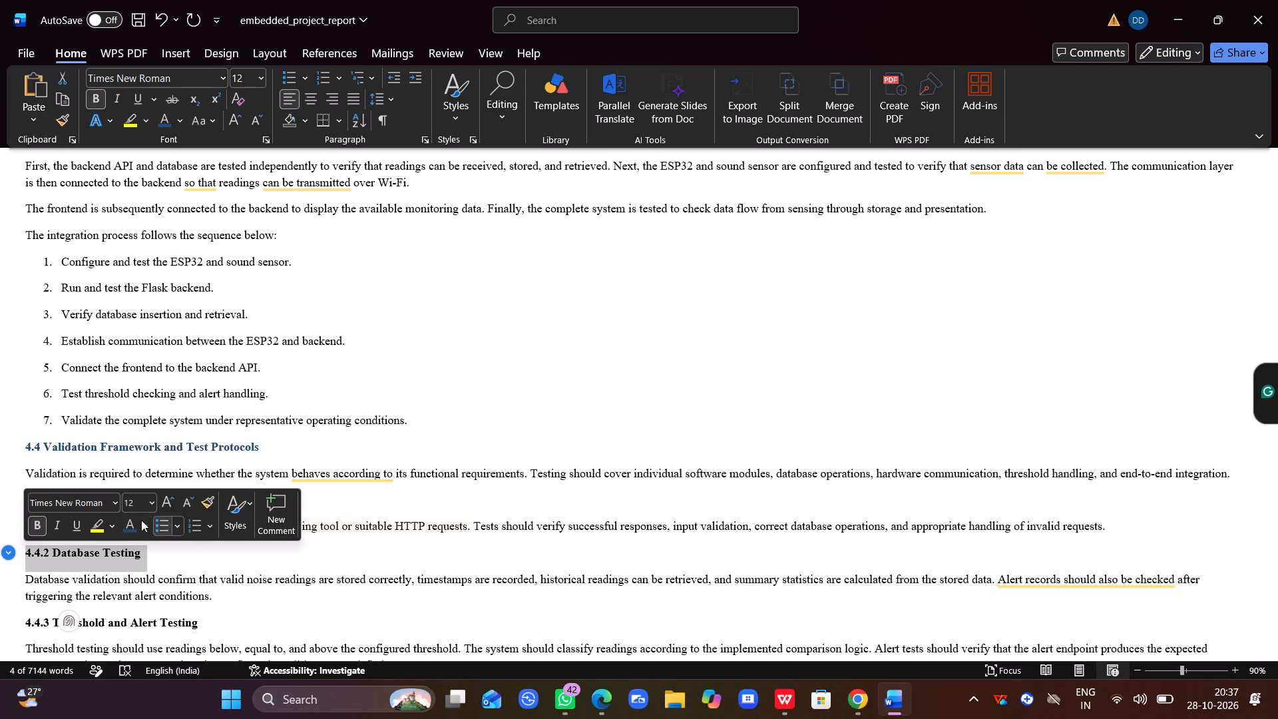
left_click(127, 524)
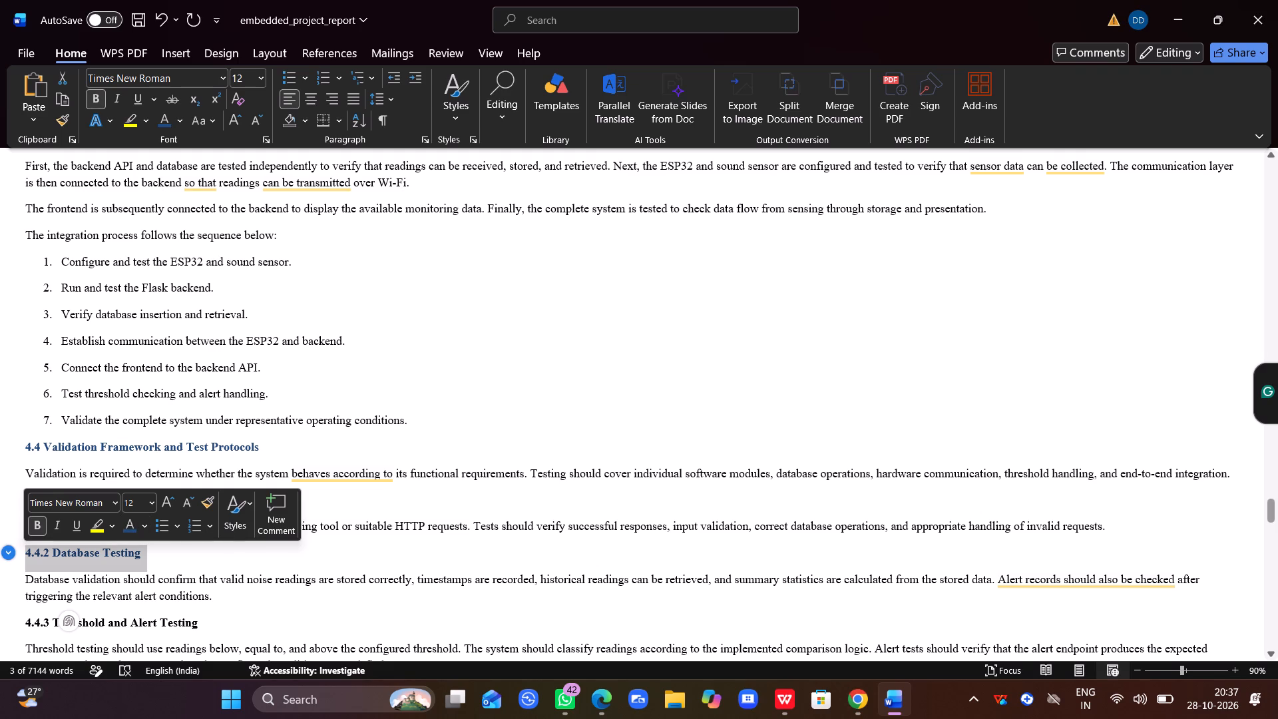
left_click_drag(220, 630, 15, 632)
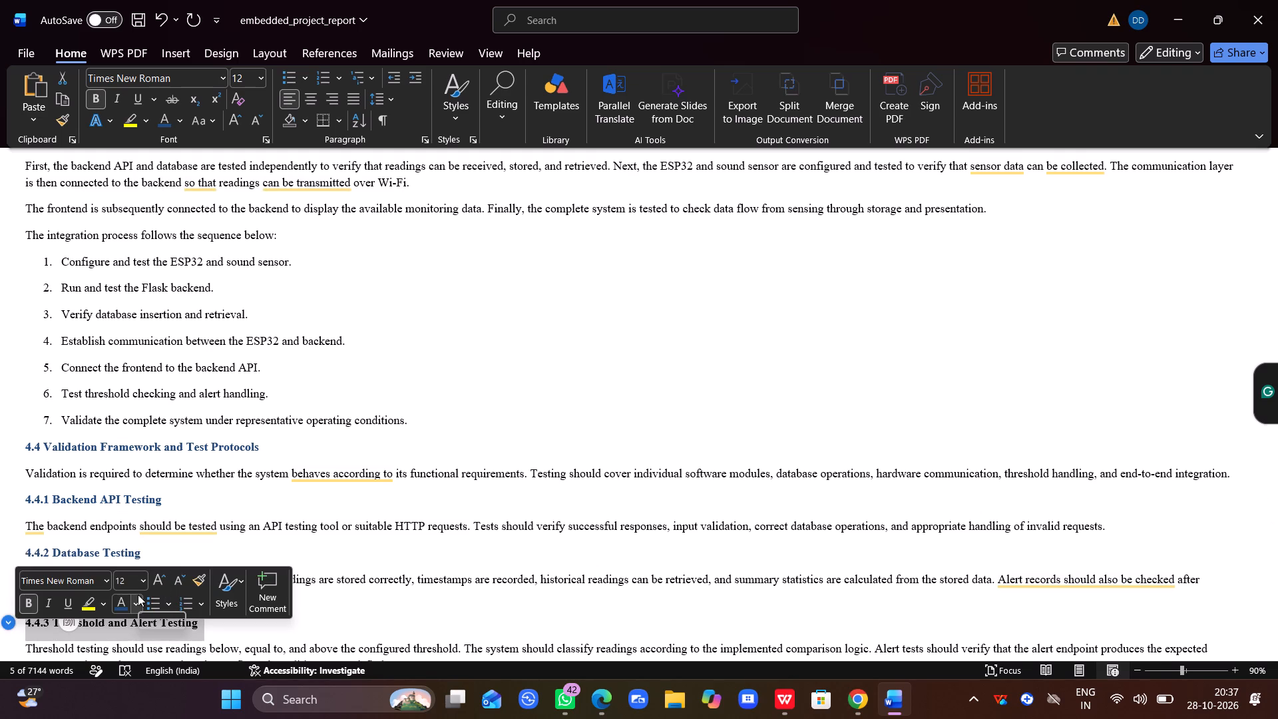
left_click(118, 604)
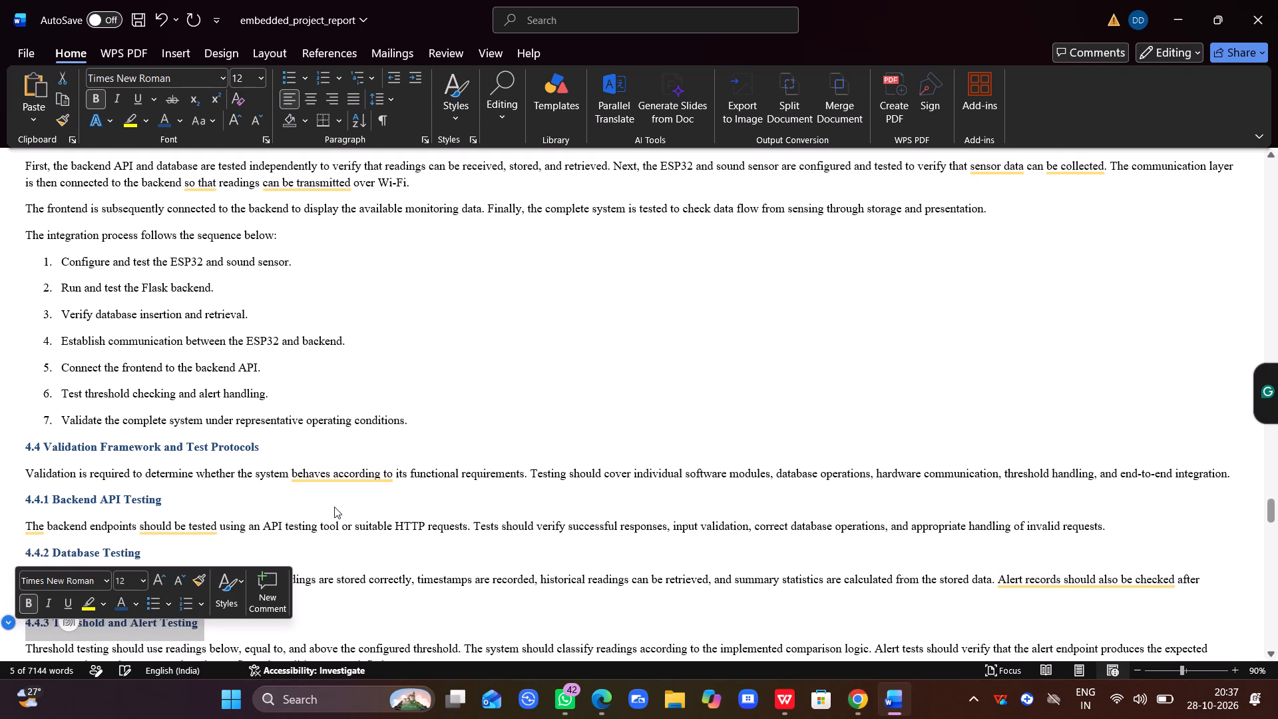
Color the 4.4.4 Hardware and Communication Testing and 4.4.5 End-to-End Testing headings and the Table 4.2 caption dark blue.
scroll(334, 507, "down", 2)
left_click_drag(268, 403, 211, 396)
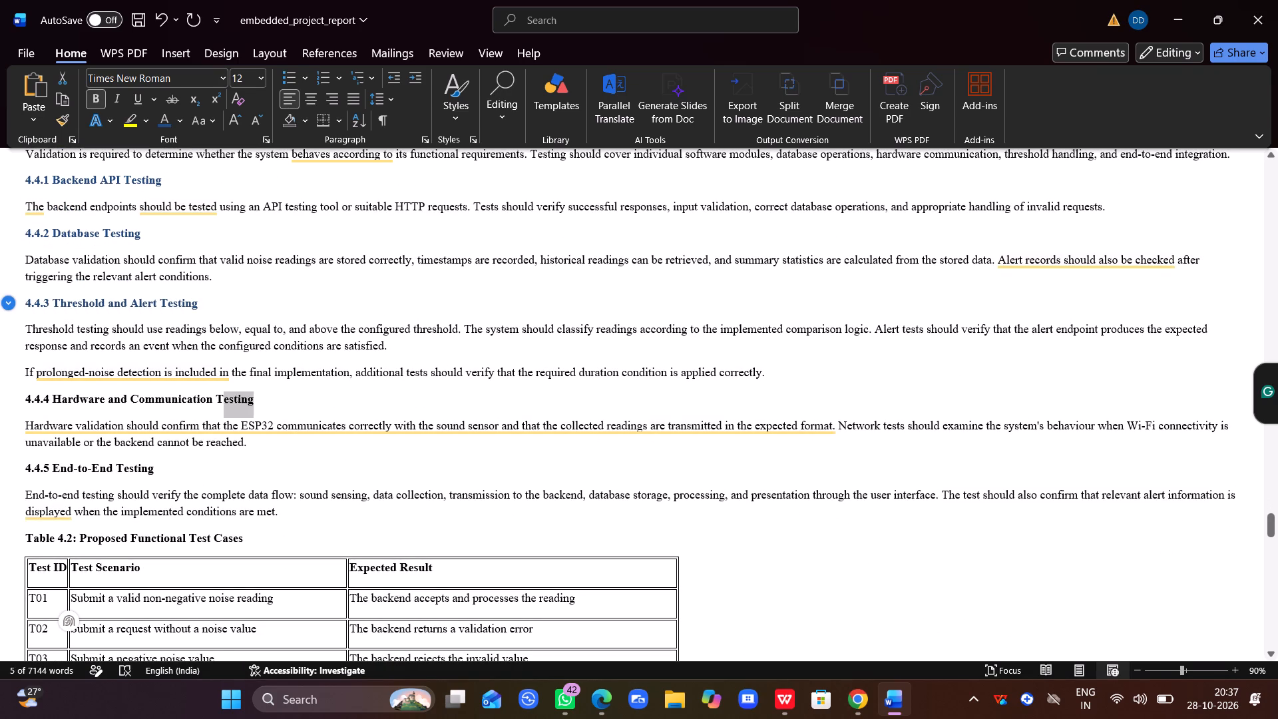
left_click_drag(211, 396, 0, 402)
left_click(105, 367)
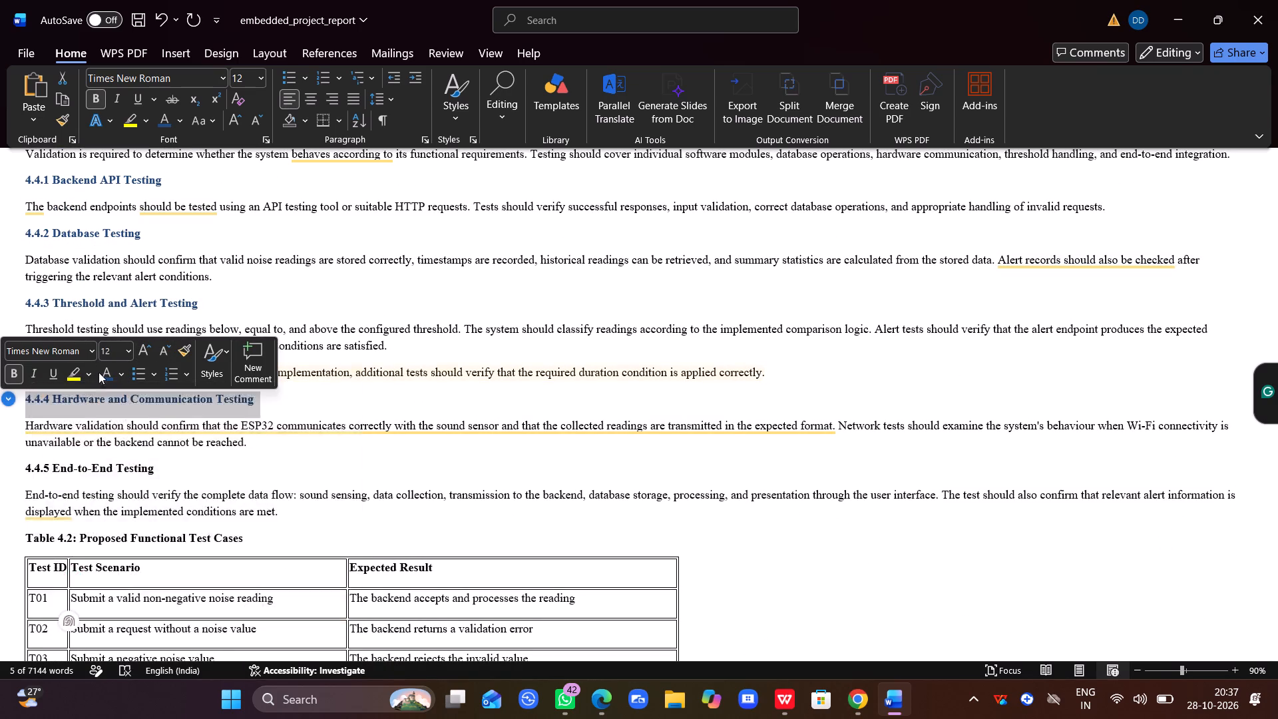
left_click_drag(182, 469, 1, 477)
left_click(106, 444)
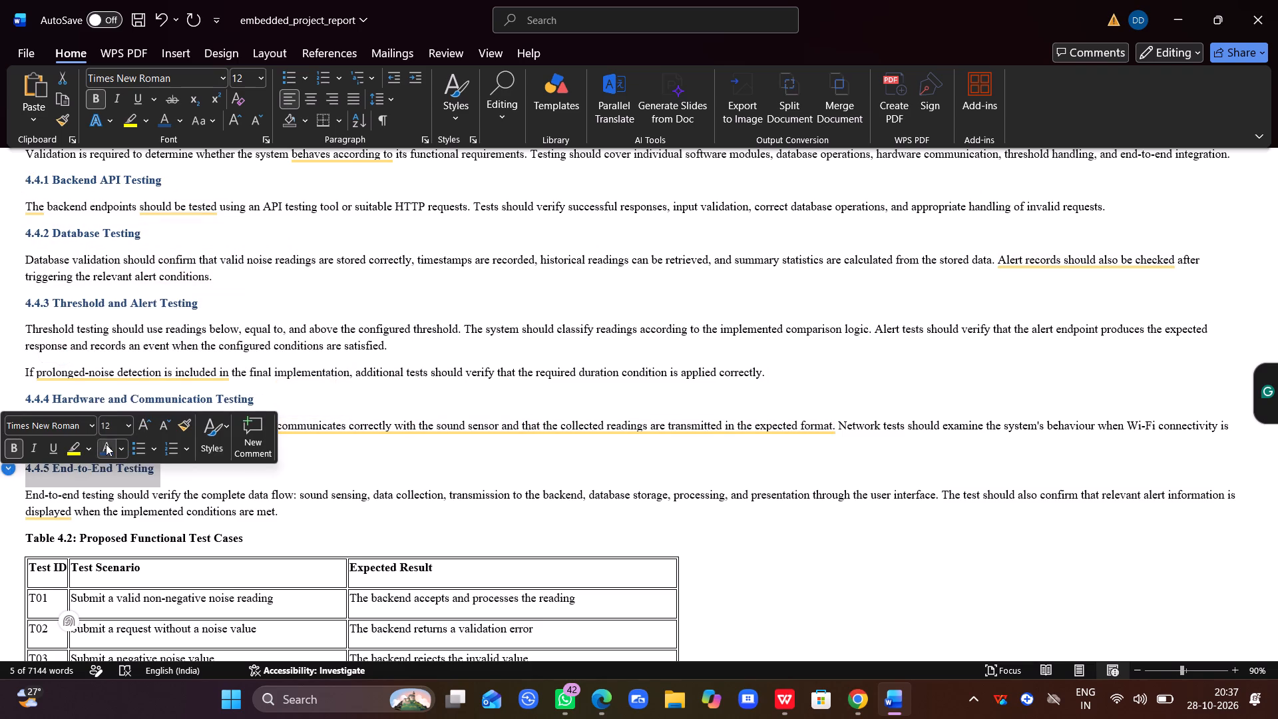
left_click_drag(246, 532, 44, 527)
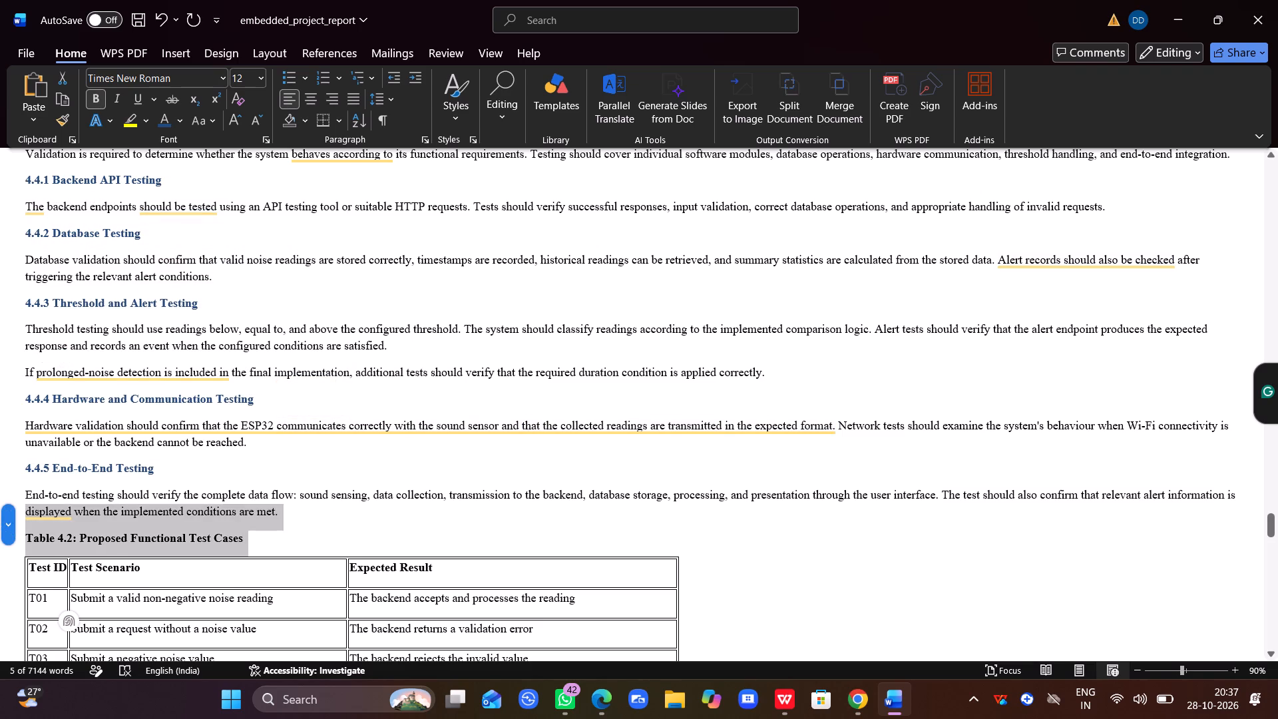
left_click_drag(44, 527, 25, 543)
left_click(130, 517)
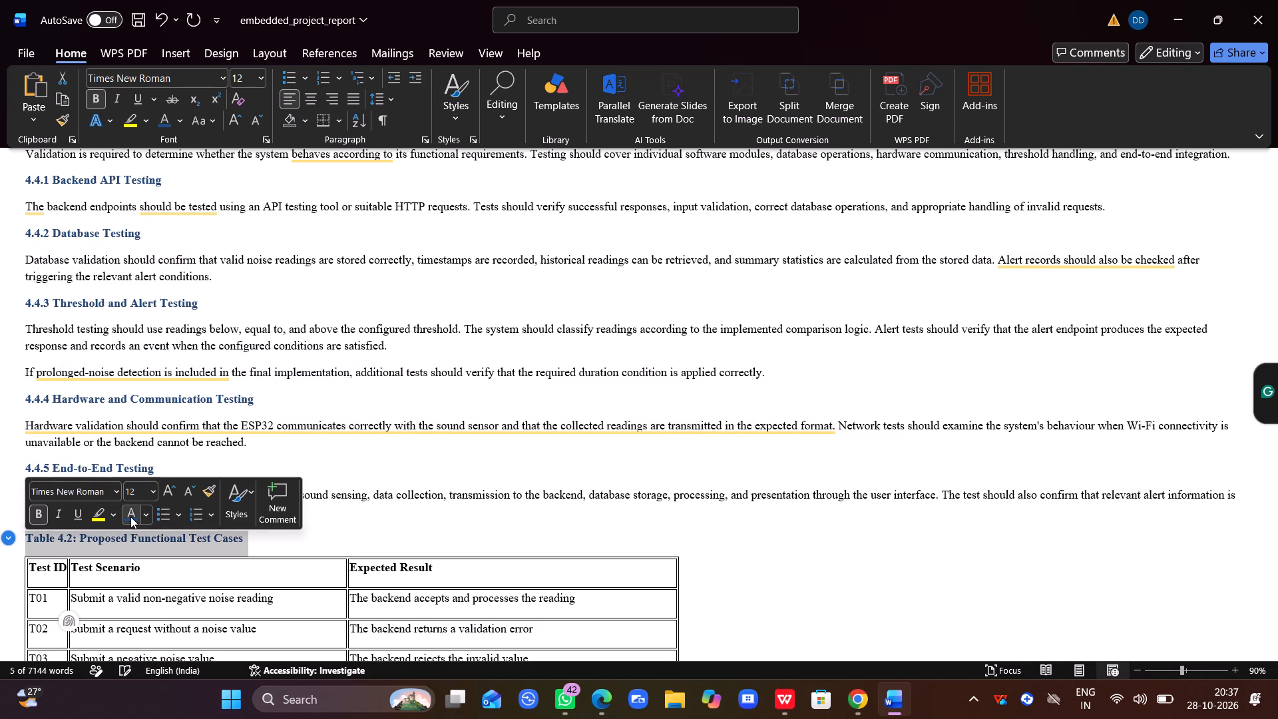
Color the 4.5 Evaluation Criteria and 4.6 Chapter Summary headings dark blue.
scroll(162, 589, "down", 4)
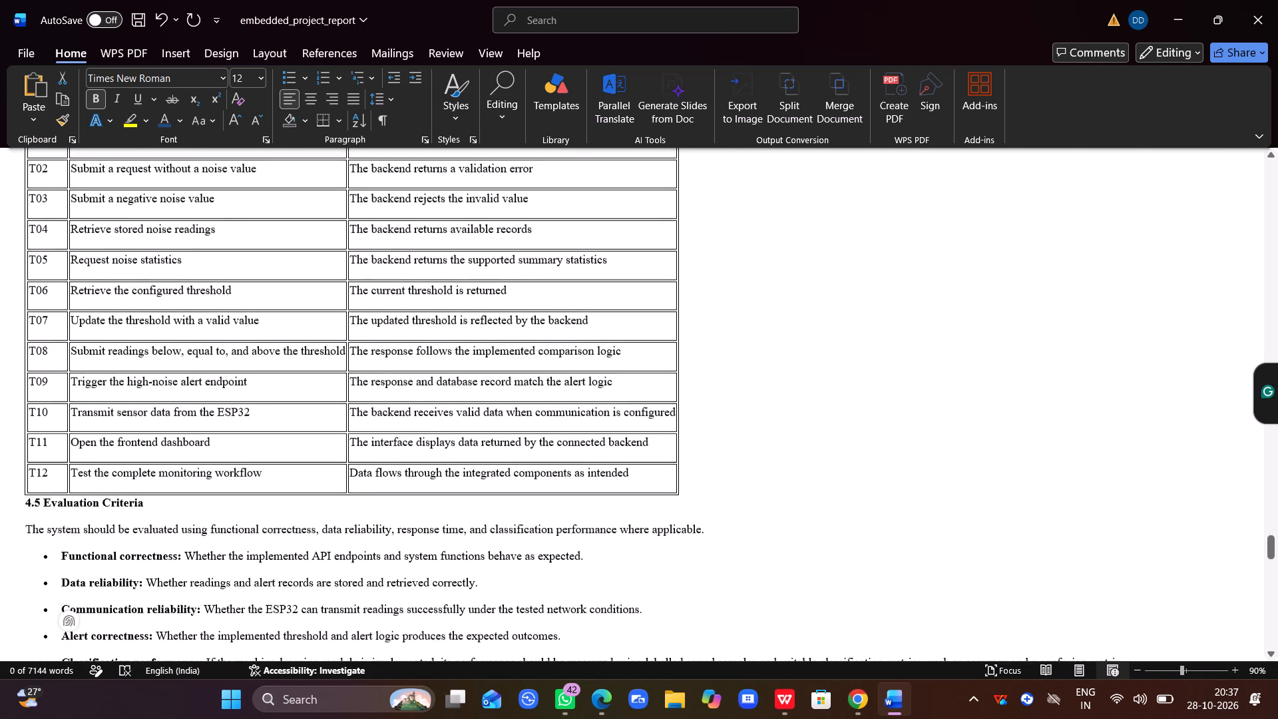
left_click_drag(145, 500, 11, 497)
left_click(119, 464)
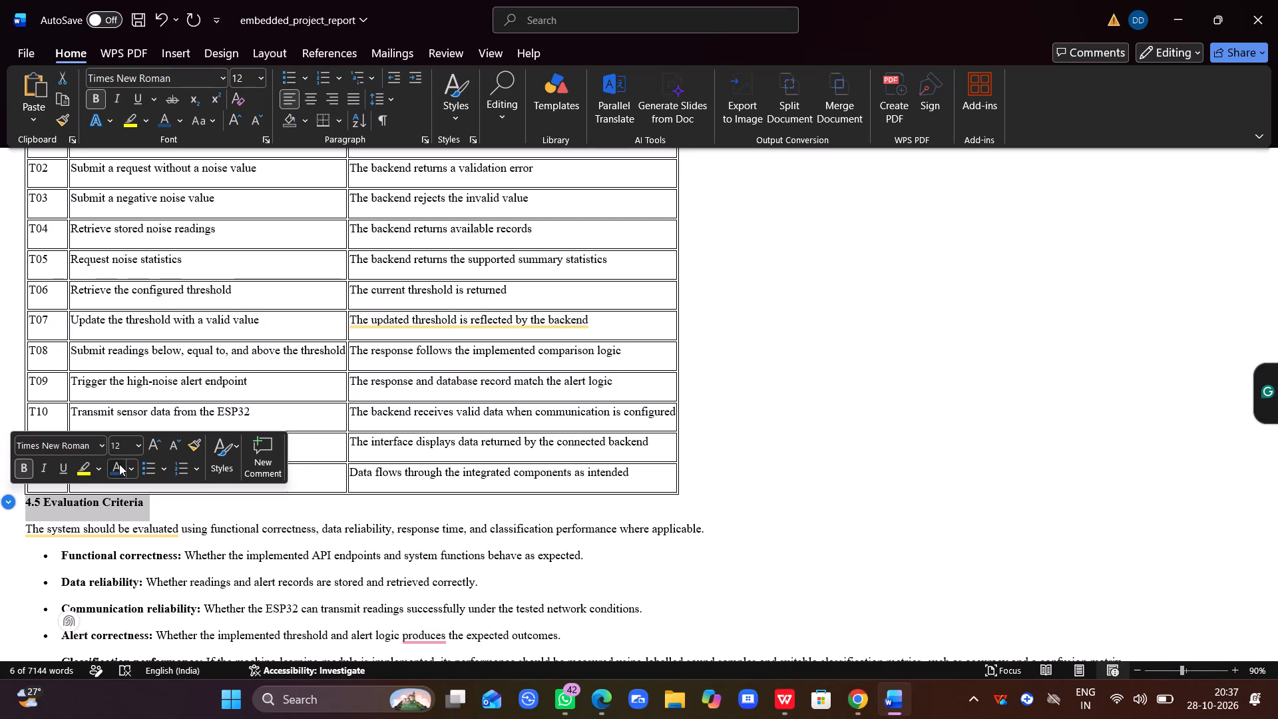
scroll(146, 535, "down", 2)
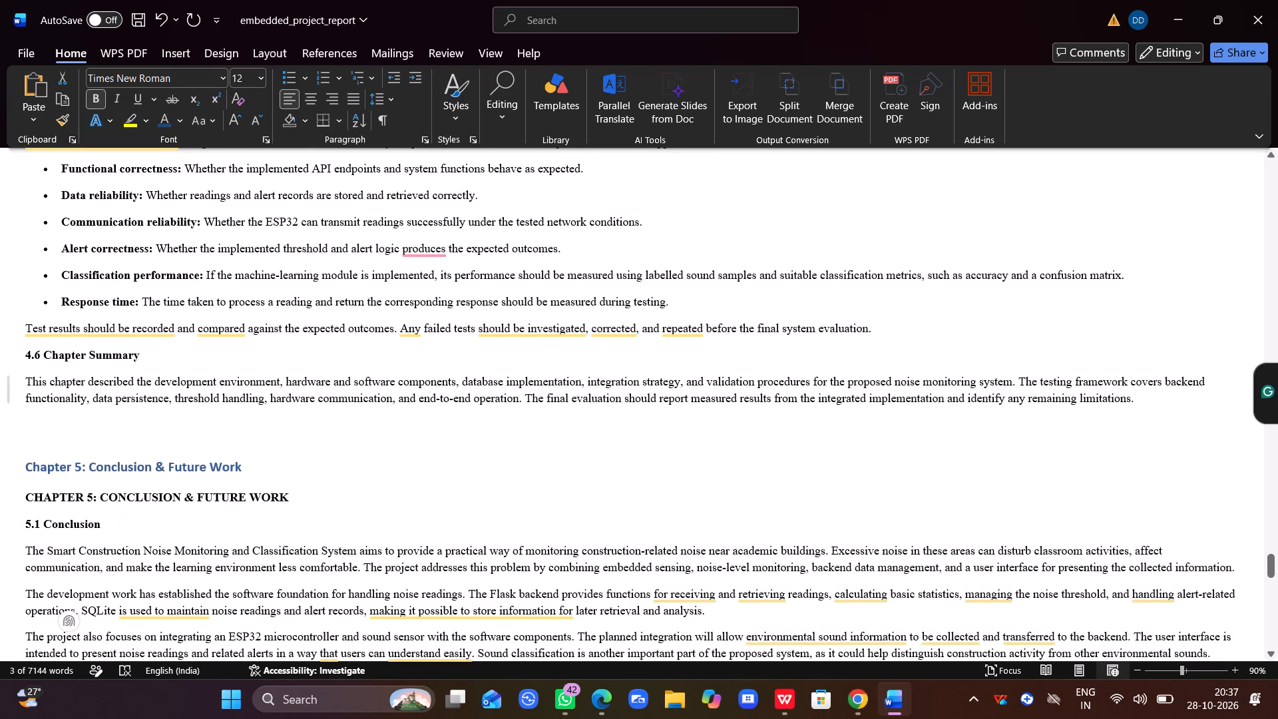
left_click_drag(146, 361, 15, 352)
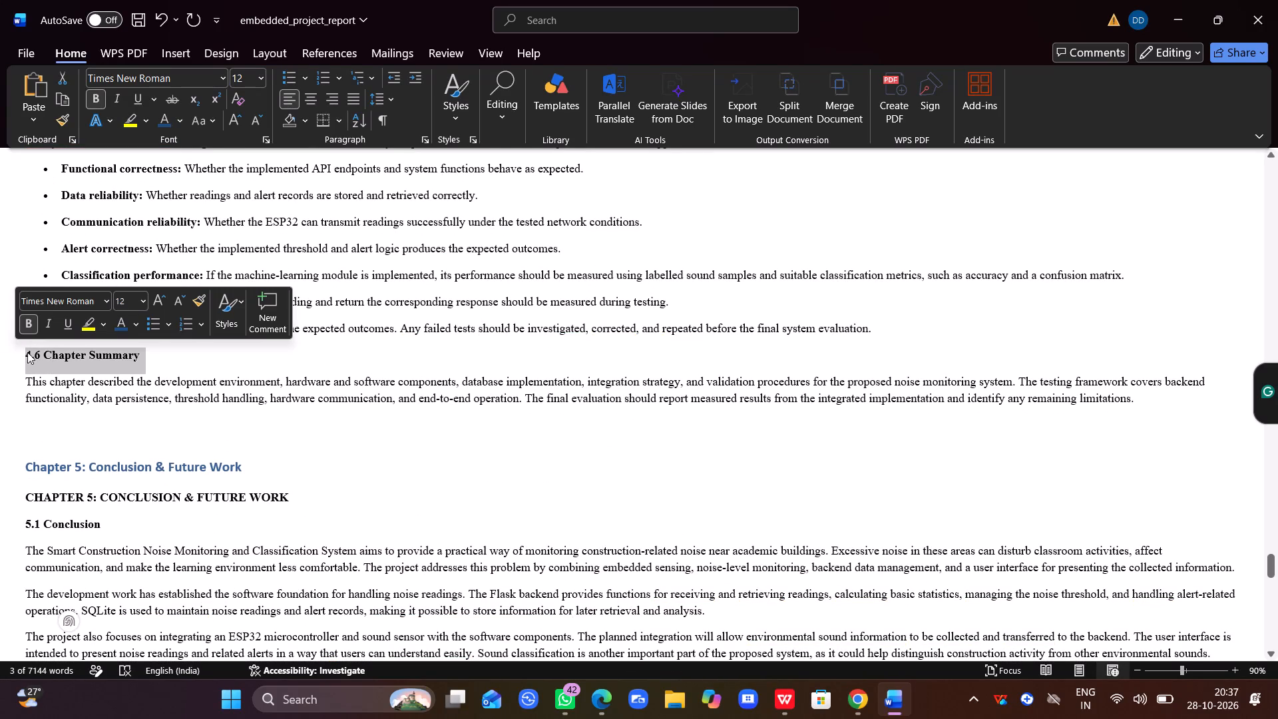
left_click(121, 318)
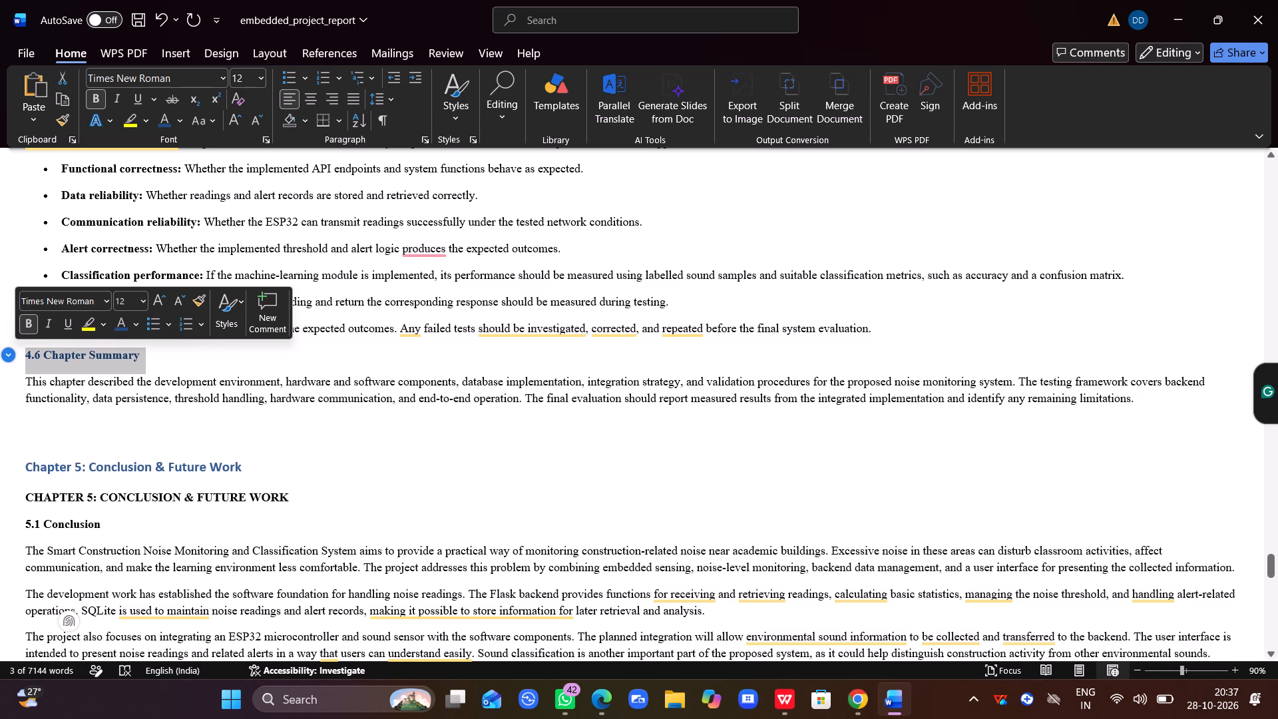
Indent the 4.6 Chapter Summary paragraph by applying a bullet and removing its marker while keeping the indent.
left_click_drag(28, 375, 616, 425)
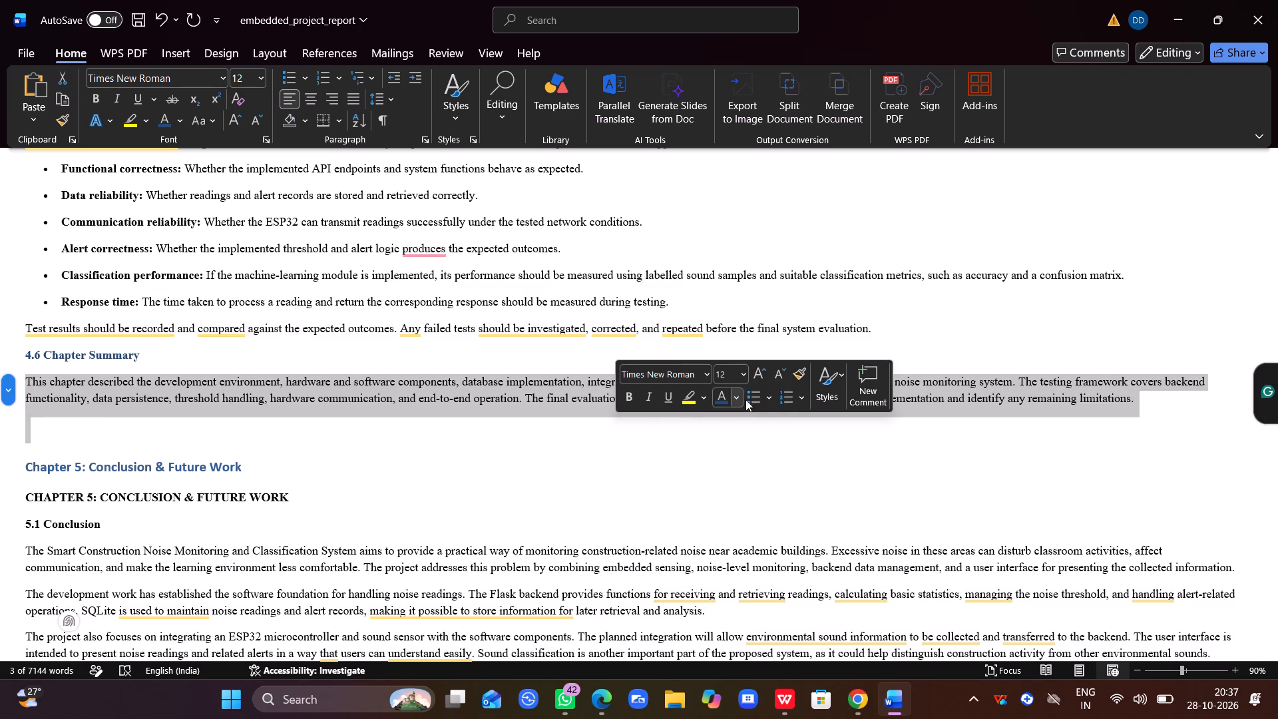
left_click(756, 393)
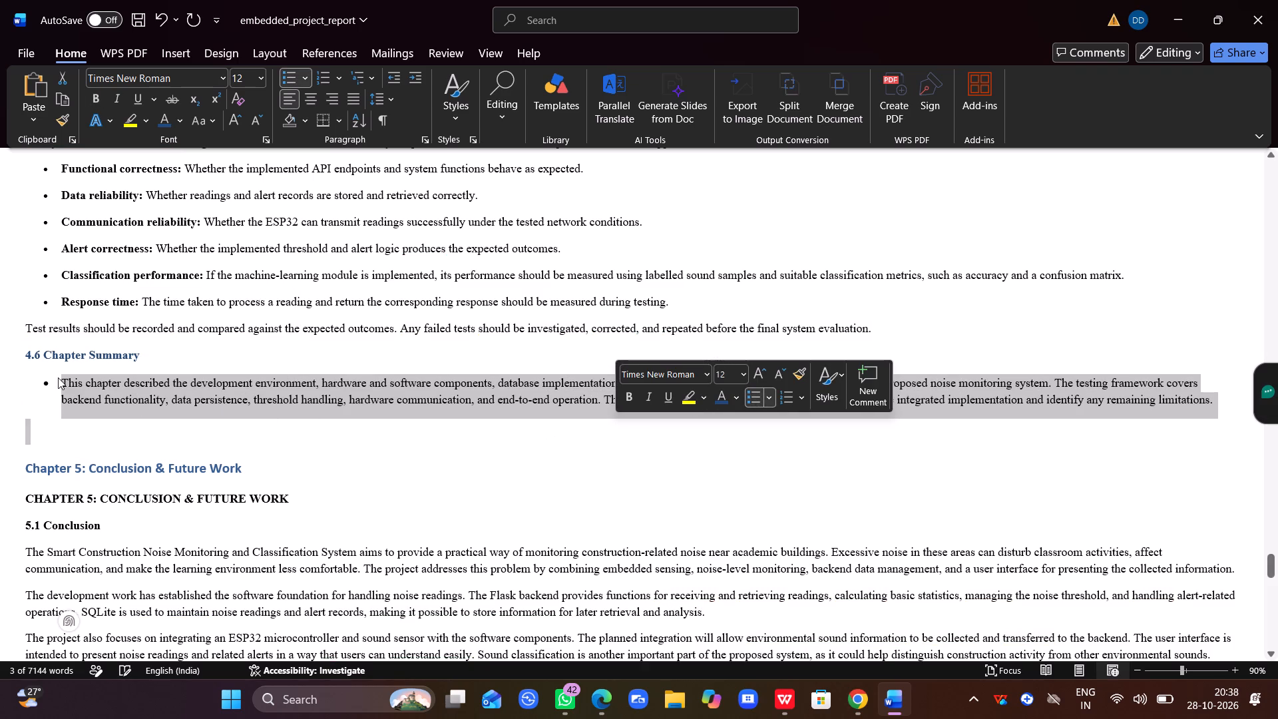
left_click(57, 376)
key("BackSpace")
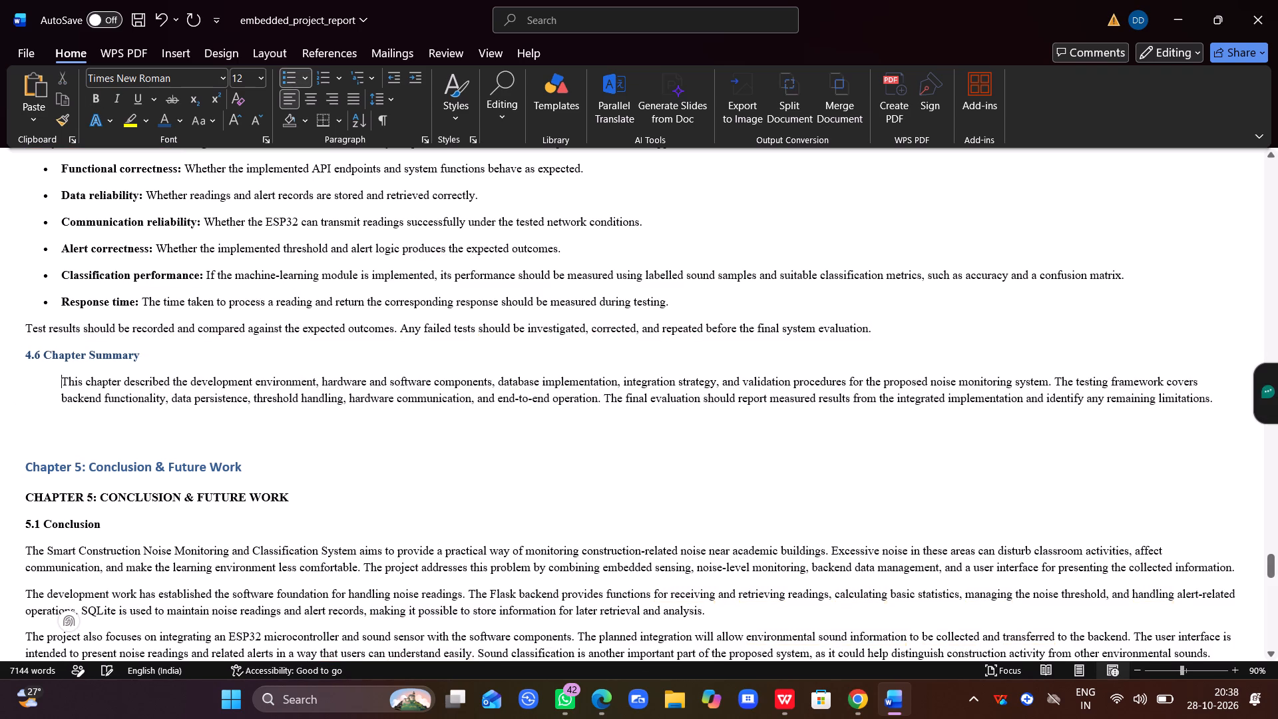
Indent the three 4.2.3 Database Implementation paragraphs by applying bullets and removing each marker while keeping the indent.
scroll(172, 324, "up", 6)
scroll(172, 324, "down", 1)
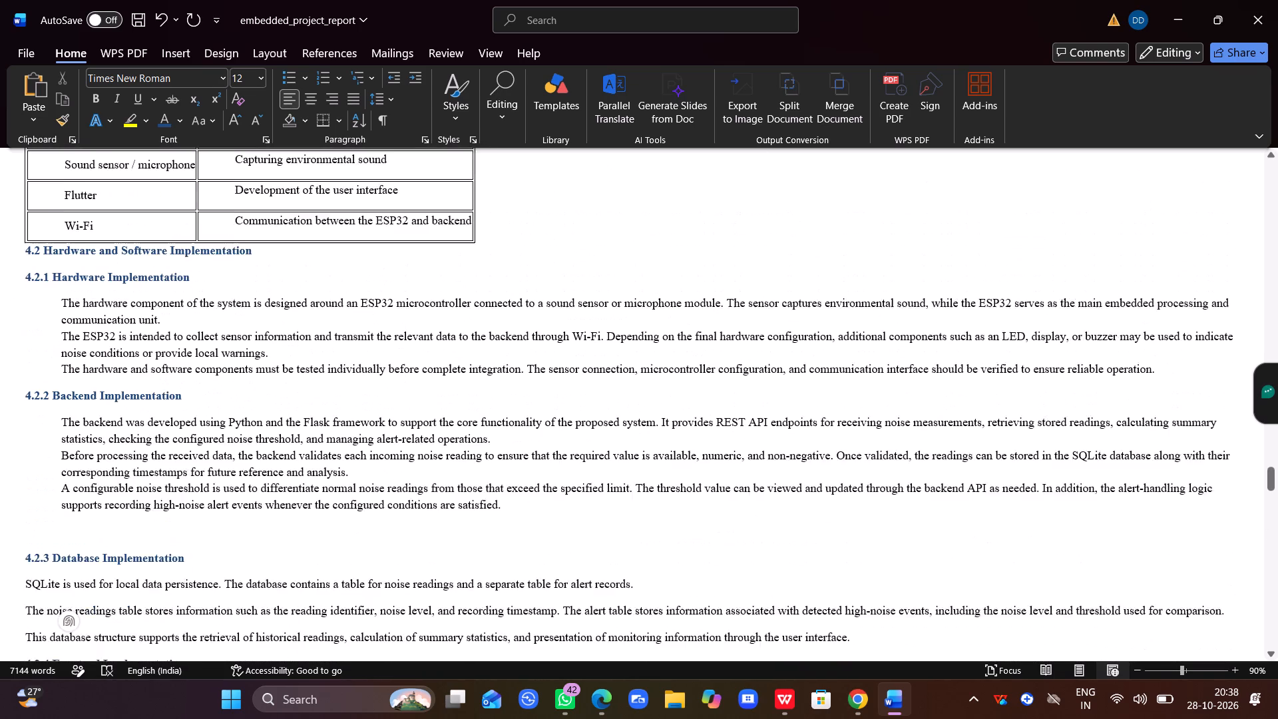
scroll(172, 324, "down", 2)
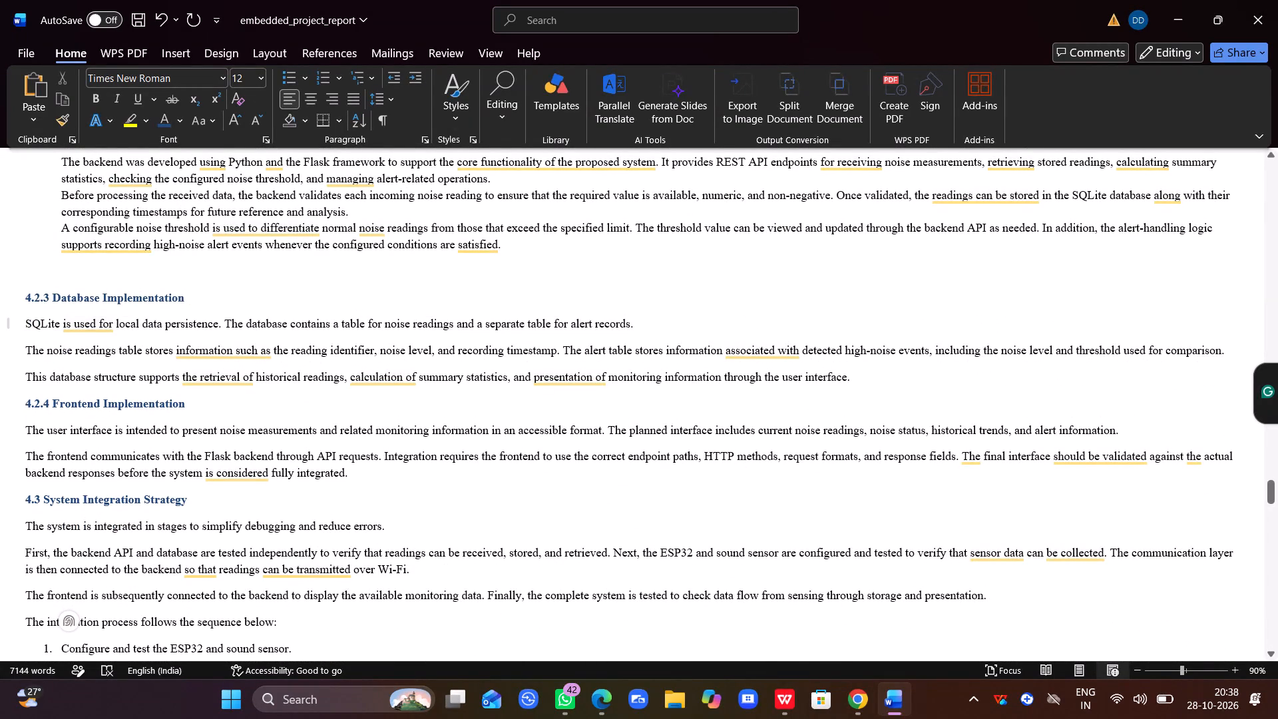
left_click_drag(20, 320, 785, 381)
scroll(415, 375, "right", 1)
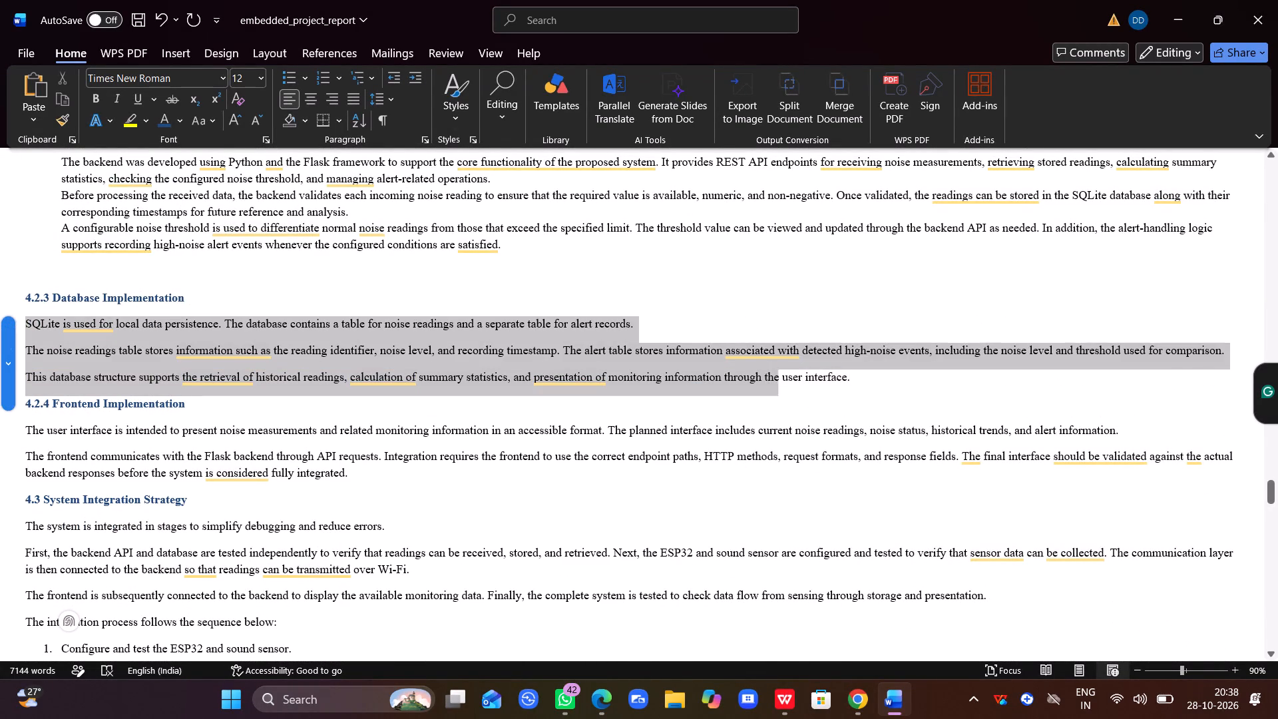
left_click_drag(785, 381, 833, 380)
scroll(785, 381, "right", 1)
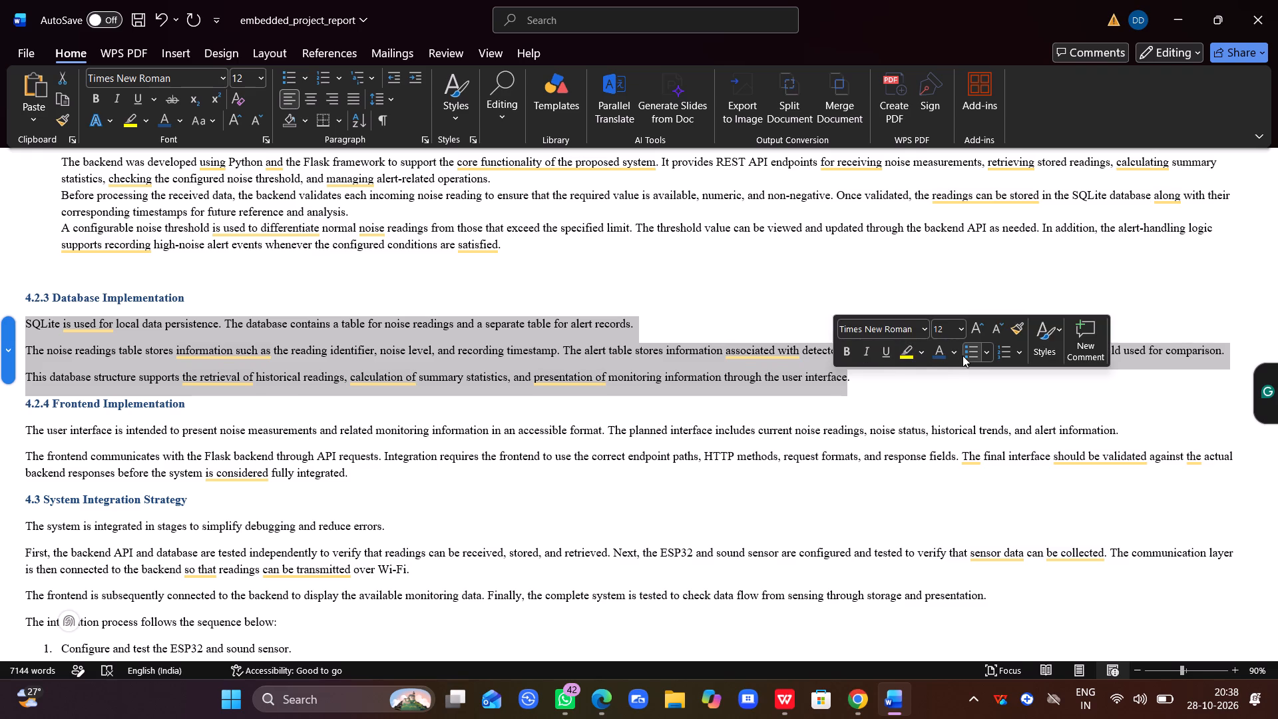
left_click(964, 356)
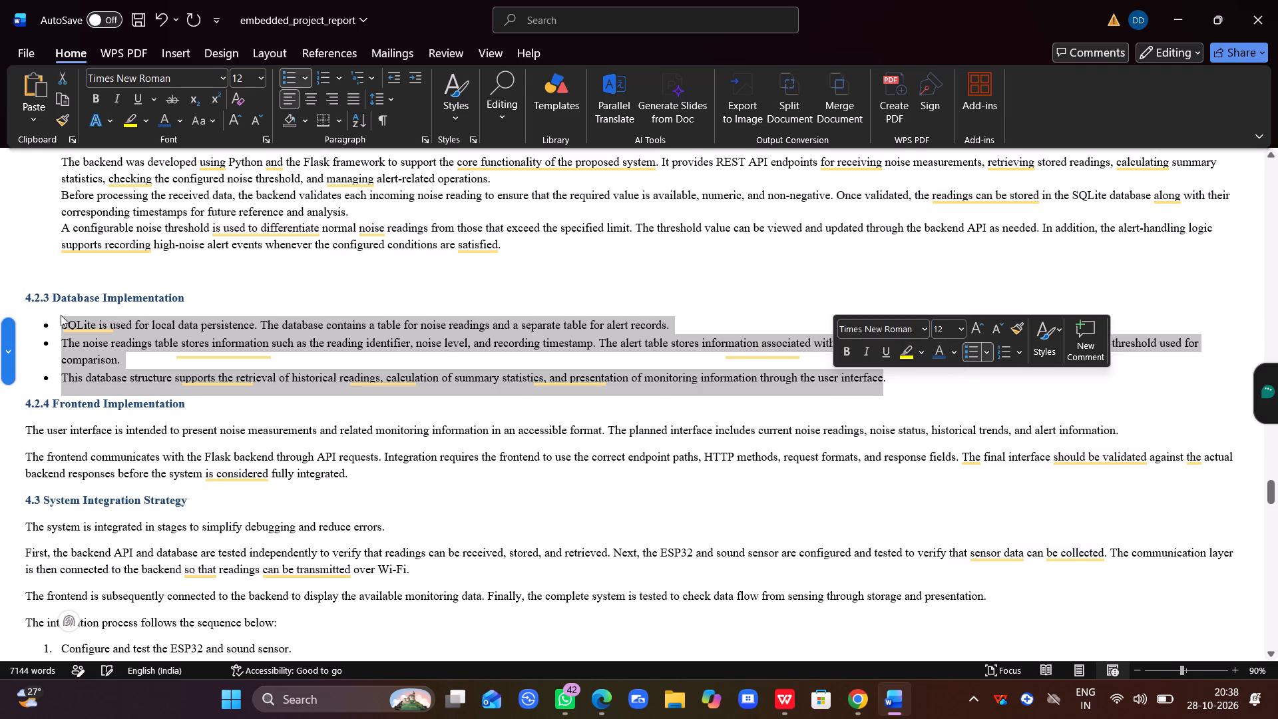
left_click(61, 316)
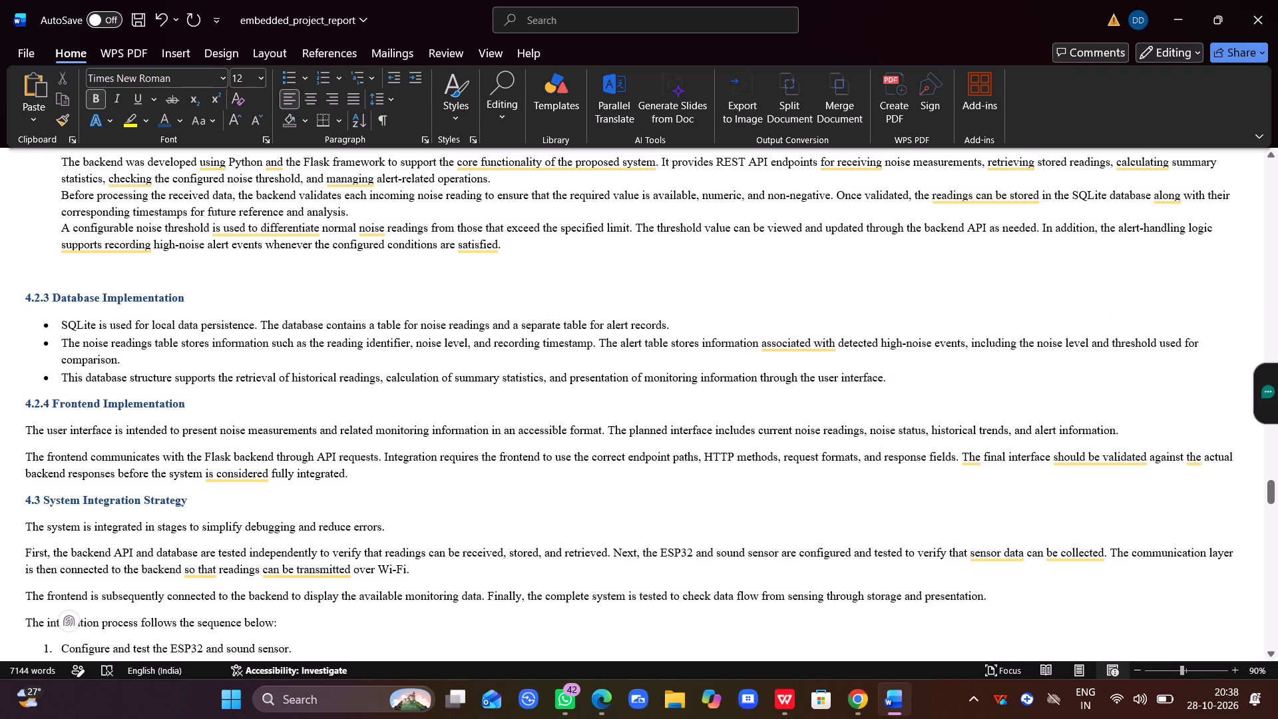
left_click(61, 325)
key("BackSpace")
key("Down")
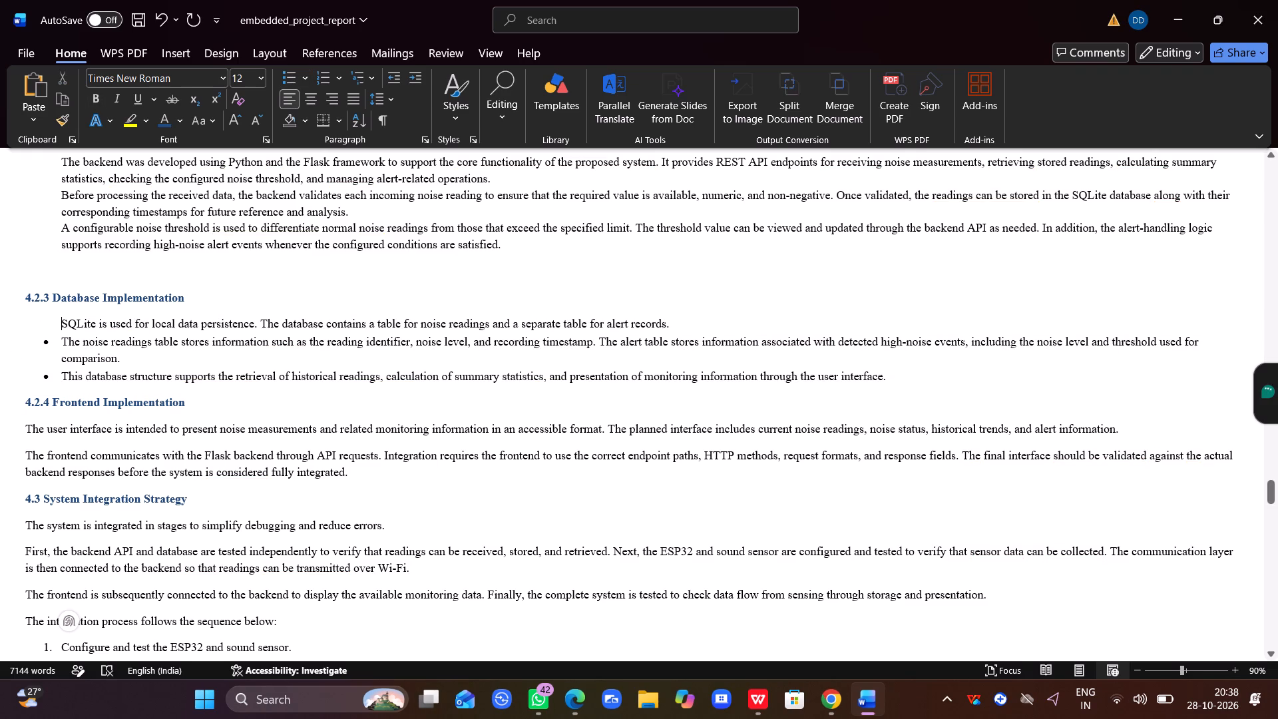
key("BackSpace")
key("Down")
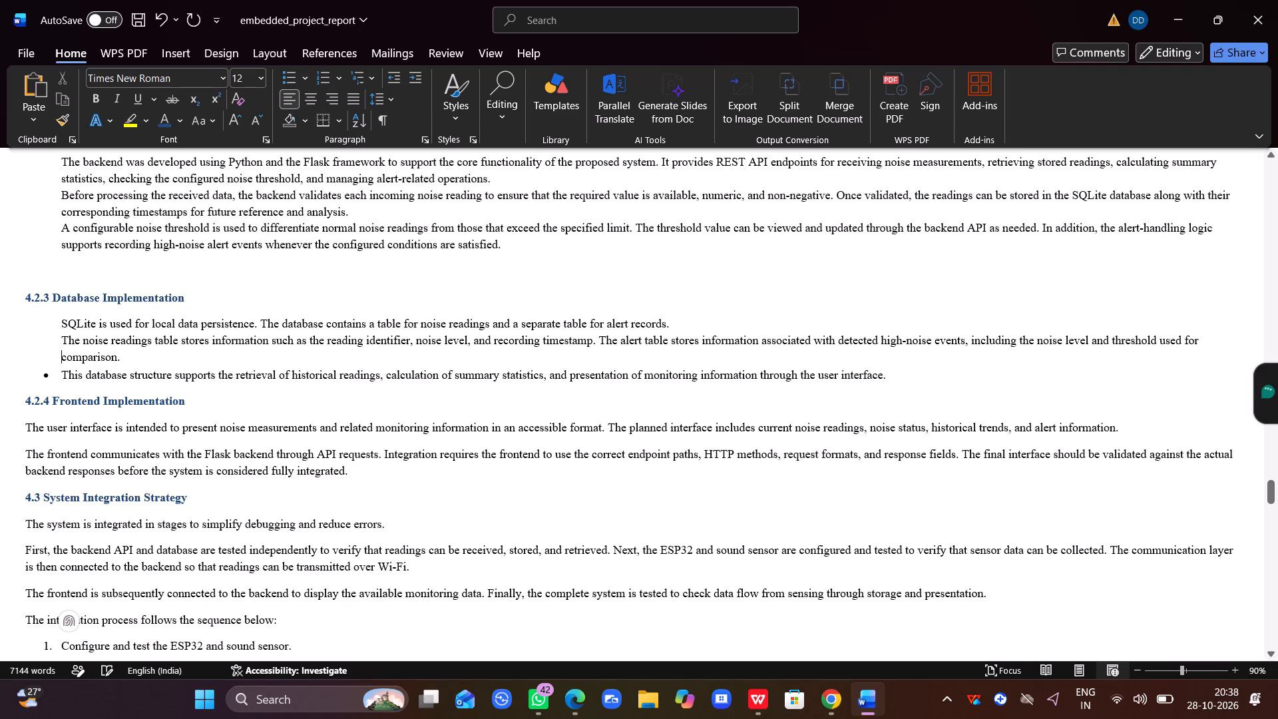
key("Down")
key("BackSpace")
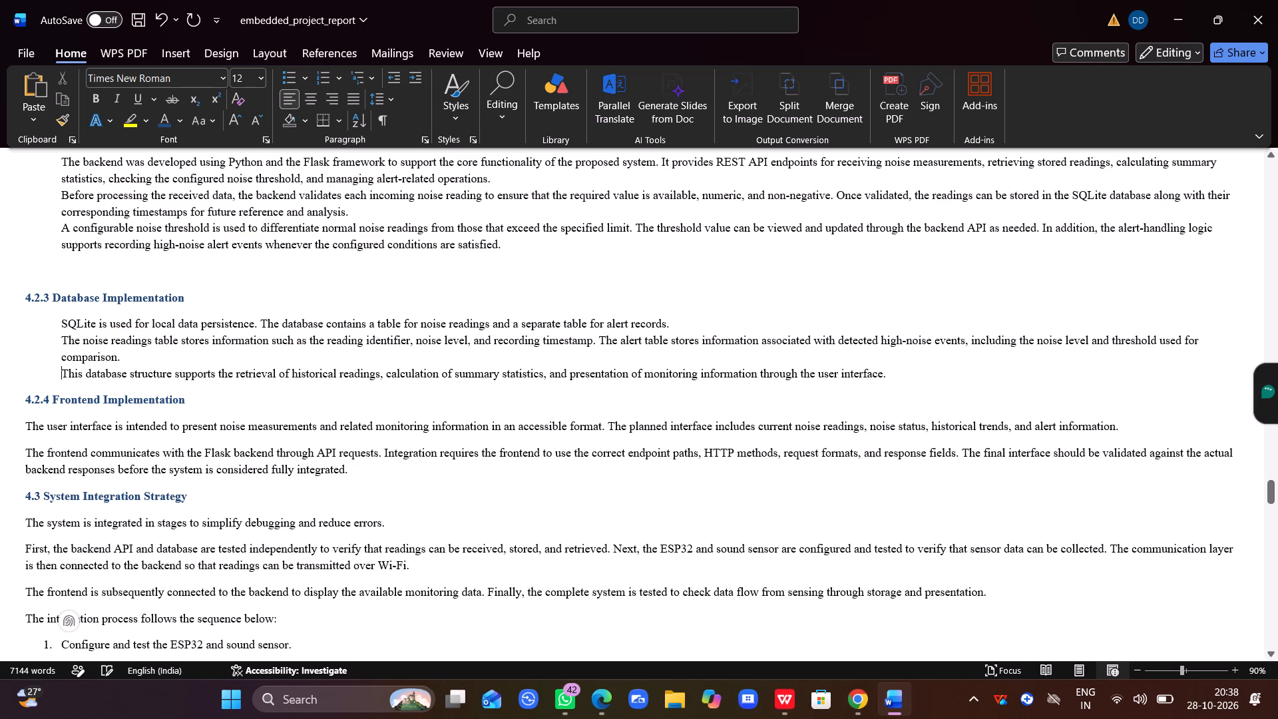
Indent the two 4.2.4 Frontend Implementation paragraphs the same way, applying bullets and removing their markers while keeping the indent.
left_click_drag(21, 425, 345, 483)
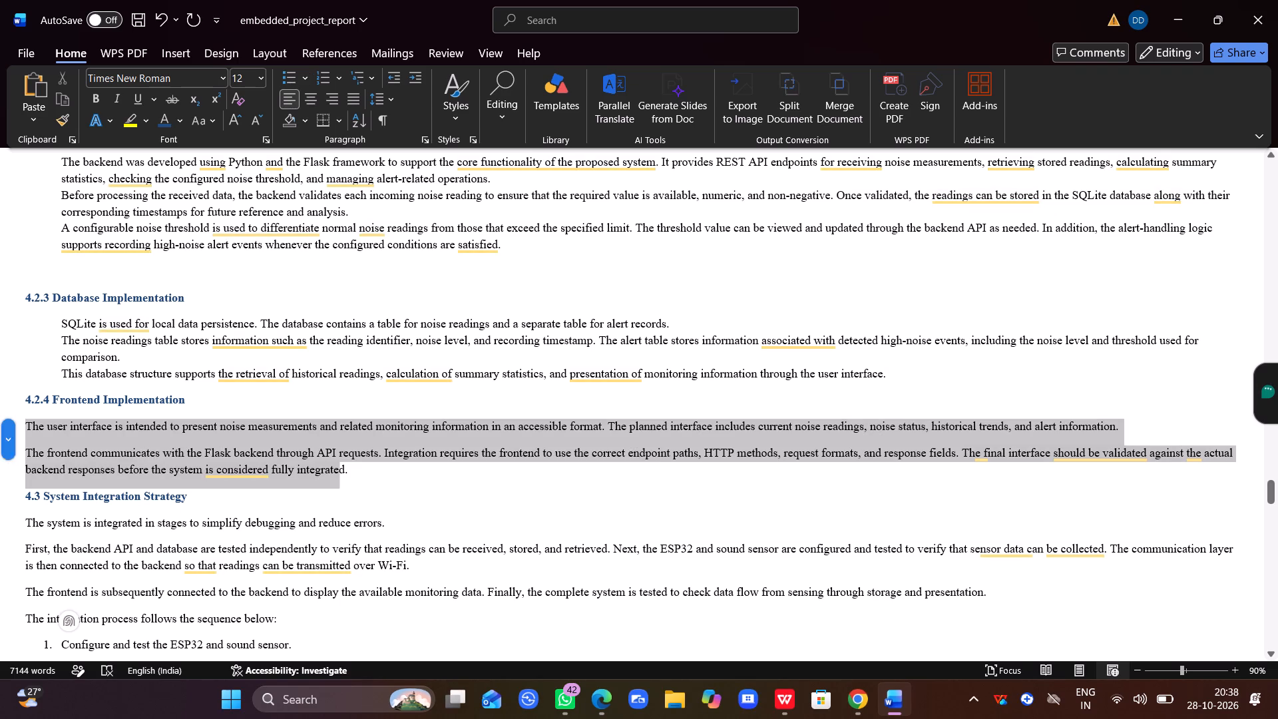
left_click_drag(345, 483, 388, 472)
left_click(524, 450)
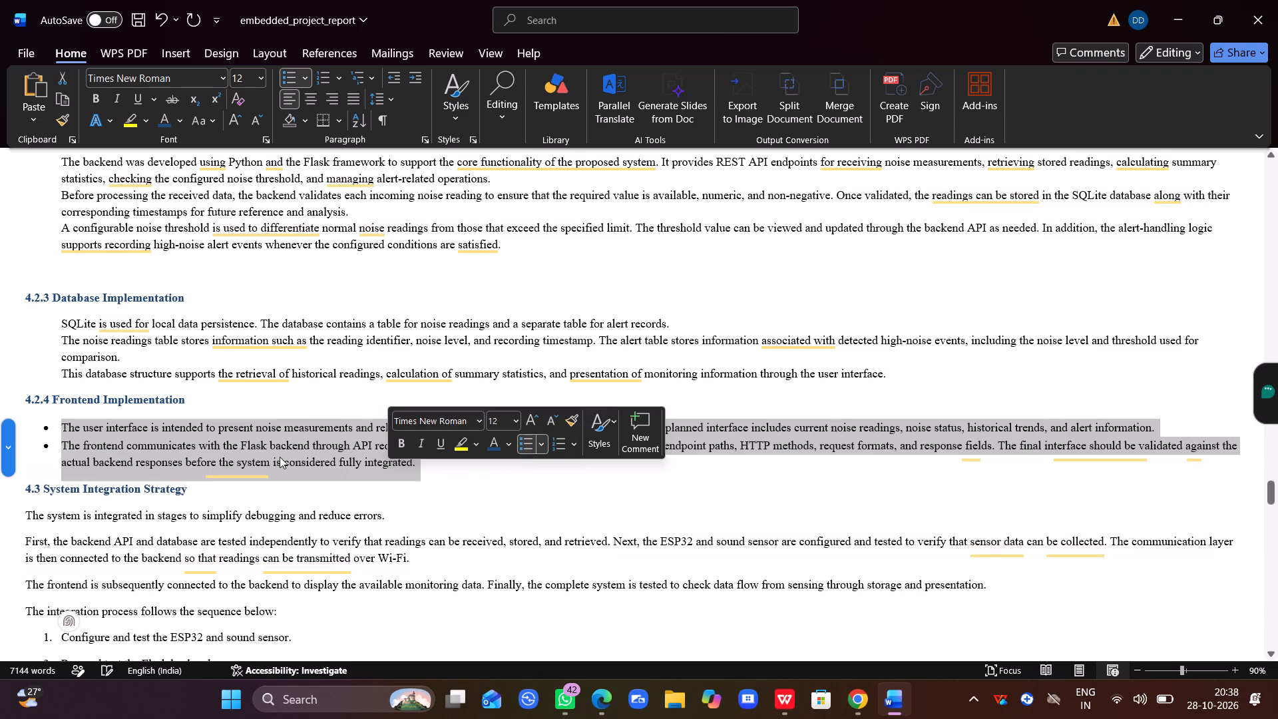
left_click(59, 424)
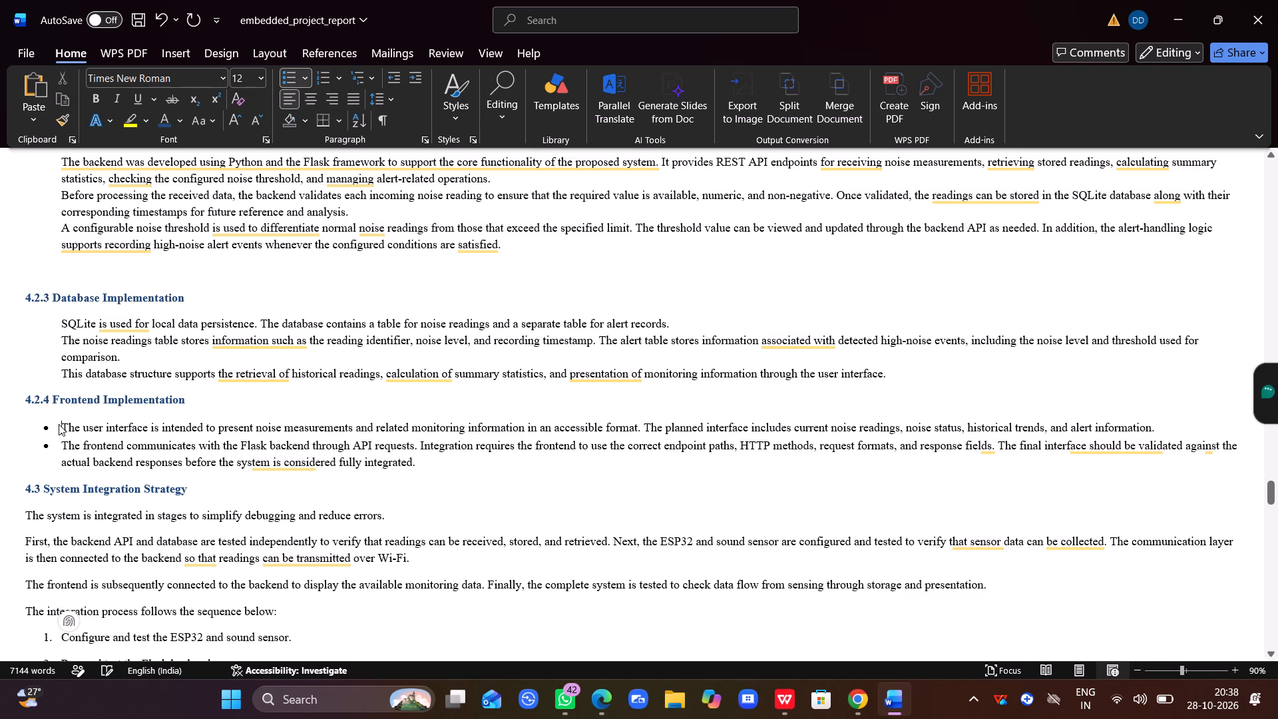
key("BackSpace")
key("Down")
key("BackSpace")
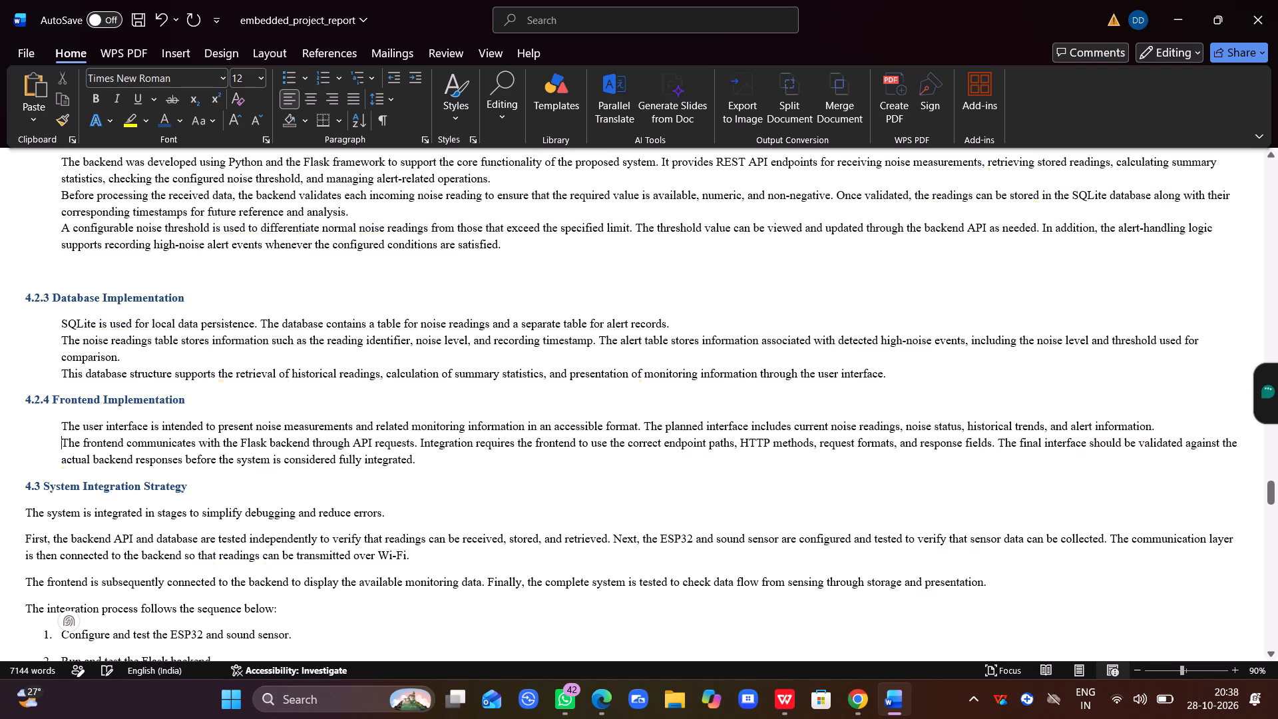
Copy the 4.3 System Integration Strategy body with its seven numbered items and submit it in the ChatGPT chat in Chrome for humanizing.
scroll(71, 501, "down", 2)
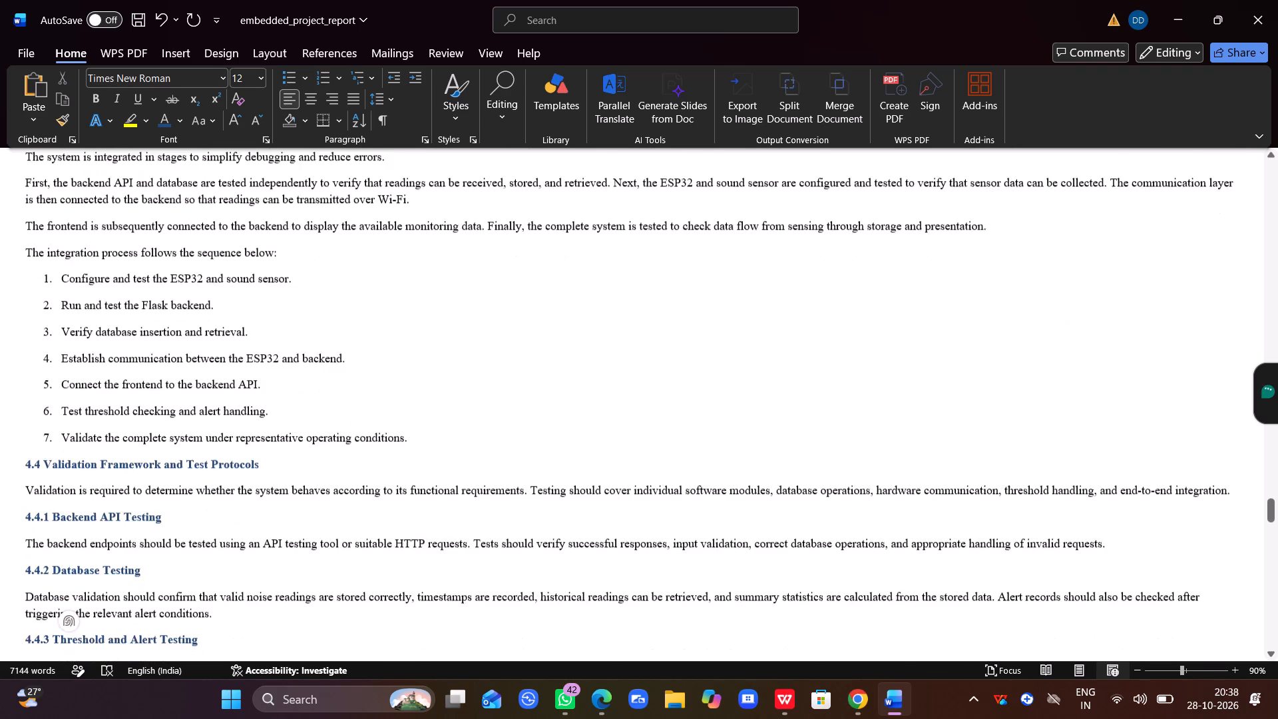
scroll(32, 180, "up", 1)
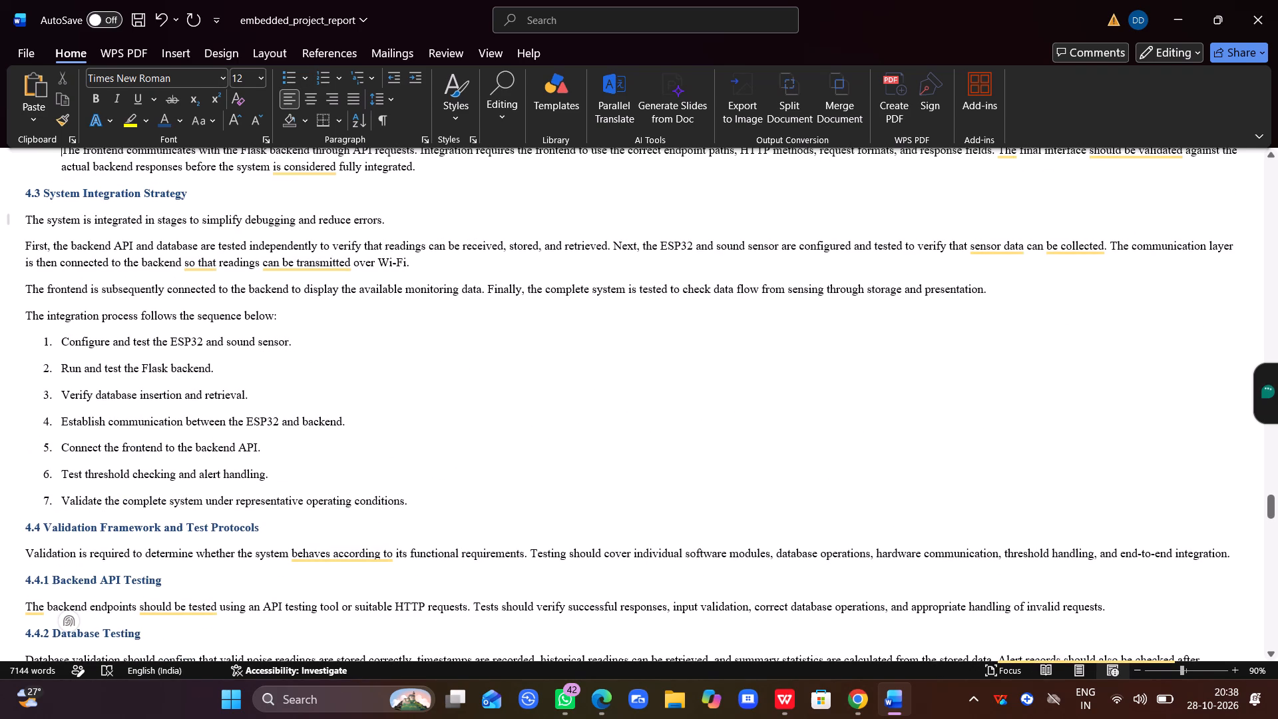
left_click_drag(24, 218, 372, 443)
scroll(323, 397, "up", 1)
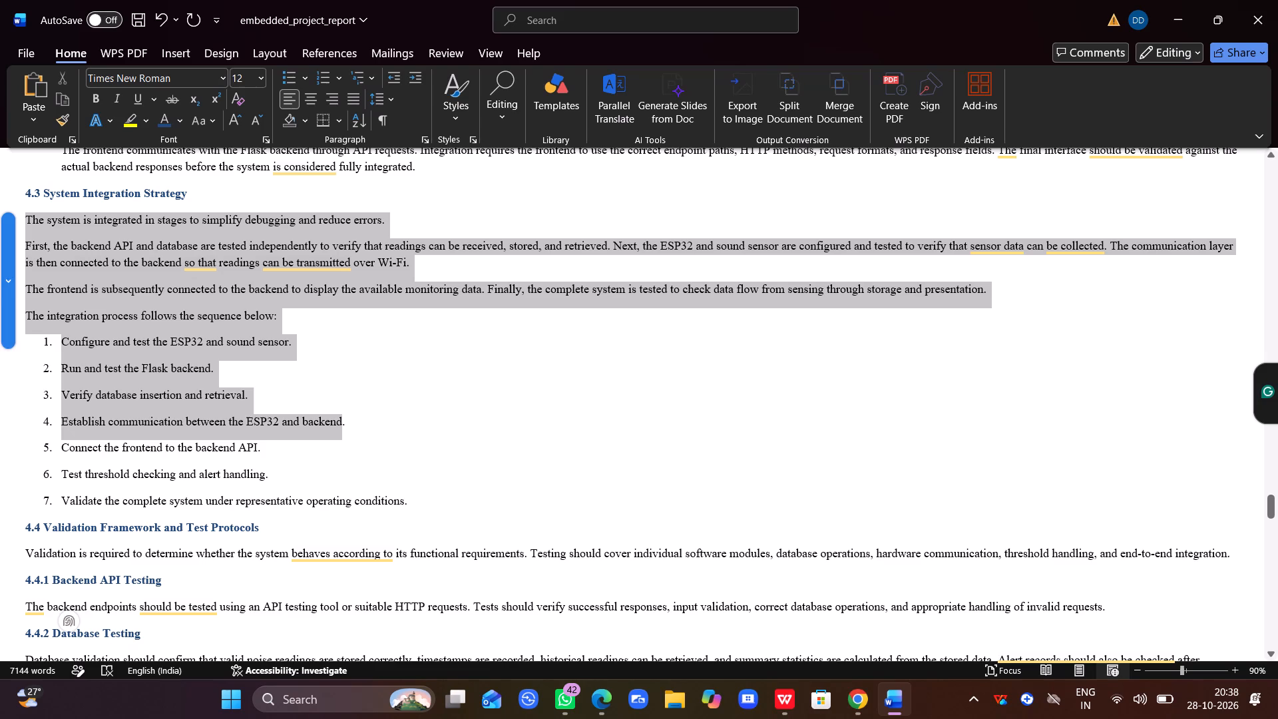
scroll(372, 443, "up", 1)
left_click_drag(372, 443, 427, 507)
scroll(427, 507, "up", 2)
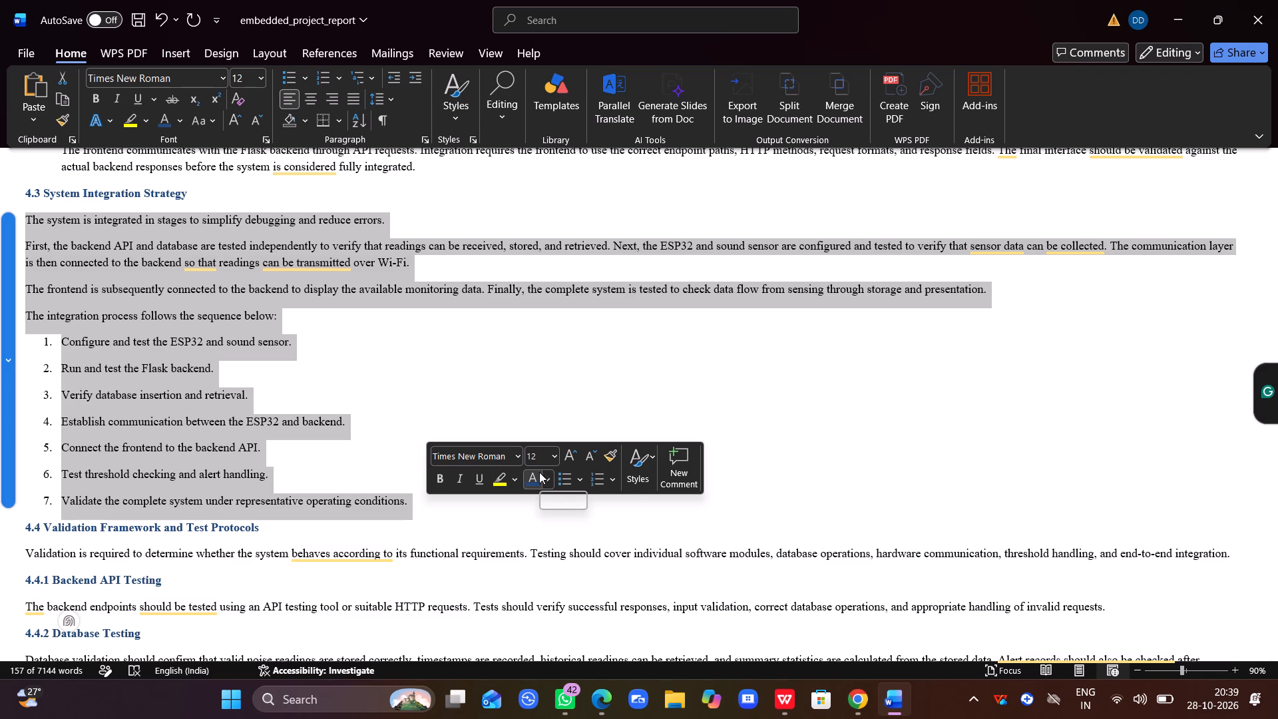
key("ctrl+c")
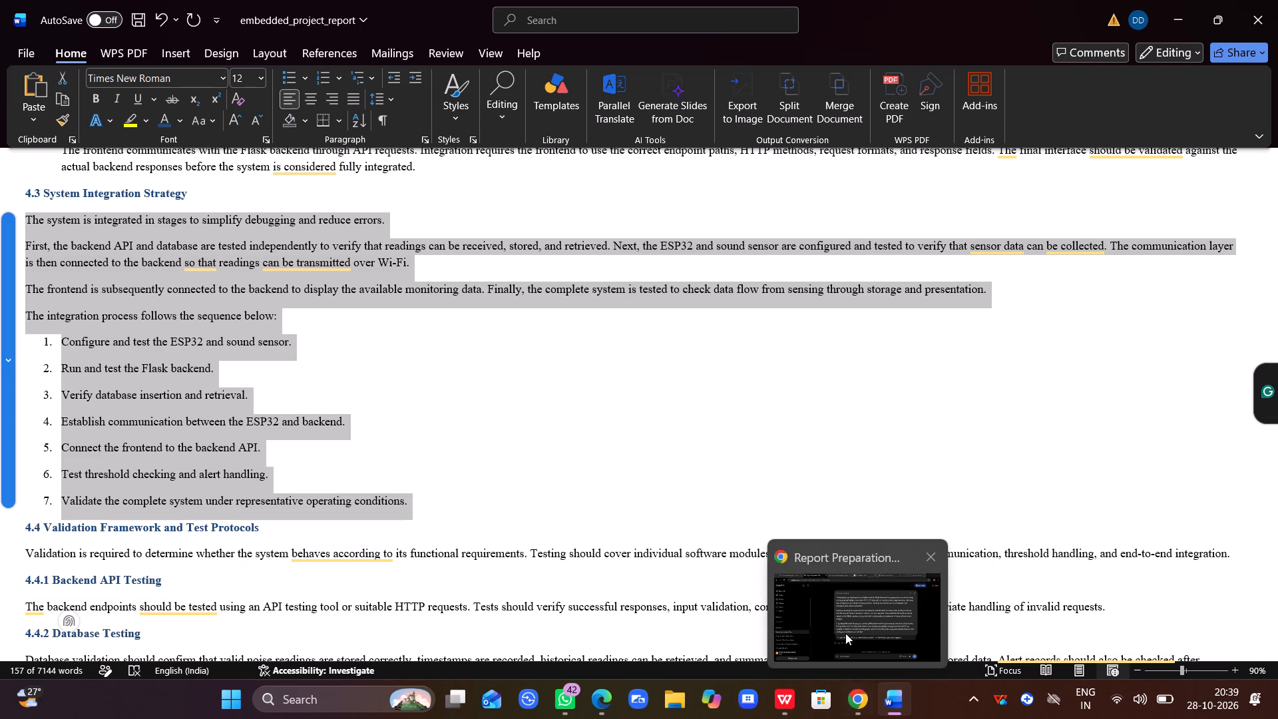
left_click(845, 633)
left_click(787, 650)
key("ctrl+b")
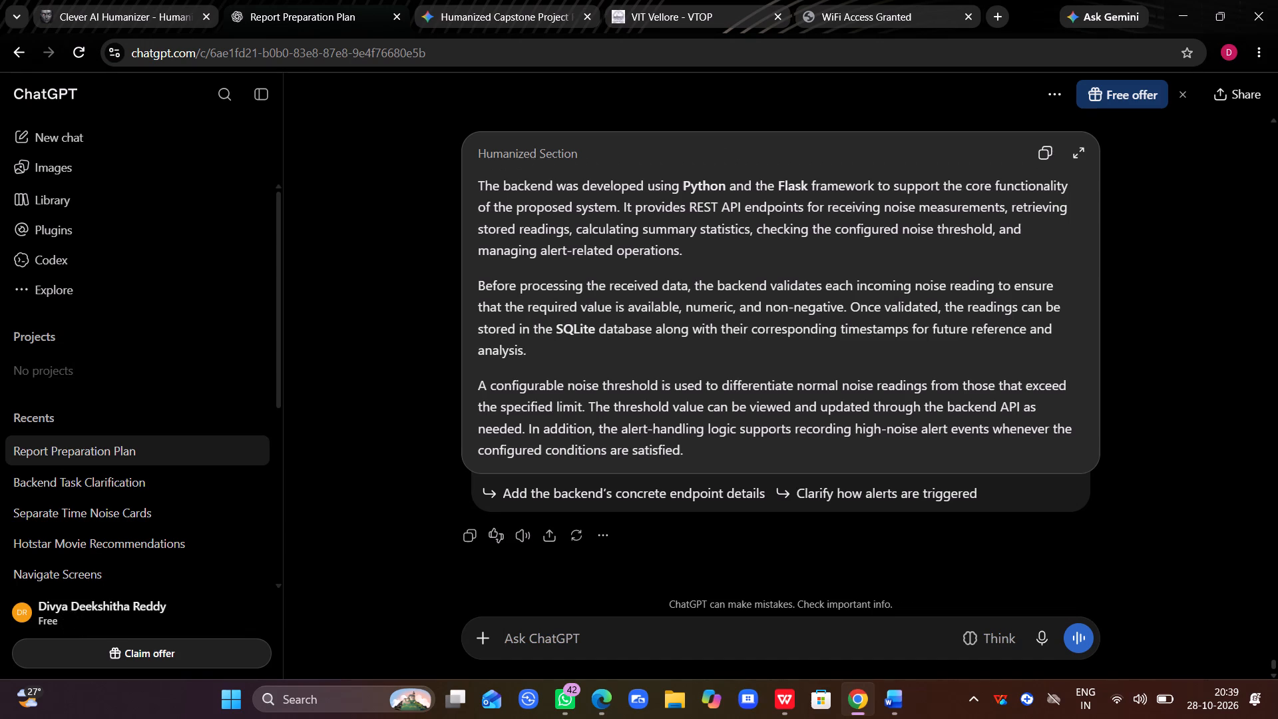
key("ctrl+v")
key("Return")
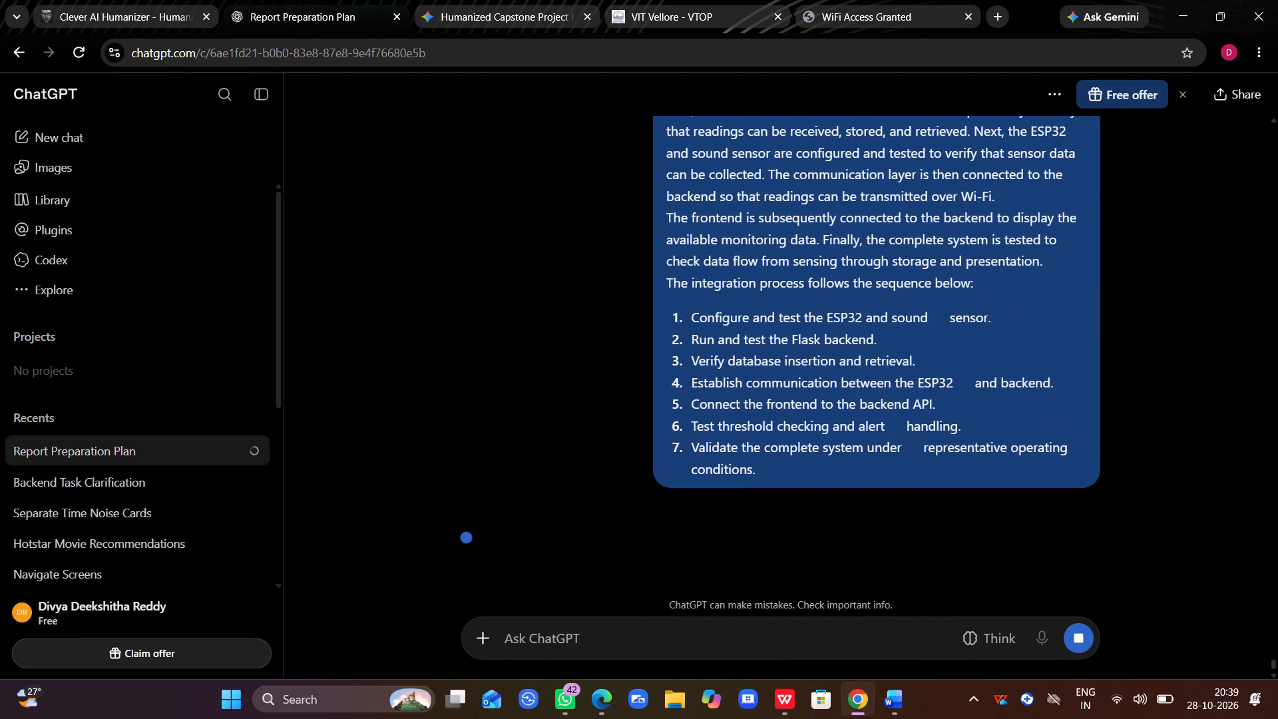
Copy ChatGPT's humanized section and replace the body under 4.3 System Integration Strategy in Word with it.
scroll(790, 565, "down", 1)
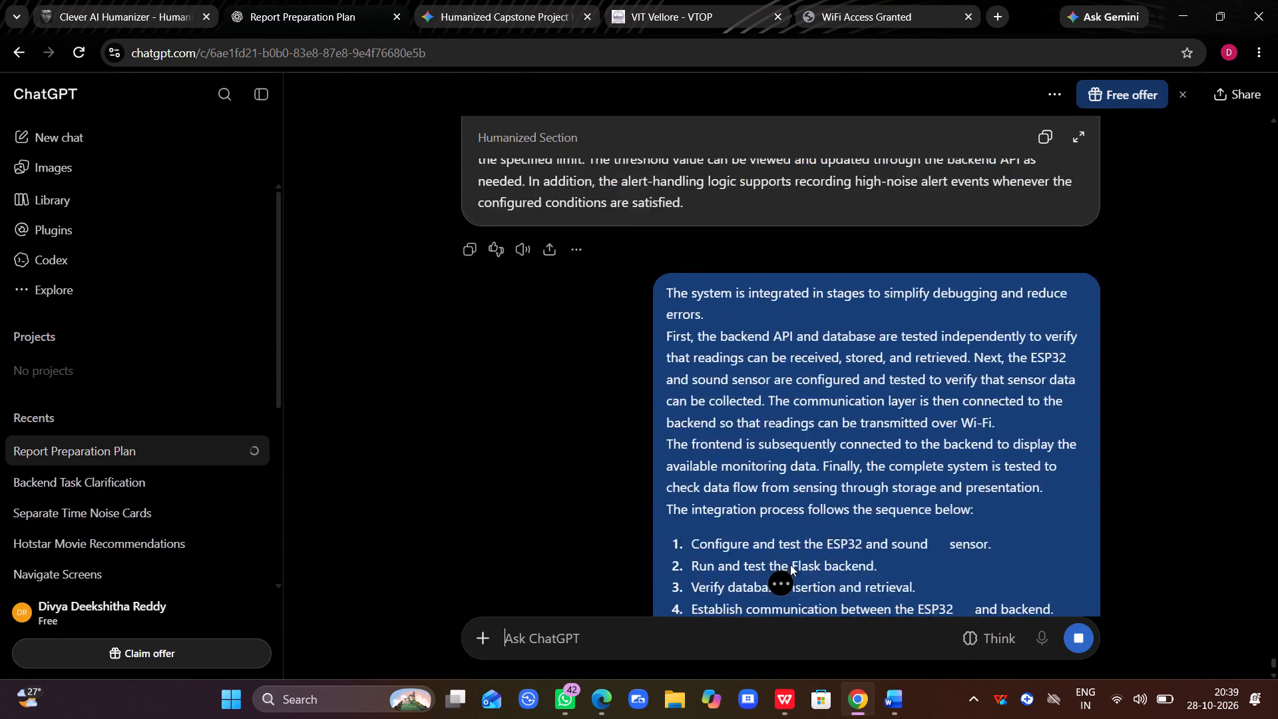
scroll(790, 565, "down", 1)
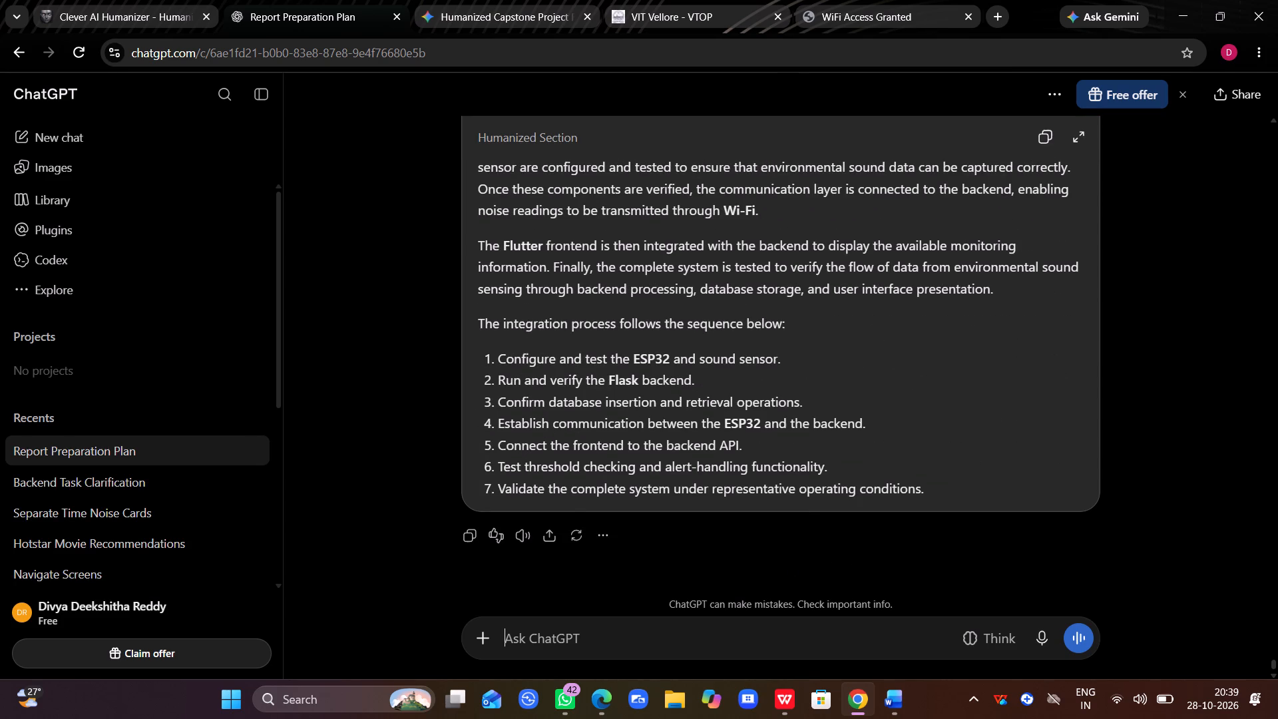
scroll(914, 385, "up", 3)
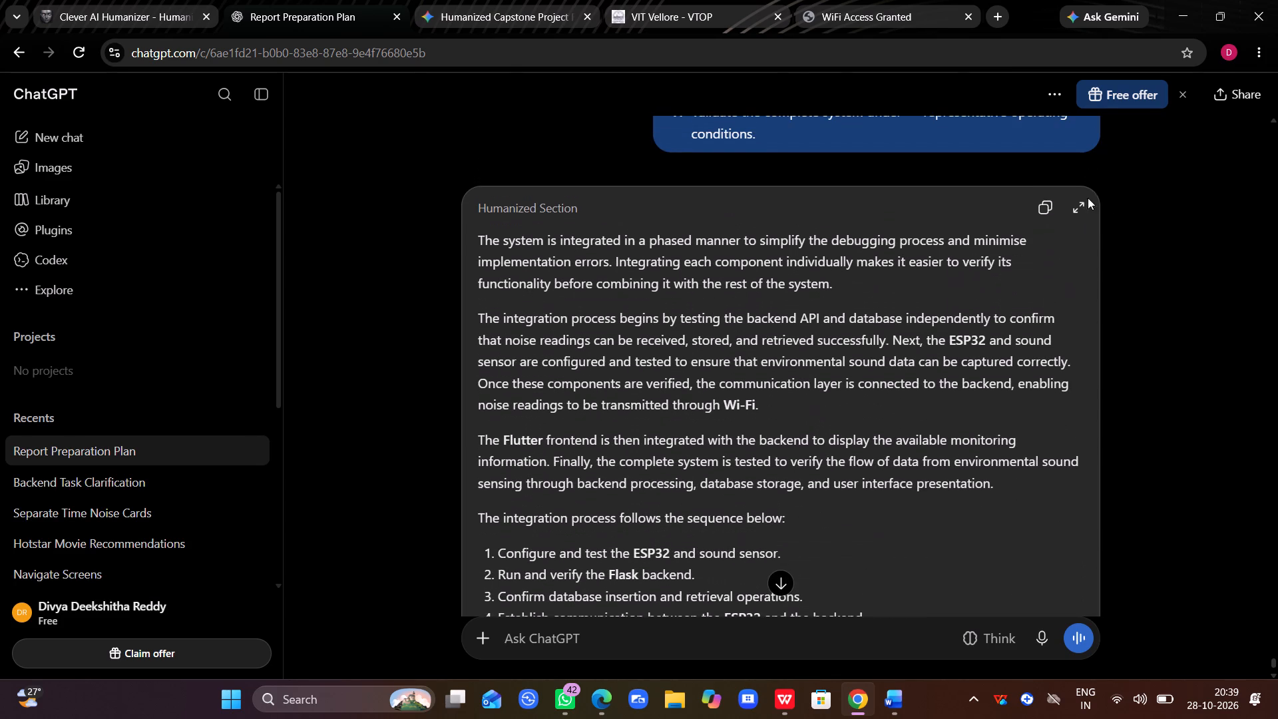
left_click(1032, 210)
left_click(879, 693)
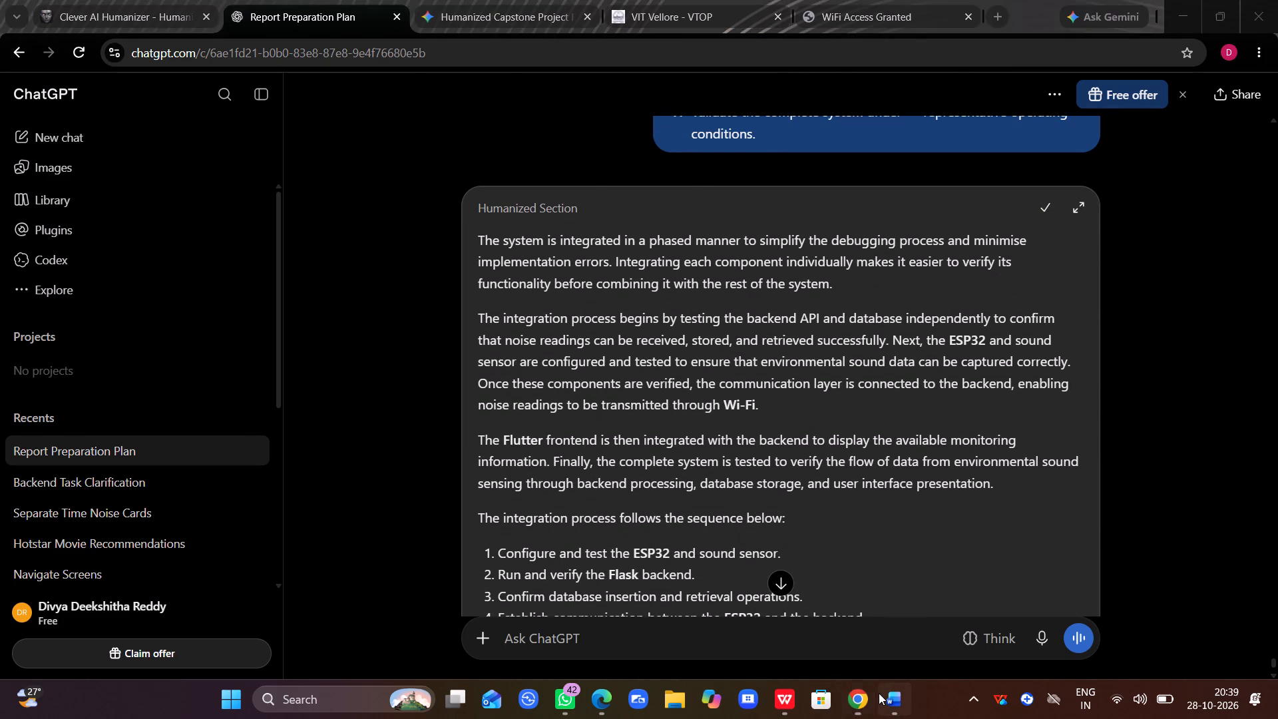
key("BackSpace")
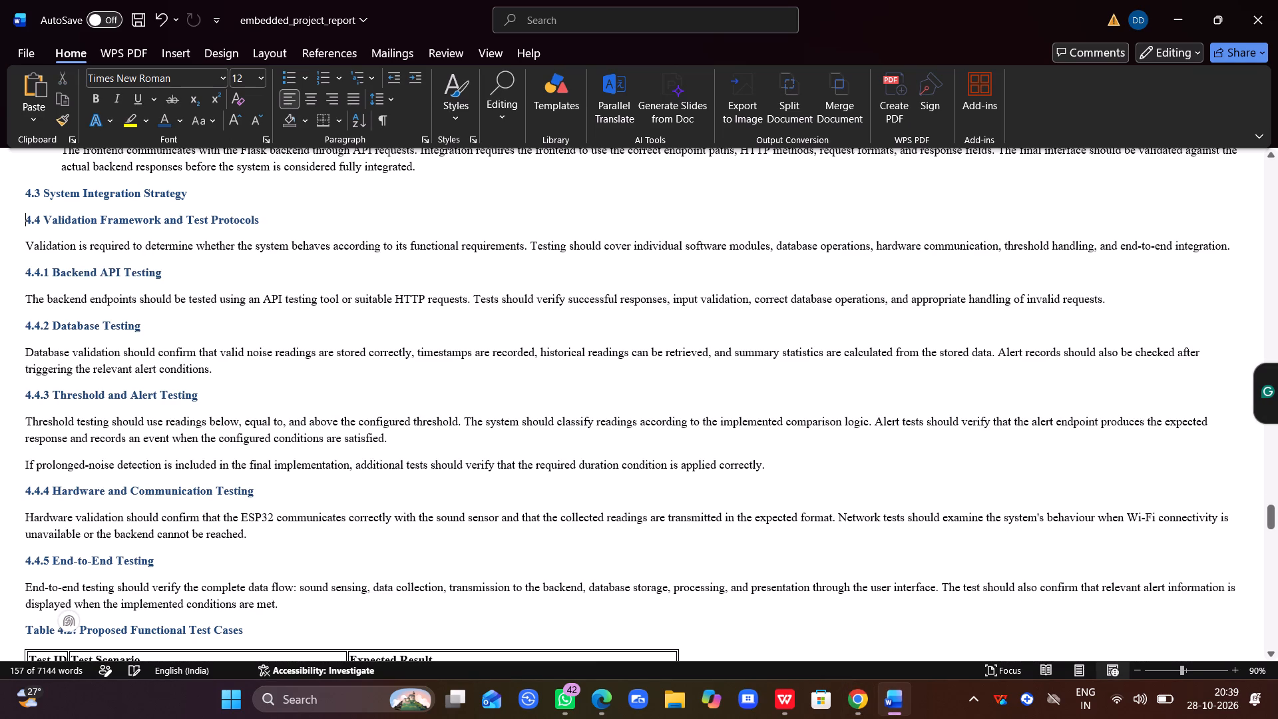
left_click(231, 186)
key("Return")
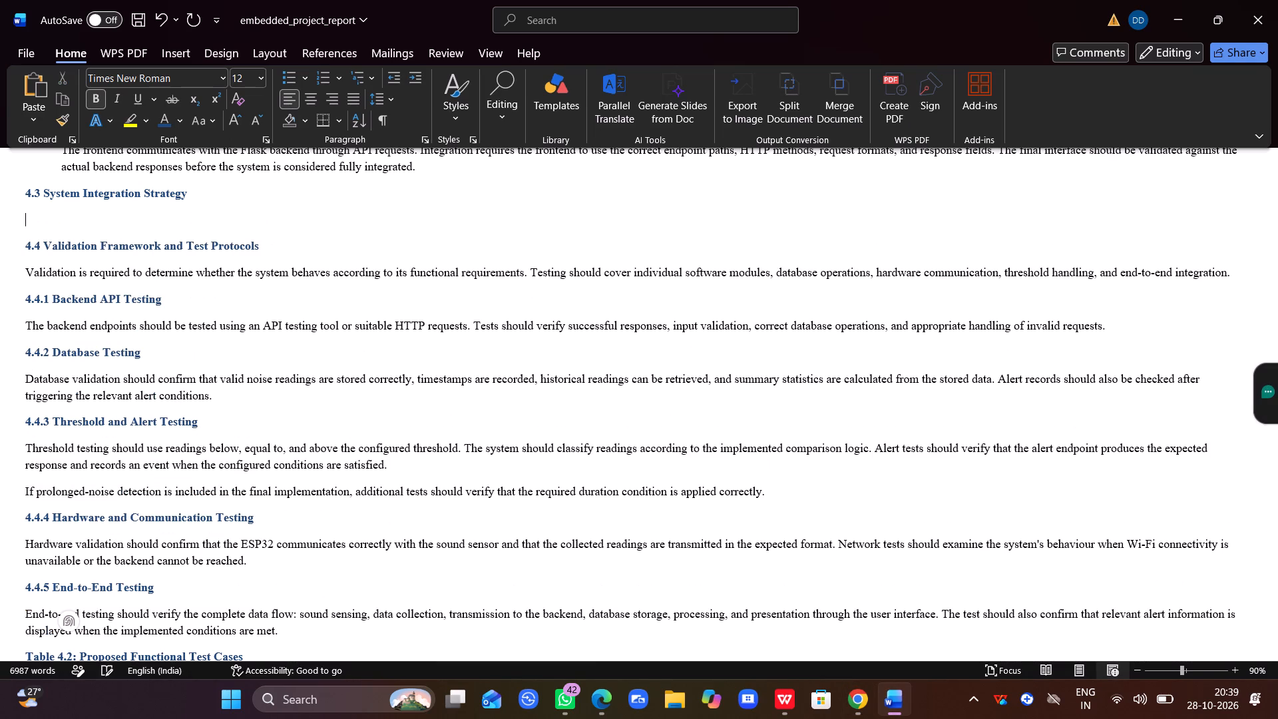
key("ctrl+v")
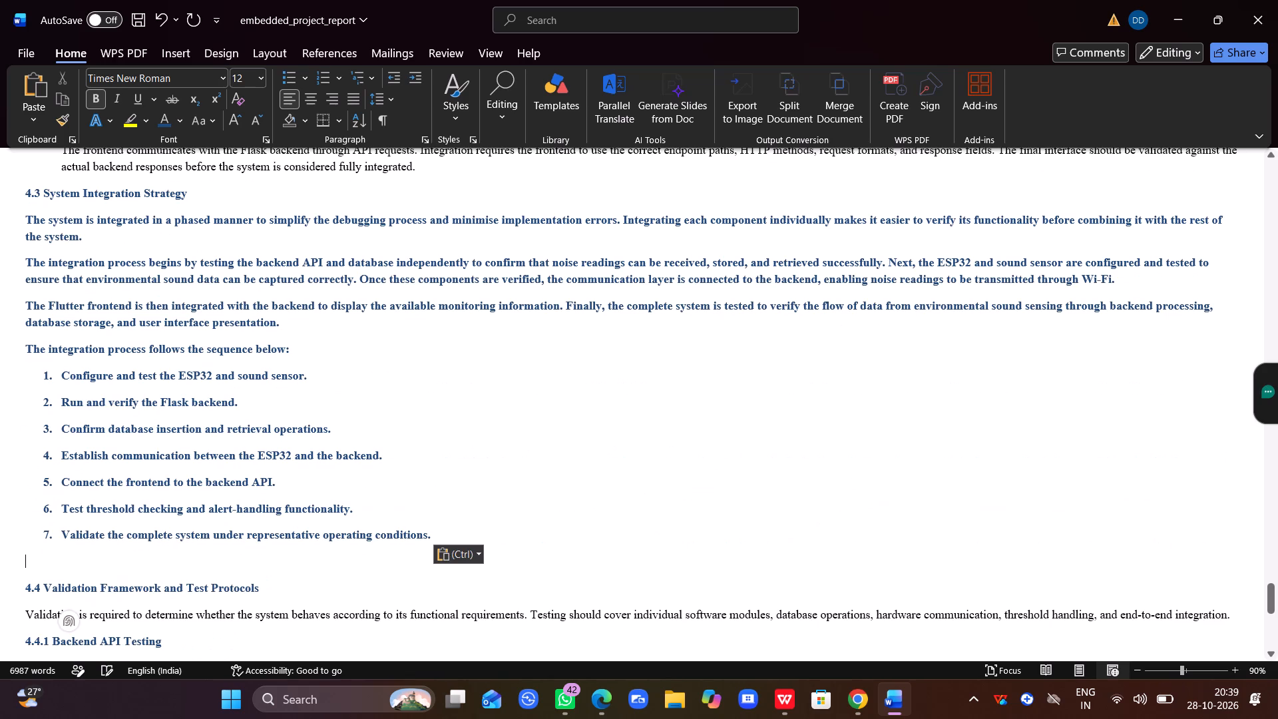
Set the pasted 4.3 paragraphs and numbered items to black and remove their bold formatting.
left_click_drag(26, 215, 367, 495)
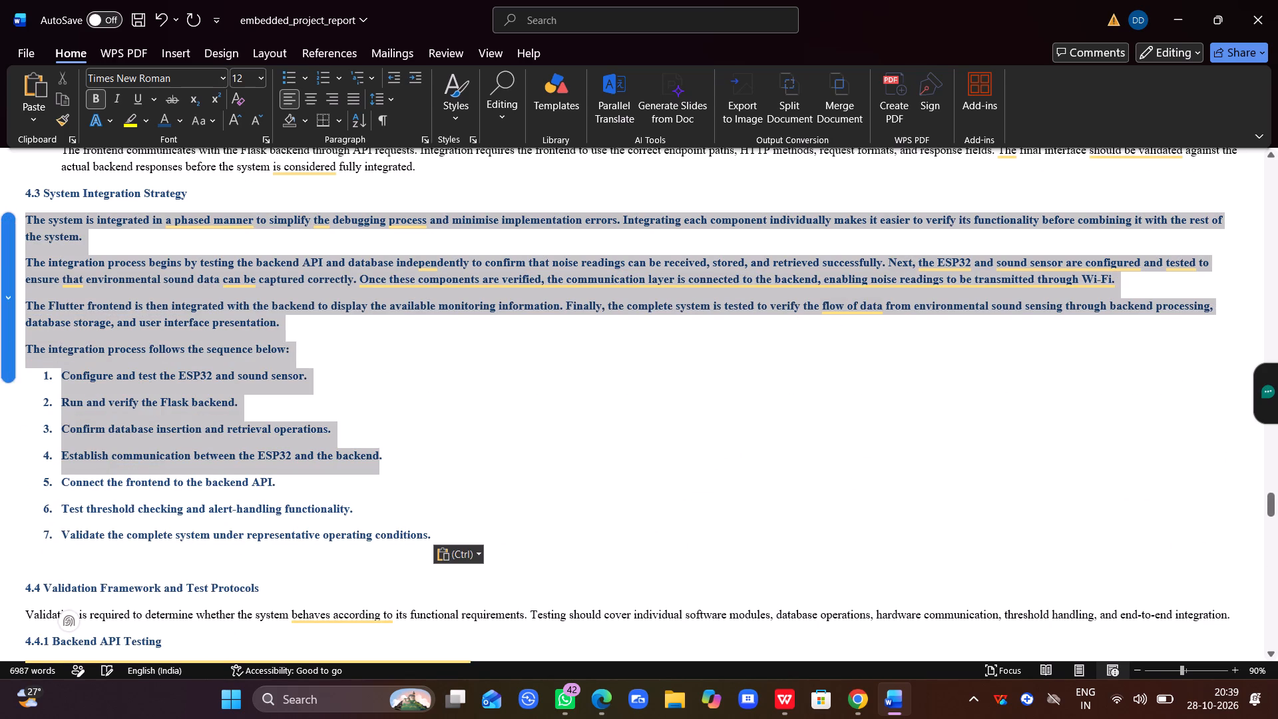
left_click_drag(367, 495, 435, 537)
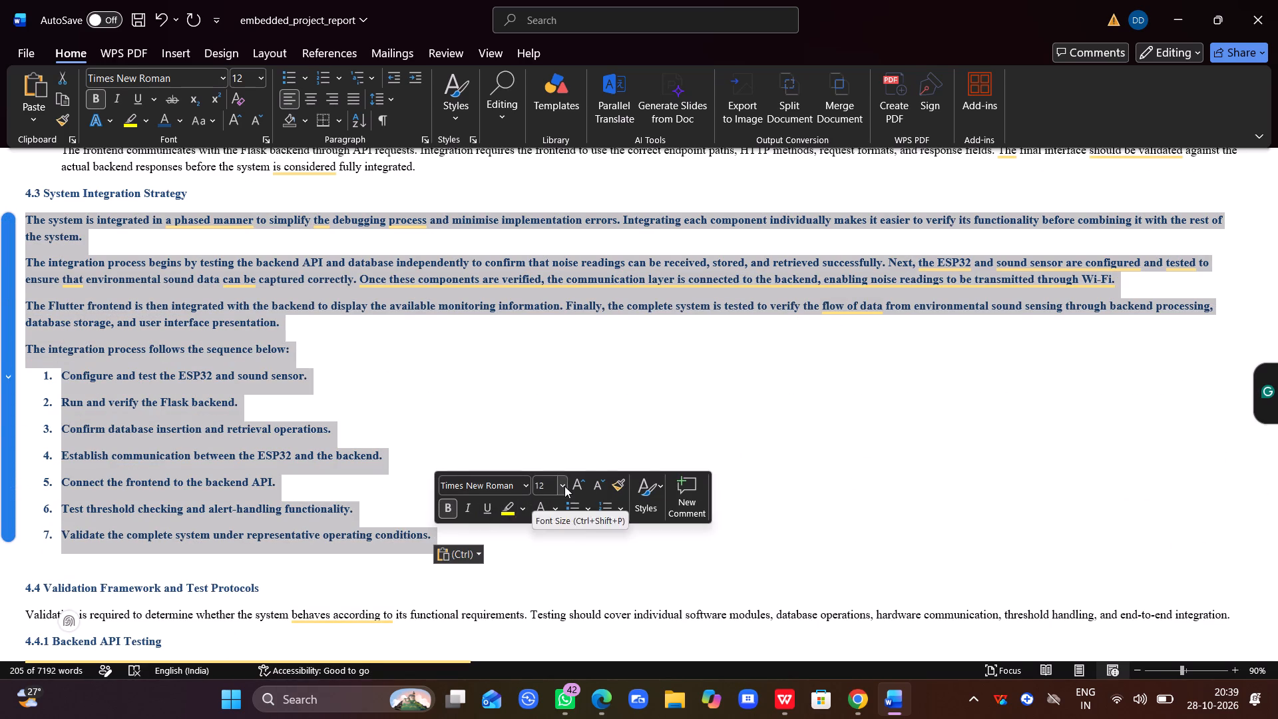
left_click(556, 510)
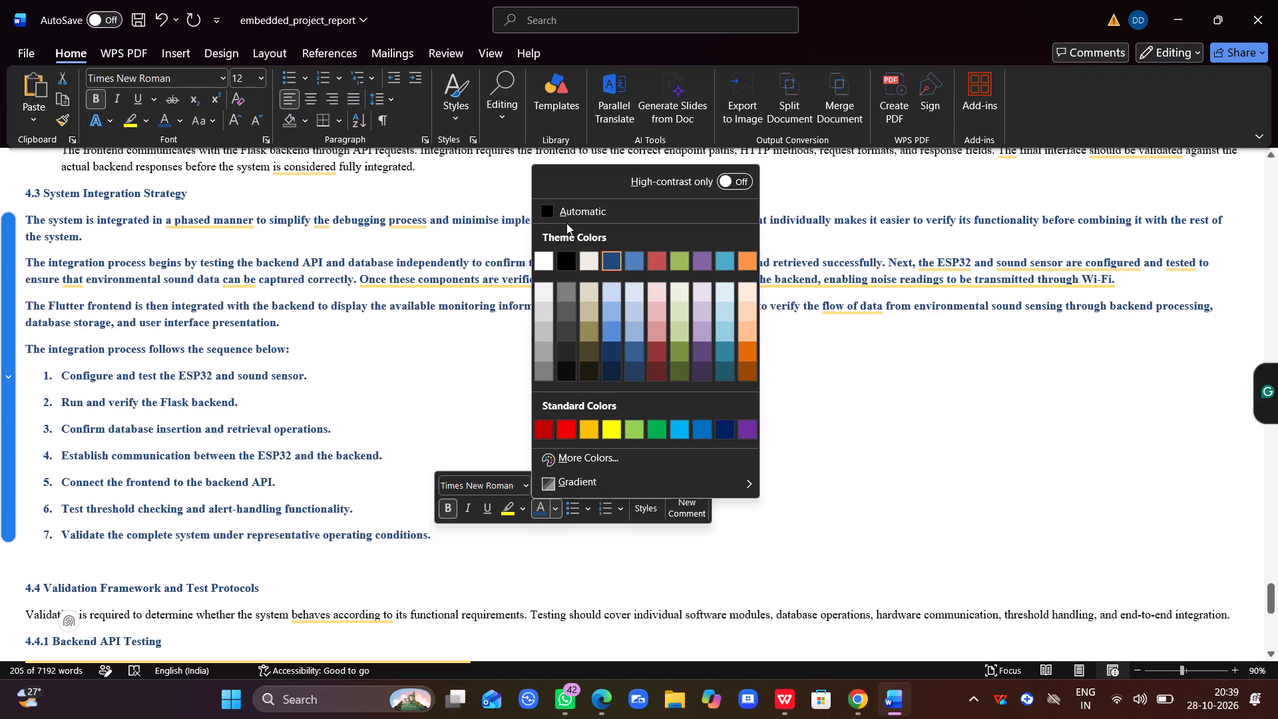
left_click(566, 251)
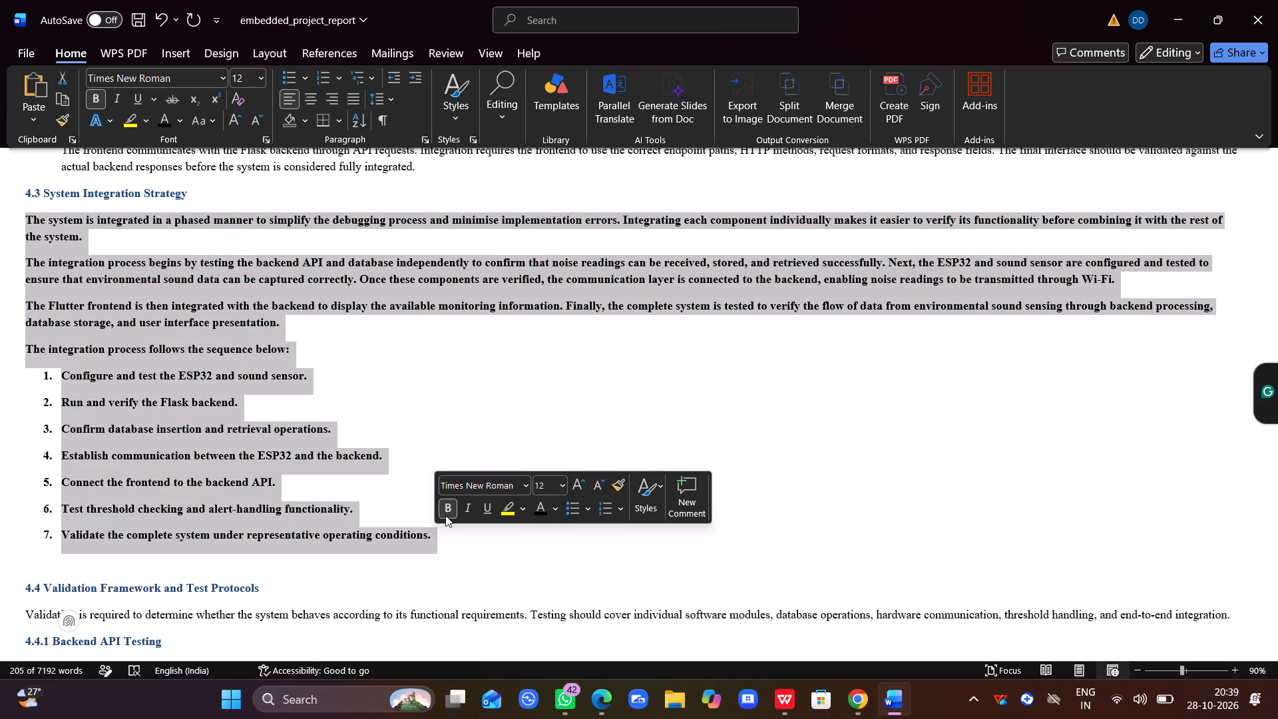
left_click(445, 515)
Apply bullets to all the selected paragraphs and list items under 4.3 System Integration Strategy.
left_click(574, 508)
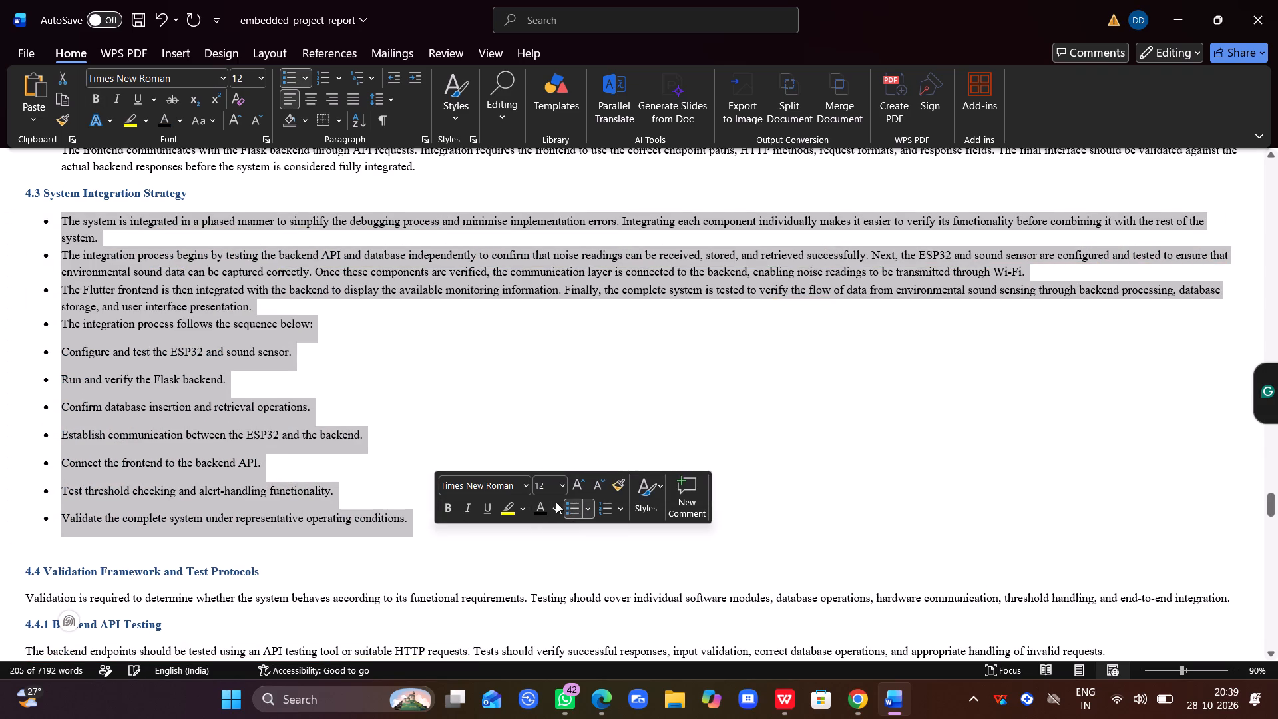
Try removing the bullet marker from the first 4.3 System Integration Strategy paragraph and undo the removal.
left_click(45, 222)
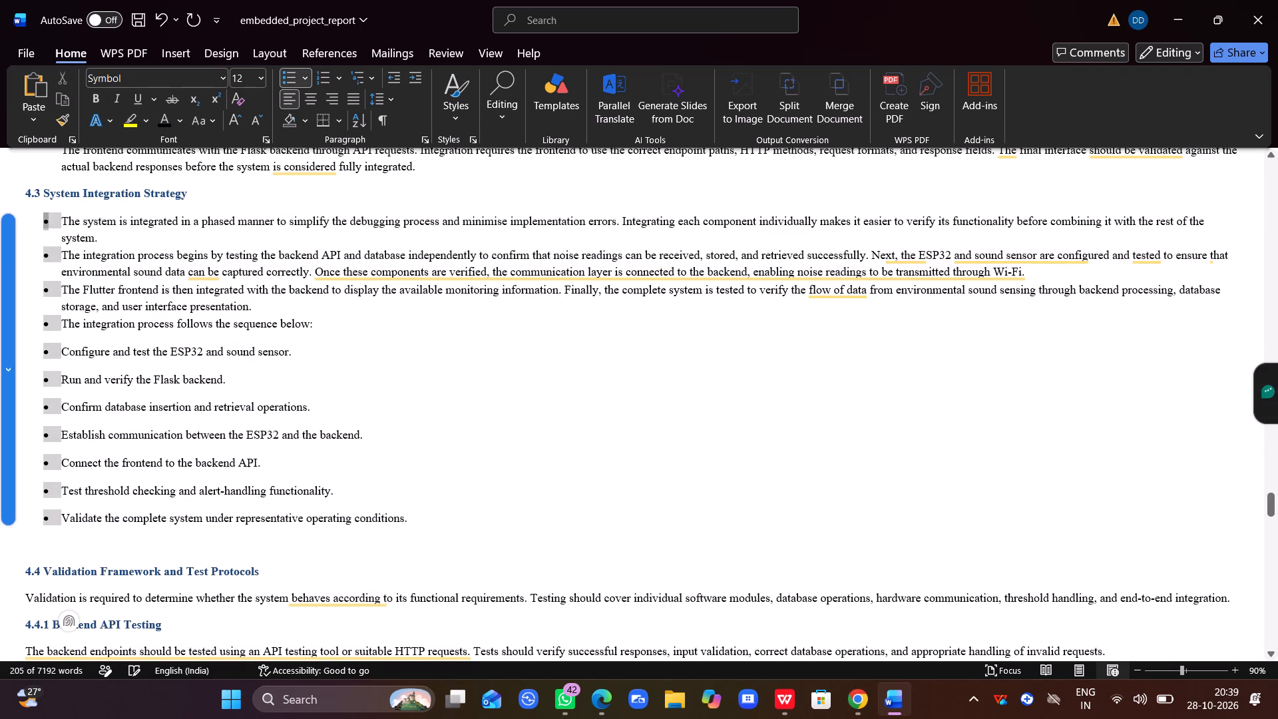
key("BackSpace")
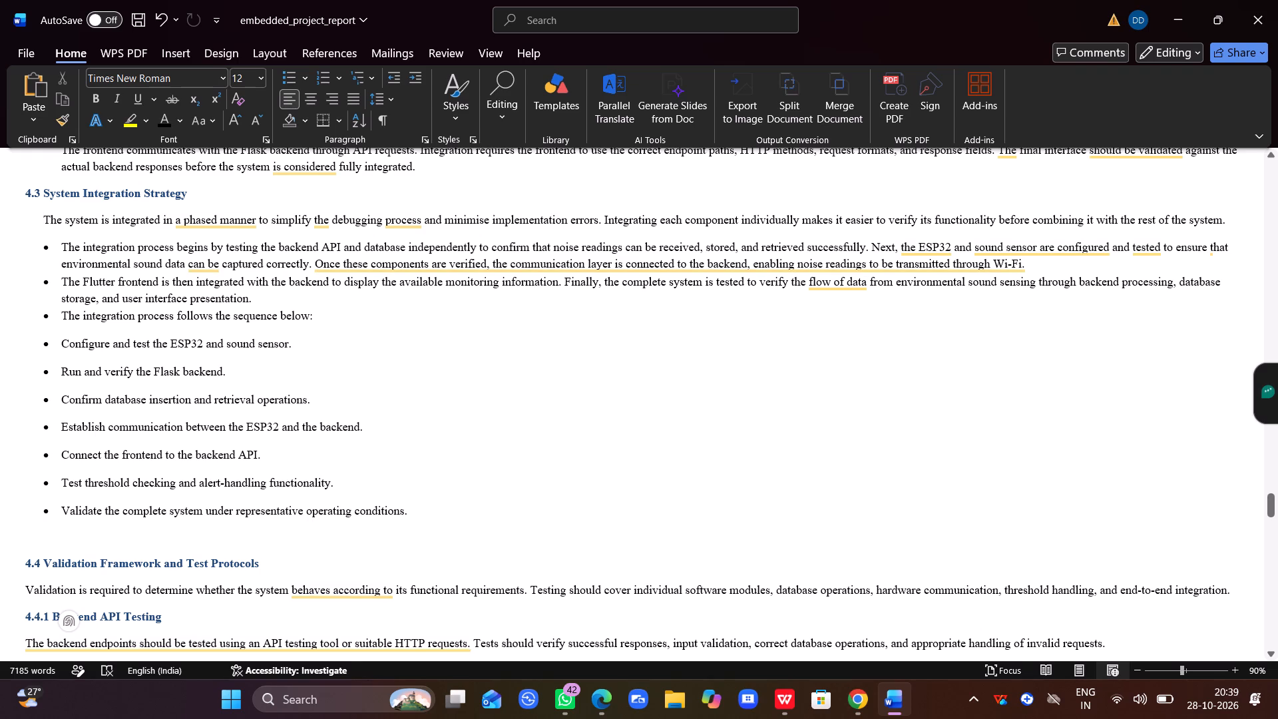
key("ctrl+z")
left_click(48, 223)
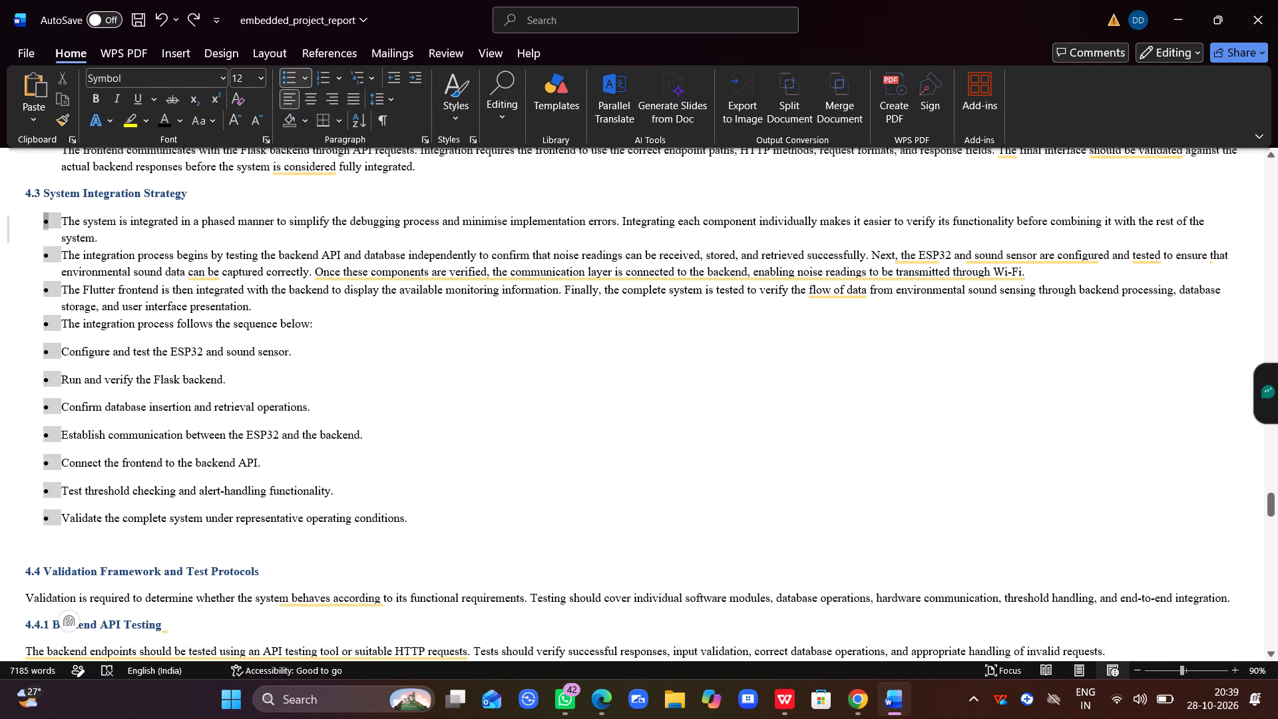
Replace the bullets of the 4.3 items "Run and verify", "Confirm database insertion" and "Establish communication" with the plain-text numbers 1., 2. and 3.
left_click(45, 381)
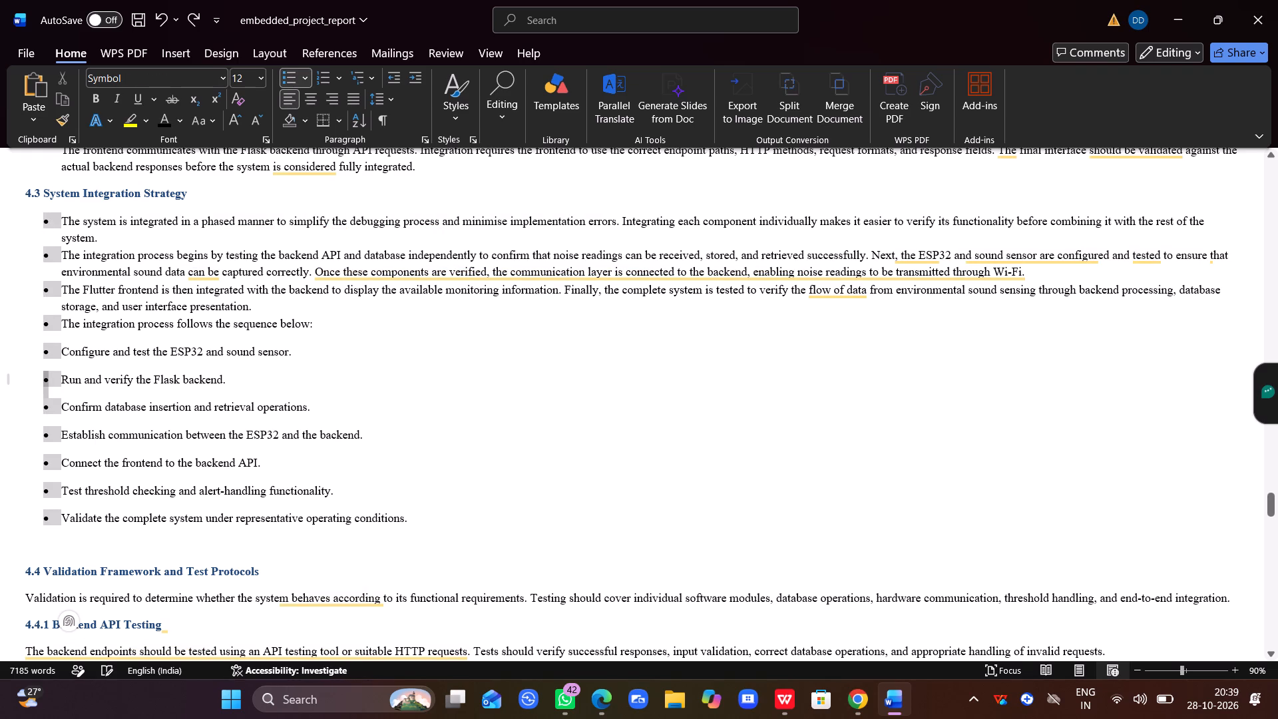
left_click(56, 381)
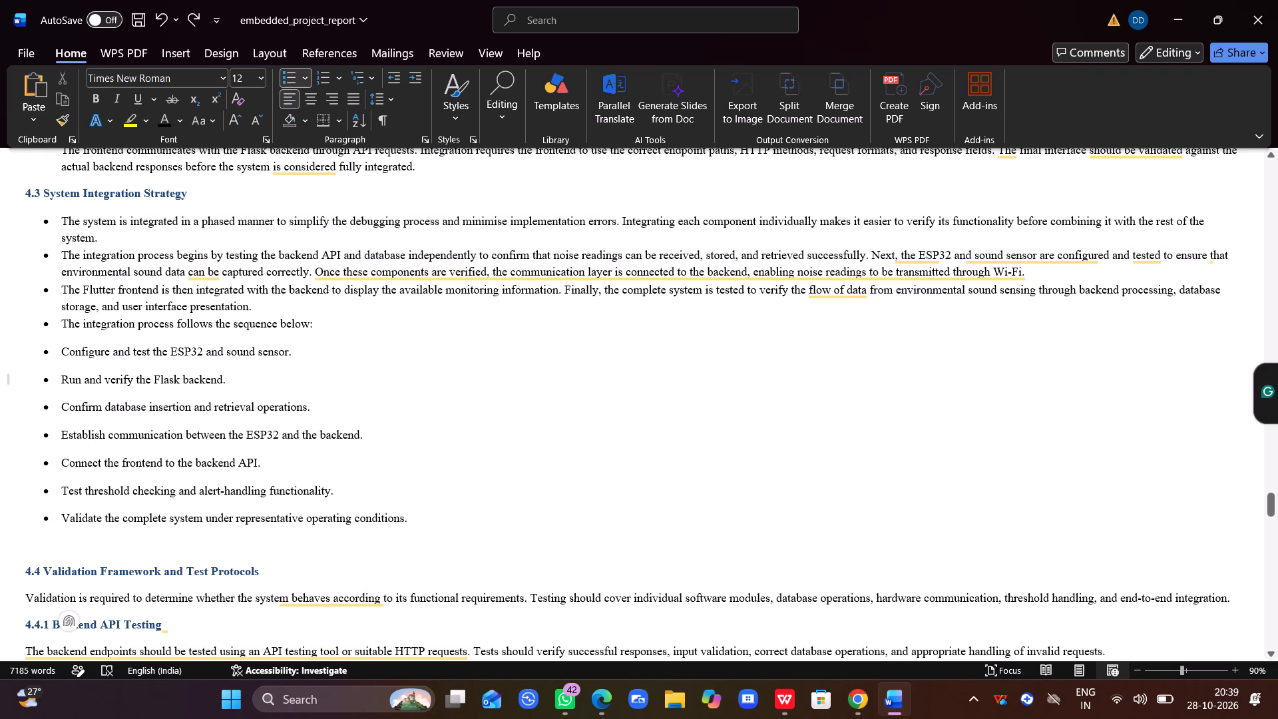
key("BackSpace")
type("1.")
left_click(58, 405)
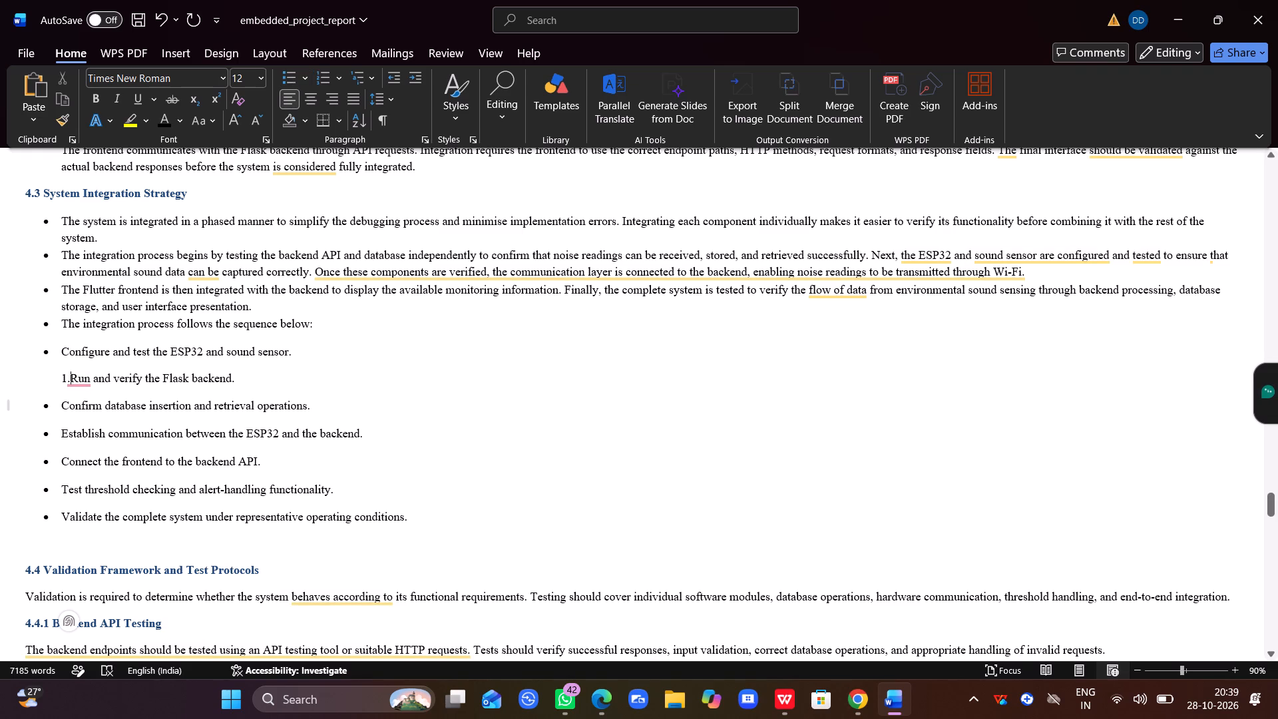
key("BackSpace")
type("2.")
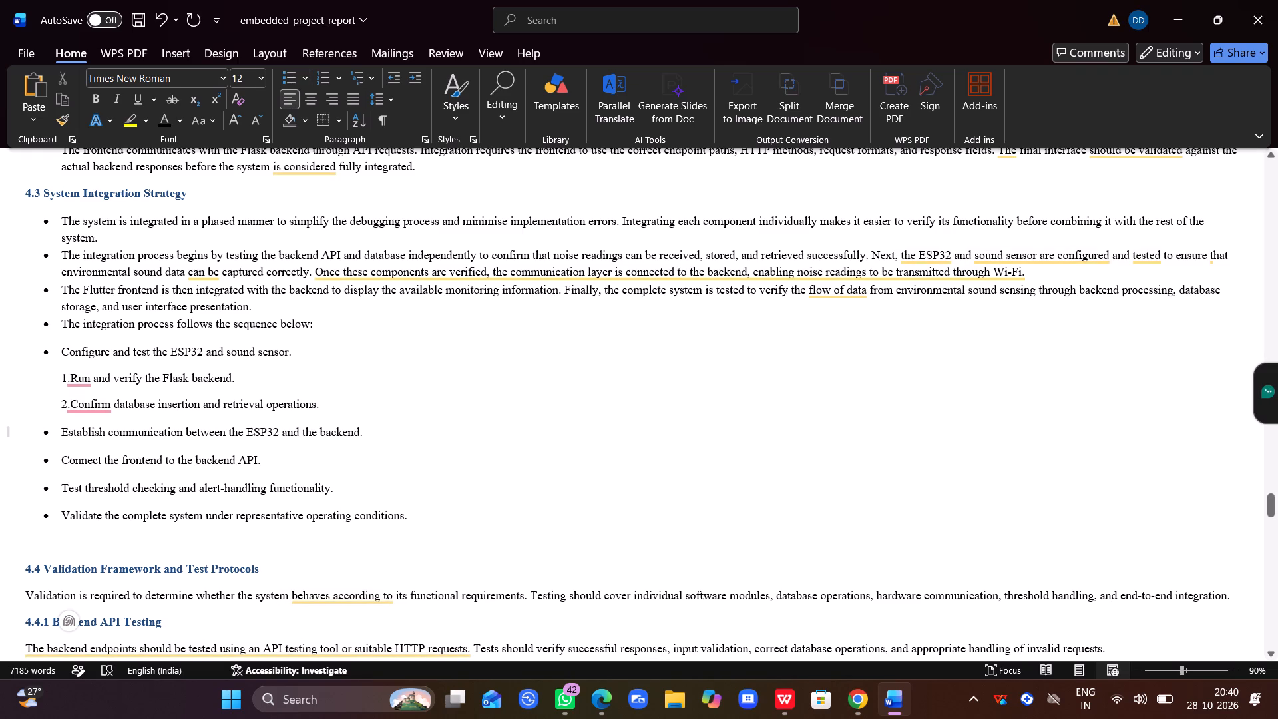
left_click(64, 434)
key("BackSpace")
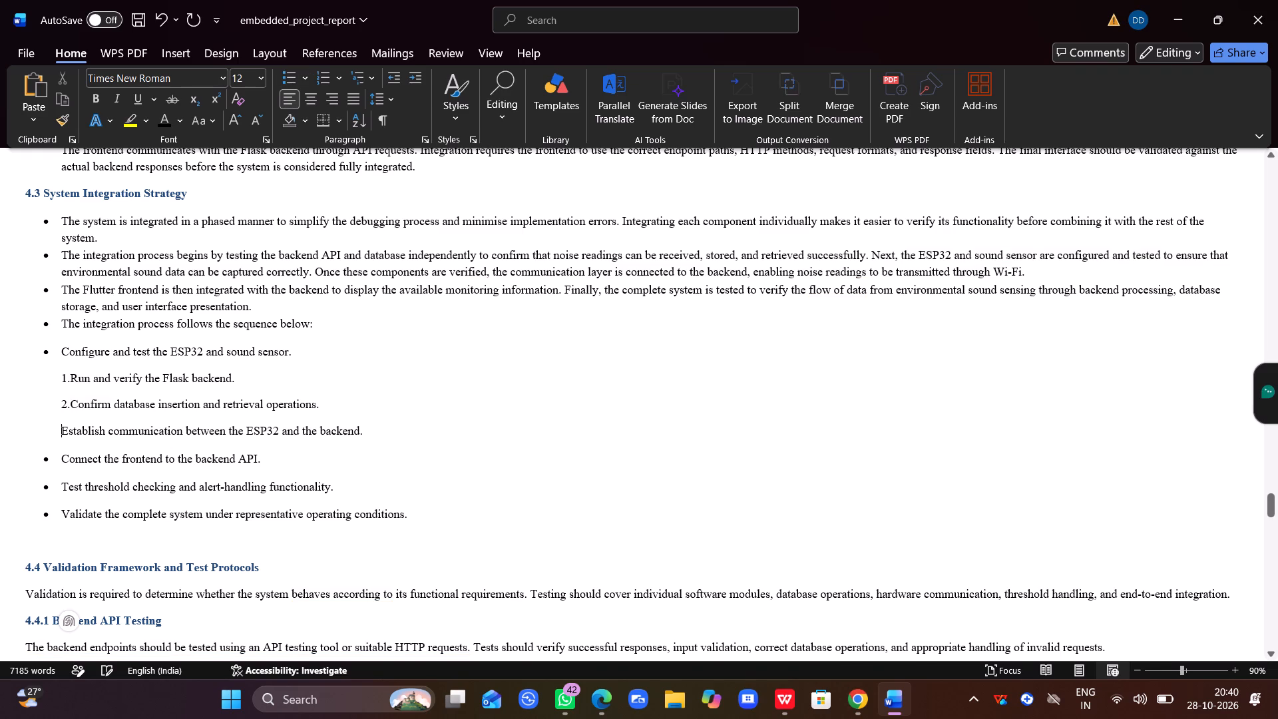
key("3")
key("period")
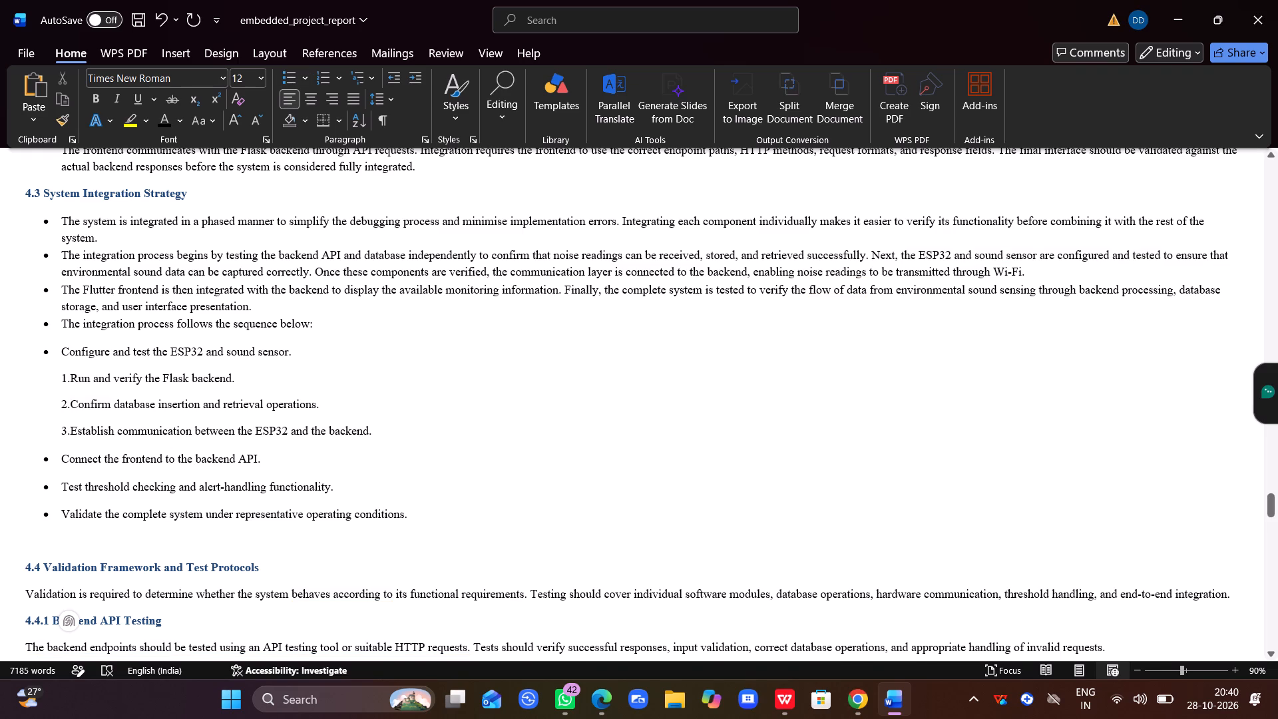
Replace the bullets of the 4.3 items "Connect the frontend", "Test threshold checking" and "Validate the complete system" with plain-text numbers 4., 5. and 6.
left_click(62, 461)
key("BackSpace")
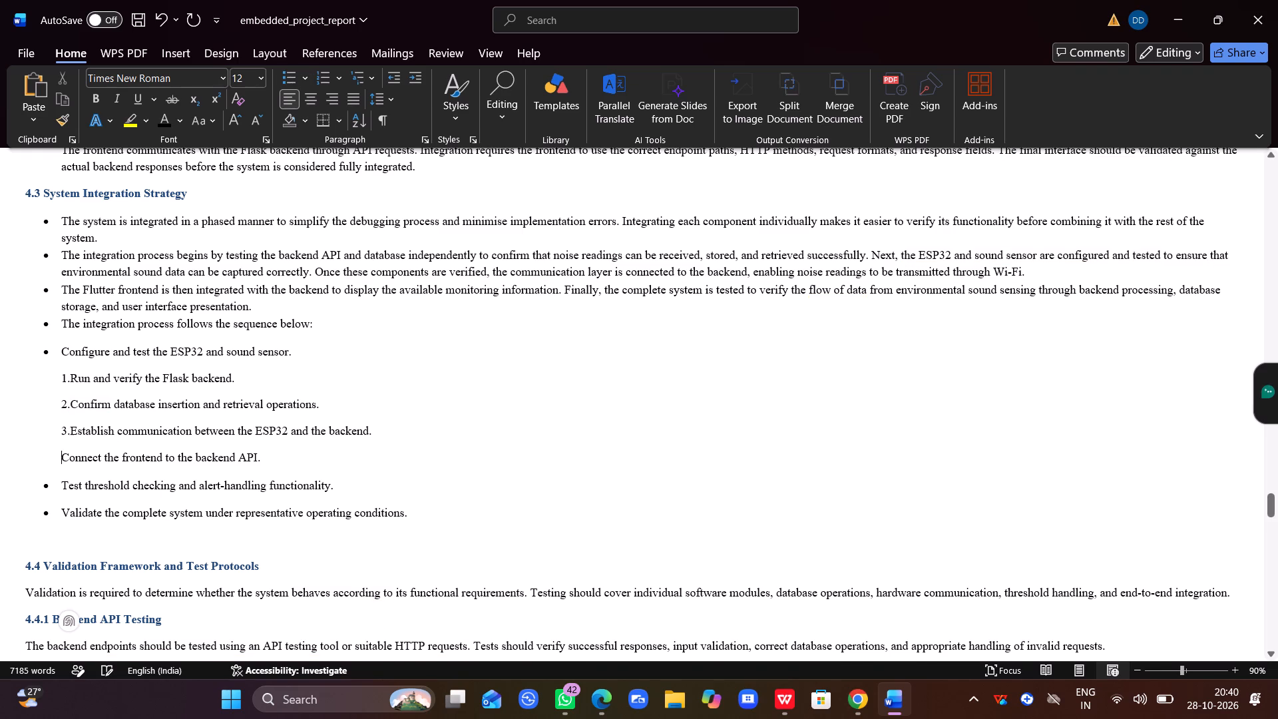
key("4")
key("period")
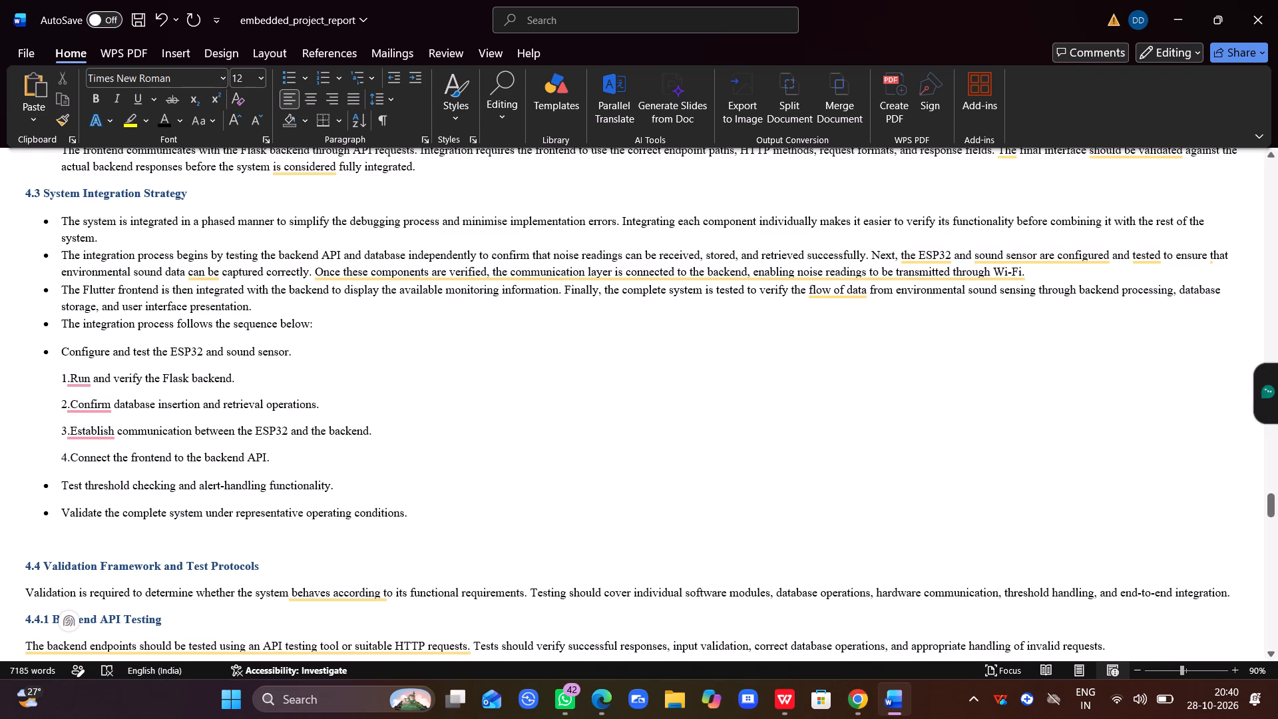
left_click(61, 483)
key("BackSpace")
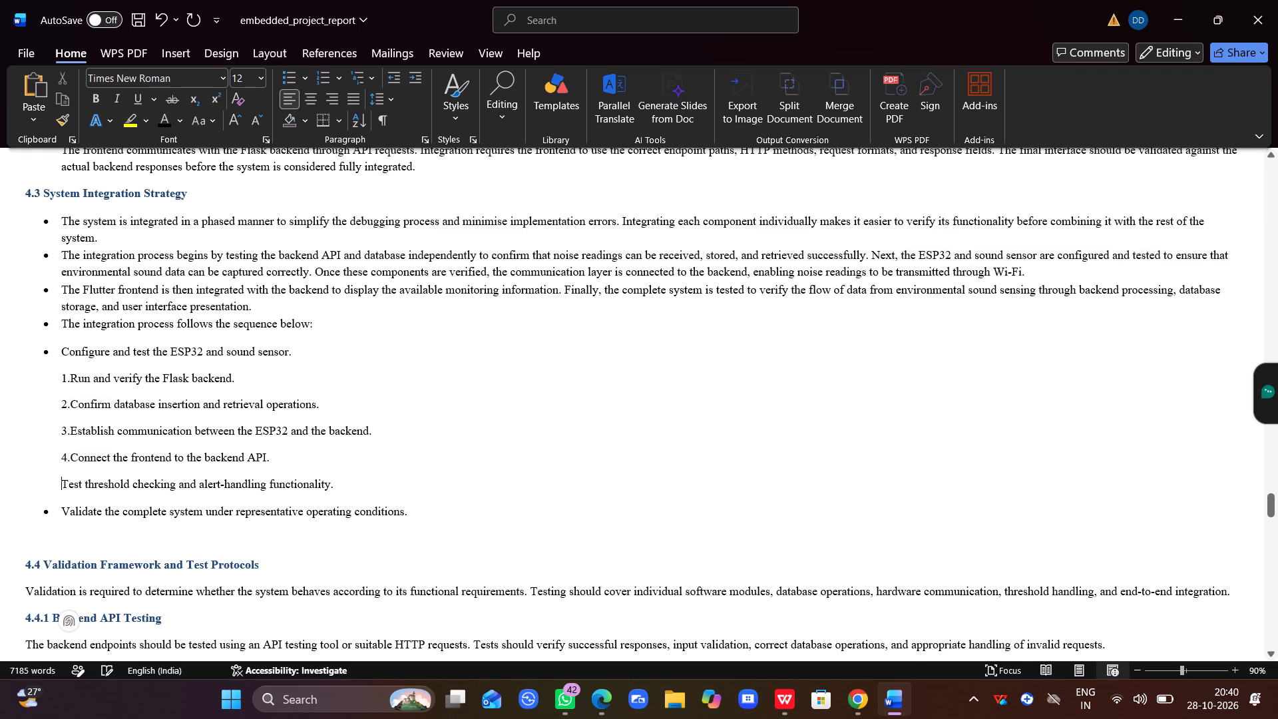
key("5")
key("period")
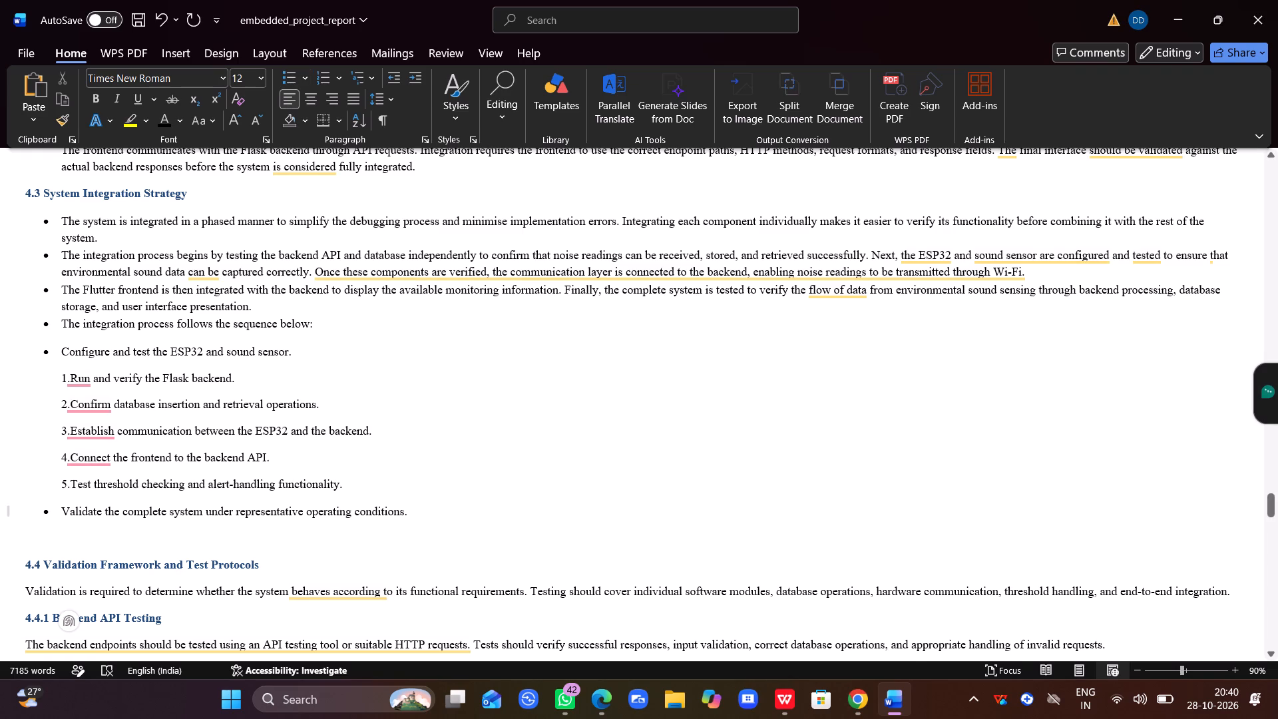
left_click(65, 507)
key("BackSpace")
type("6.")
Indent the 4.4 Validation Framework and Test Protocols paragraph by applying a bullet and removing its marker while keeping the indent.
scroll(89, 354, "down", 1)
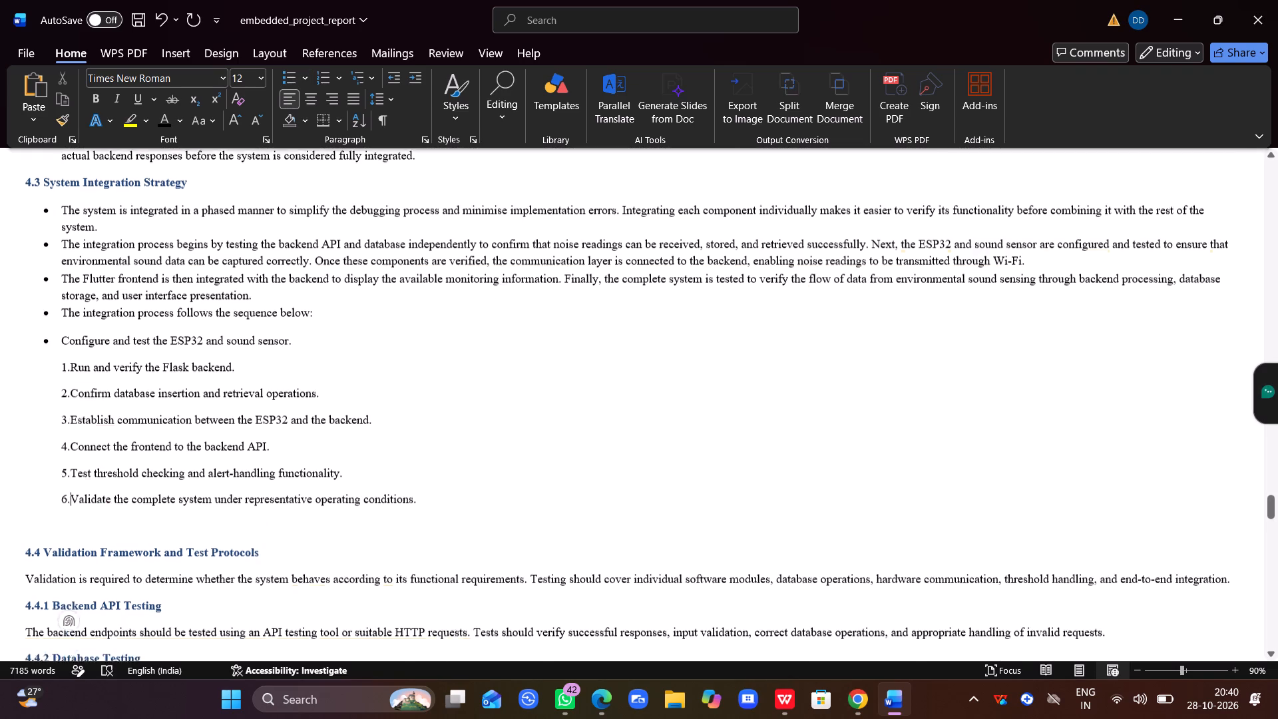
scroll(89, 354, "down", 1)
left_click_drag(27, 384, 51, 383)
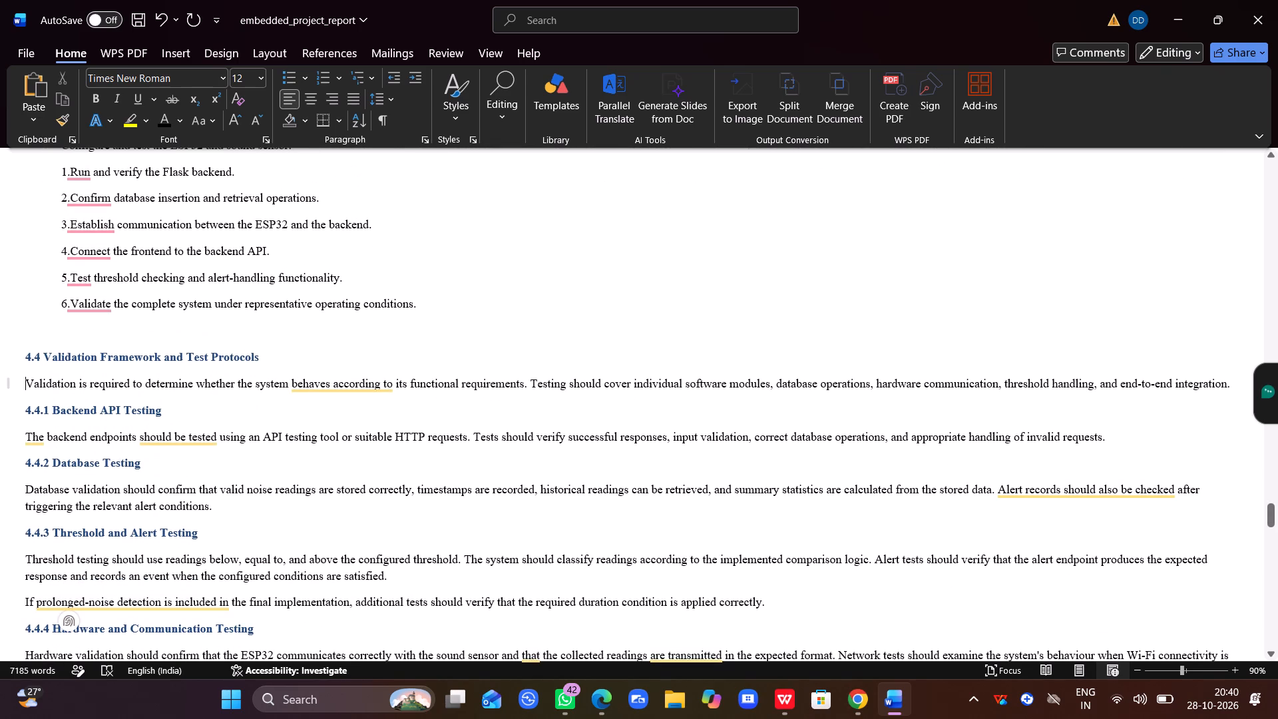
left_click_drag(51, 383, 166, 391)
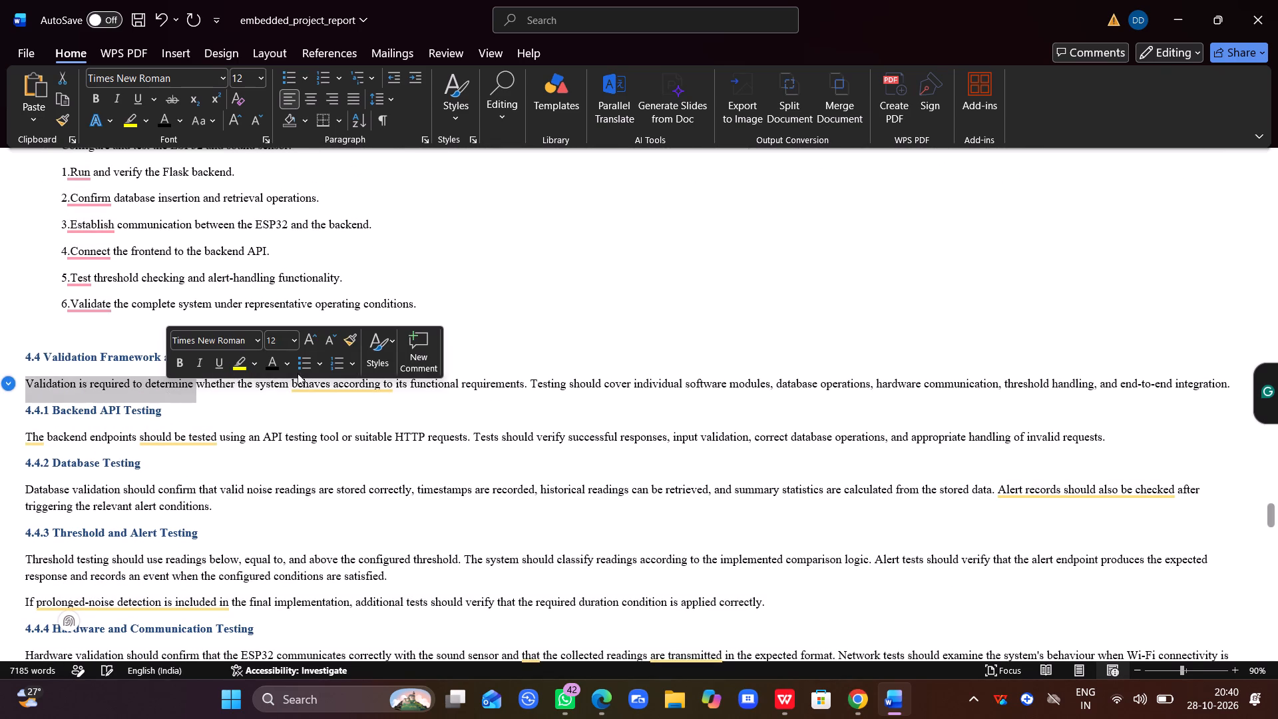
left_click(301, 367)
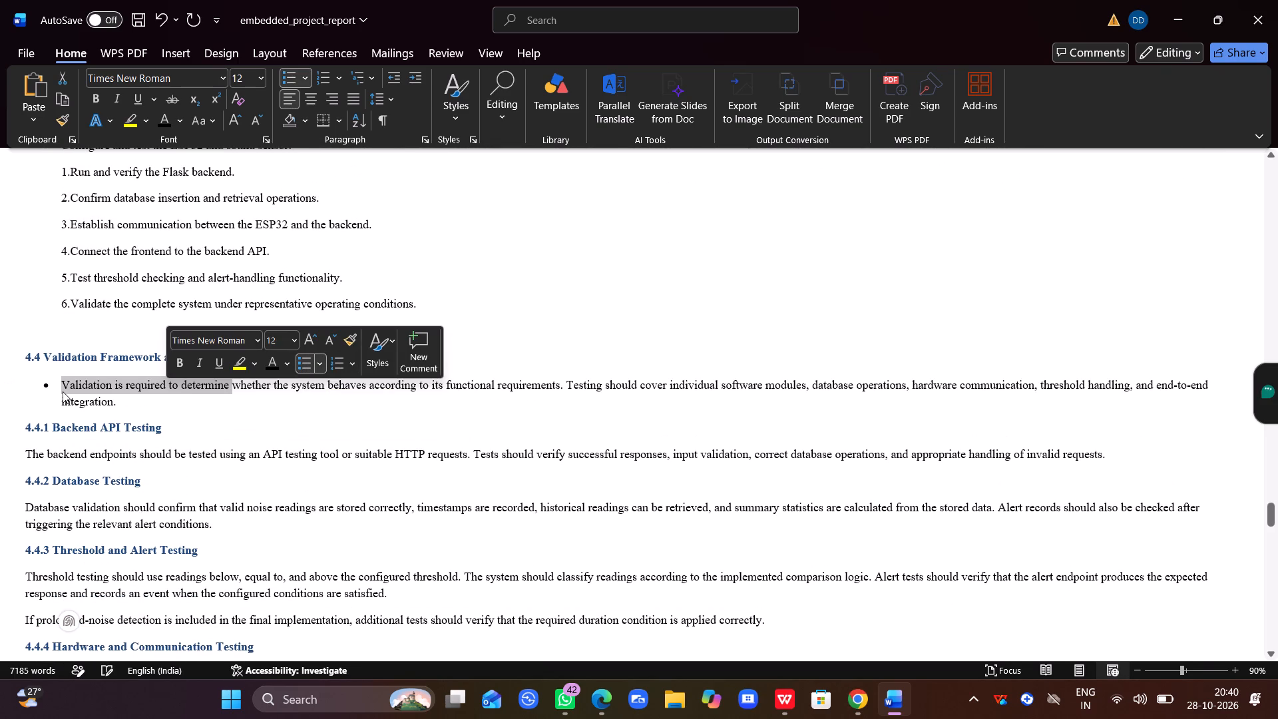
left_click(53, 388)
key("BackSpace")
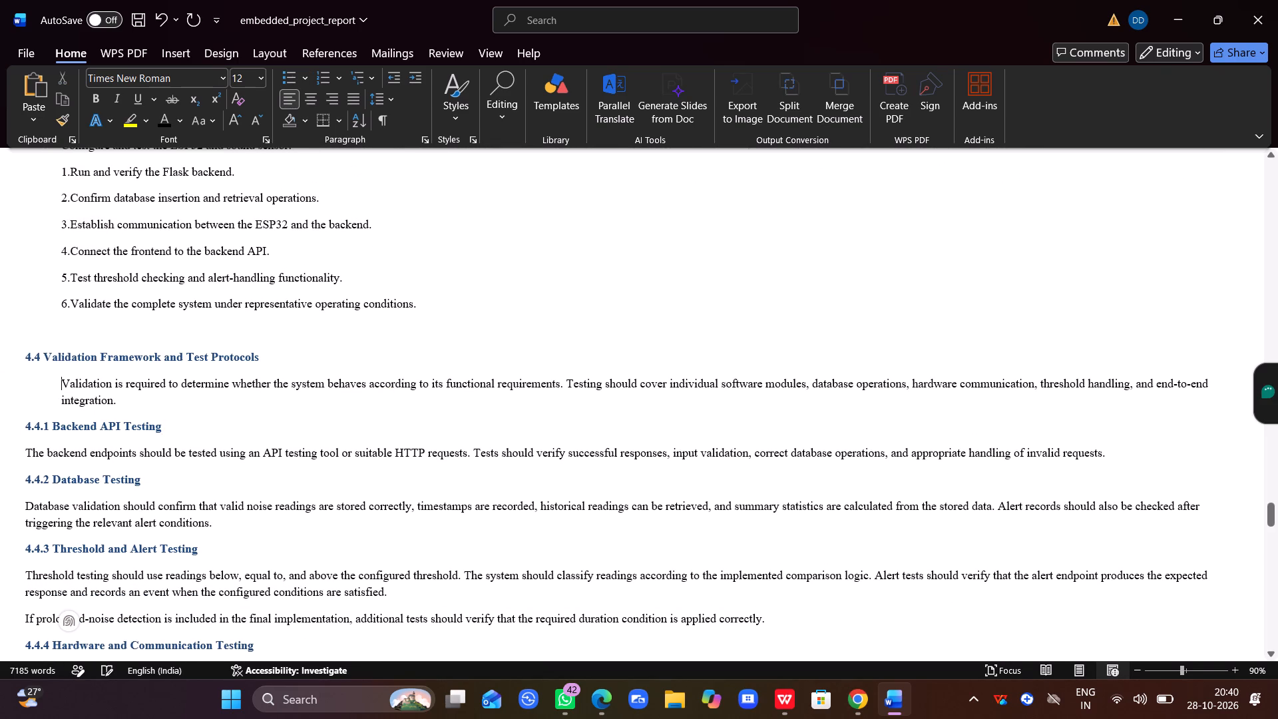
Indent the 4.4.1 Backend API Testing paragraph by applying a bullet and removing its marker while keeping the indent.
left_click_drag(23, 452, 59, 455)
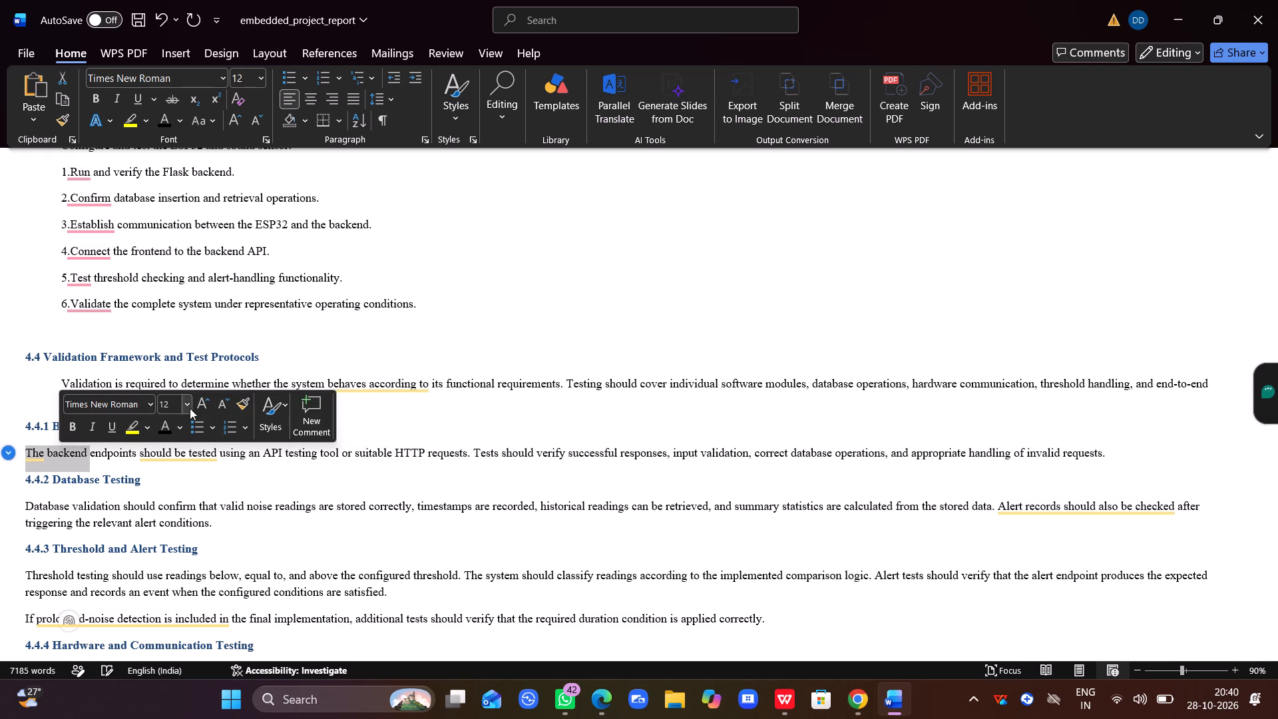
left_click(195, 427)
left_click(62, 456)
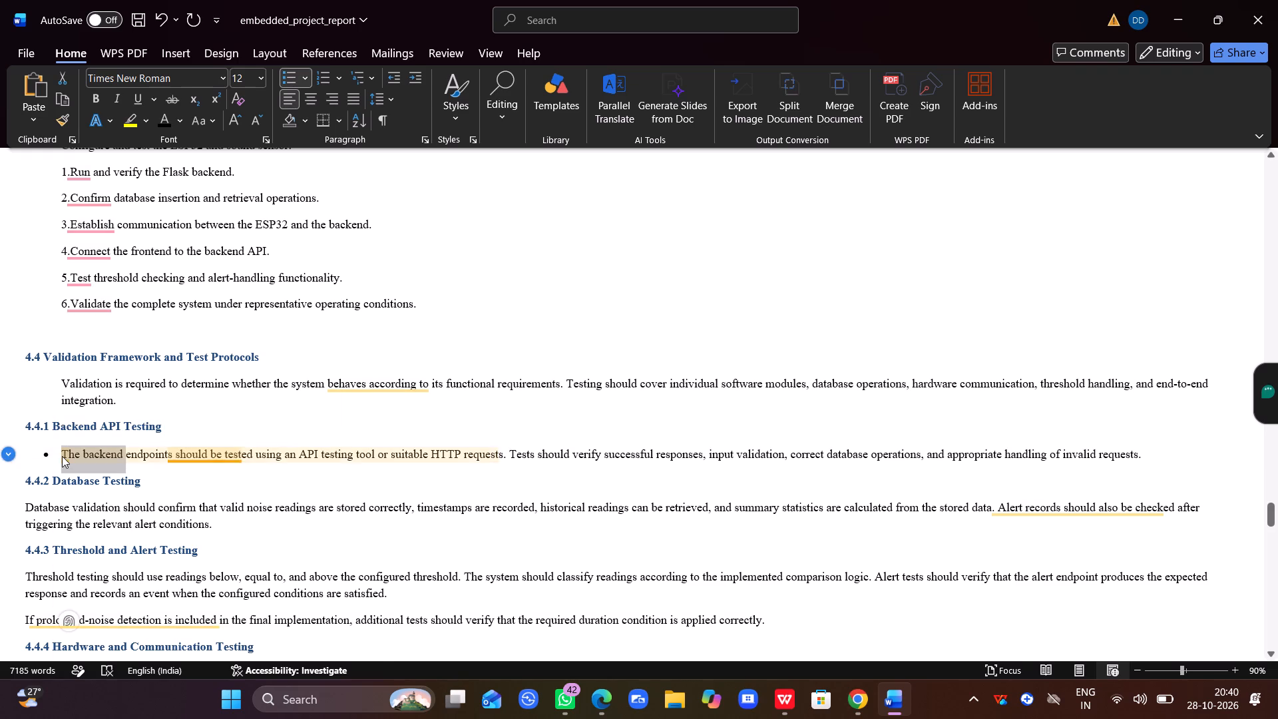
key("BackSpace")
Indent the 4.4.2 Database Testing paragraph by applying a bullet and removing its marker while keeping the indent.
scroll(62, 456, "down", 1)
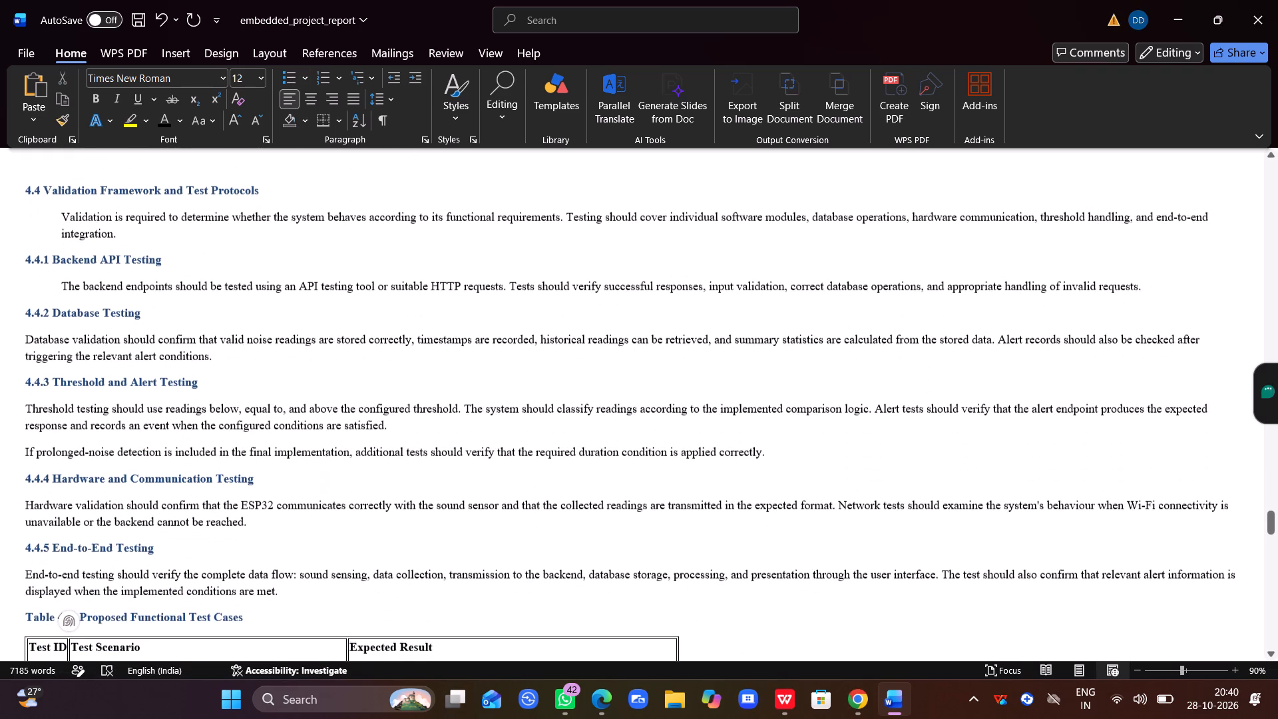
left_click_drag(21, 335, 204, 359)
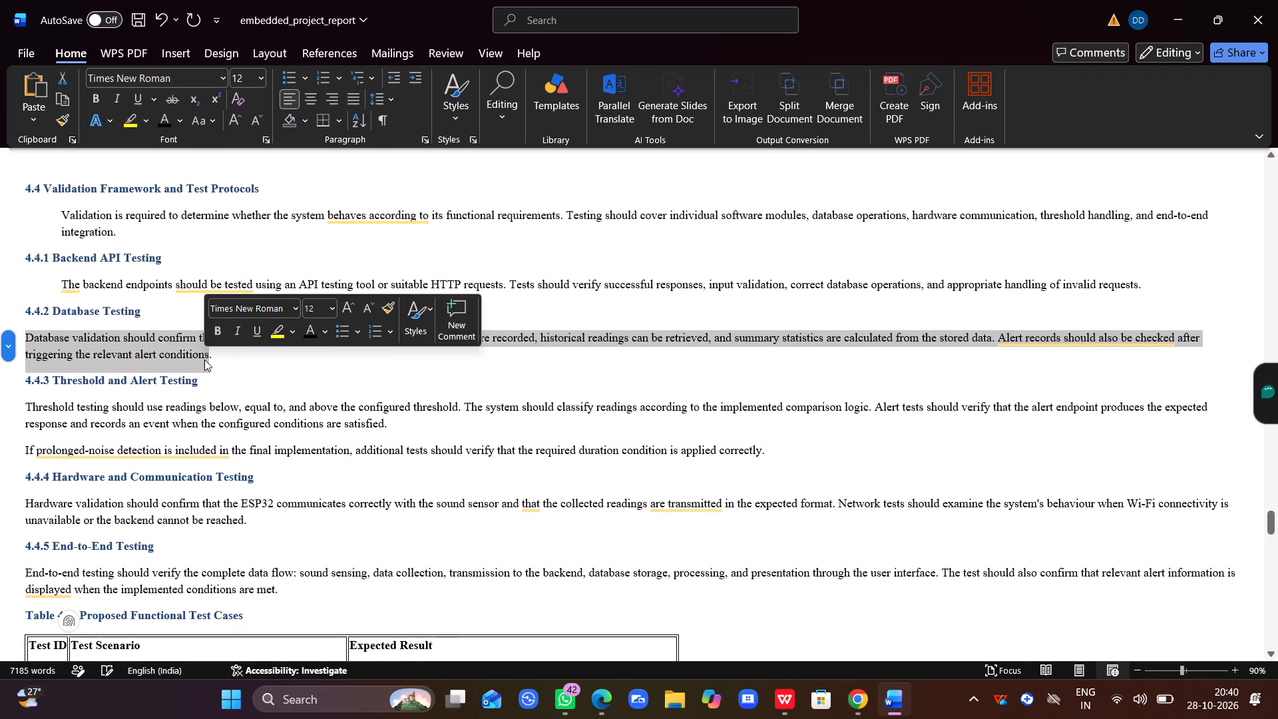
left_click(331, 333)
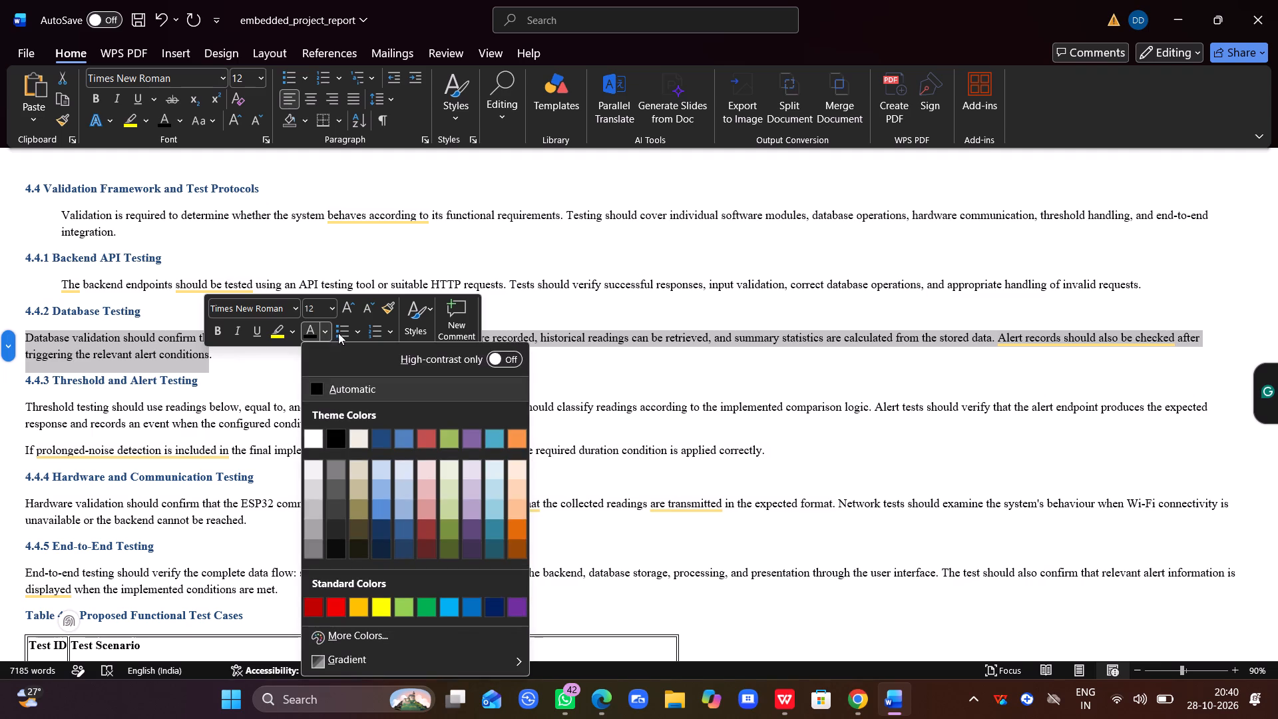
left_click(341, 333)
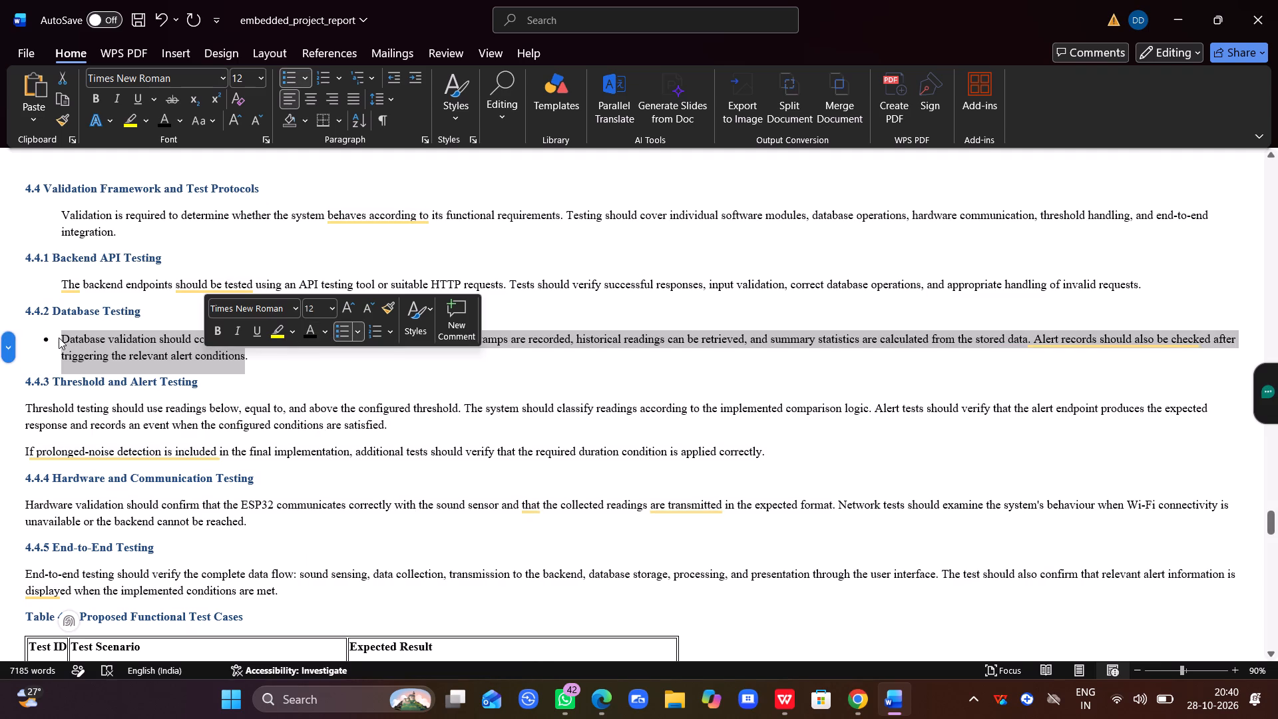
left_click(59, 338)
key("BackSpace")
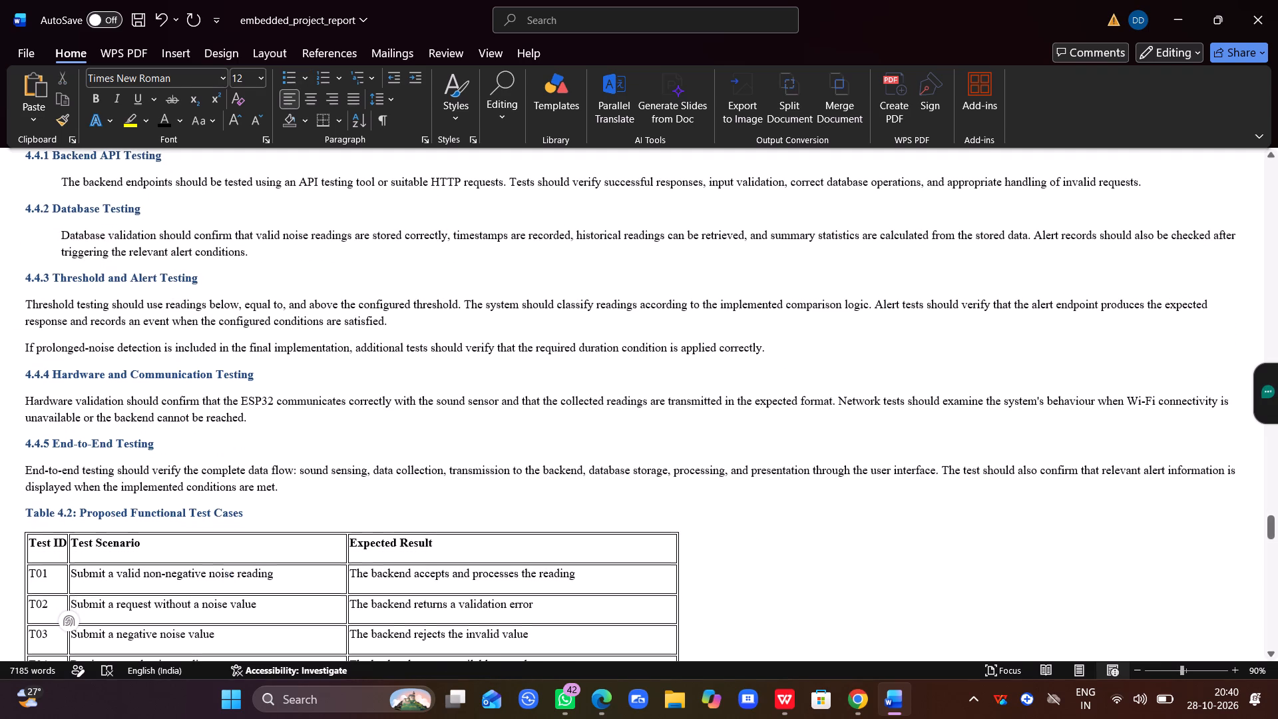
Indent both 4.4.3 Threshold and Alert Testing paragraphs, the first through a bullet with its marker removed and the second directly to match.
left_click_drag(20, 305, 379, 332)
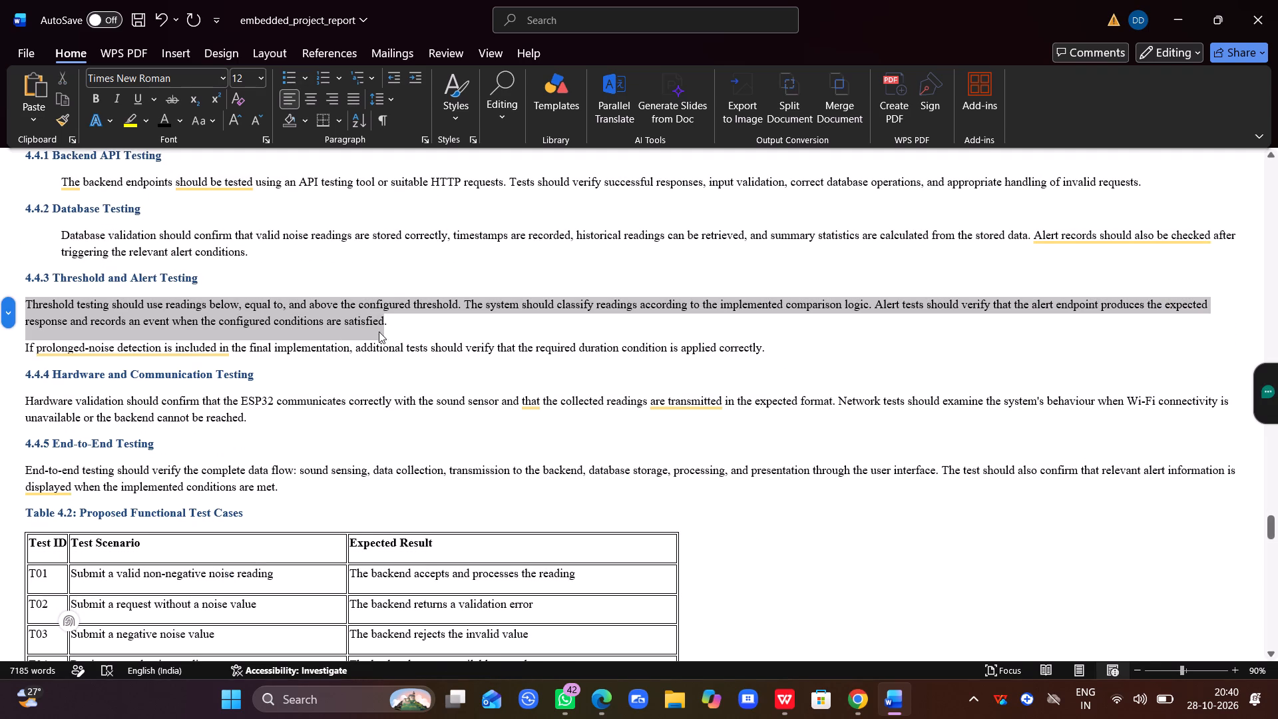
left_click_drag(379, 332, 381, 332)
left_click(512, 300)
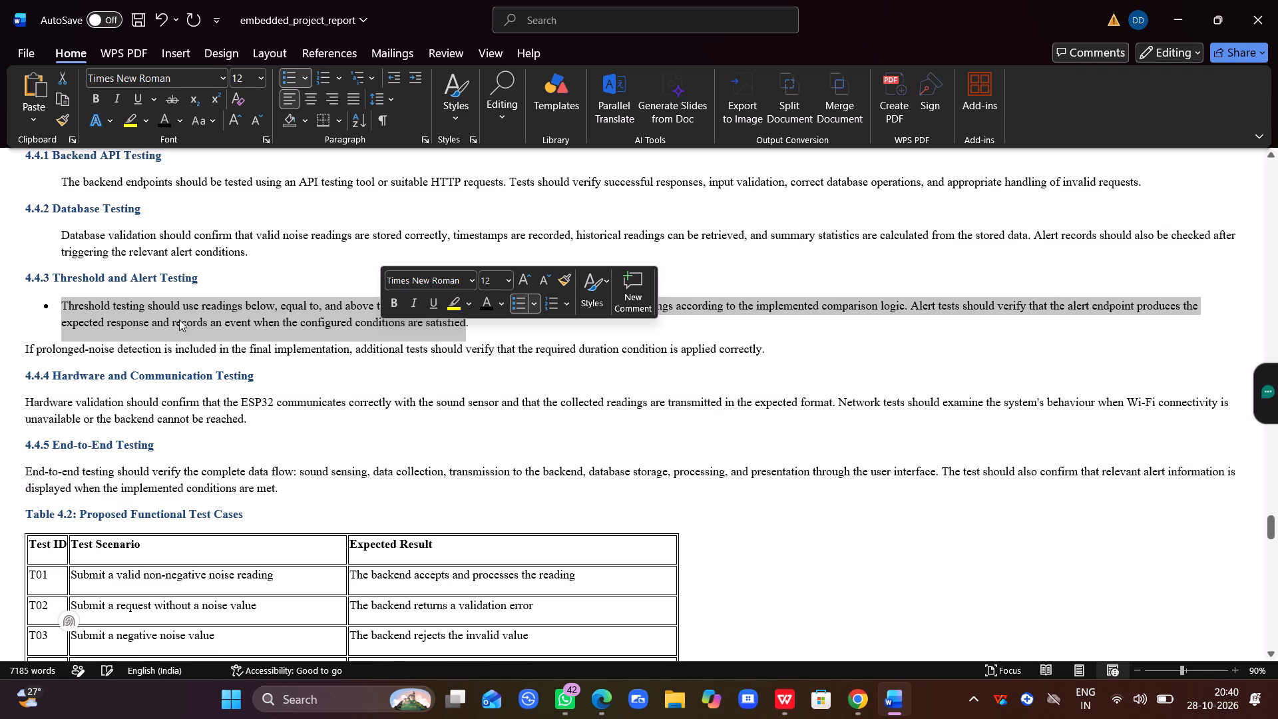
left_click(55, 306)
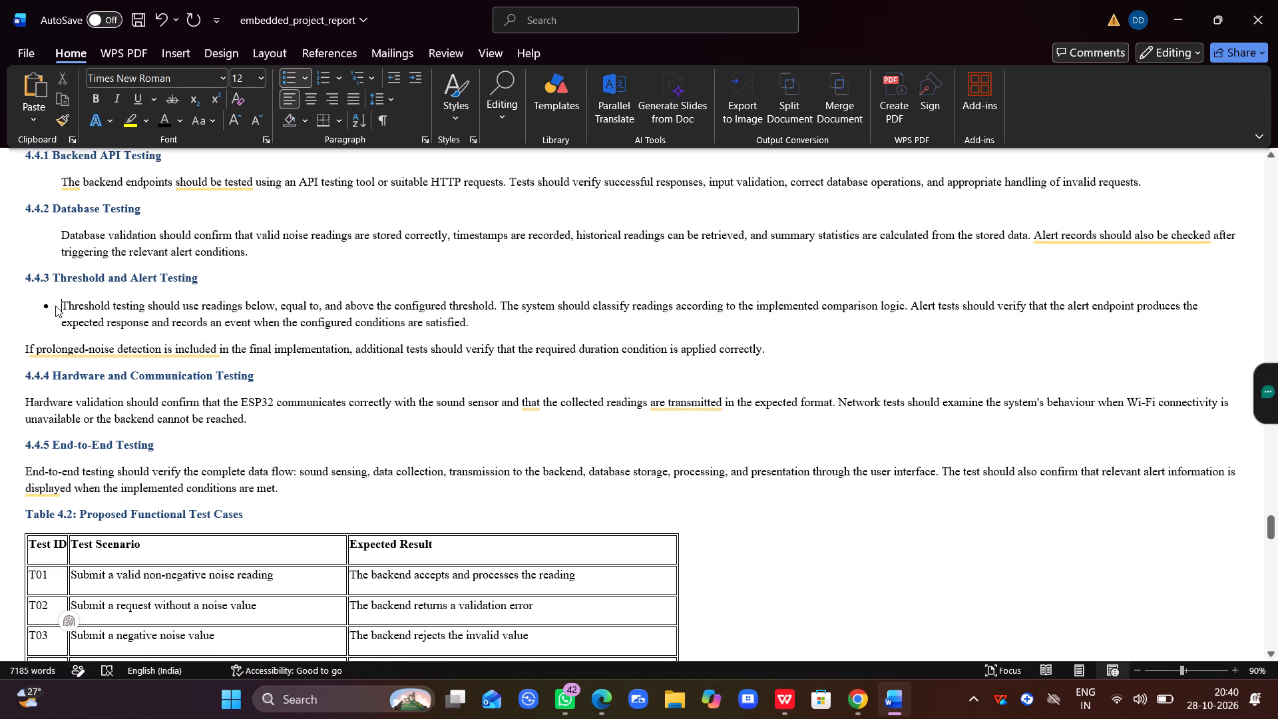
key("BackSpace")
scroll(55, 306, "down", 1)
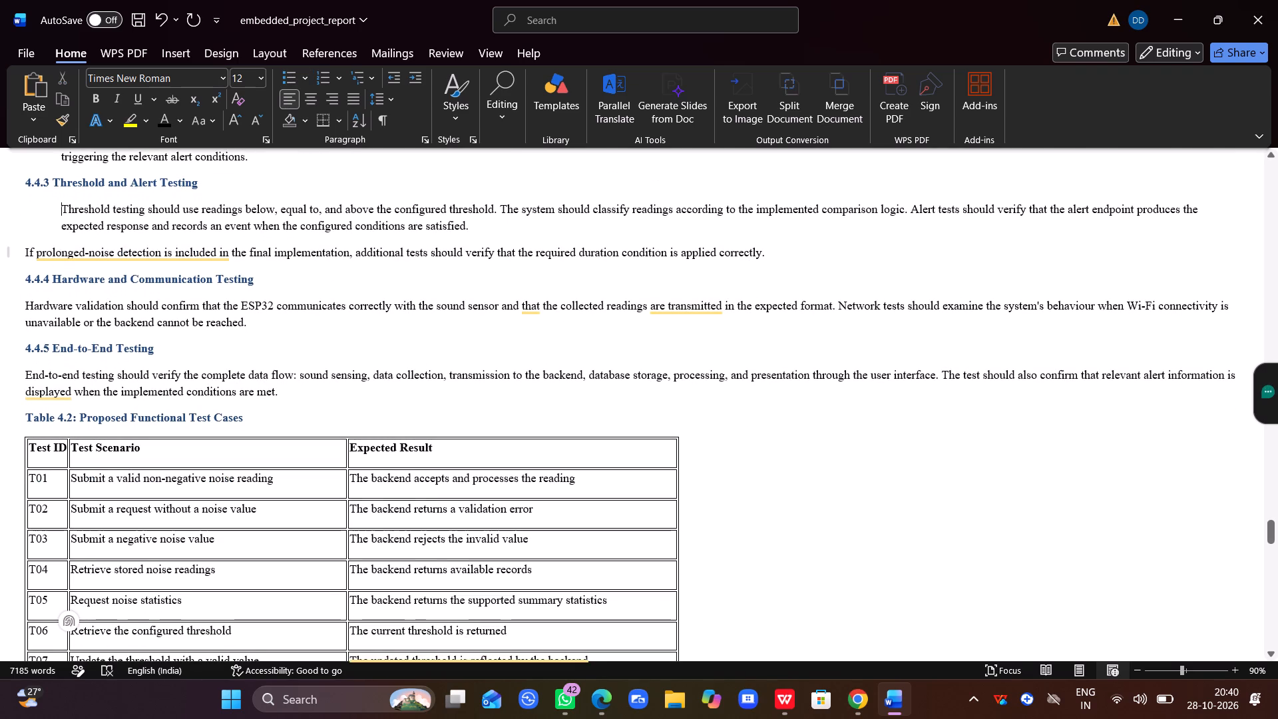
left_click(21, 252)
key("Tab")
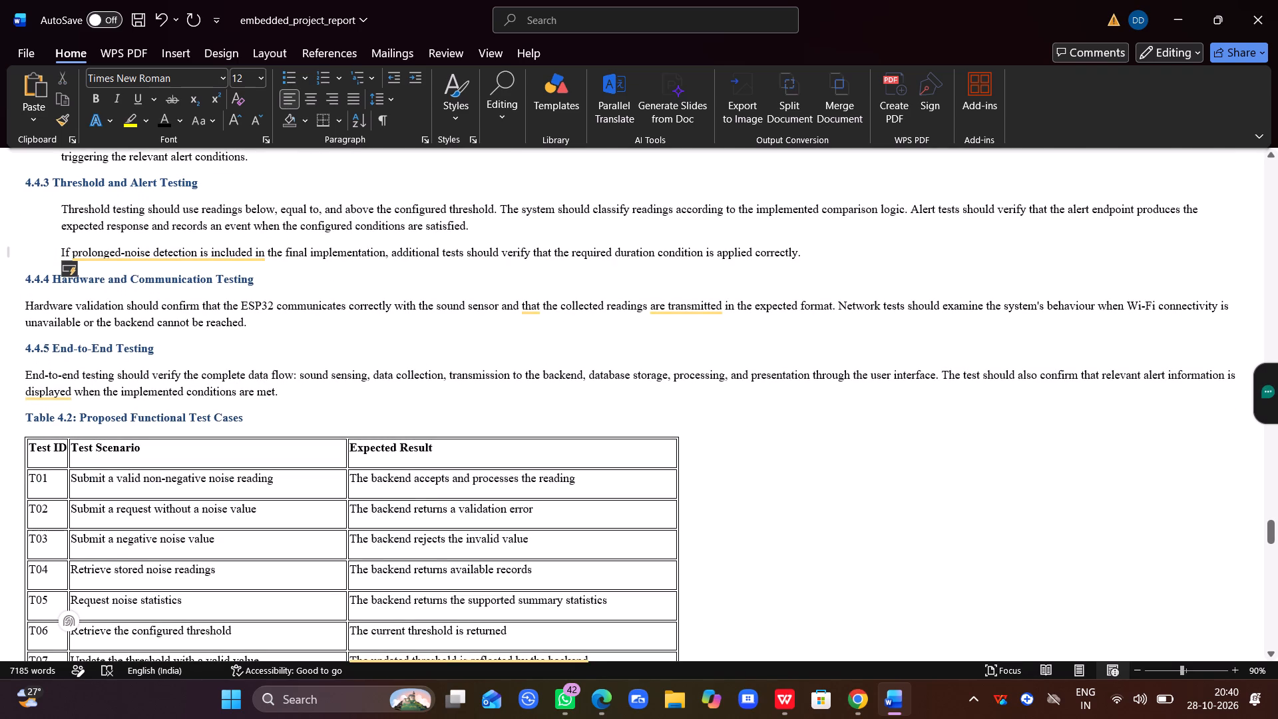
Indent the 4.4.4 Hardware and Communication Testing paragraph by applying a bullet and removing its marker while keeping the indent.
left_click_drag(19, 306, 232, 327)
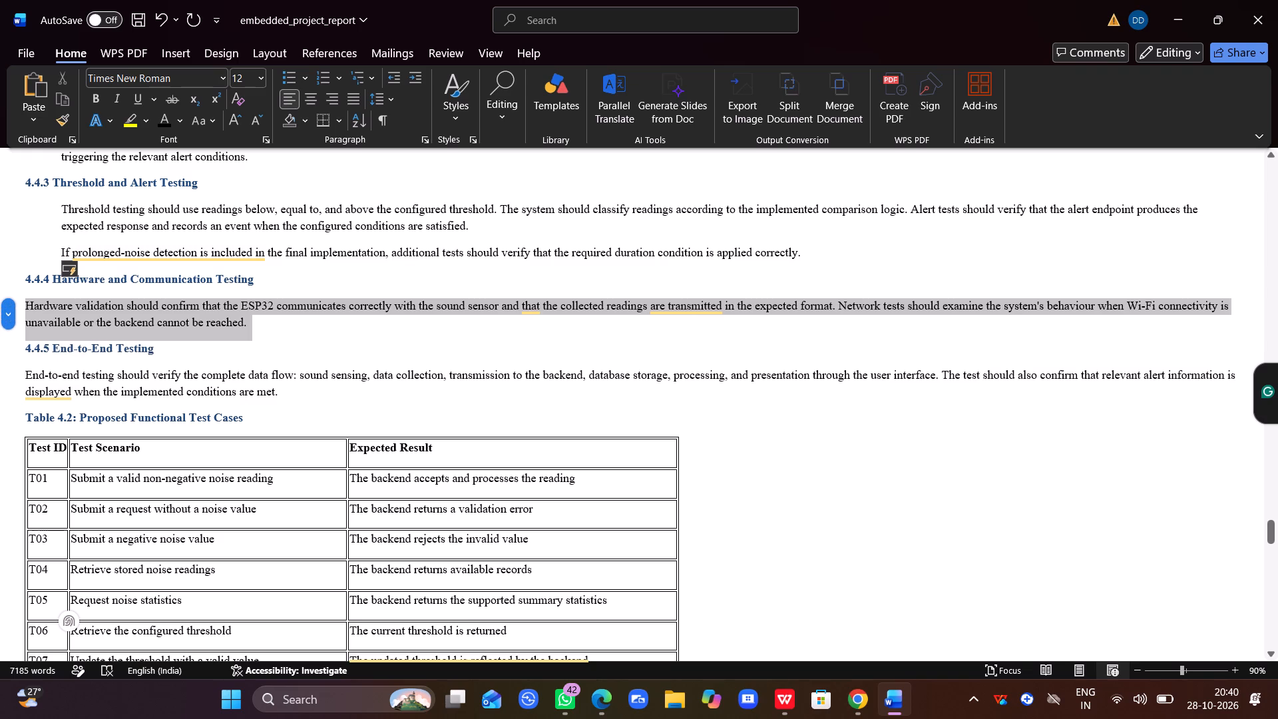
left_click_drag(232, 327, 250, 322)
left_click(391, 298)
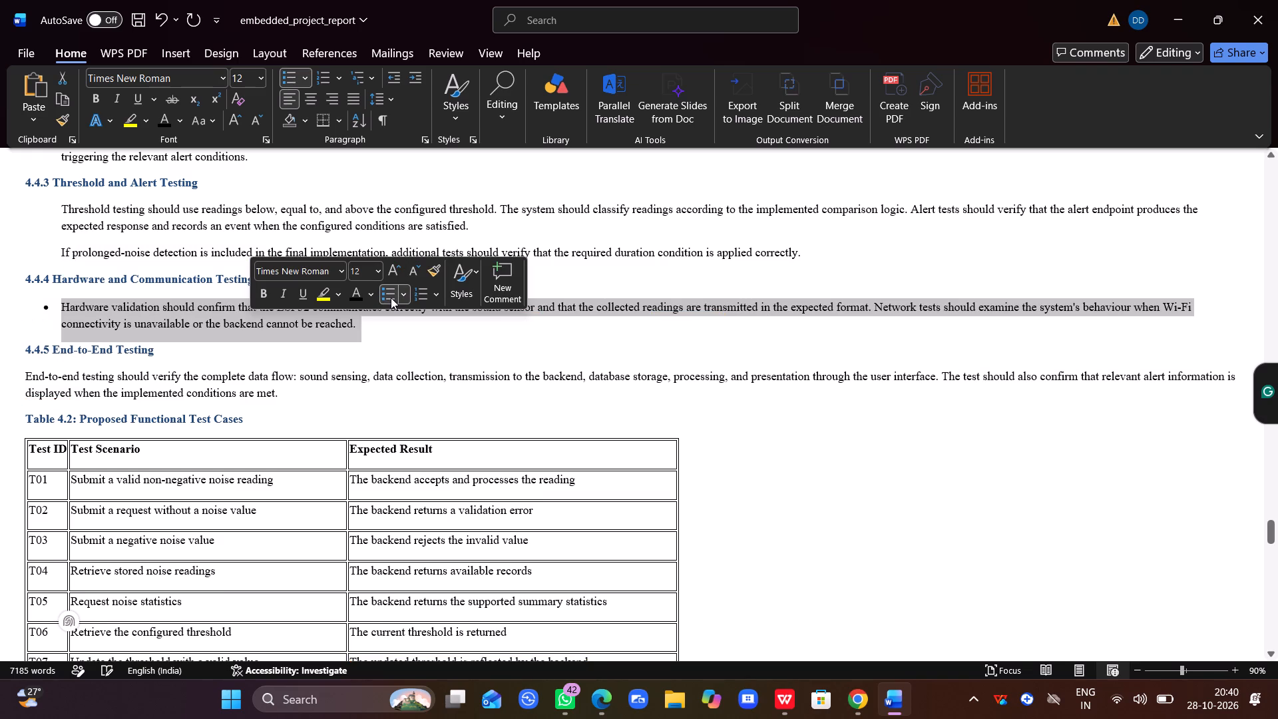
left_click(61, 308)
key("BackSpace")
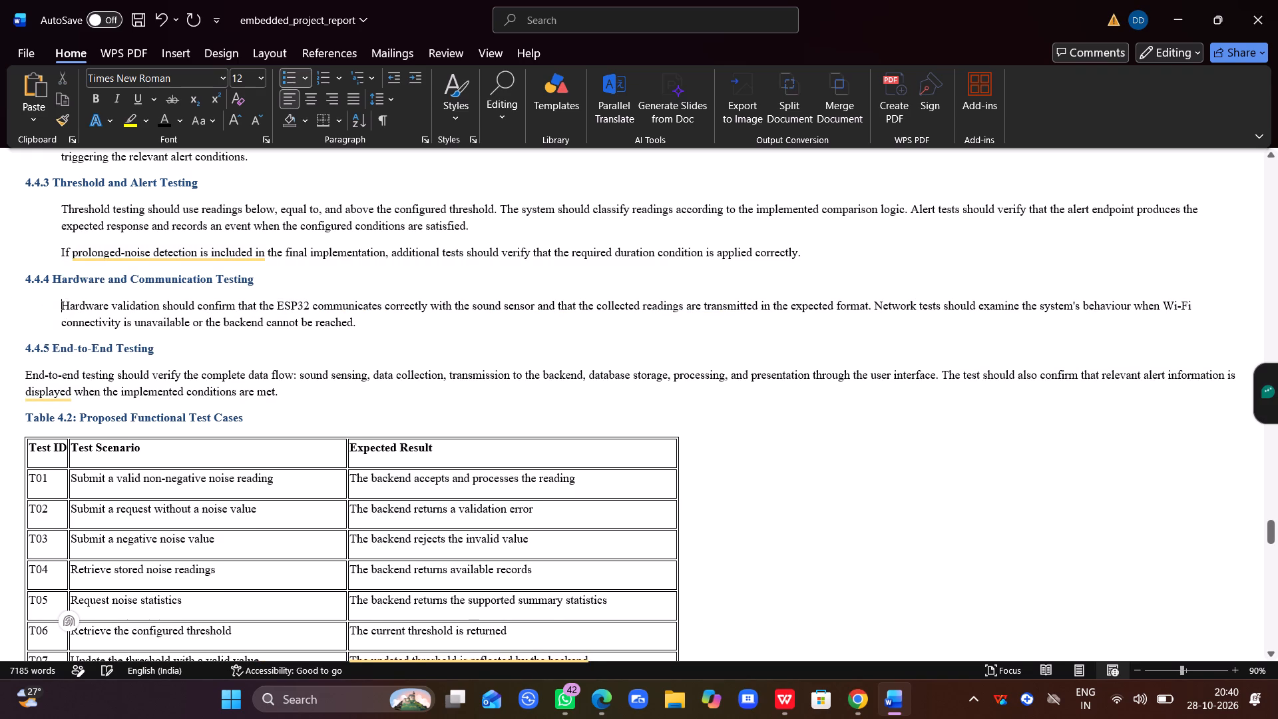
Indent the 4.4.5 End-to-End Testing paragraph by applying a bullet and removing its marker while keeping the indent.
left_click_drag(26, 367, 256, 389)
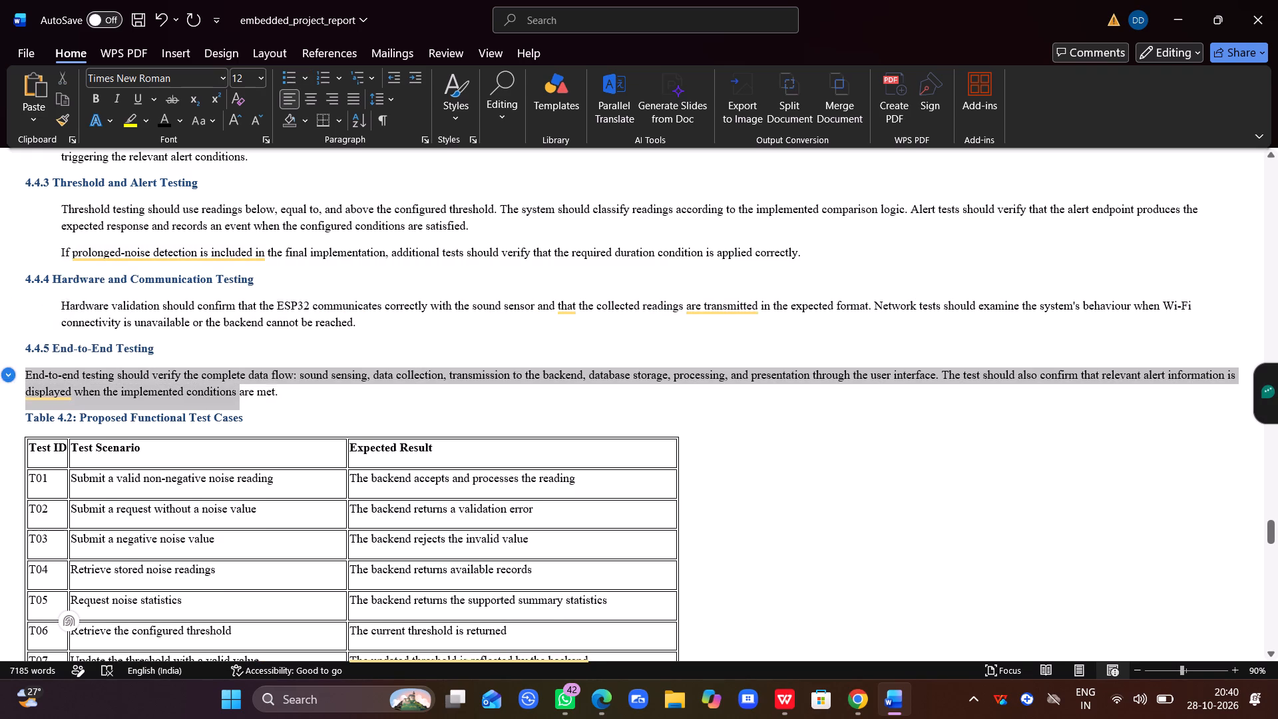
left_click_drag(256, 389, 275, 392)
left_click(410, 367)
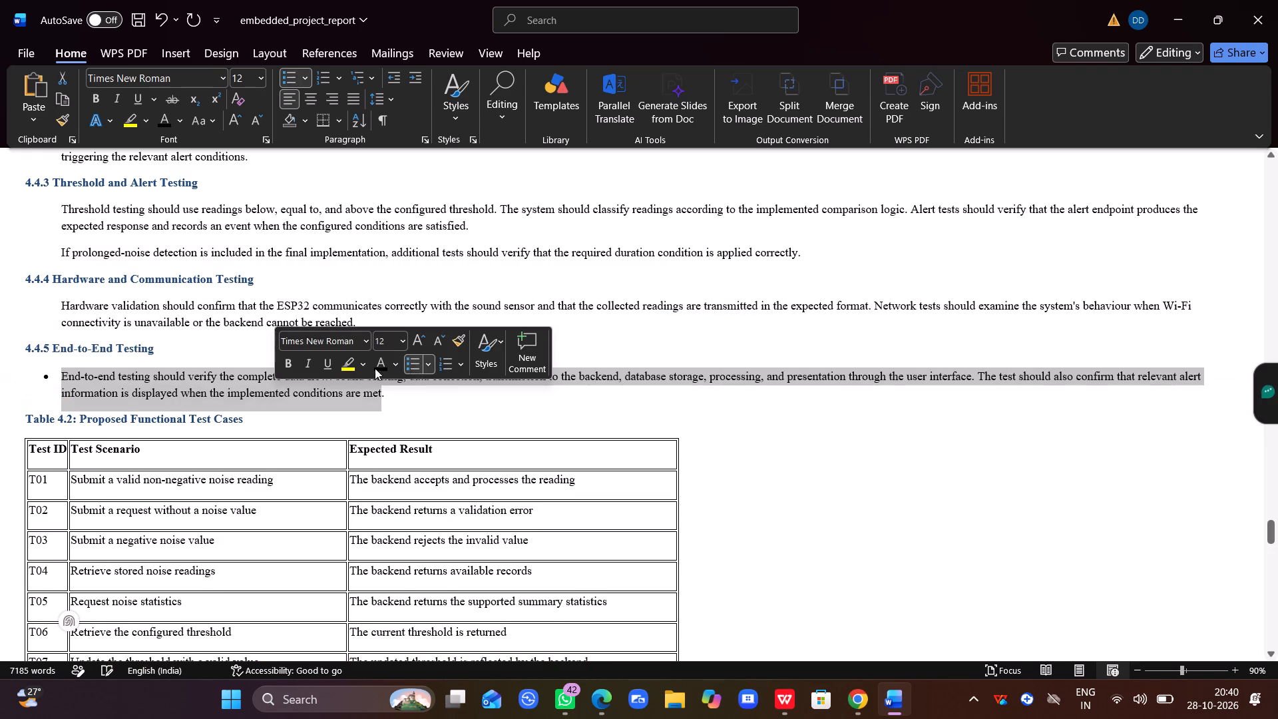
left_click(57, 375)
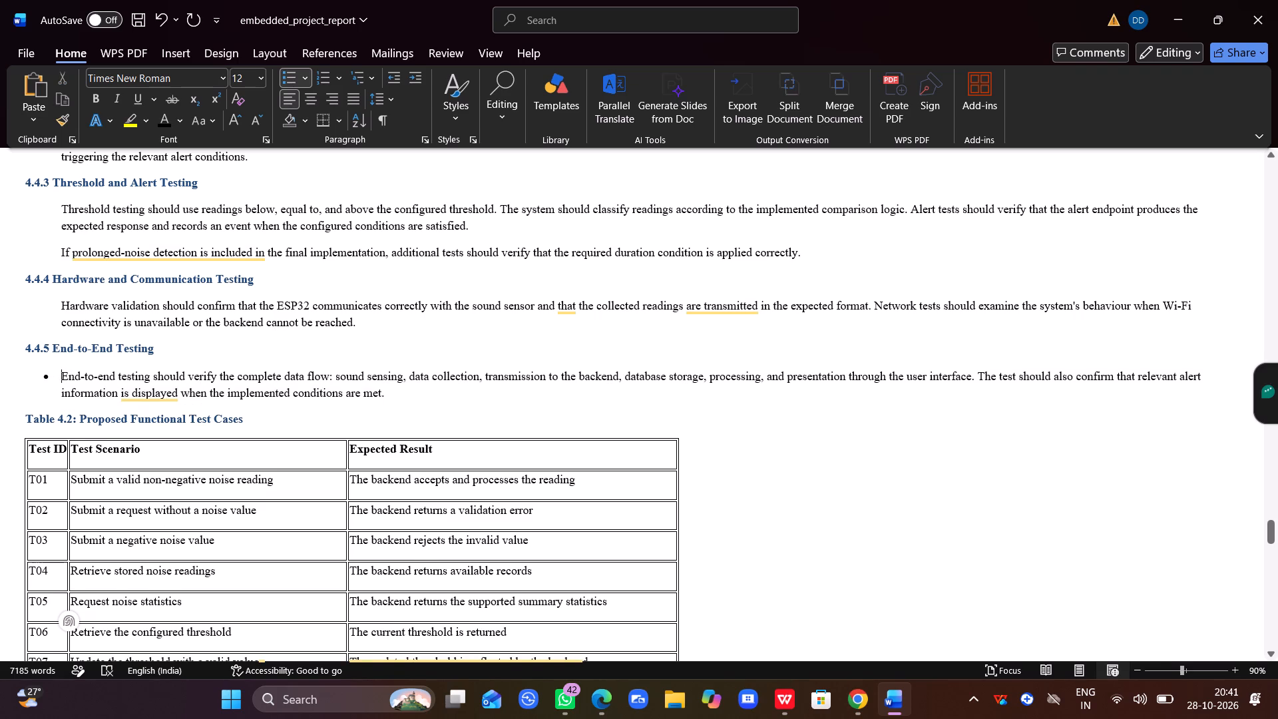
key("BackSpace")
scroll(57, 375, "down", 2)
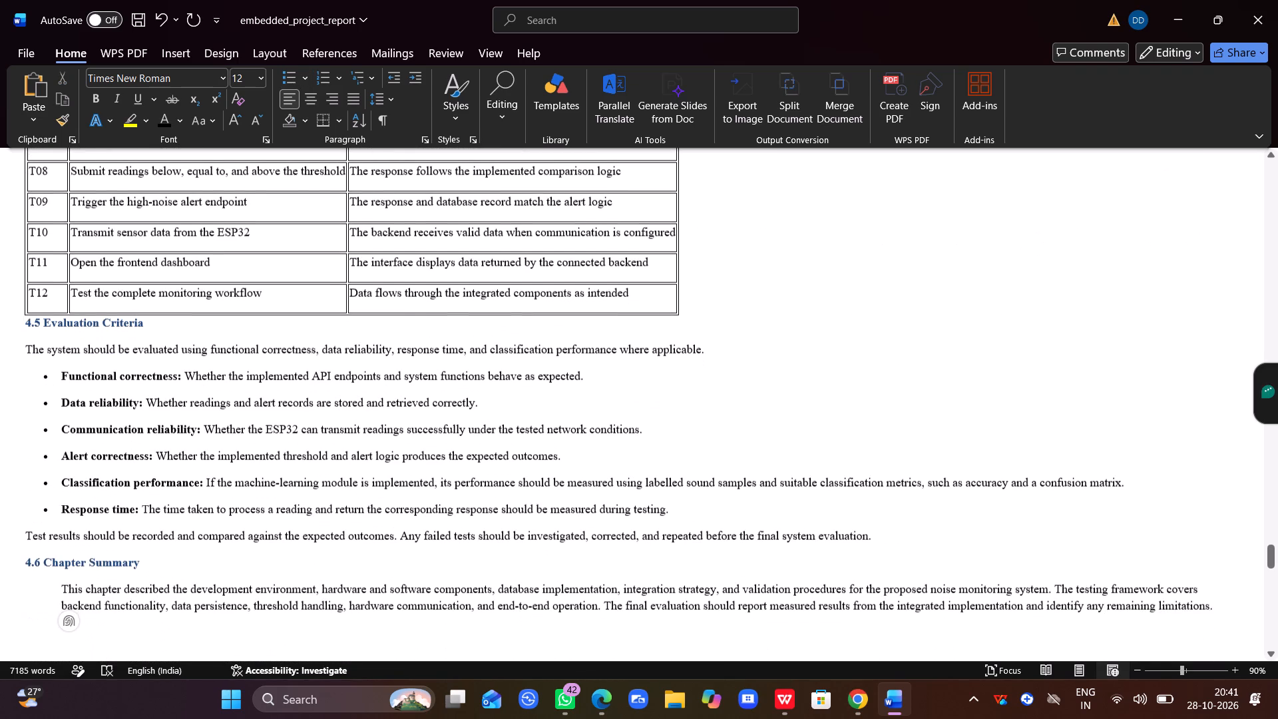
scroll(57, 375, "down", 2)
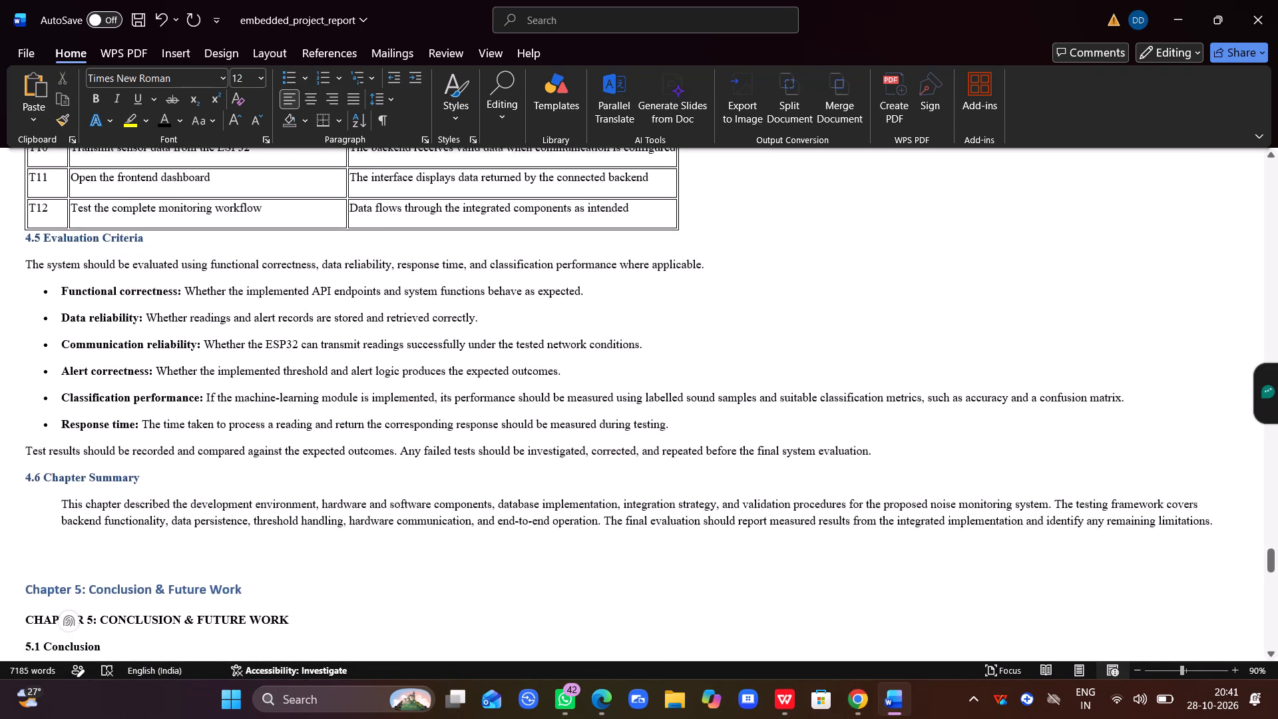
scroll(57, 375, "down", 1)
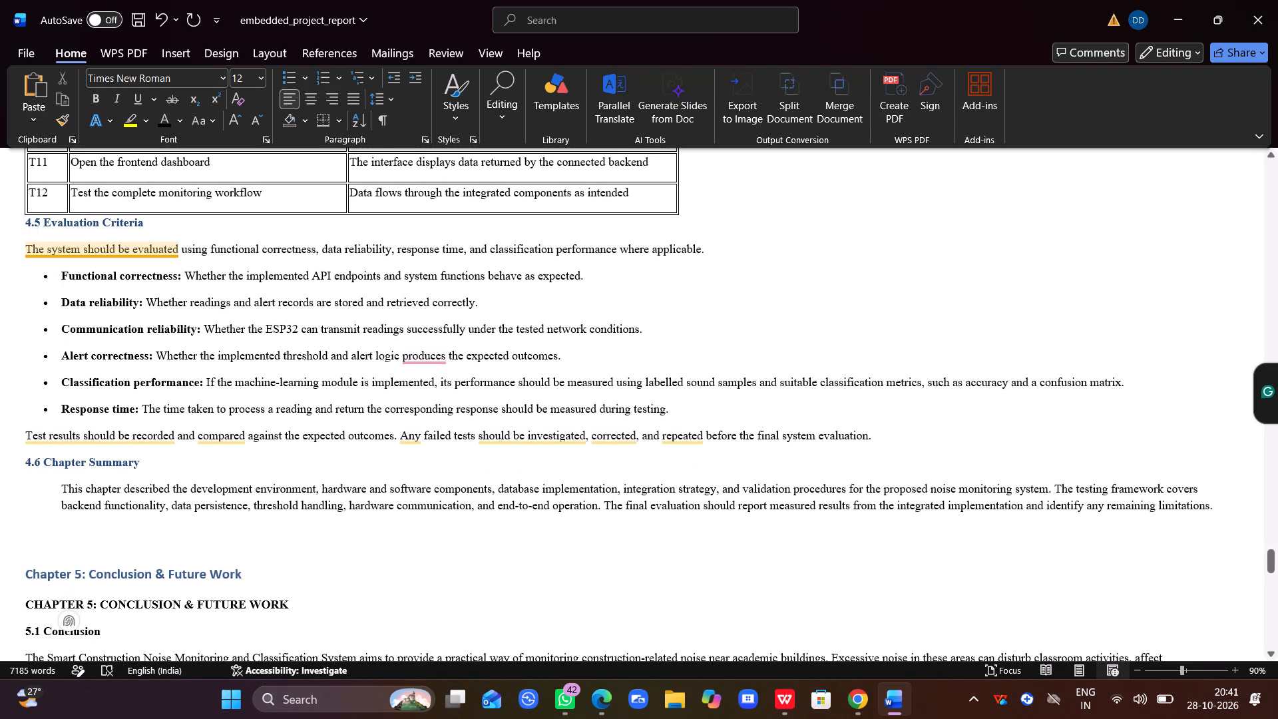
left_click_drag(19, 248, 363, 393)
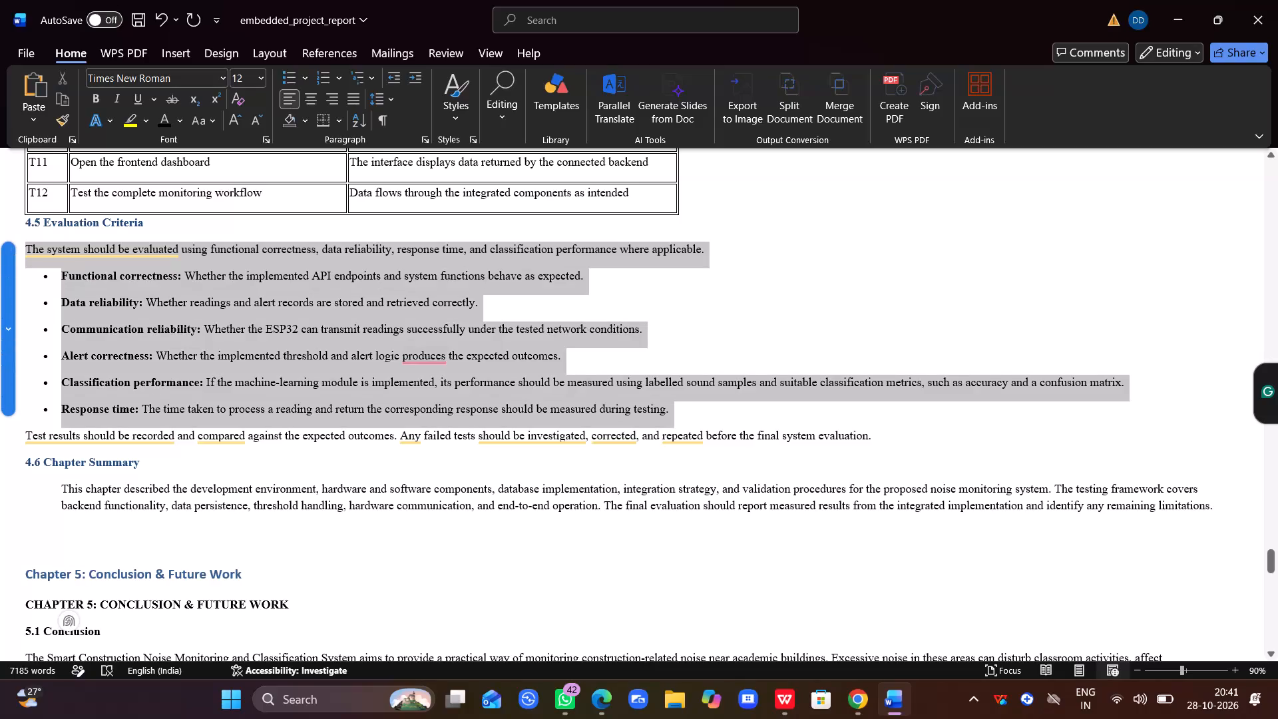
left_click_drag(363, 393, 667, 413)
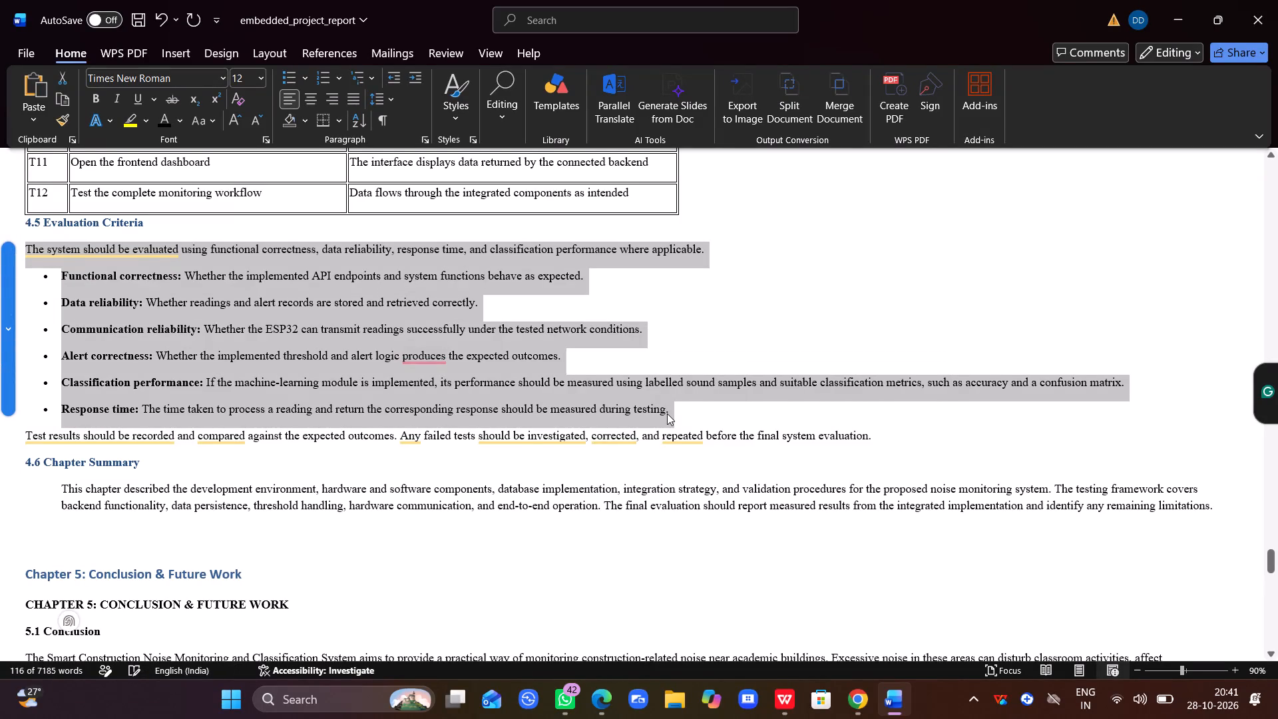
key("ctrl+c")
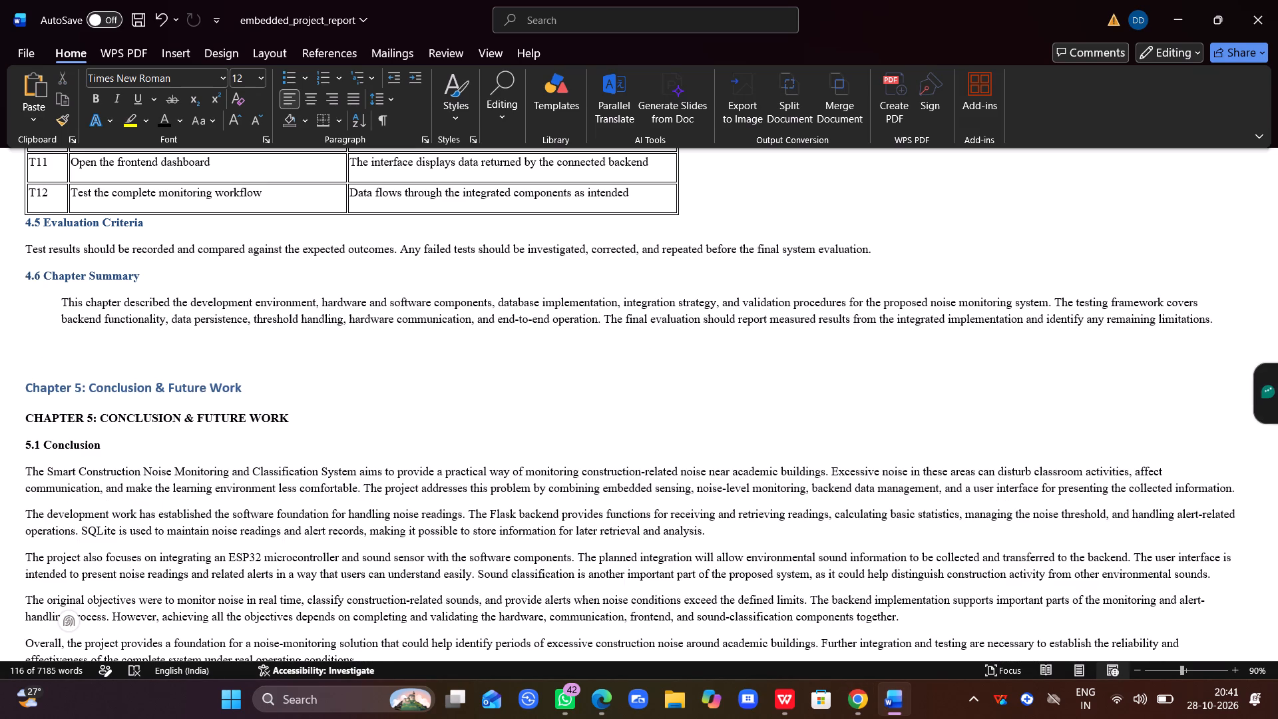
left_click(191, 220)
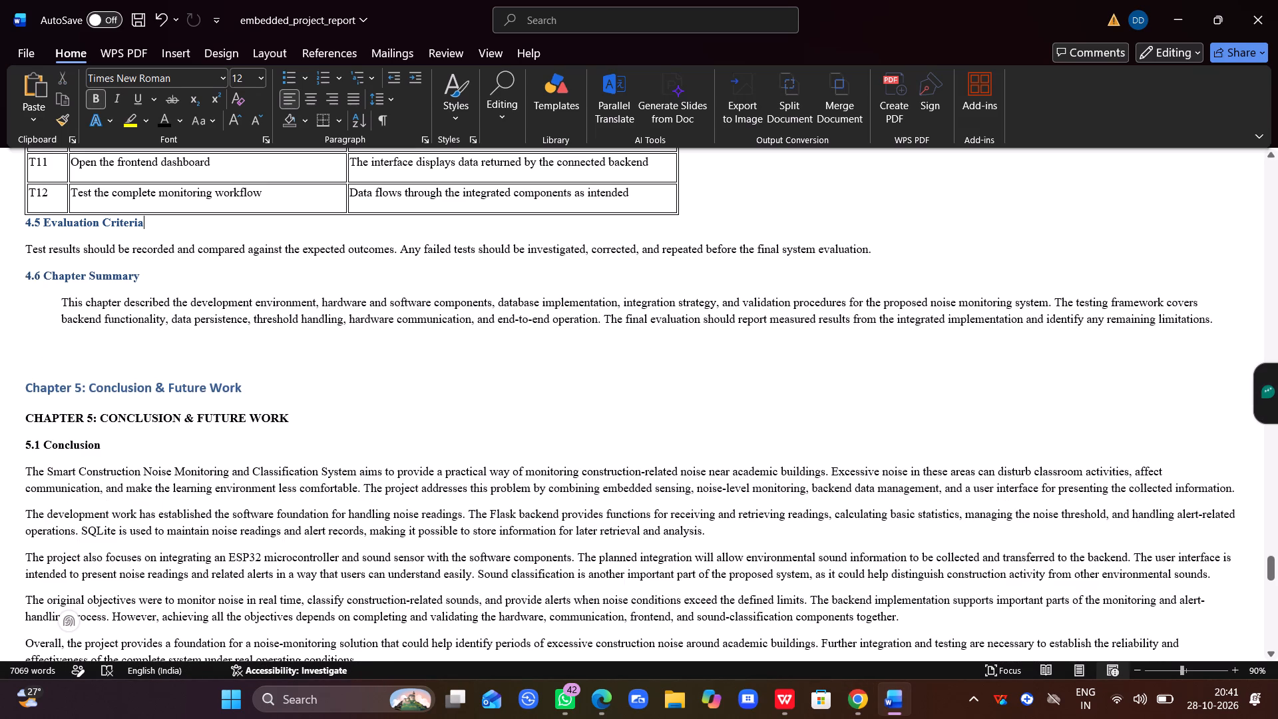
key("Return")
key("ctrl+v")
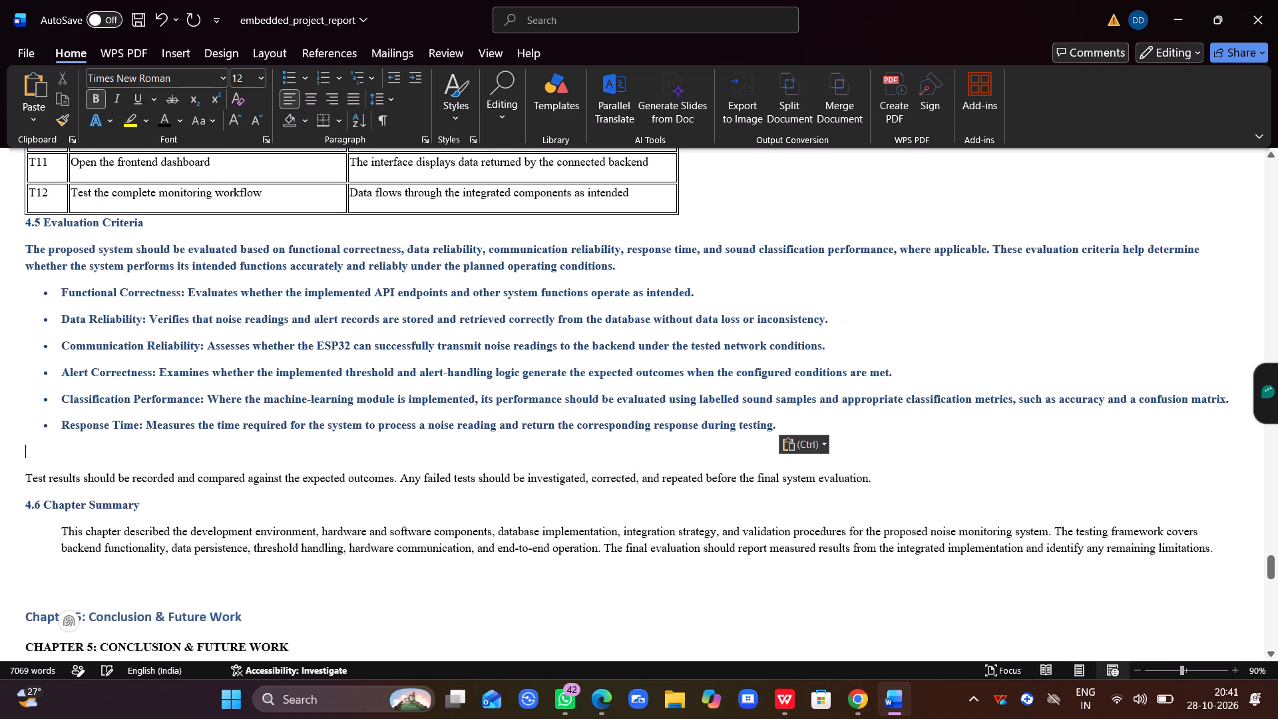
Set the pasted 4.5 Evaluation Criteria introduction and bullets to black font color and remove their bold formatting.
left_click_drag(22, 242, 547, 436)
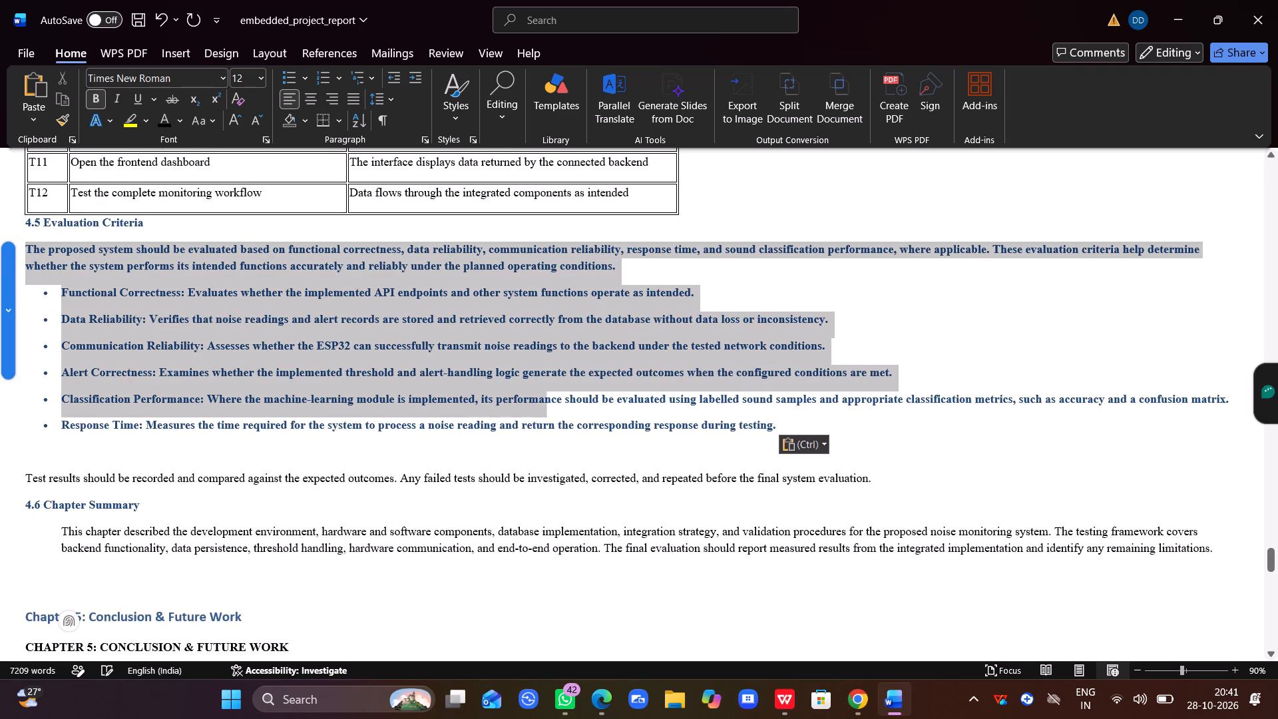
left_click_drag(547, 436, 742, 451)
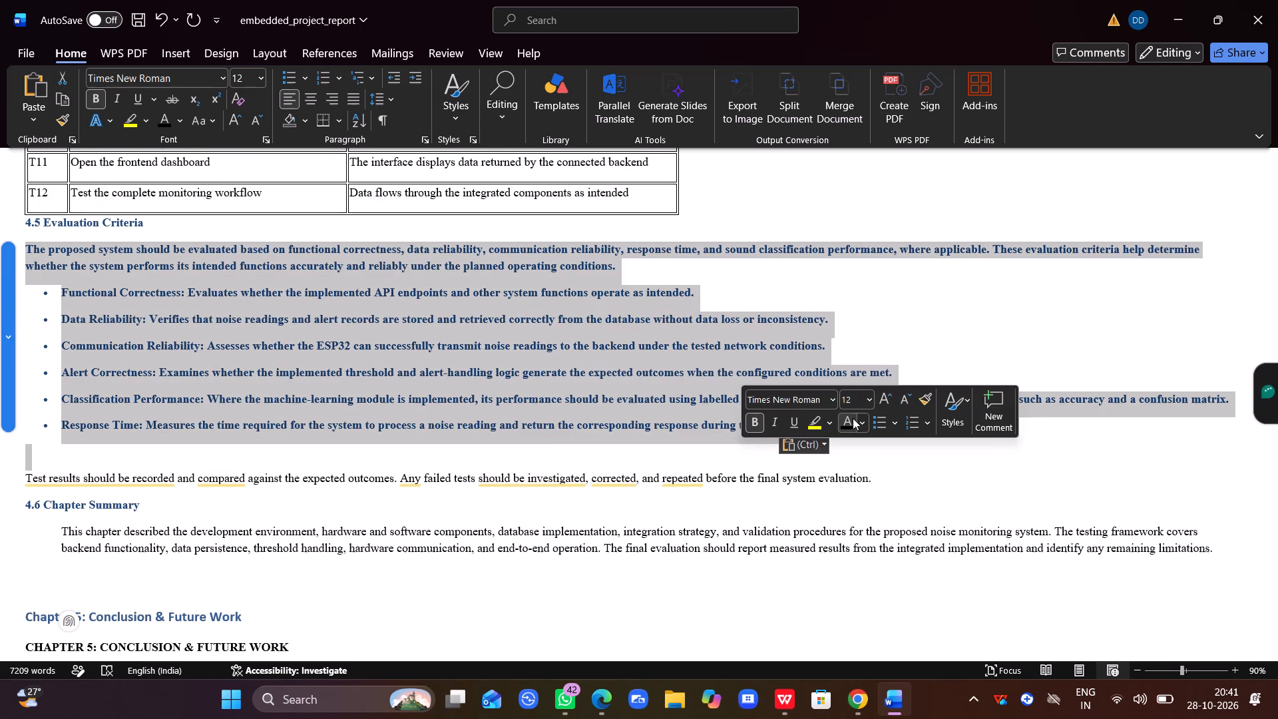
left_click(863, 421)
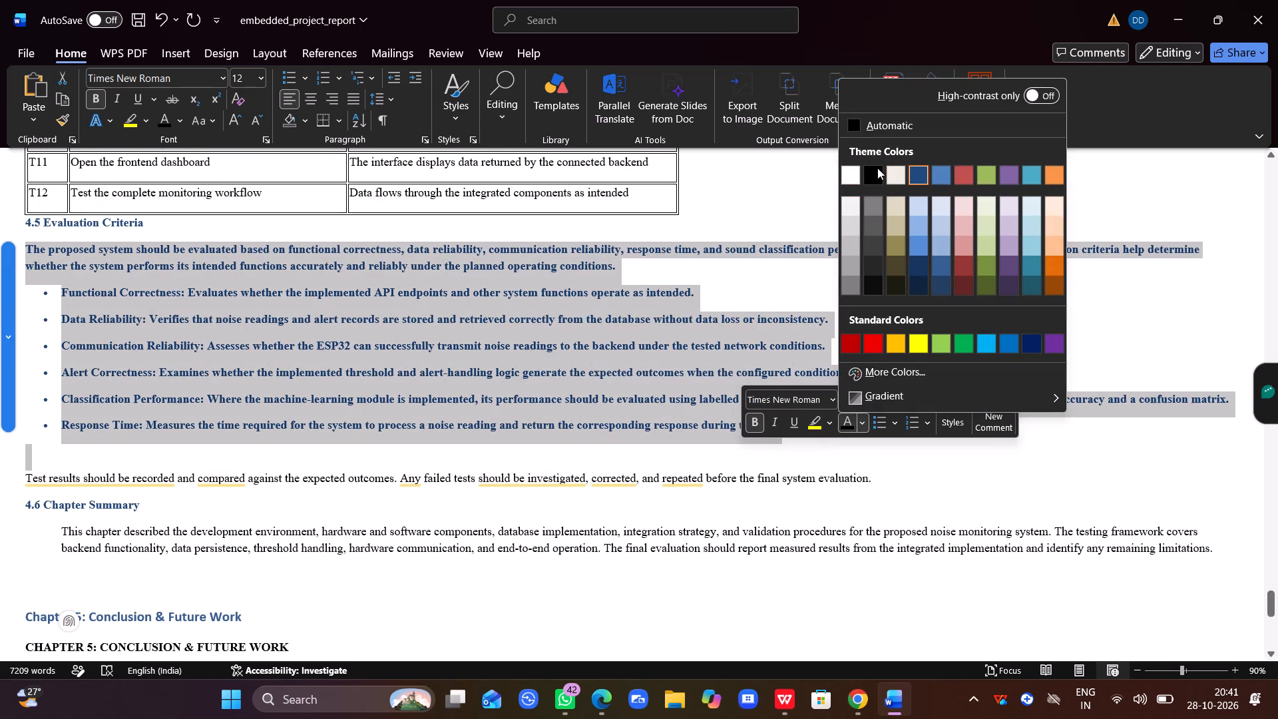
left_click(877, 168)
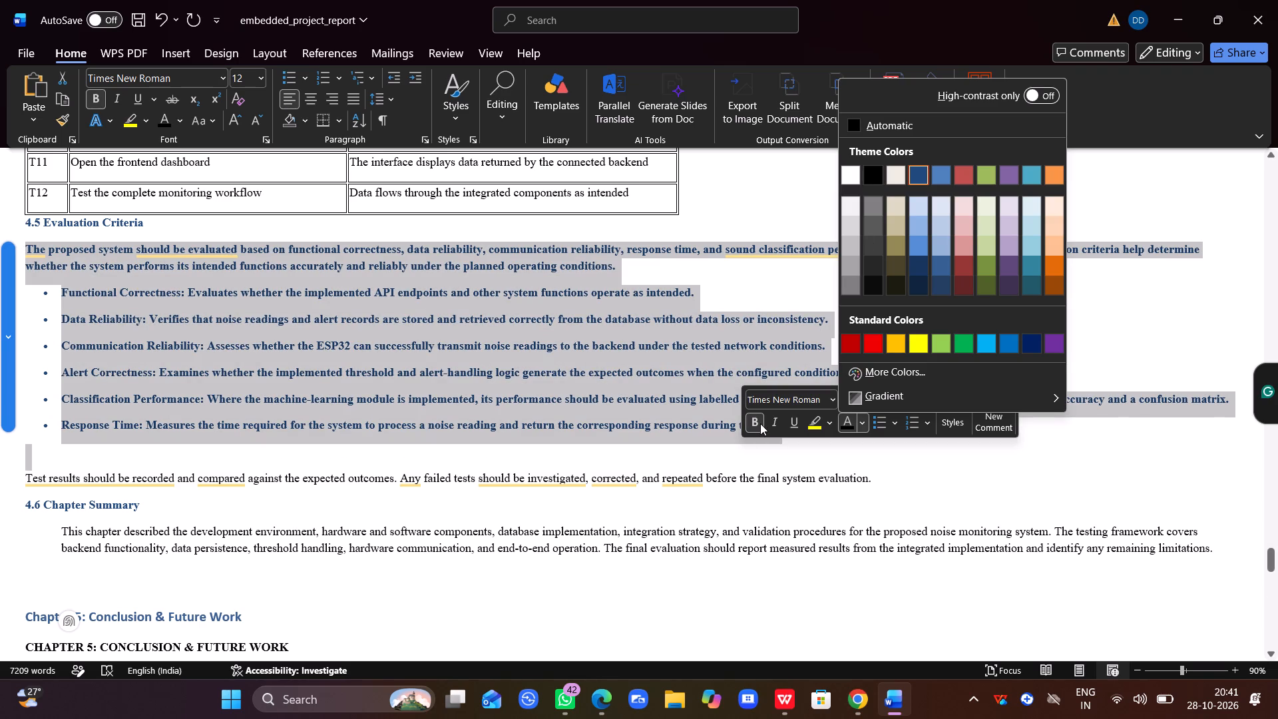
left_click(843, 427)
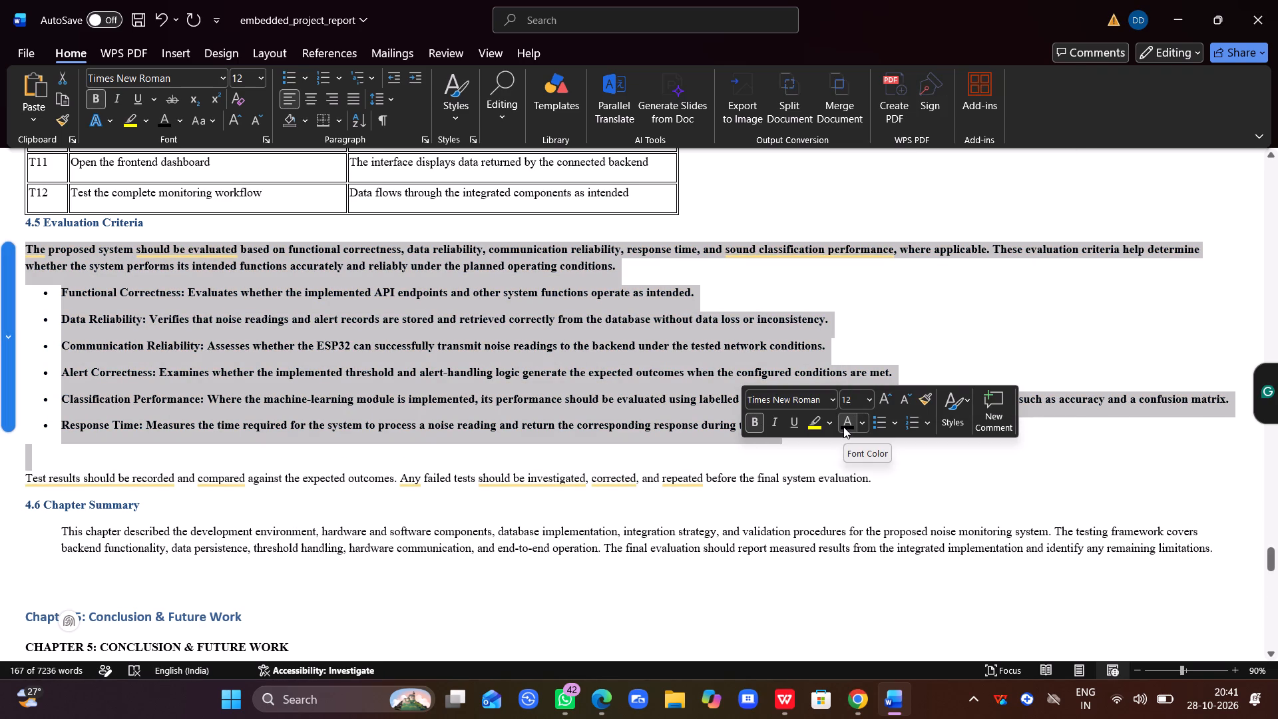
left_click(753, 419)
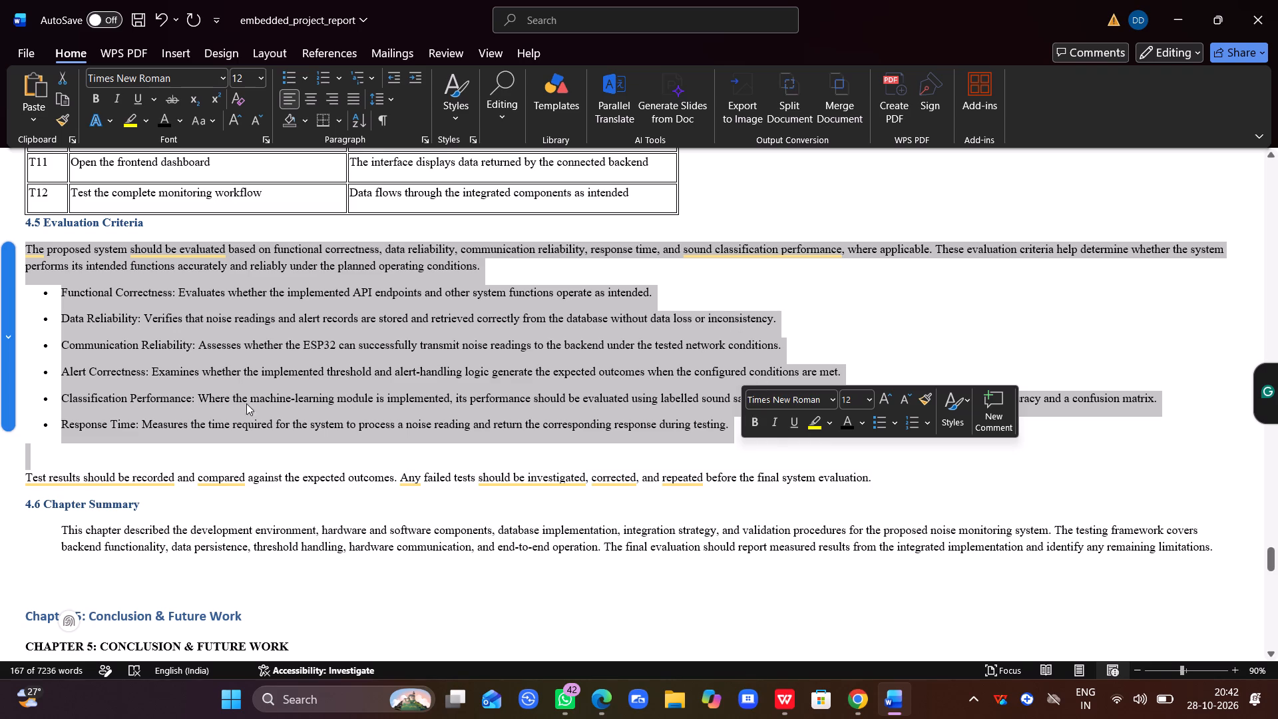
Indent the closing 4.5 paragraph starting "Test results should be recorded" by applying a bullet and removing its marker while keeping the indent.
left_click_drag(24, 481, 883, 478)
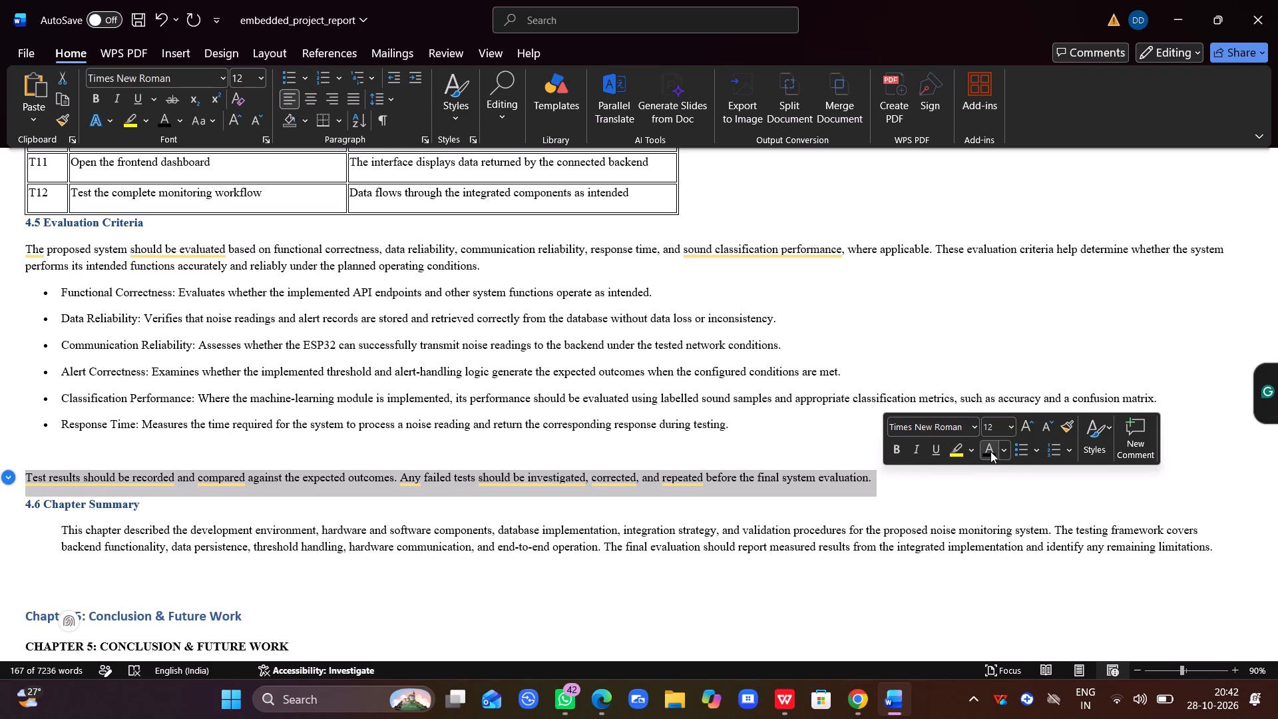
left_click(1018, 451)
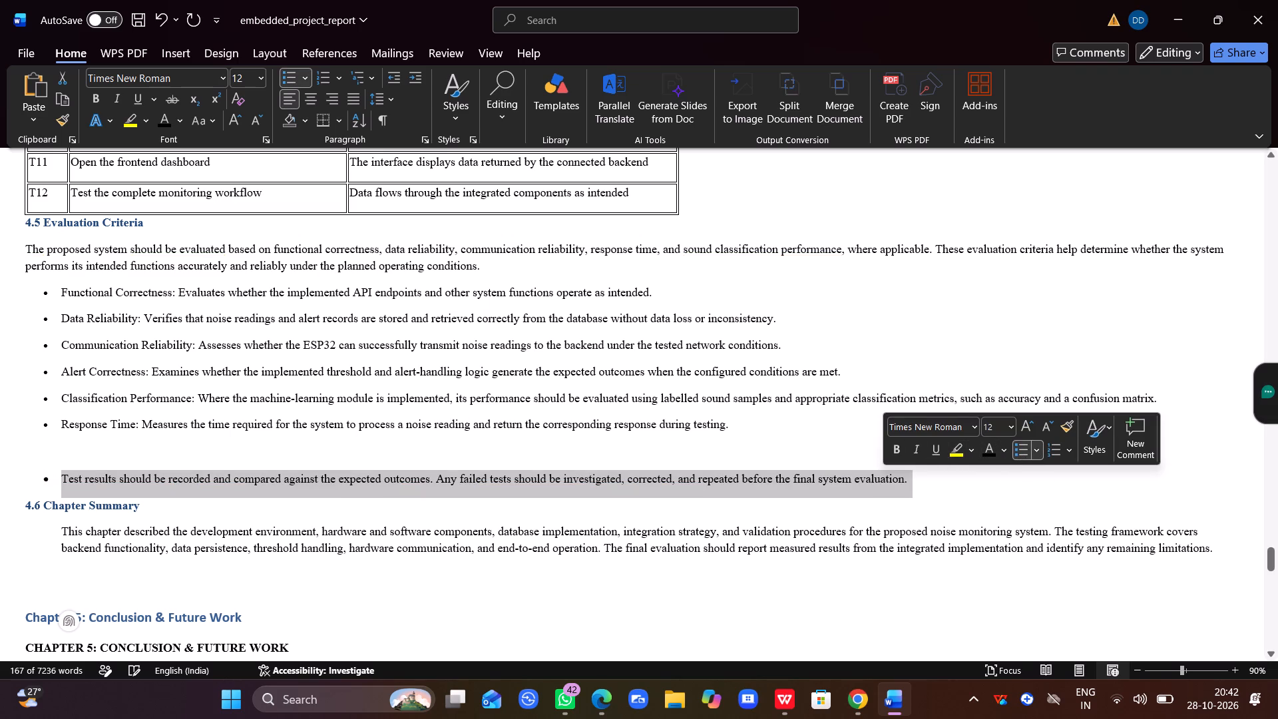
left_click(57, 480)
key("BackSpace")
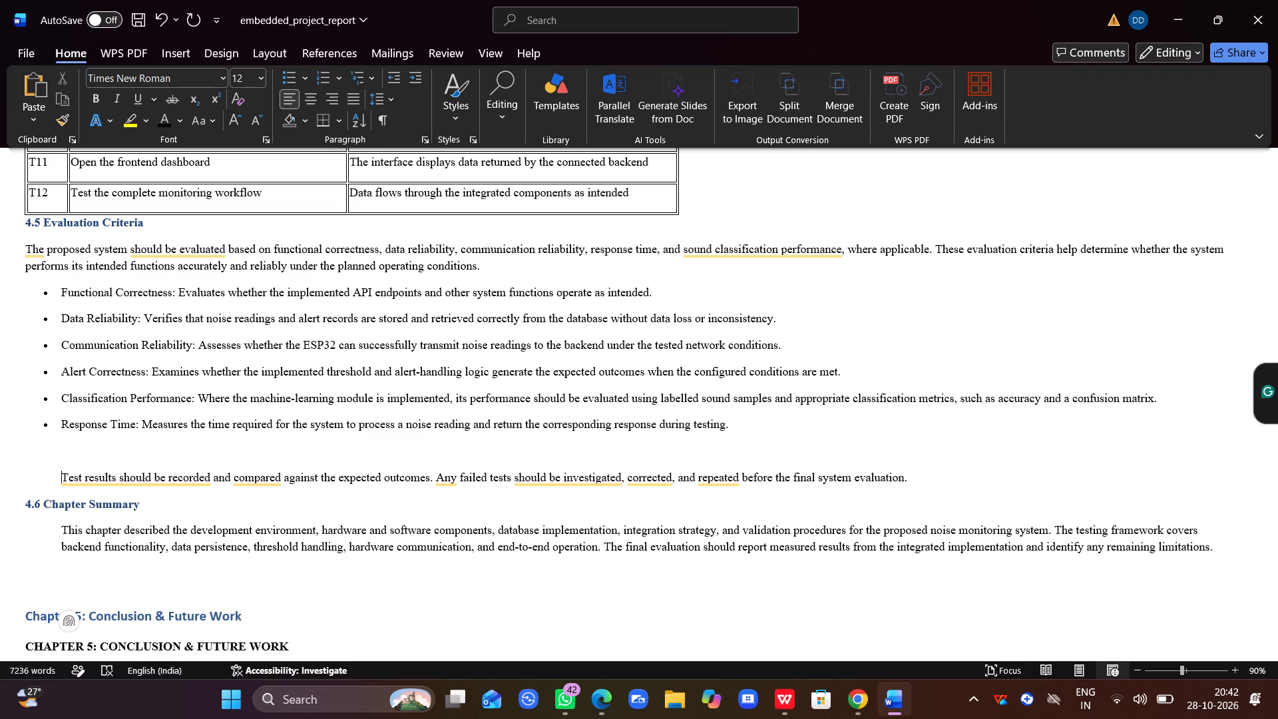
Delete the empty line between the 4.6 Chapter Summary paragraph and the Chapter 5 heading, leaving the heading text intact.
left_click(107, 598)
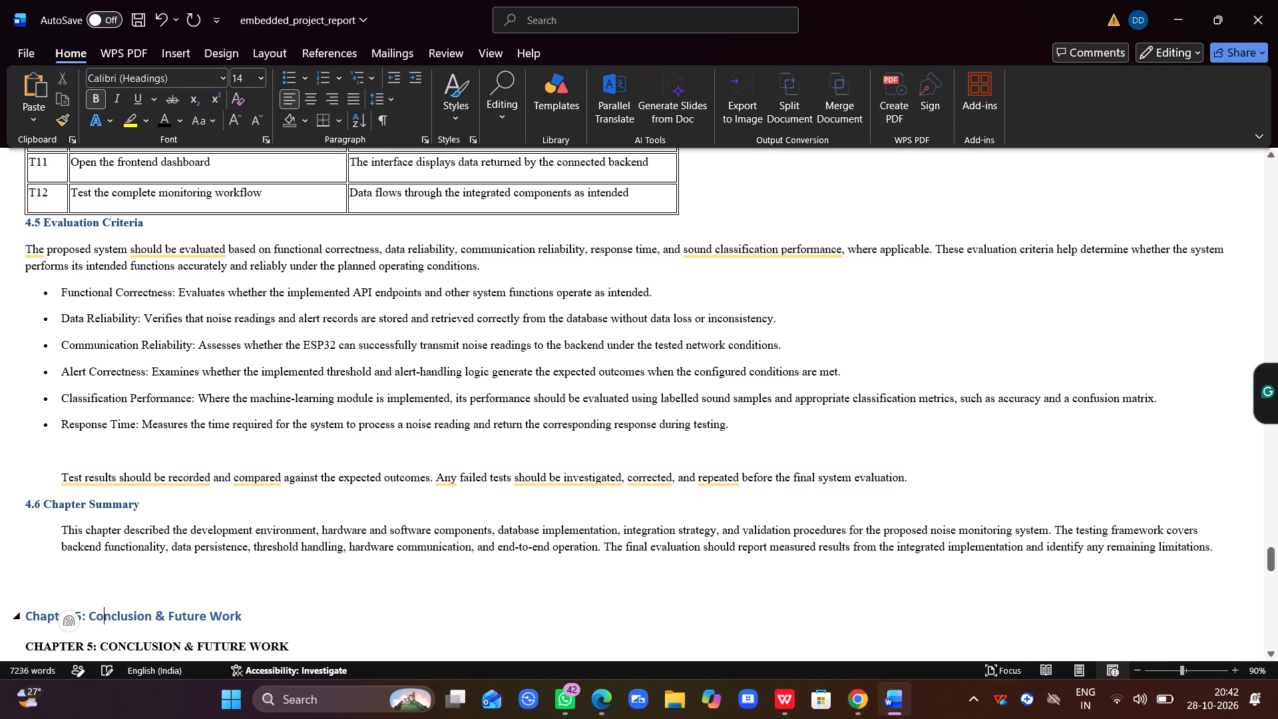
key("BackSpace")
key("o")
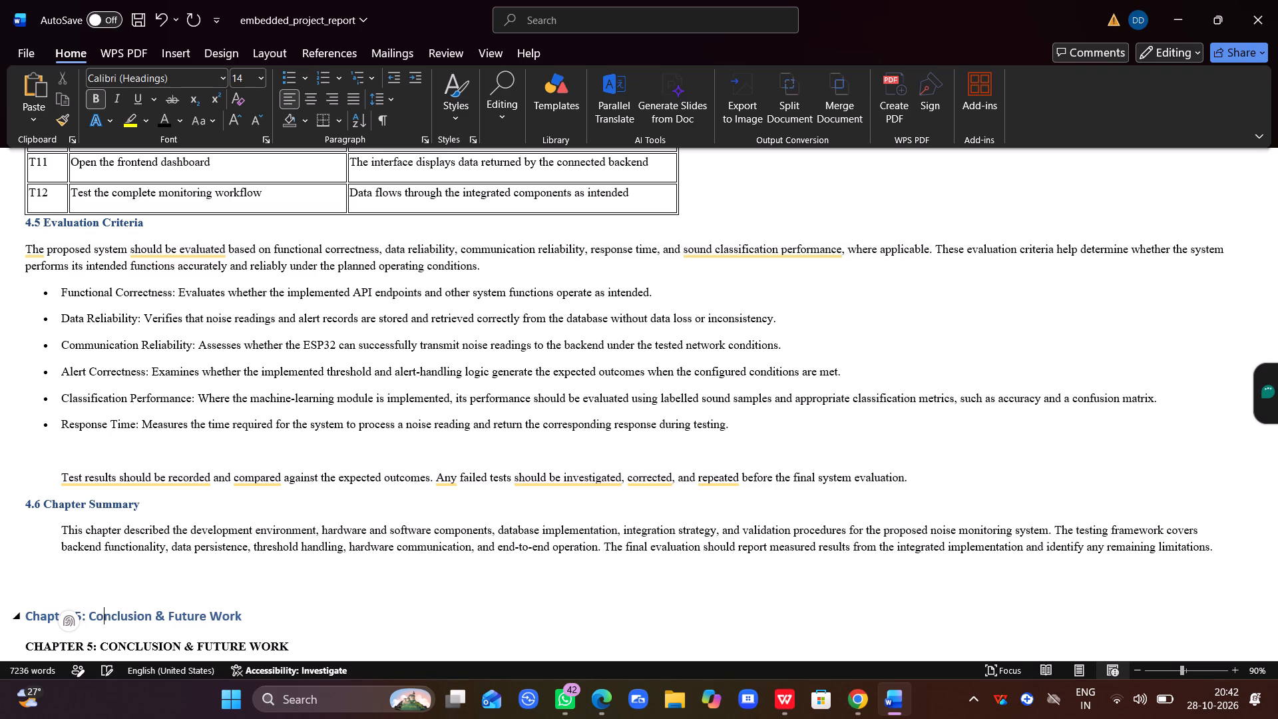
left_click(109, 592)
key("BackSpace")
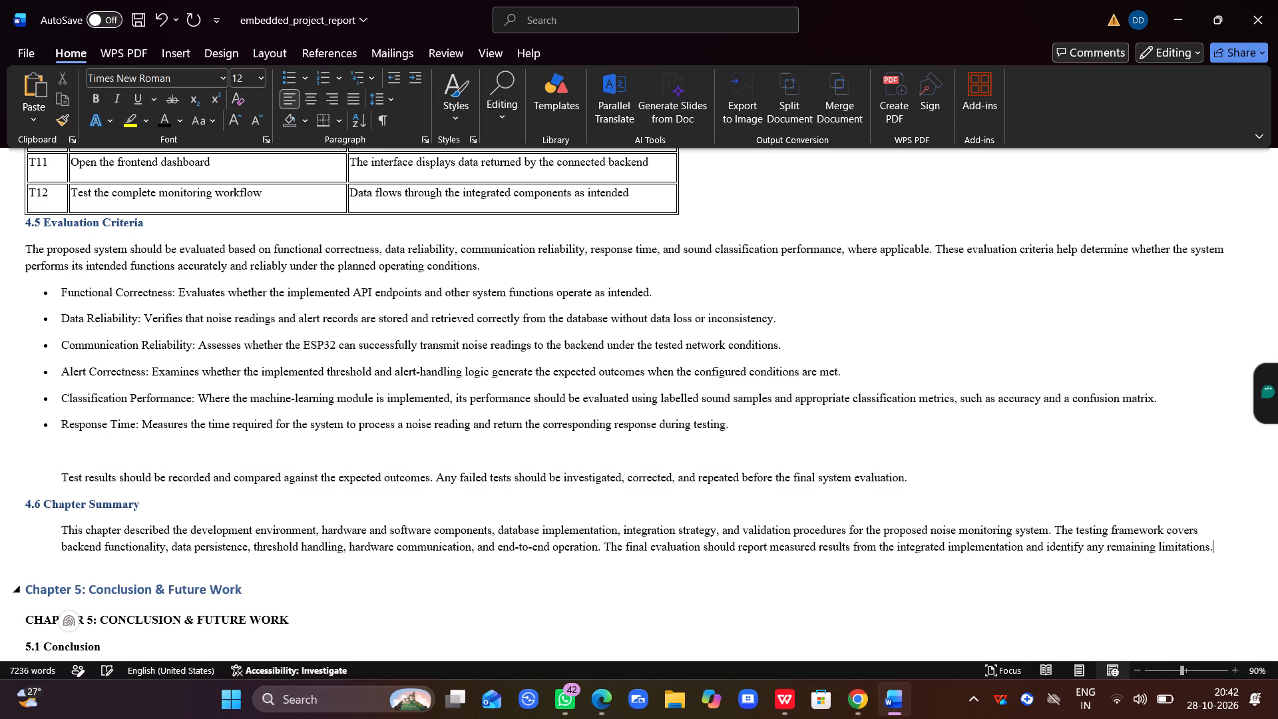
Look through Chapter 5, from the conclusion to the final remarks, and the References section.
scroll(196, 547, "down", 3)
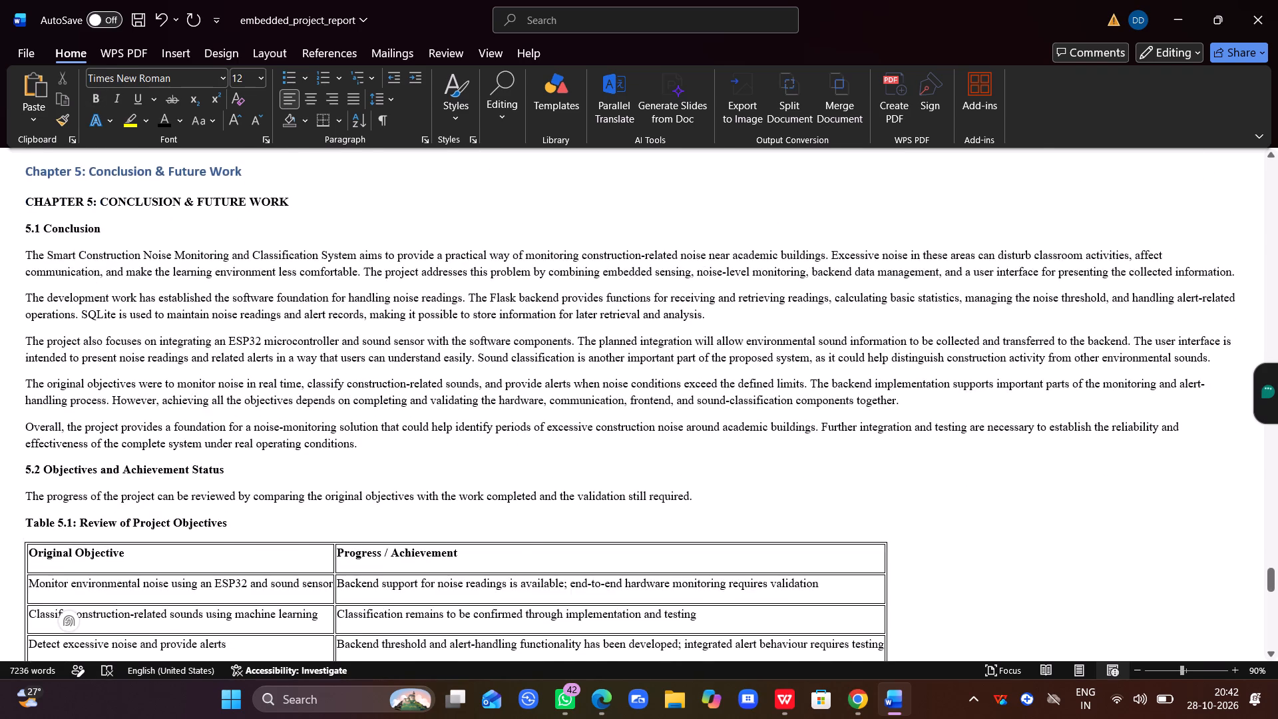
scroll(196, 547, "down", 3)
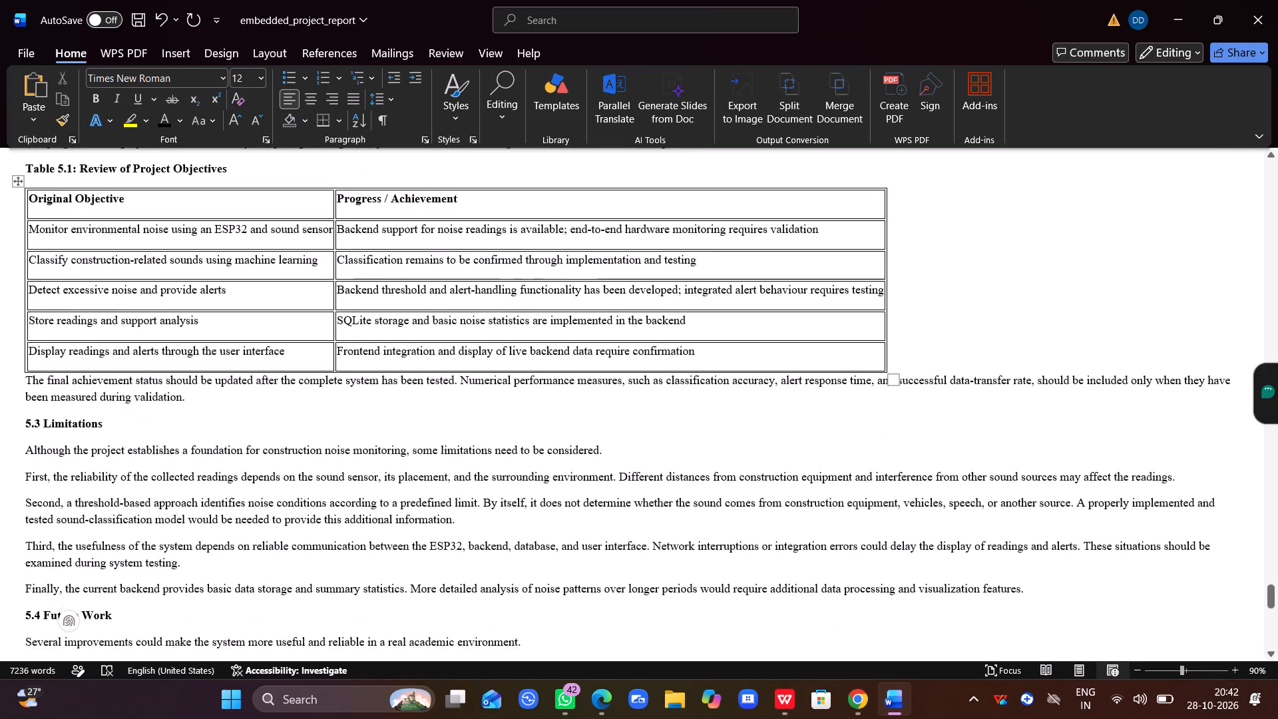
scroll(196, 547, "down", 4)
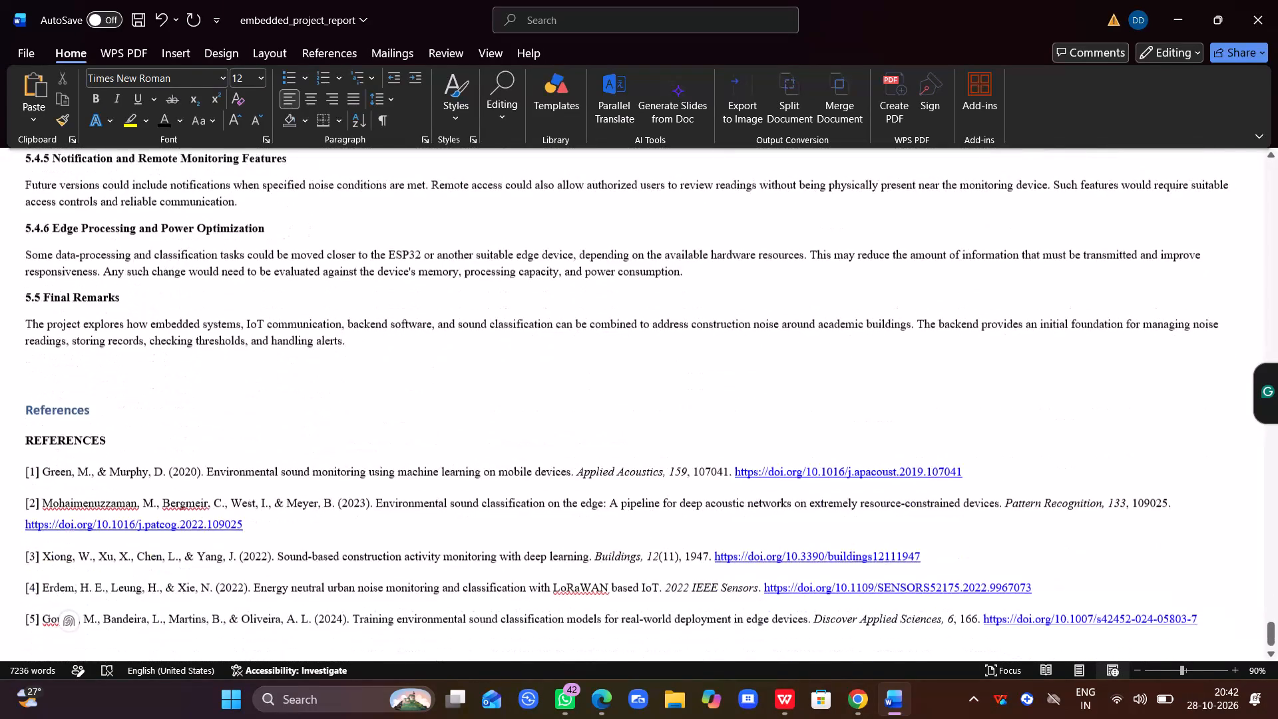
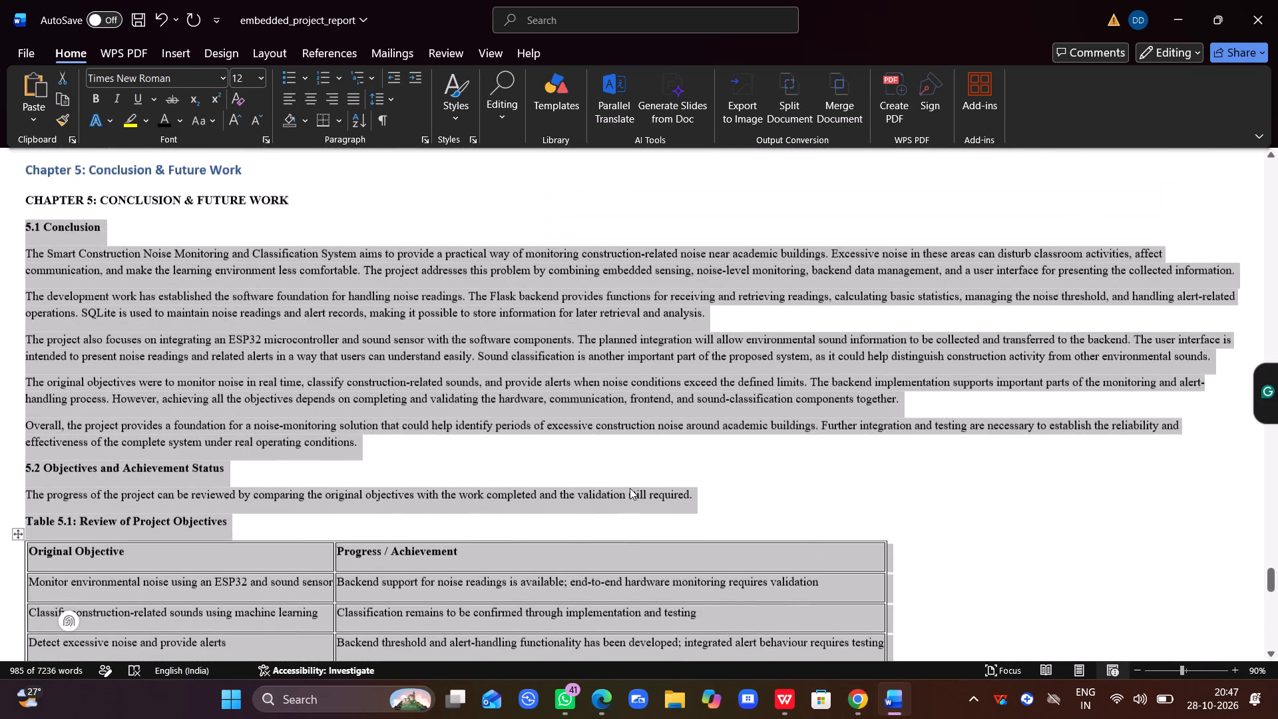
left_click(47, 256)
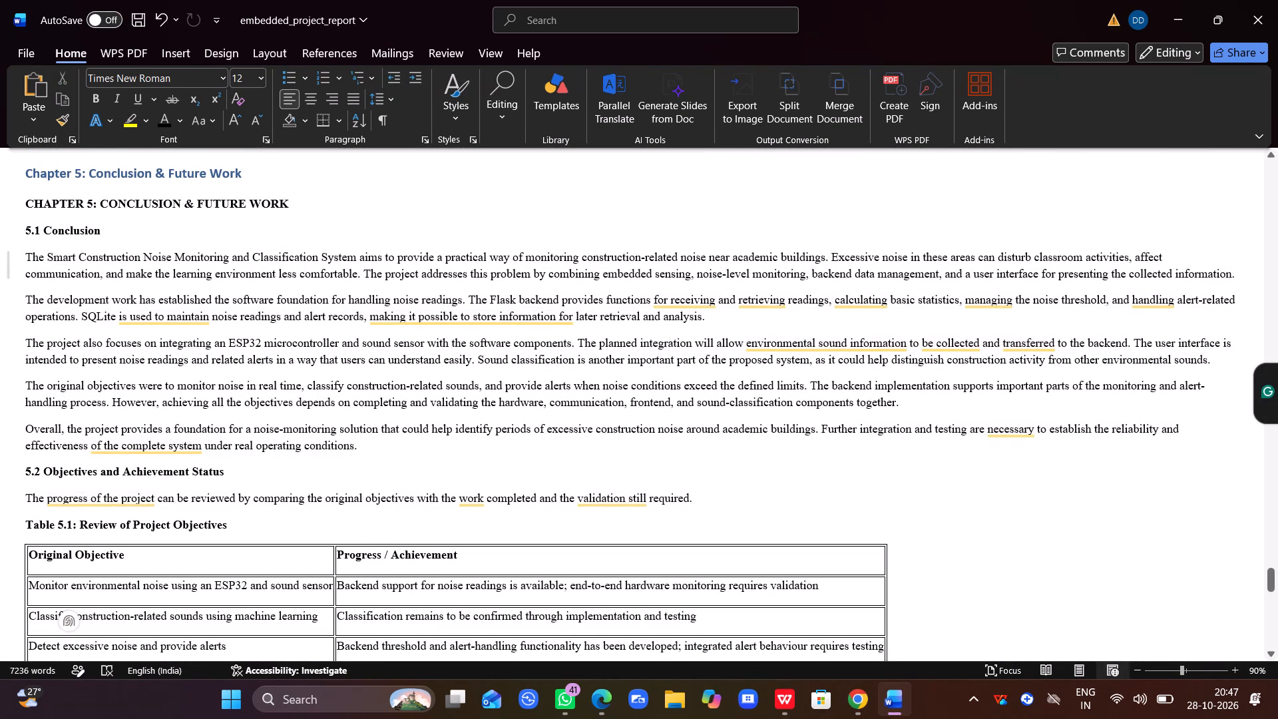
left_click_drag(24, 256, 353, 450)
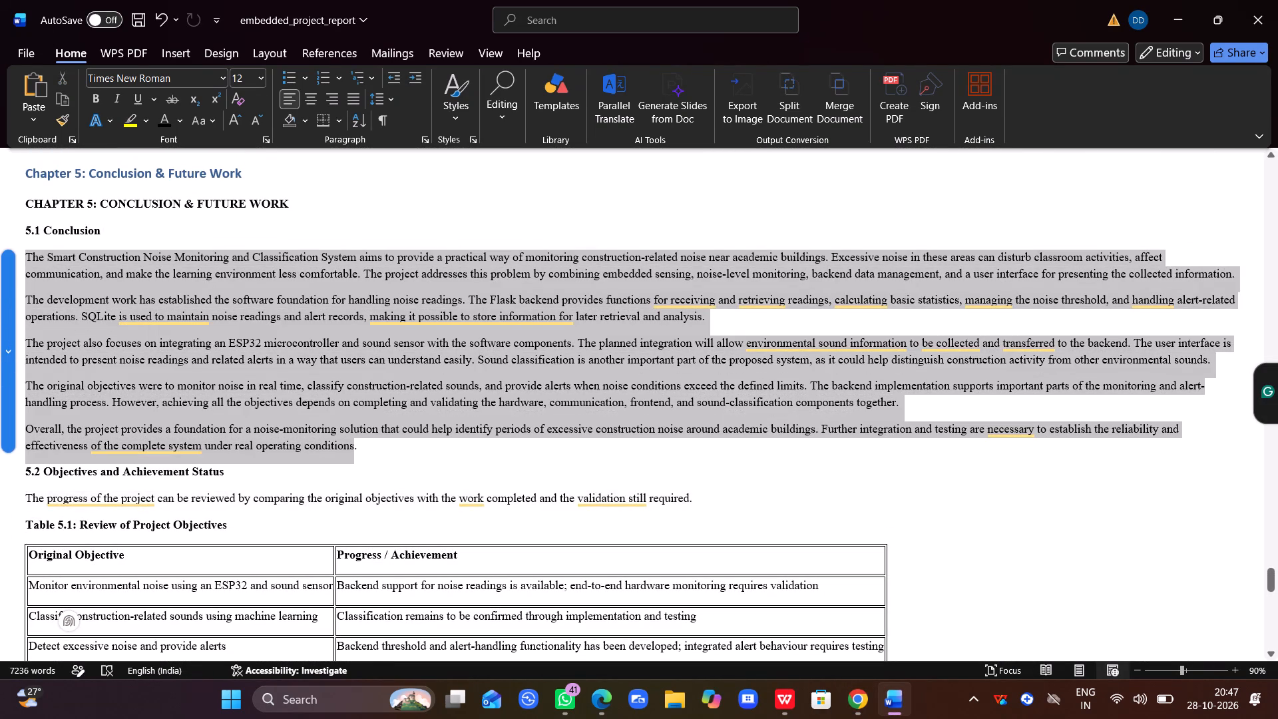
left_click_drag(353, 450, 362, 450)
key("BackSpace")
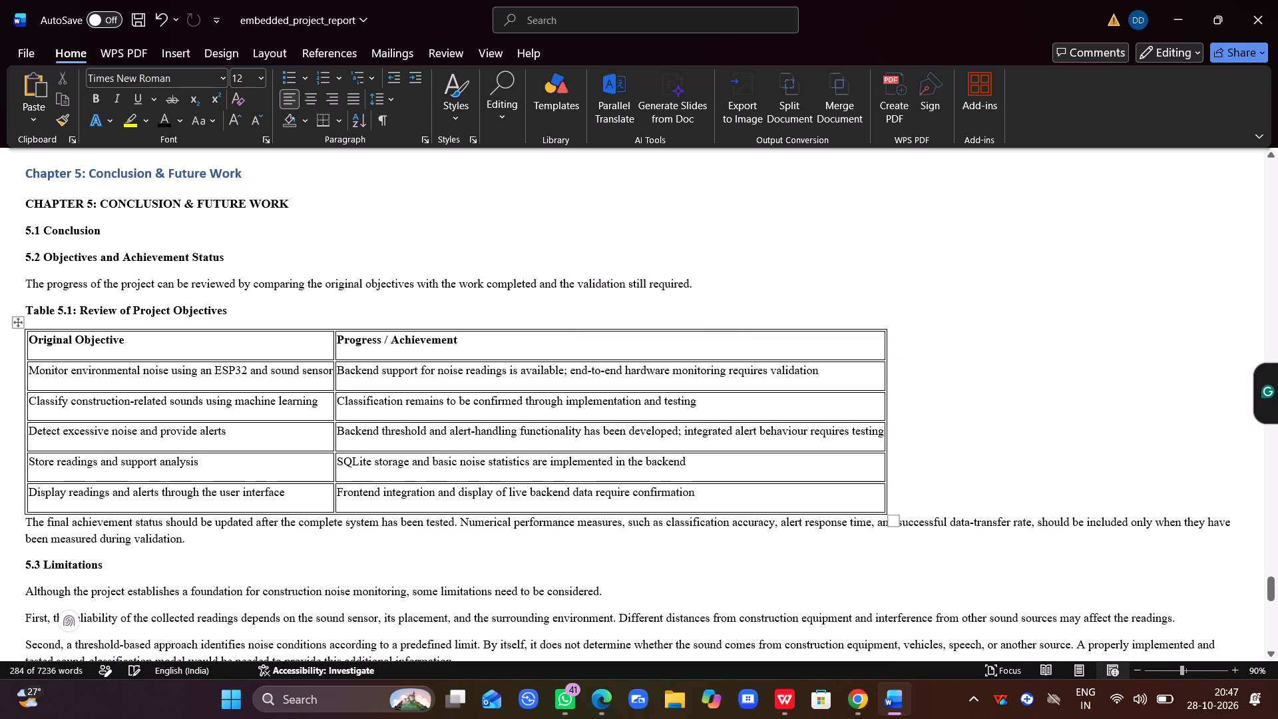
left_click(109, 231)
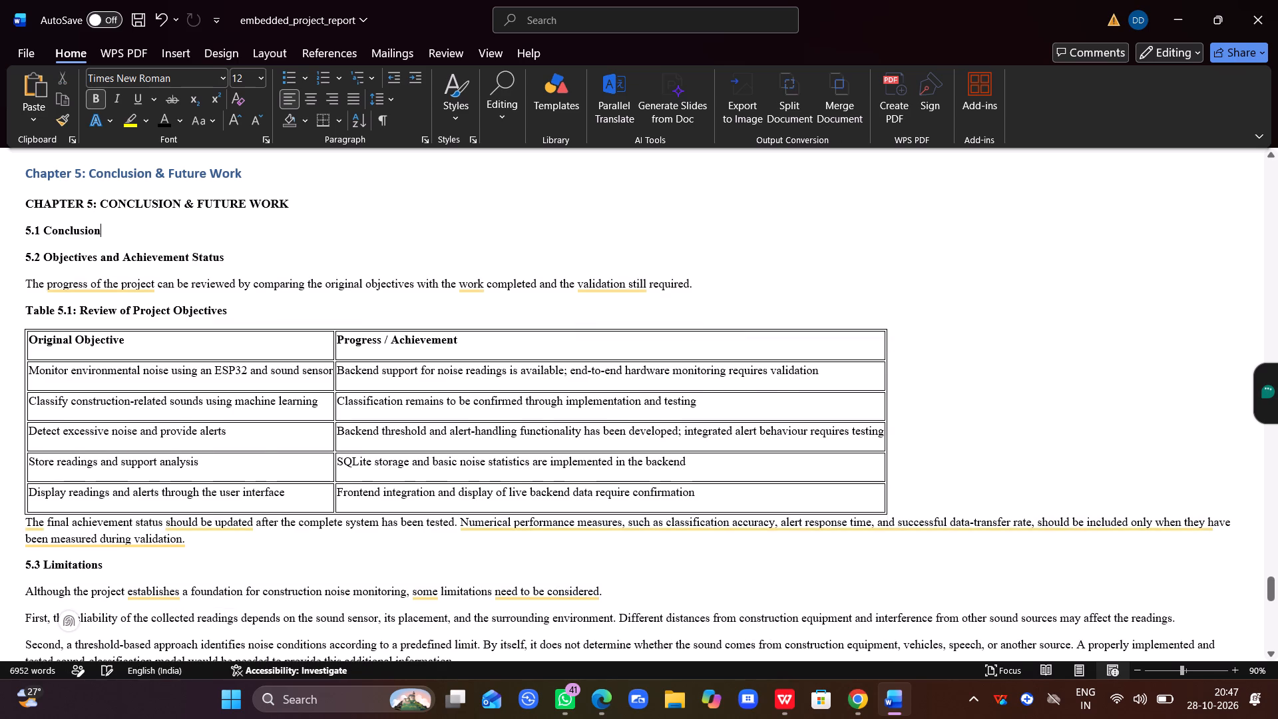
key("Return")
key("ctrl+v")
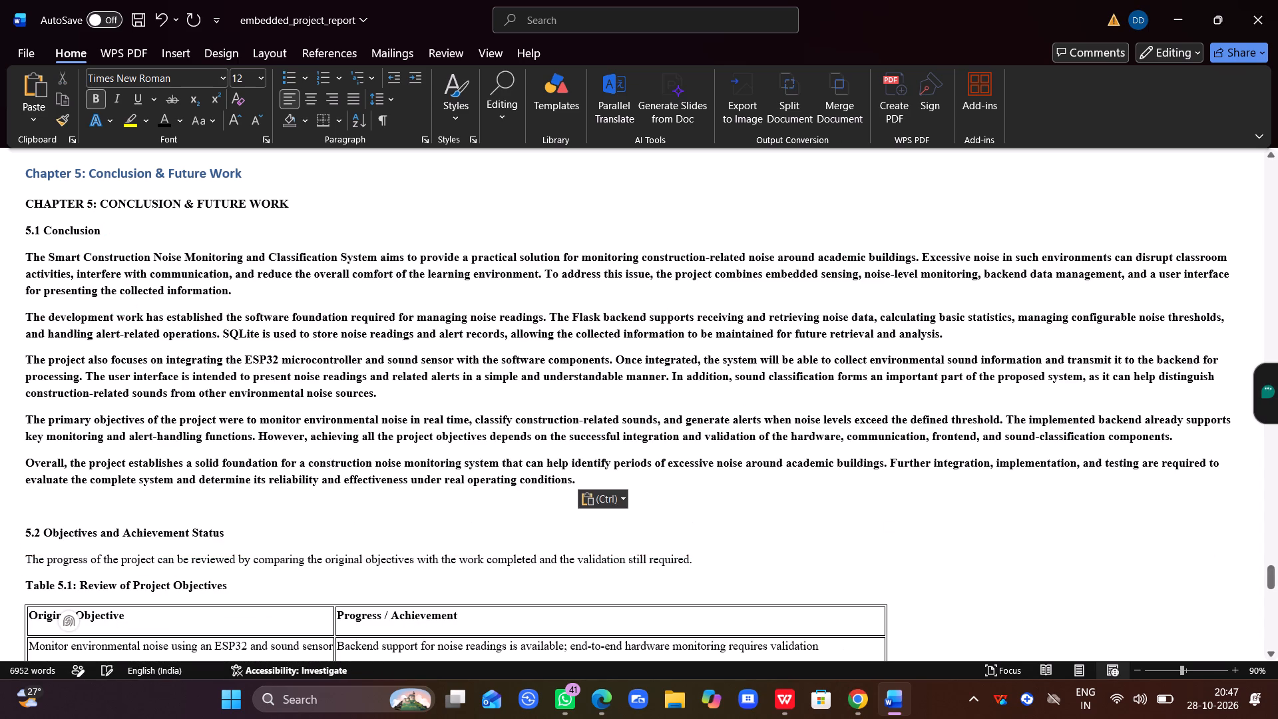
Remove the bold formatting from all the pasted 5.1 Conclusion paragraphs.
left_click_drag(25, 253, 578, 461)
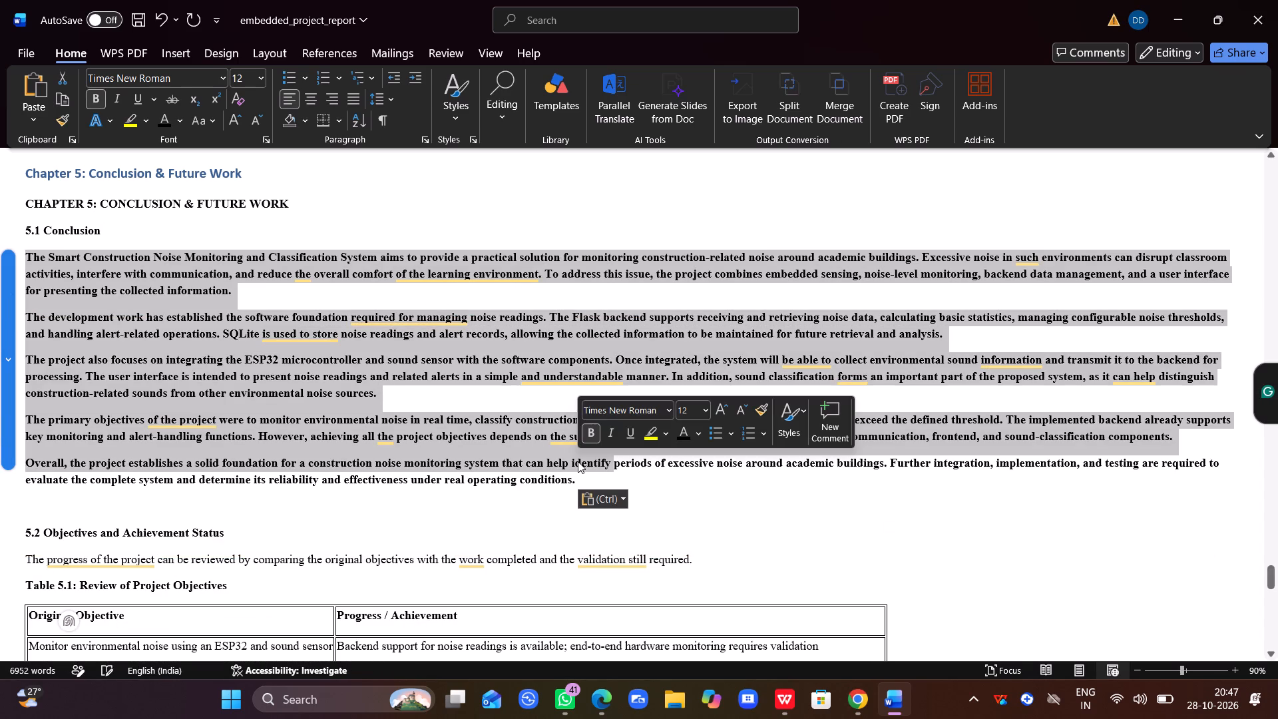
left_click_drag(574, 481, 482, 479)
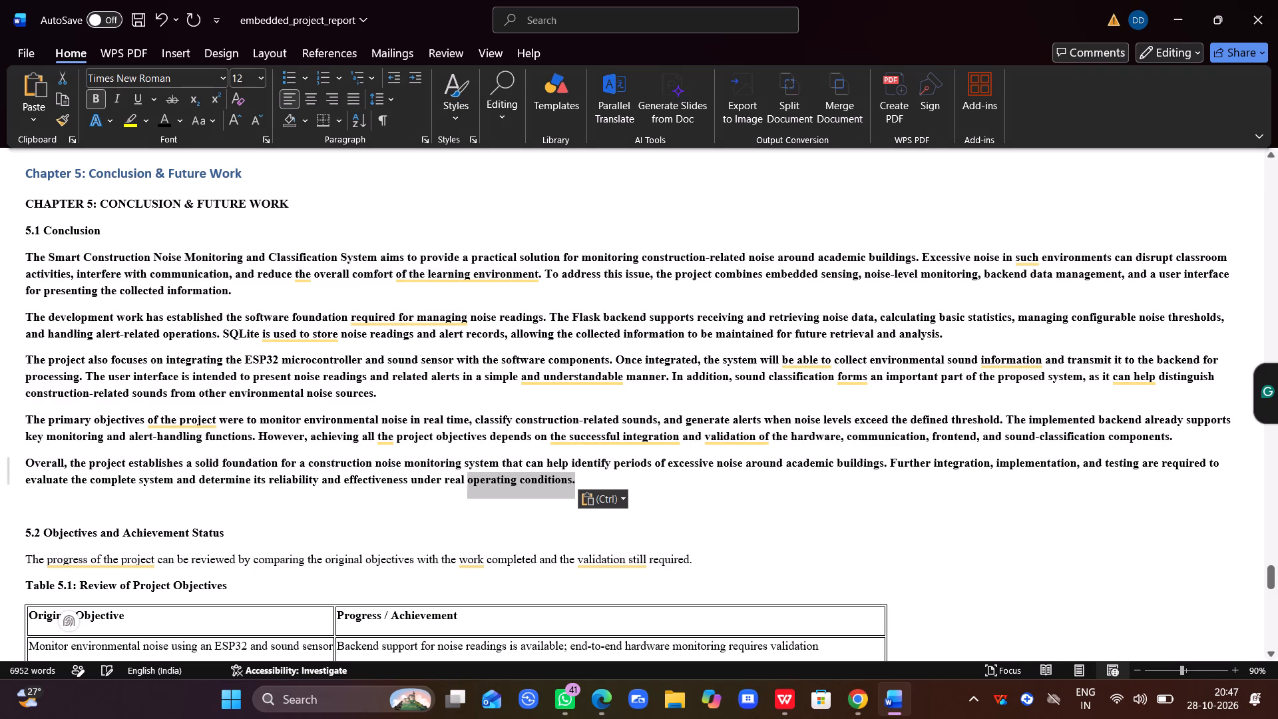
left_click_drag(482, 479, 8, 252)
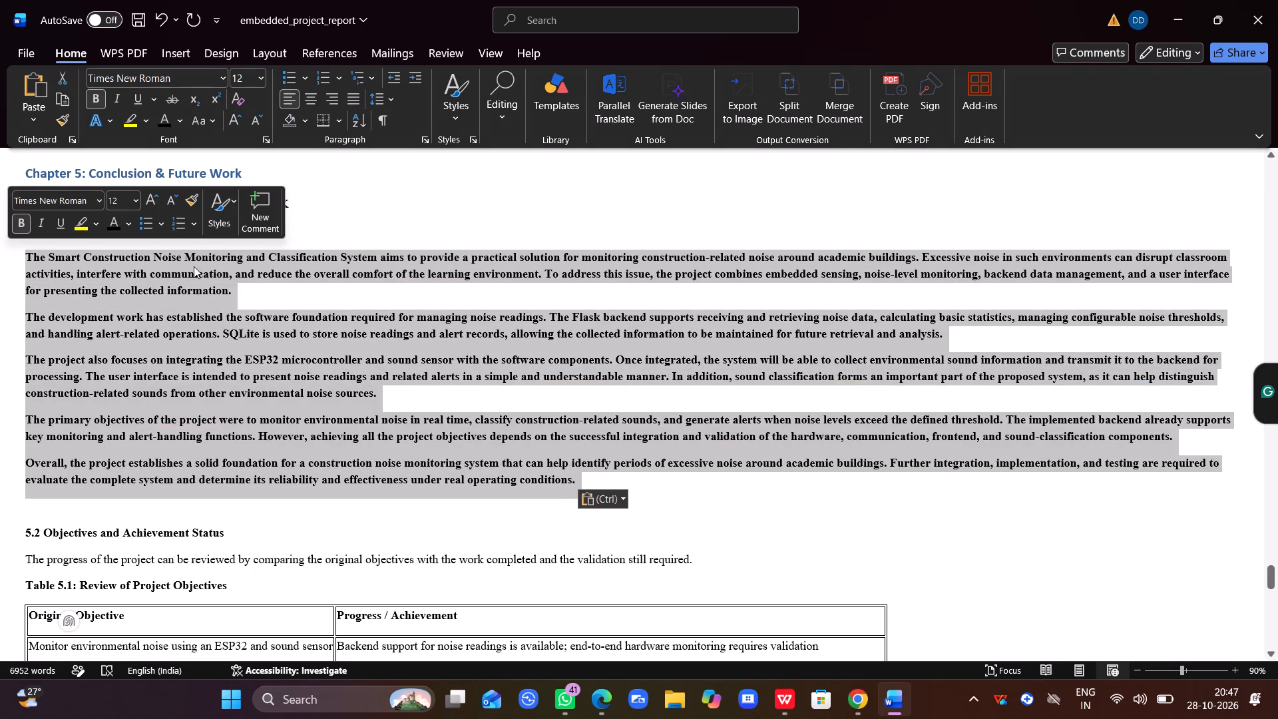
left_click(23, 226)
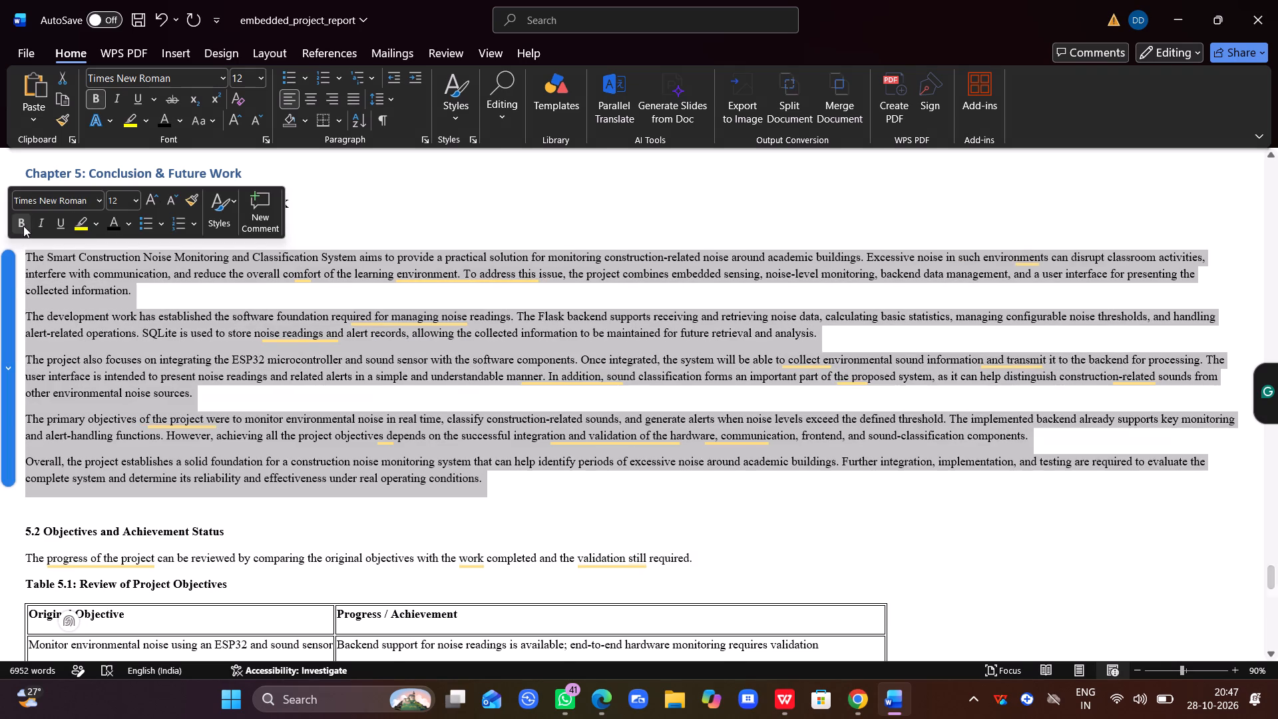
Indent the five 5.1 Conclusion paragraphs by applying bullets to them and removing each bullet mark.
left_click(156, 219)
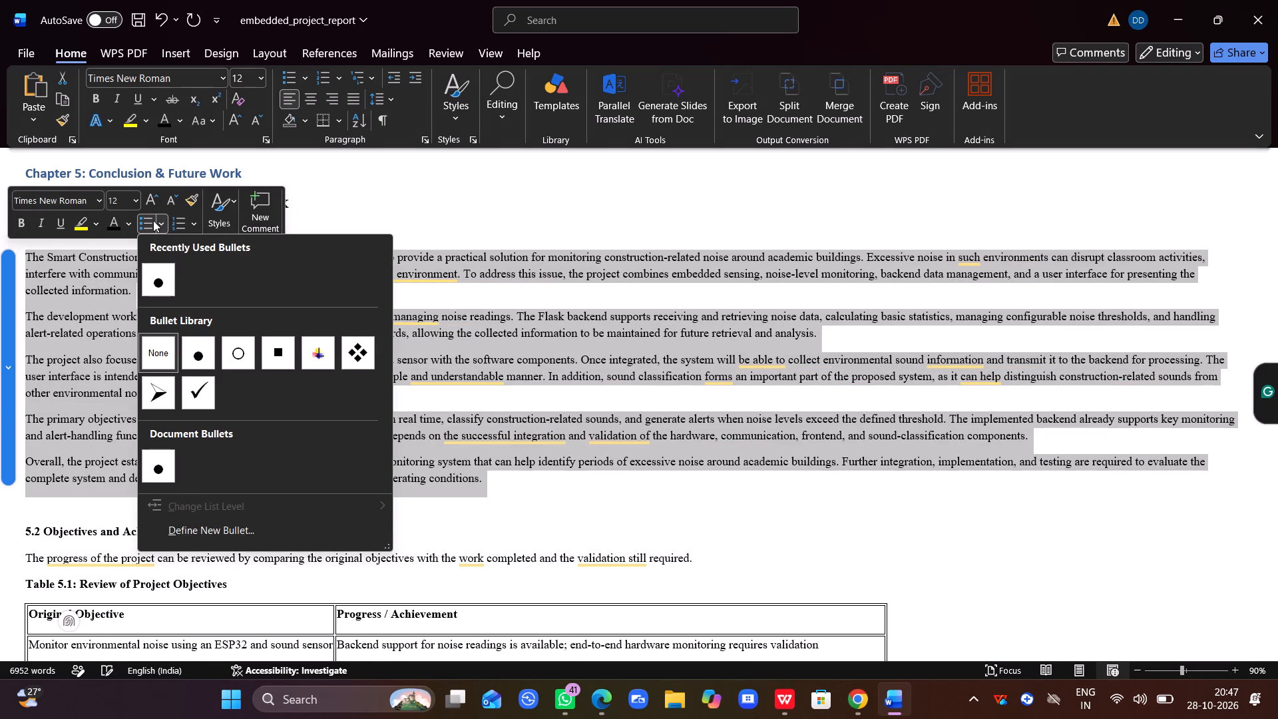
left_click(146, 222)
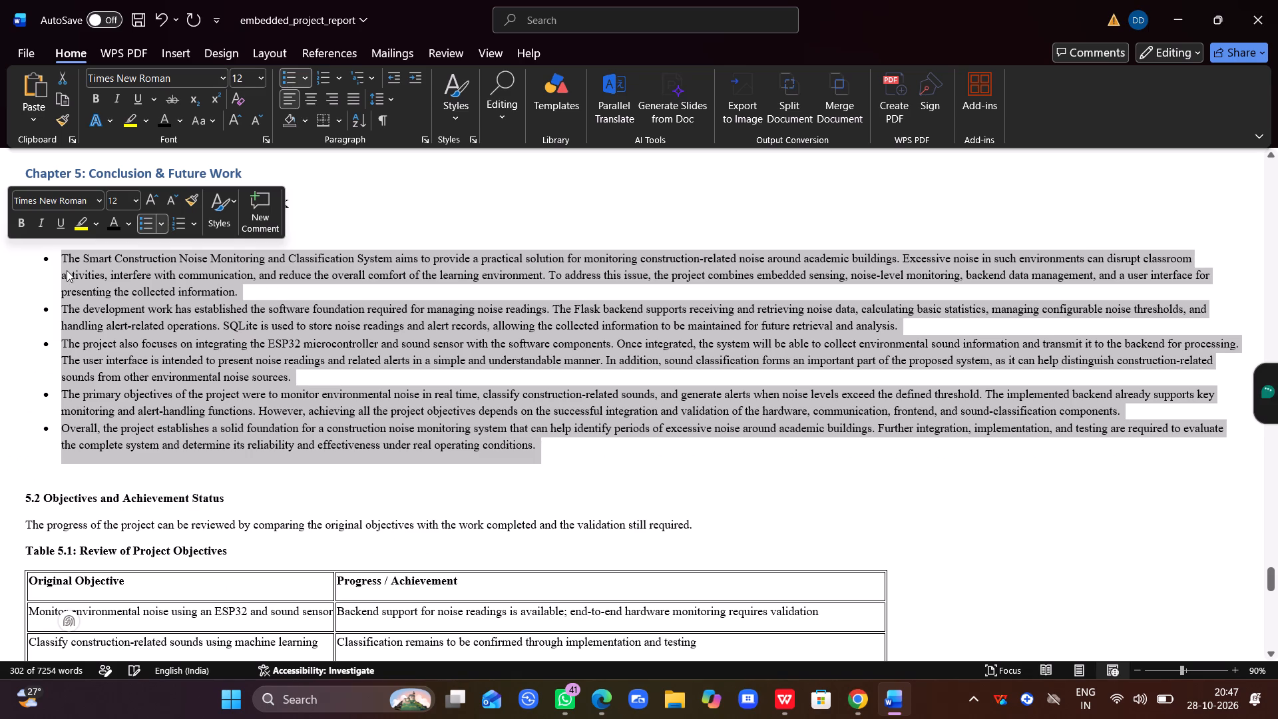
left_click(59, 260)
key("BackSpace")
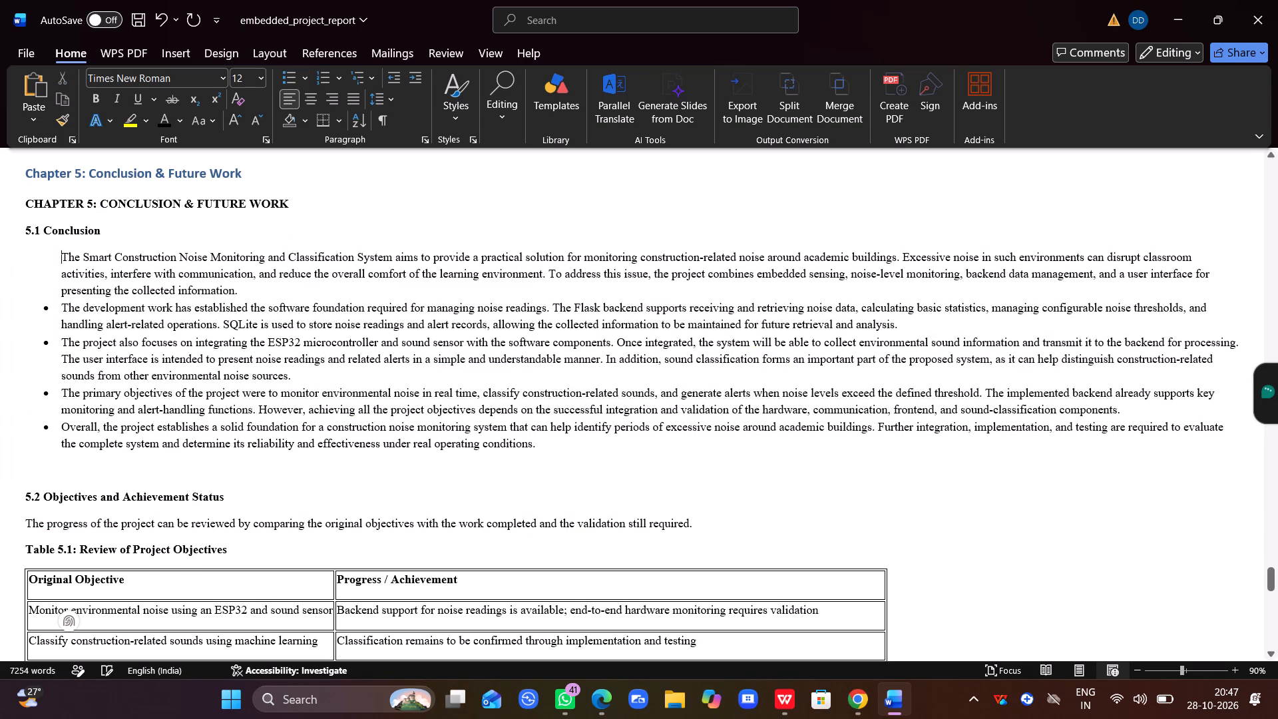
left_click(60, 306)
key("BackSpace")
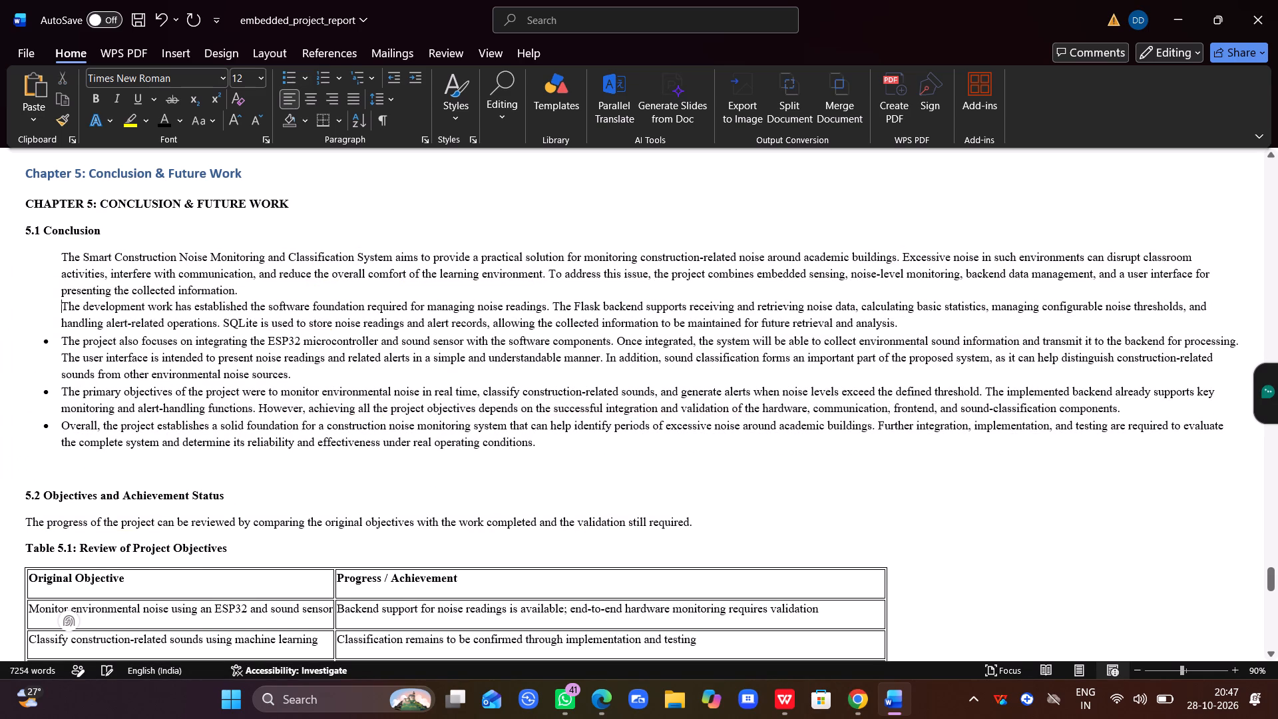
left_click(60, 344)
key("BackSpace")
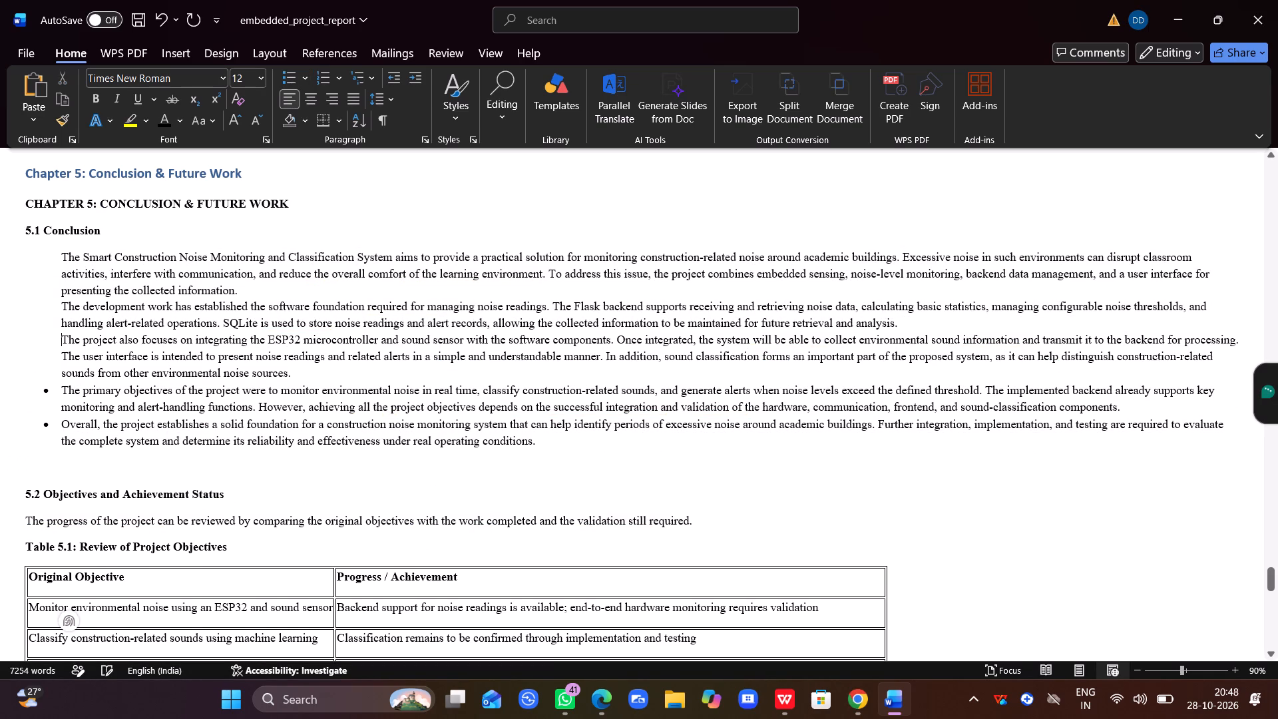
left_click(60, 391)
key("BackSpace")
left_click(60, 430)
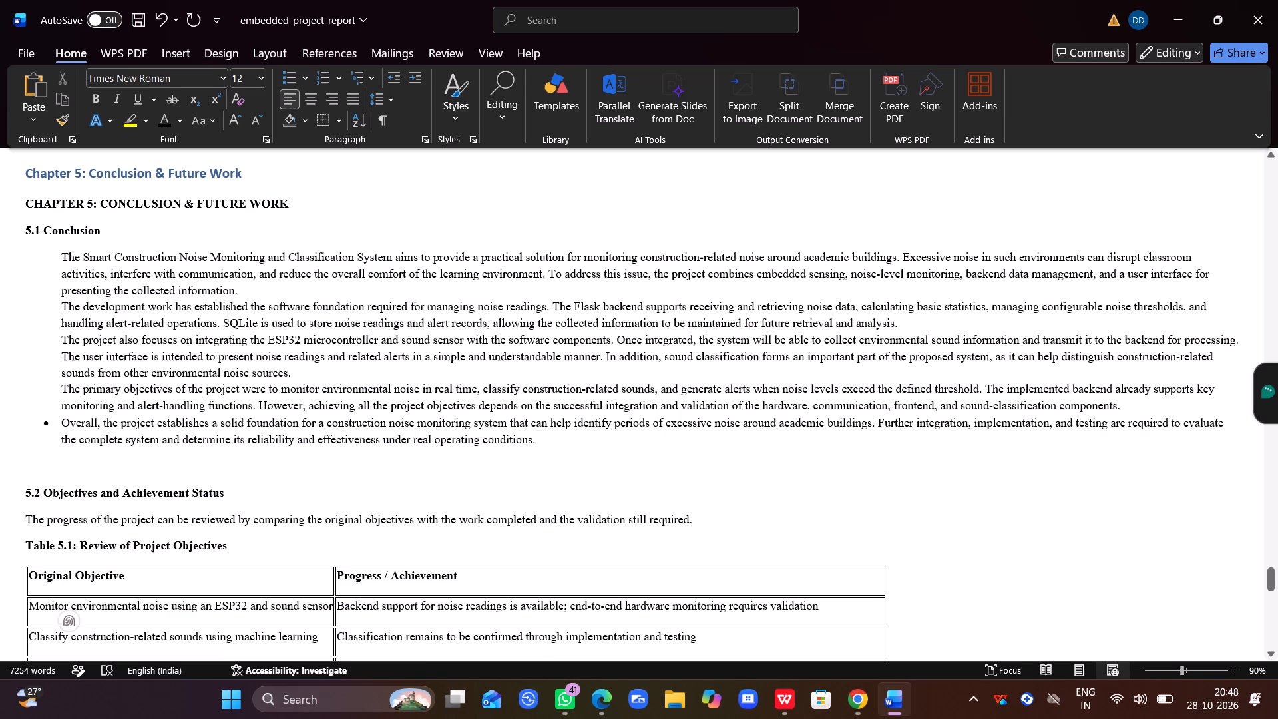
key("BackSpace")
Indent the introductory paragraph under 5.2 Objectives and Achievement Status by bulleting it and removing the bullet mark.
scroll(154, 501, "down", 2)
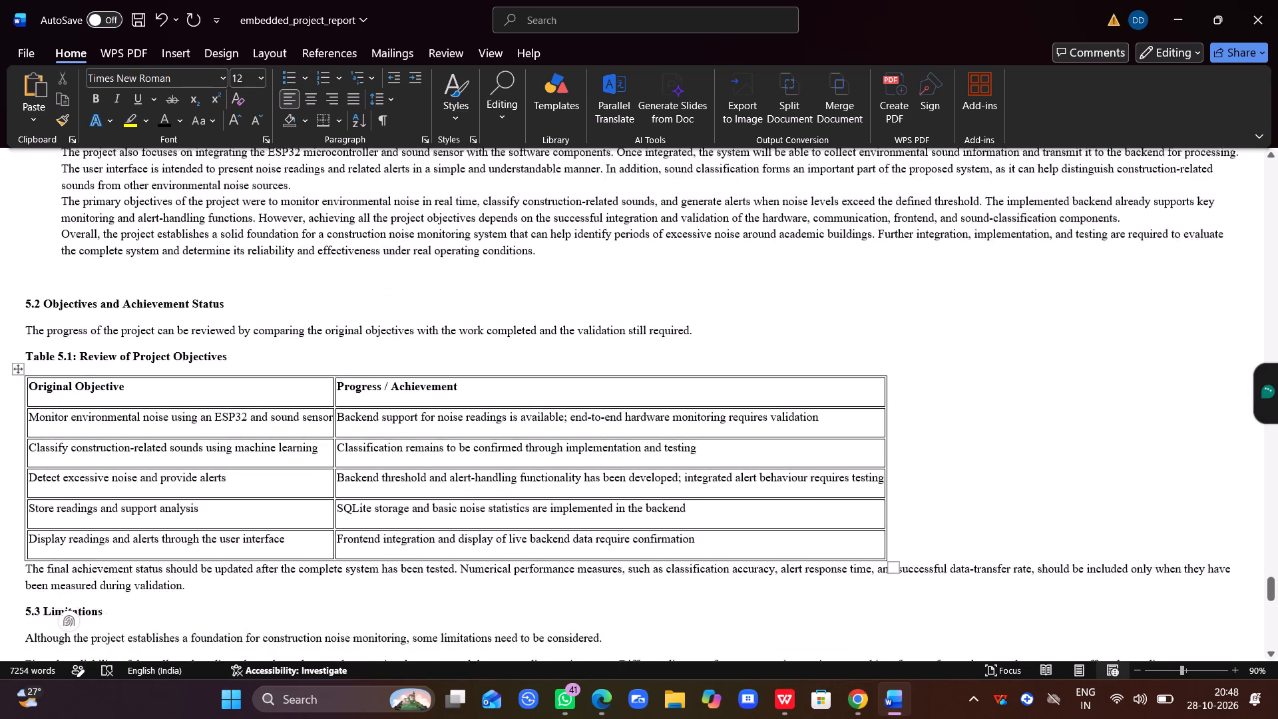
scroll(154, 501, "down", 1)
left_click(22, 280)
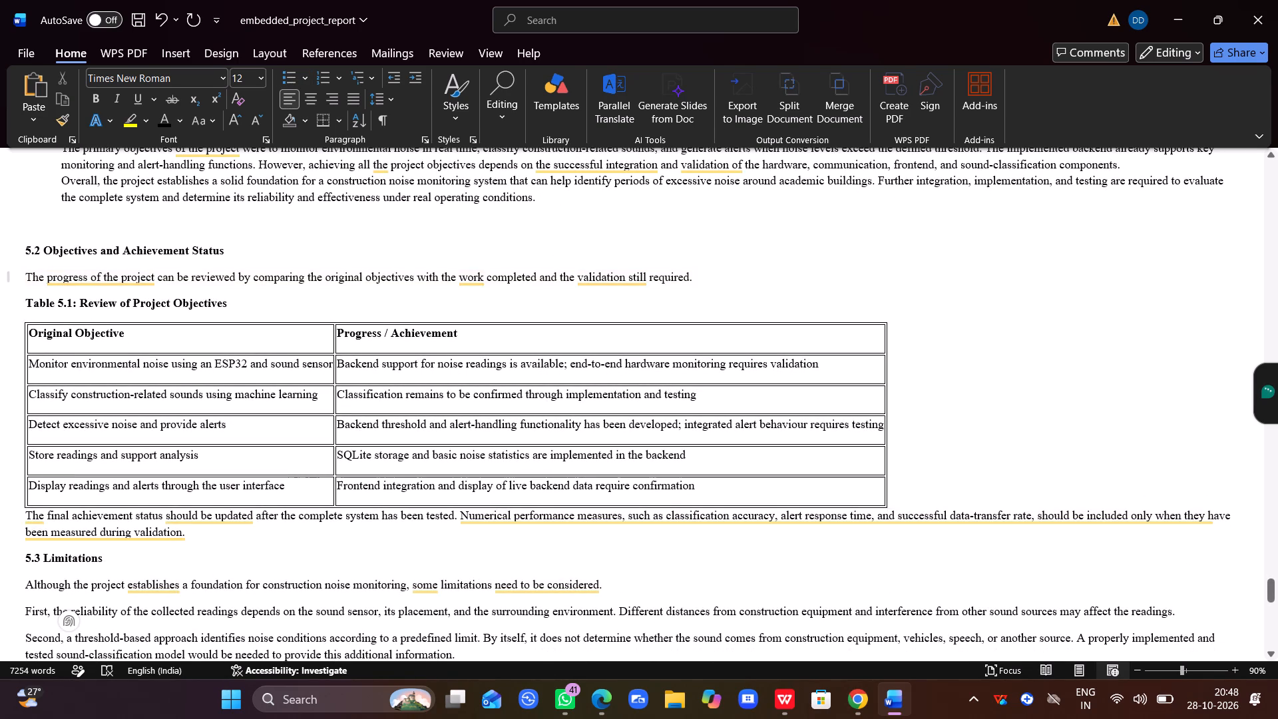
left_click_drag(22, 280, 595, 303)
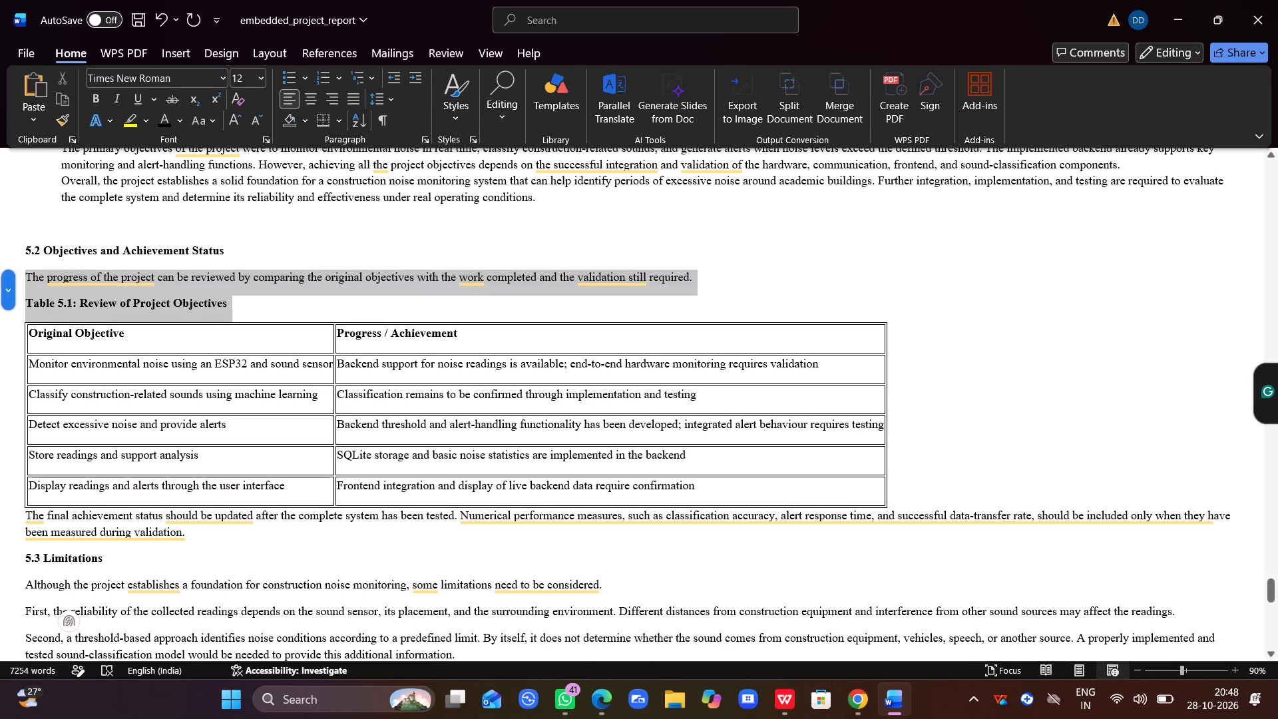
left_click_drag(595, 303, 759, 276)
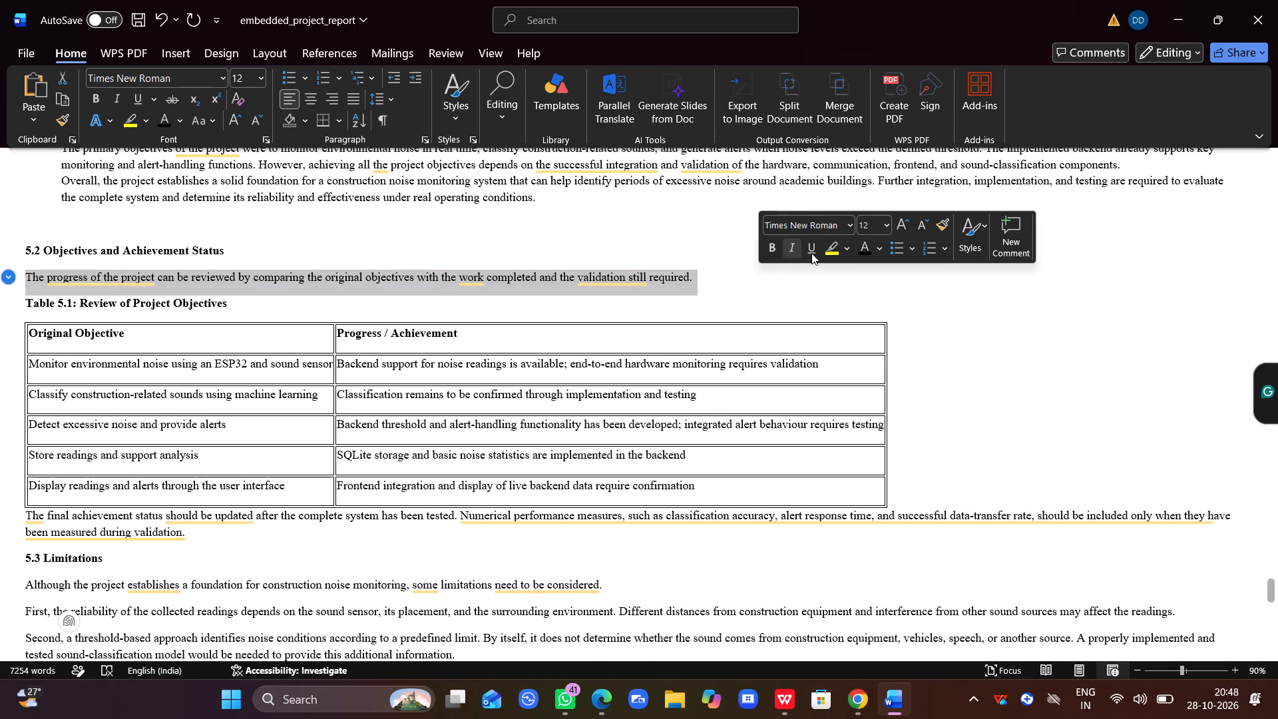
left_click(891, 248)
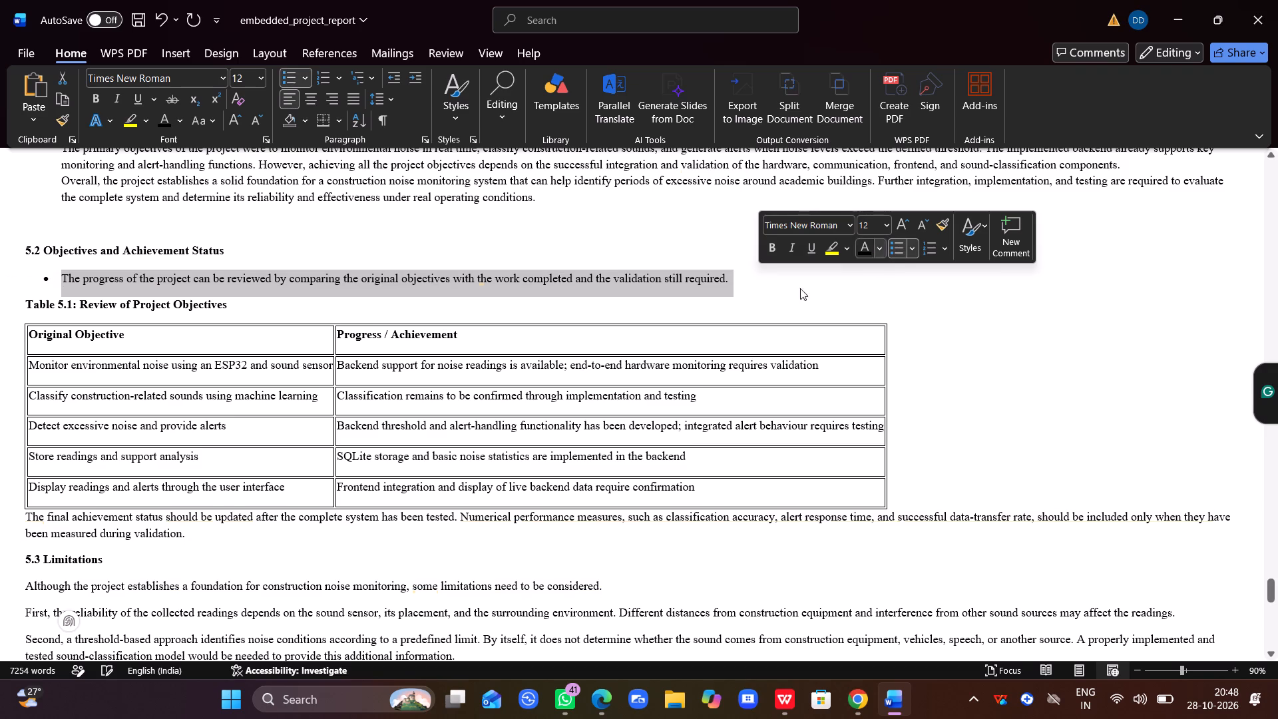
left_click(63, 278)
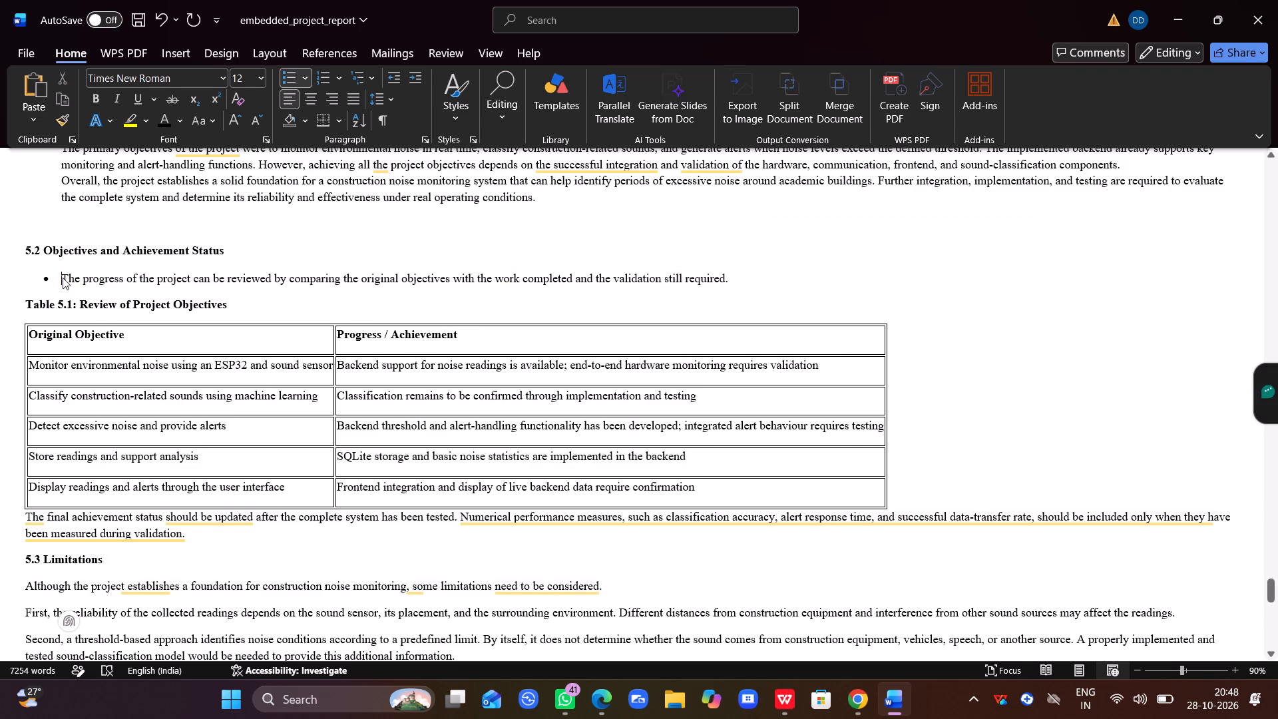
key("BackSpace")
Bullet the Table 5.1 caption and all table cells, and remove the bullet marks from the Original Objective column, header included.
left_click(26, 320)
left_click_drag(26, 320, 345, 489)
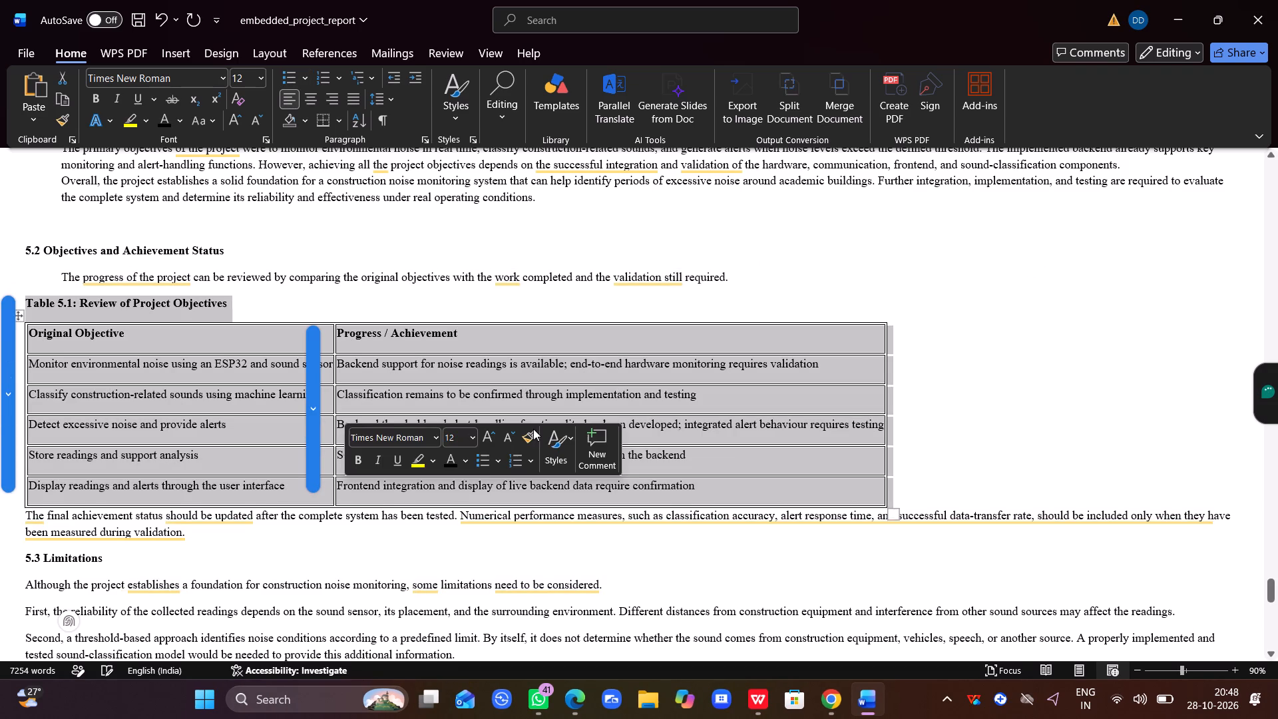
left_click(485, 465)
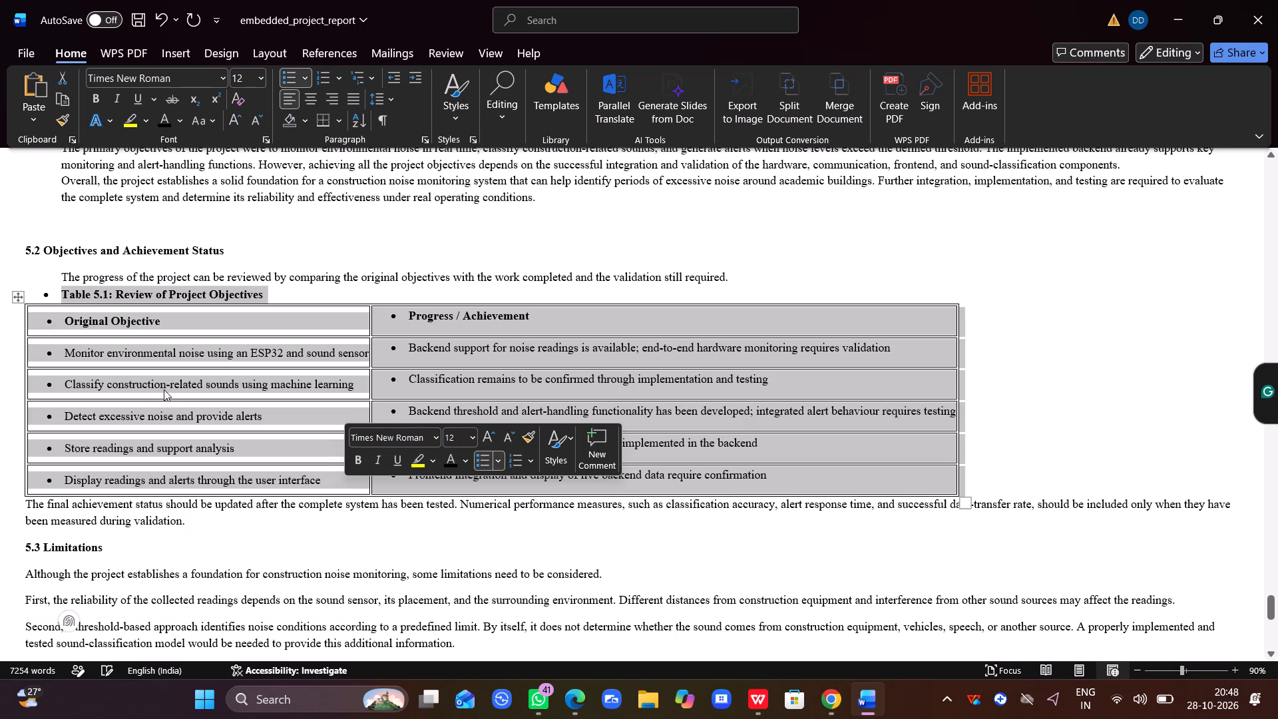
left_click(57, 326)
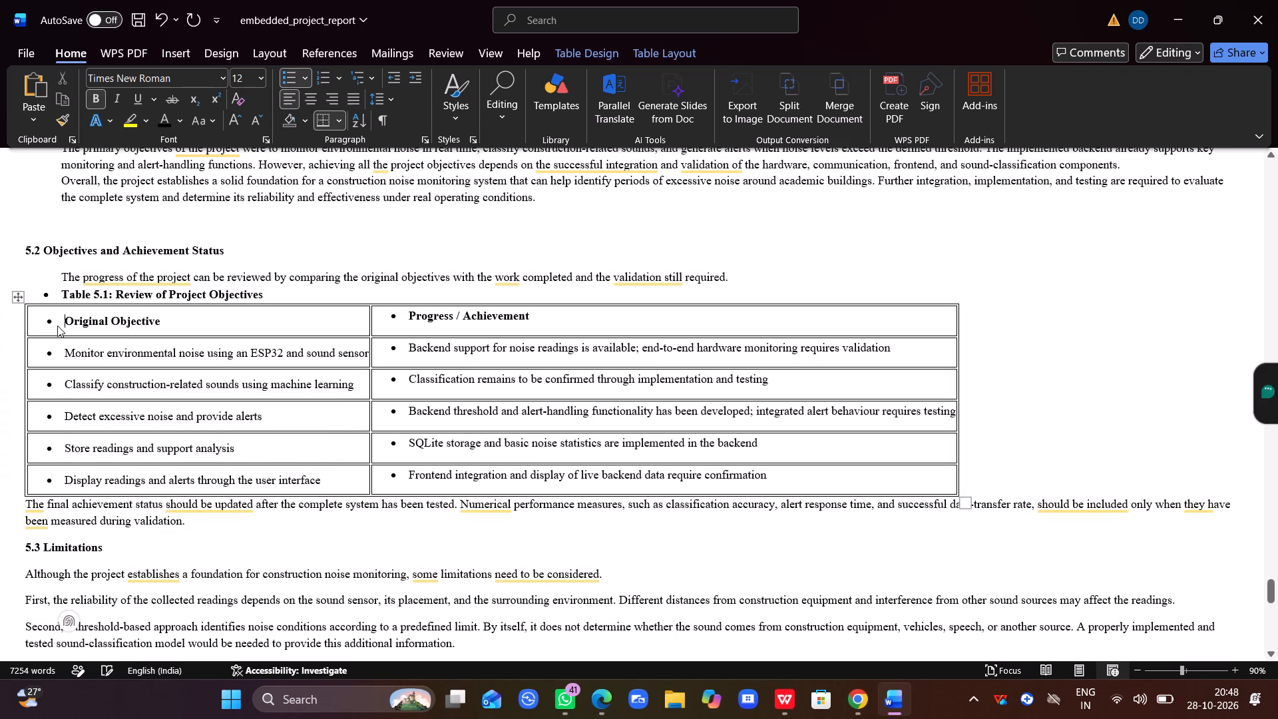
key("BackSpace")
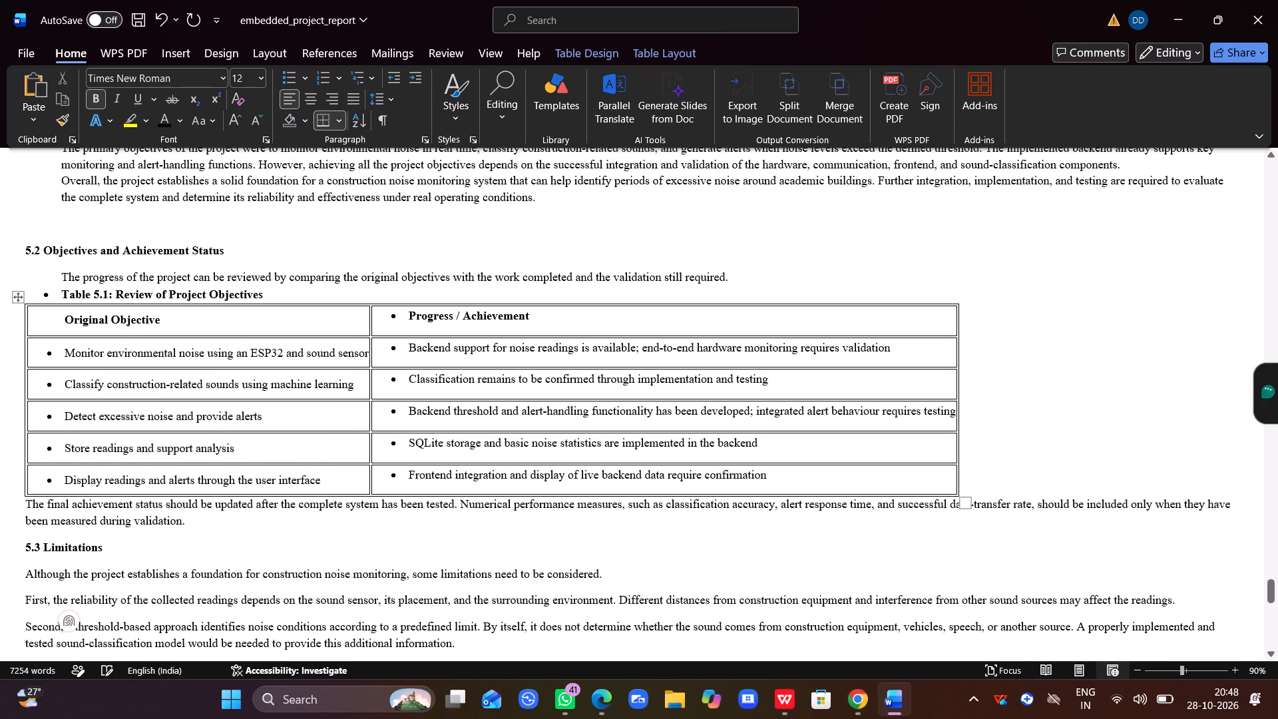
left_click(58, 355)
key("BackSpace")
key("Down")
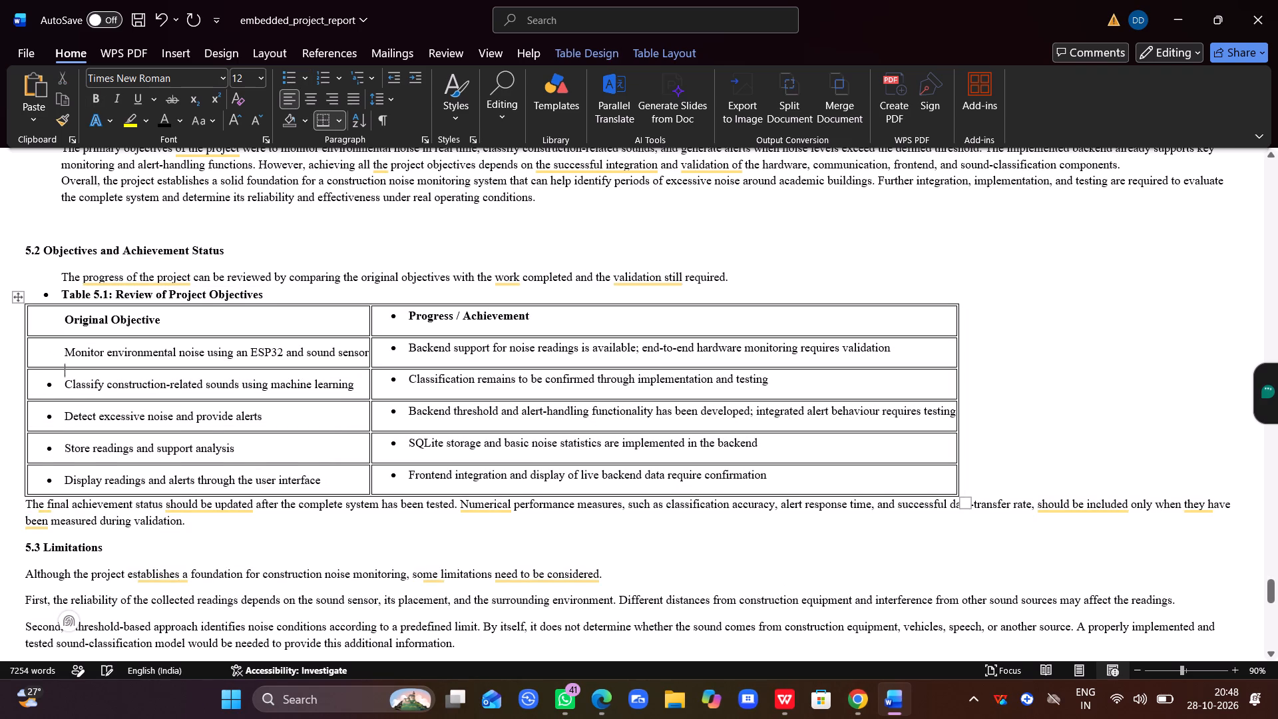
key("BackSpace")
key("Down")
key("BackSpace")
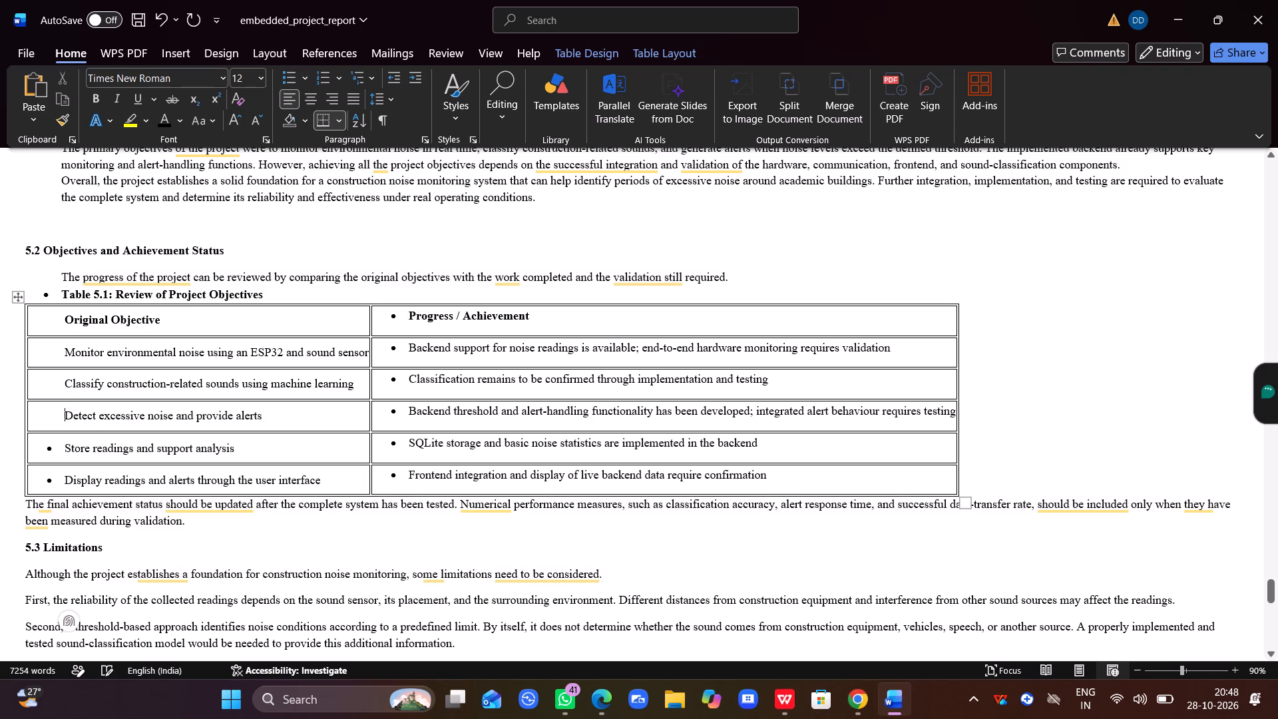
key("Down")
key("BackSpace")
key("Down")
key("BackSpace")
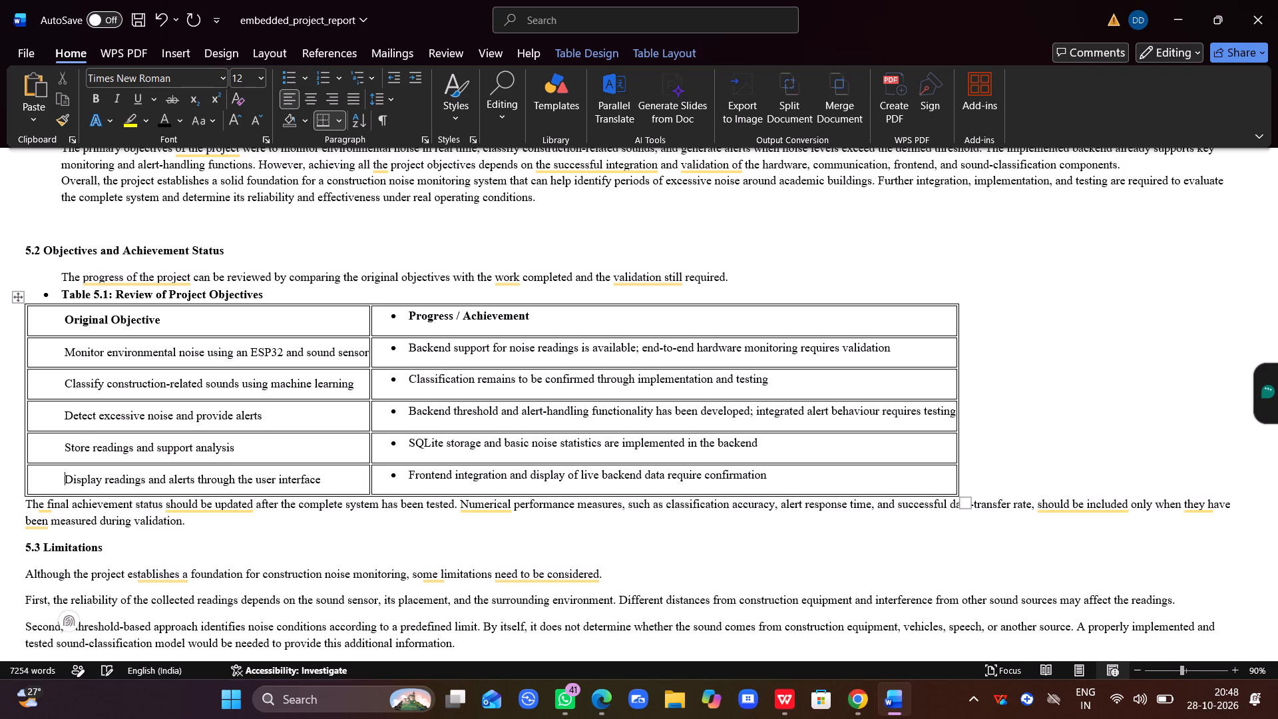
Remove the bullet marks from all cells of the Progress / Achievement column in Table 5.1, header included.
key("Right")
key("Right")
key("Right")
key("Right")
left_click(411, 318)
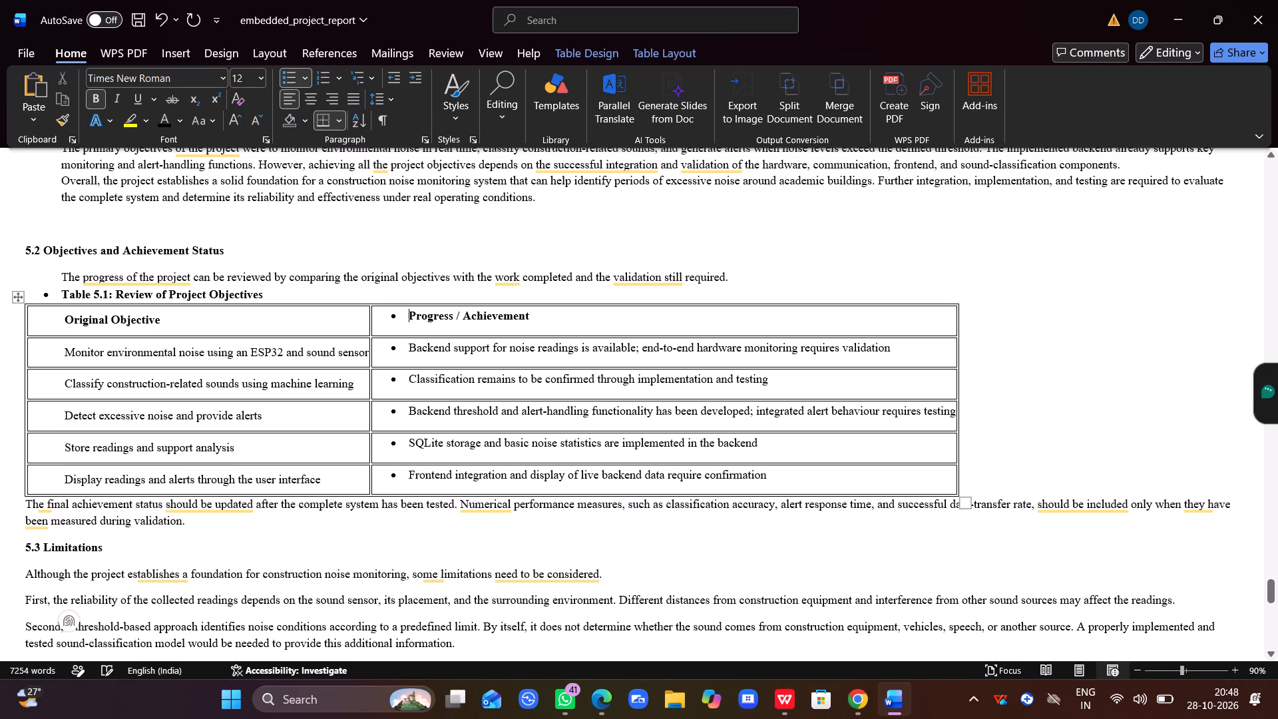
key("BackSpace")
key("Down")
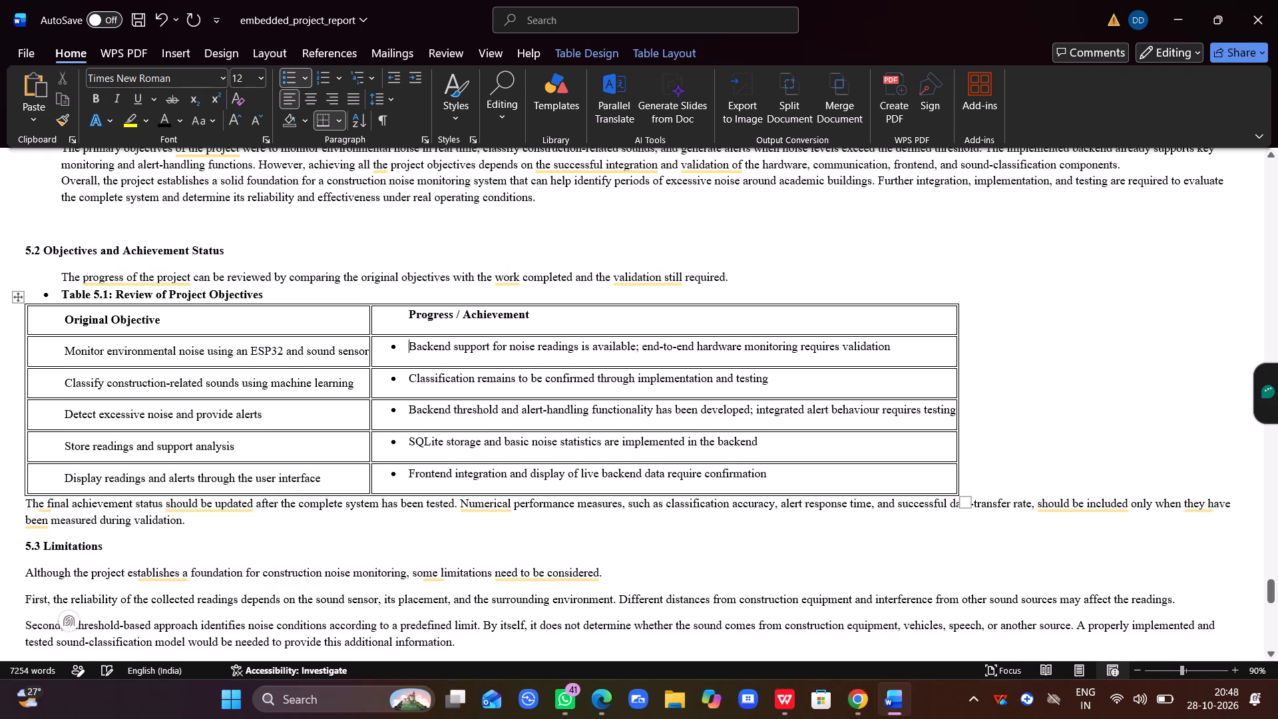
key("BackSpace")
key("Down")
key("BackSpace")
key("Down")
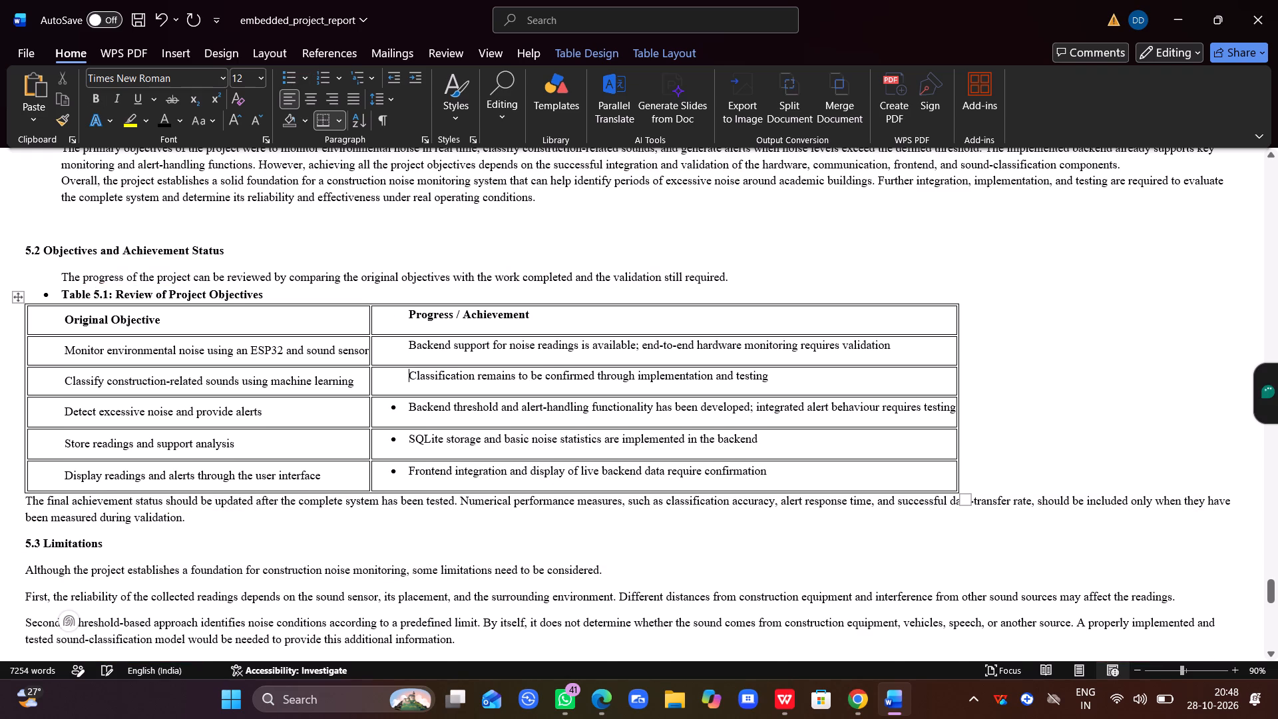
key("BackSpace")
key("Down")
key("BackSpace")
key("Down")
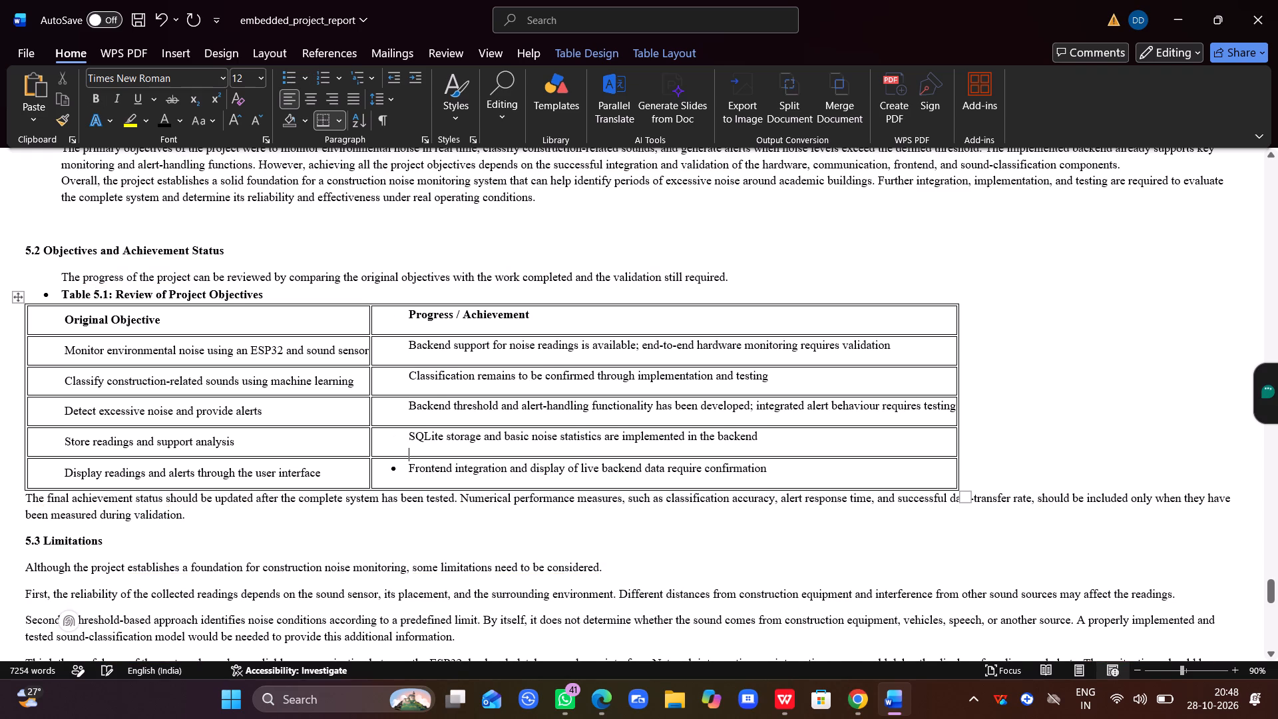
key("BackSpace")
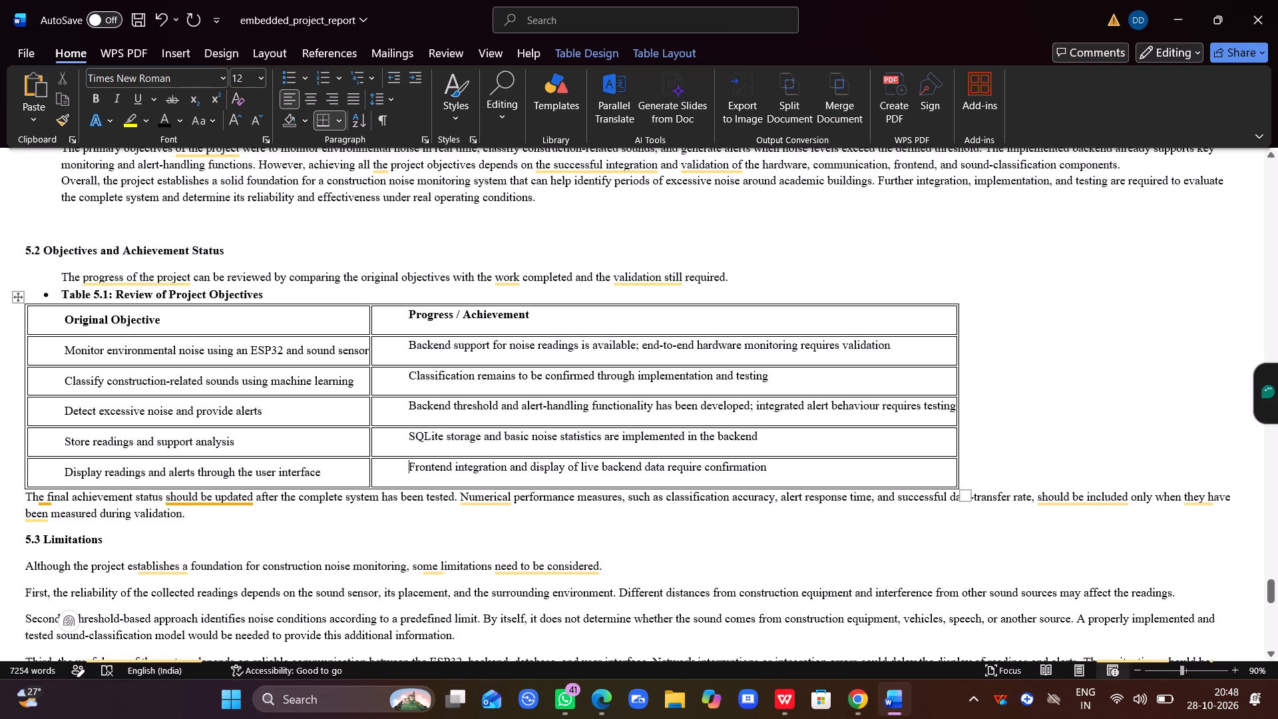
Indent the final achievement status paragraph below Table 5.1 by bulleting it and removing the bullet mark.
left_click_drag(27, 495, 161, 510)
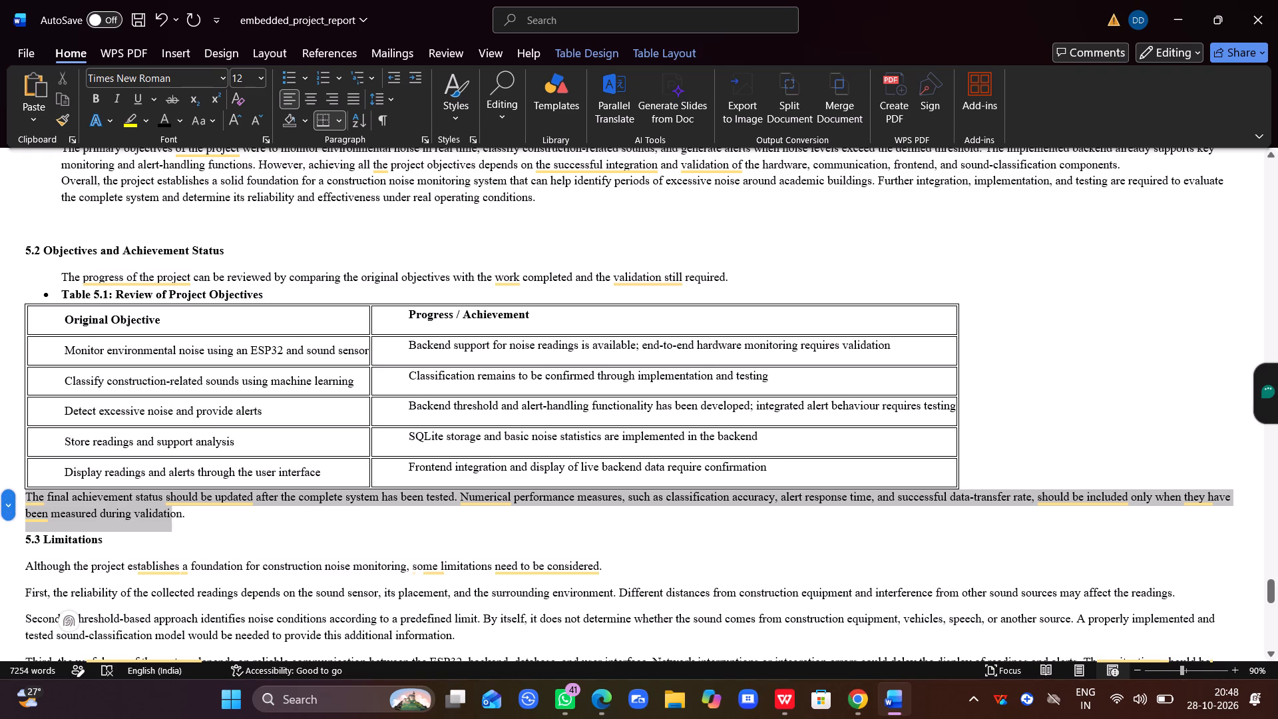
left_click_drag(161, 510, 176, 506)
left_click(318, 471)
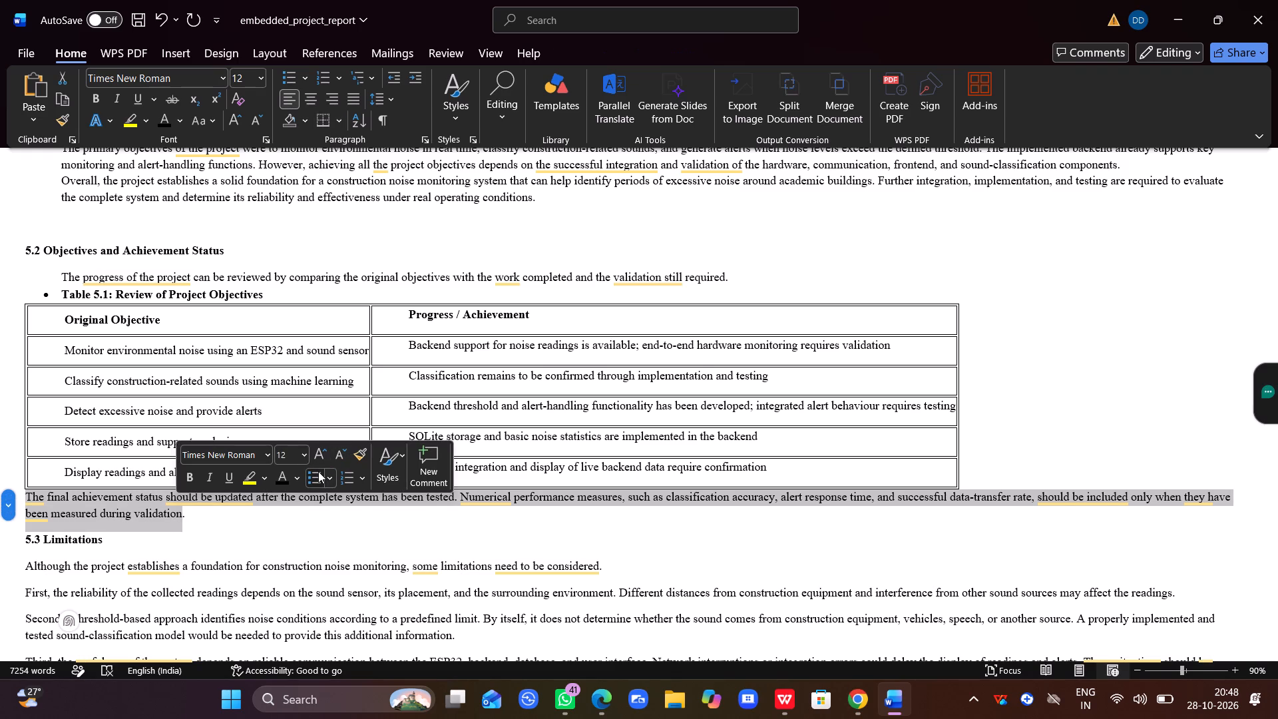
left_click(55, 502)
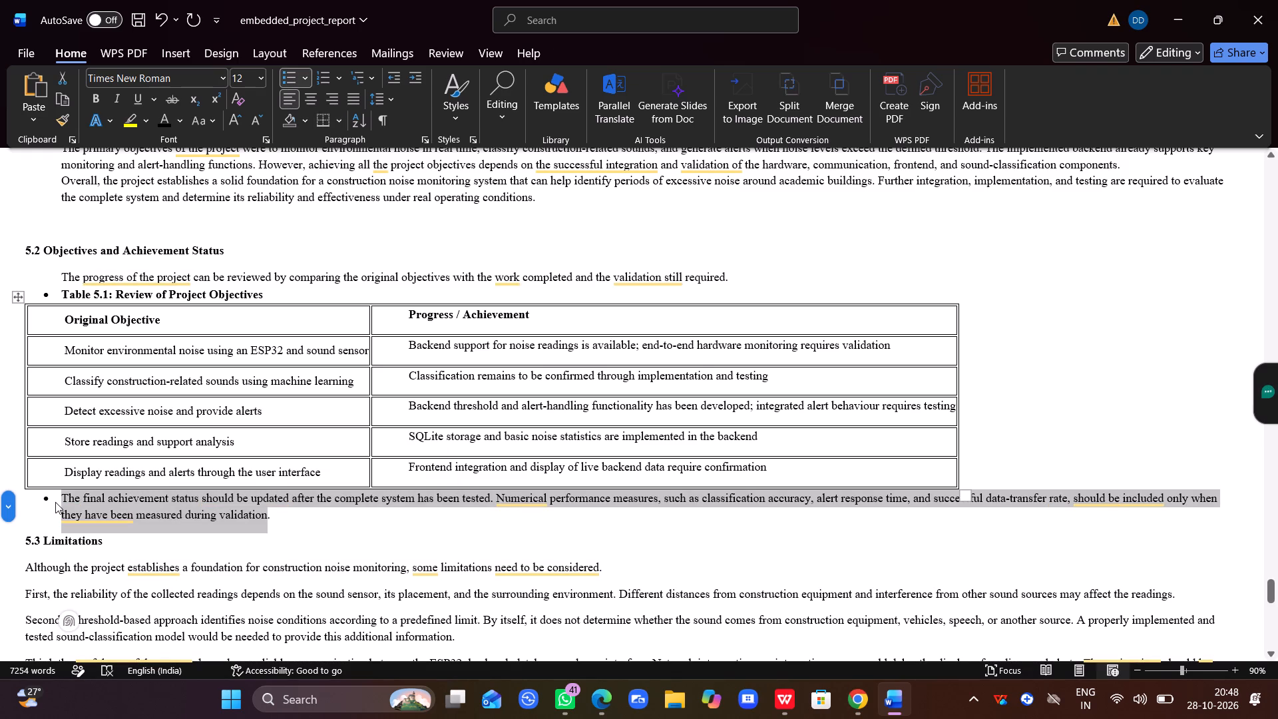
key("BackSpace")
scroll(144, 541, "down", 1)
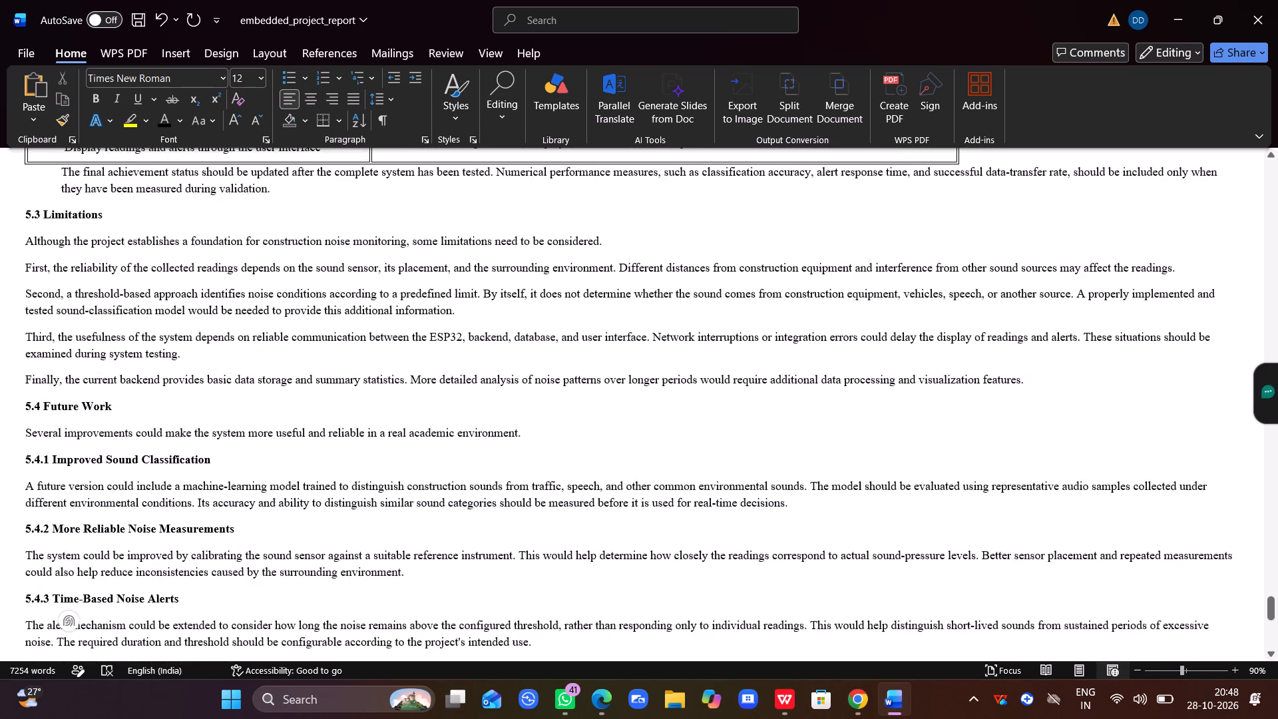
scroll(144, 541, "down", 1)
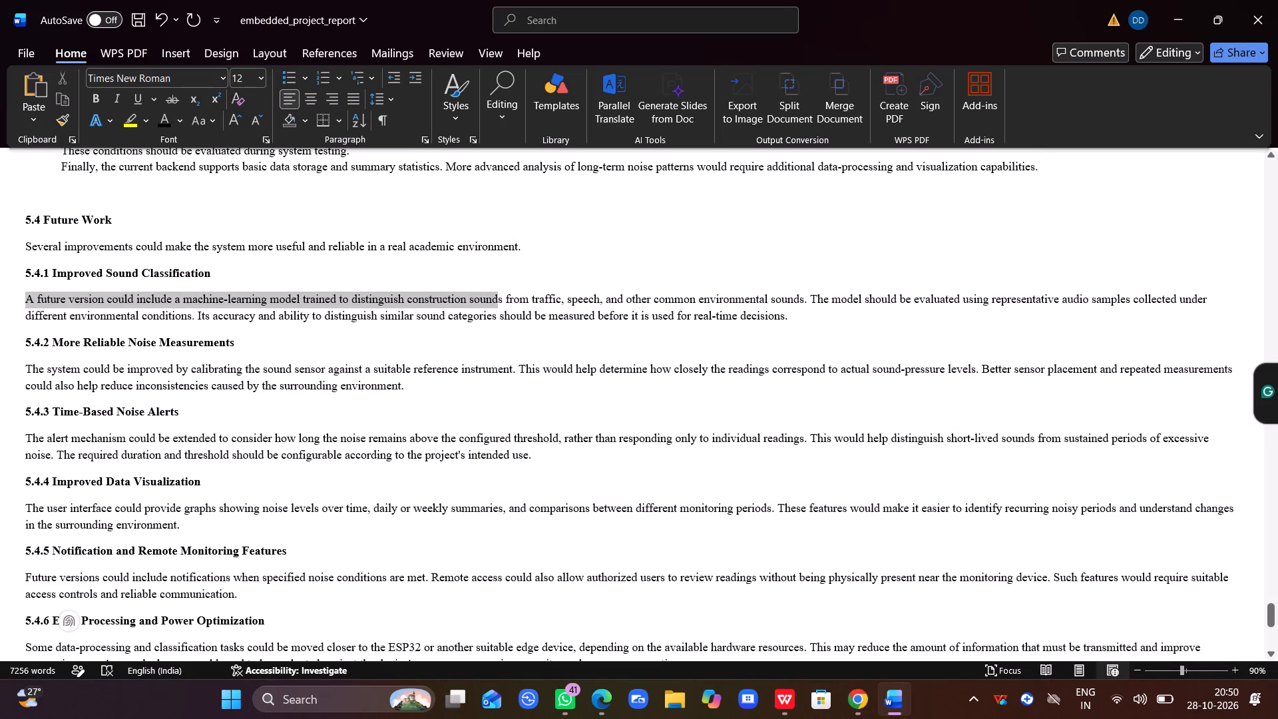
left_click_drag(491, 309, 793, 313)
scroll(585, 327, "right", 1)
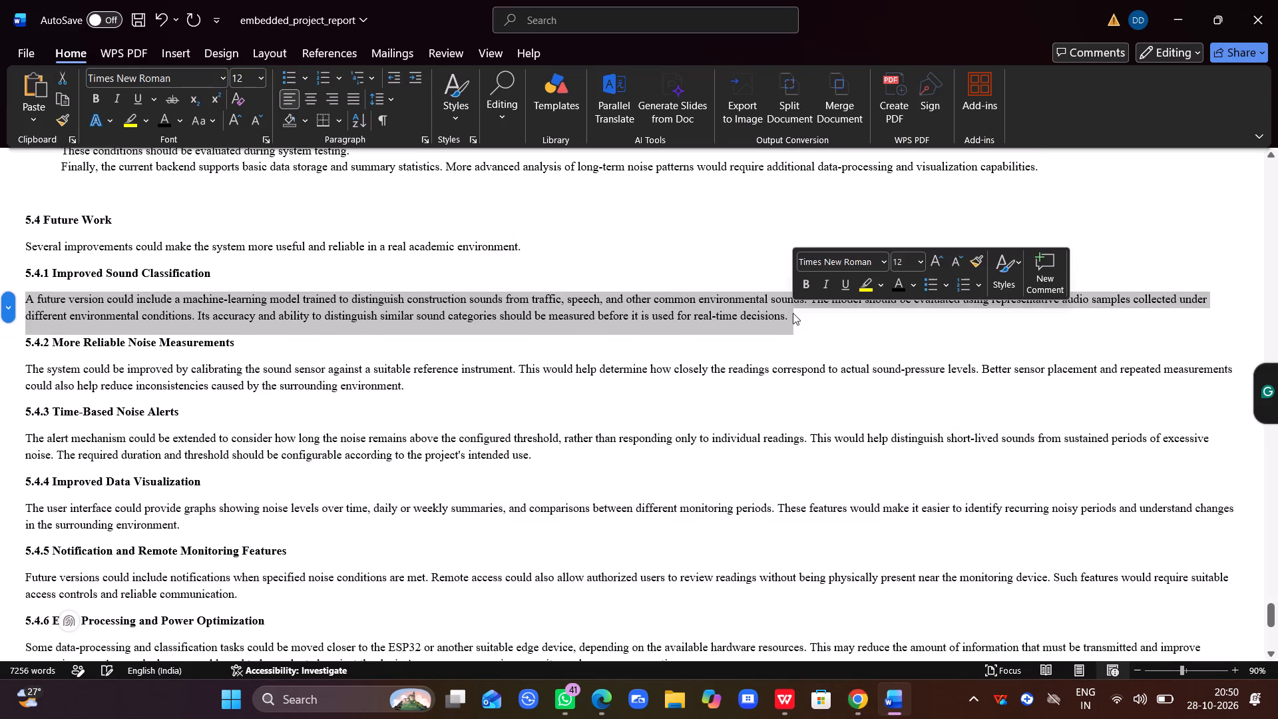
key("BackSpace")
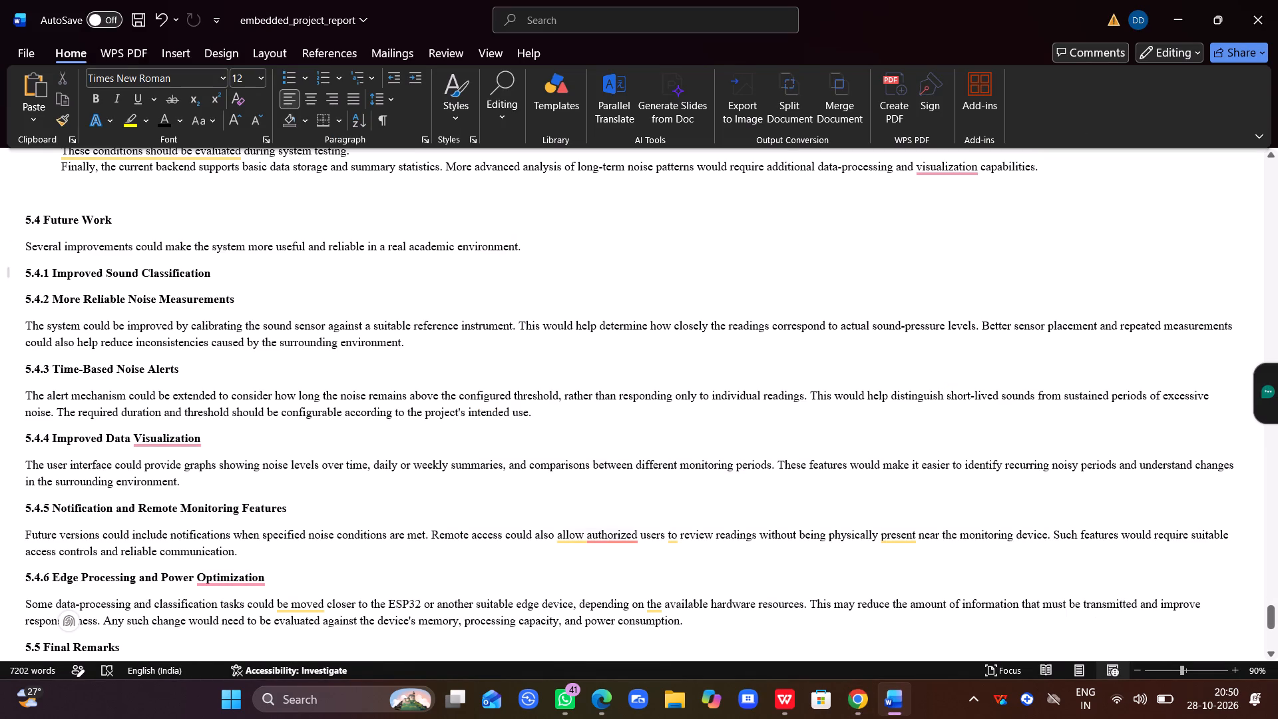
left_click(220, 277)
key("Return")
key("ctrl+v")
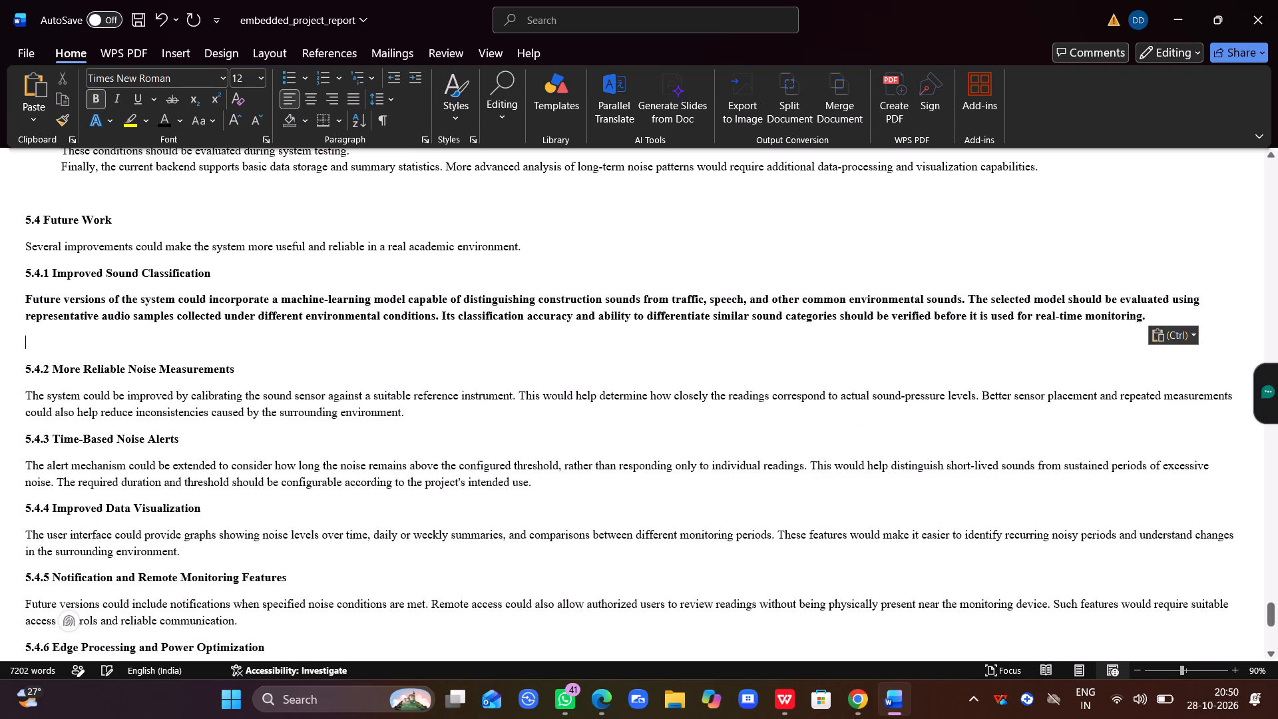
Remove the bold from the pasted 5.4.1 paragraph and indent it by bulleting it and removing the bullet mark.
left_click_drag(26, 296, 481, 306)
scroll(278, 309, "right", 1)
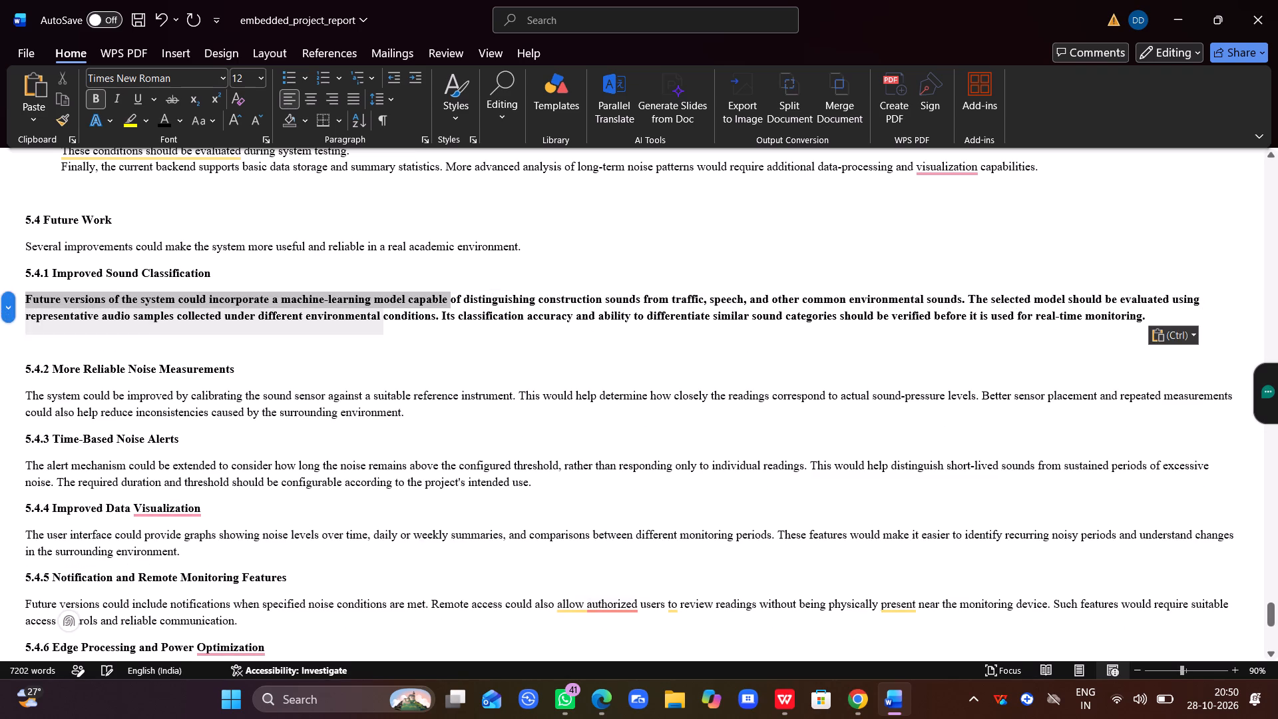
scroll(481, 306, "right", 1)
left_click_drag(481, 306, 1090, 343)
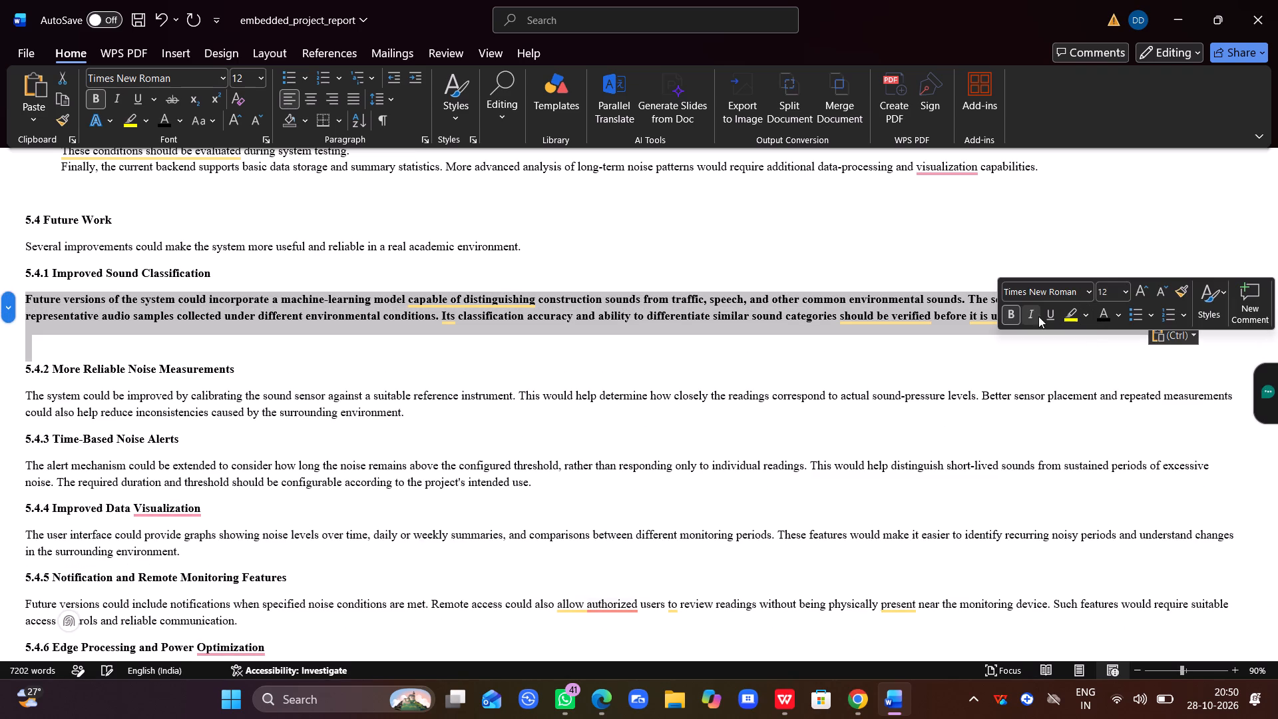
left_click(1010, 317)
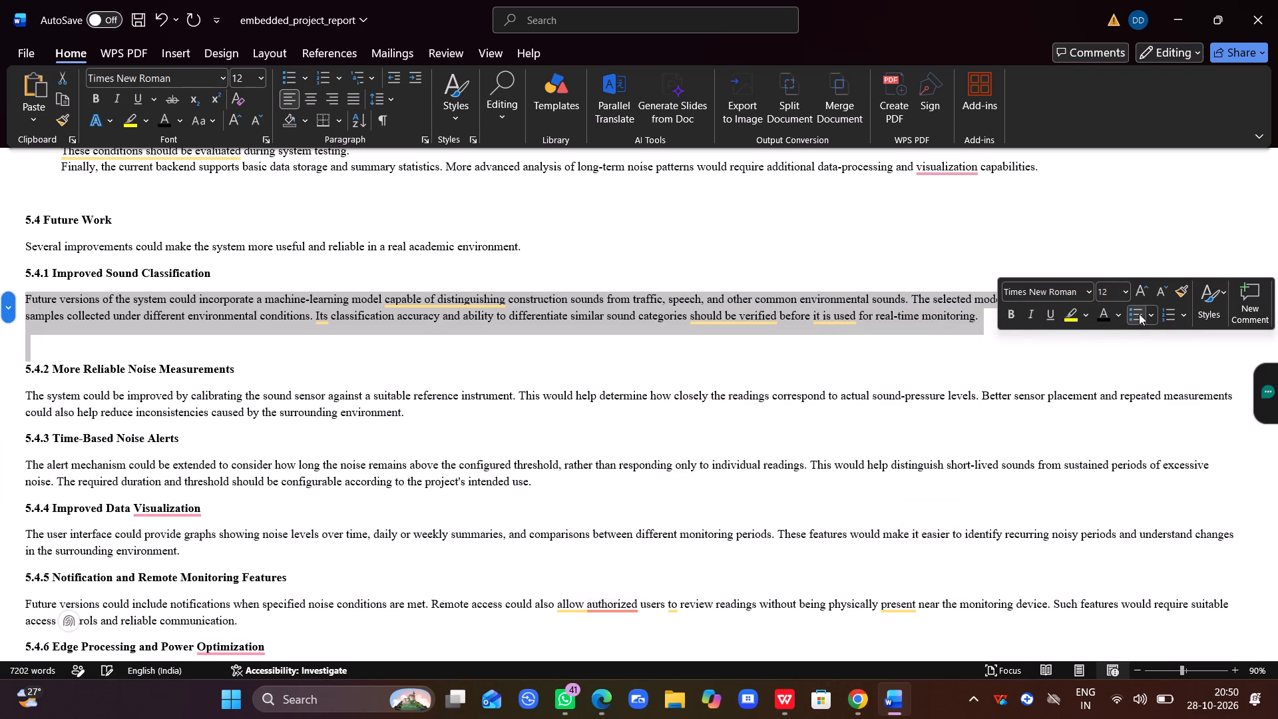
left_click(1139, 314)
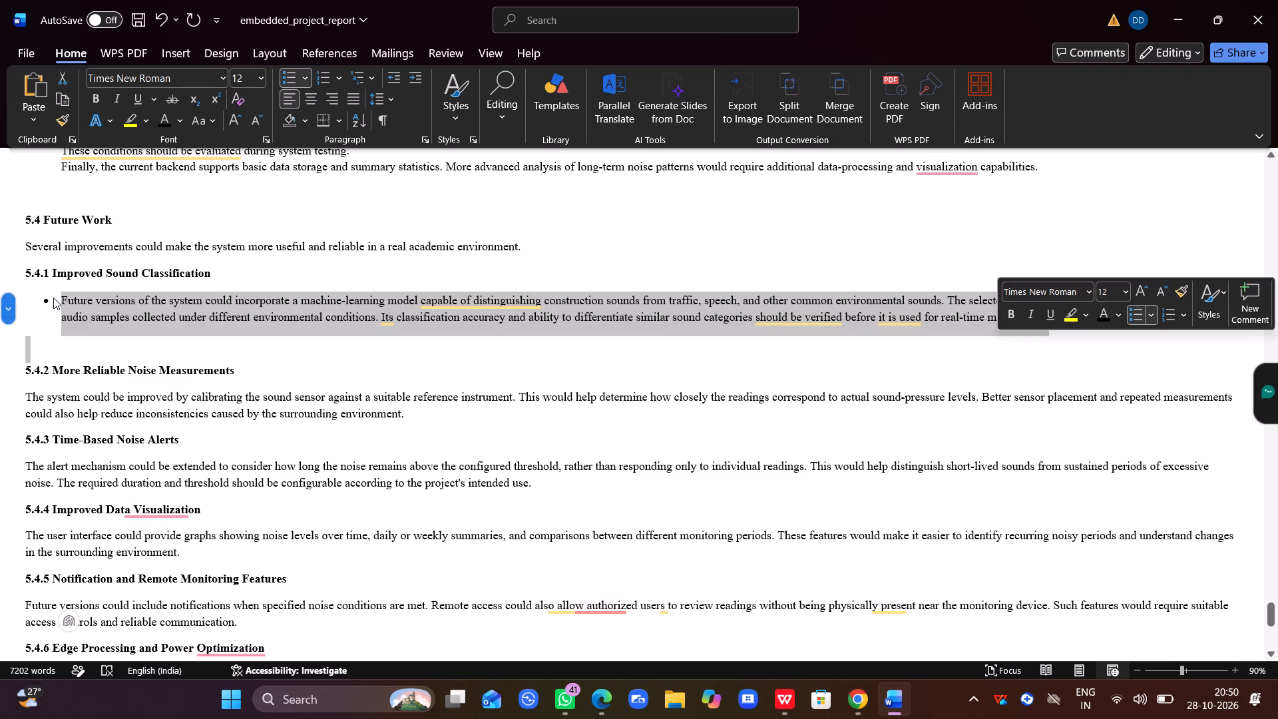
left_click(53, 298)
key("BackSpace")
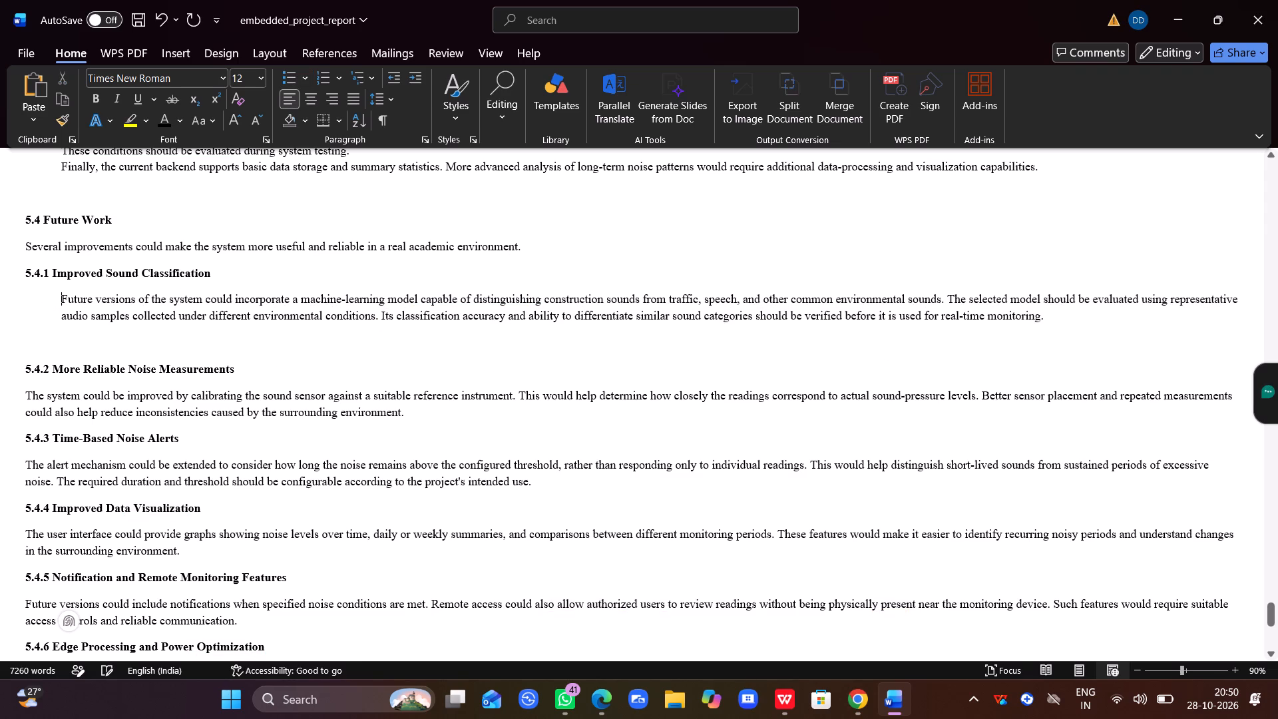
Indent the introductory sentence "Several improvements could make the system more useful" under 5.4 Future Work.
left_click(25, 241)
key("Tab")
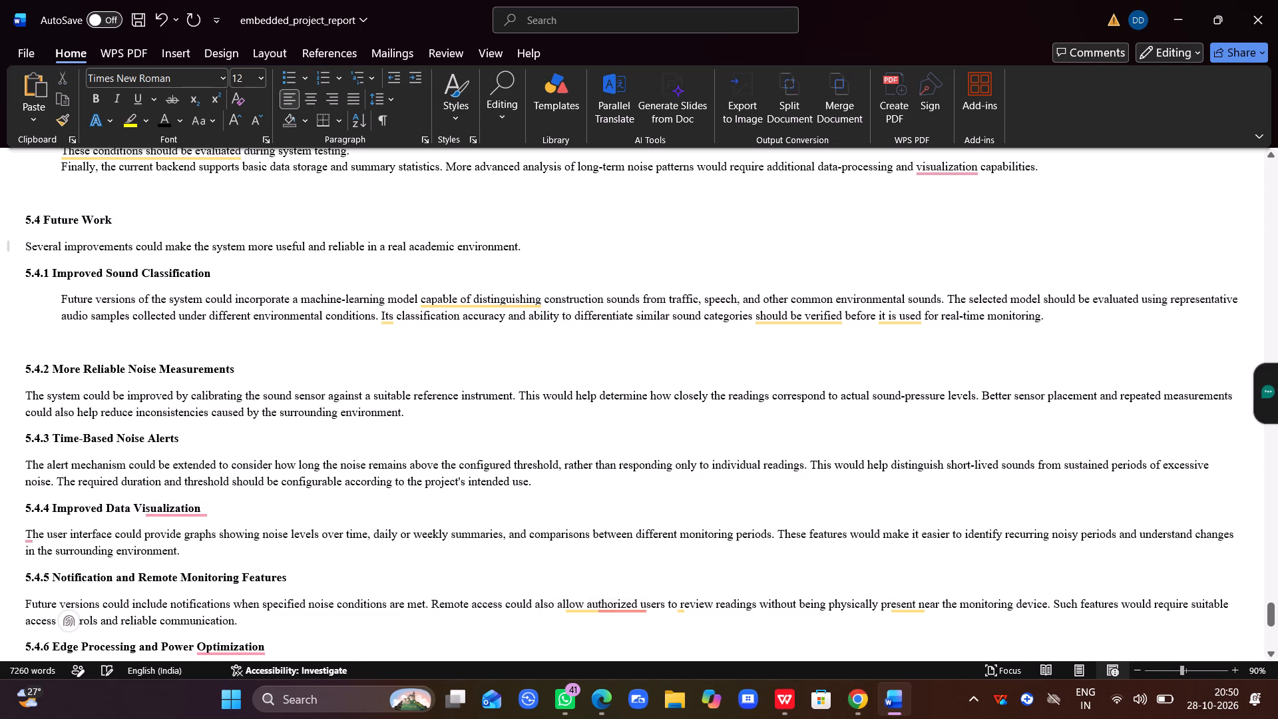
Indent the paragraph under 5.4.2 More Reliable Noise Measurements by bulleting it and removing the bullet mark.
left_click_drag(31, 391, 120, 400)
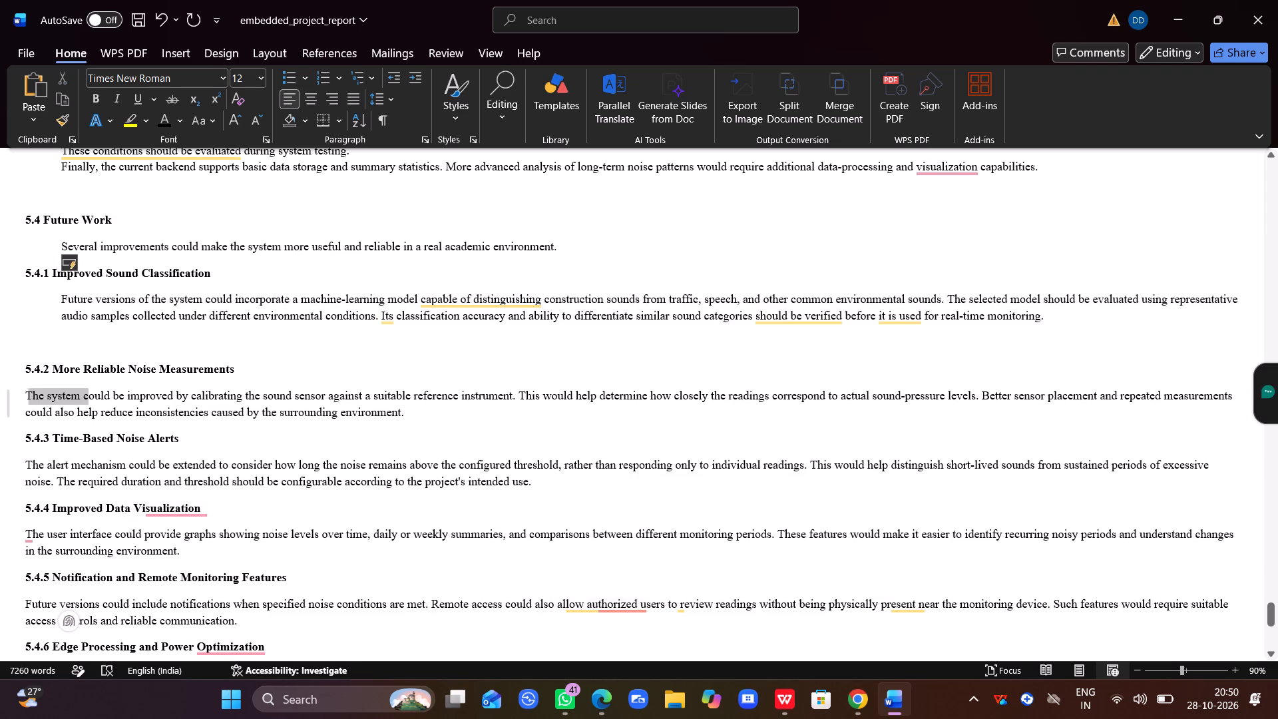
left_click_drag(120, 400, 453, 420)
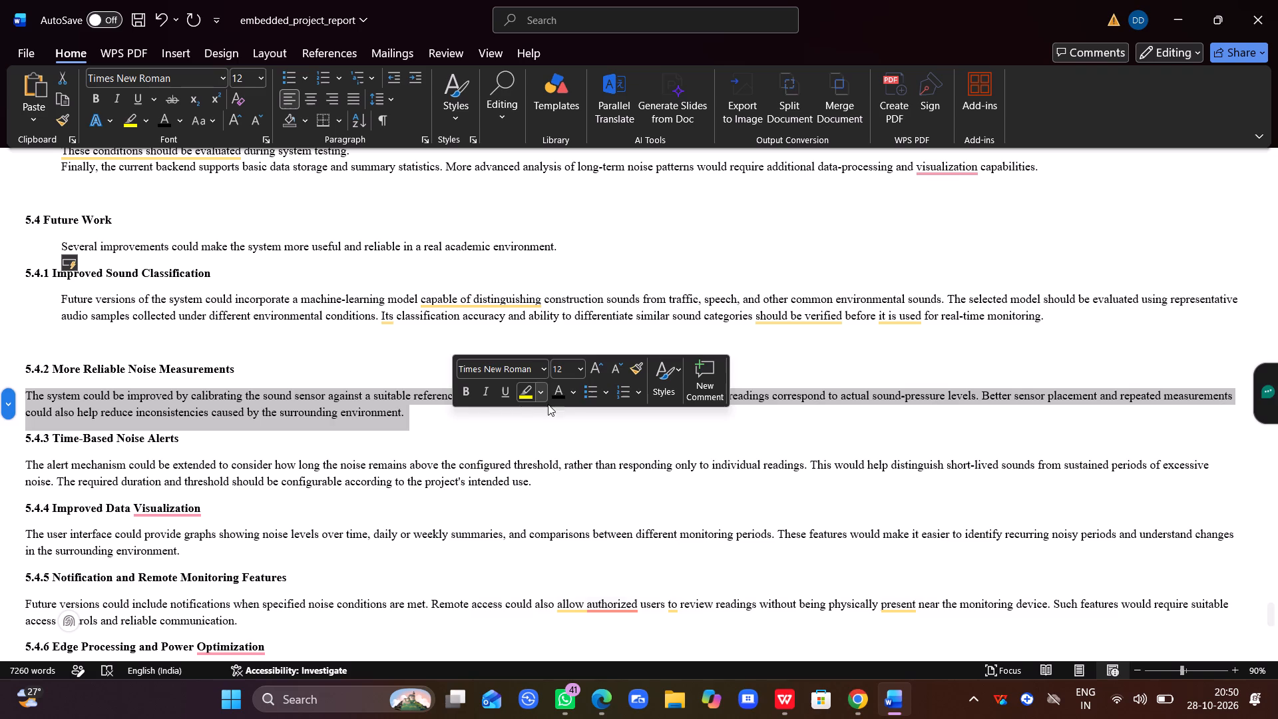
left_click(594, 399)
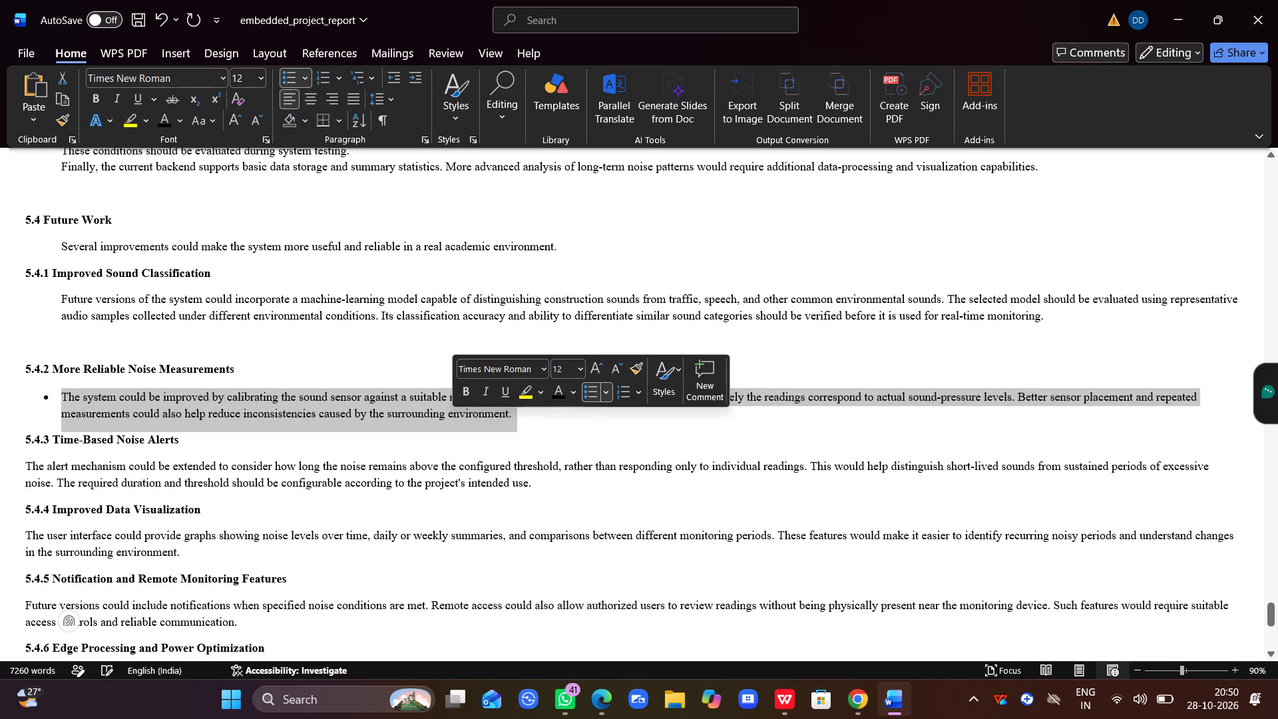
left_click(63, 397)
key("BackSpace")
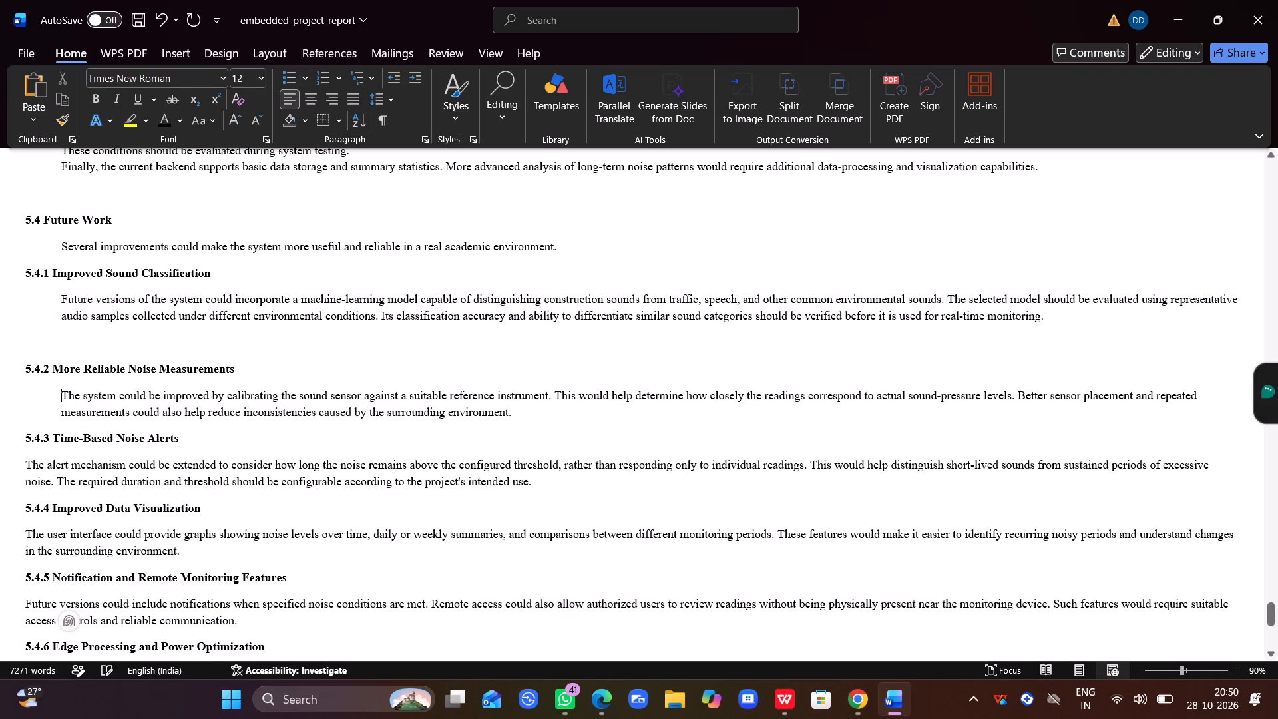
Indent the paragraph under 5.4.3 Time-Based Noise Alerts by bulleting it and removing the bullet mark.
left_click_drag(23, 462, 465, 484)
scroll(283, 482, "right", 1)
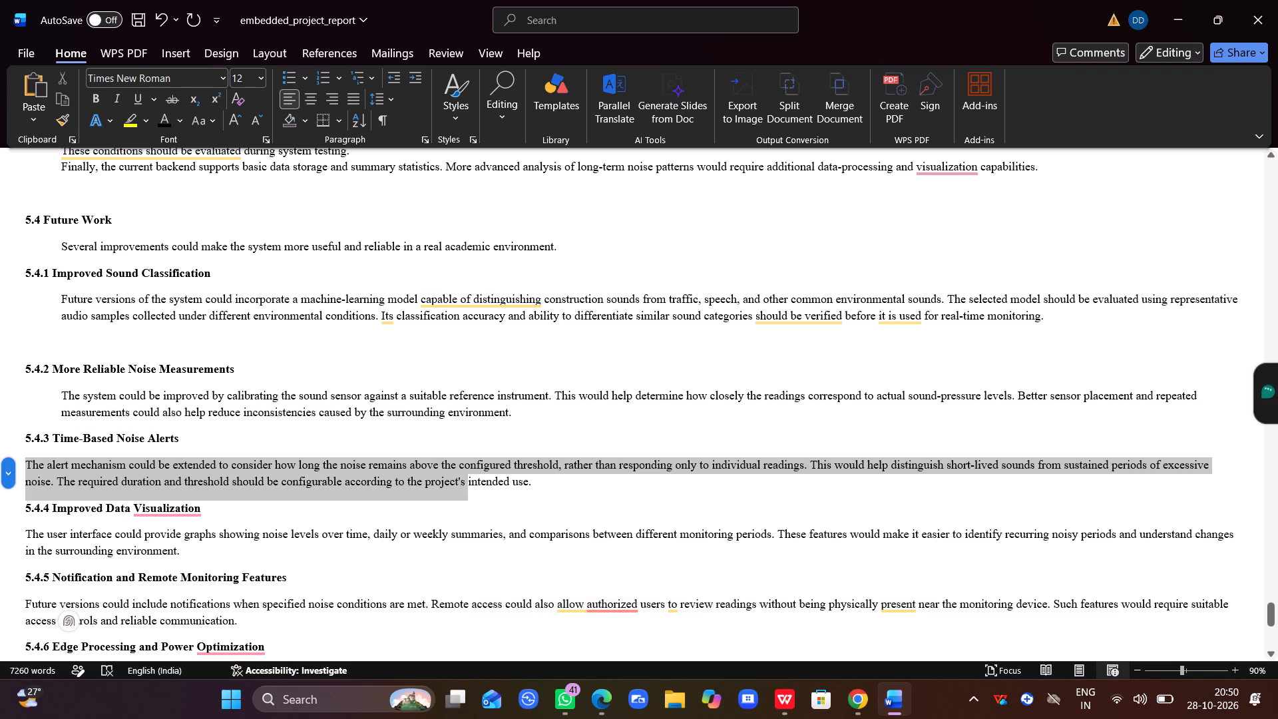
left_click_drag(465, 484, 535, 490)
scroll(465, 484, "right", 1)
left_click(640, 465)
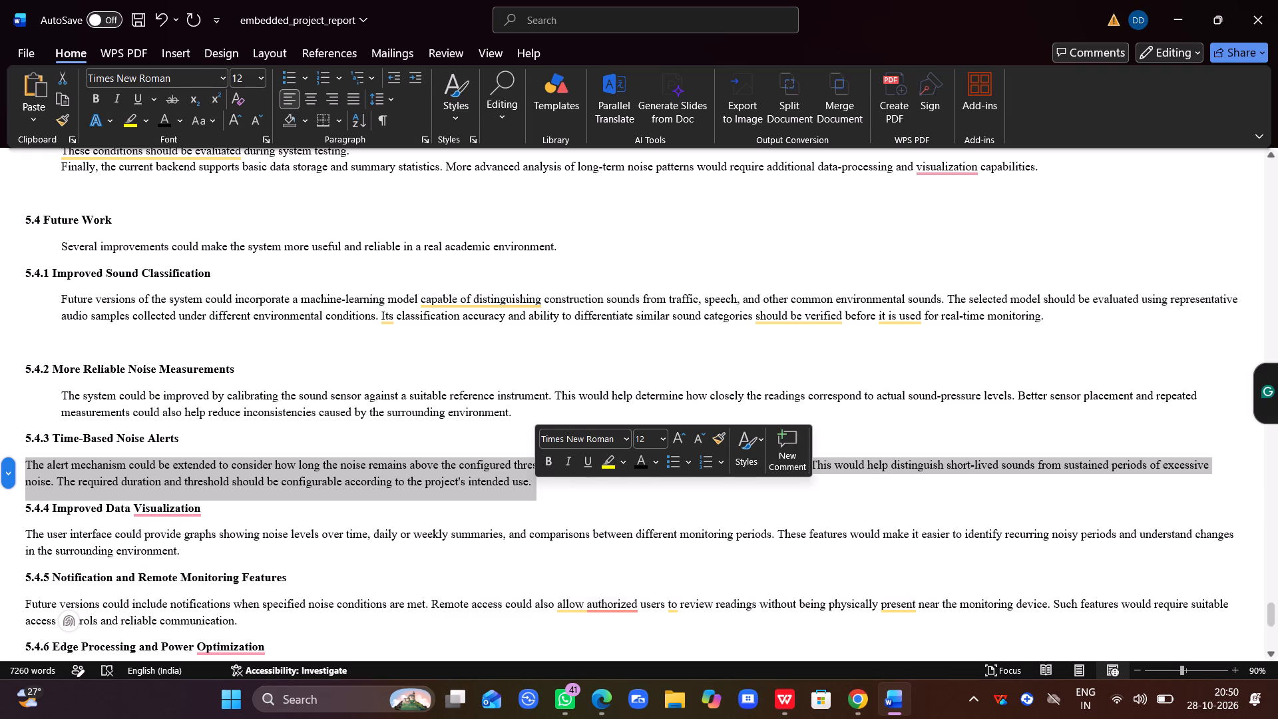
left_click(680, 459)
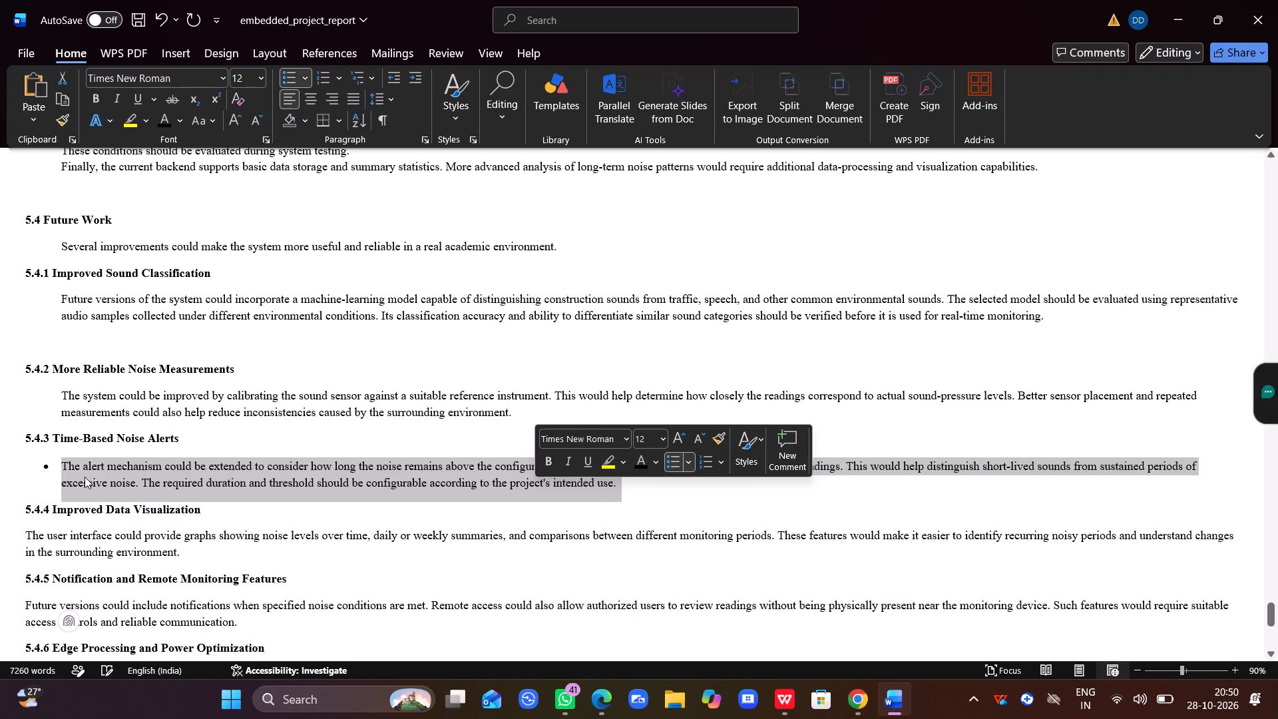
left_click(64, 466)
key("BackSpace")
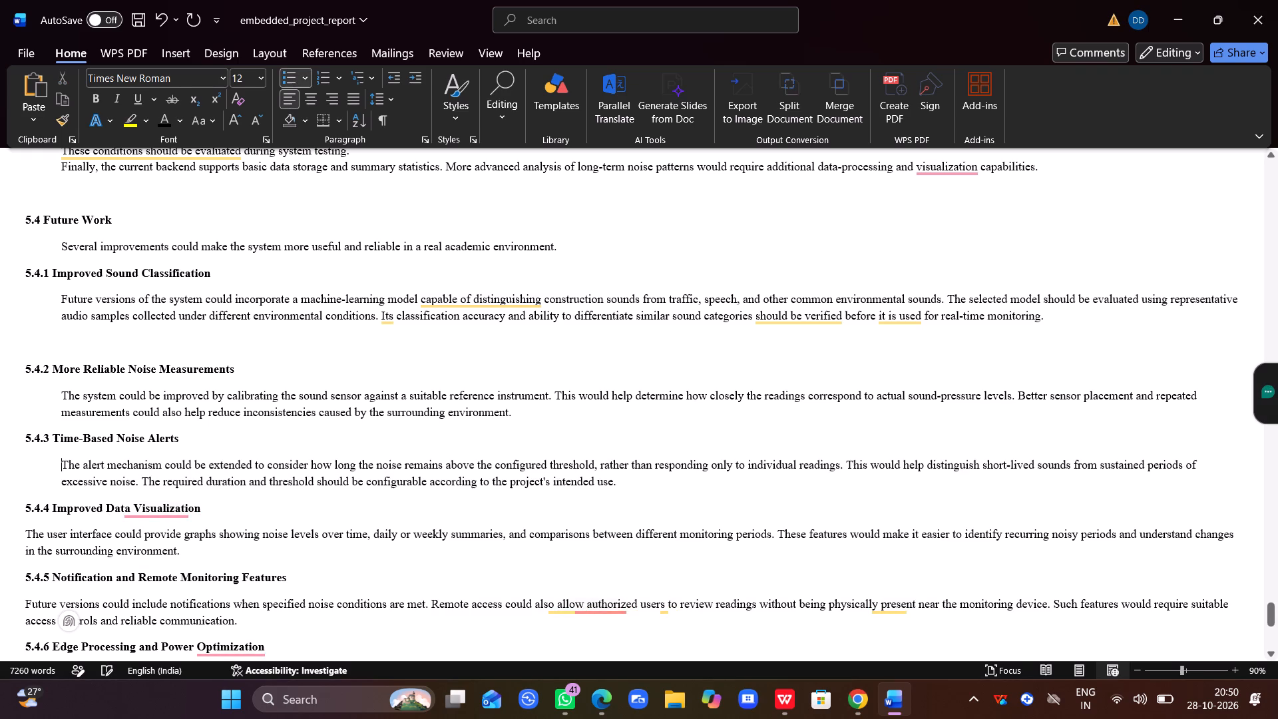
Indent the paragraph under 5.4.4 Improved Data Visualization by bulleting it and removing the bullet mark.
scroll(53, 559, "down", 2)
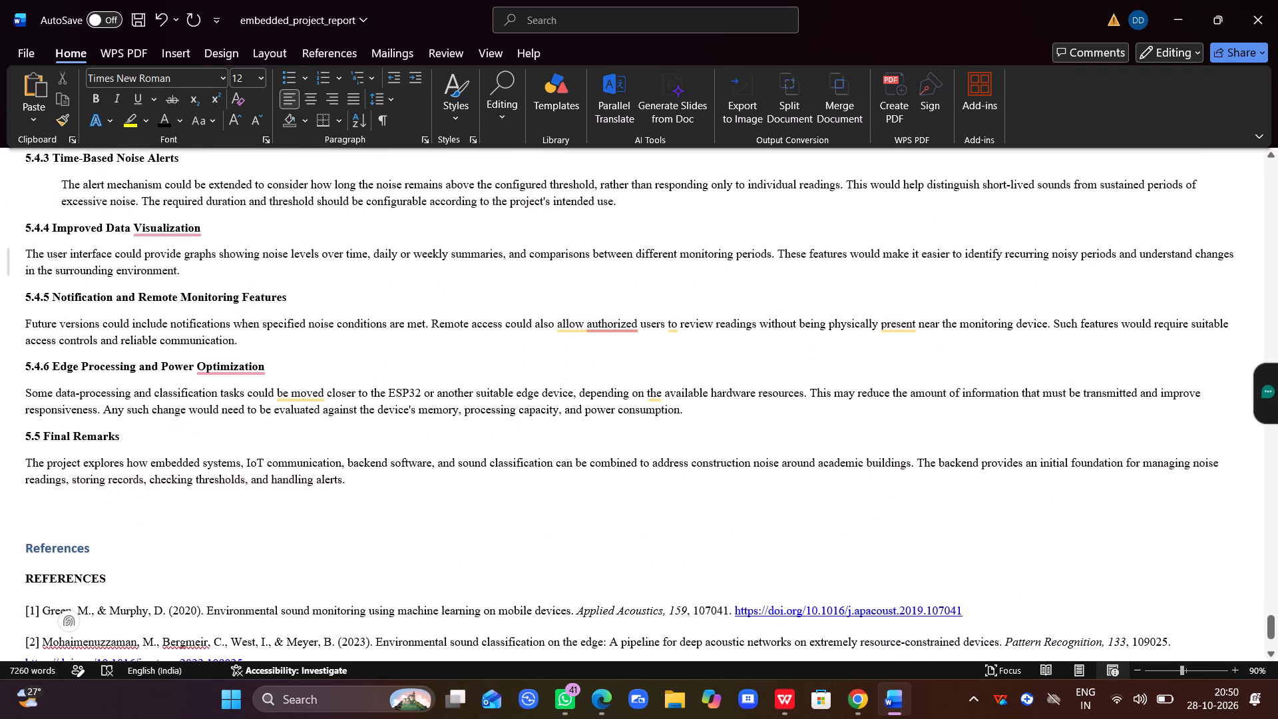
left_click_drag(21, 251, 186, 269)
left_click_drag(318, 230, 324, 243)
left_click(324, 243)
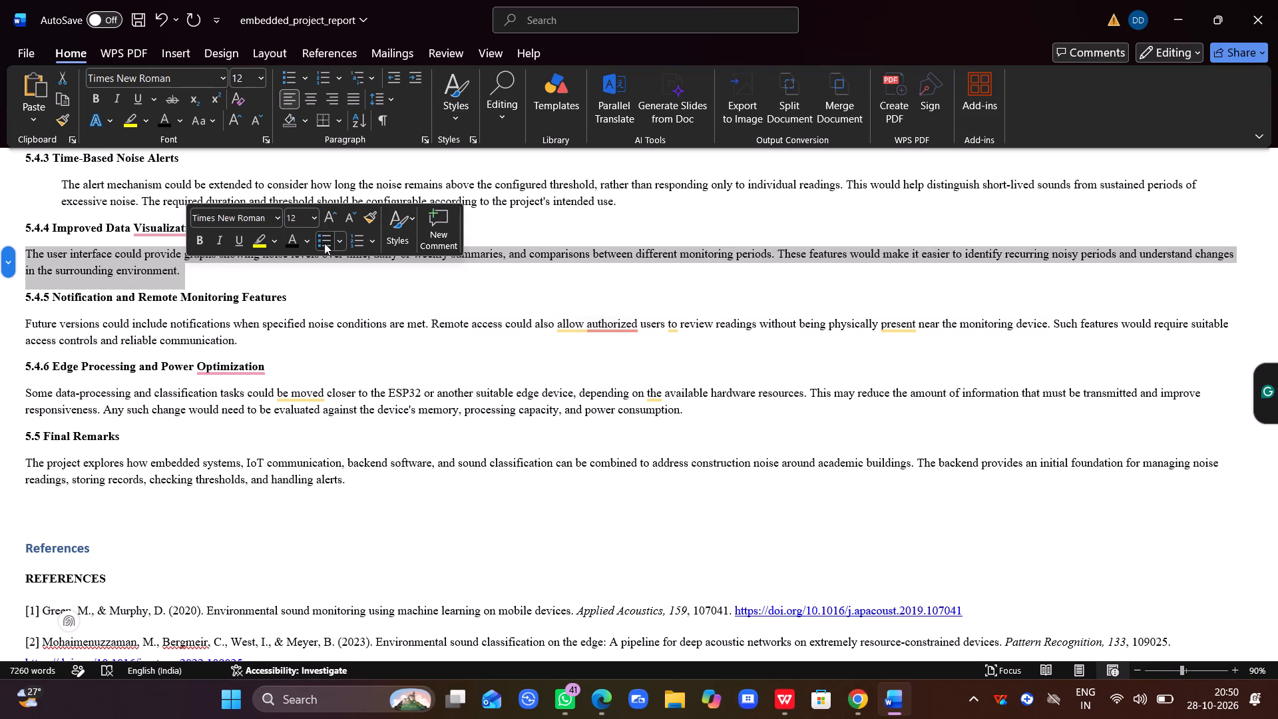
left_click(59, 252)
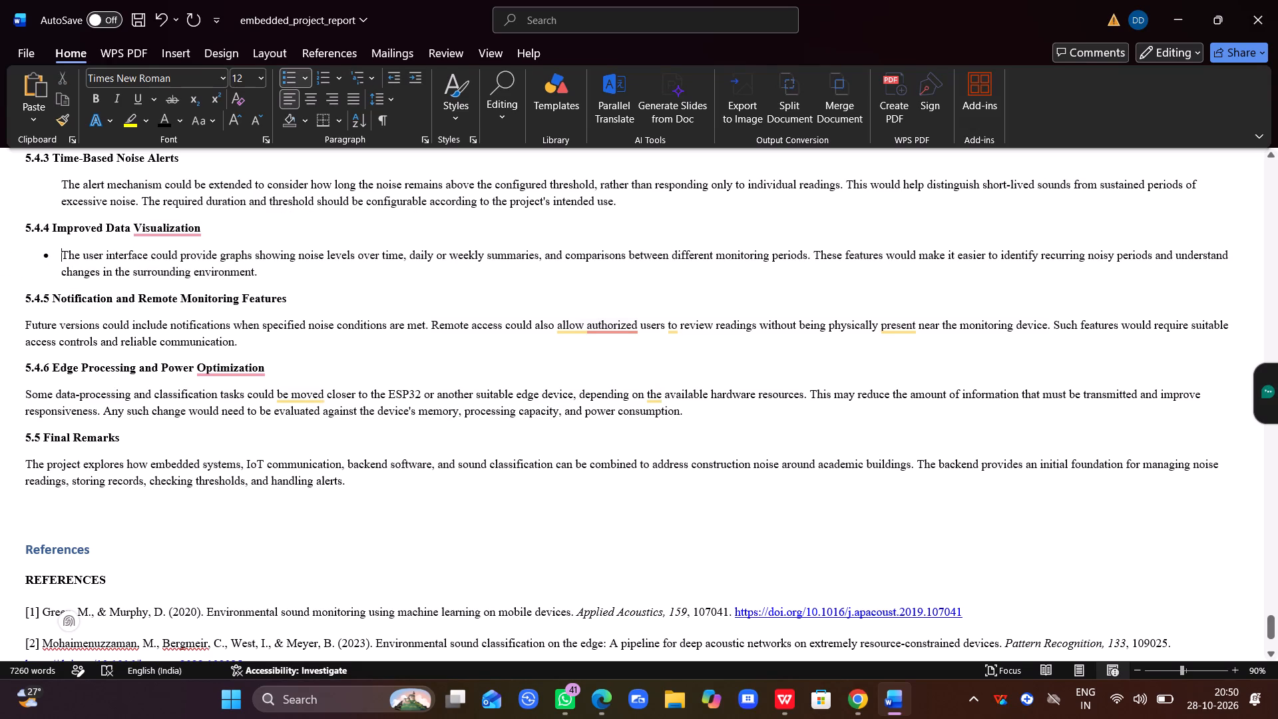
key("BackSpace")
Indent the paragraph under 5.4.5 Notification and Remote Monitoring Features by bulleting it and removing the bullet mark.
left_click_drag(24, 329, 227, 328)
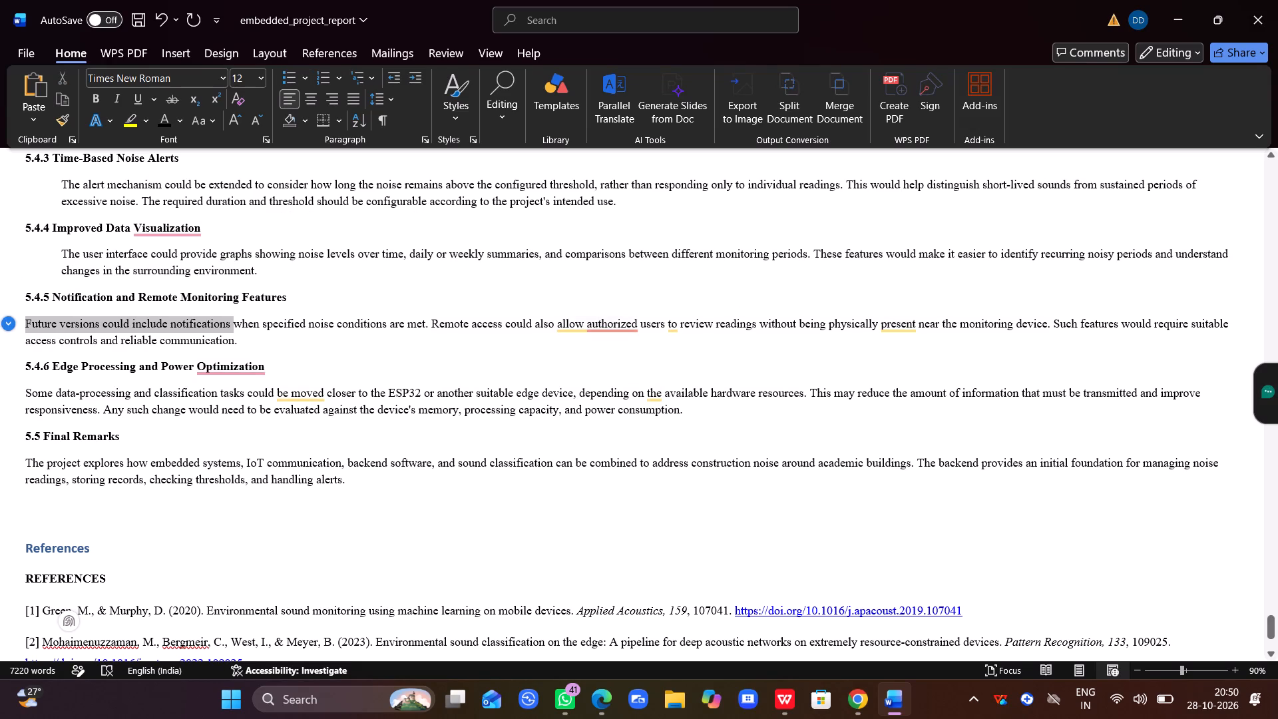
left_click_drag(227, 328, 241, 340)
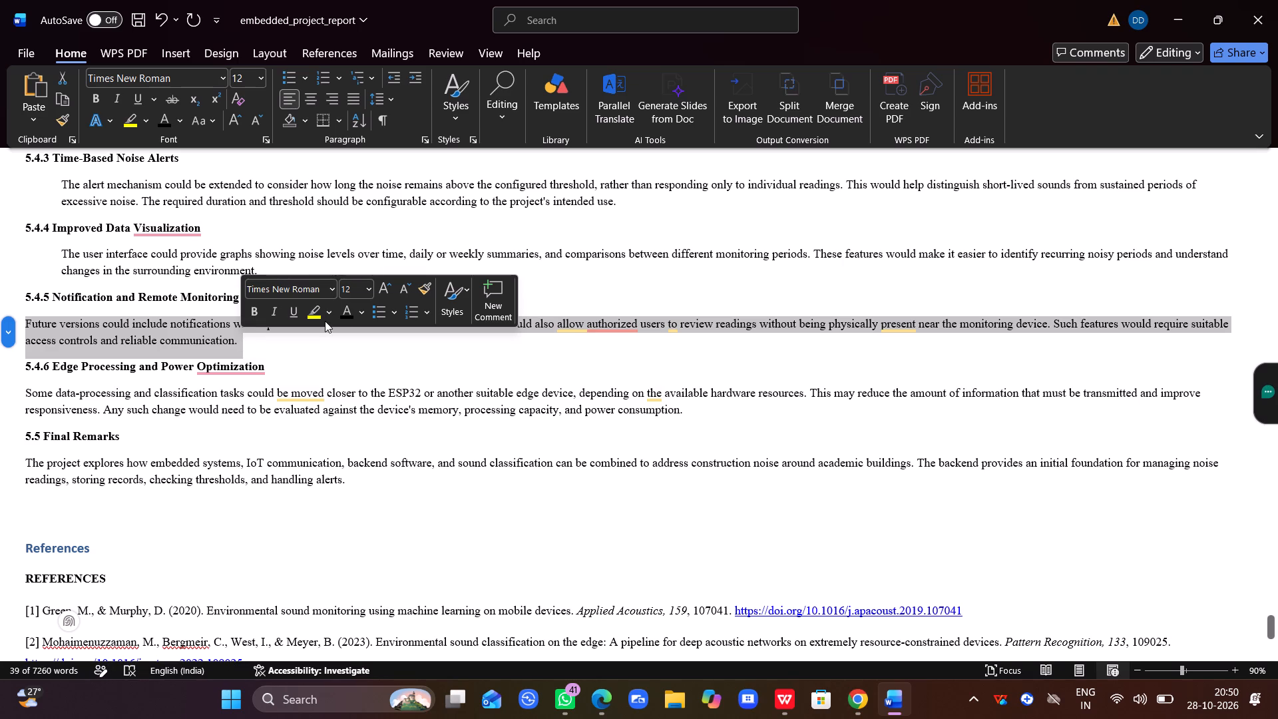
left_click(376, 319)
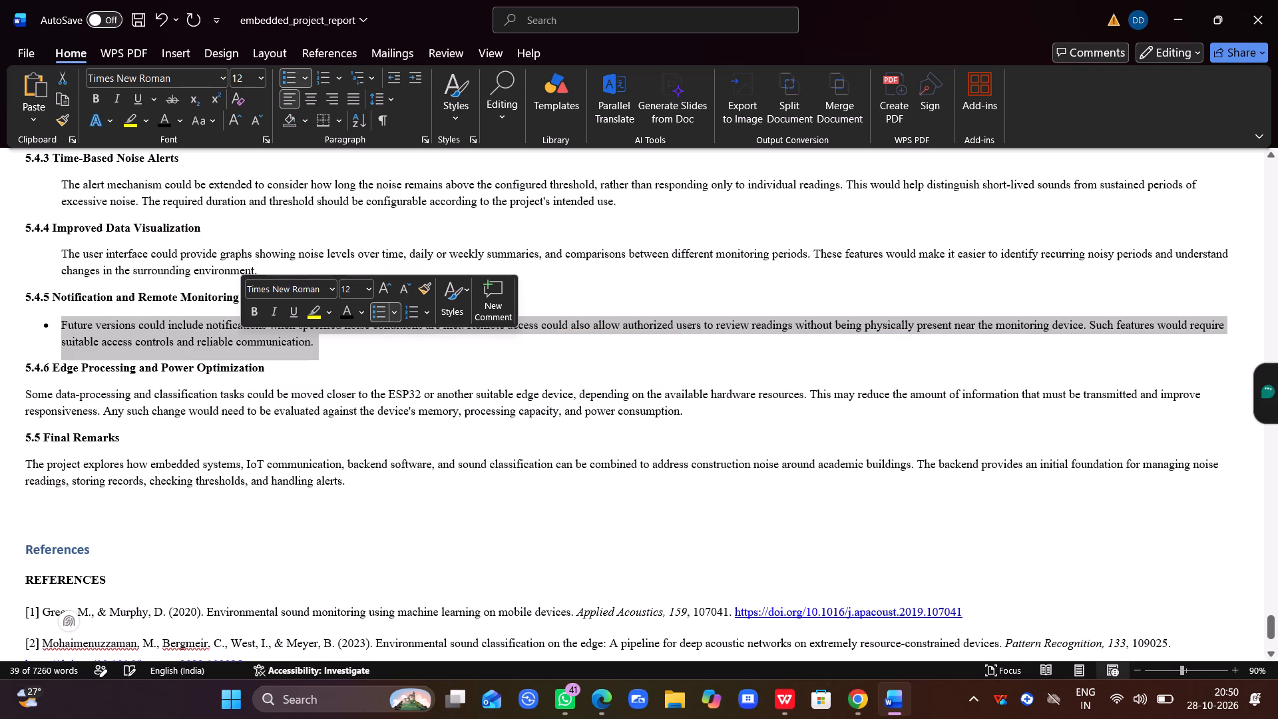
left_click(54, 333)
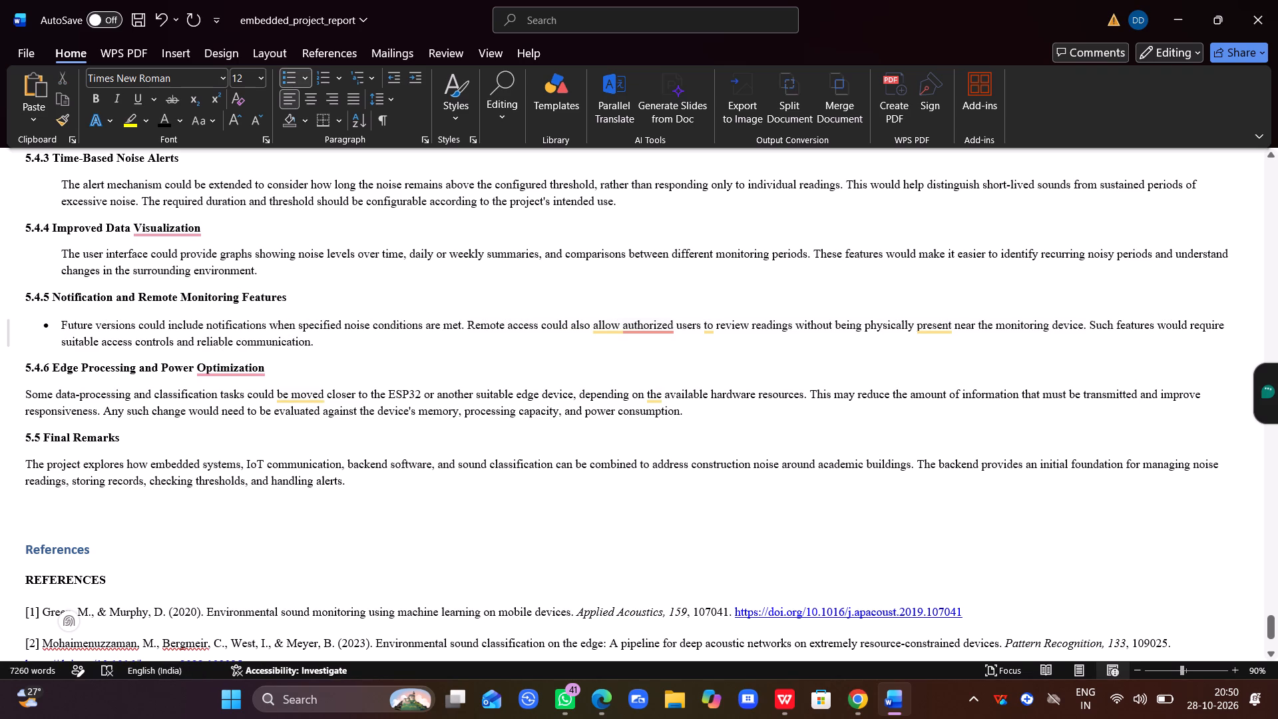
key("BackSpace")
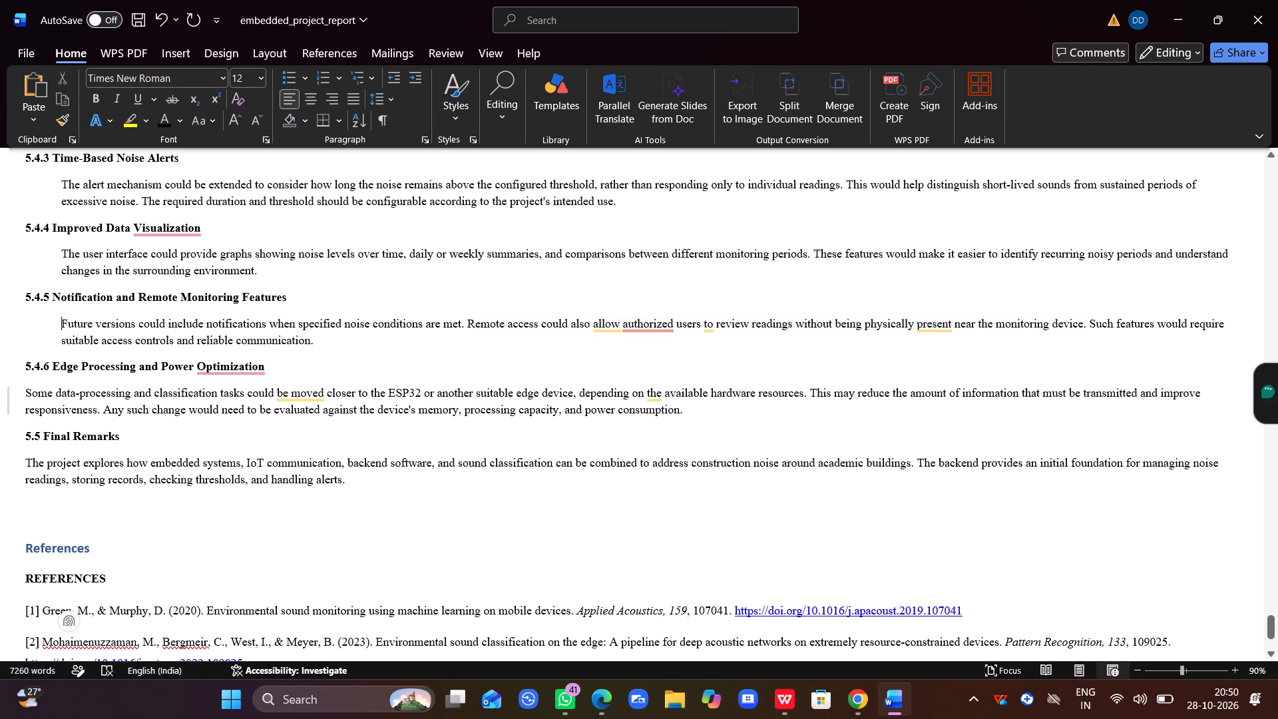
Indent the paragraph under 5.4.6 Edge Processing and Power Optimization by bulleting it and removing the bullet mark.
left_click_drag(20, 393, 509, 415)
scroll(404, 401, "right", 1)
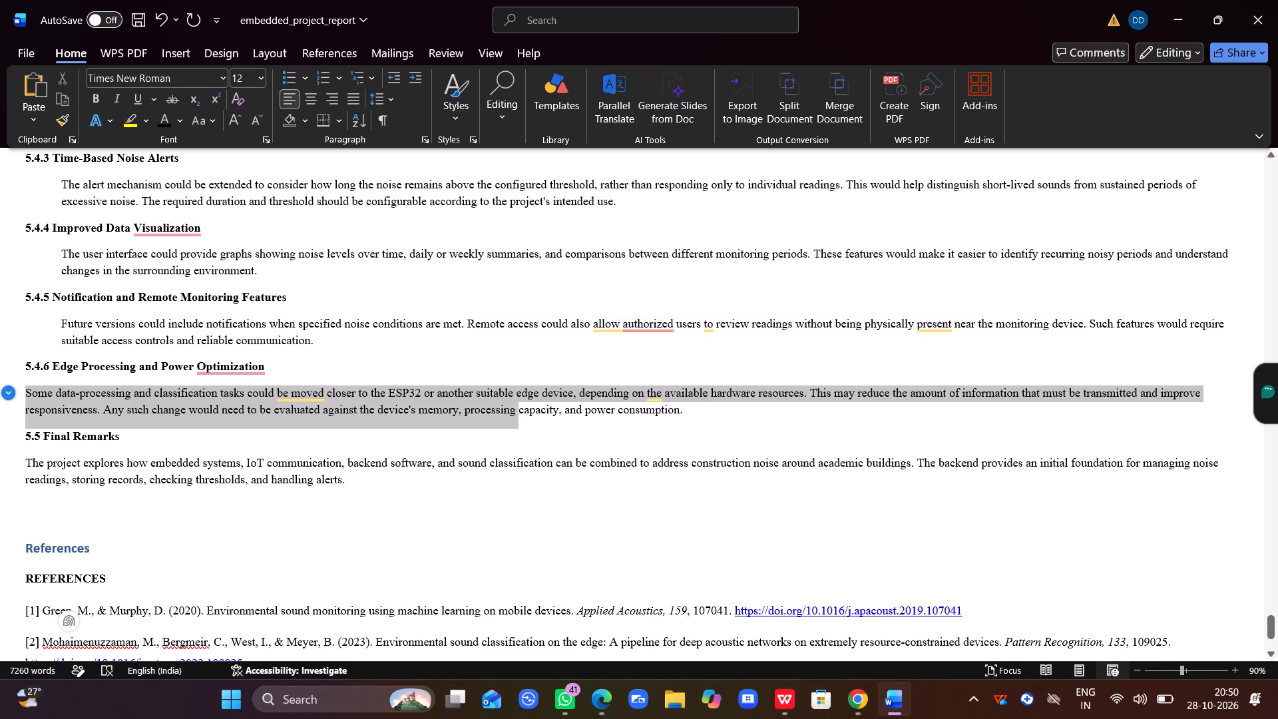
scroll(509, 415, "right", 1)
left_click_drag(509, 415, 648, 421)
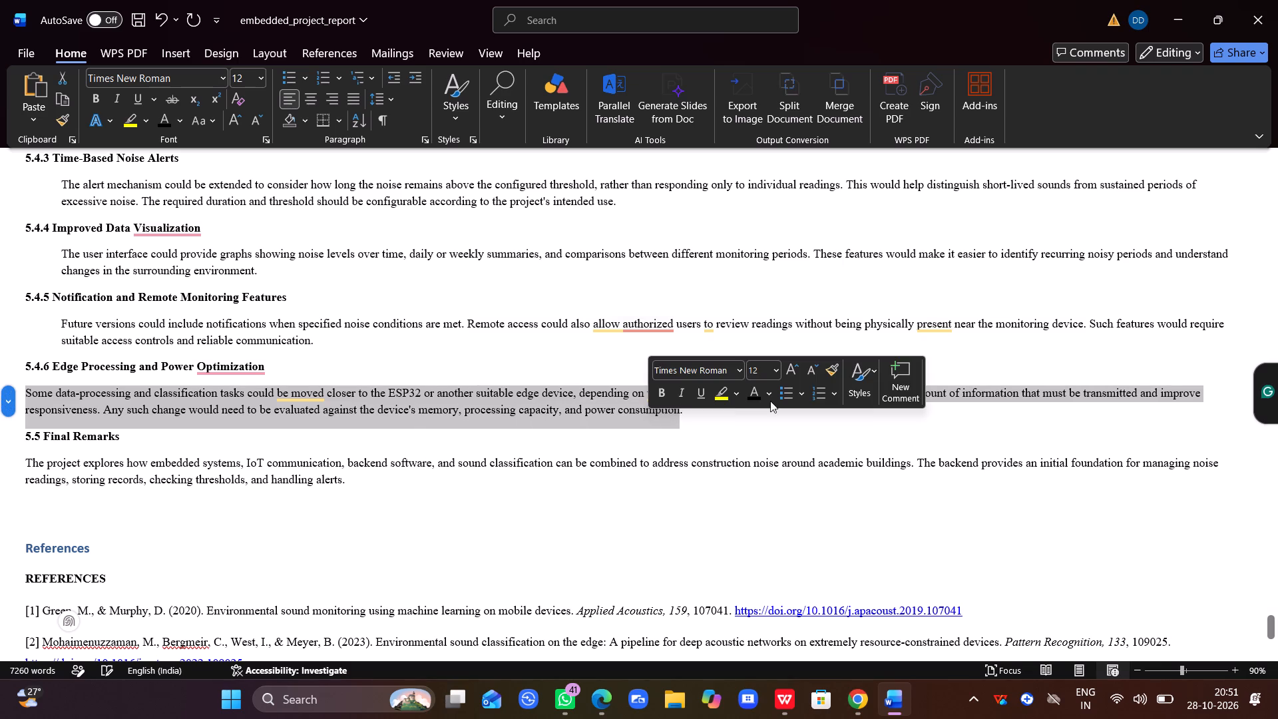
left_click(781, 391)
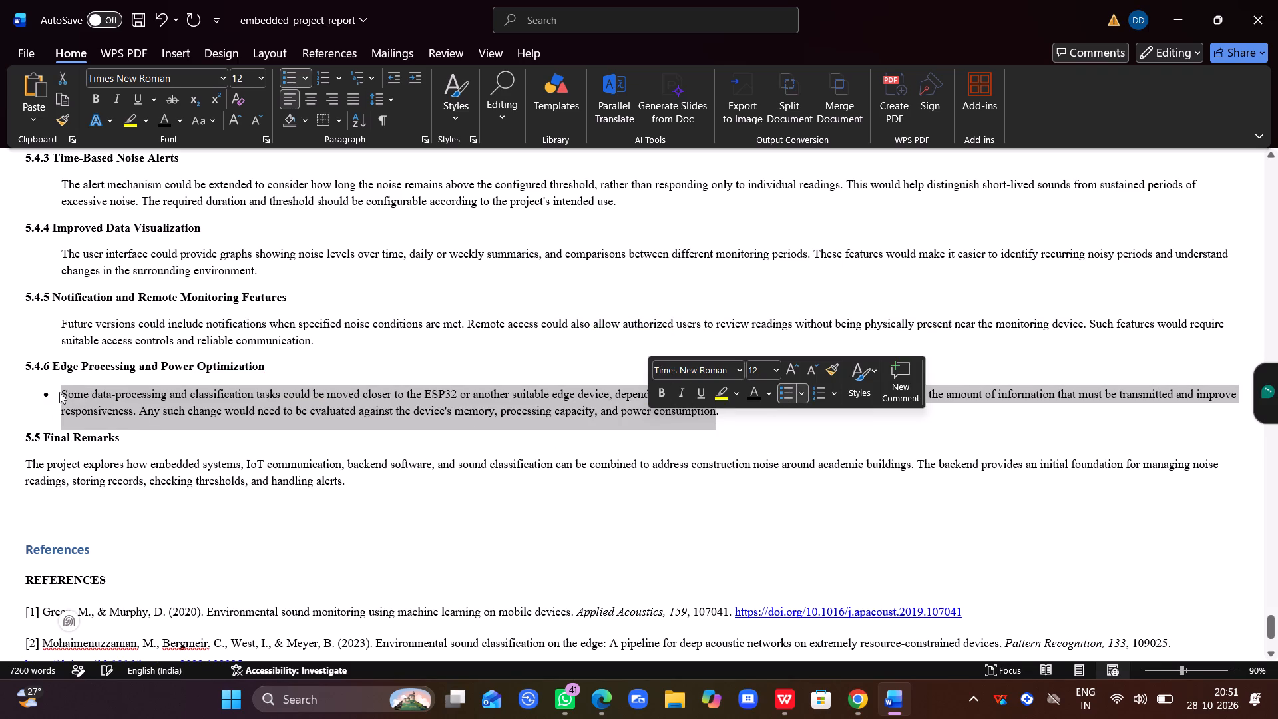
left_click(57, 392)
key("BackSpace")
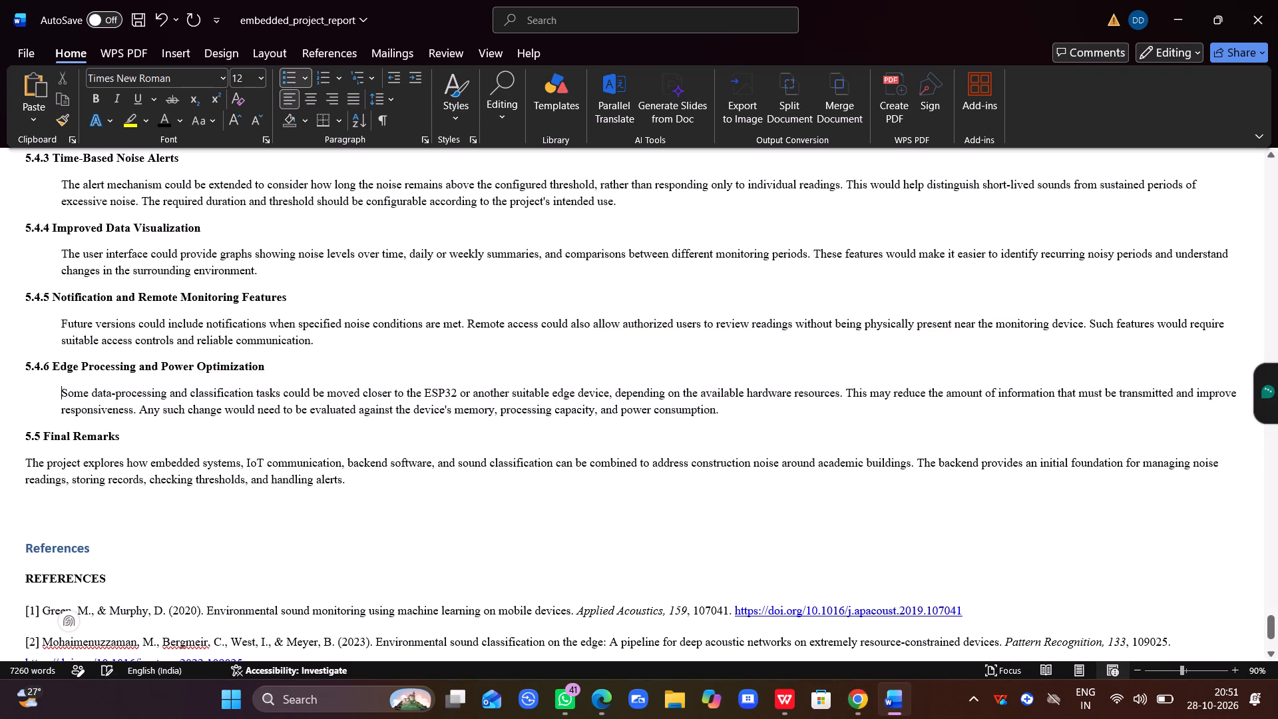
left_click_drag(25, 464, 359, 485)
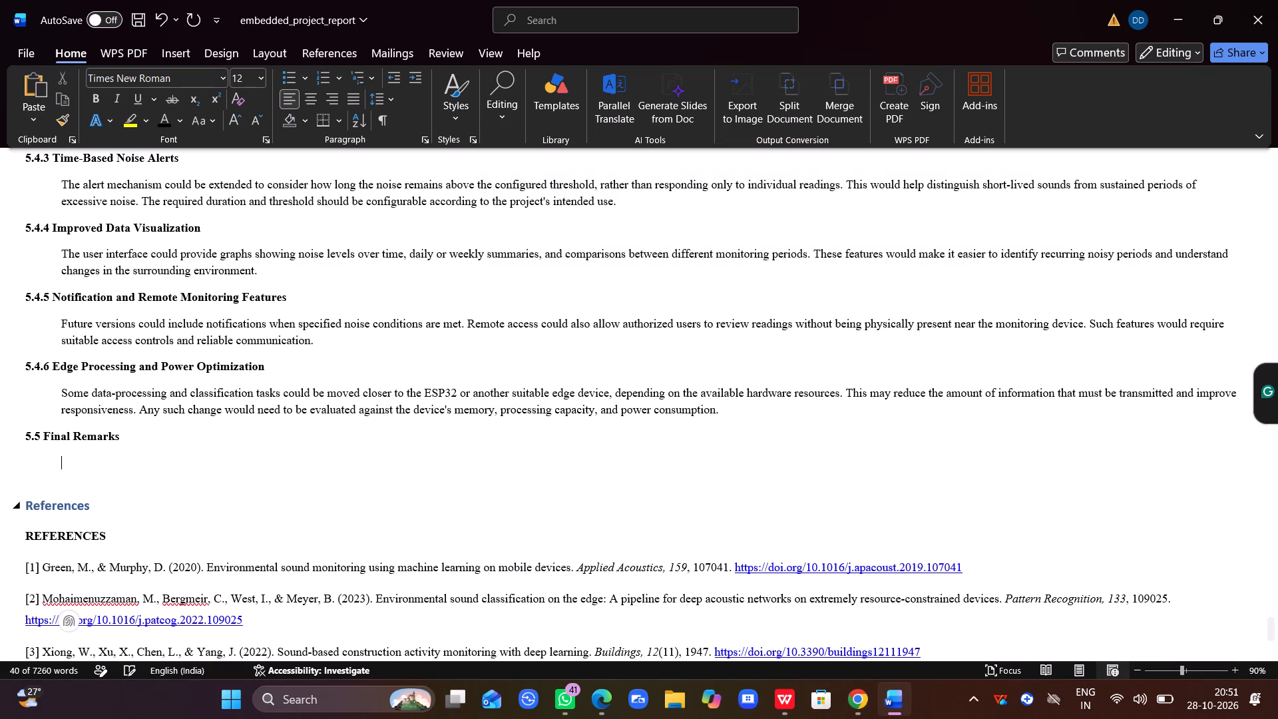
key("ctrl+v")
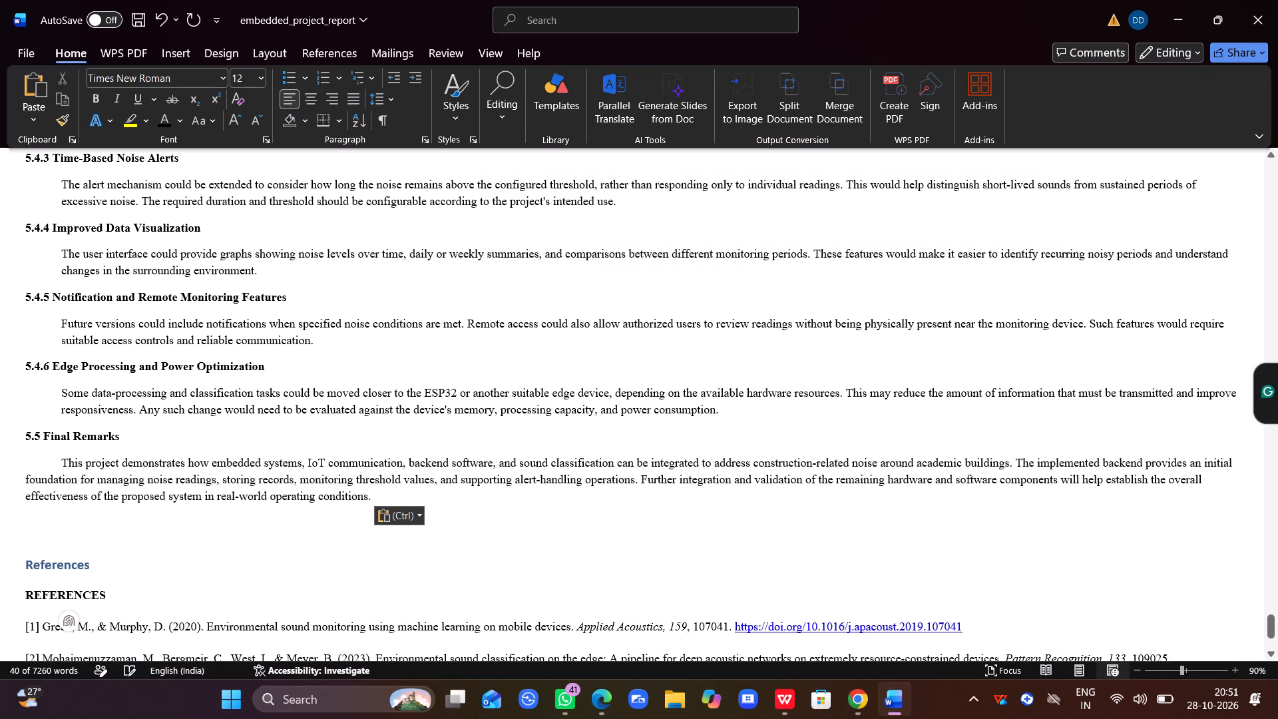
left_click(26, 479)
key("Tab")
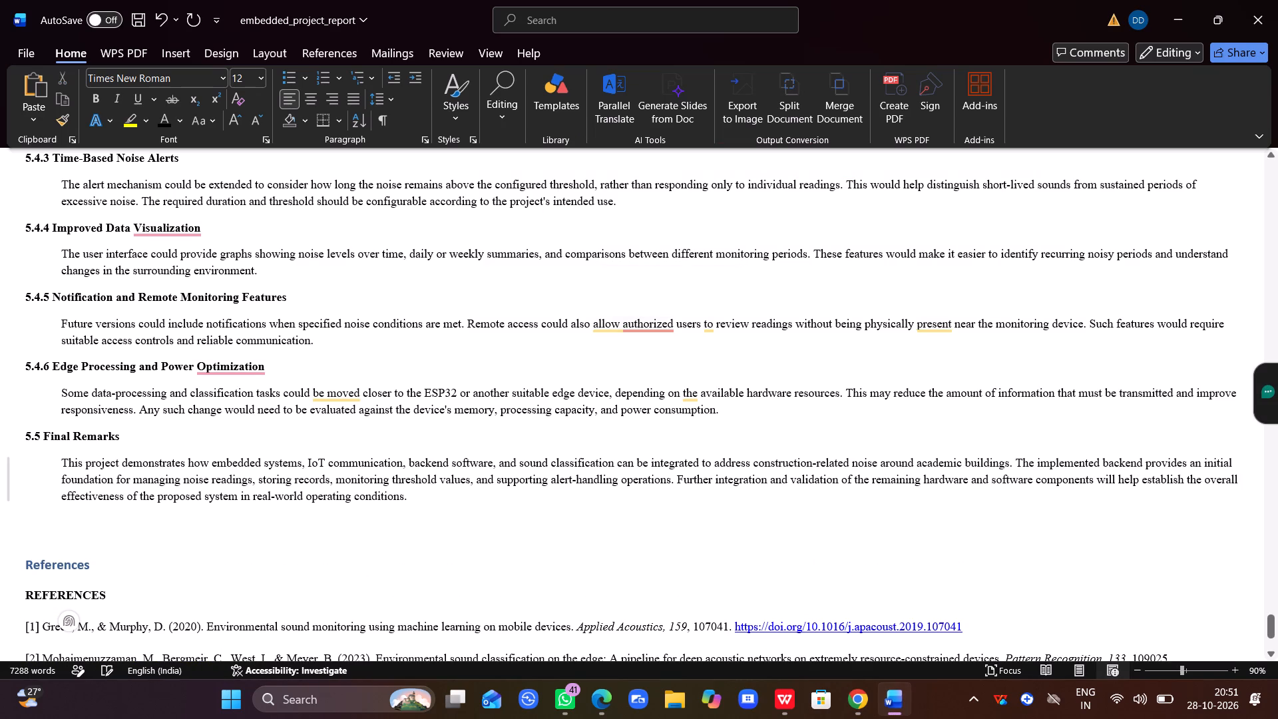
Colour the black CHAPTER 5: CONCLUSION & FUTURE WORK heading and the 5.1 Conclusion heading in the dark blue theme colour.
scroll(123, 452, "up", 4)
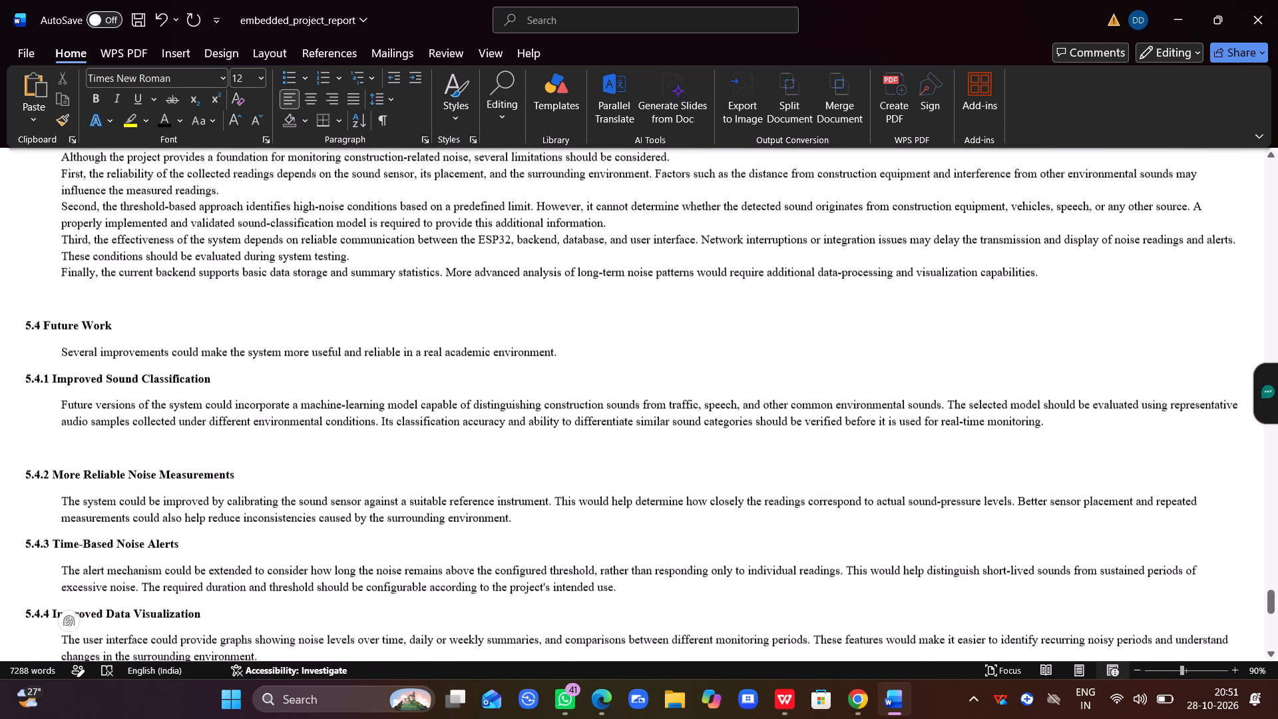
scroll(123, 452, "up", 1)
scroll(123, 452, "down", 1)
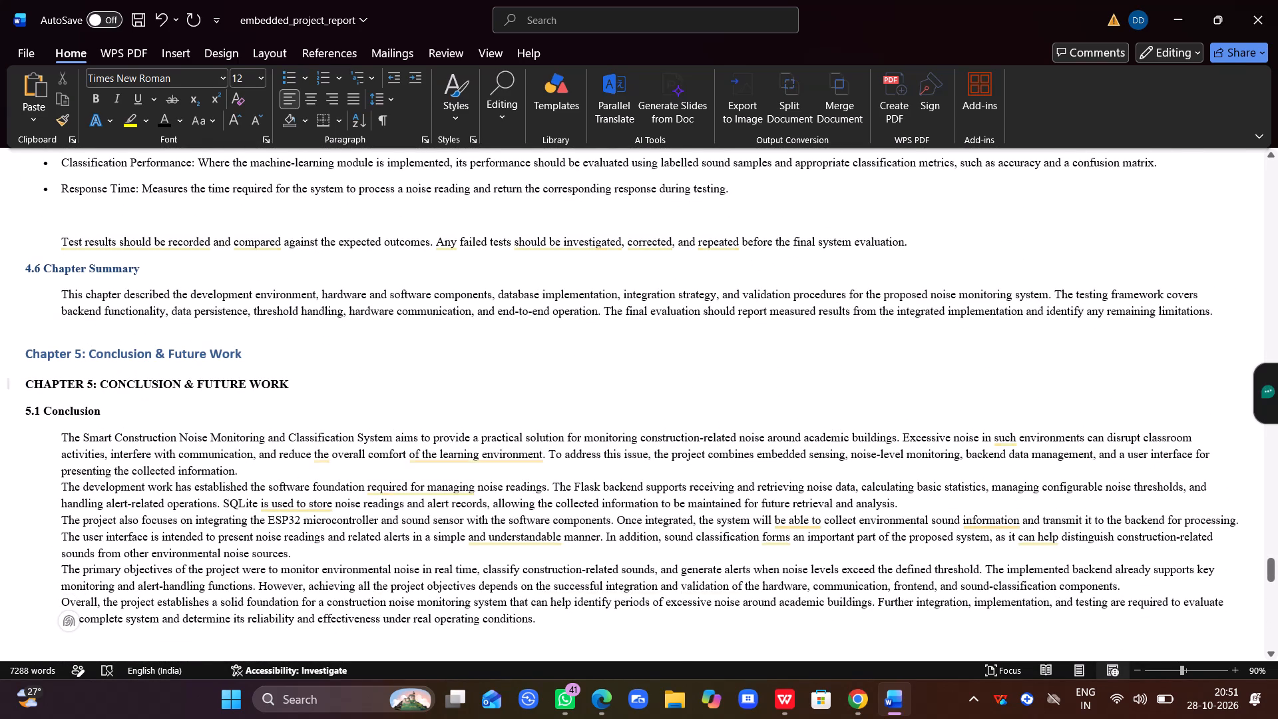
left_click_drag(23, 380, 108, 417)
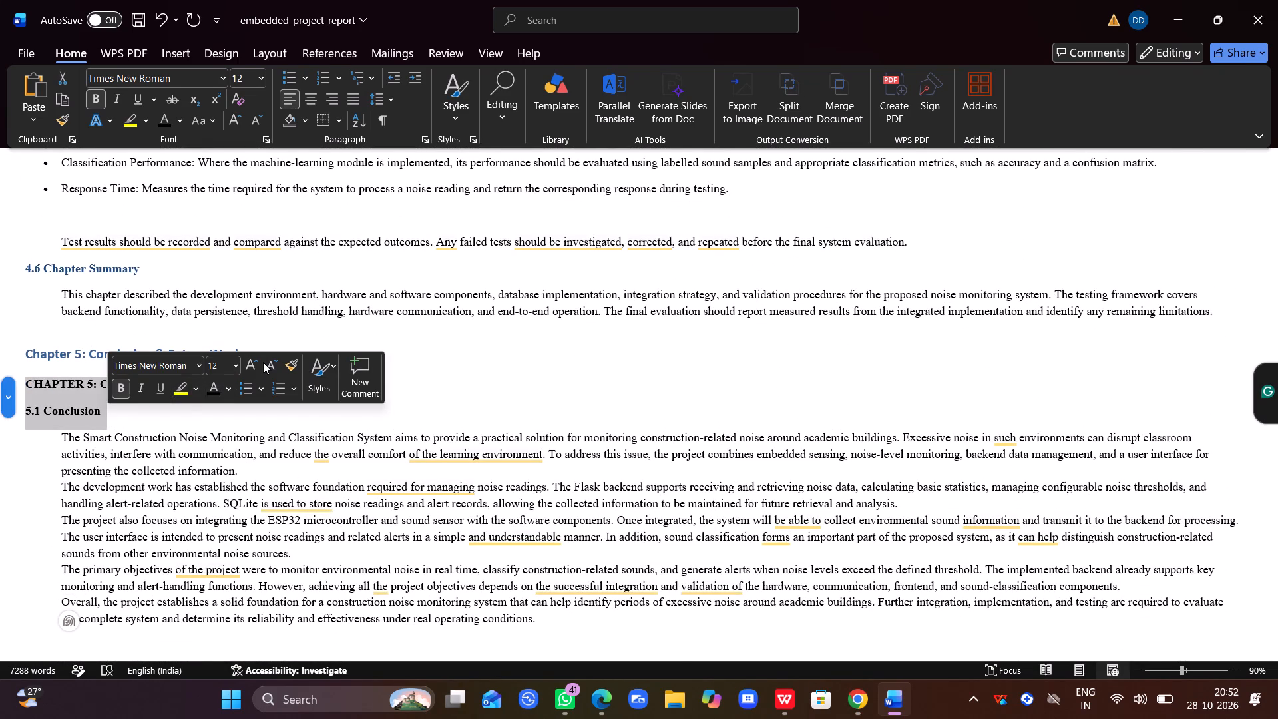
left_click(226, 388)
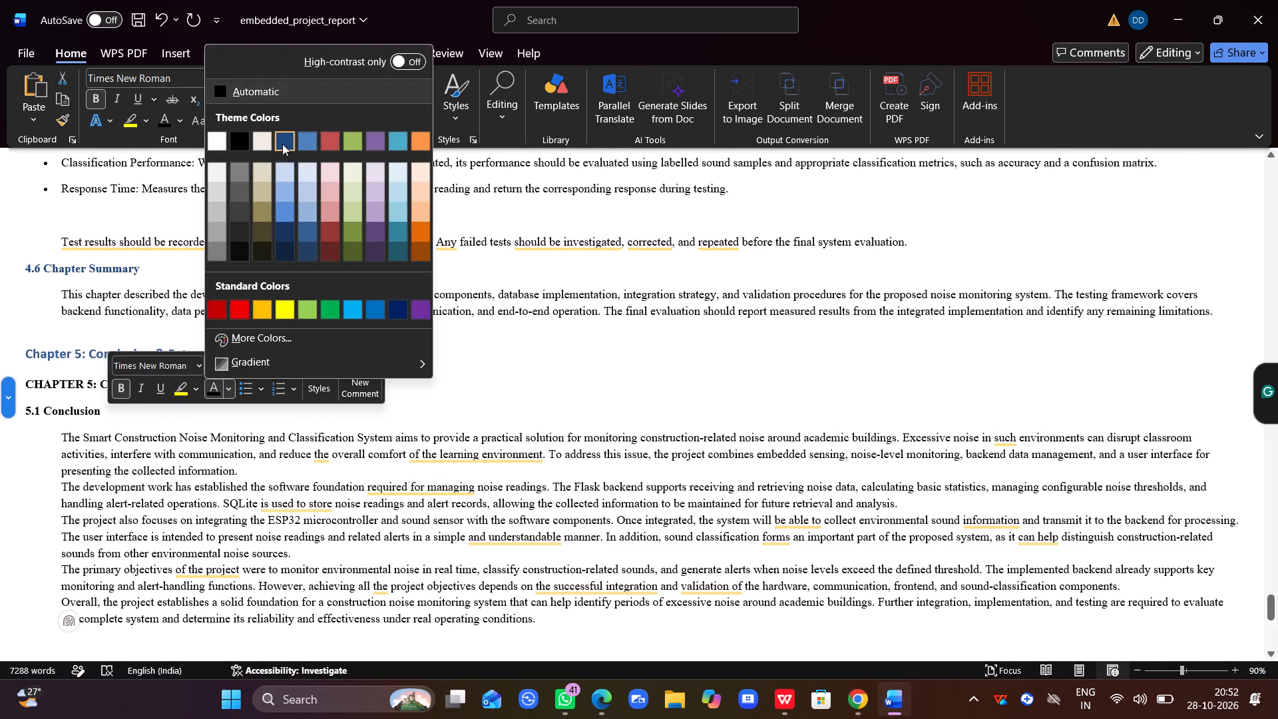
left_click(282, 144)
Apply the same dark blue font colour to the headings 5.2 Objectives and Achievement Status and 5.3 Limitations.
scroll(236, 445, "down", 2)
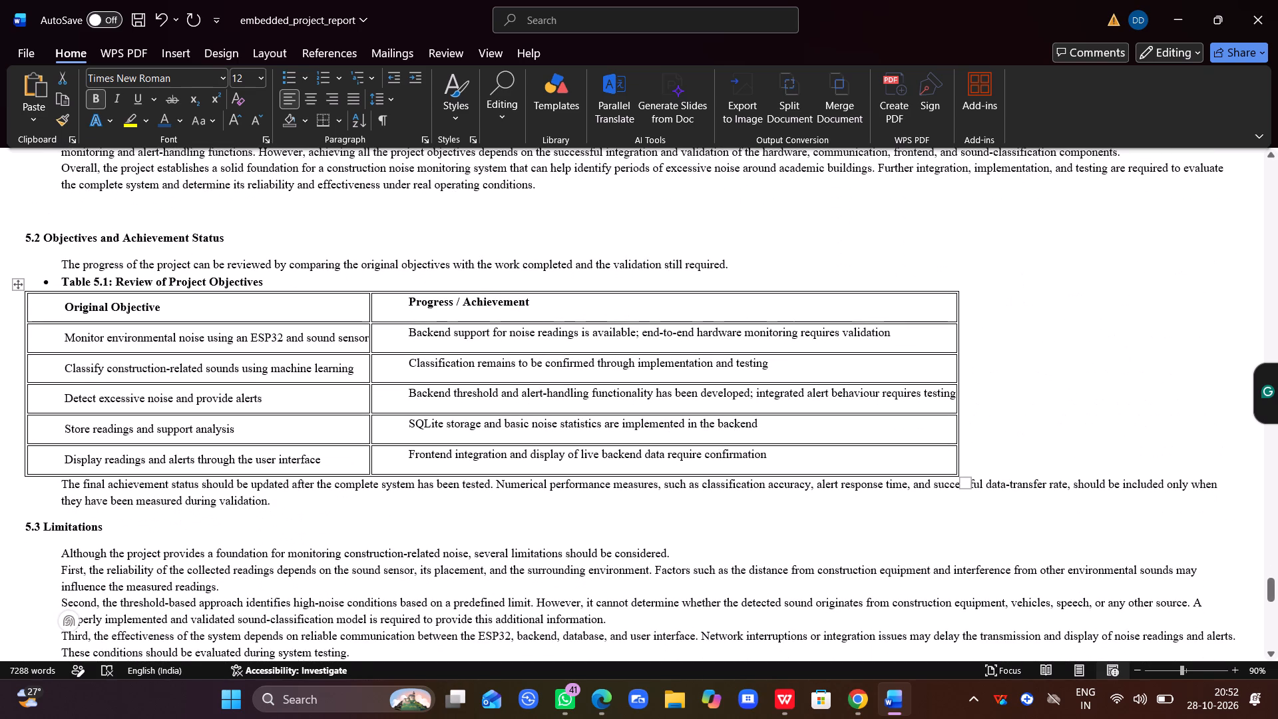
left_click_drag(23, 239, 242, 248)
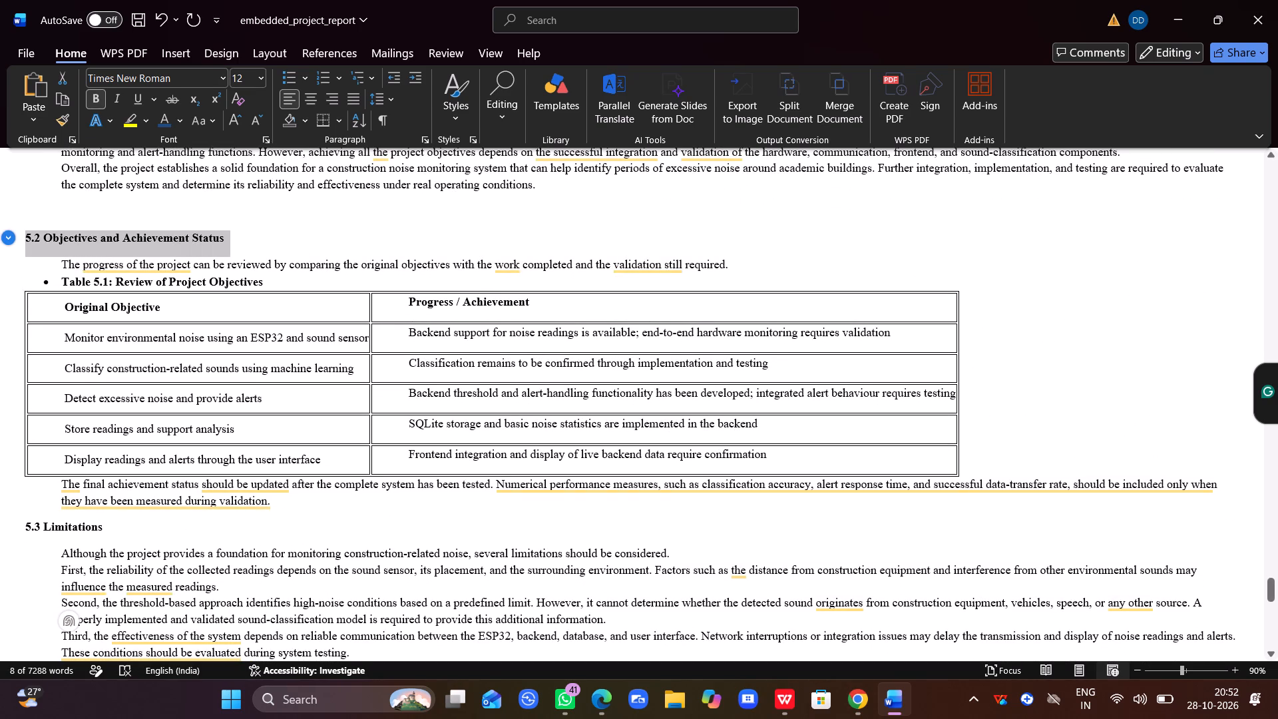
left_click_drag(242, 248, 248, 248)
left_click(347, 218)
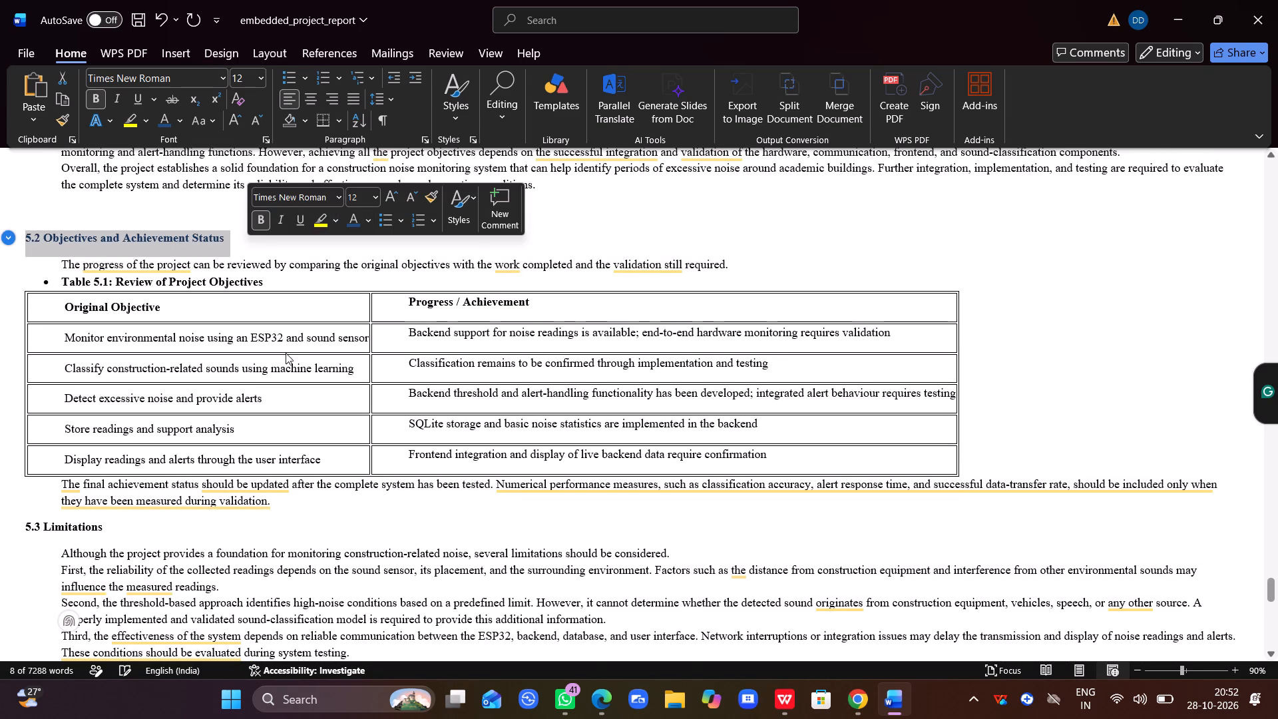
scroll(286, 353, "down", 1)
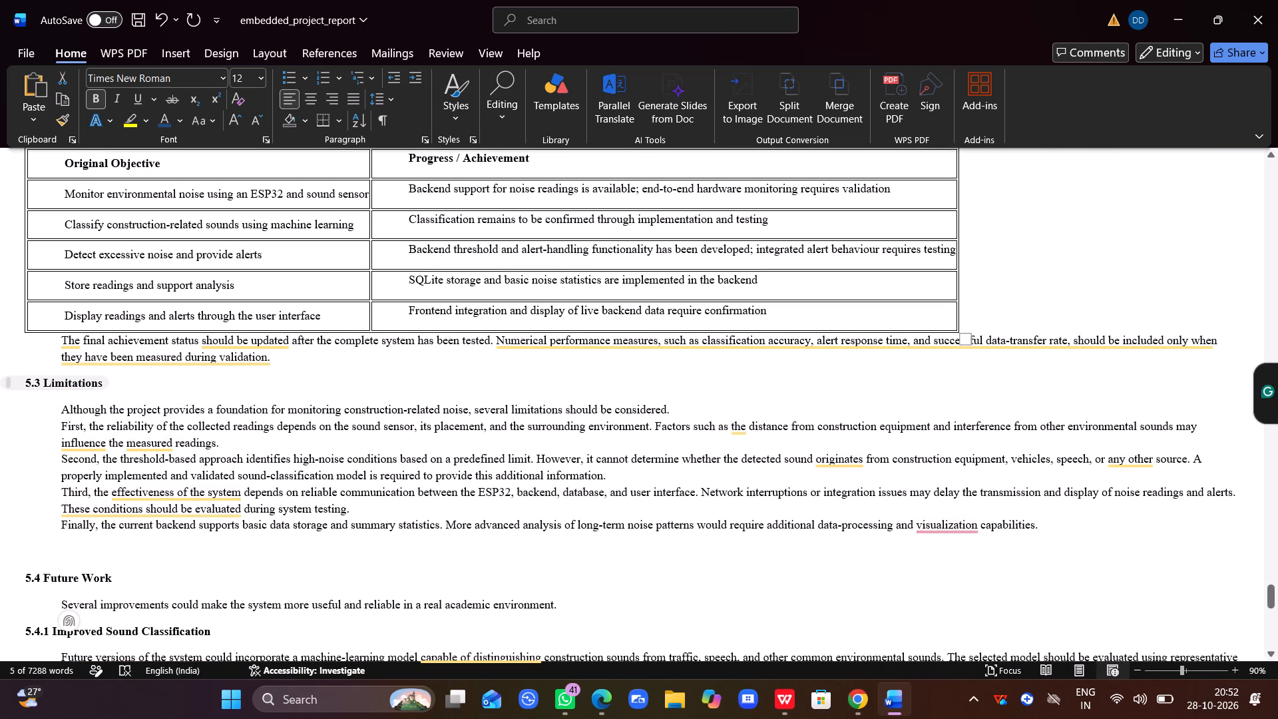
left_click_drag(23, 381, 111, 377)
left_click(220, 343)
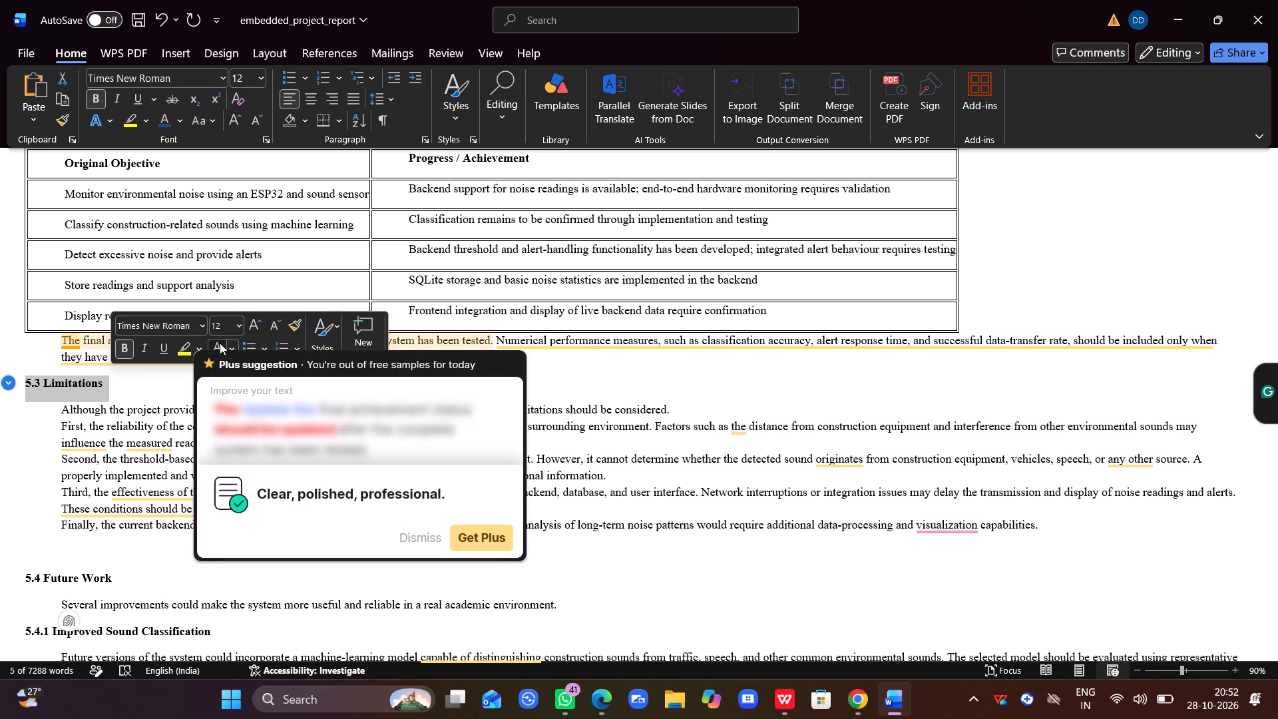
Apply the same dark blue font colour to the headings 5.4 Future Work and 5.4.1 Improved Sound Classification.
scroll(140, 501, "down", 1)
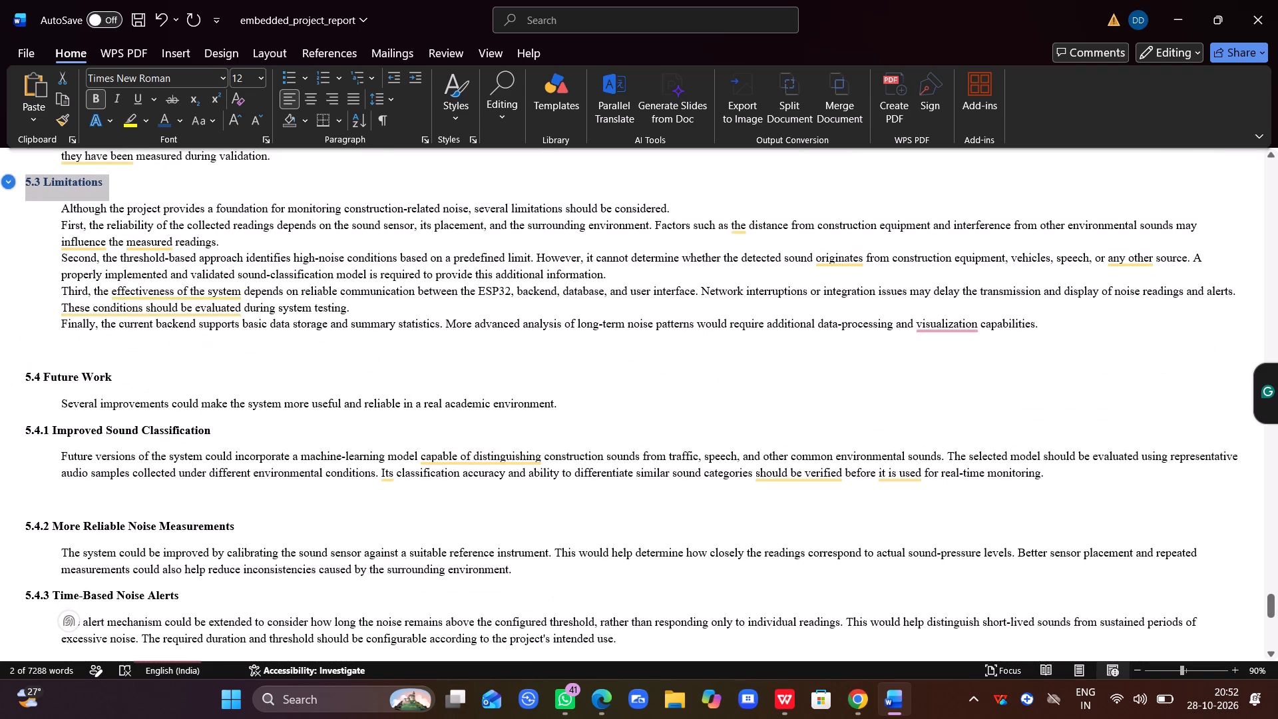
left_click_drag(125, 383, 13, 374)
left_click(122, 339)
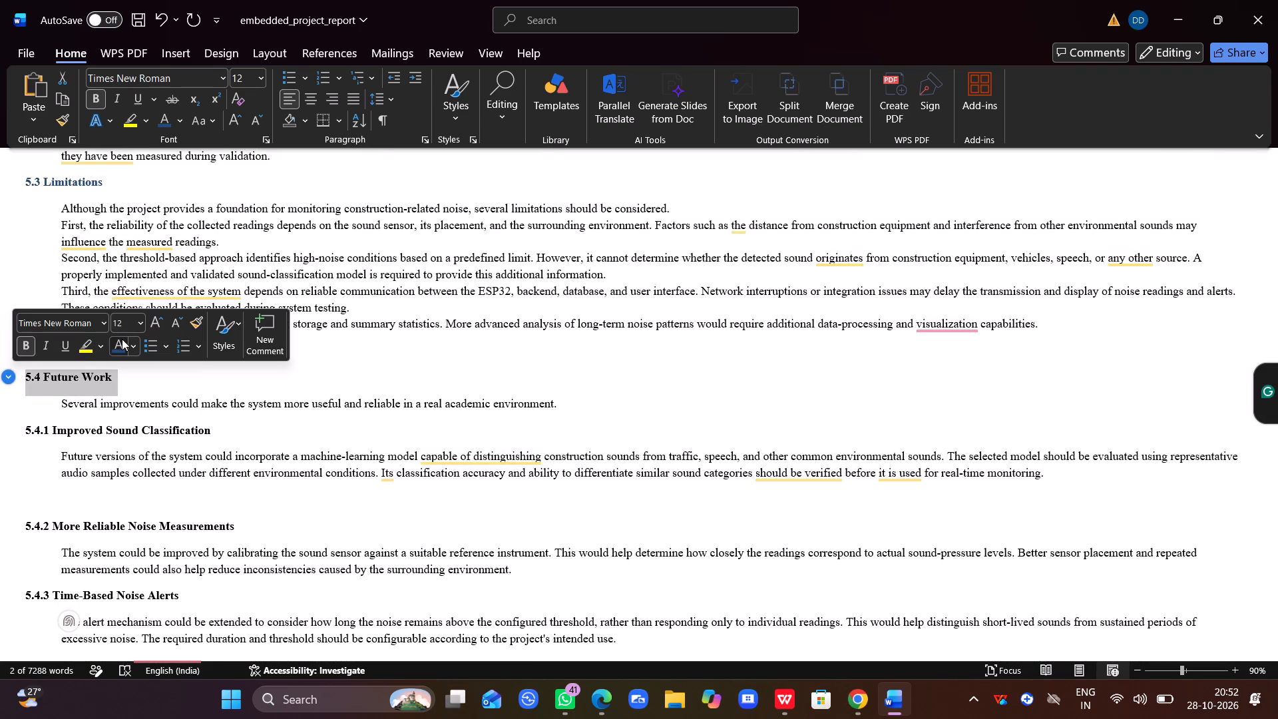
left_click_drag(216, 436, 23, 440)
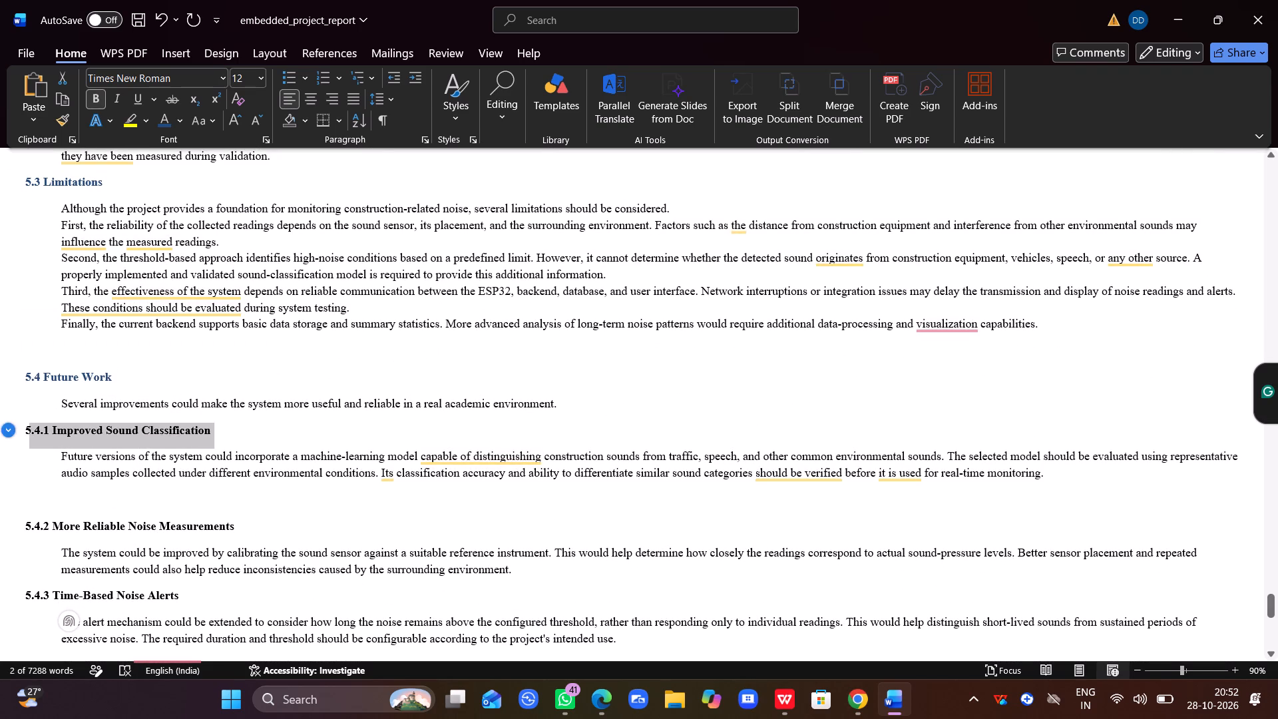
left_click_drag(23, 440, 17, 440)
left_click(114, 413)
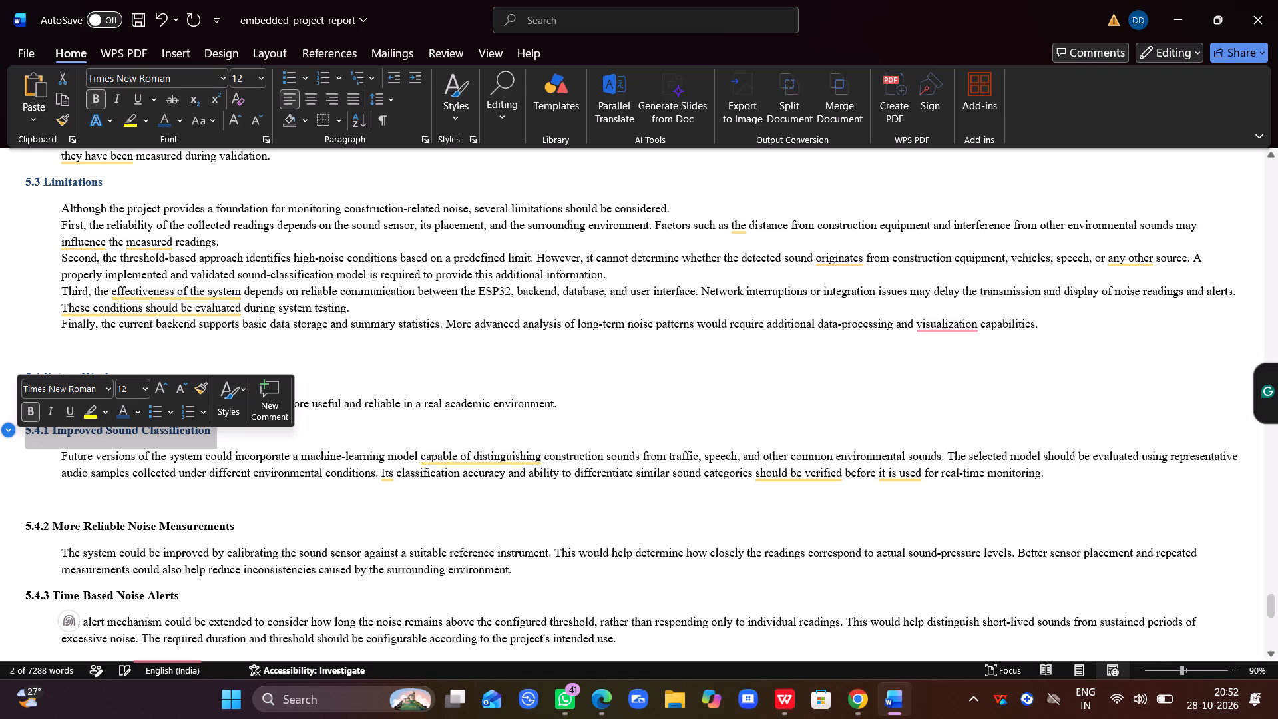
Apply the same dark blue font colour to the headings 5.4.2 More Reliable Noise Measurements and 5.4.3 Time-Based Noise Alerts.
left_click_drag(242, 526, 17, 520)
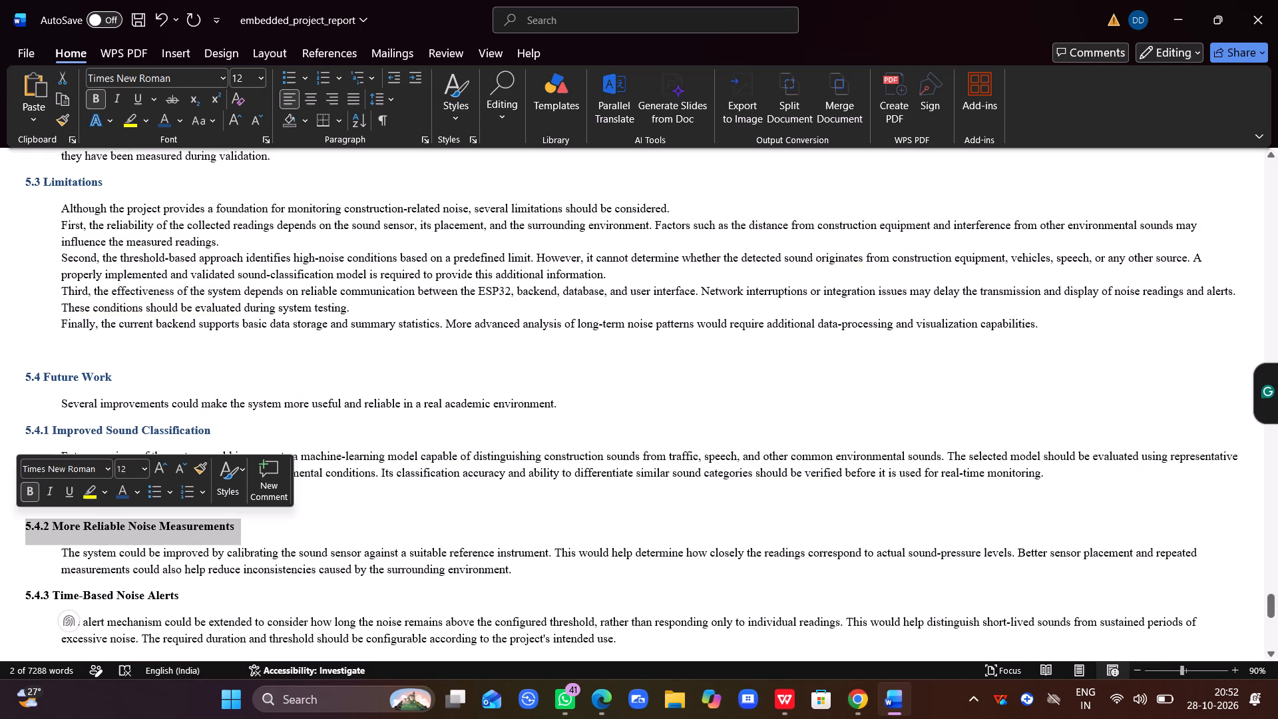
left_click_drag(133, 485, 126, 490)
left_click(126, 490)
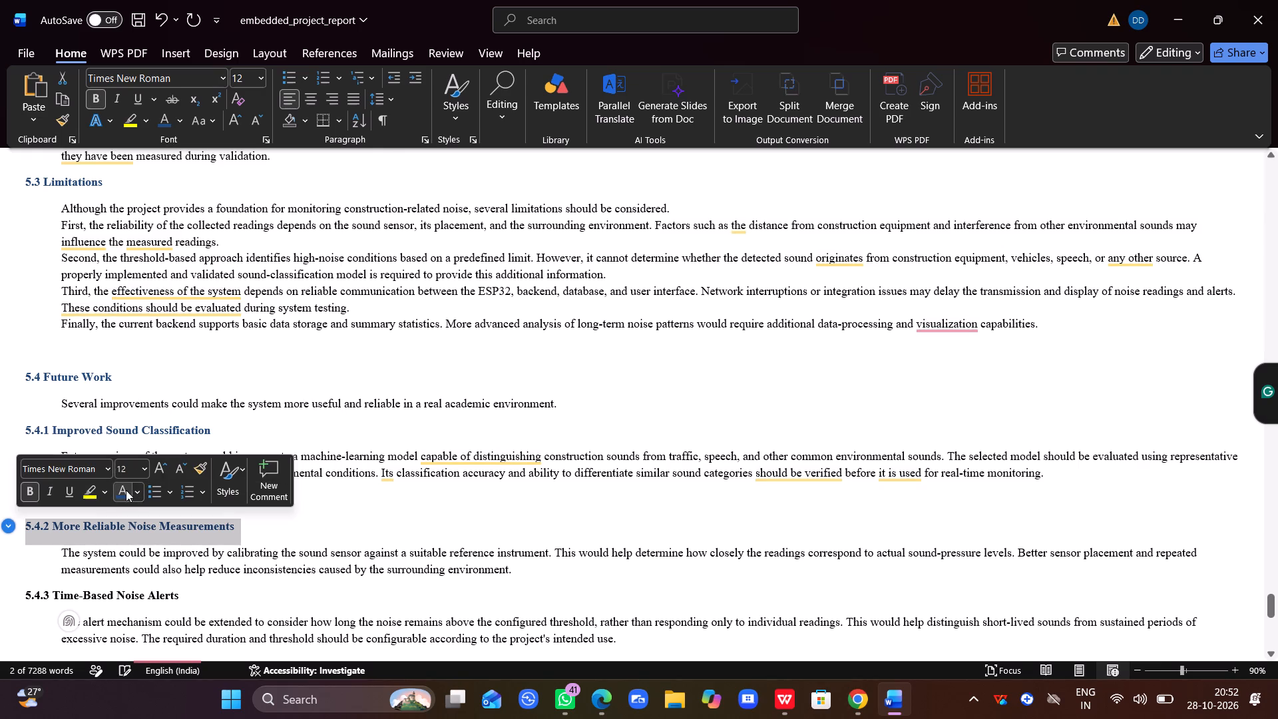
left_click_drag(188, 590, 6, 590)
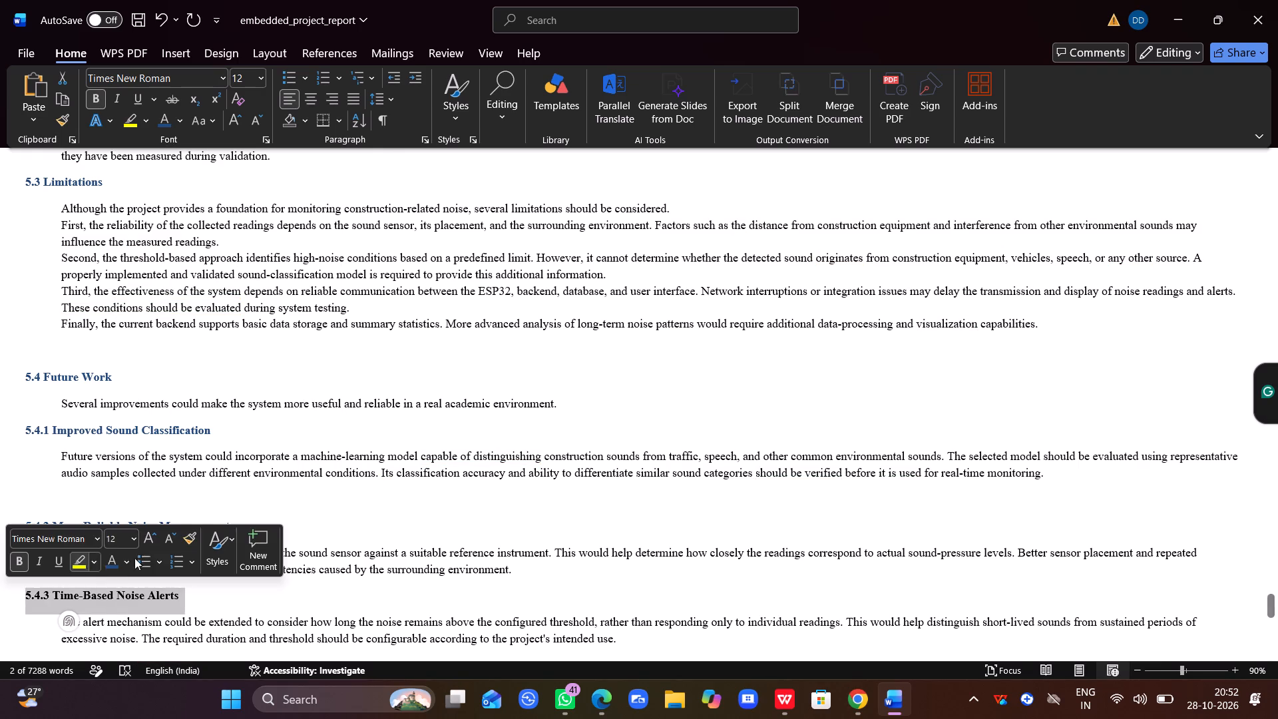
left_click(110, 567)
Apply the same dark blue font colour to the headings 5.4.4 Improved Data Visualization and 5.4.5 Notification and Remote Monitoring Features.
scroll(163, 612, "down", 2)
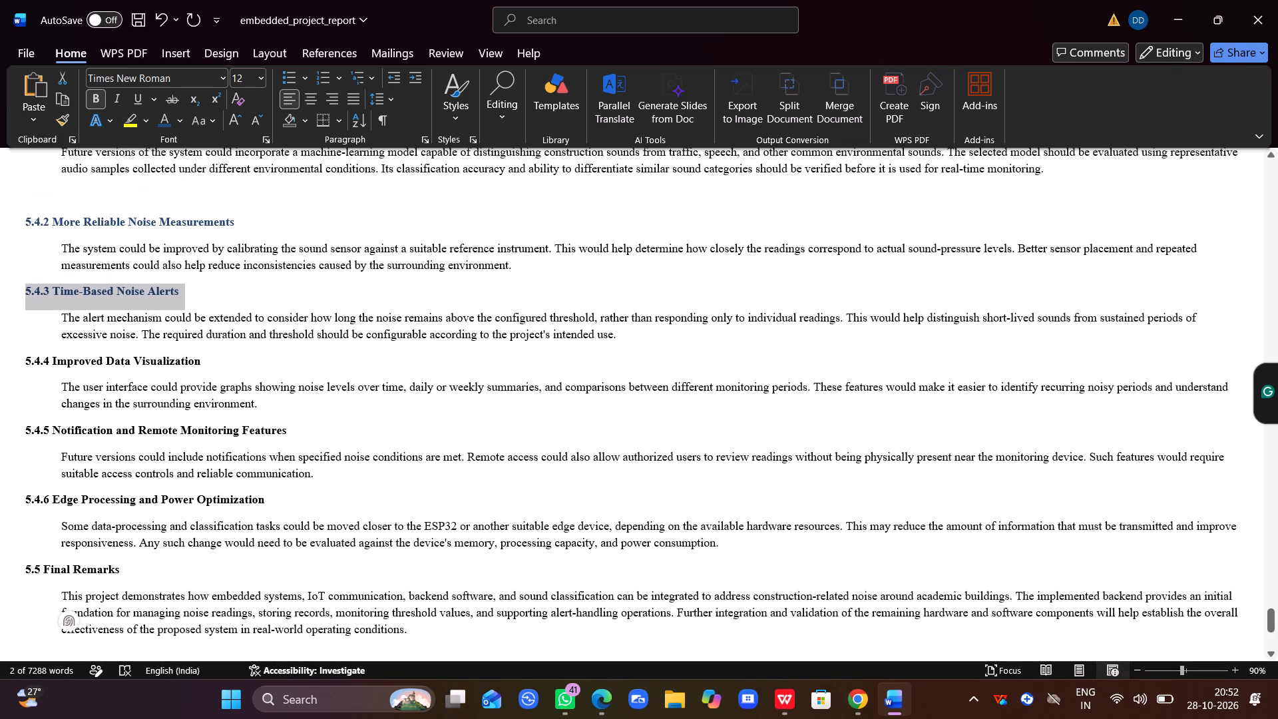
left_click_drag(217, 363, 23, 358)
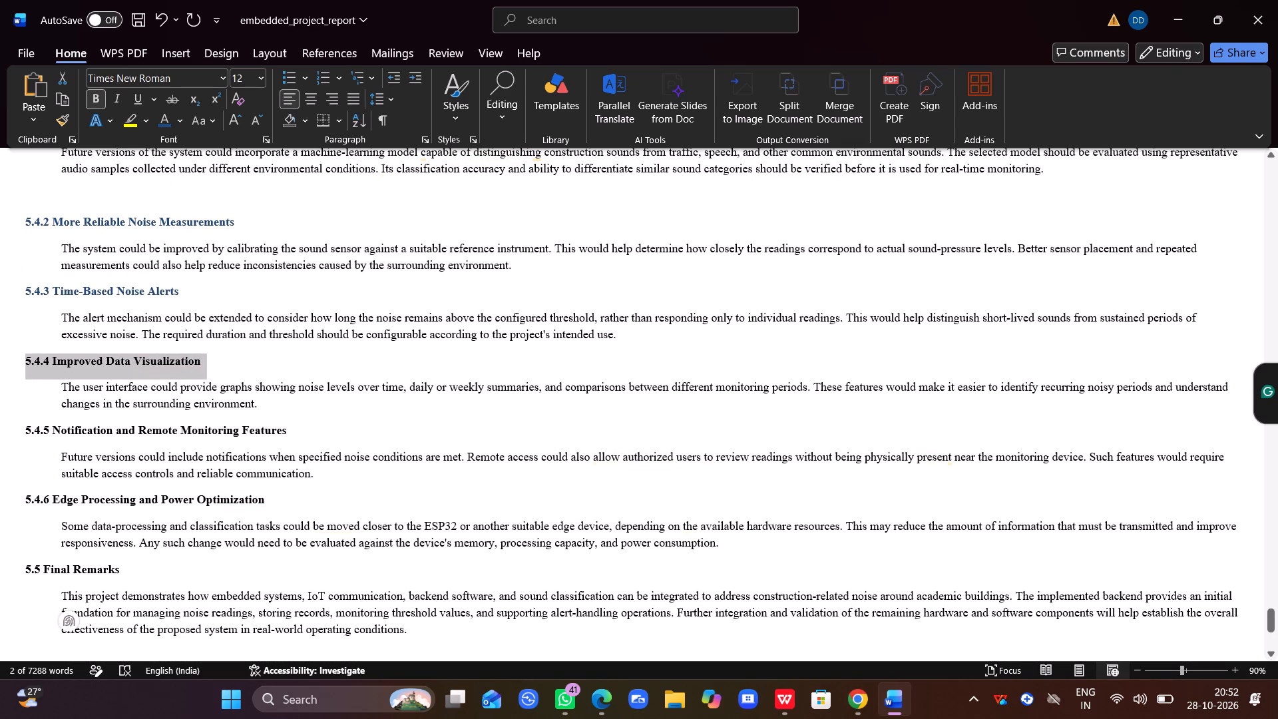
left_click_drag(23, 358, 20, 358)
left_click(128, 331)
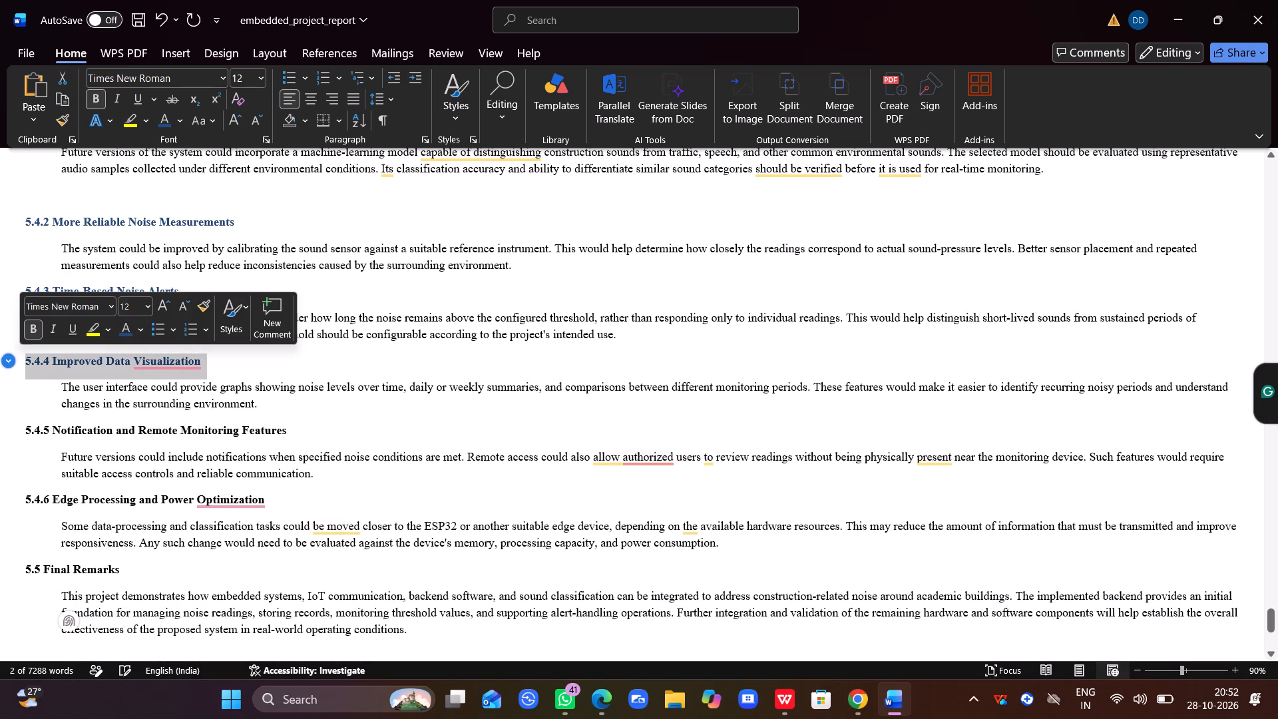
left_click_drag(306, 439, 19, 434)
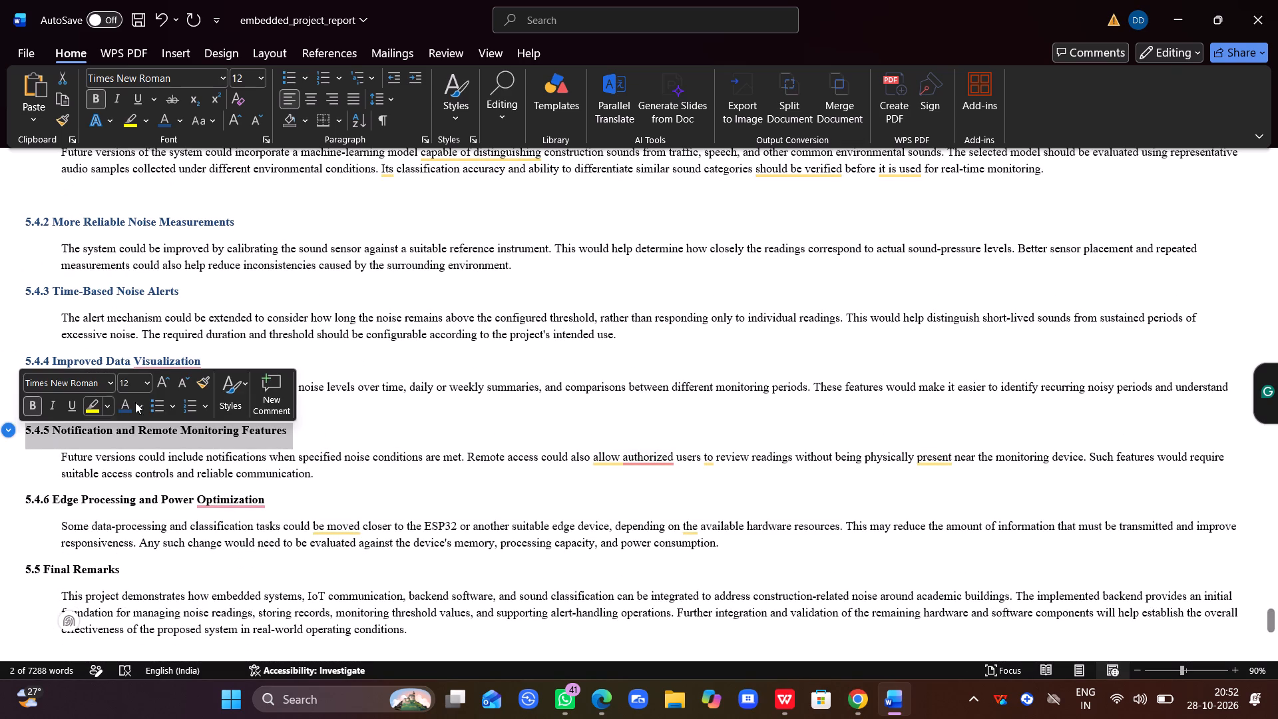
left_click(122, 411)
Apply the same dark blue font colour to the headings 5.4.6 Edge Processing and Power Optimization and 5.5 Final Remarks.
left_click_drag(276, 503, 218, 495)
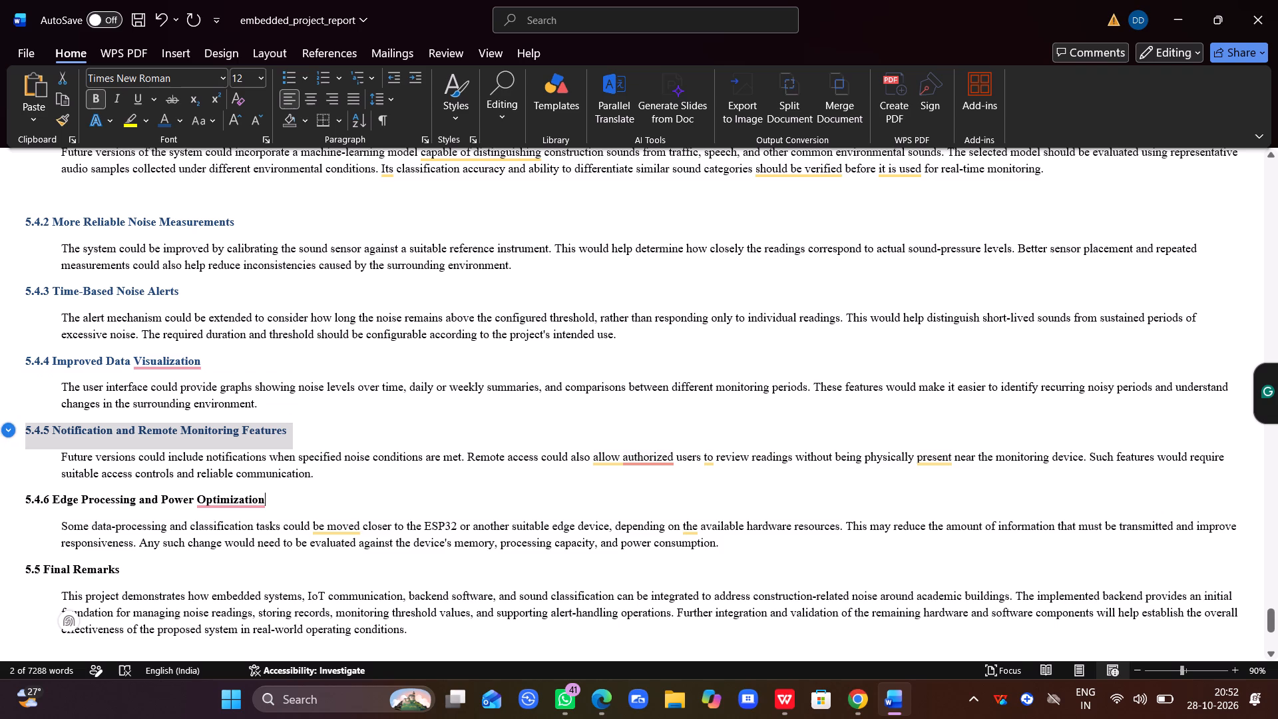
left_click_drag(218, 495, 9, 510)
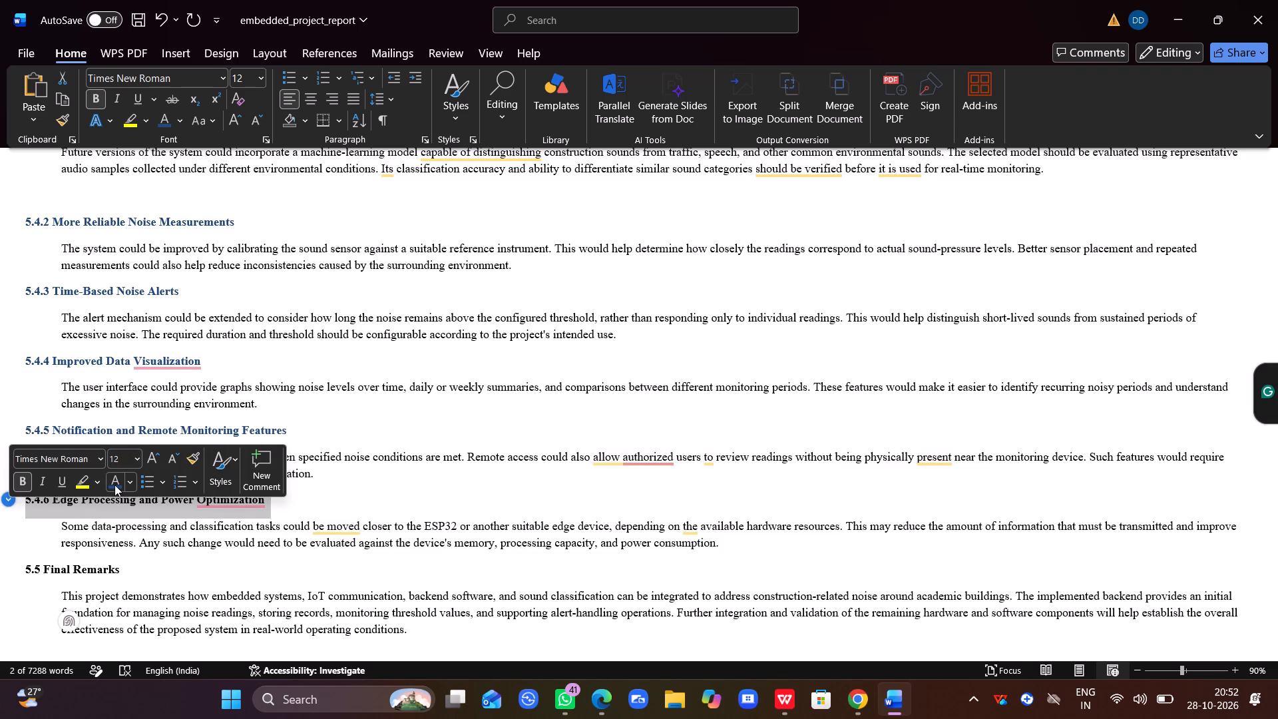
left_click(114, 485)
left_click_drag(129, 568, 0, 571)
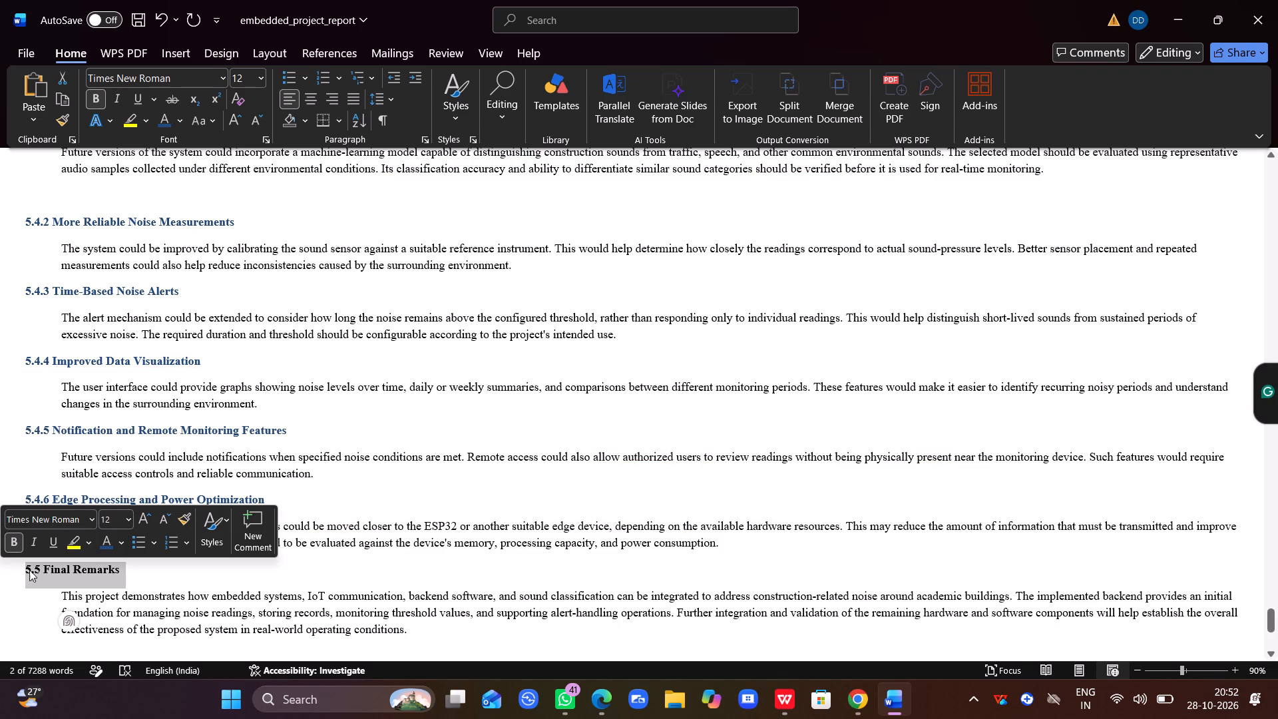
left_click(94, 550)
left_click_drag(99, 549, 102, 547)
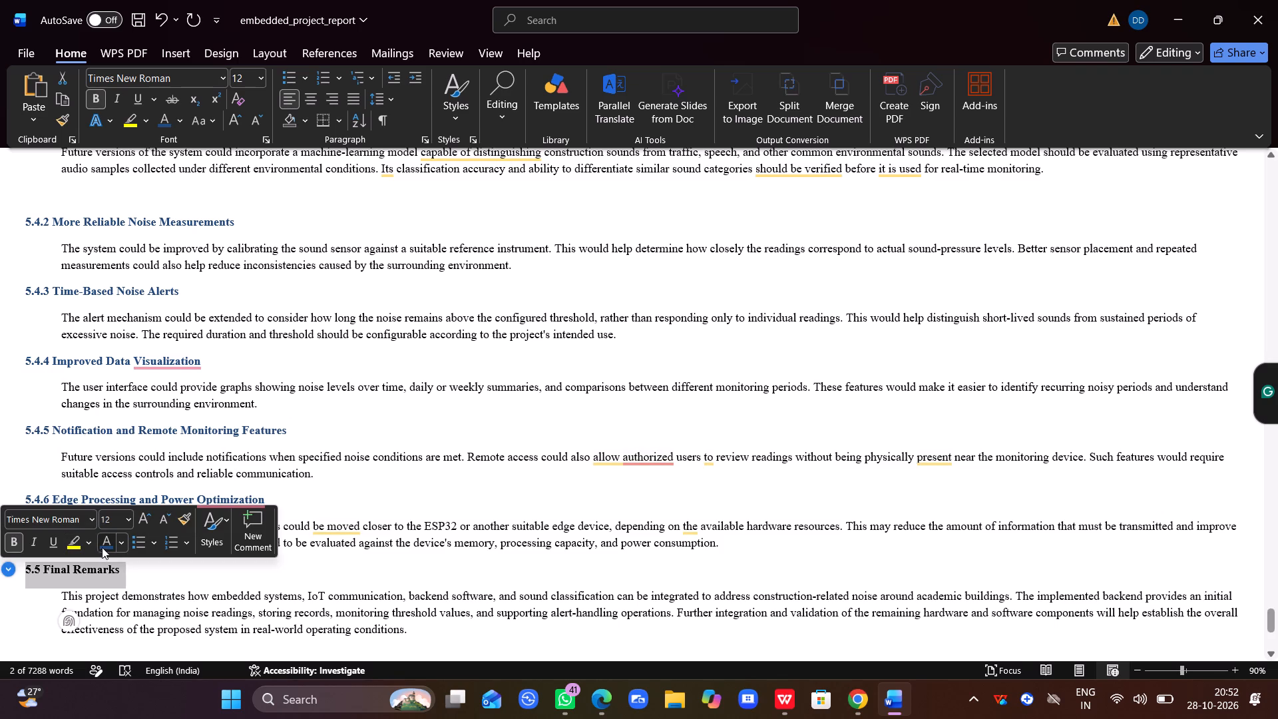
left_click_drag(102, 547, 105, 546)
left_click(105, 546)
right_click(131, 573)
scroll(131, 573, "down", 1)
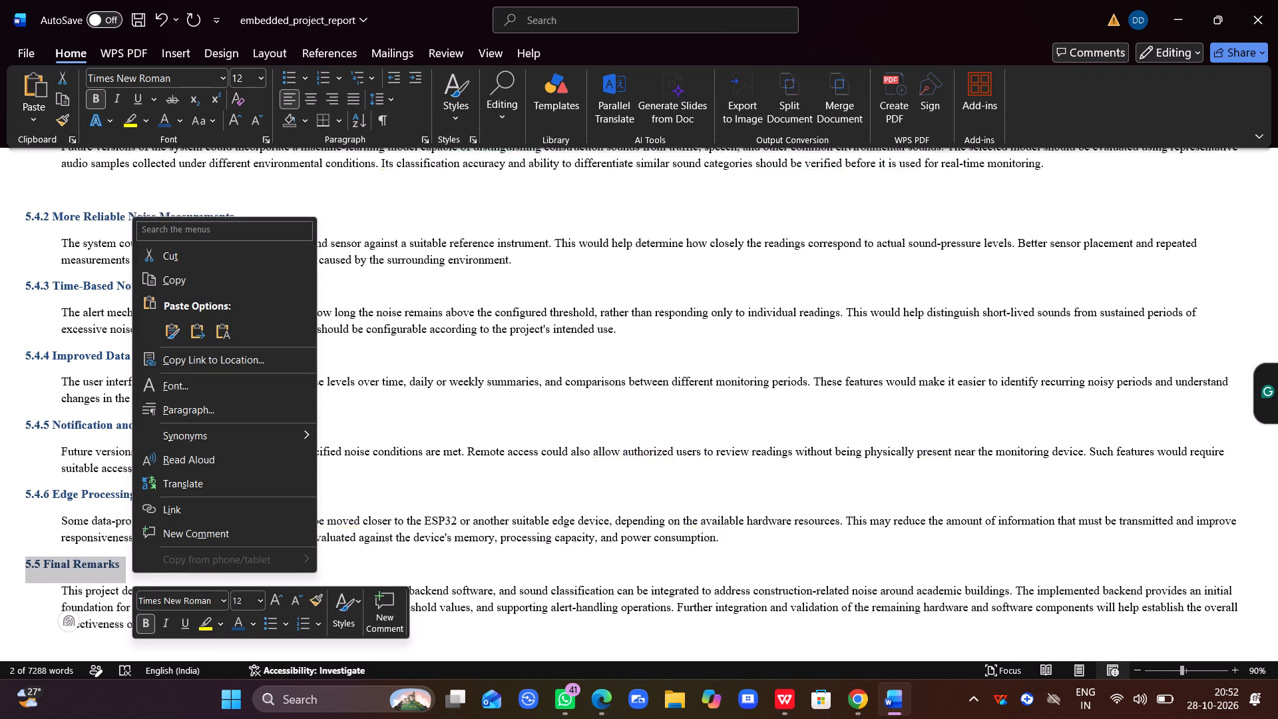
scroll(131, 573, "down", 2)
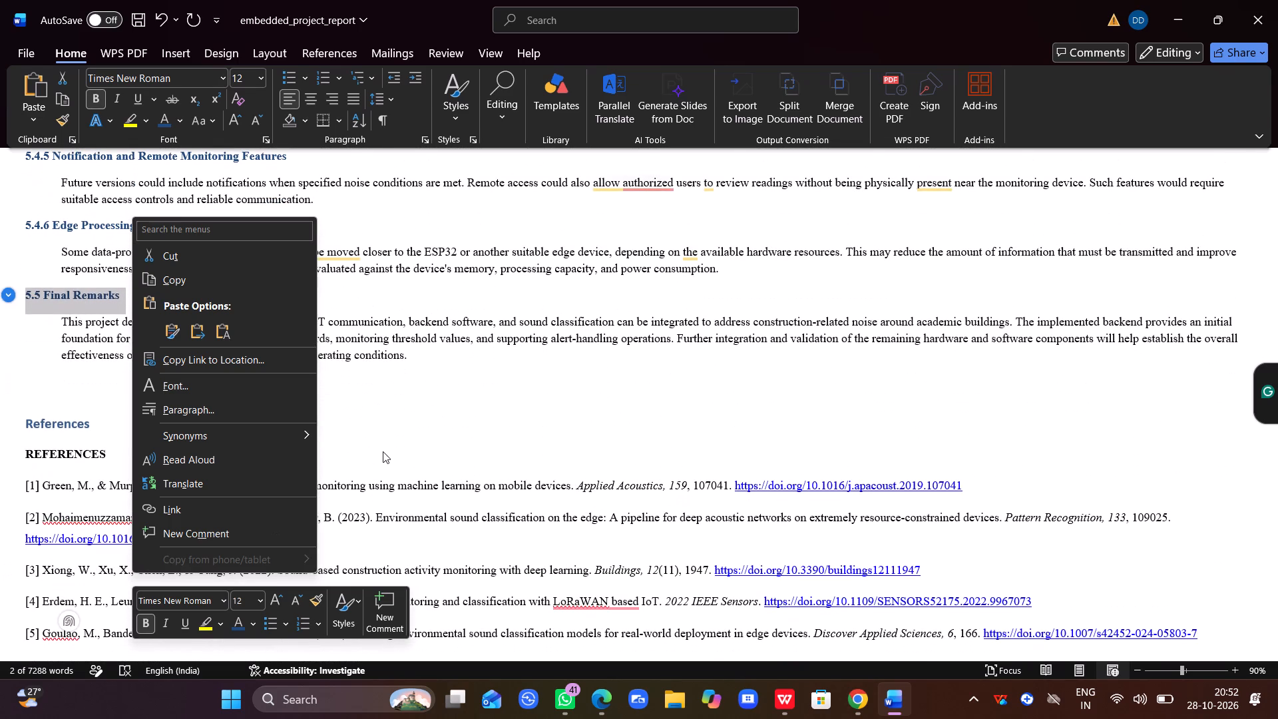
left_click(383, 451)
Format the five reference entries [1] to [5] under the REFERENCES heading as a bulleted list.
scroll(383, 451, "down", 3)
scroll(383, 451, "up", 8)
scroll(383, 451, "down", 1)
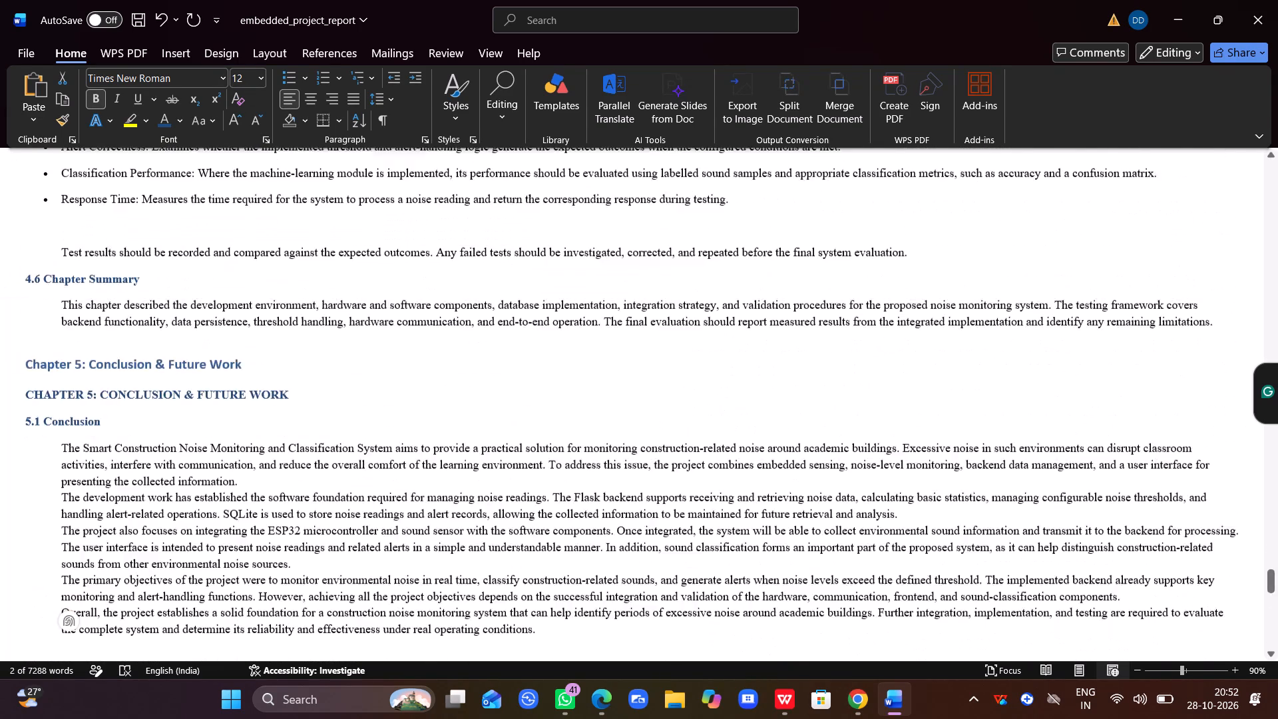
scroll(383, 451, "down", 5)
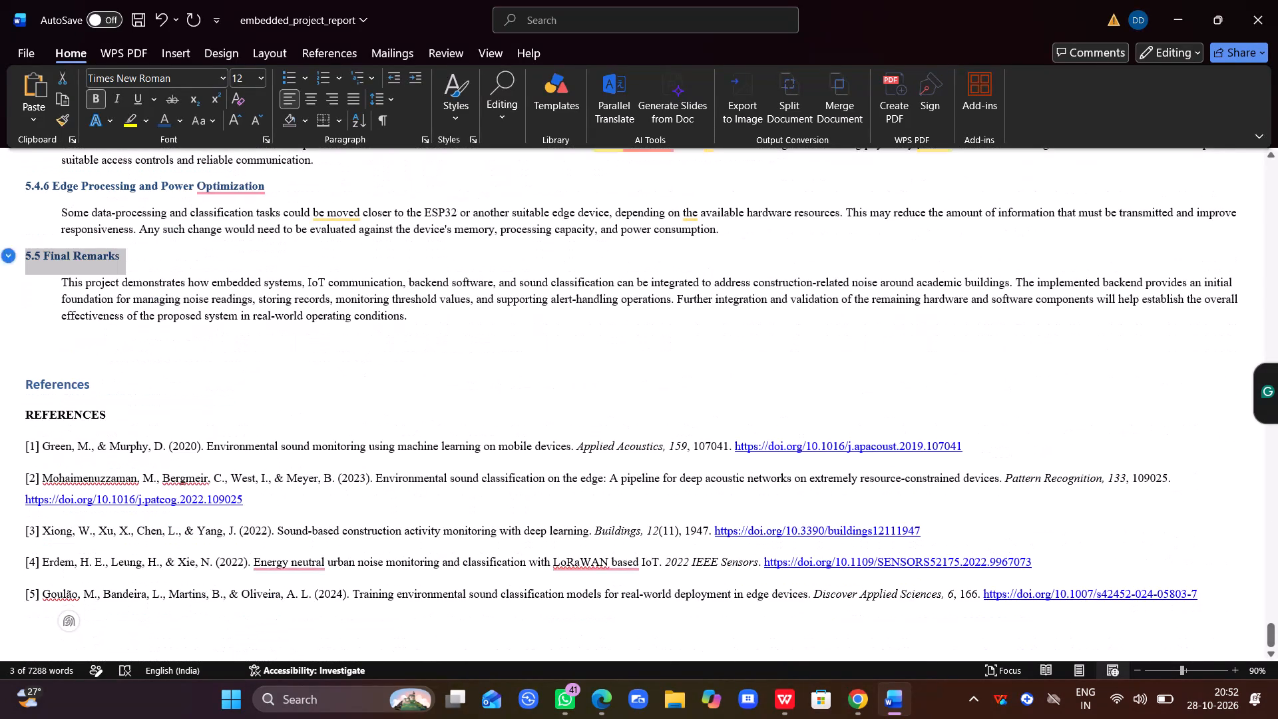
left_click_drag(23, 441, 708, 581)
scroll(403, 597, "right", 1)
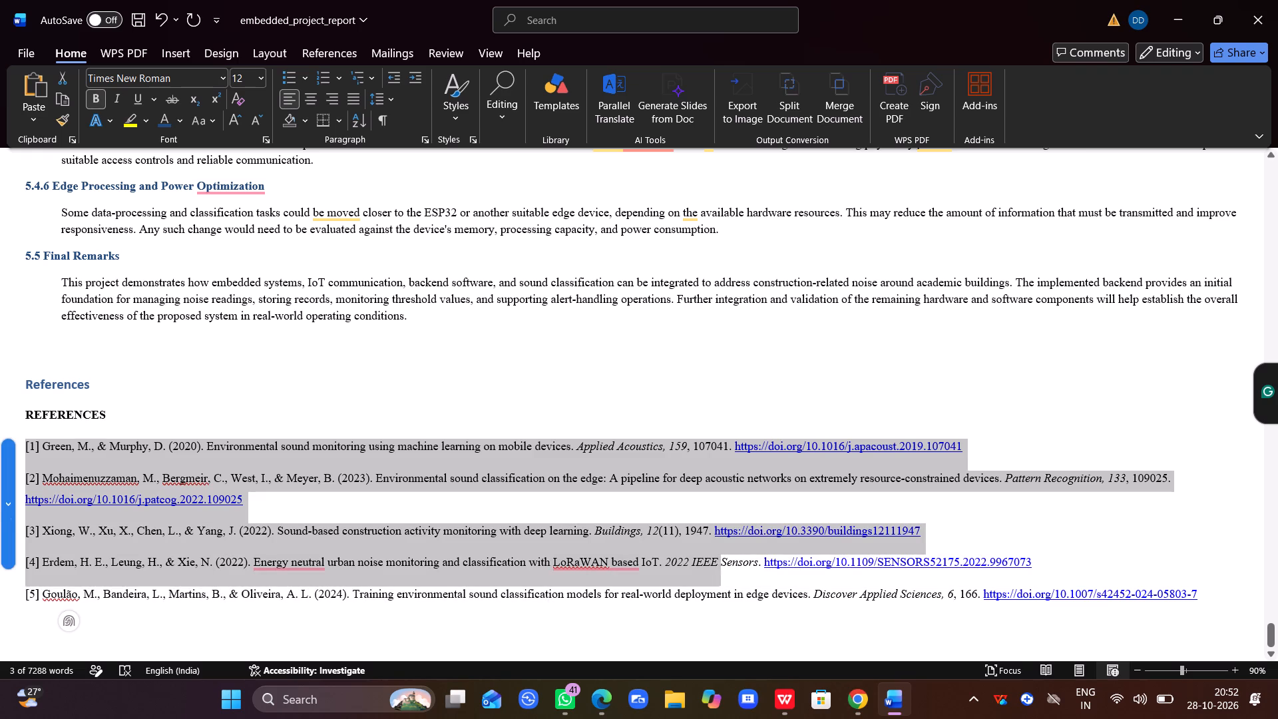
scroll(708, 581, "right", 2)
left_click_drag(708, 581, 1175, 612)
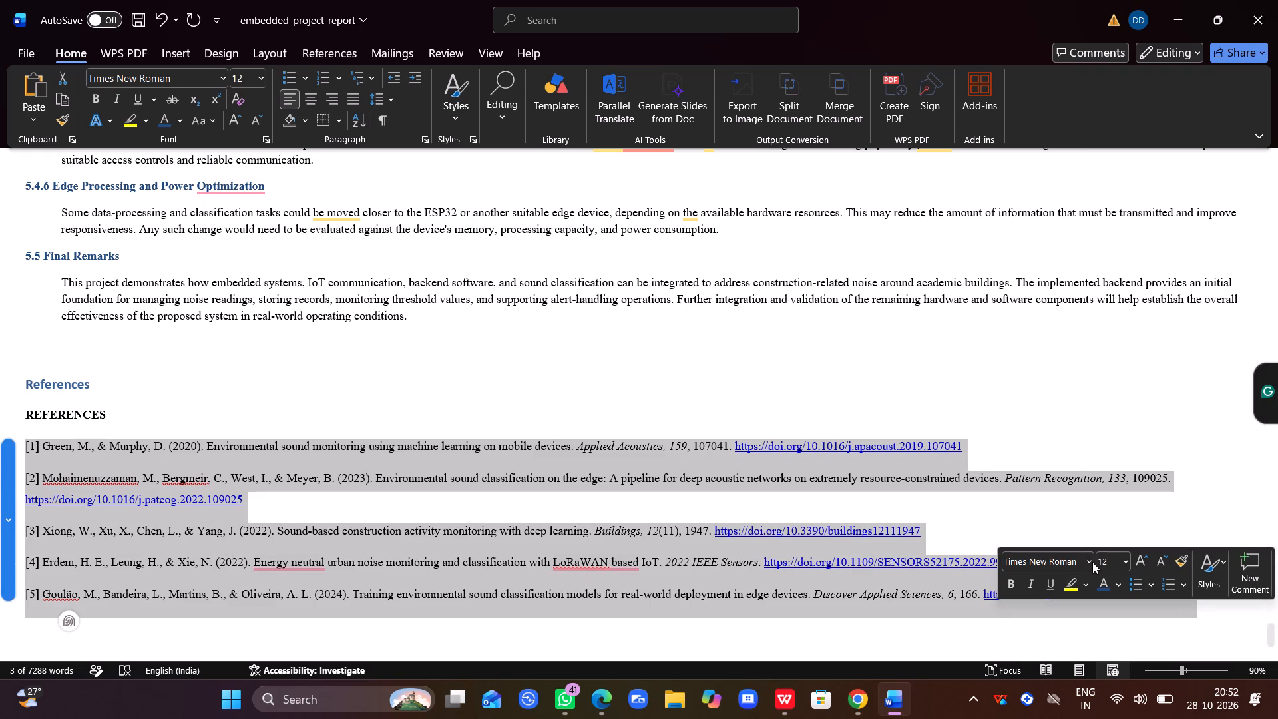
left_click(1130, 583)
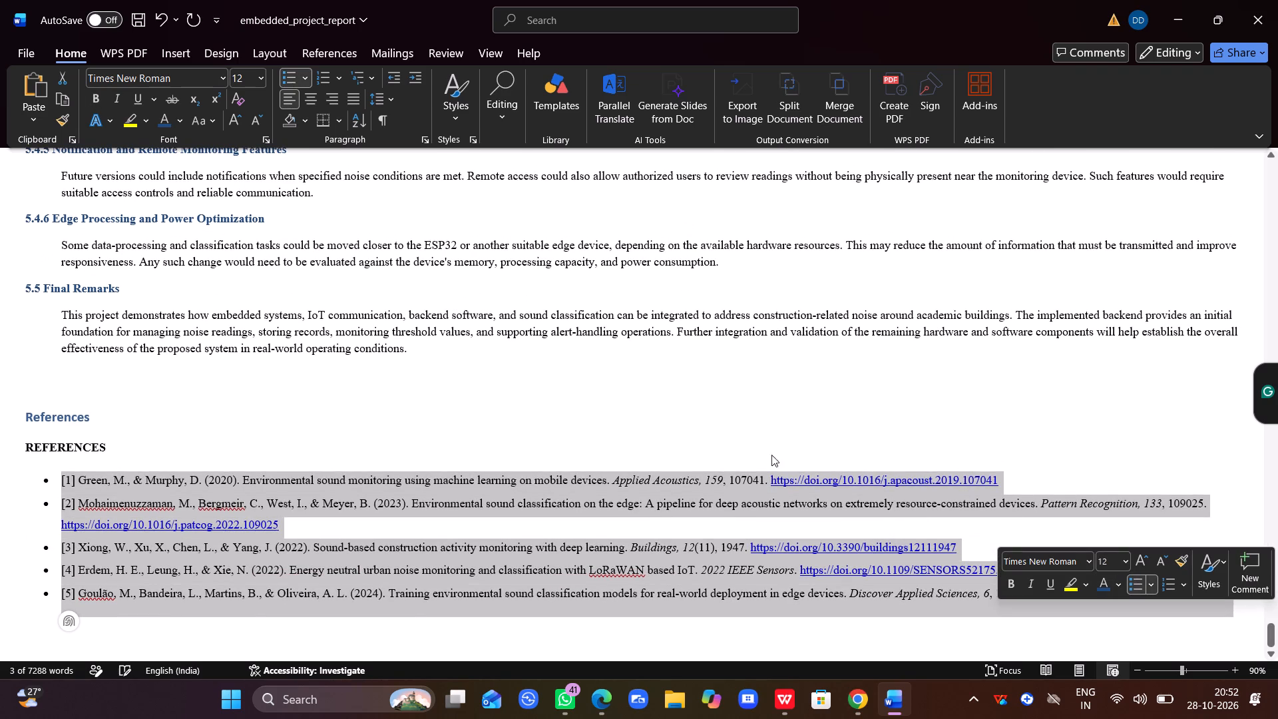
Review the report's formatting from the references back up to the title page.
scroll(745, 417, "up", 8)
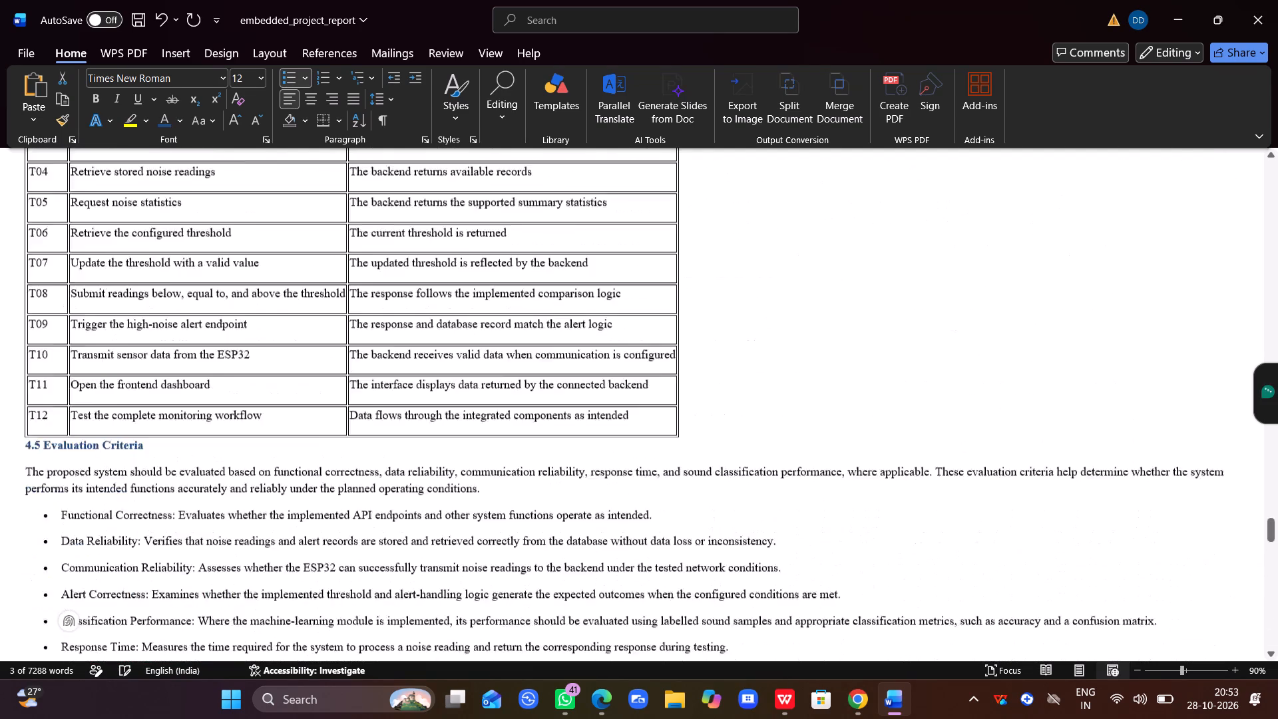
scroll(745, 417, "up", 8)
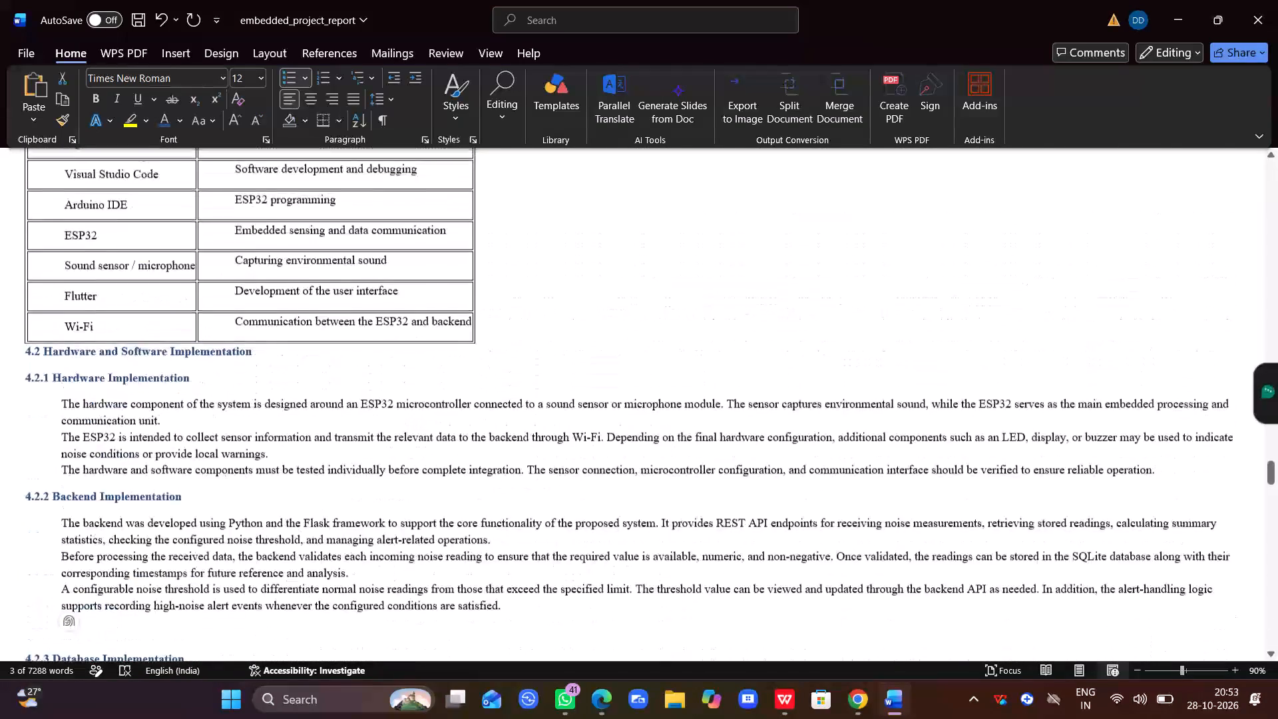
scroll(745, 417, "up", 7)
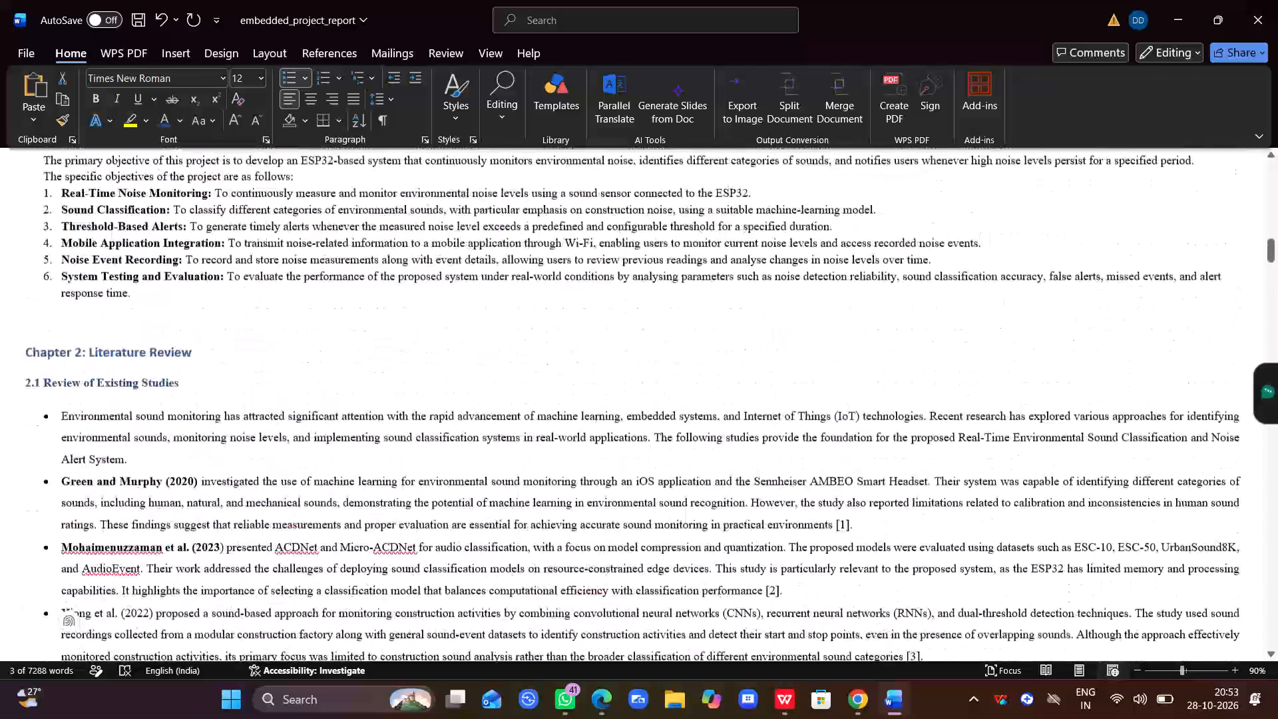
scroll(745, 417, "up", 12)
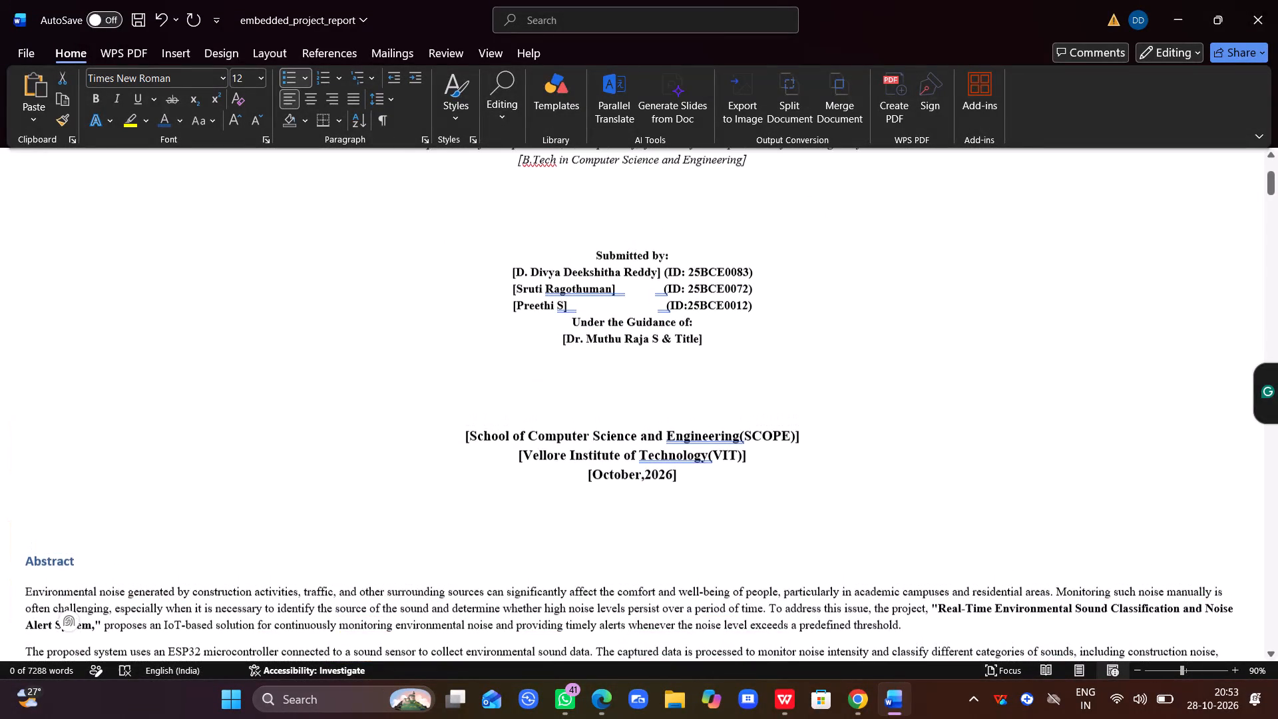
scroll(745, 417, "up", 2)
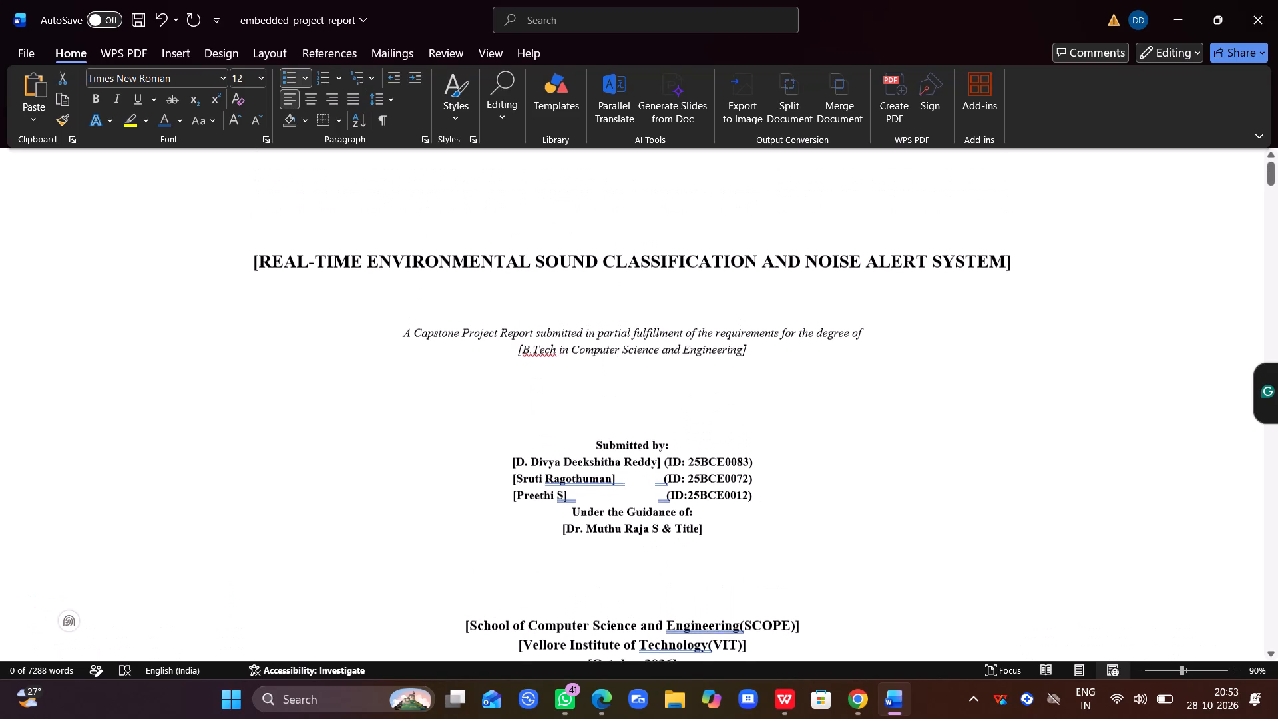
scroll(745, 417, "up", 1)
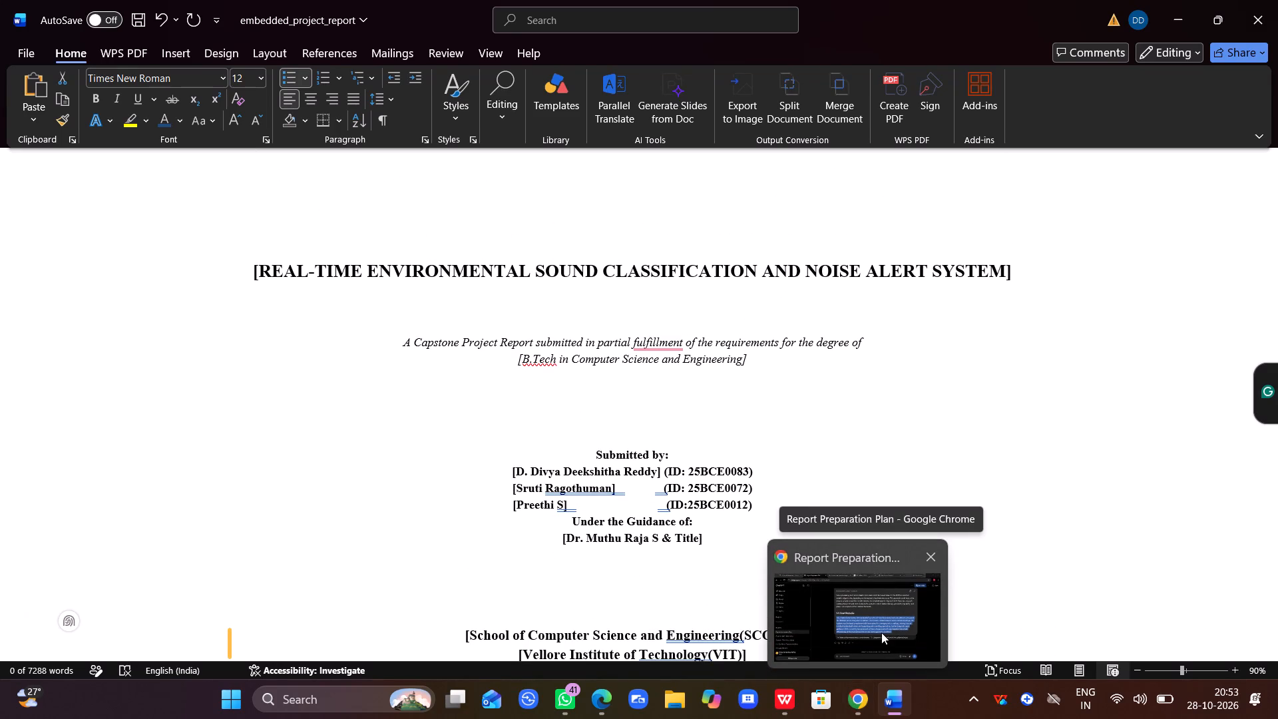
left_click(881, 632)
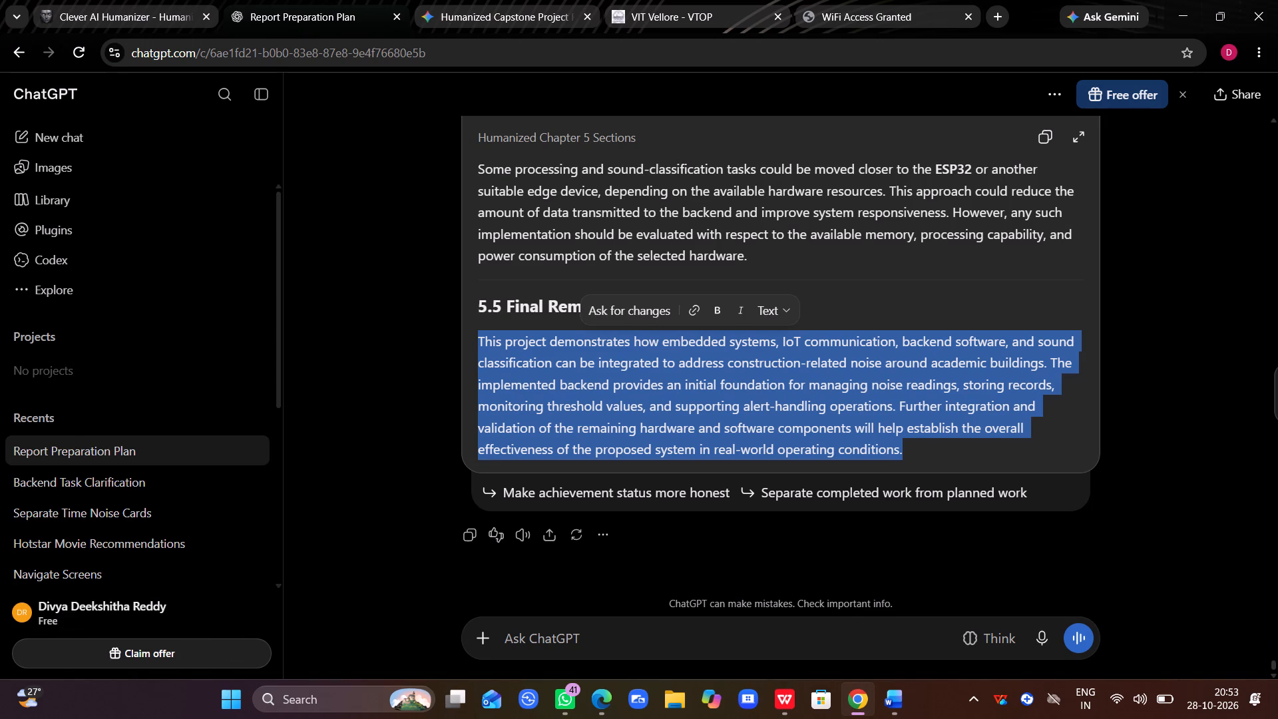
key("n")
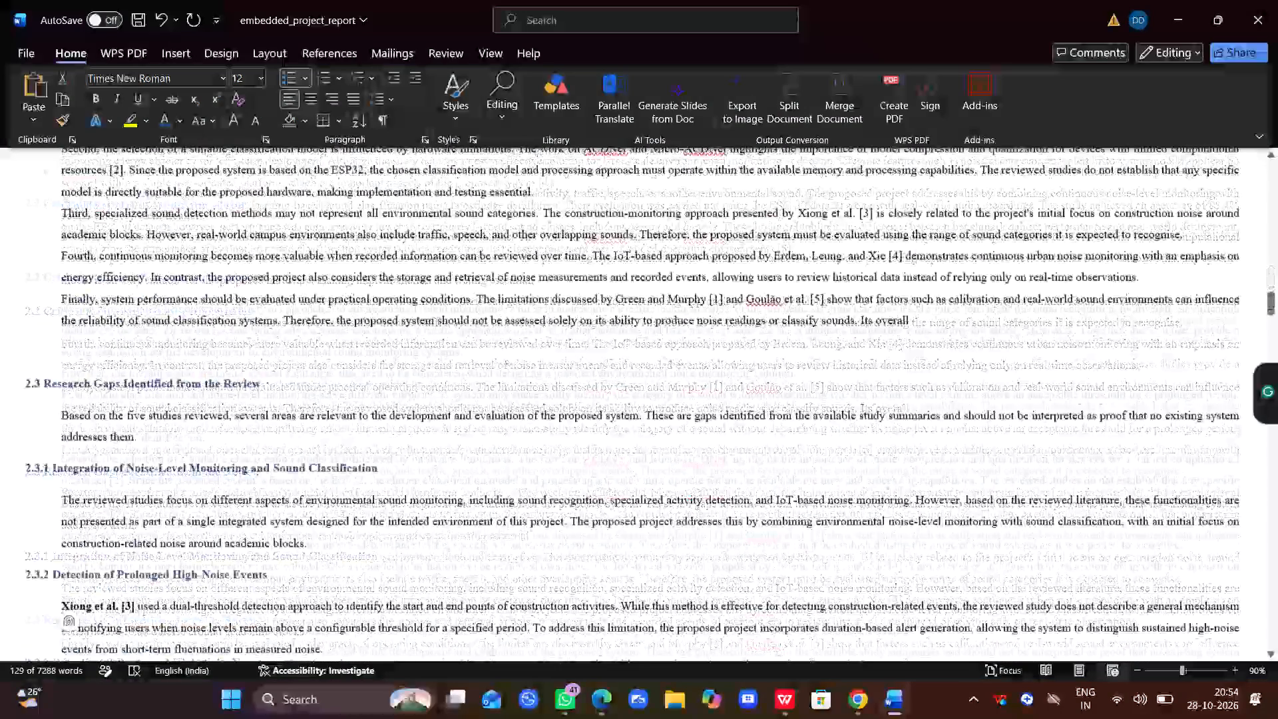
scroll(763, 441, "down", 14)
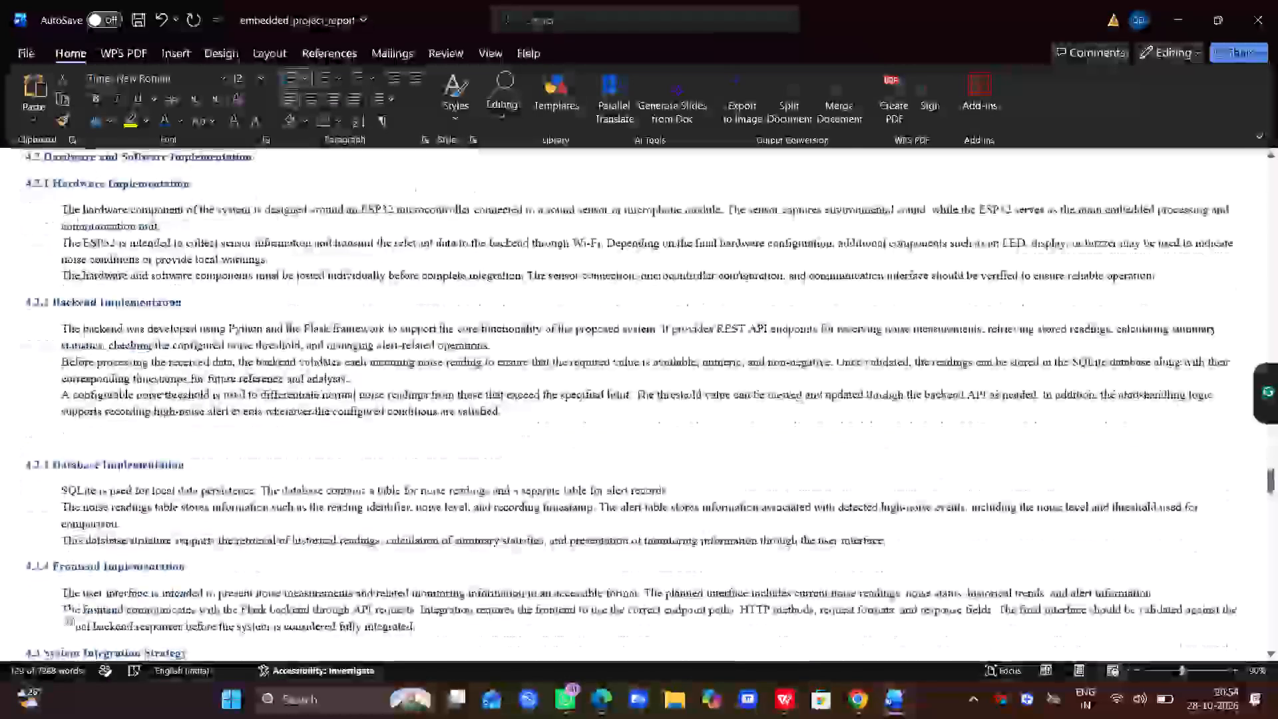
scroll(763, 441, "down", 9)
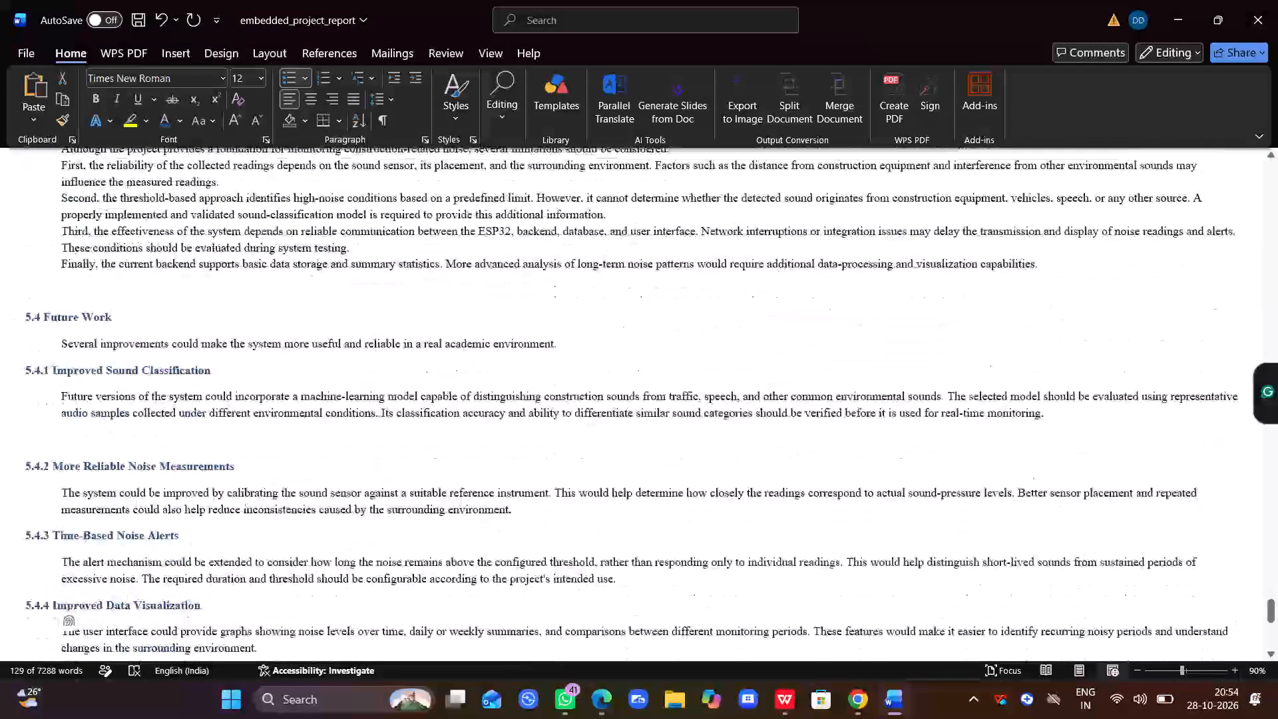
scroll(763, 441, "down", 5)
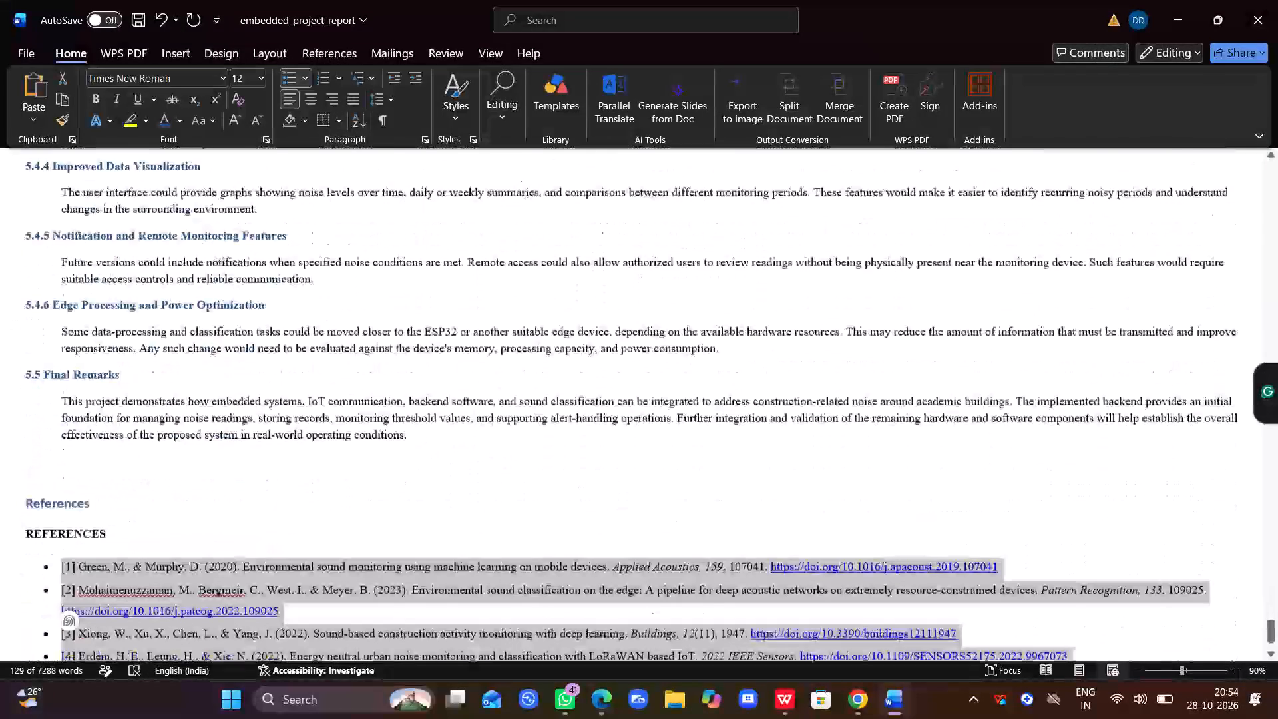
scroll(763, 441, "down", 3)
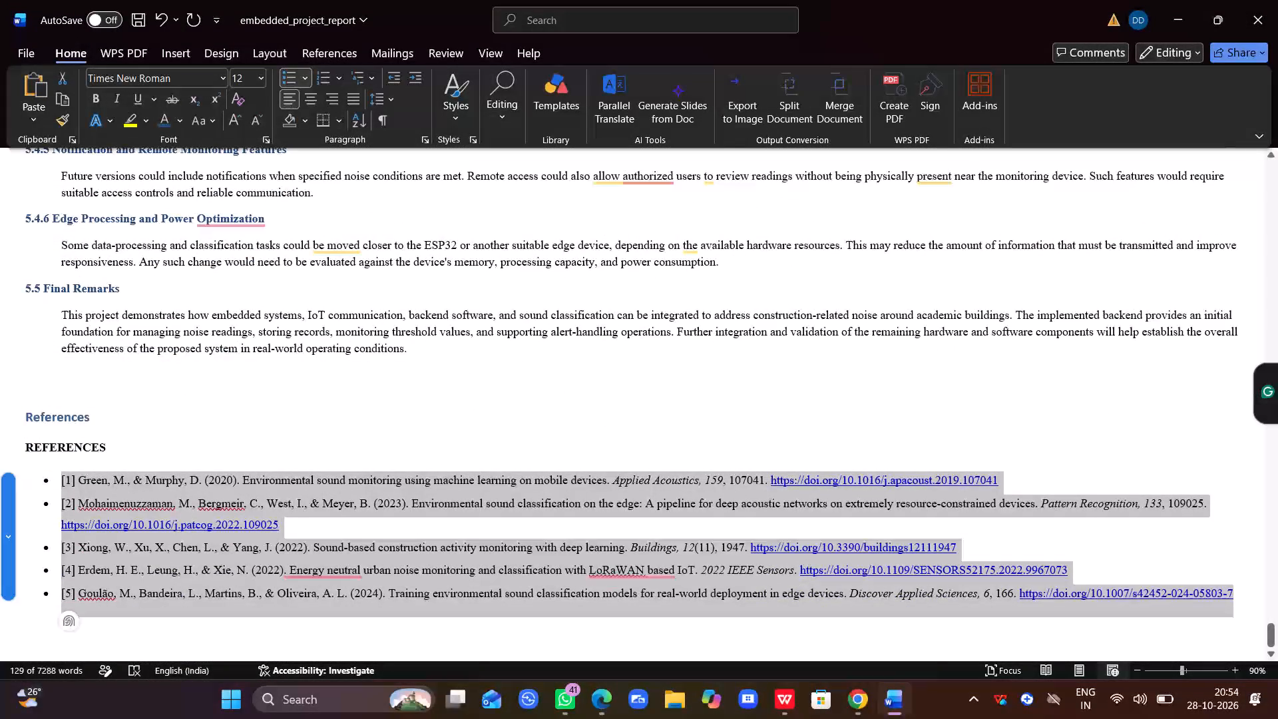
left_click(424, 349)
key("Return")
key("BackSpace")
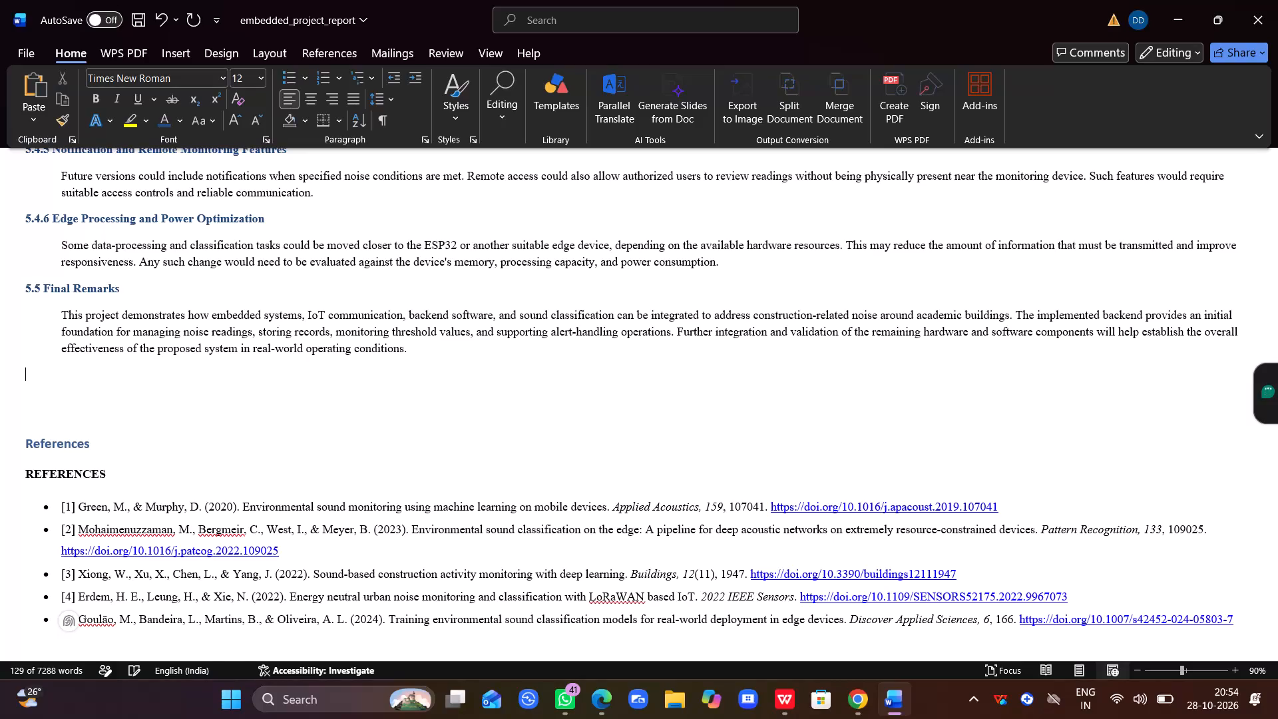
type("5.")
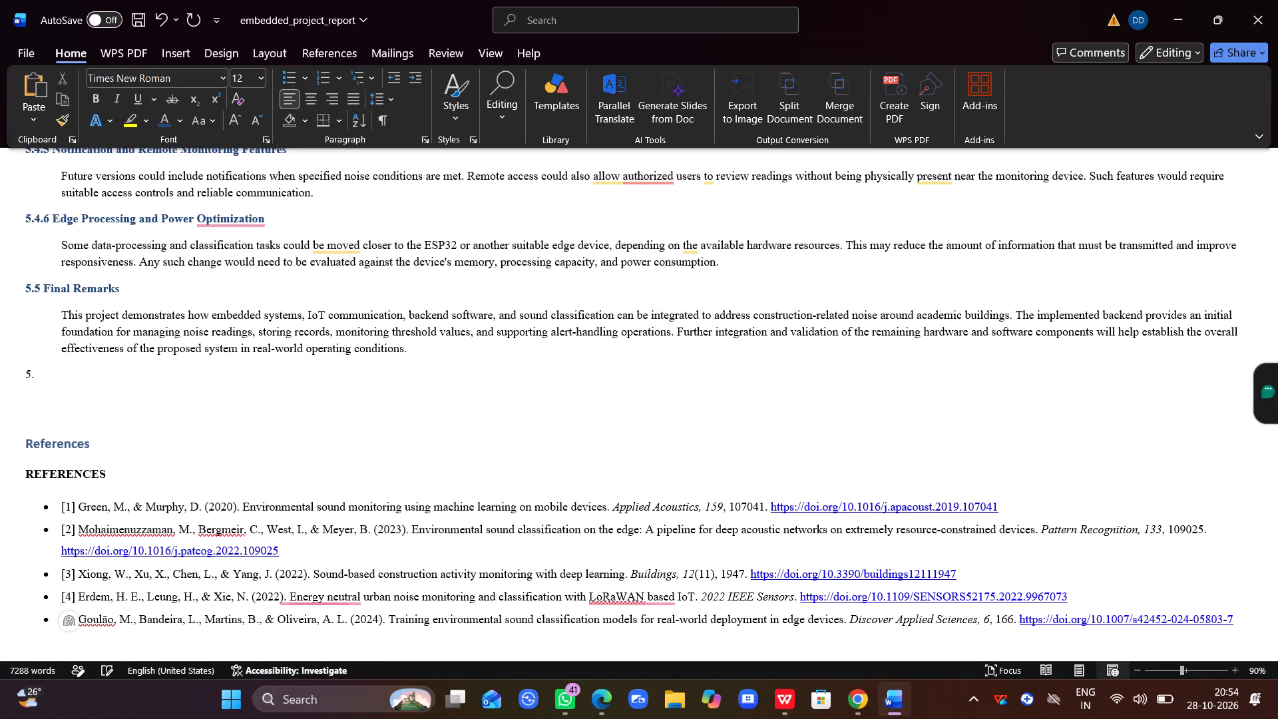
type("6")
key("space")
type("essons")
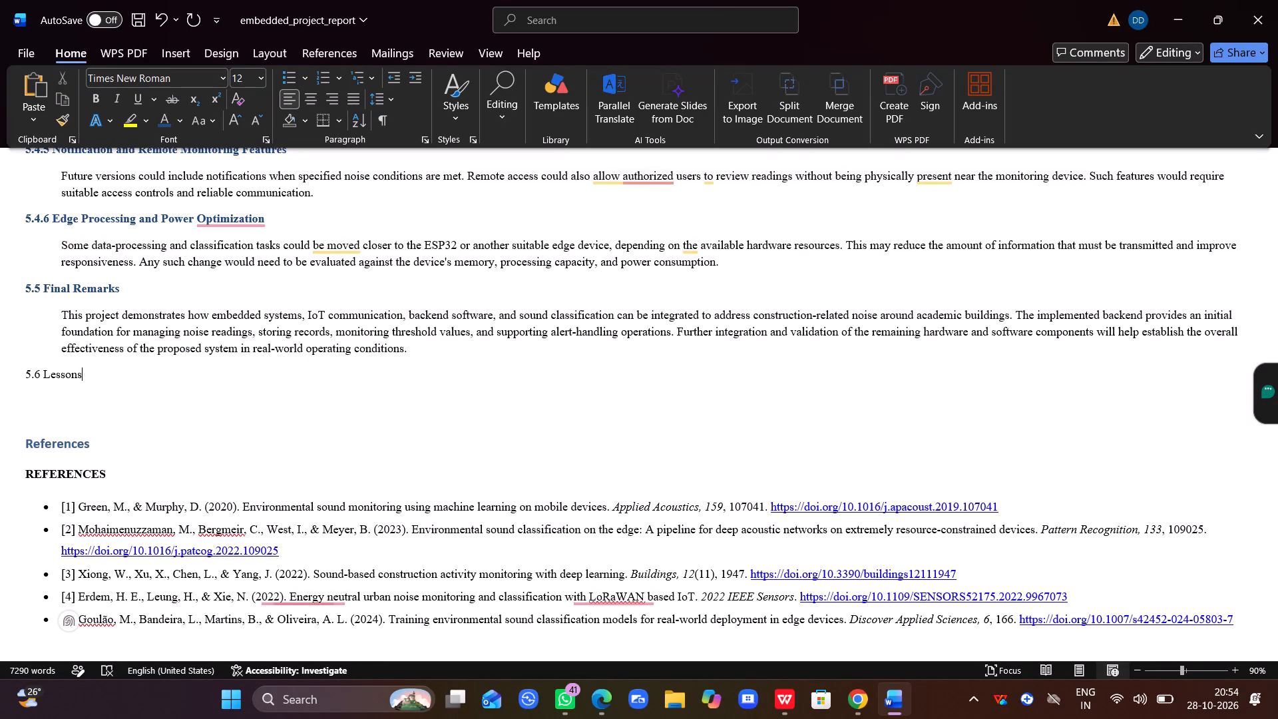
key("space")
key("l")
key("BackSpace")
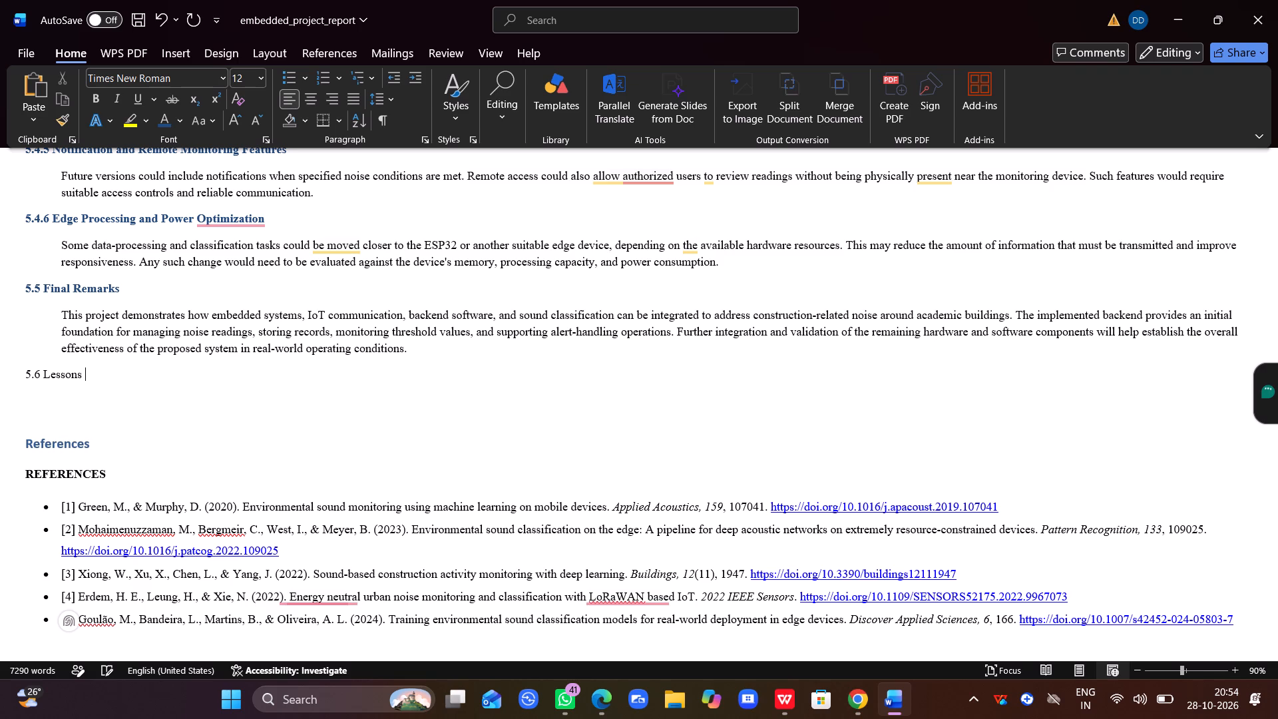
type("earn")
type("ed")
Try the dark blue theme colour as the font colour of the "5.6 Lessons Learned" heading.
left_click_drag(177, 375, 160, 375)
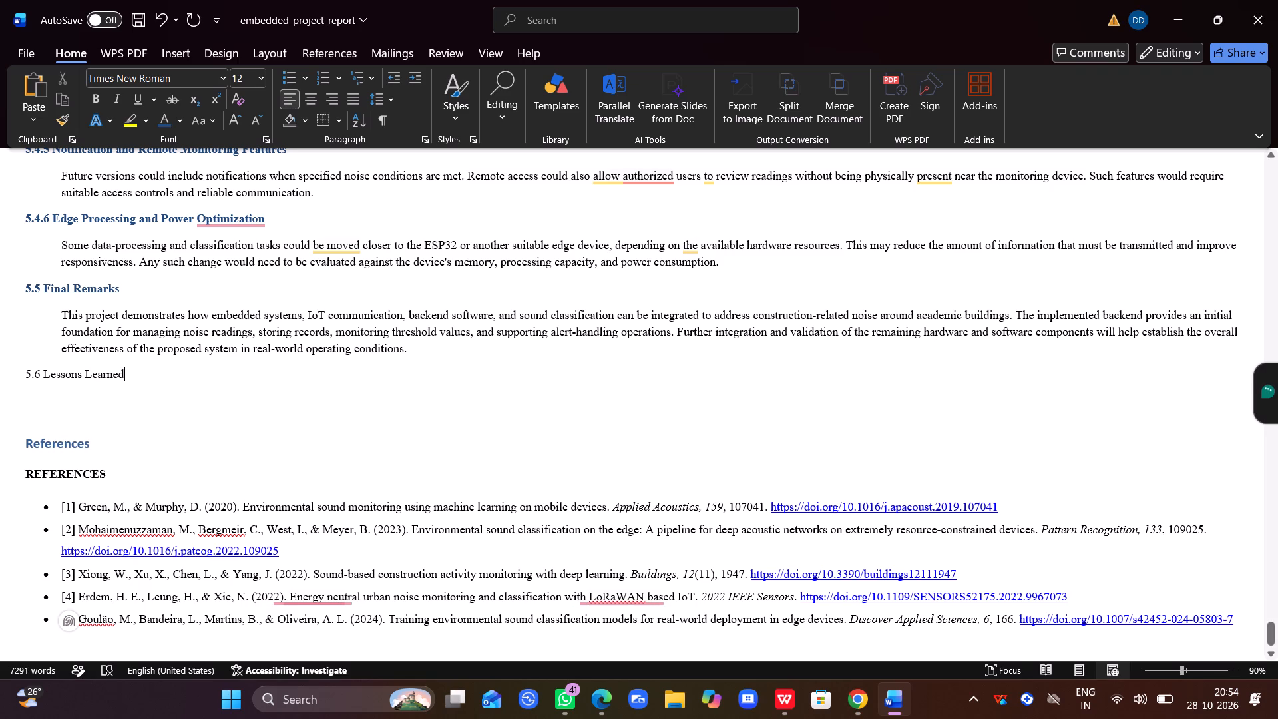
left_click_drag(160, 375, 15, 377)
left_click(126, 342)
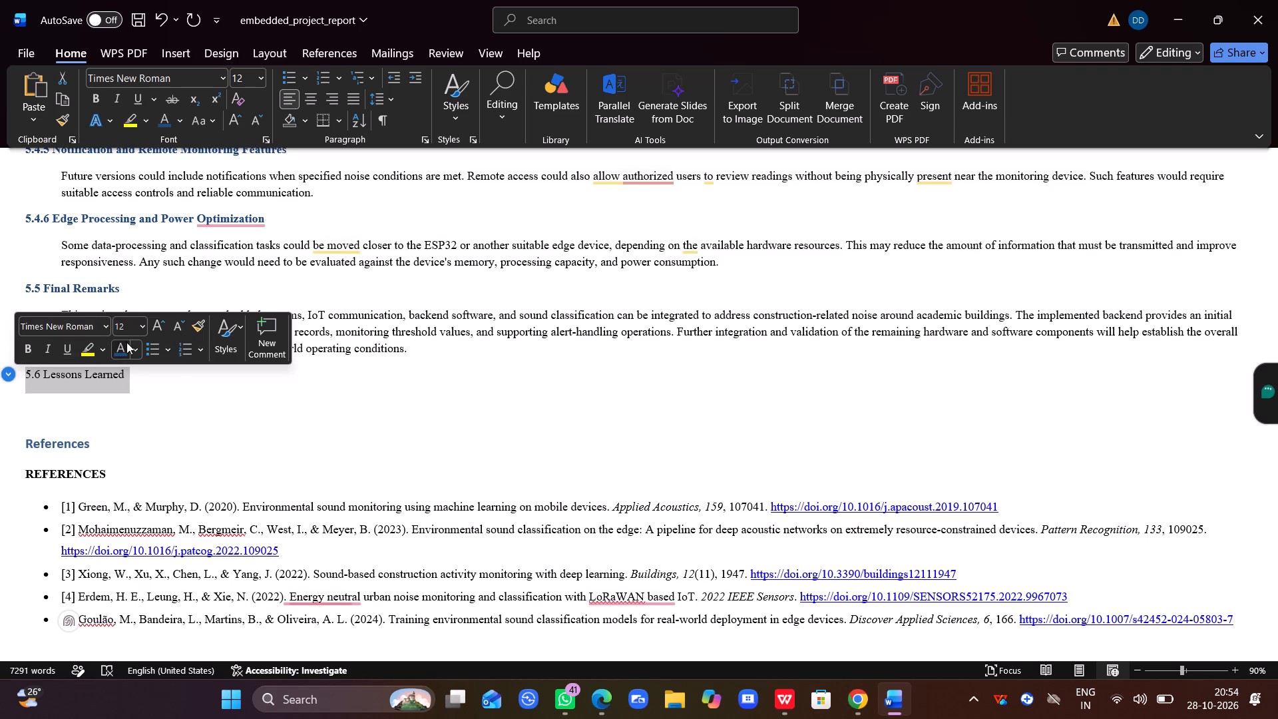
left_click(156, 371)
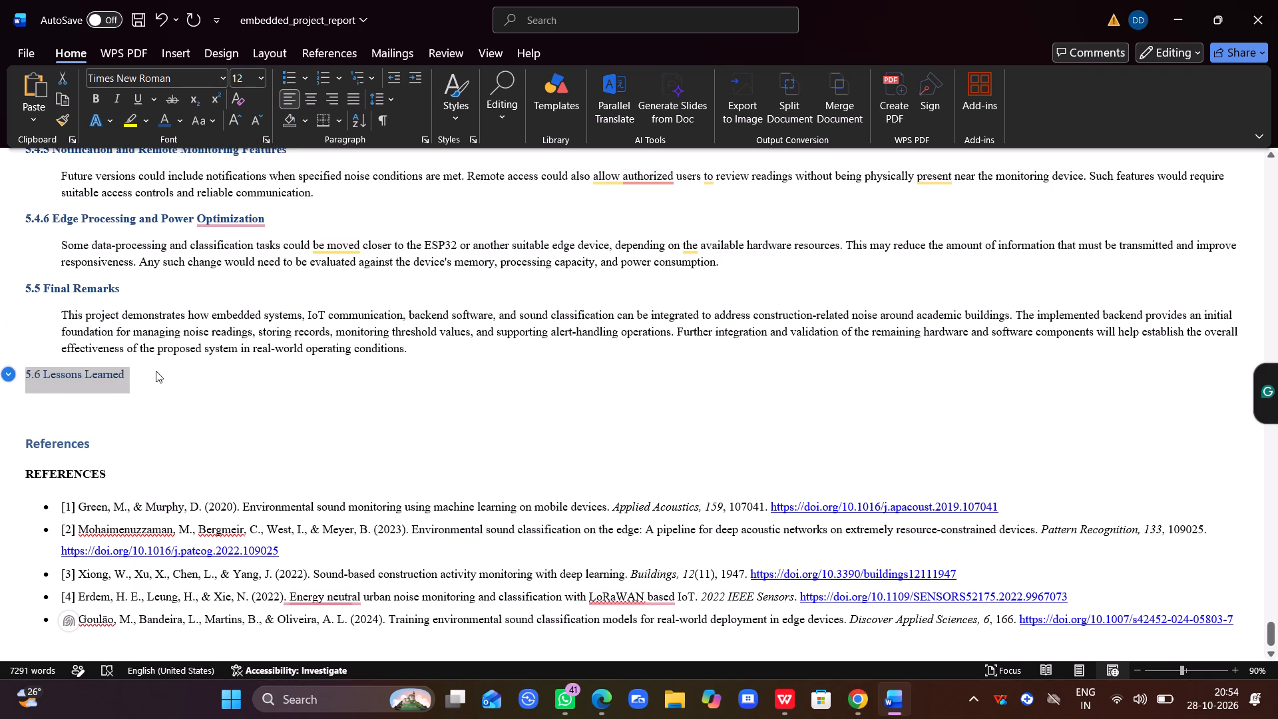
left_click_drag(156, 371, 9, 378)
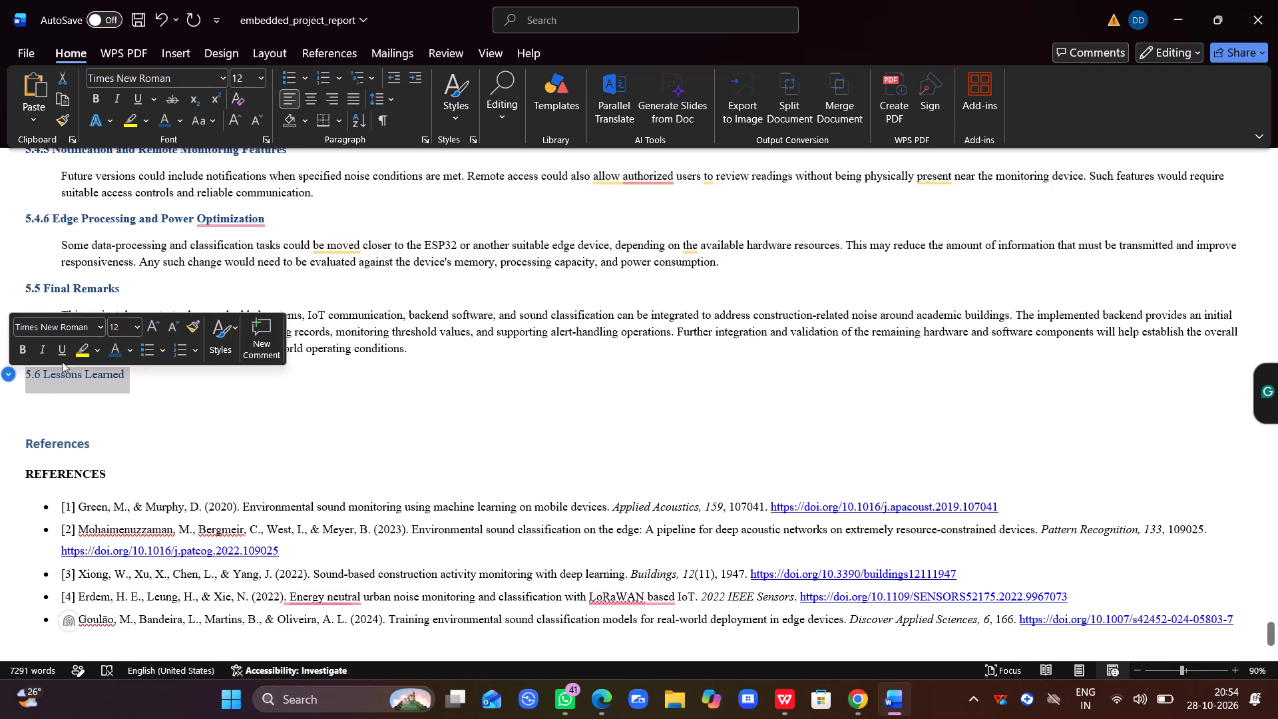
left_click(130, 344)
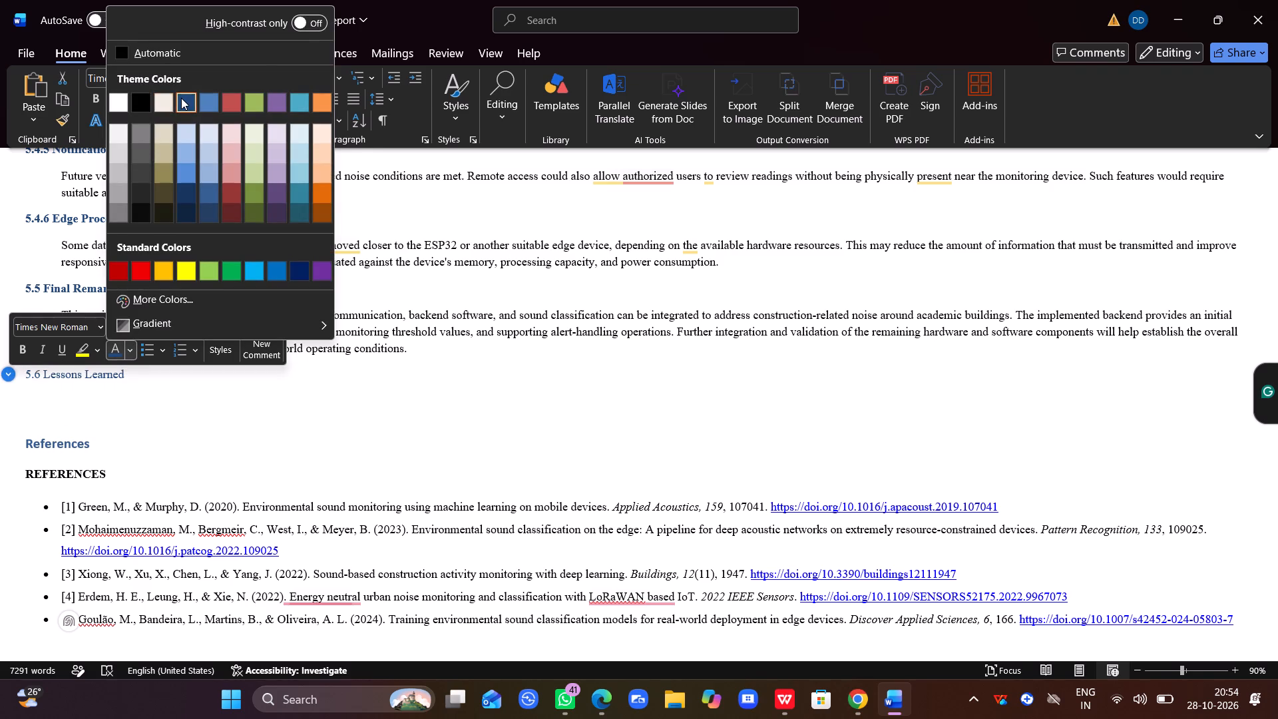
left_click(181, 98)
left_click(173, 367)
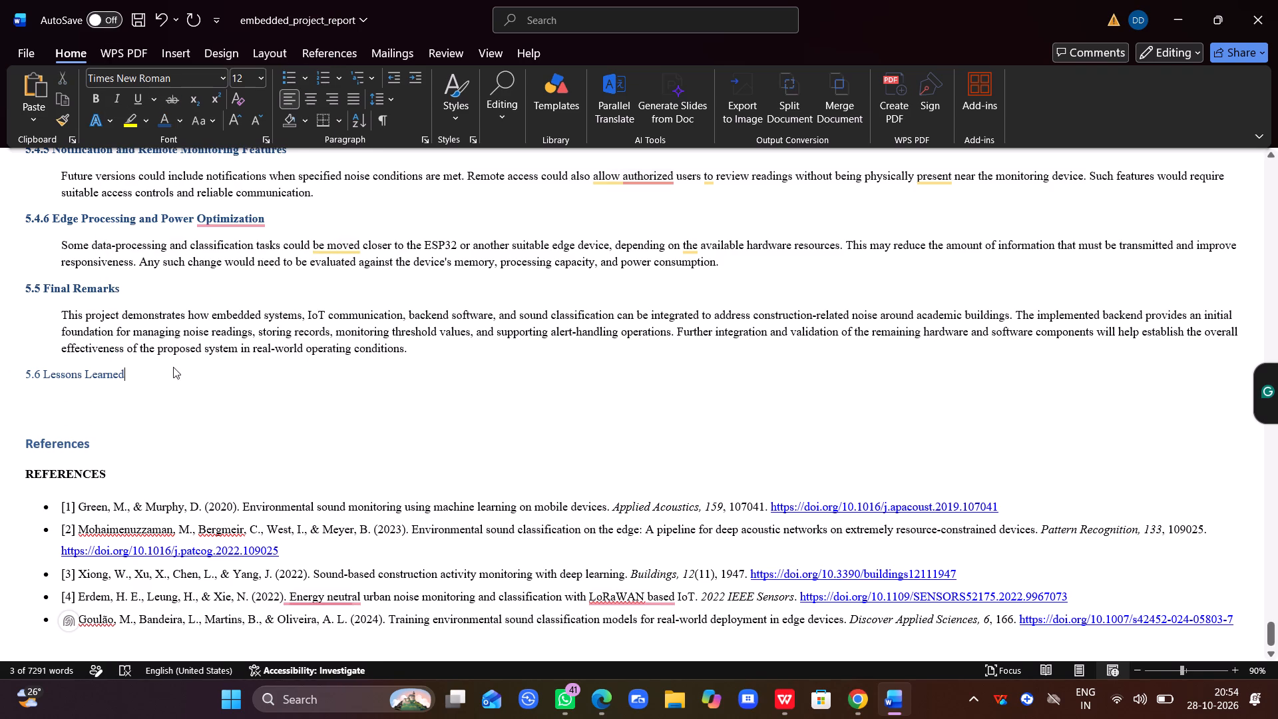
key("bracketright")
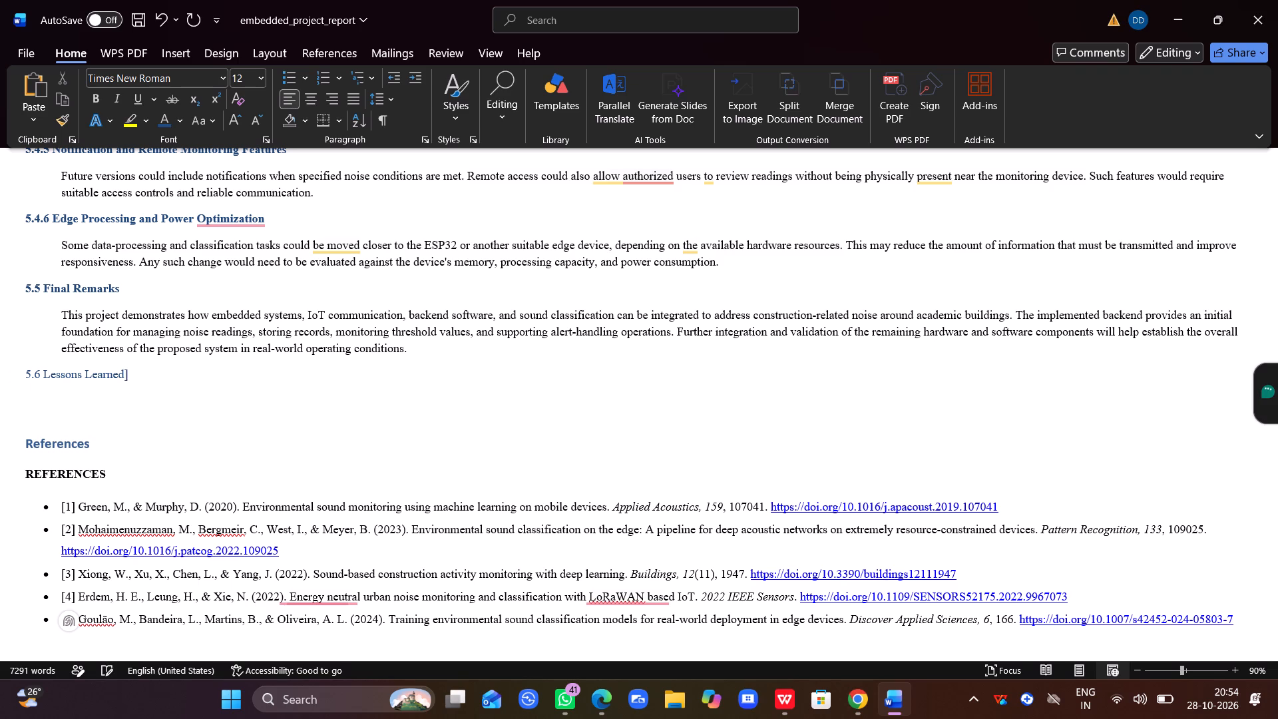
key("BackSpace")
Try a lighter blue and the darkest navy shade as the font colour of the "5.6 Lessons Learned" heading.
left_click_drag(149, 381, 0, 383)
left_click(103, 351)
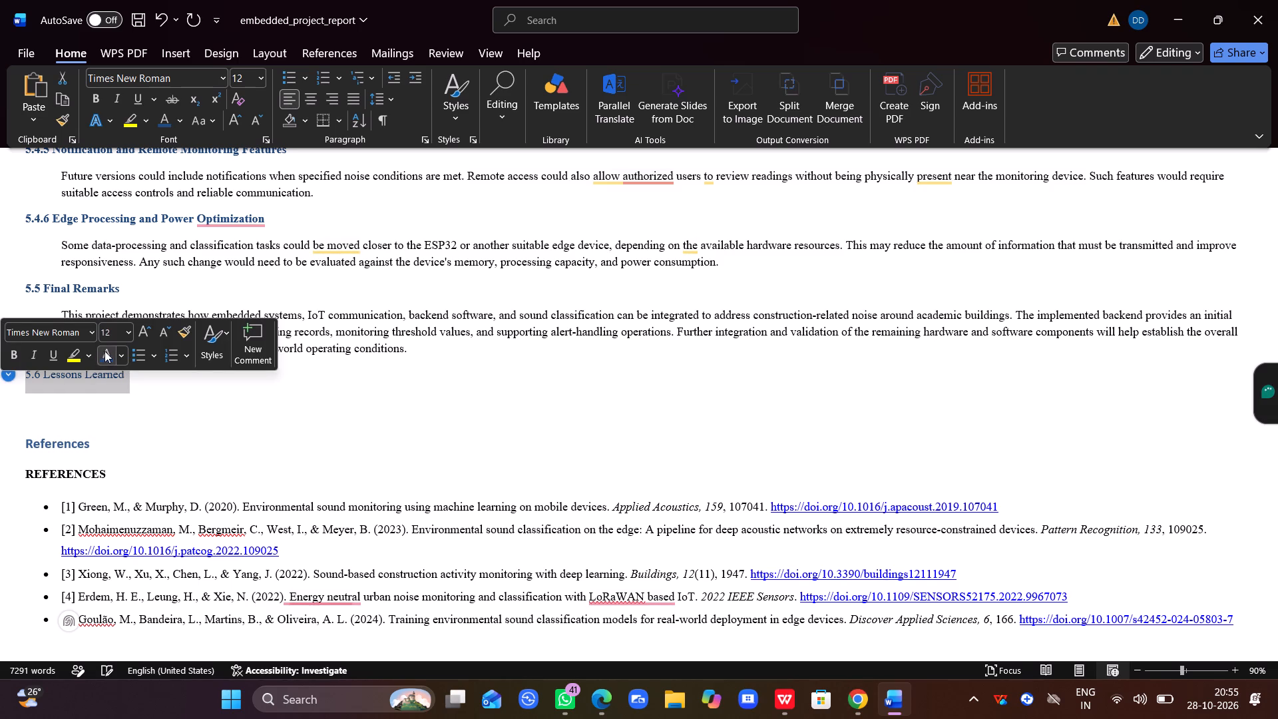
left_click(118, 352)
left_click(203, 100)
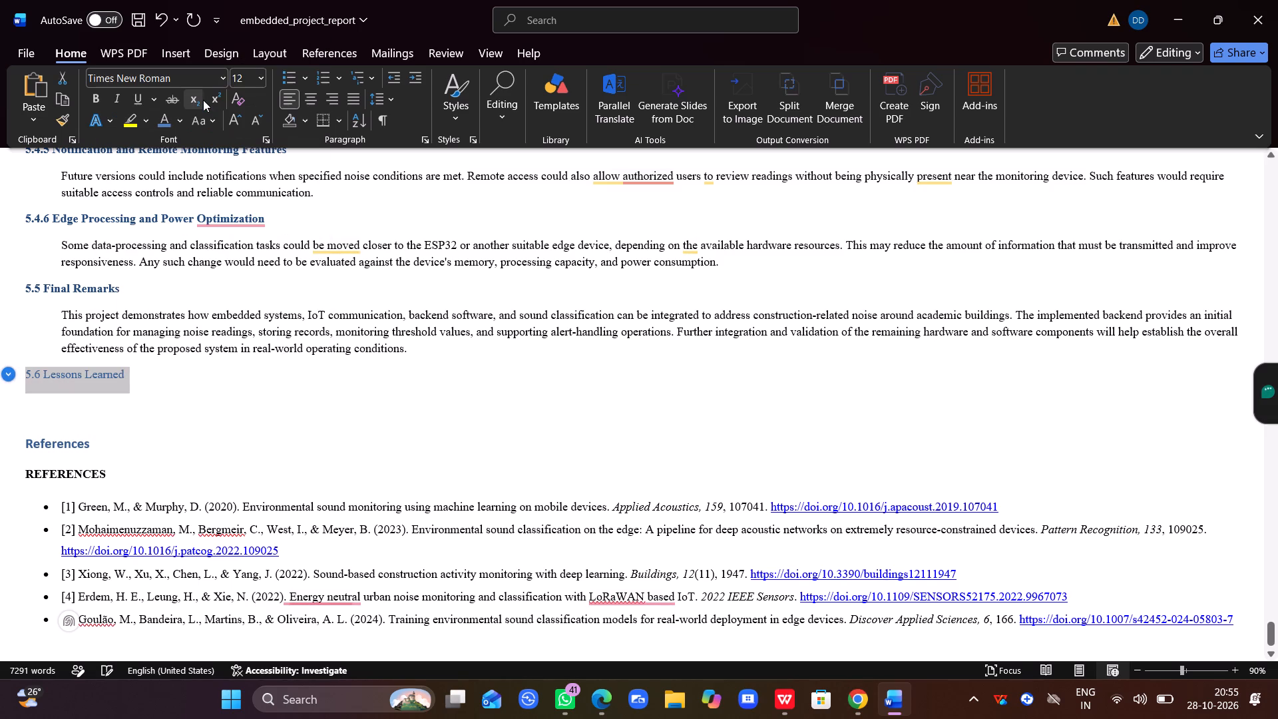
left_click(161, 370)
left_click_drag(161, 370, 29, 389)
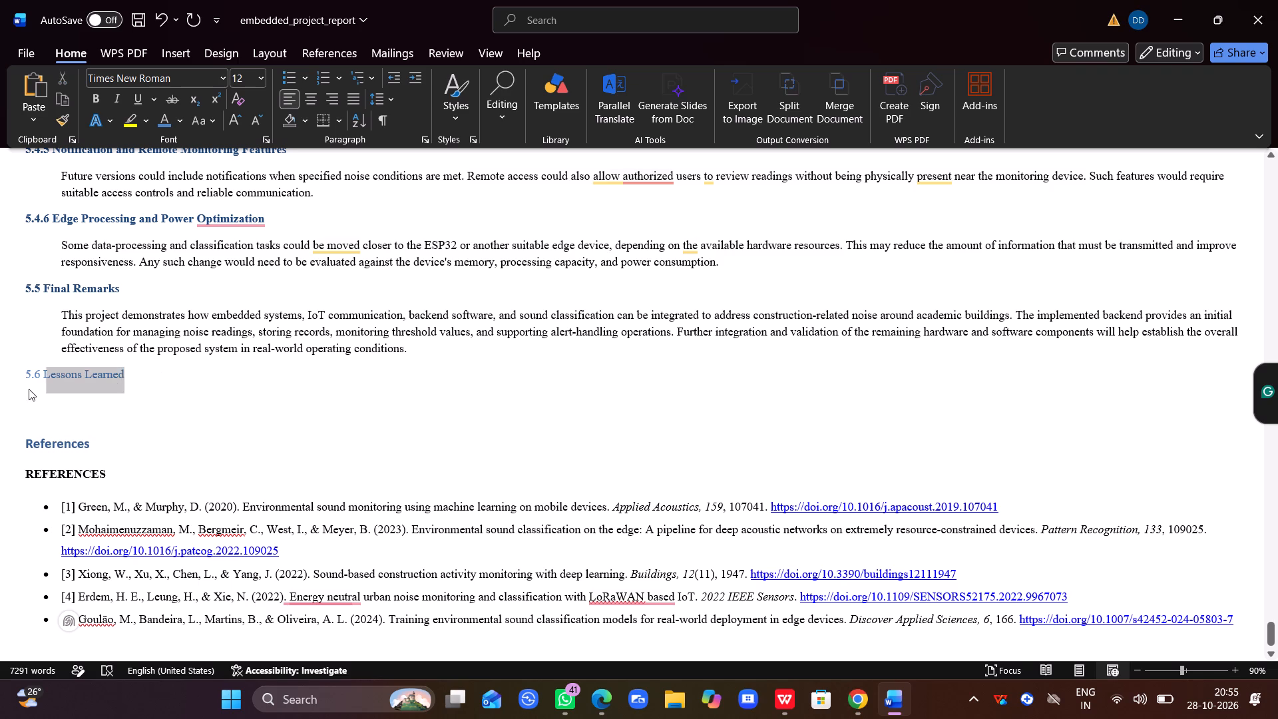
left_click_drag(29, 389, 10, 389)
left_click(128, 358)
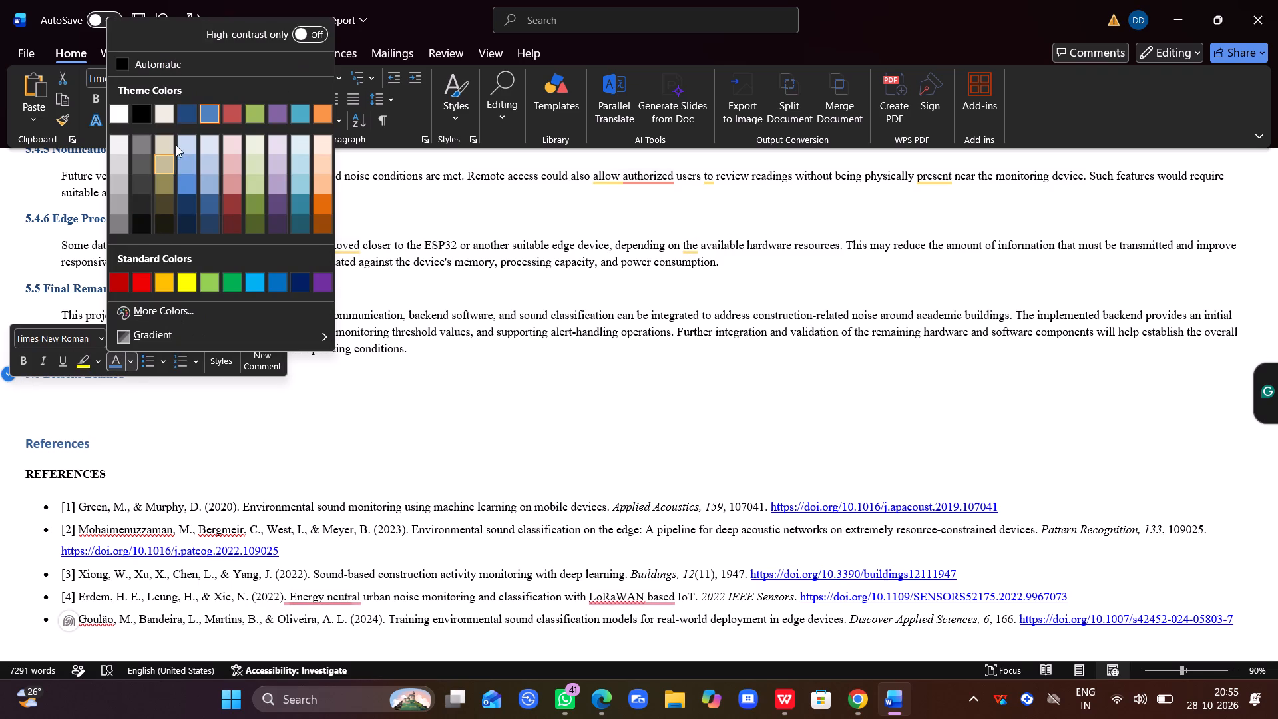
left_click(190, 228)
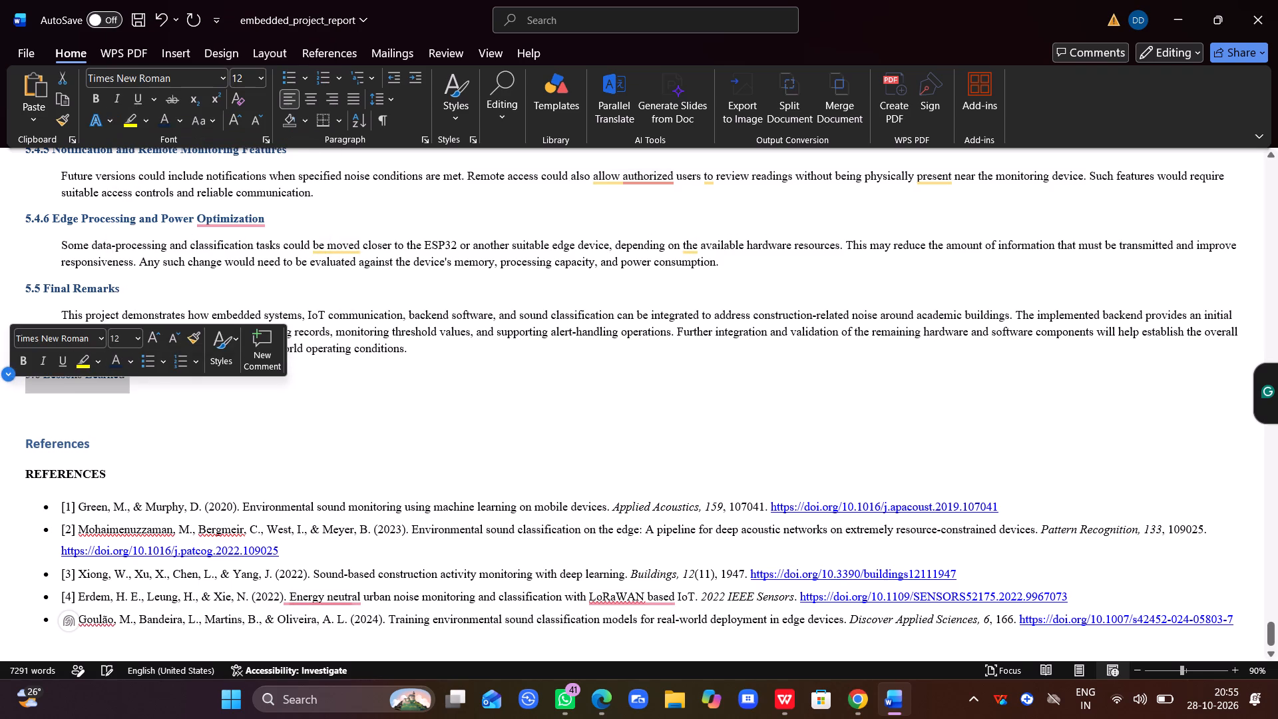
Set the font colour of the "5.6 Lessons Learned" heading to the base dark blue theme colour.
left_click(190, 379)
left_click_drag(176, 367, 12, 377)
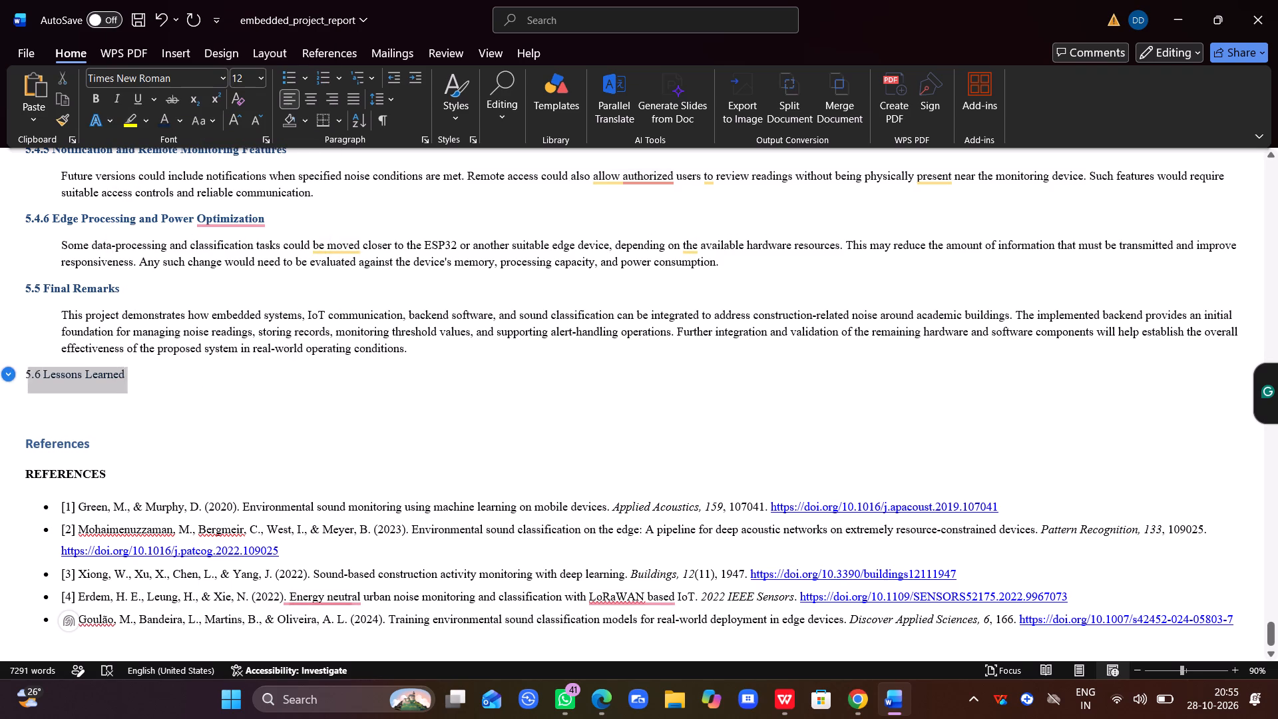
left_click(132, 350)
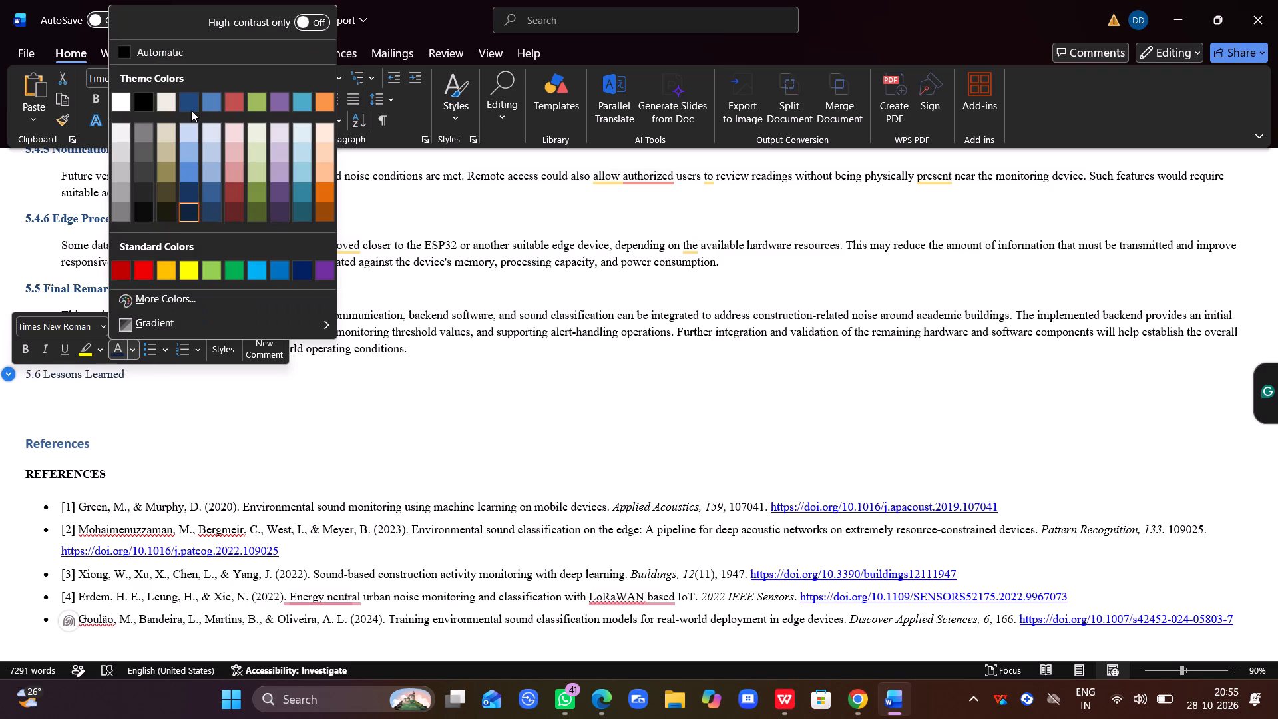
left_click(189, 103)
left_click(171, 383)
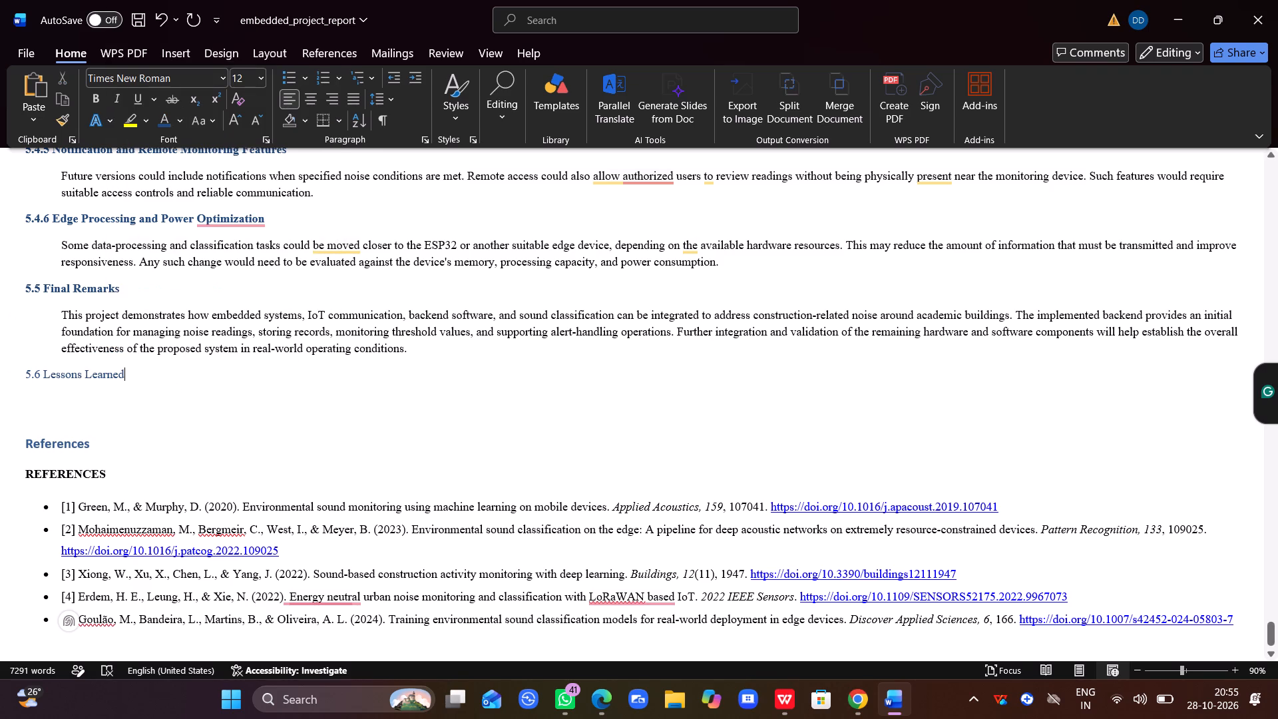
scroll(197, 318, "up", 5)
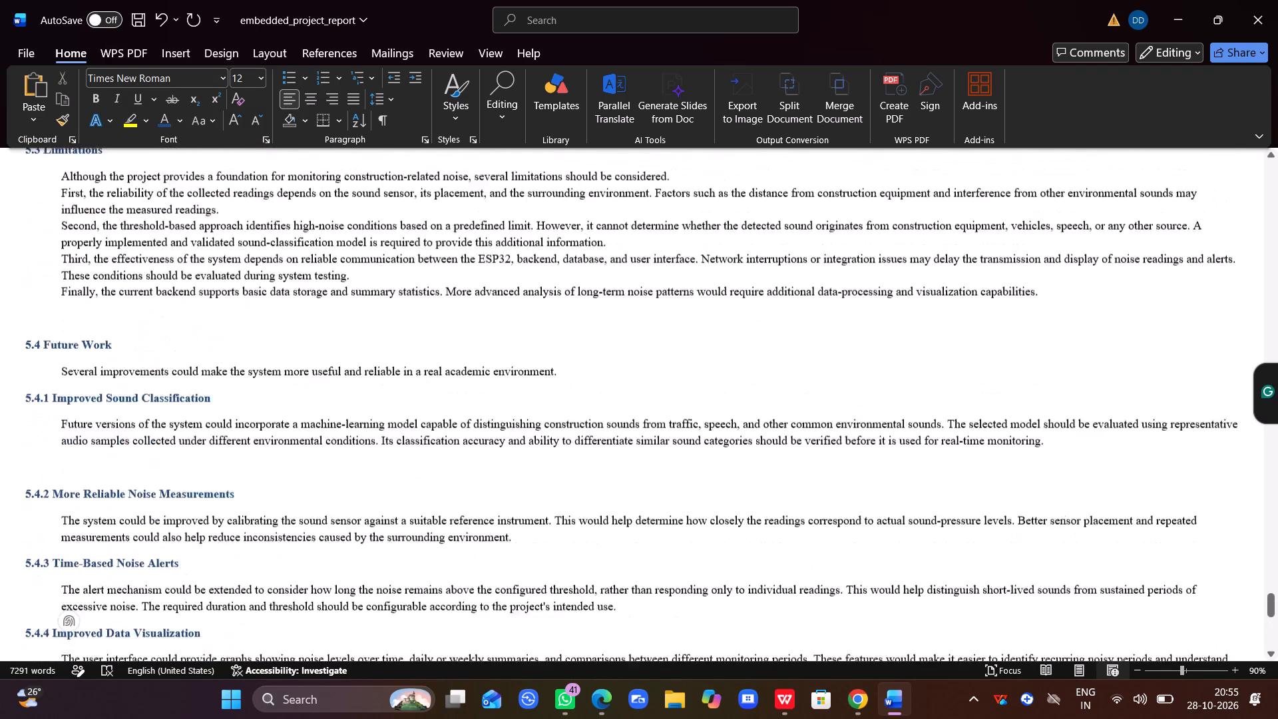
scroll(197, 318, "up", 1)
scroll(197, 318, "down", 7)
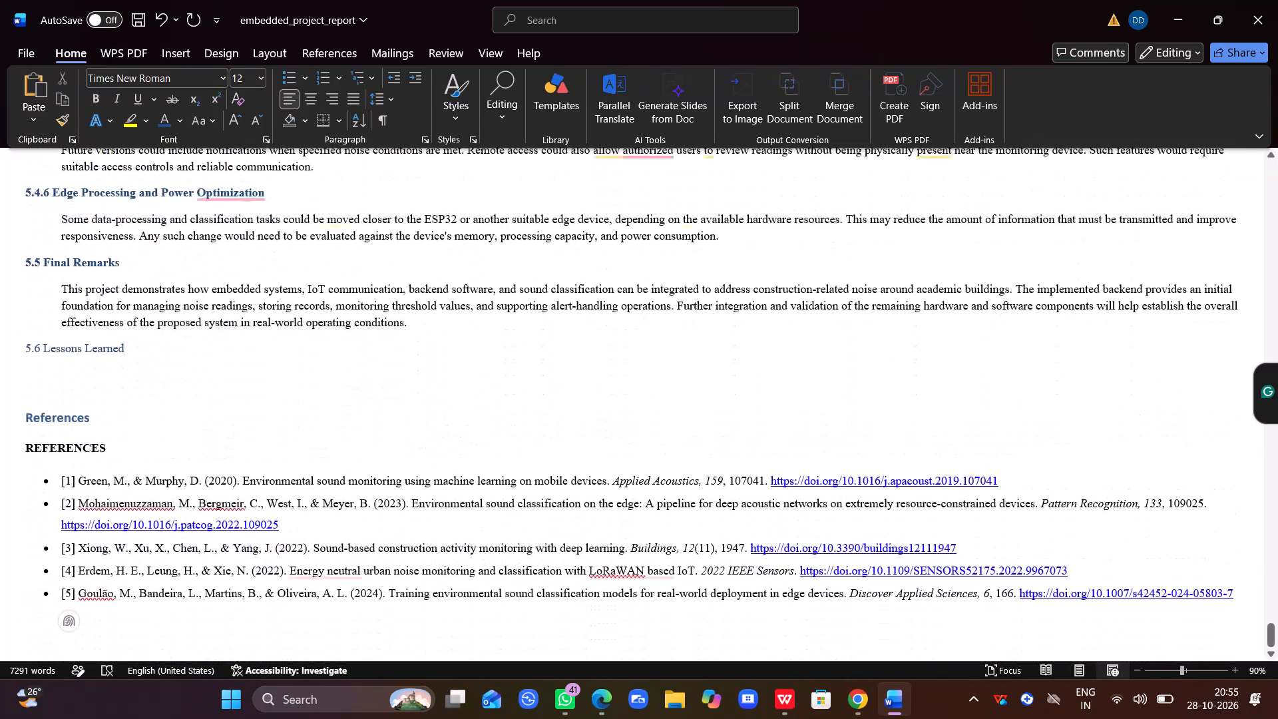
left_click(174, 346)
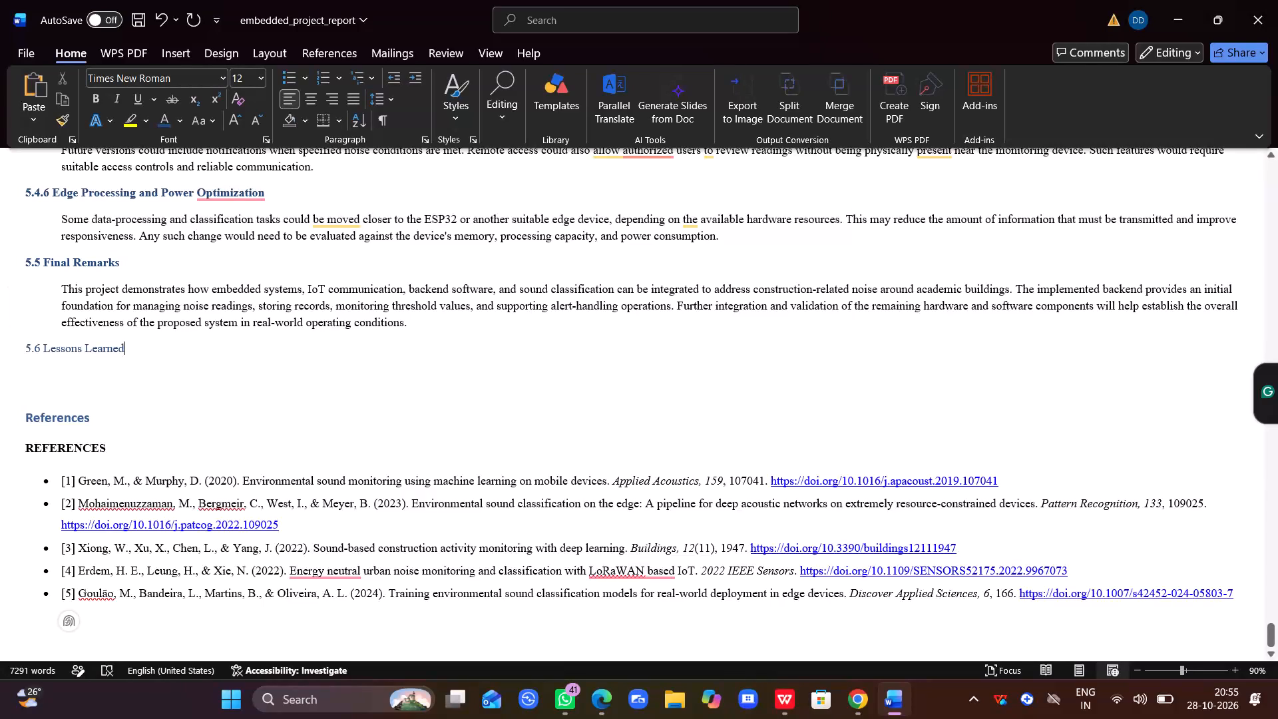
key("Return")
scroll(280, 382, "up", 3)
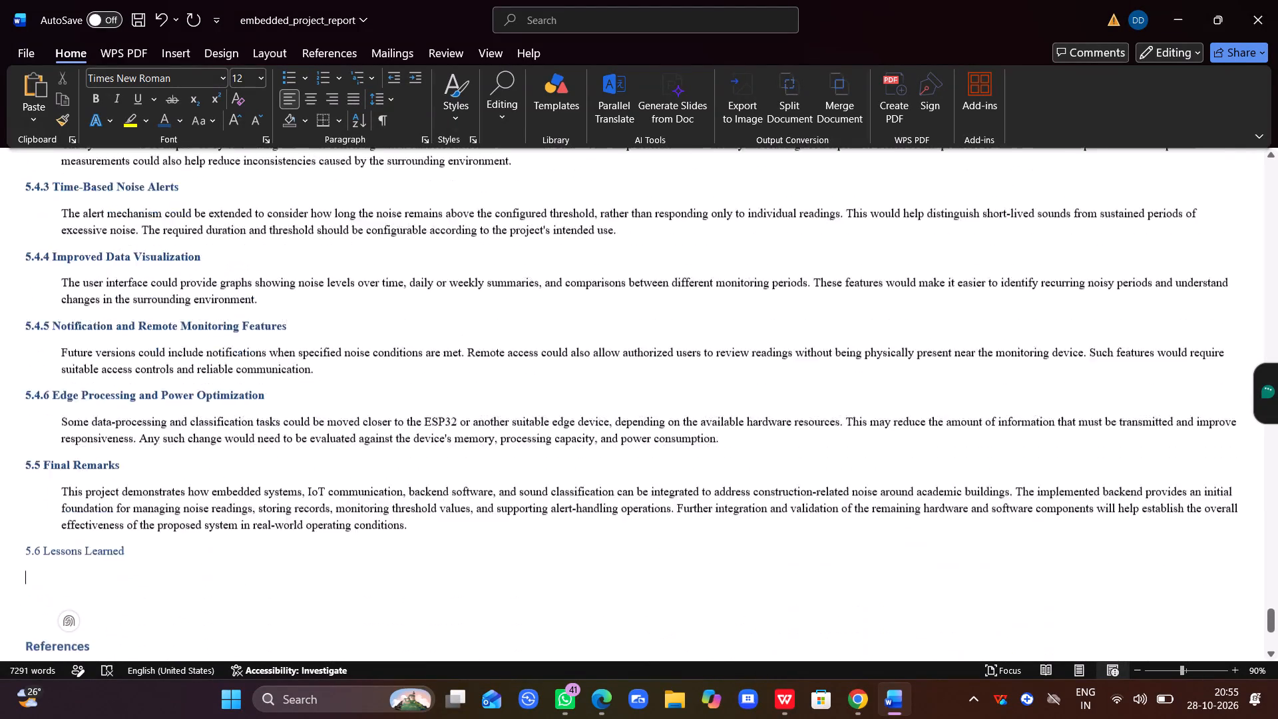
scroll(280, 382, "up", 4)
scroll(280, 382, "down", 3)
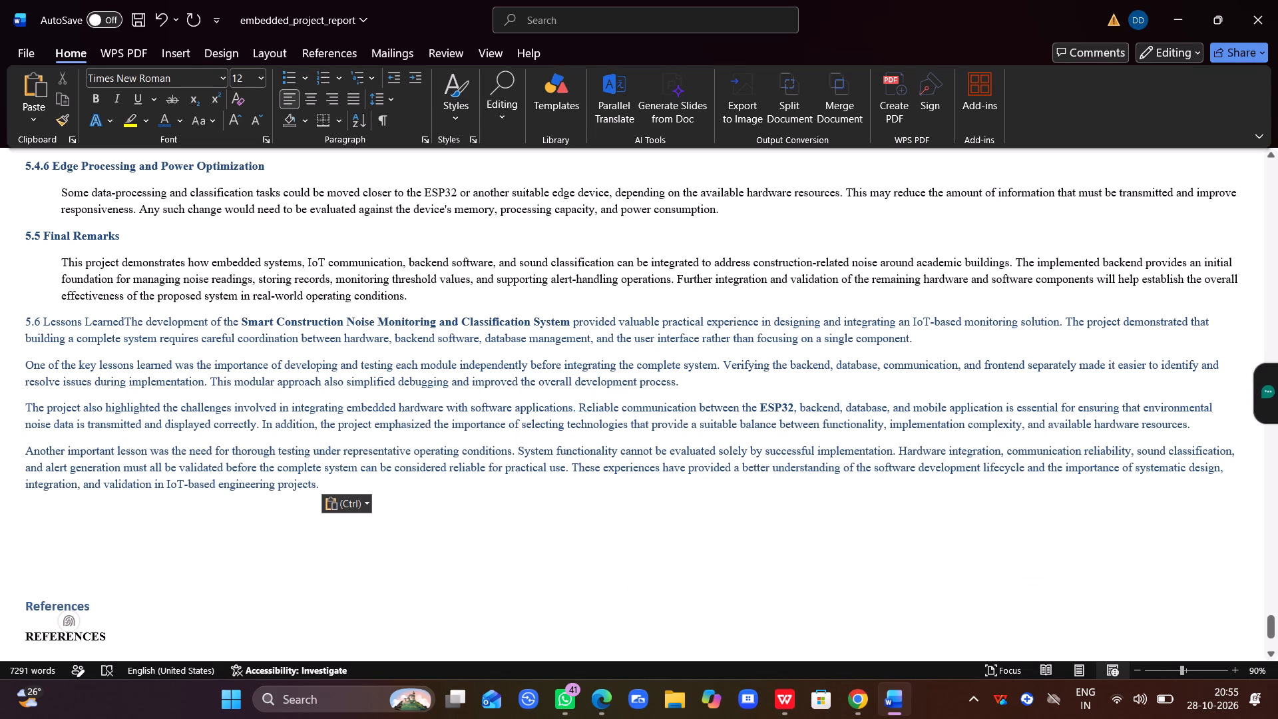
key("ctrl+z")
key("Return")
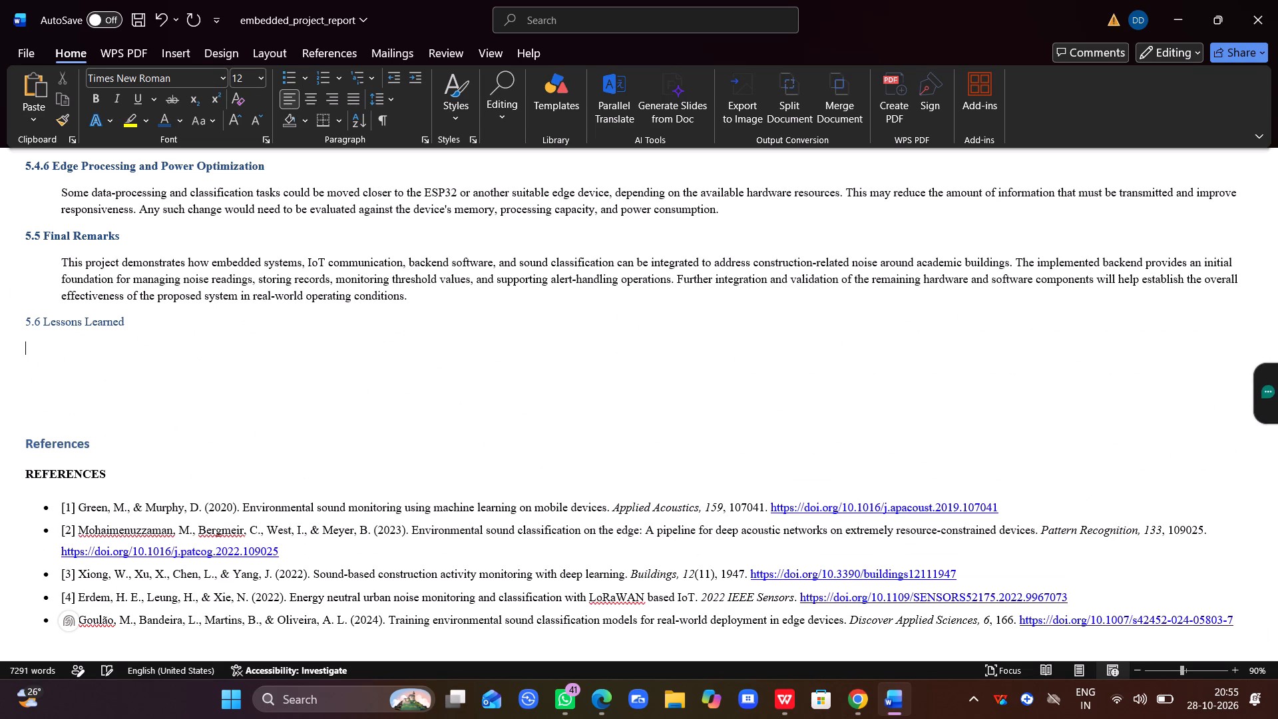
key("ctrl+v")
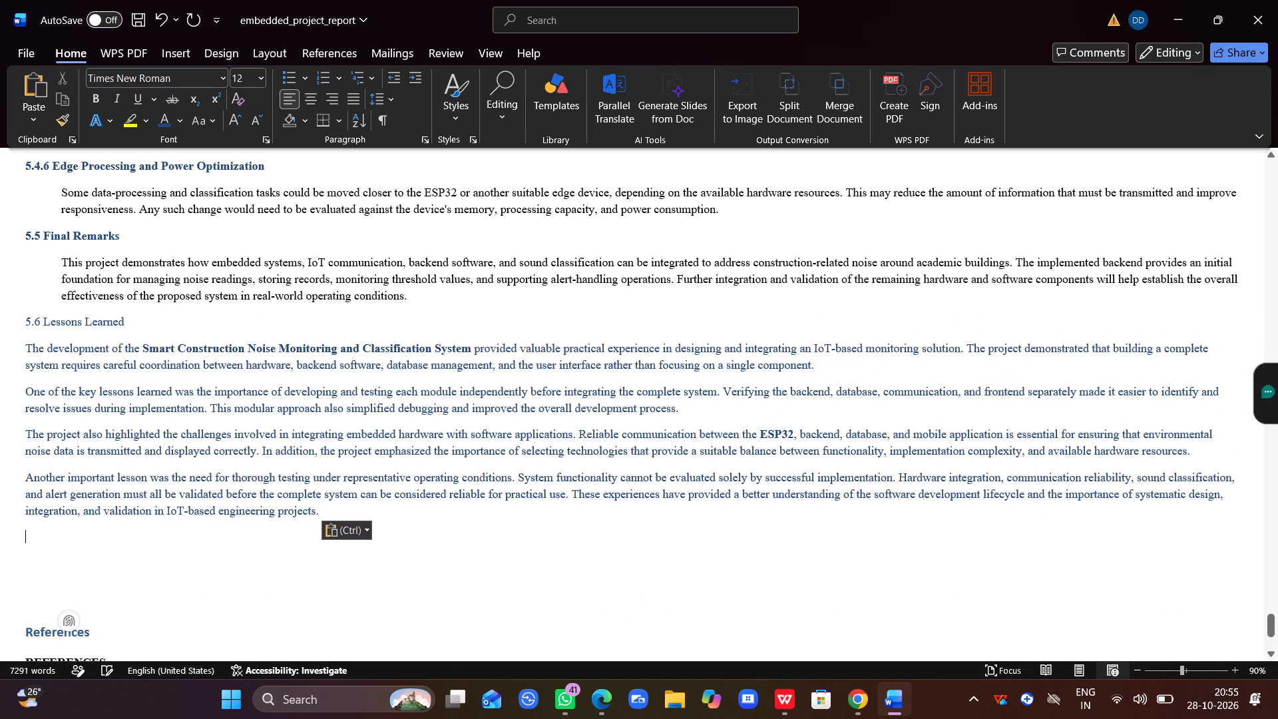
Set the font colour of the four pasted 5.6 Lessons Learned paragraphs to black.
left_click_drag(22, 348, 525, 510)
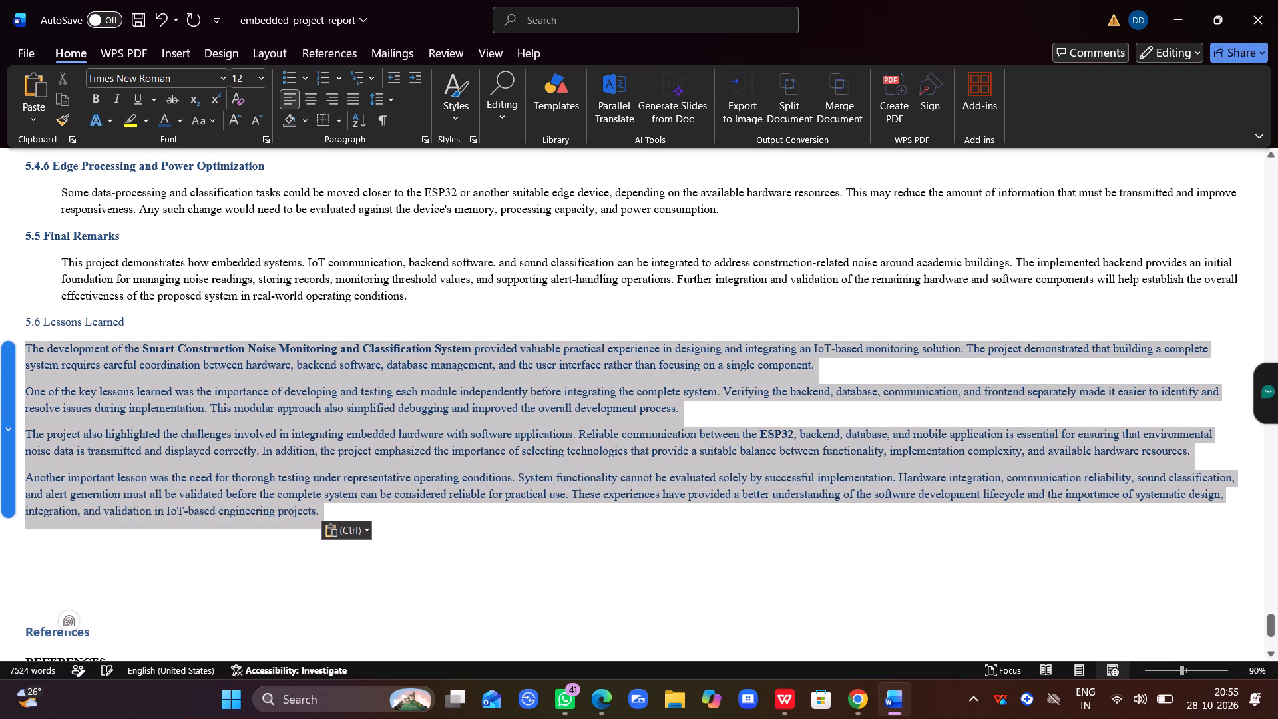
left_click_drag(525, 510, 525, 511)
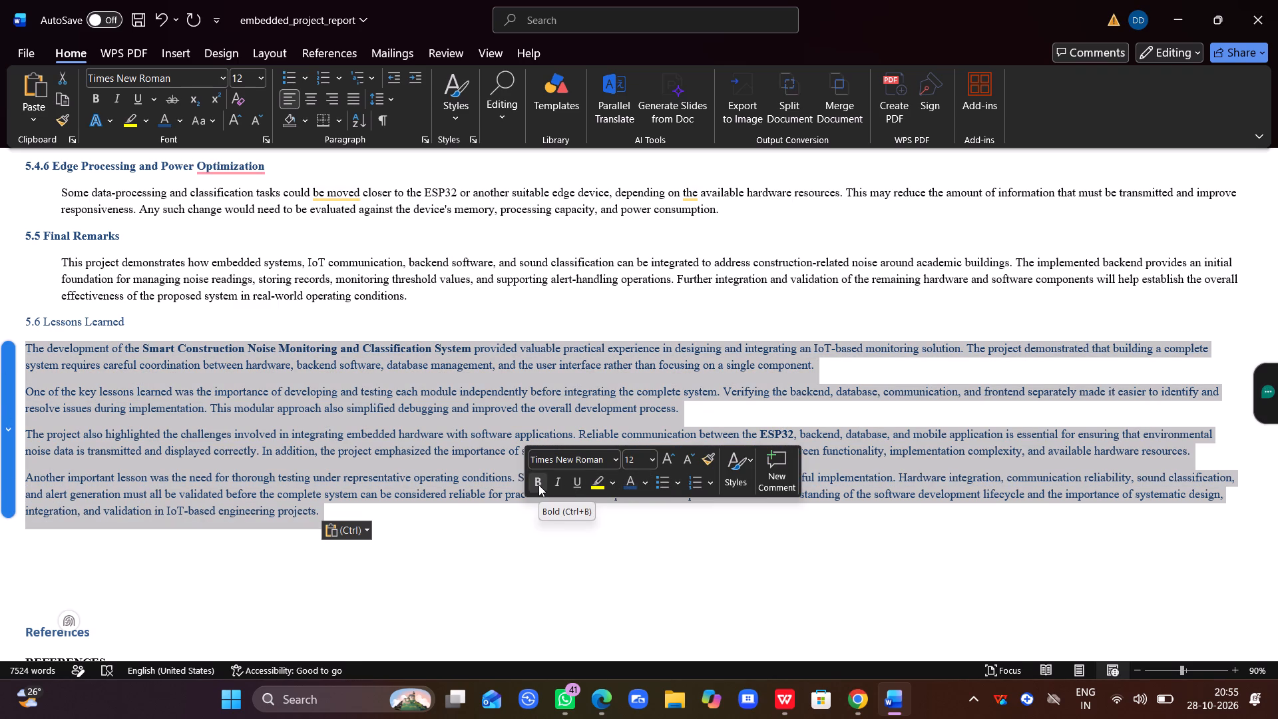
left_click(649, 477)
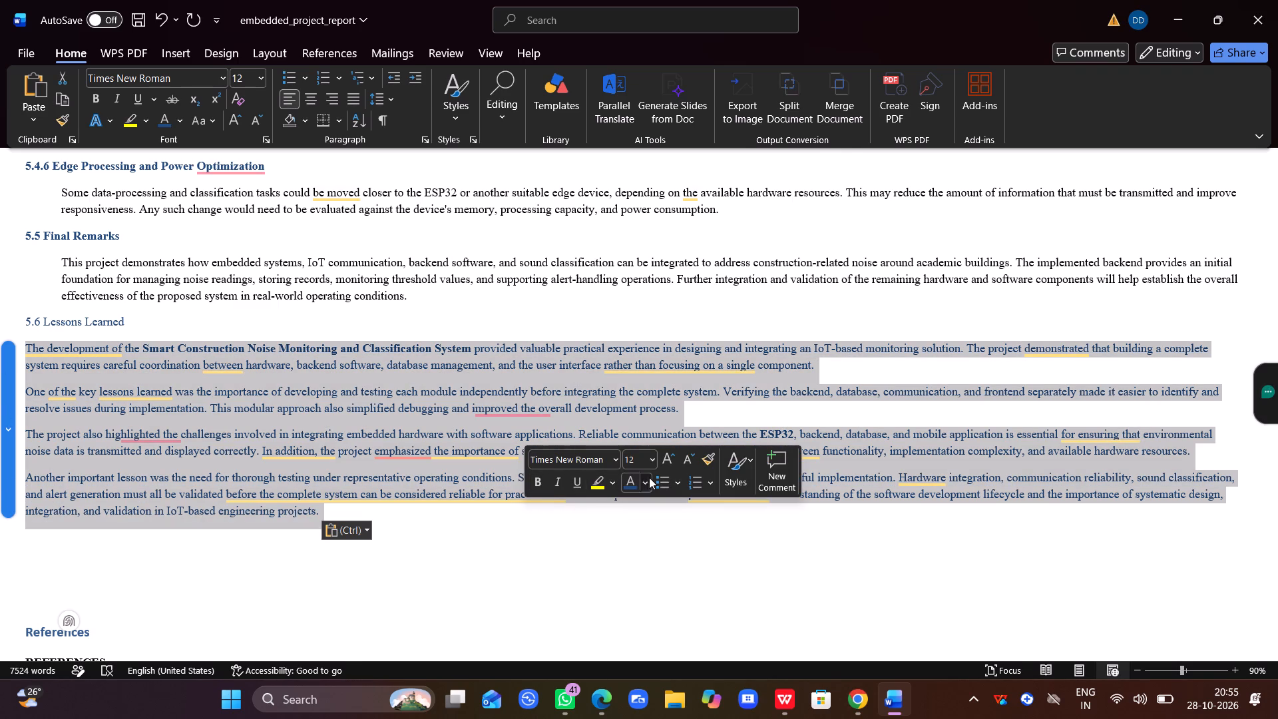
left_click(658, 230)
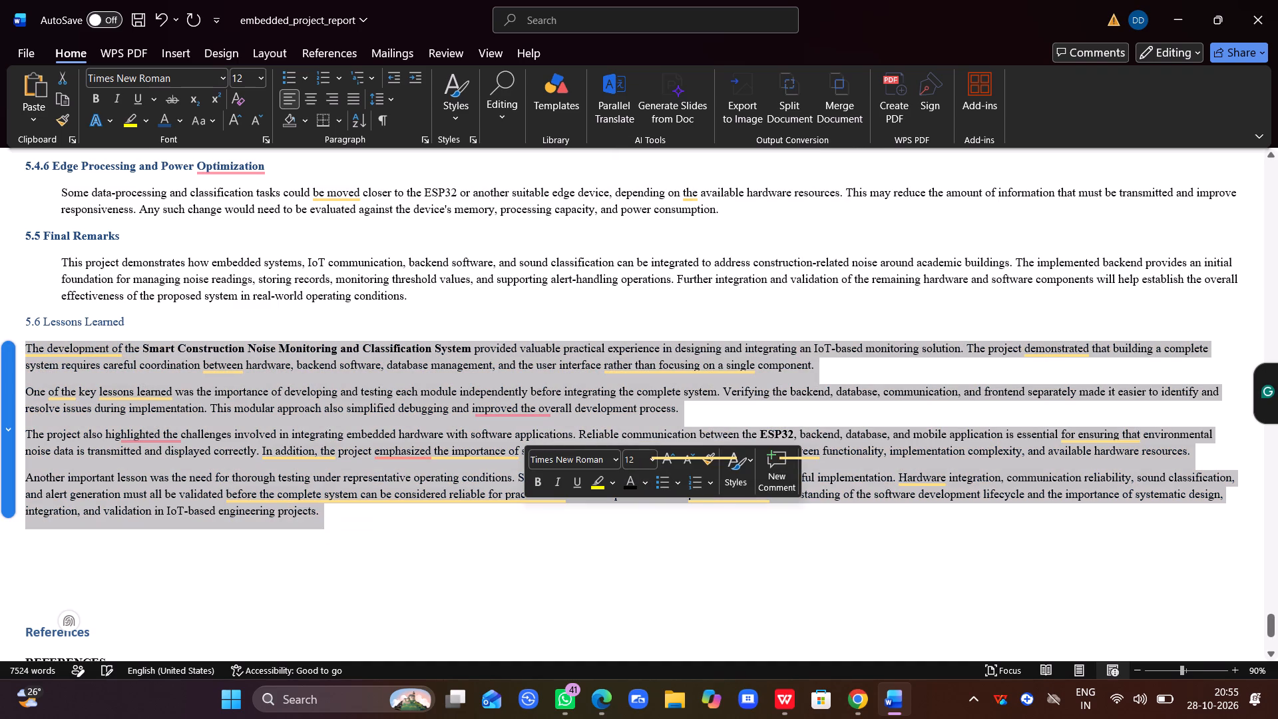
Indent the four 5.6 Lessons Learned paragraphs by making them a bulleted list and removing each bullet marker while keeping its indentation.
left_click(48, 361)
left_click_drag(29, 346, 323, 511)
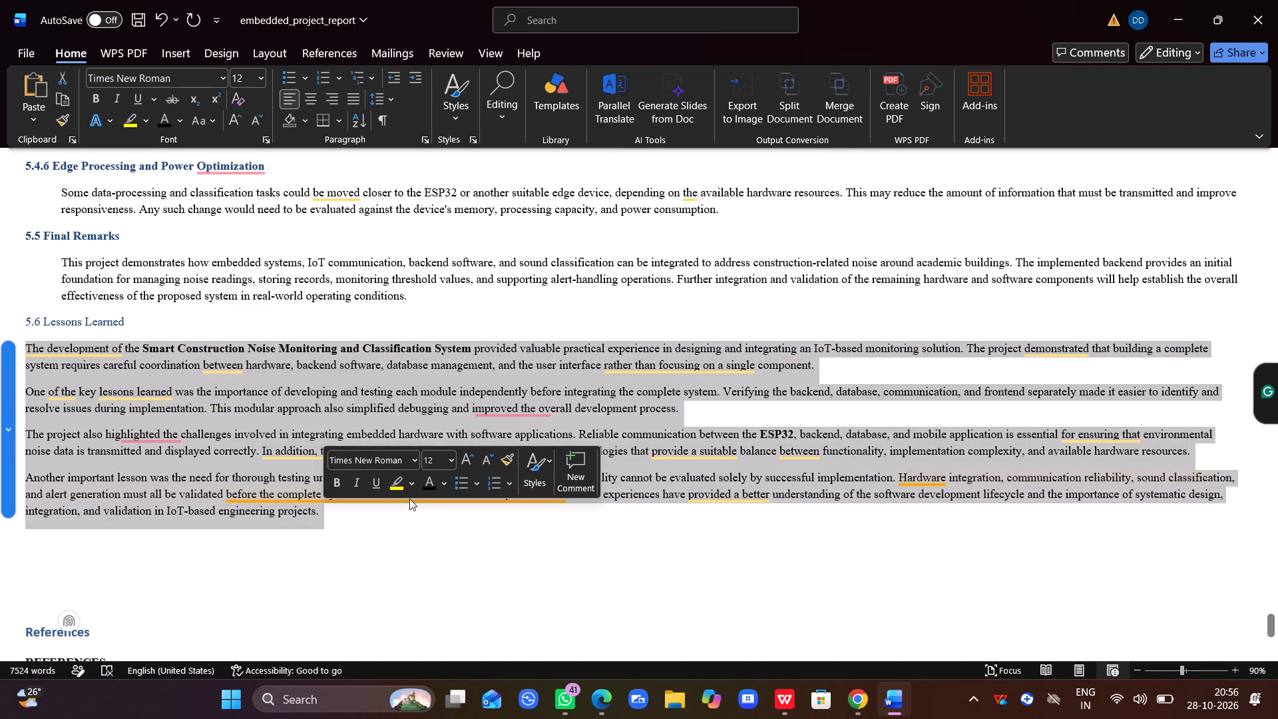
left_click(454, 484)
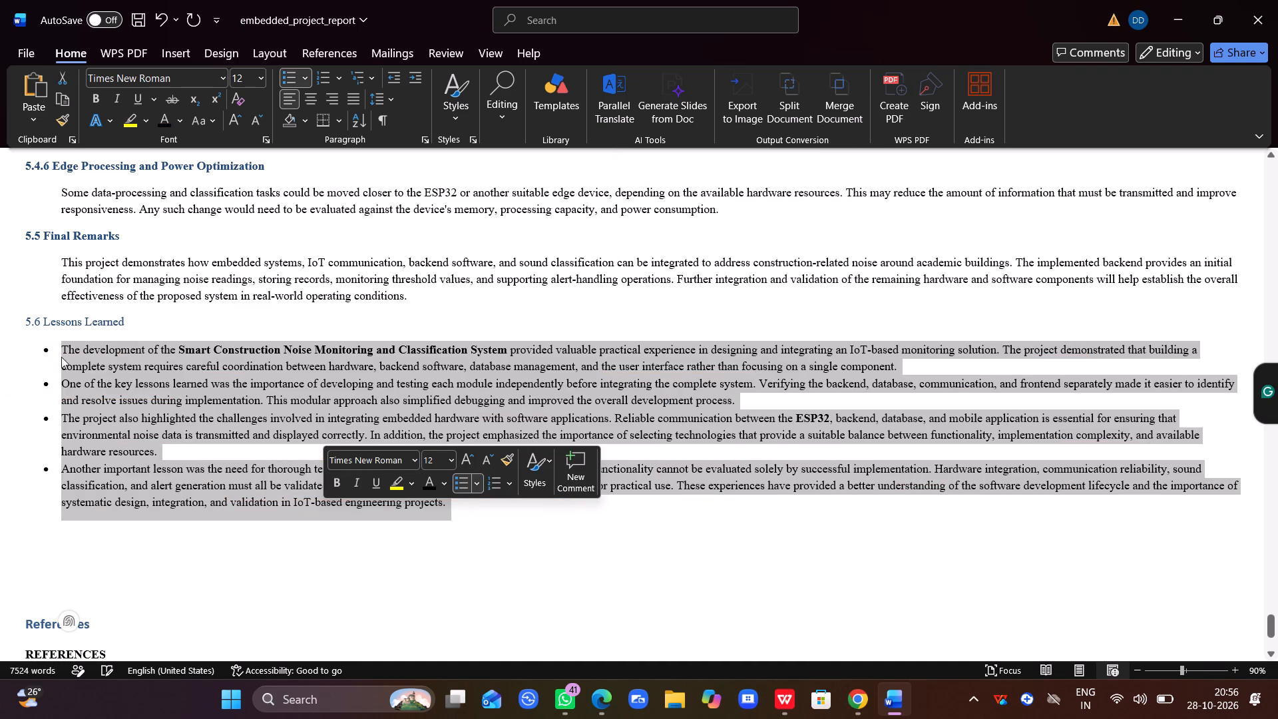
left_click(60, 352)
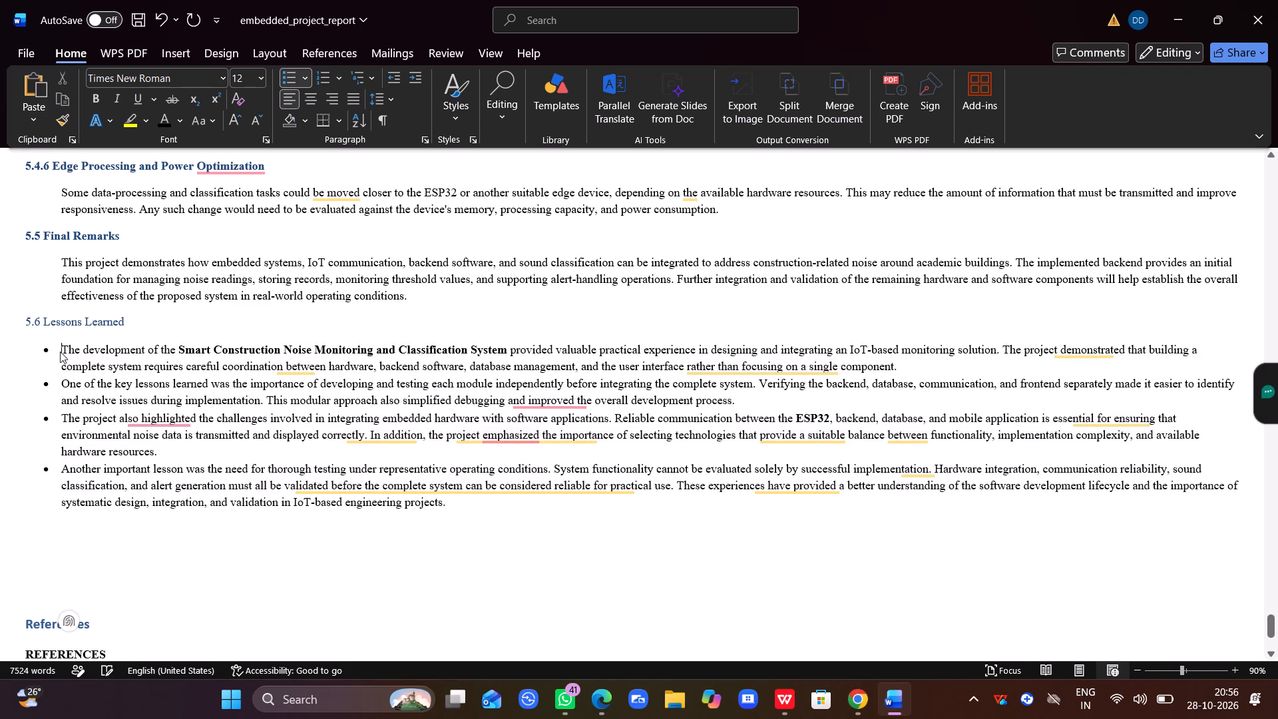
key("BackSpace")
left_click(61, 383)
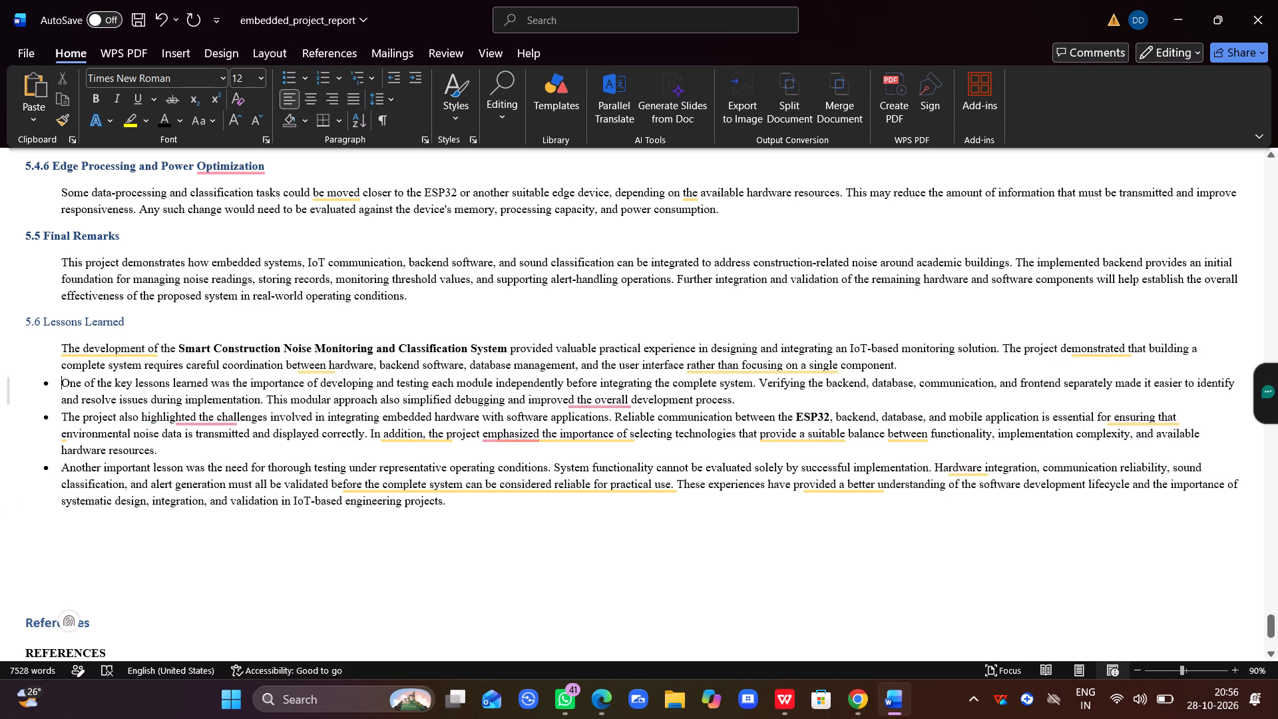
key("BackSpace")
left_click(60, 425)
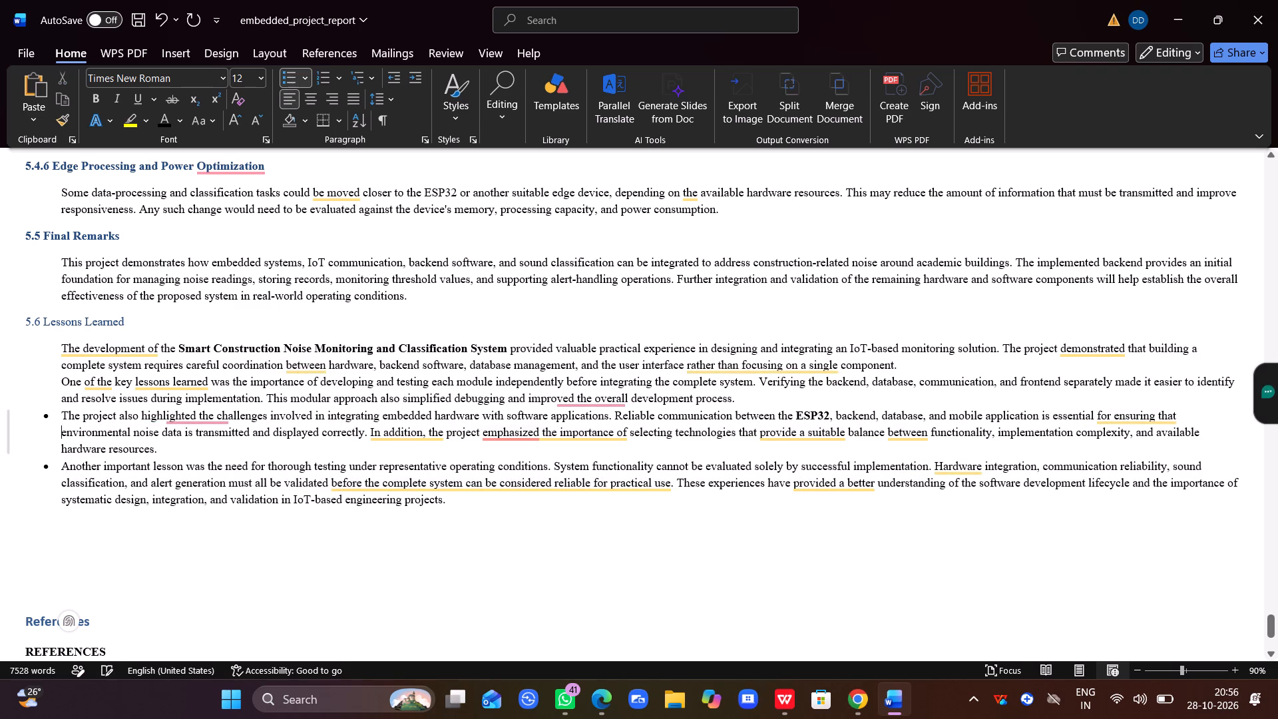
left_click(61, 417)
key("BackSpace")
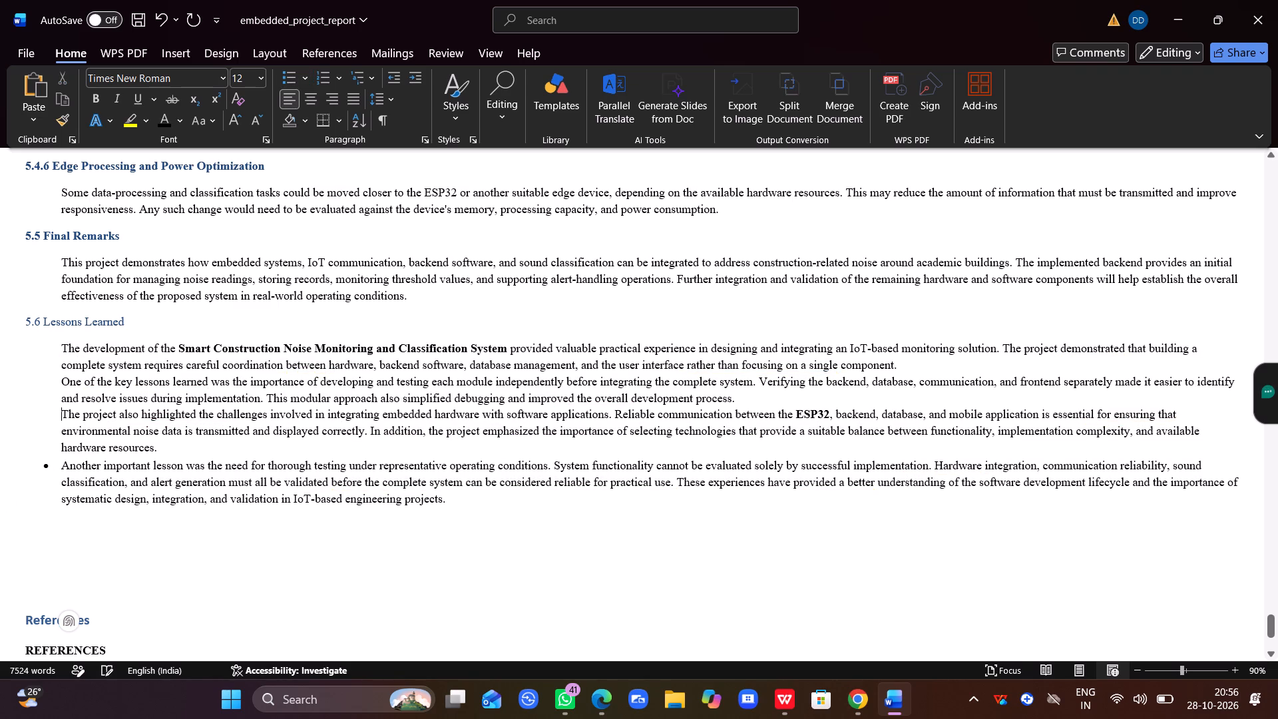
left_click(59, 467)
key("BackSpace")
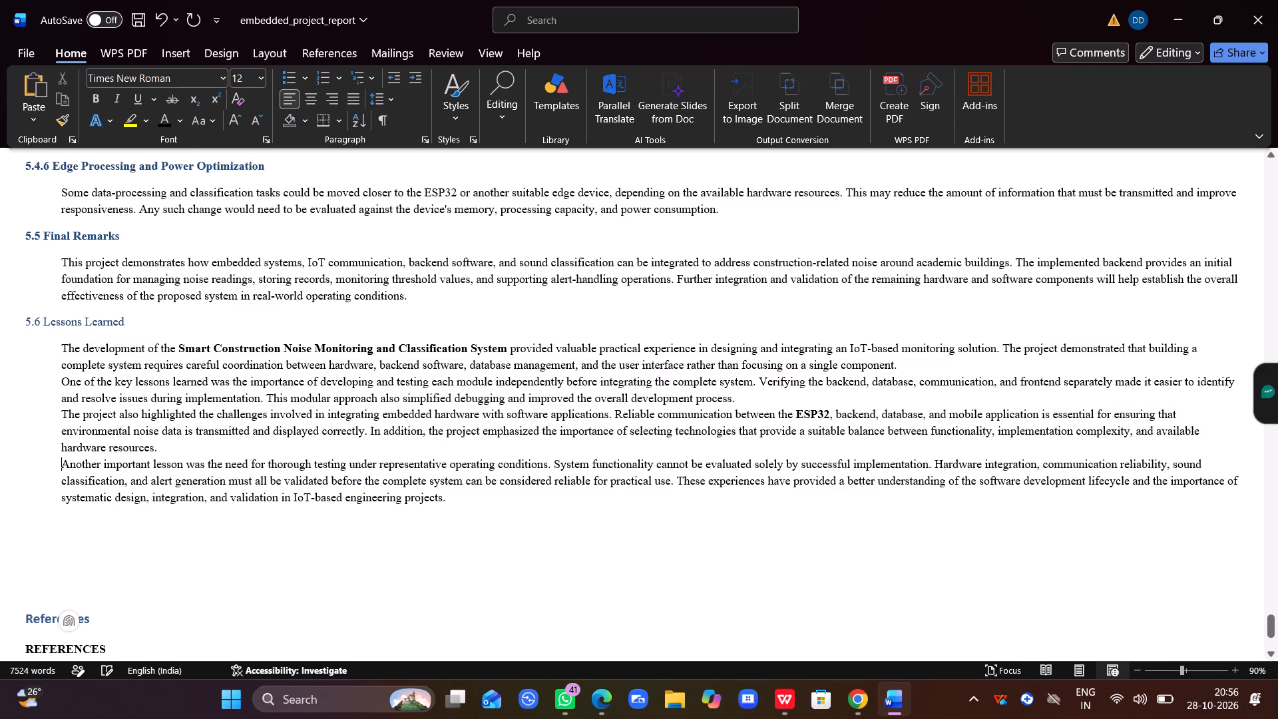
Delete two blank lines between the 5.6 Lessons Learned text and the References heading.
left_click(83, 578)
key("BackSpace")
key("BackSpace")
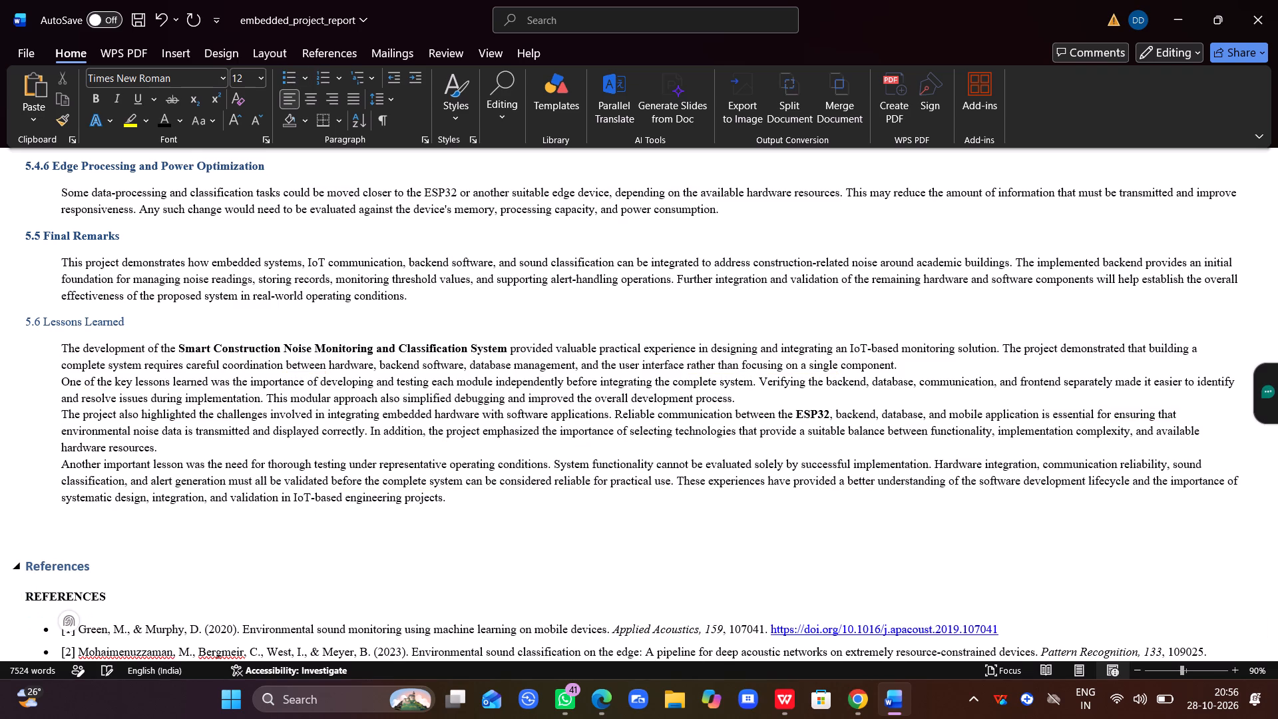
left_click(89, 553)
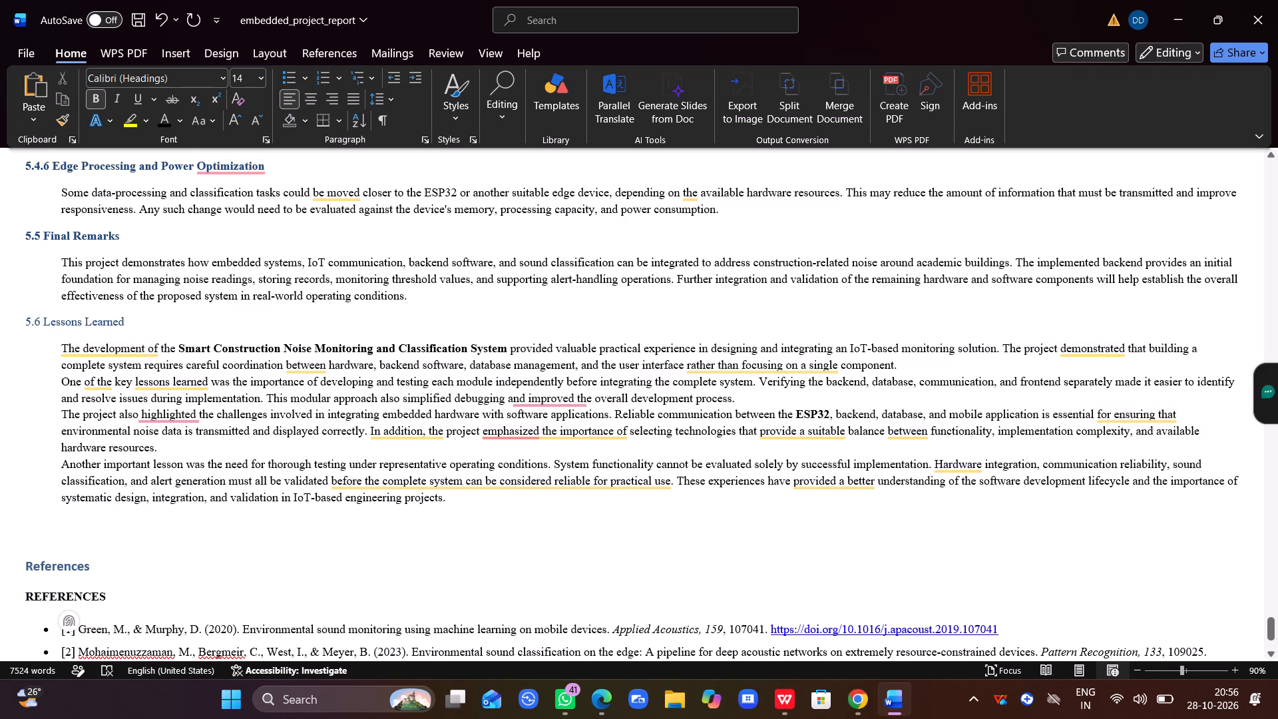
left_click(95, 534)
Apply the base dark blue theme colour and bold to the "5.6 Lessons Learned" heading.
left_click_drag(140, 320, 21, 312)
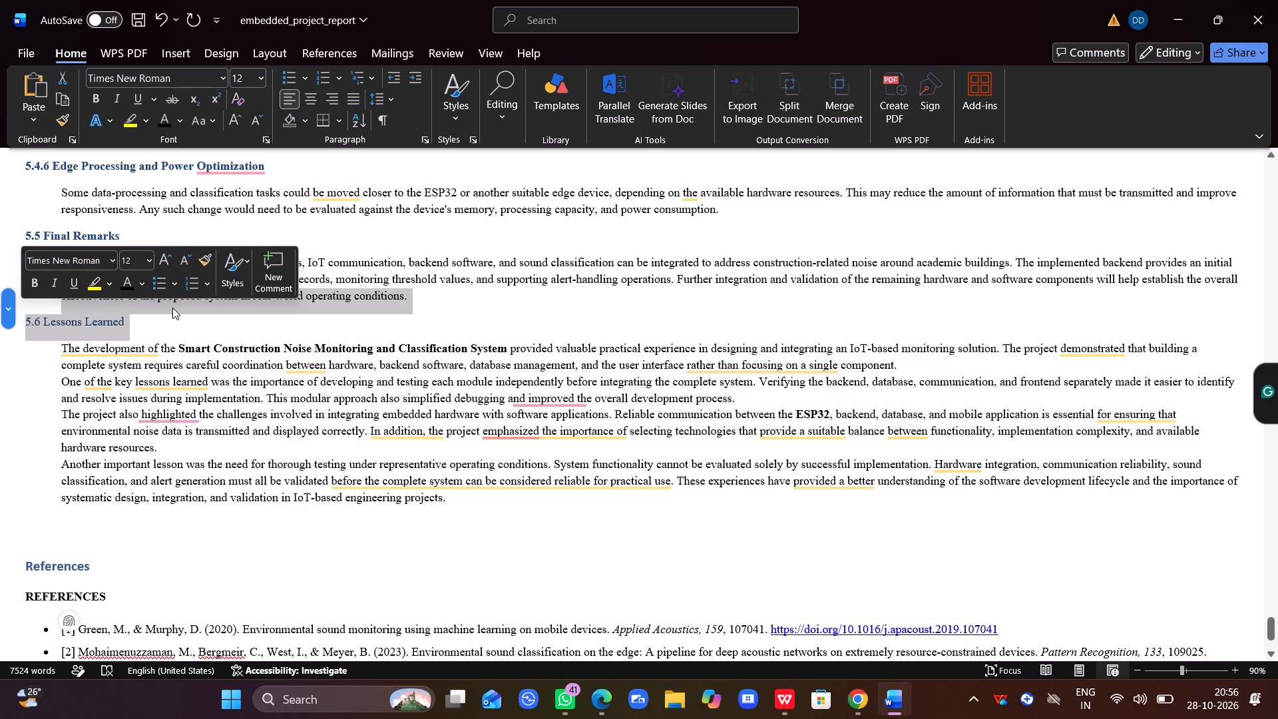
left_click(172, 308)
left_click_drag(150, 314, 12, 320)
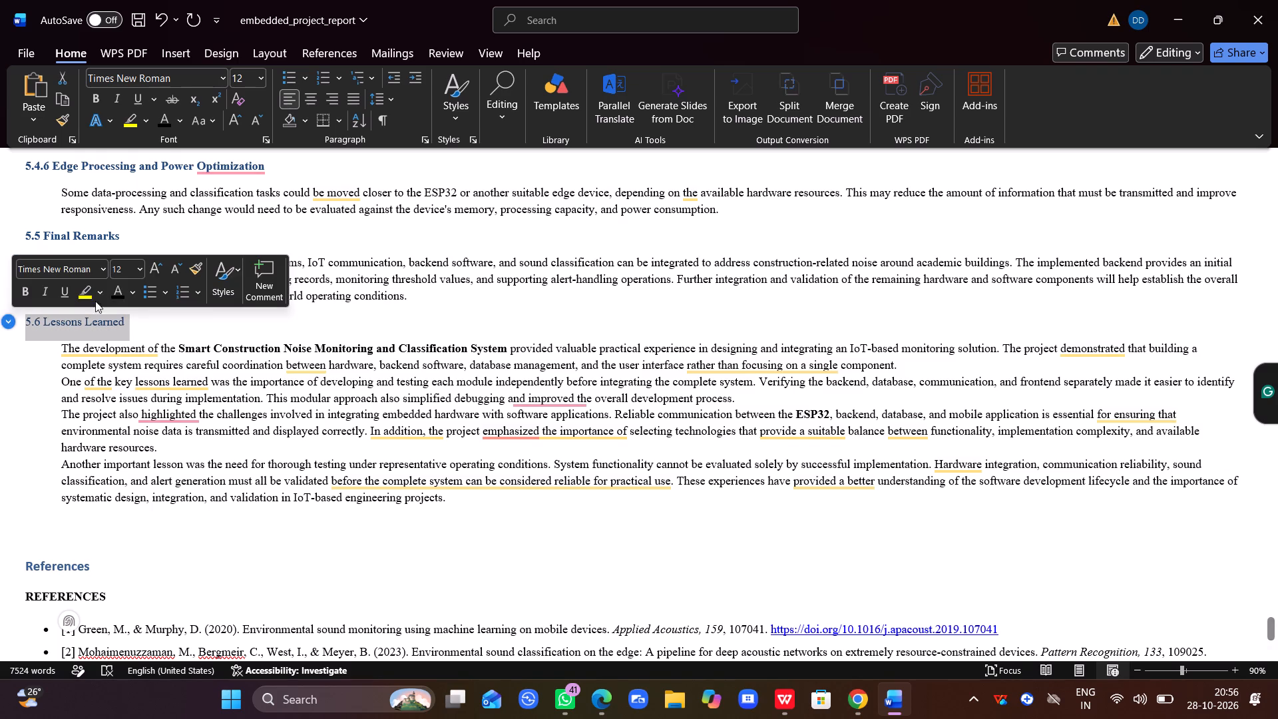
left_click(130, 292)
left_click(194, 397)
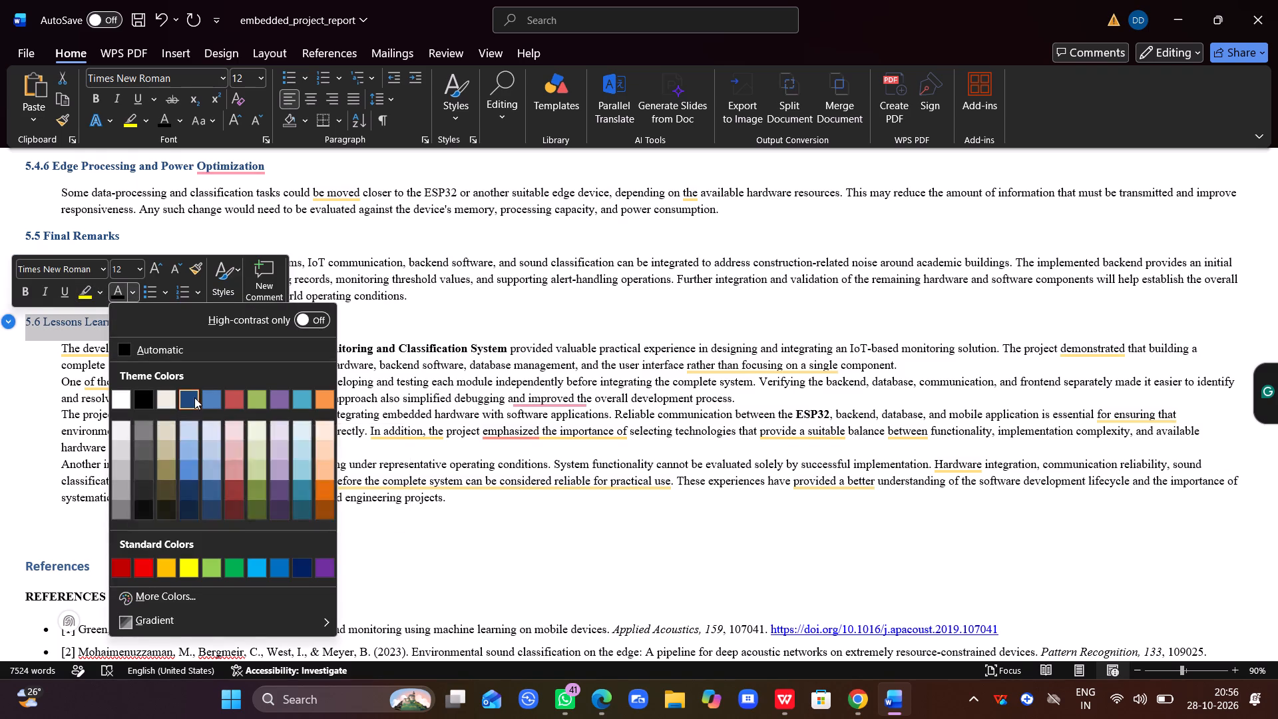
left_click(19, 294)
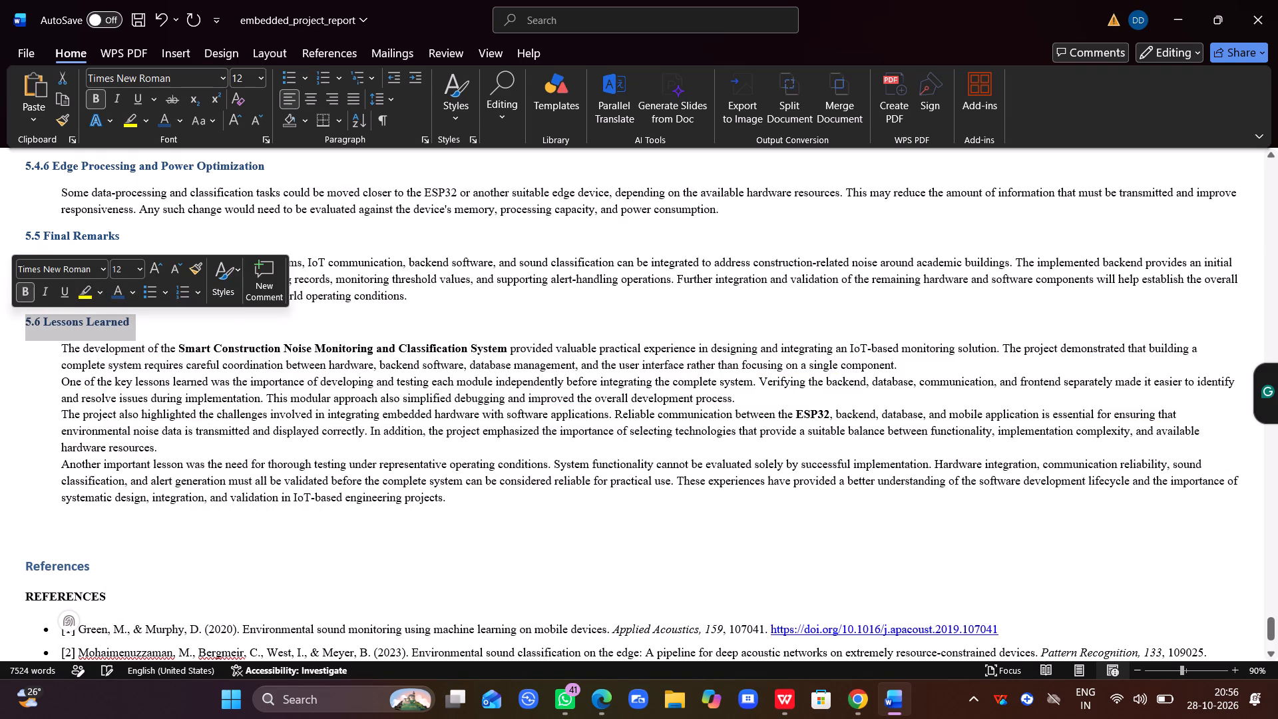
left_click(63, 467)
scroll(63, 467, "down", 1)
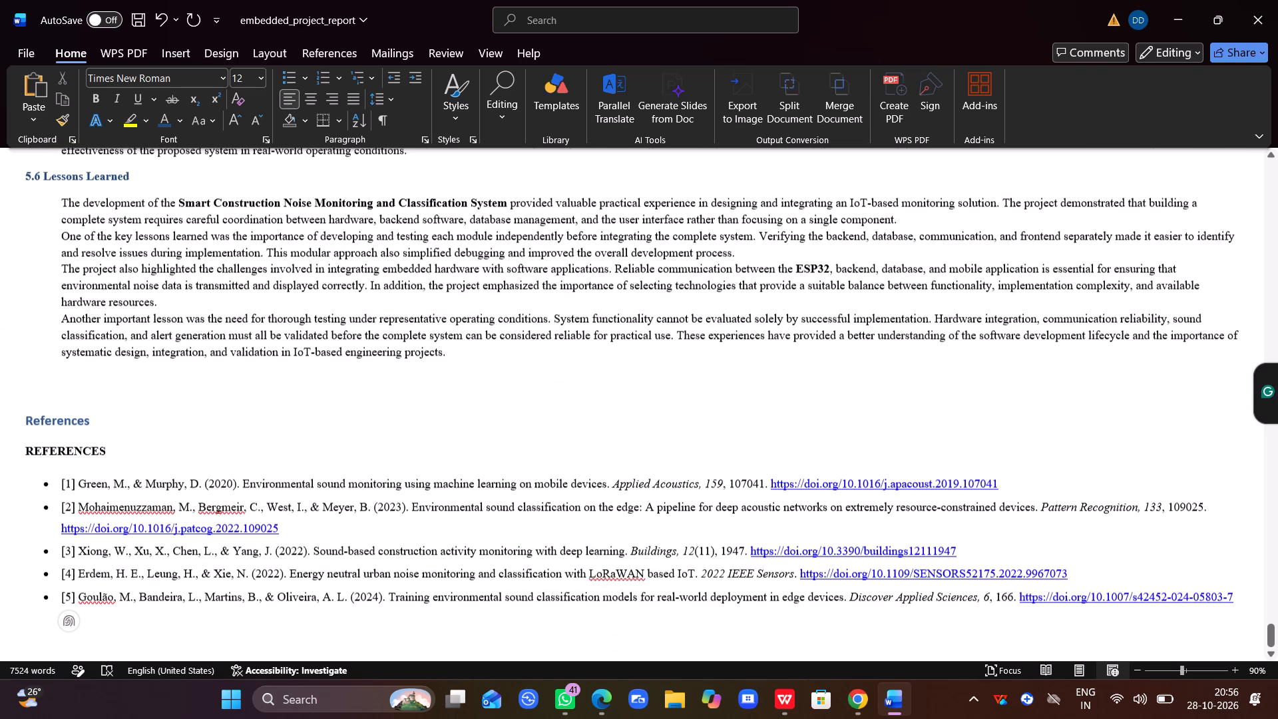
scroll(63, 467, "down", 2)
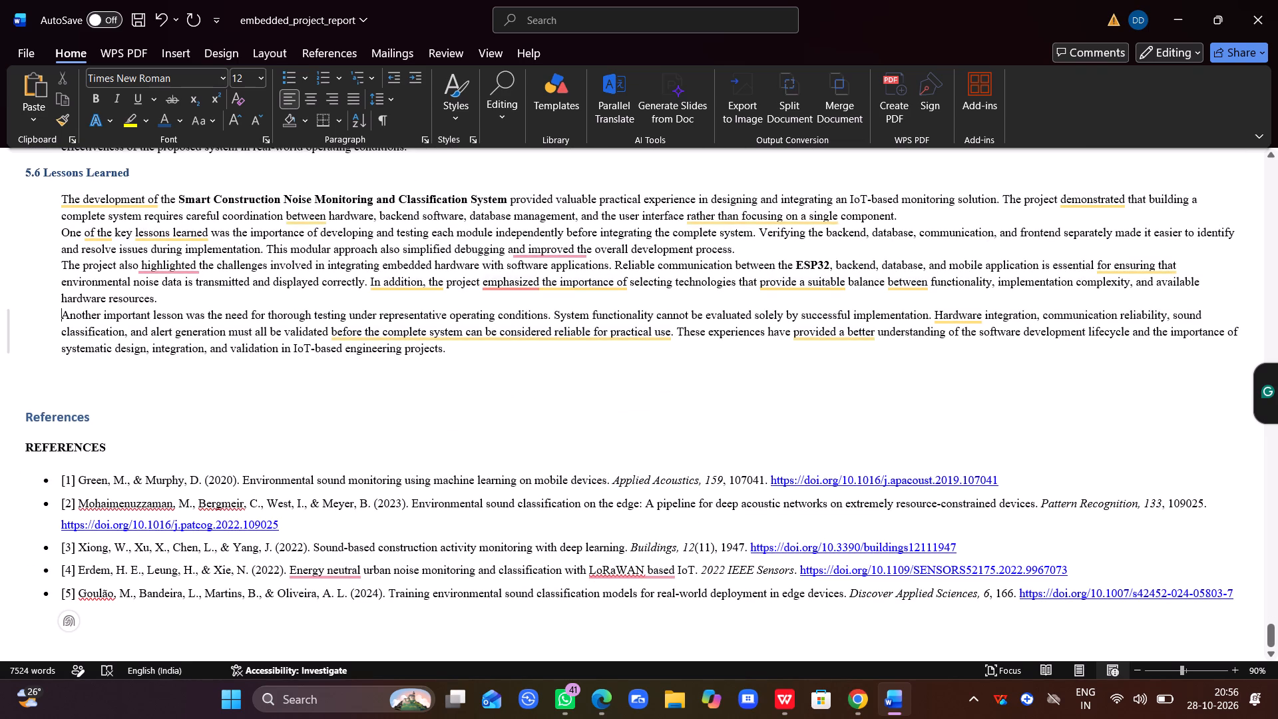
Check the project title on the report's cover page and review the Chapter 4 and 5 text down to the References.
double_click(462, 352)
left_click(462, 352)
scroll(482, 314, "up", 1)
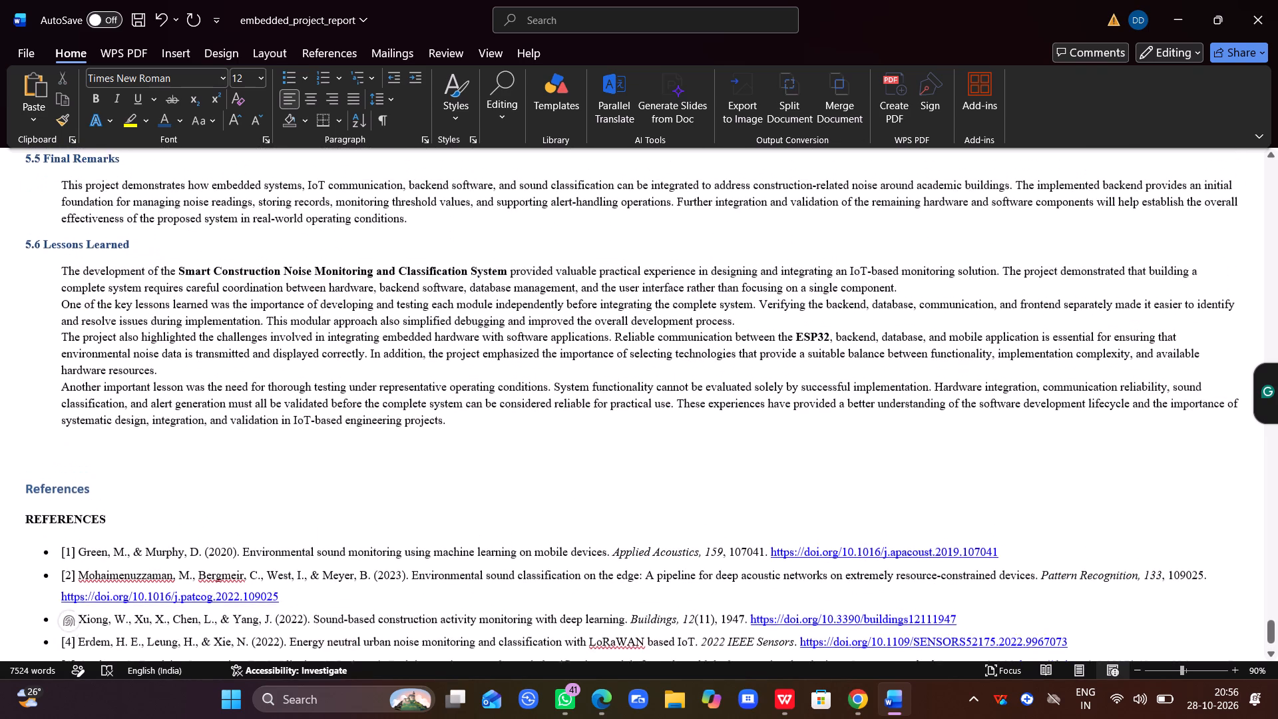
scroll(482, 314, "up", 2)
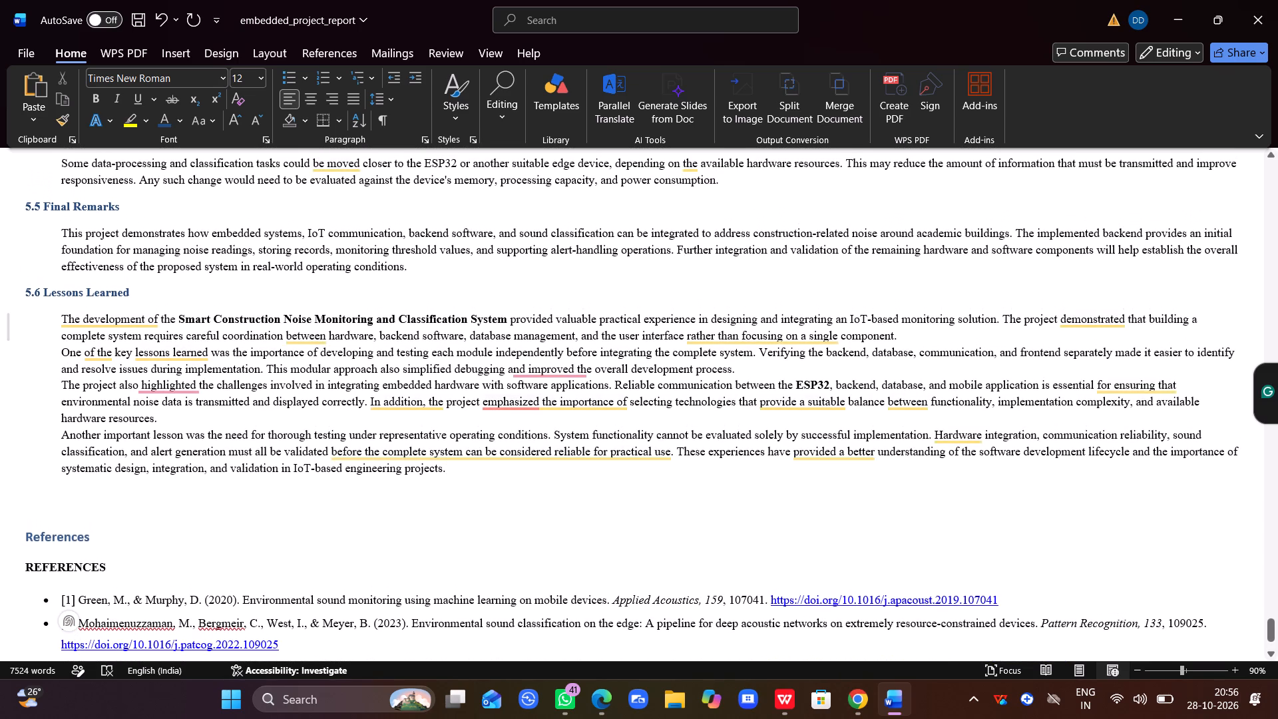
scroll(513, 324, "up", 1)
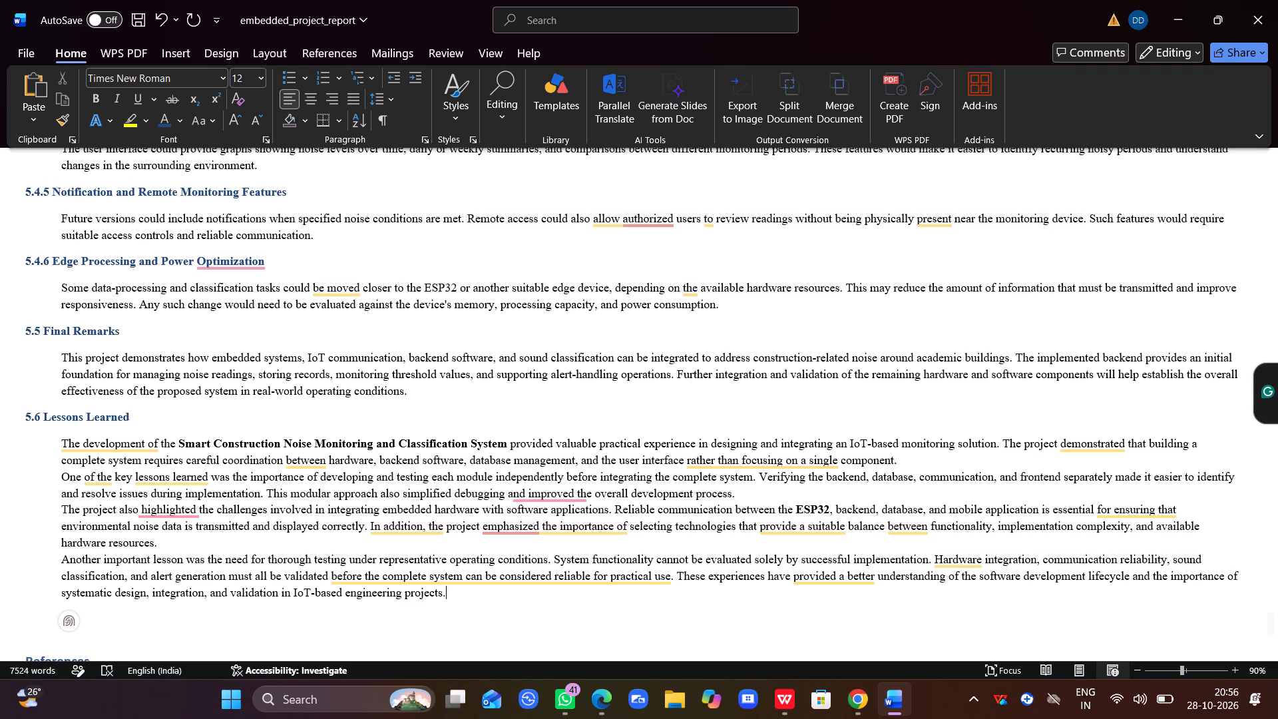
scroll(513, 324, "up", 2)
scroll(513, 324, "up", 20)
scroll(513, 324, "up", 6)
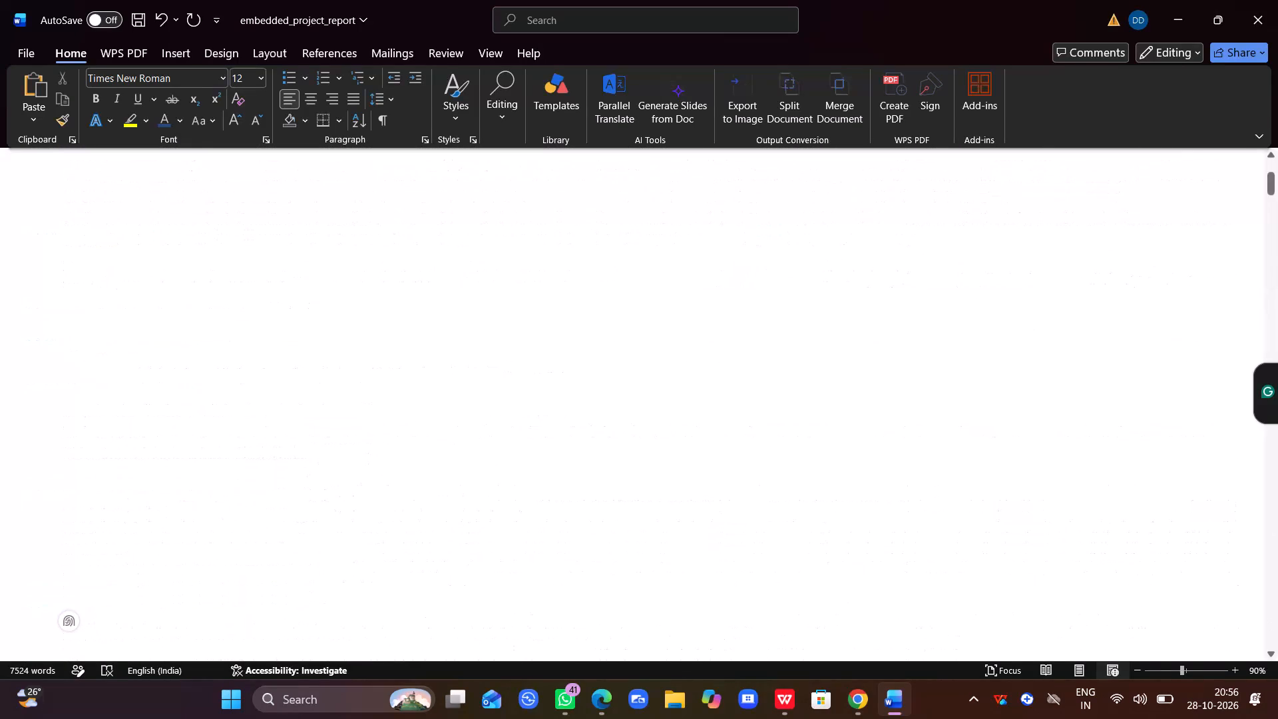
scroll(513, 324, "up", 6)
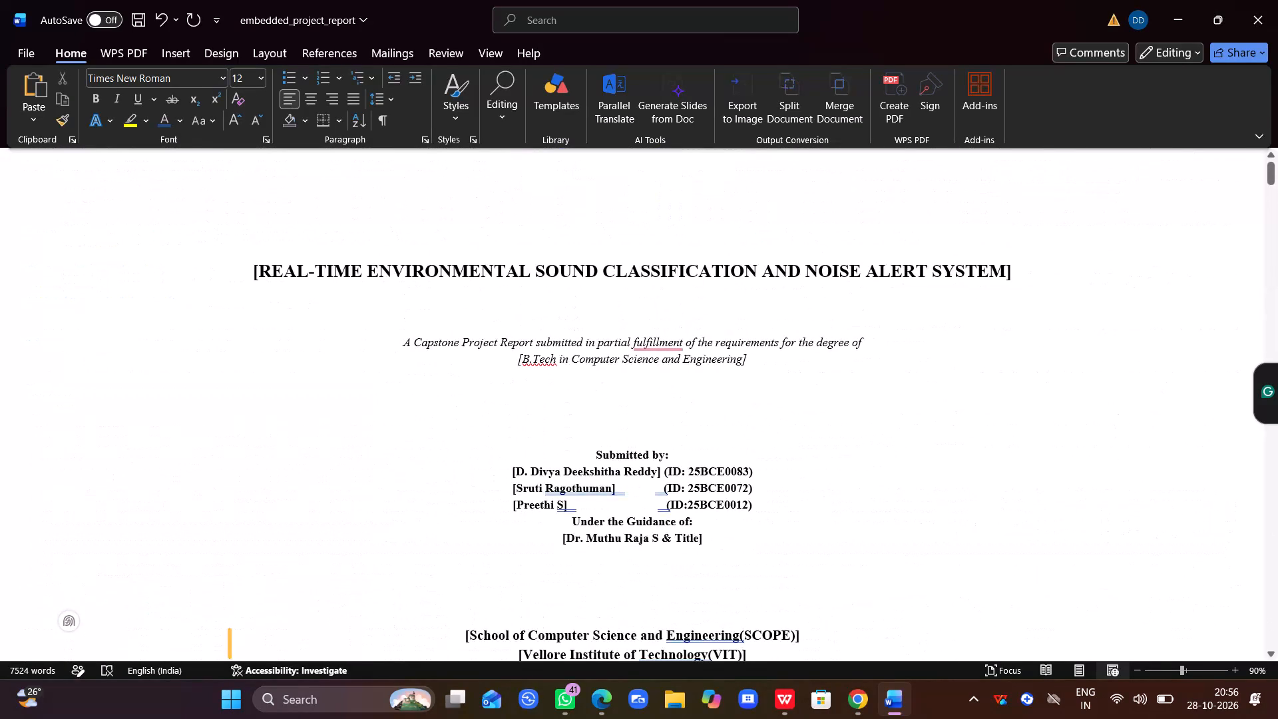
scroll(513, 324, "down", 16)
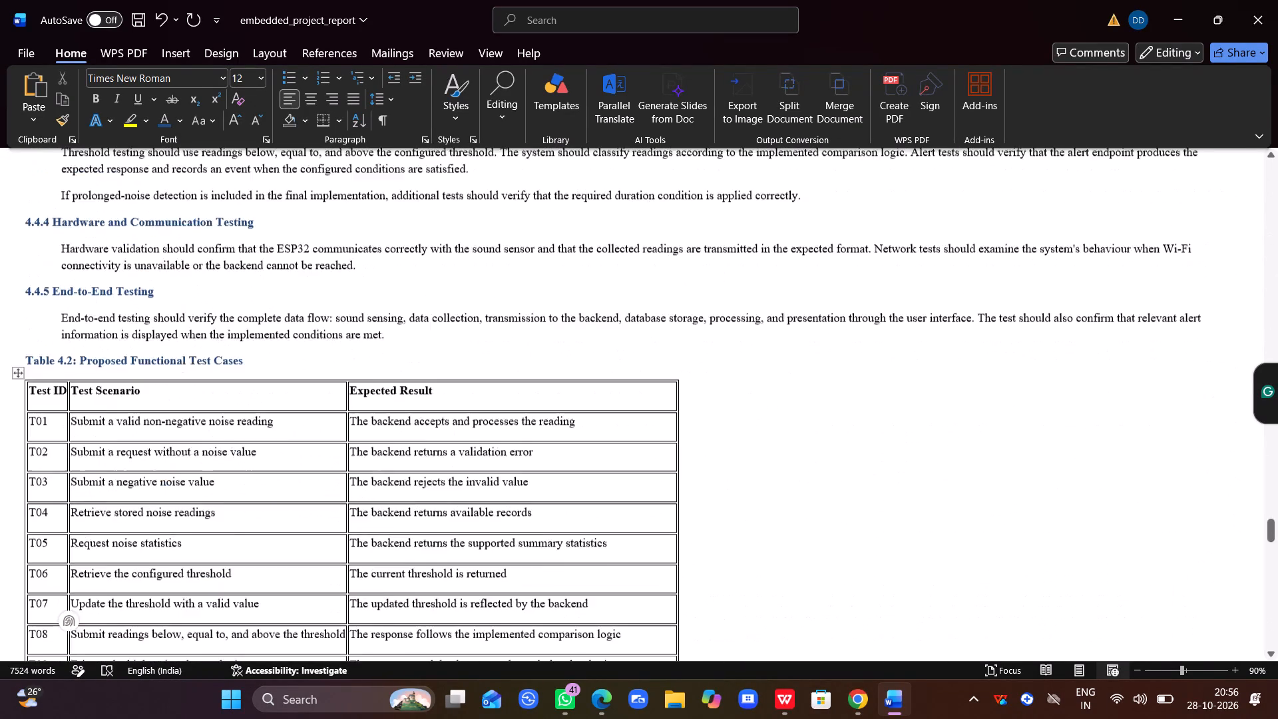
scroll(513, 324, "down", 8)
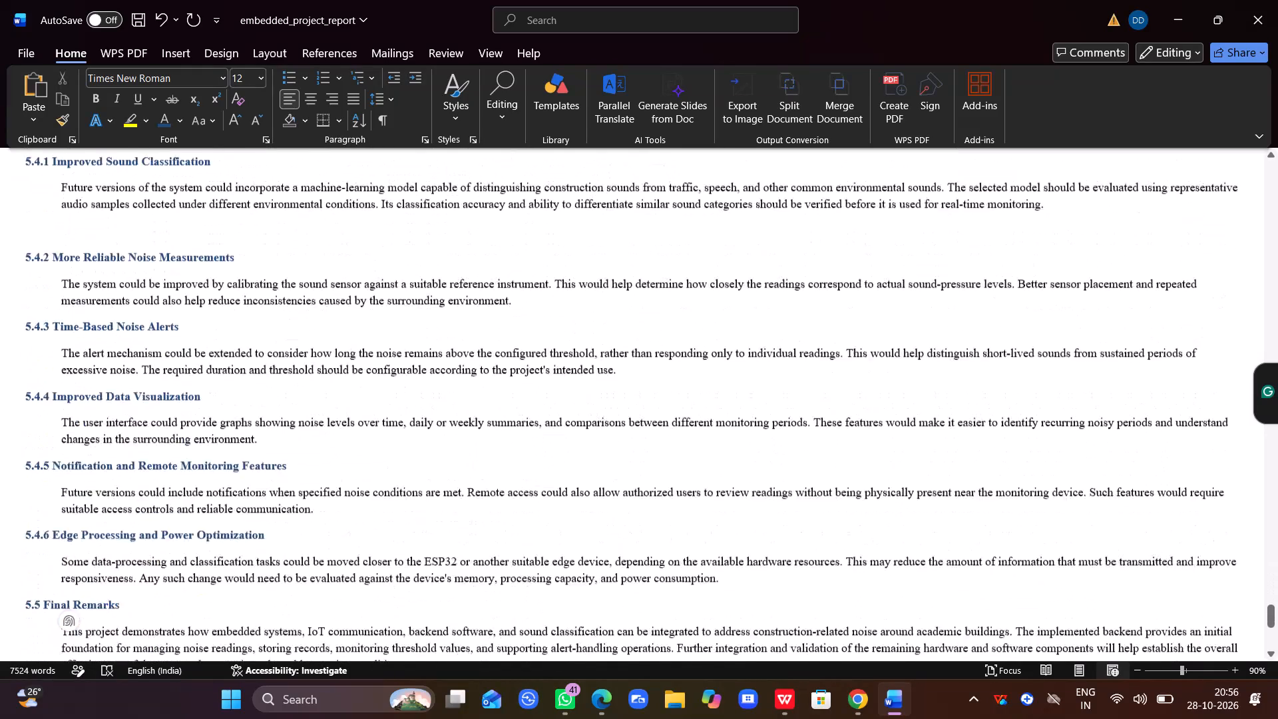
scroll(513, 324, "down", 3)
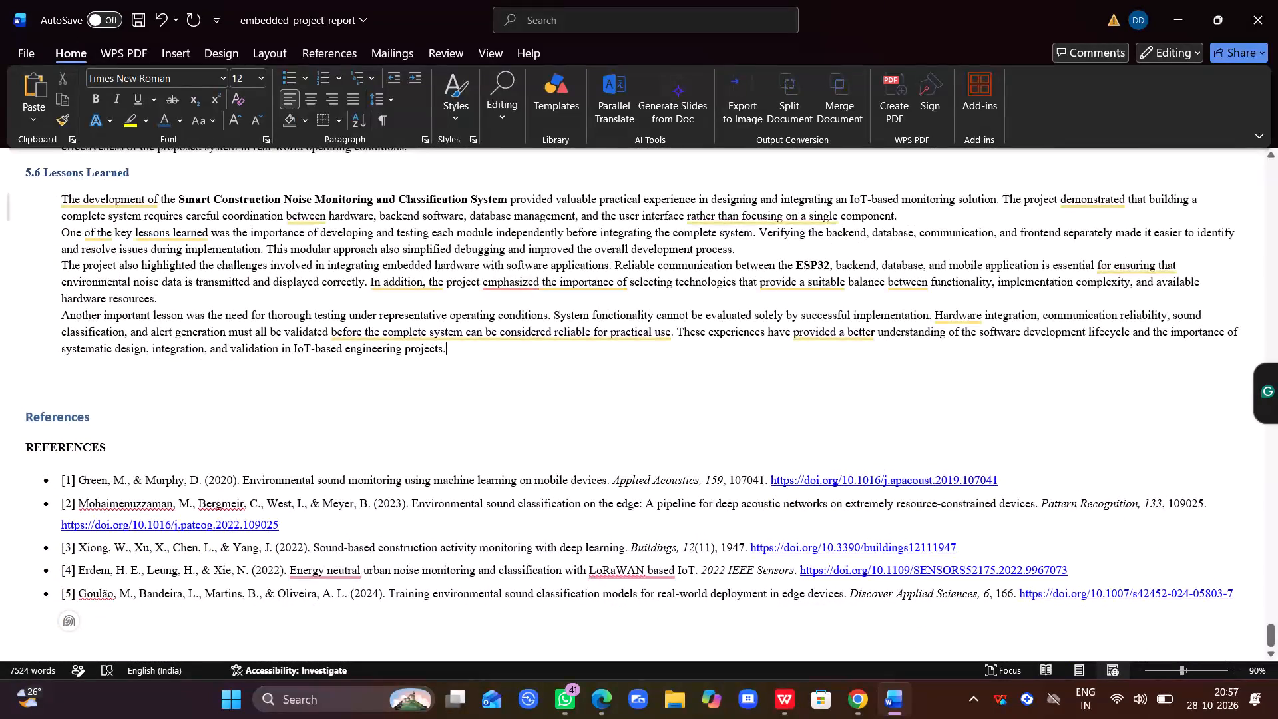
Replace the bold project name in the first 5.6 Lessons Learned paragraph with "Real-Time Environmental sound classification and noise alert system".
left_click_drag(508, 202, 163, 188)
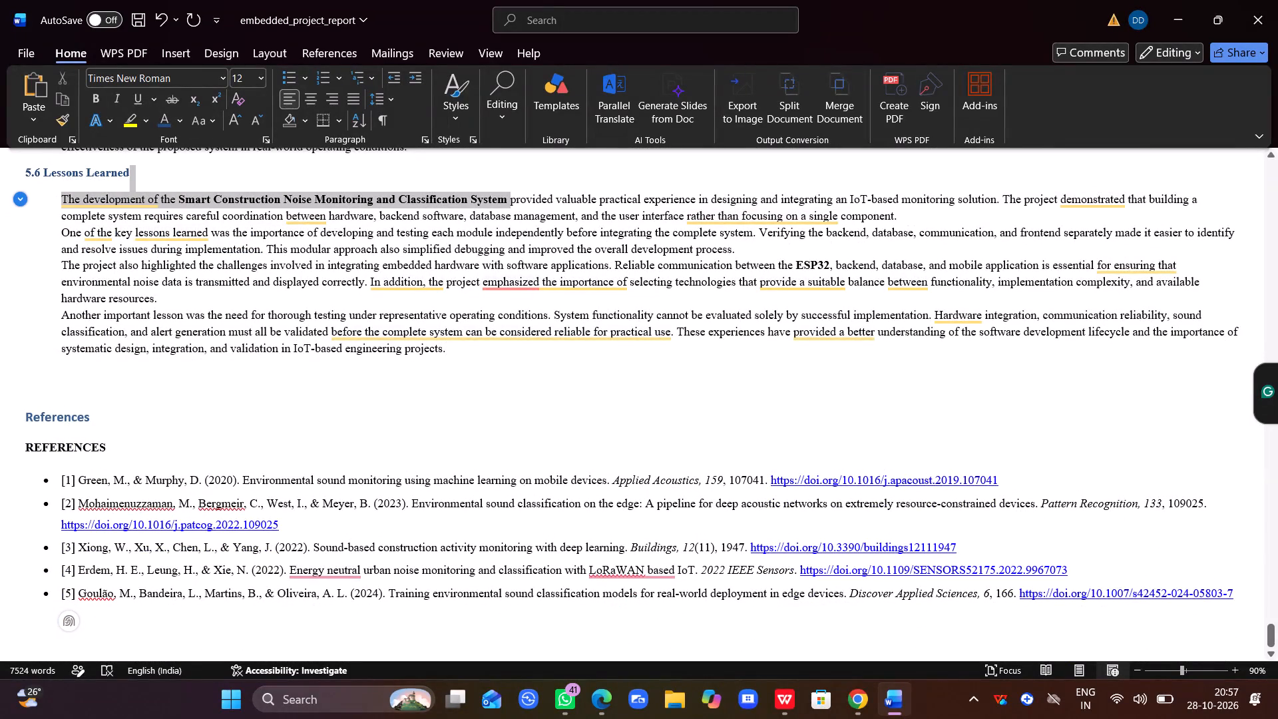
left_click_drag(163, 188, 179, 199)
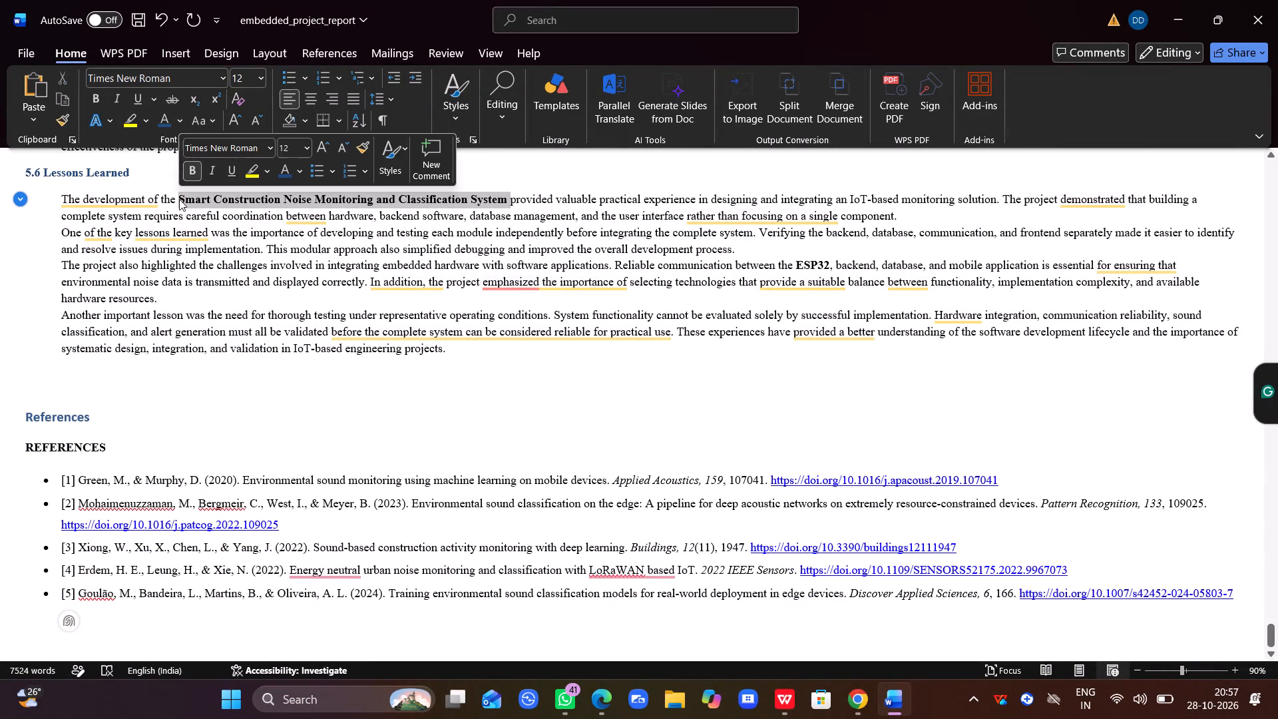
key("BackSpace")
key("r")
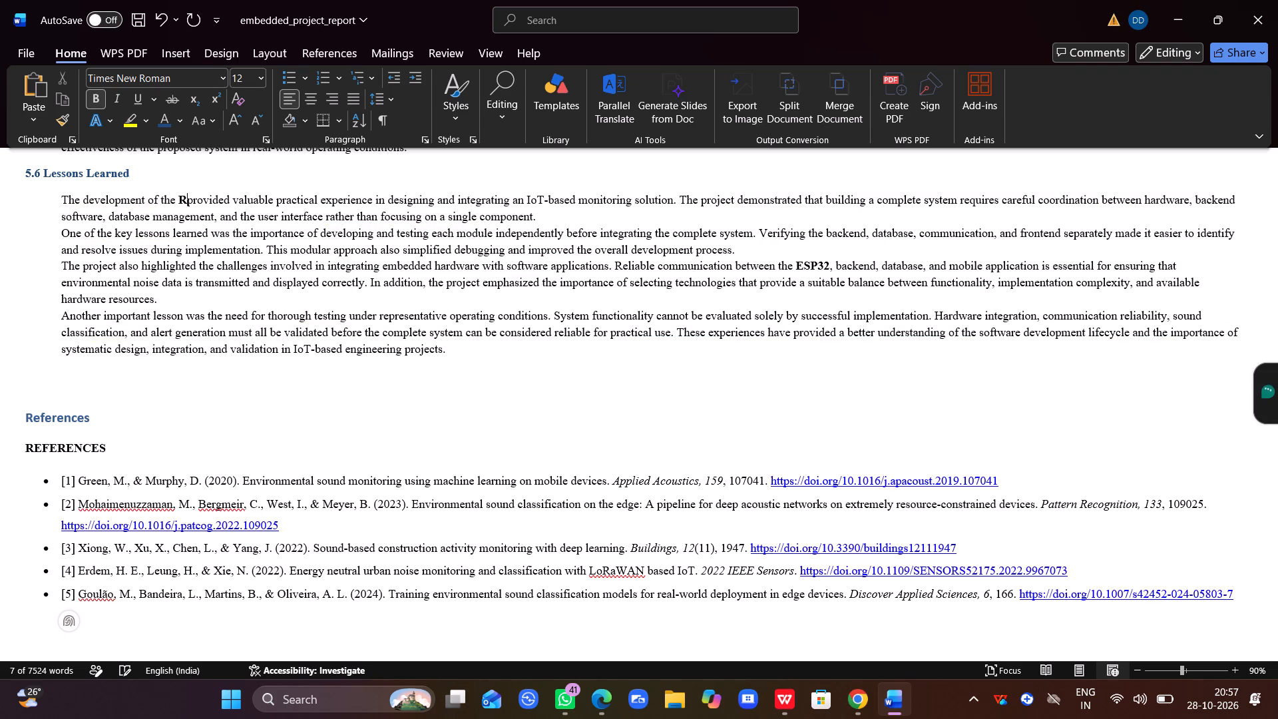
key("t")
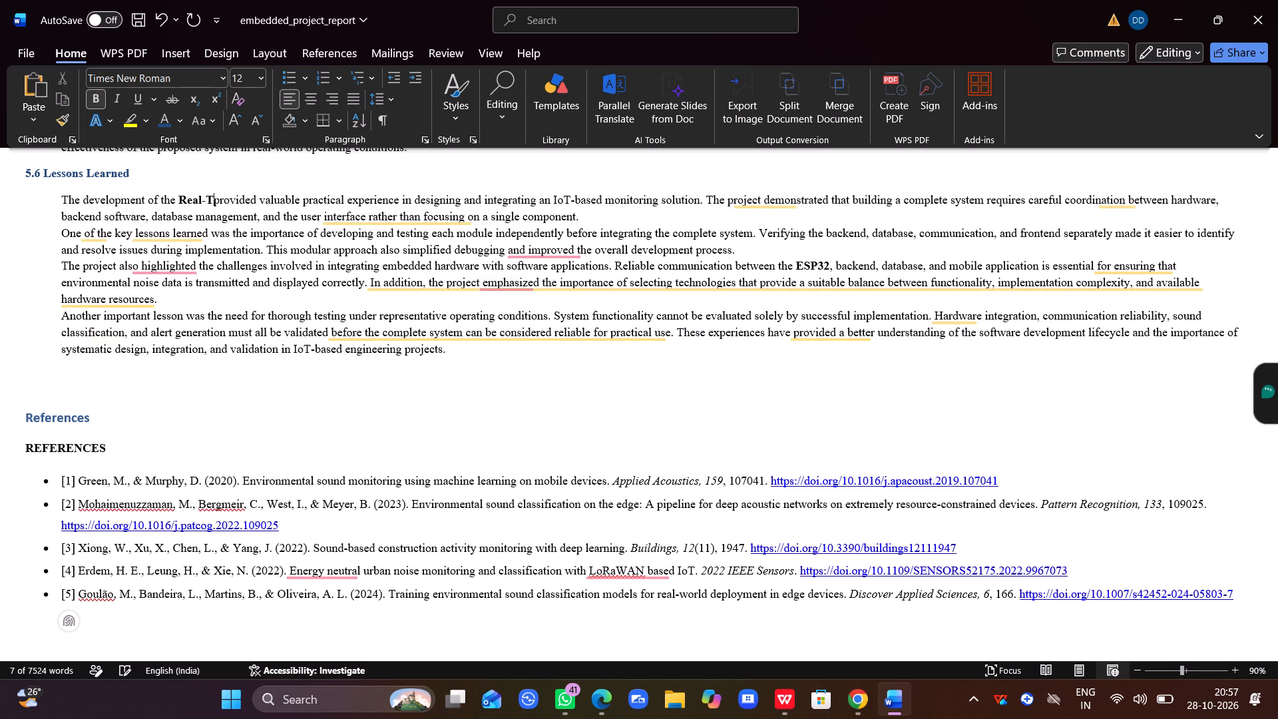
key("BackSpace")
key("BackSpace")
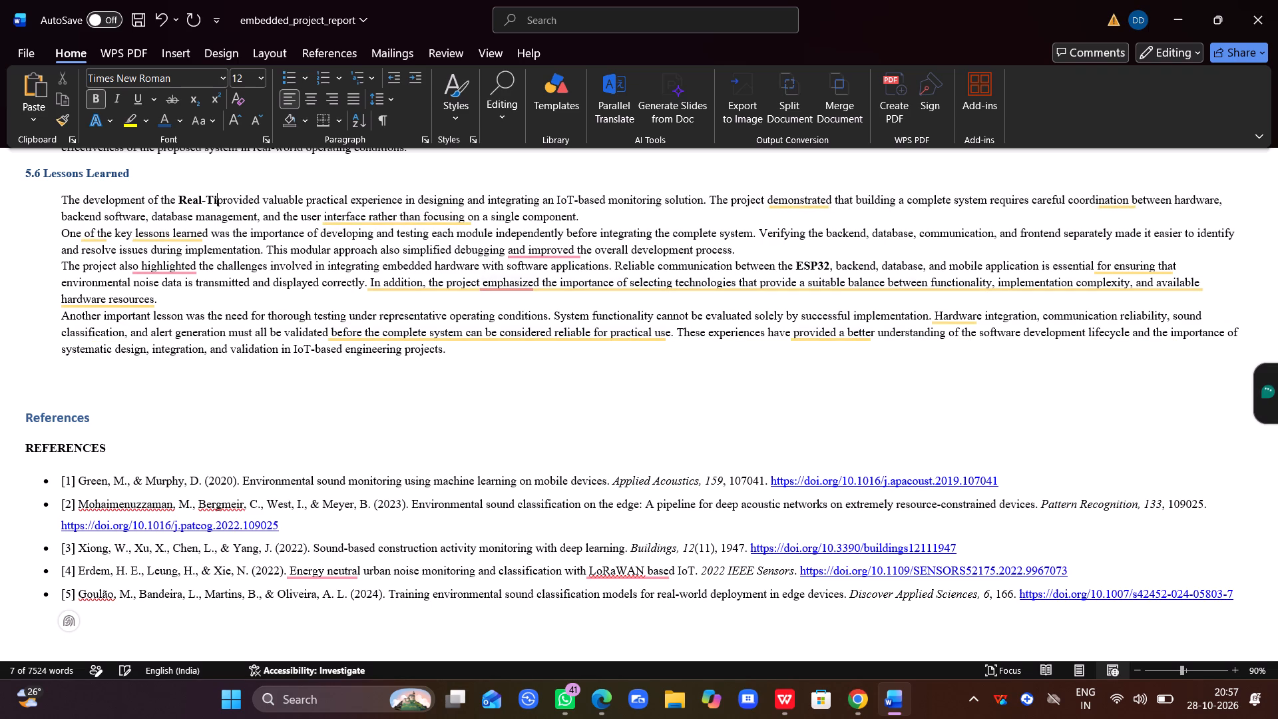
type("me e")
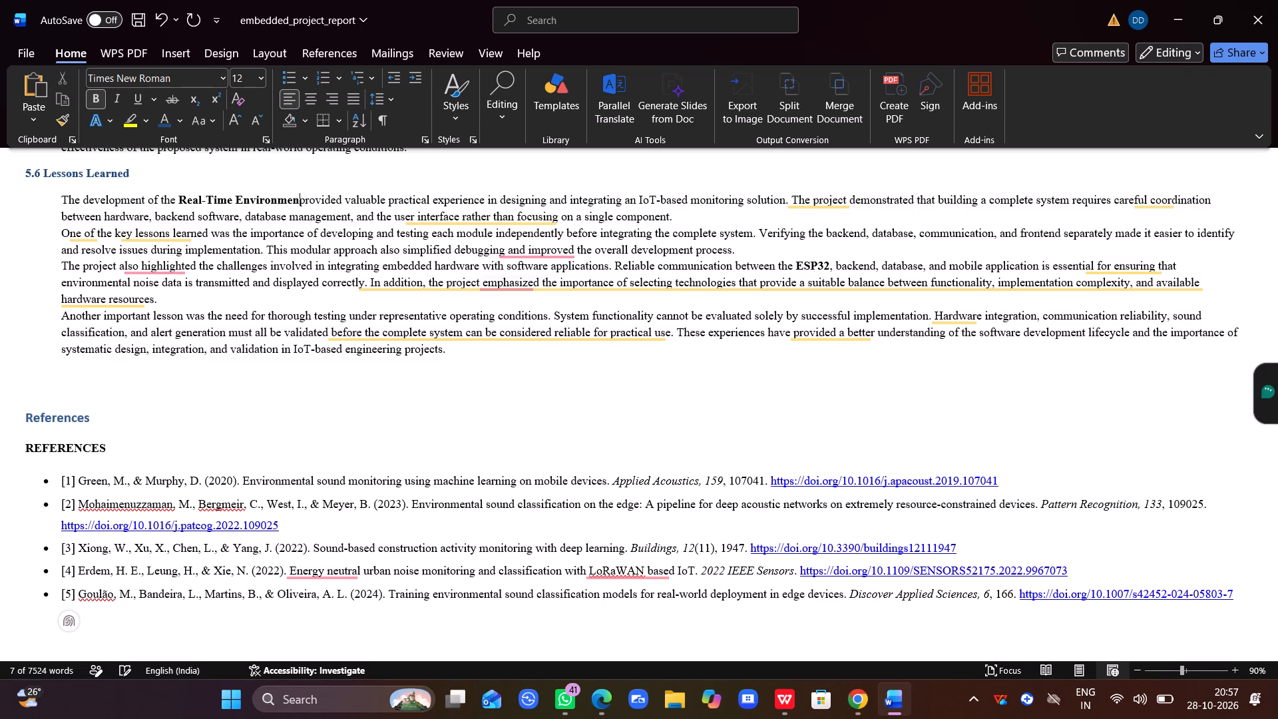
type("al")
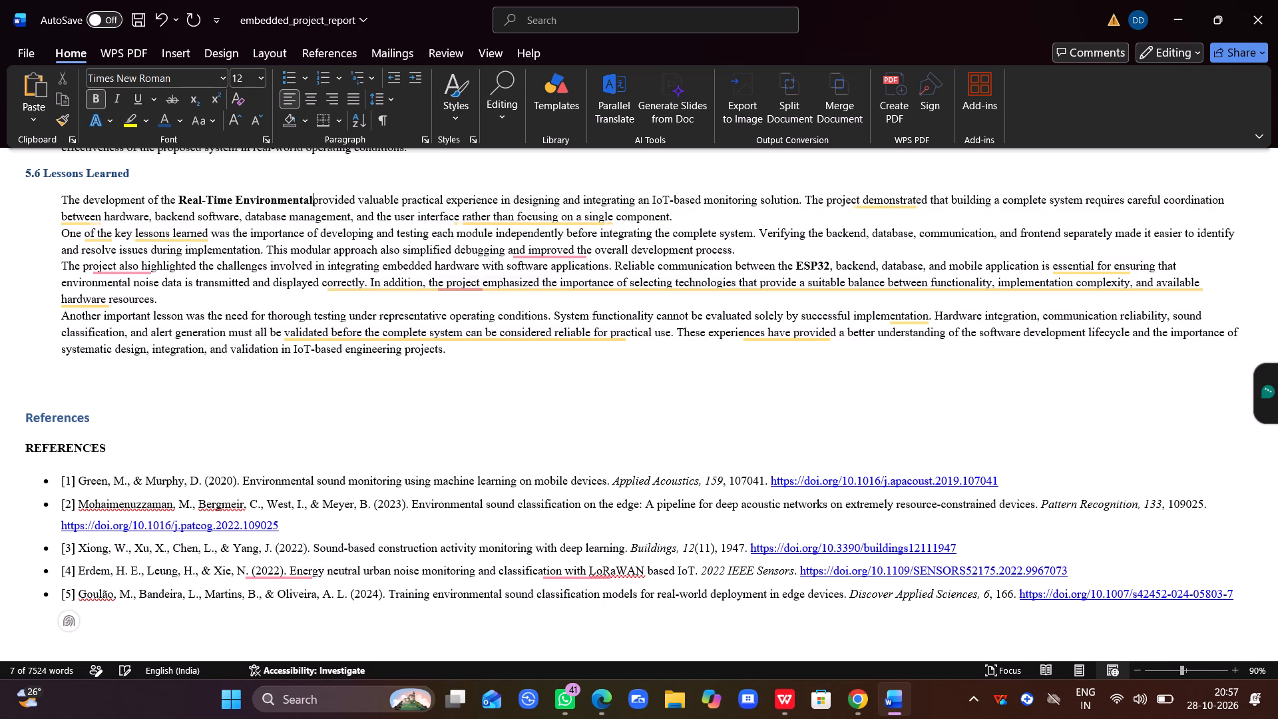
key("space")
type("sound classification and noise alt")
key("BackSpace")
type("ert syste")
key("space")
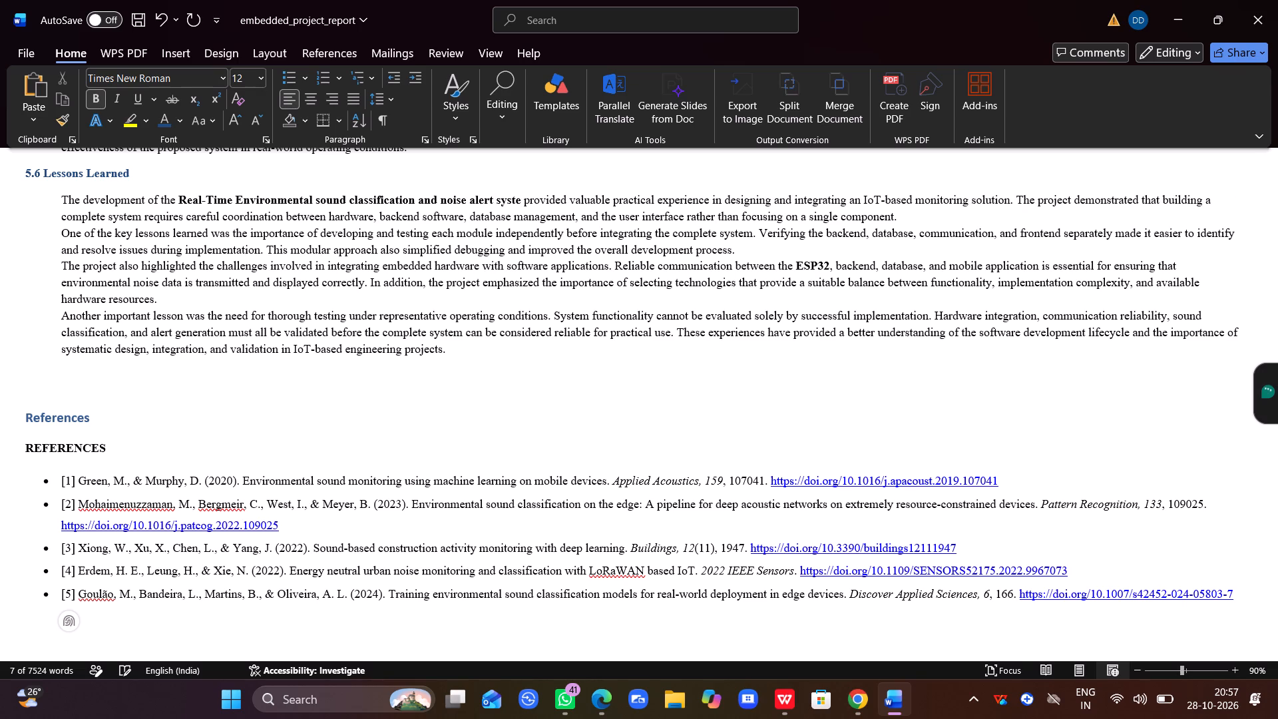
key("BackSpace")
type("m")
key("space")
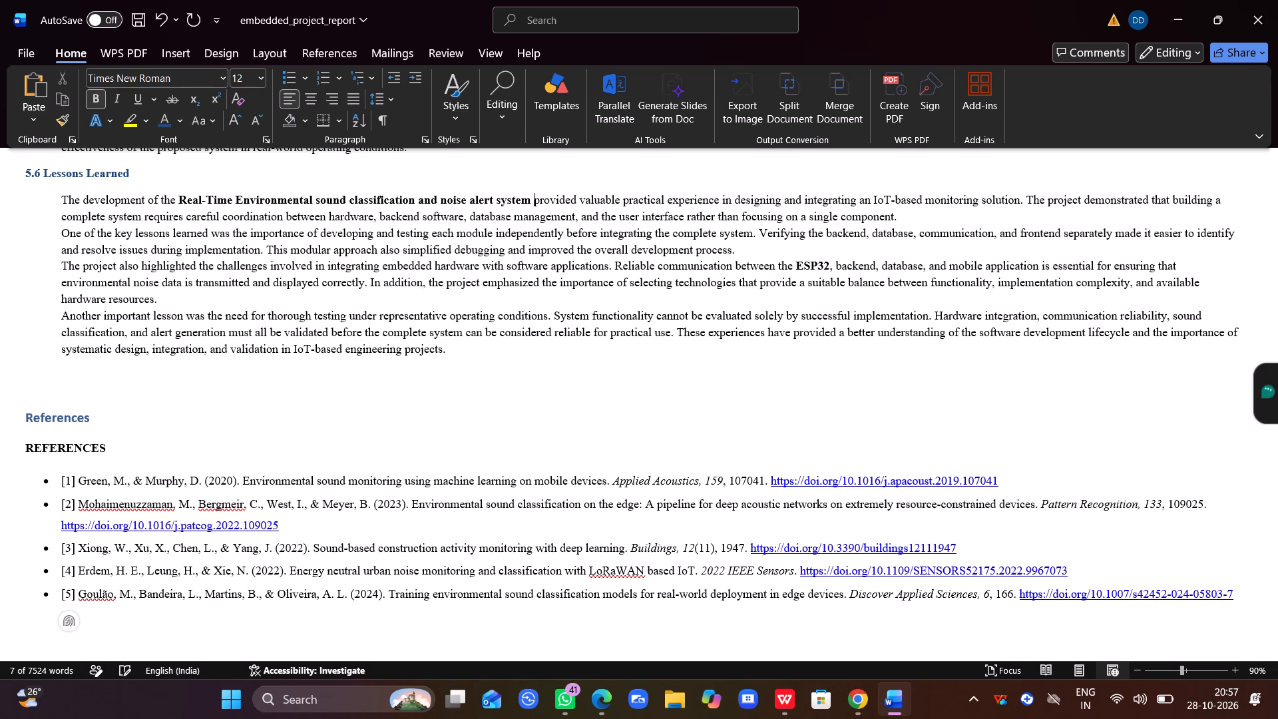
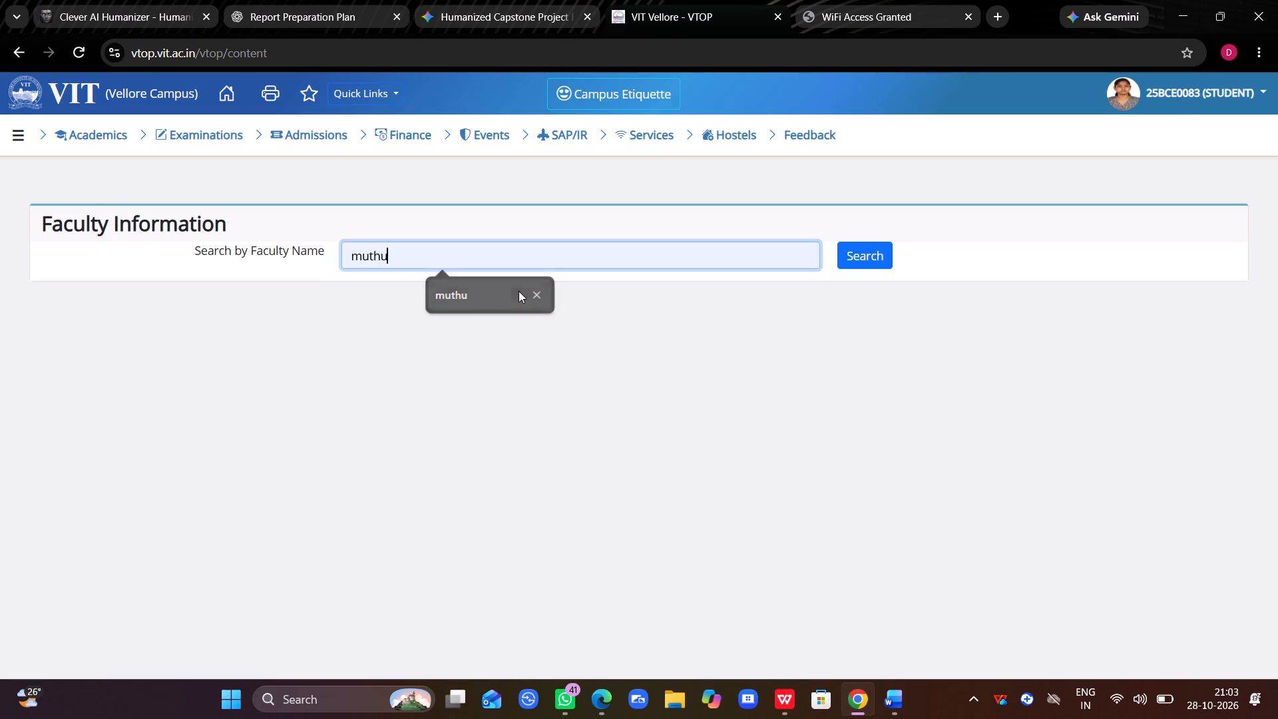
Search the VTOP faculty directory for the project guide and open the matching School of Electronics Engineering entry's details.
left_click(862, 257)
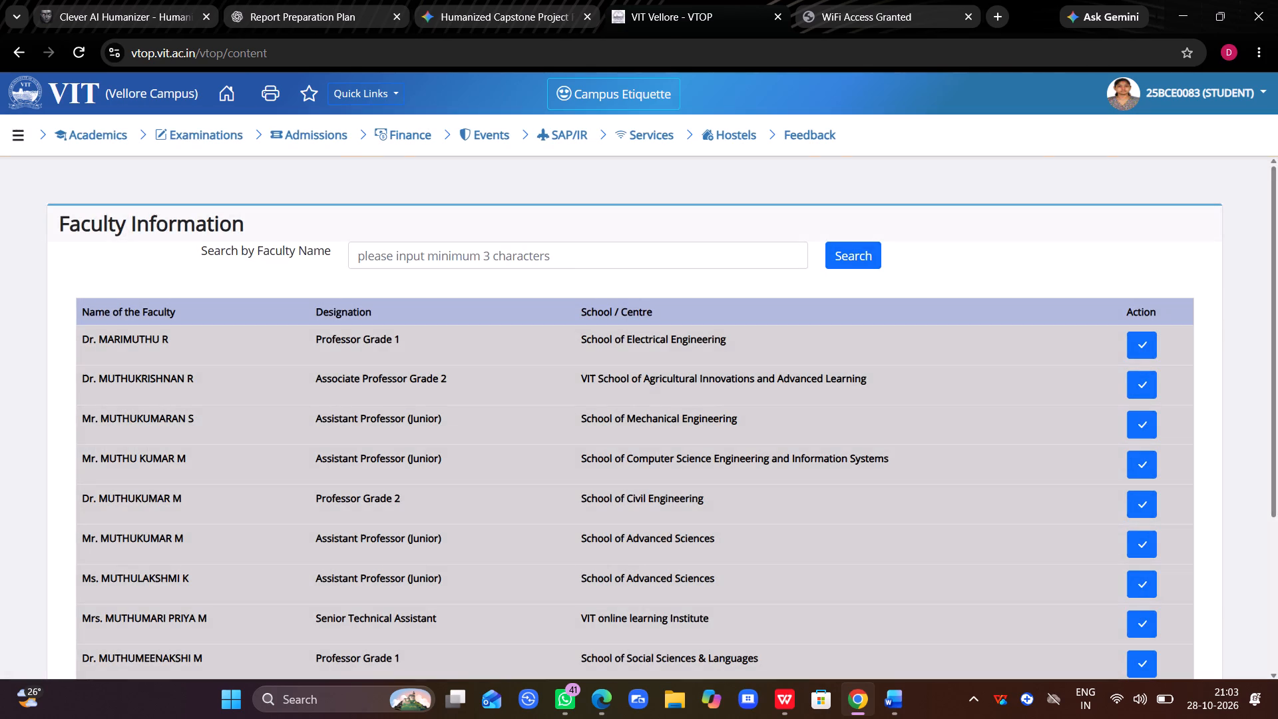
scroll(719, 423, "down", 3)
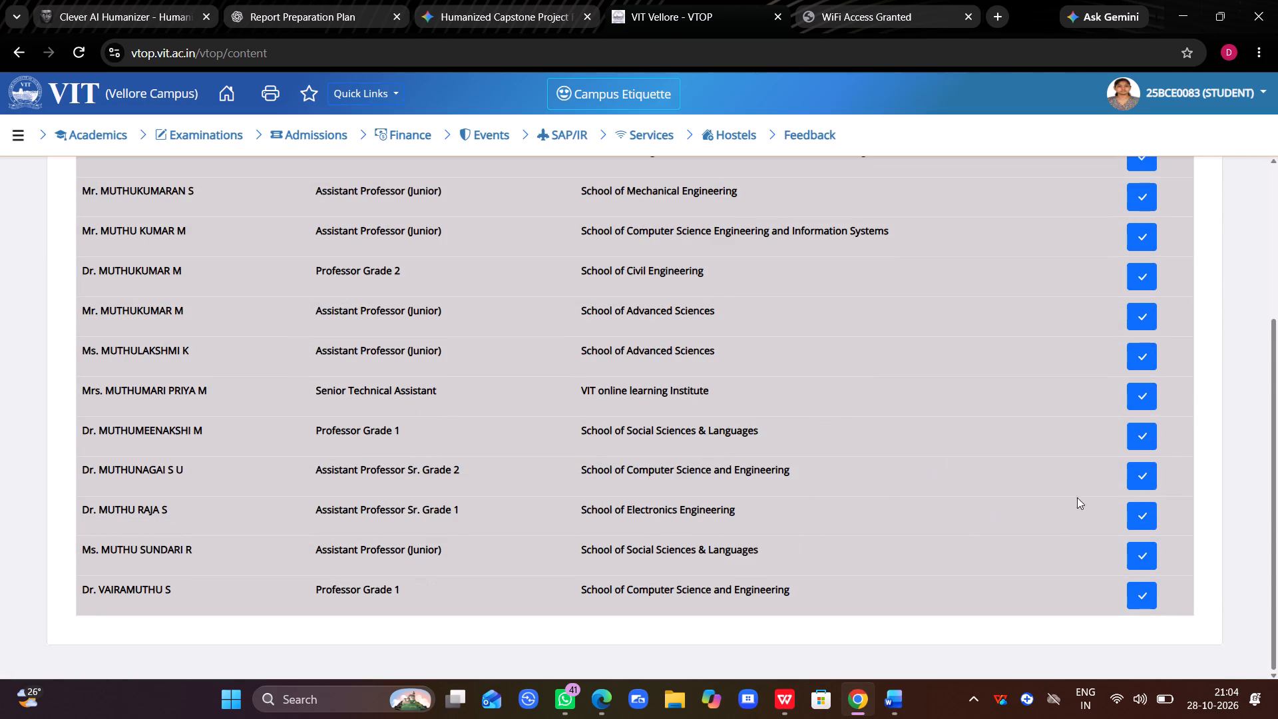
left_click(1139, 510)
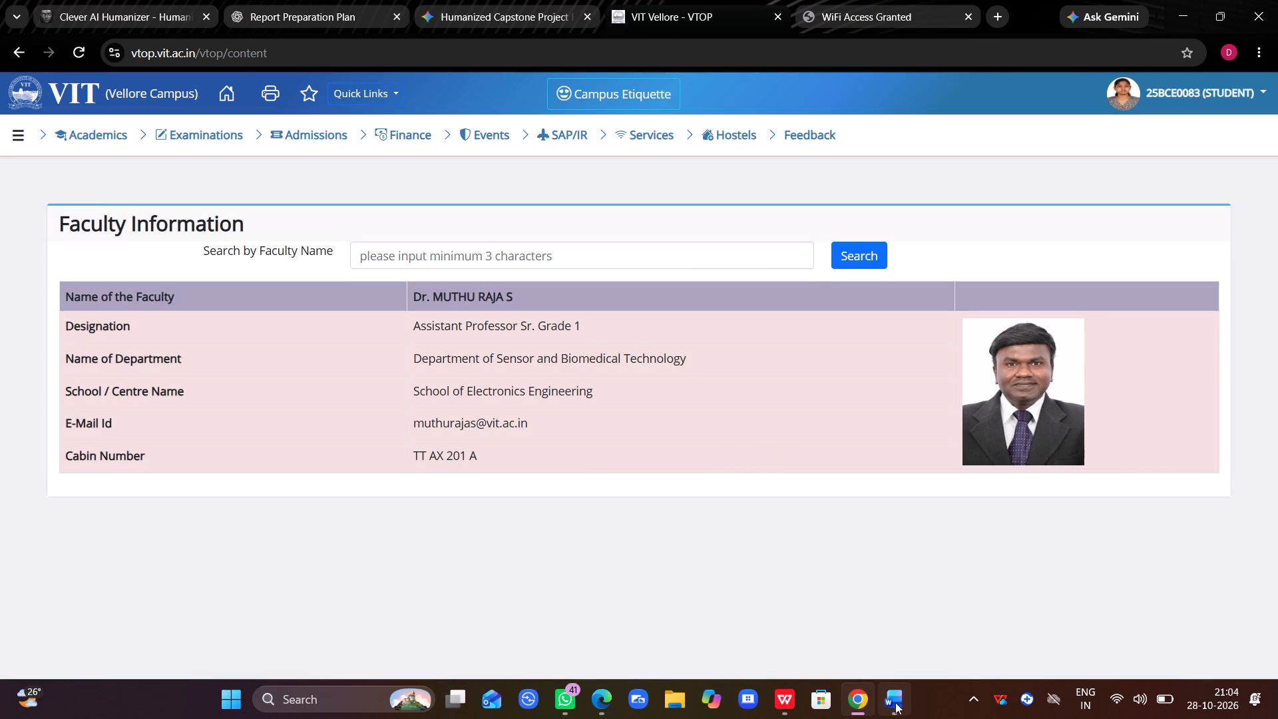
Check the guidance line on the Word report's title page against the guide's faculty details in Chrome.
left_click(889, 642)
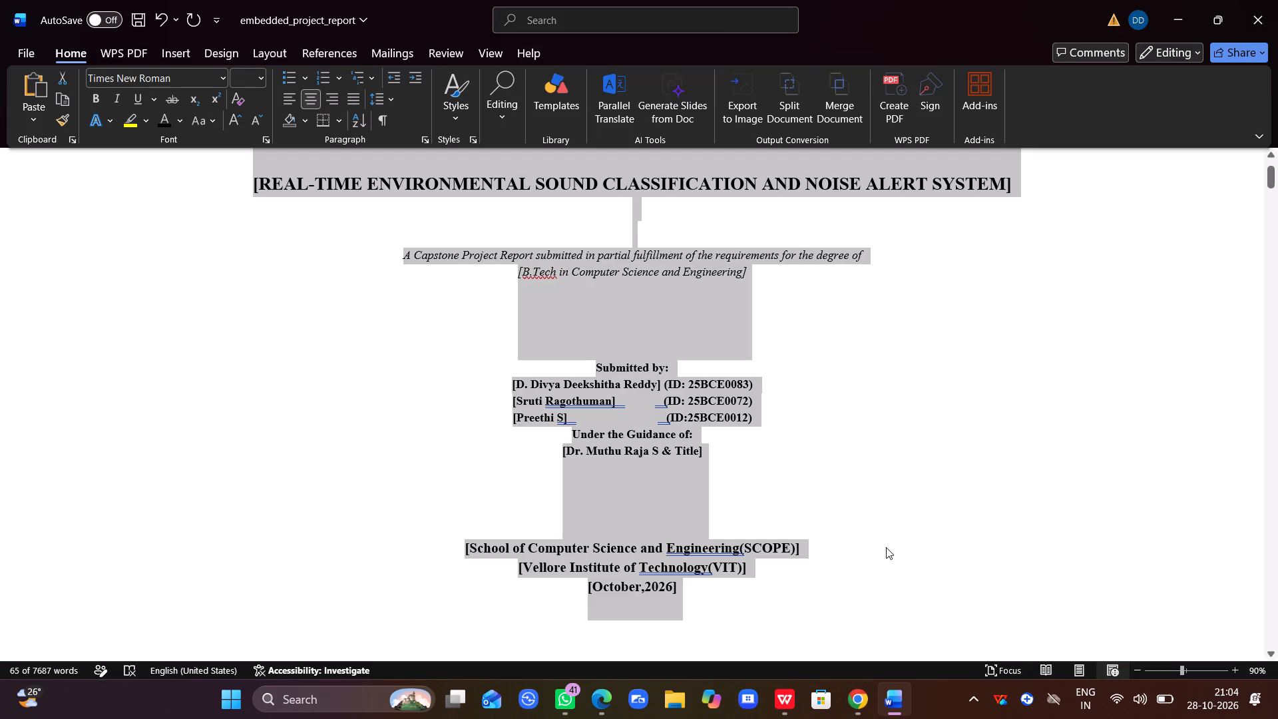
left_click(886, 547)
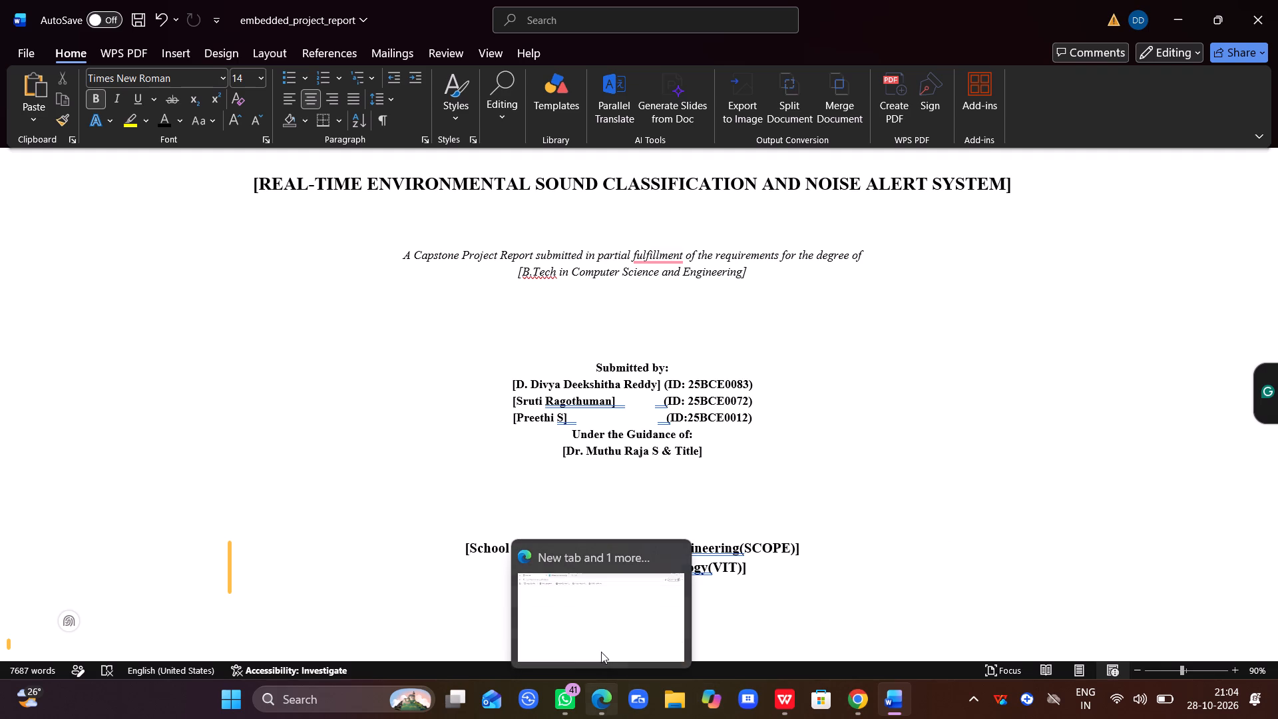
left_click(843, 632)
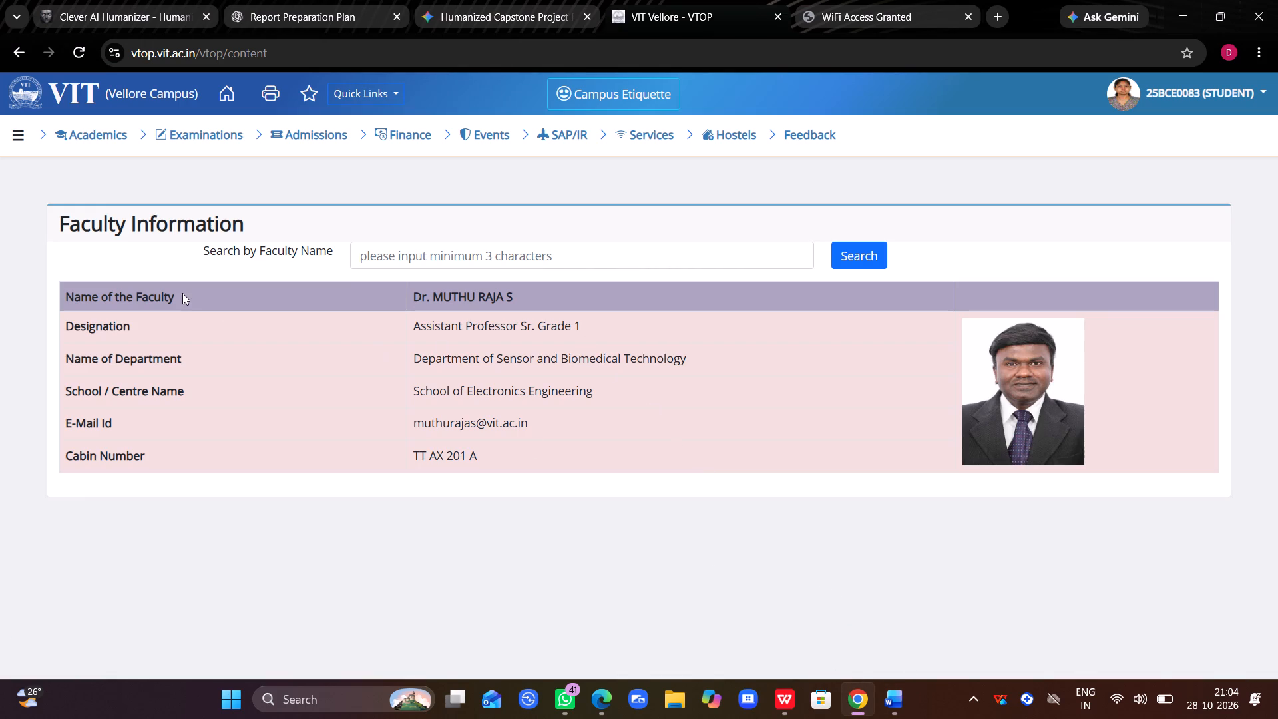
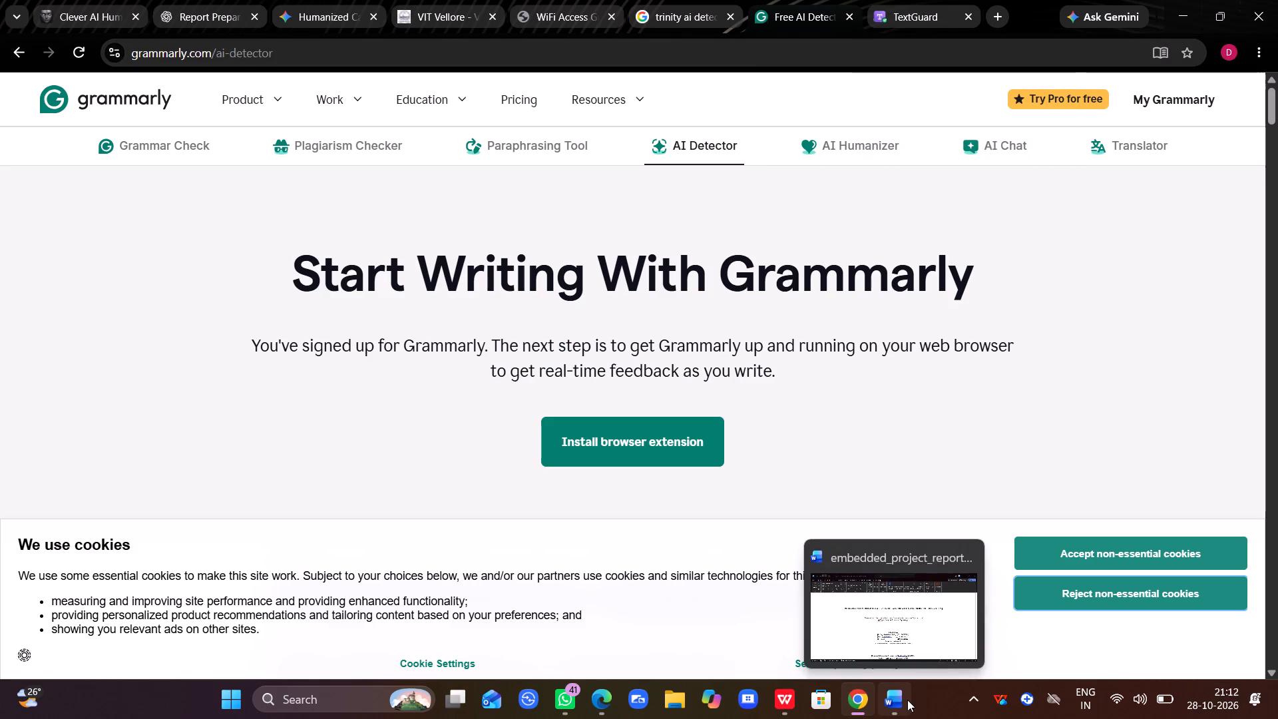
Switch to the embedded_project_report document in Word and review it from the title page through the References and back.
left_click(899, 625)
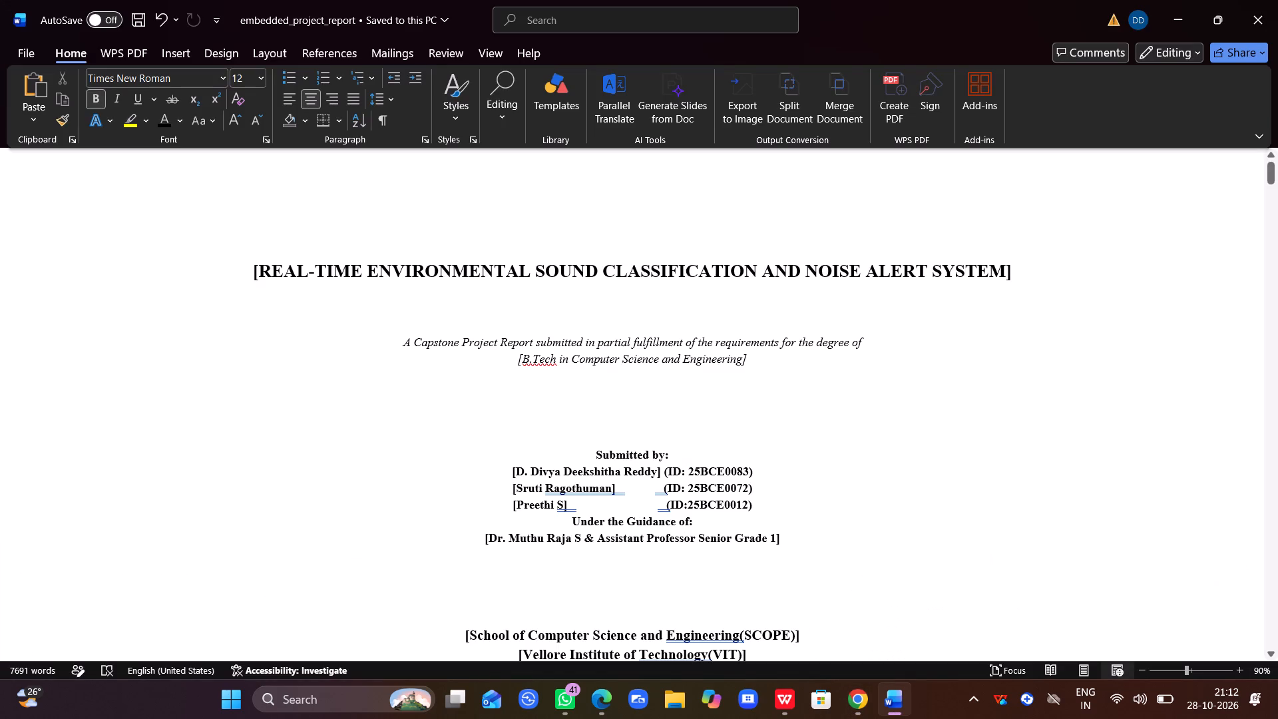
scroll(816, 399, "down", 17)
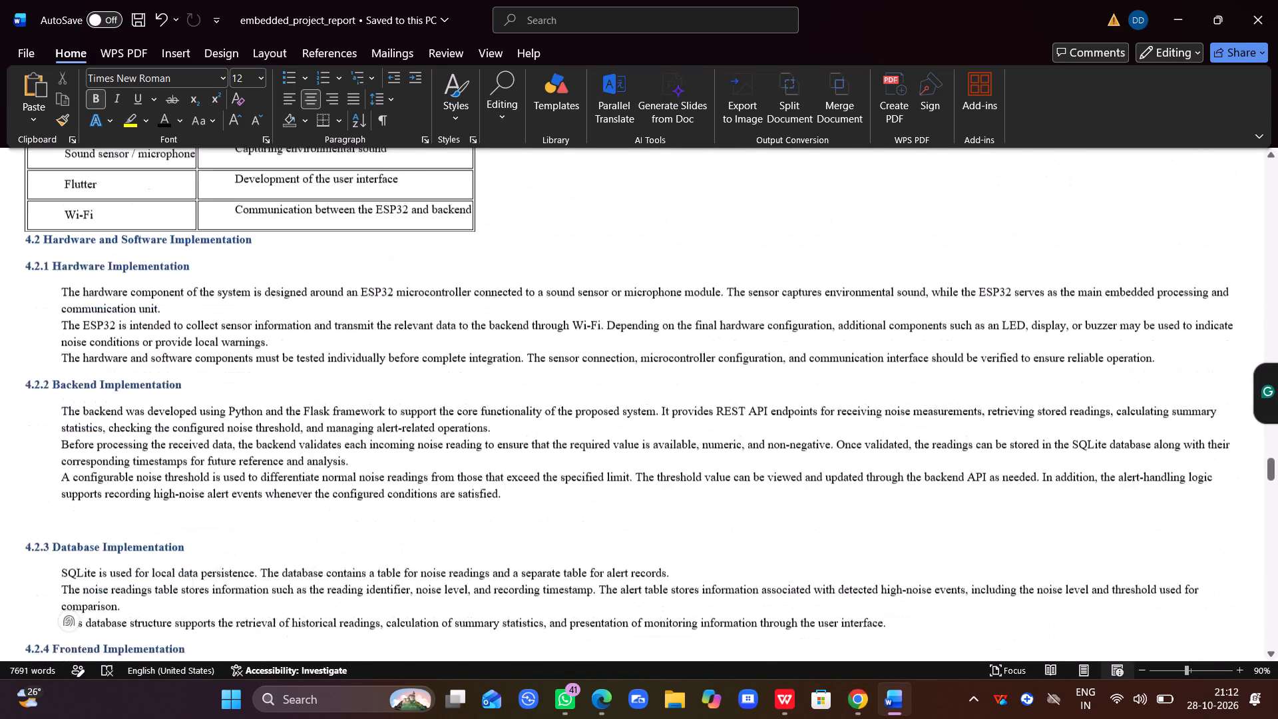
scroll(816, 399, "down", 20)
scroll(816, 399, "down", 2)
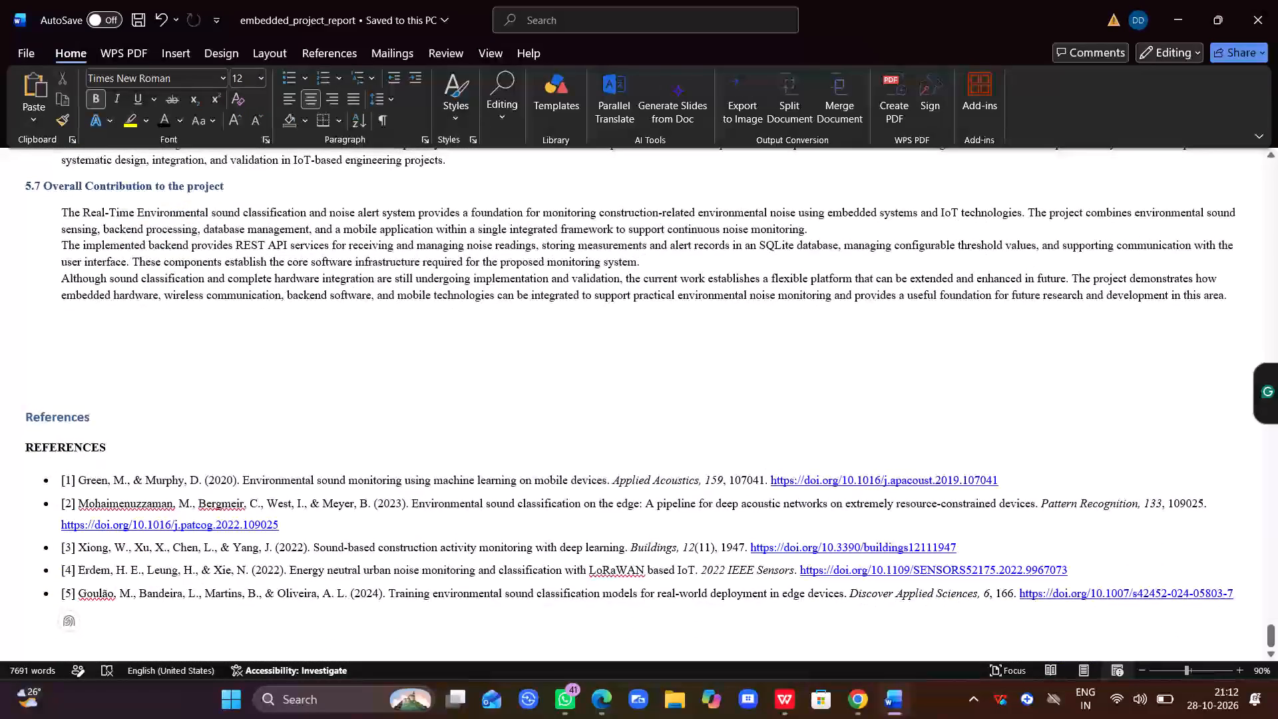
scroll(827, 372, "down", 2)
scroll(827, 372, "up", 18)
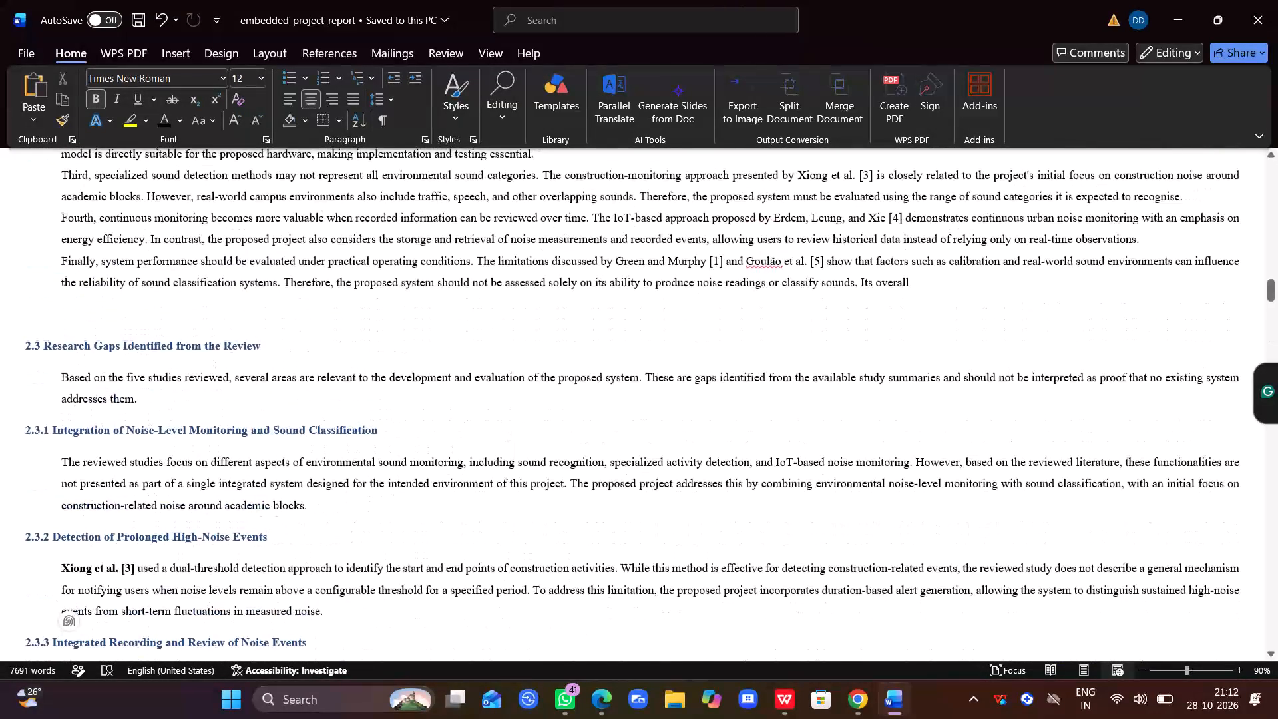
scroll(727, 351, "up", 15)
scroll(727, 351, "up", 7)
scroll(727, 351, "down", 2)
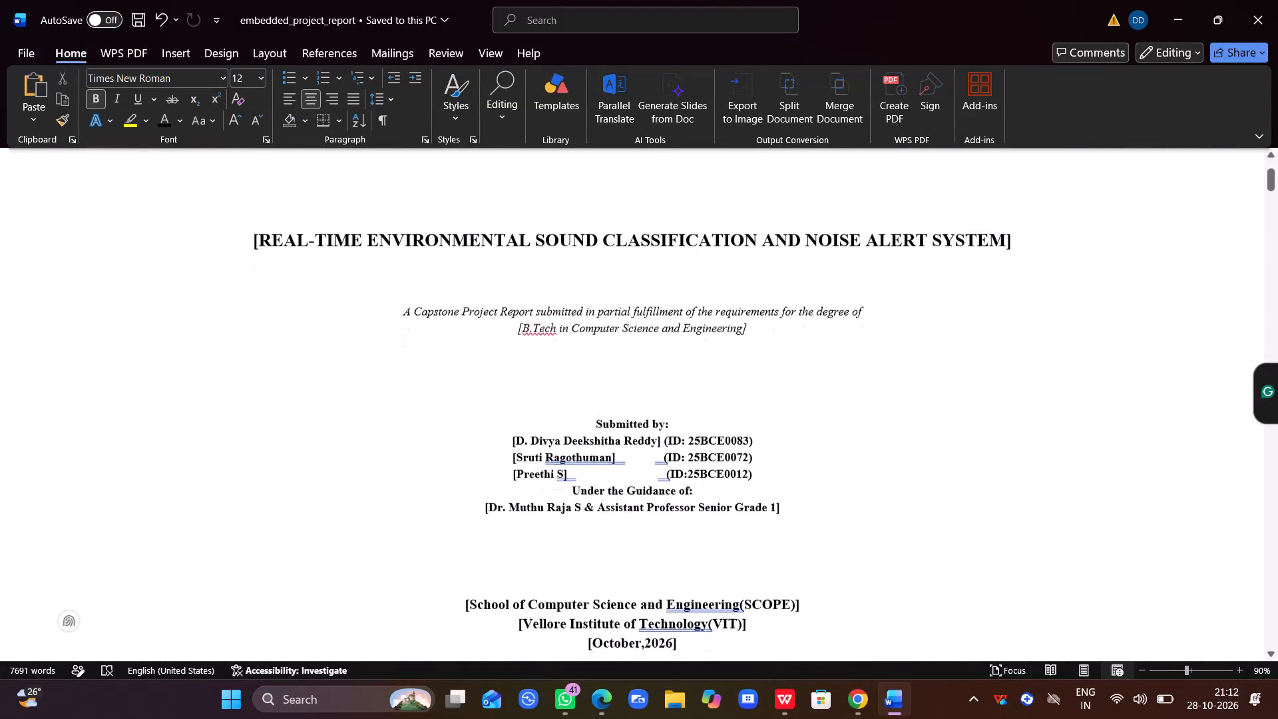
Look through the report from the title page down to the References list at its end.
scroll(727, 351, "down", 14)
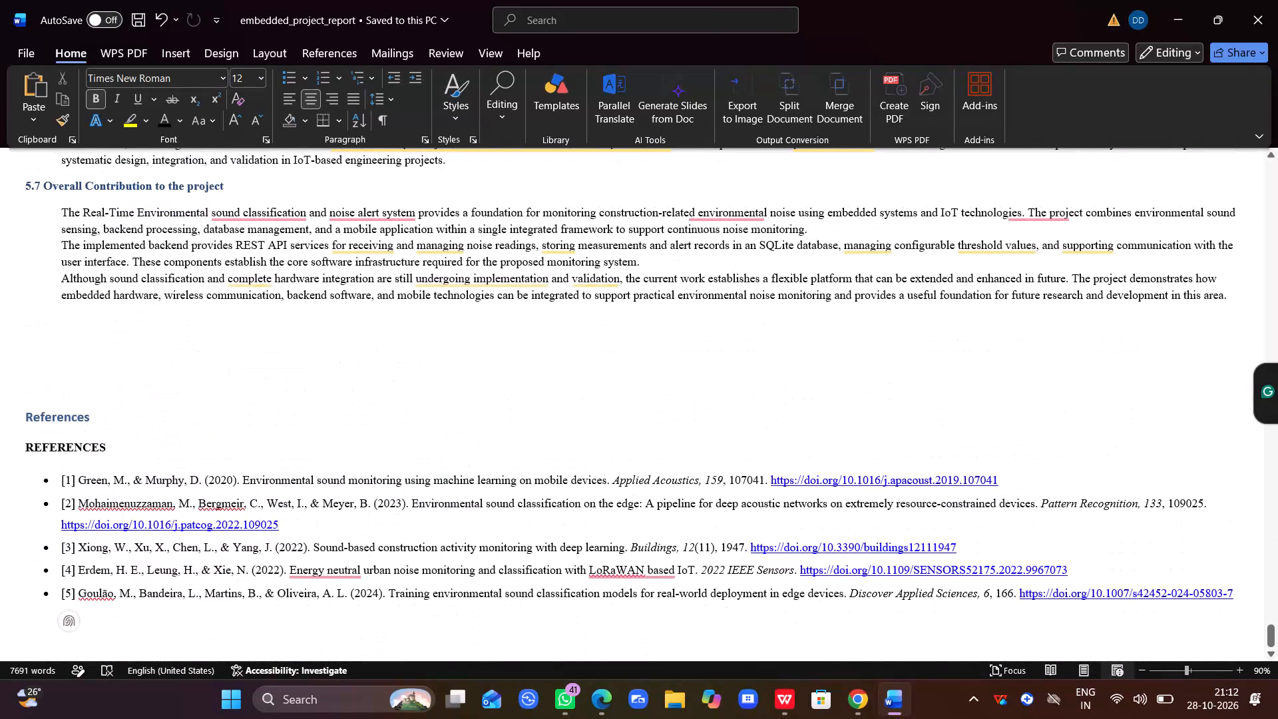